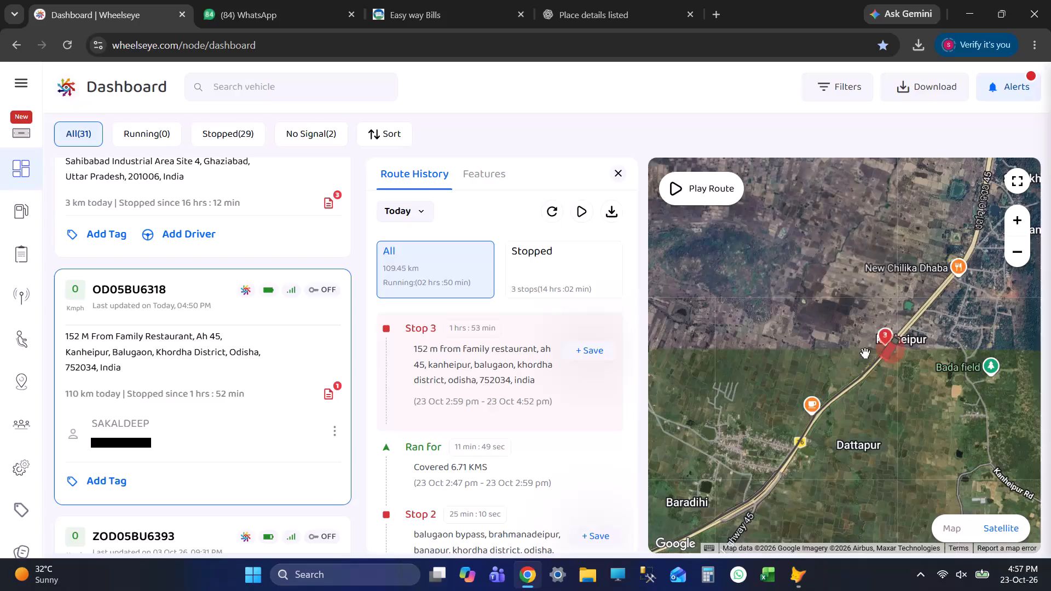
{"action": "scroll", "coordinate": [946, 344], "scroll_direction": "up", "scroll_amount": 6}
{"action": "scroll", "coordinate": [828, 326], "scroll_direction": "down", "scroll_amount": 1}
{"action": "scroll", "coordinate": [828, 326], "scroll_direction": "up", "scroll_amount": 8}
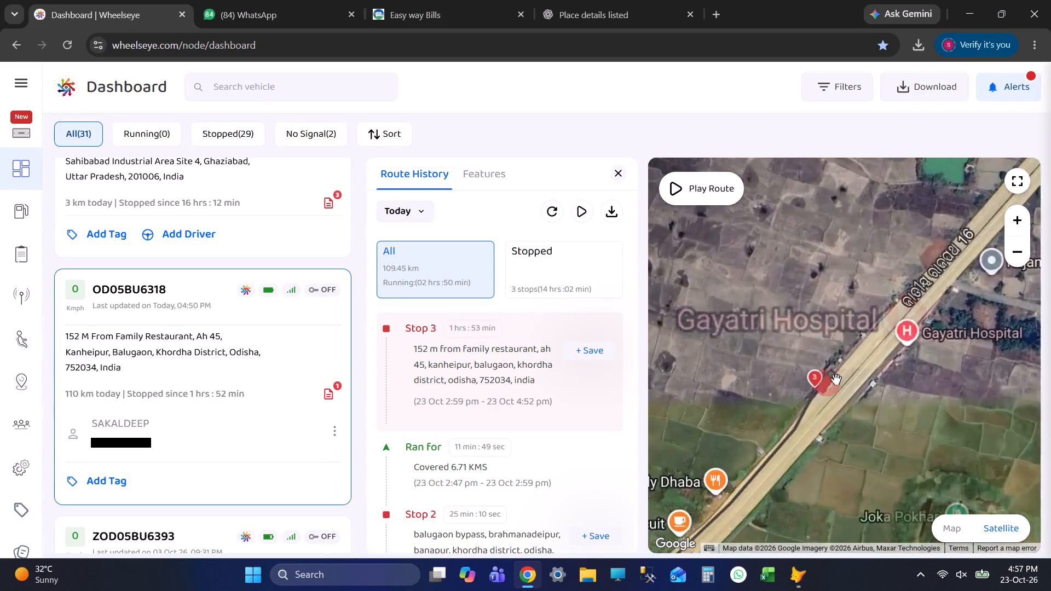
{"action": "scroll", "coordinate": [836, 379], "scroll_direction": "up", "scroll_amount": 9}
{"action": "scroll", "coordinate": [829, 409], "scroll_direction": "down", "scroll_amount": 3}
{"action": "scroll", "coordinate": [829, 409], "scroll_direction": "up", "scroll_amount": 1}
{"action": "scroll", "coordinate": [829, 409], "scroll_direction": "down", "scroll_amount": 6}
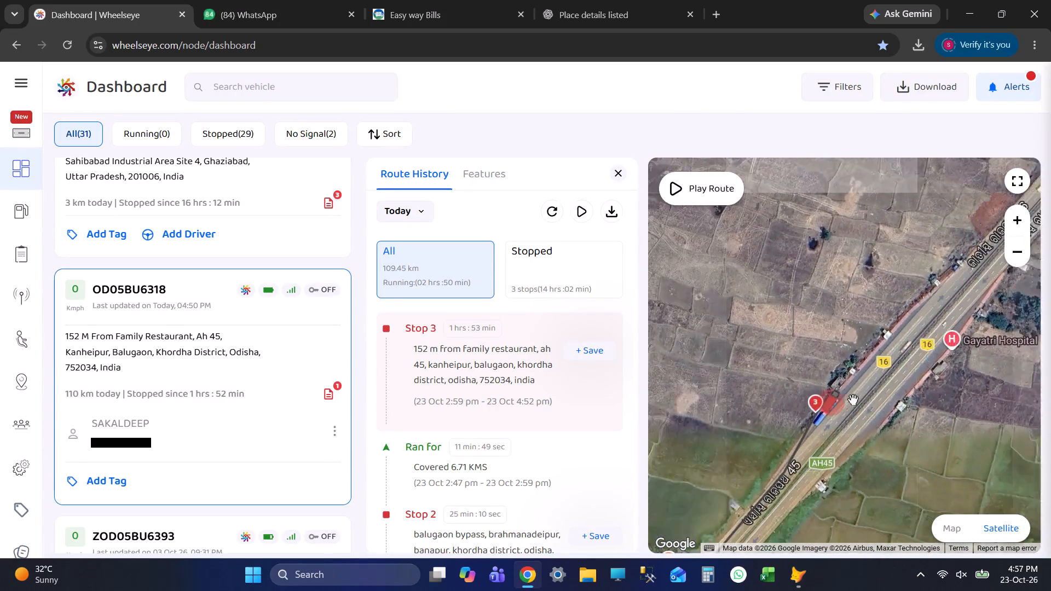
{"action": "scroll", "coordinate": [856, 420], "scroll_direction": "down", "scroll_amount": 1}
{"action": "scroll", "coordinate": [856, 425], "scroll_direction": "up", "scroll_amount": 1}
{"action": "scroll", "coordinate": [856, 425], "scroll_direction": "down", "scroll_amount": 13}
{"action": "scroll", "coordinate": [870, 432], "scroll_direction": "up", "scroll_amount": 1}
{"action": "scroll", "coordinate": [870, 432], "scroll_direction": "down", "scroll_amount": 5}
{"action": "scroll", "coordinate": [879, 427], "scroll_direction": "up", "scroll_amount": 1}
{"action": "scroll", "coordinate": [879, 427], "scroll_direction": "down", "scroll_amount": 6}
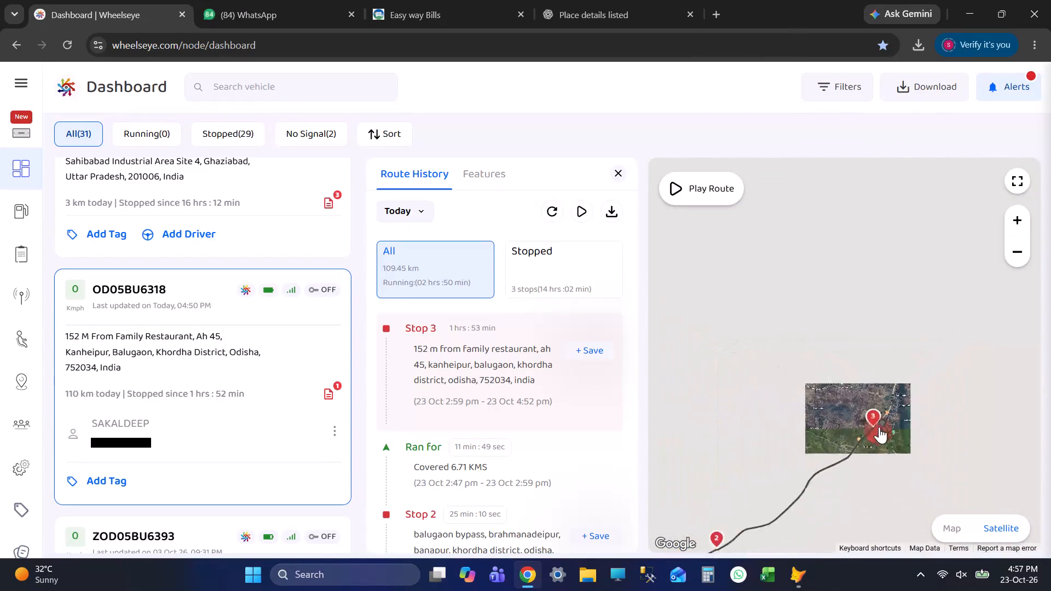
{"action": "scroll", "coordinate": [879, 427], "scroll_direction": "down", "scroll_amount": 9}
{"action": "left_click_drag", "start_coordinate": [890, 432], "coordinate": [890, 431]}
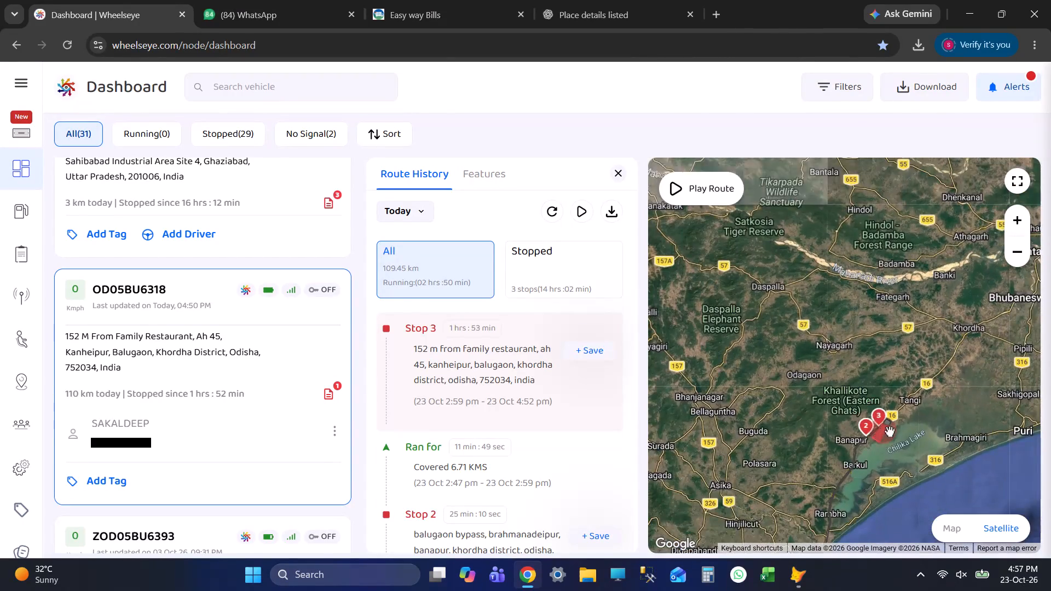
{"action": "left_click_drag", "start_coordinate": [890, 431], "coordinate": [883, 346]}
{"action": "scroll", "coordinate": [883, 355], "scroll_direction": "down", "scroll_amount": 2}
Check the truck entries in the Ichhapuram weight loss report in the transport program, and return to the vehicle tracking dashboard.
{"action": "key", "text": "alt+Tab"}
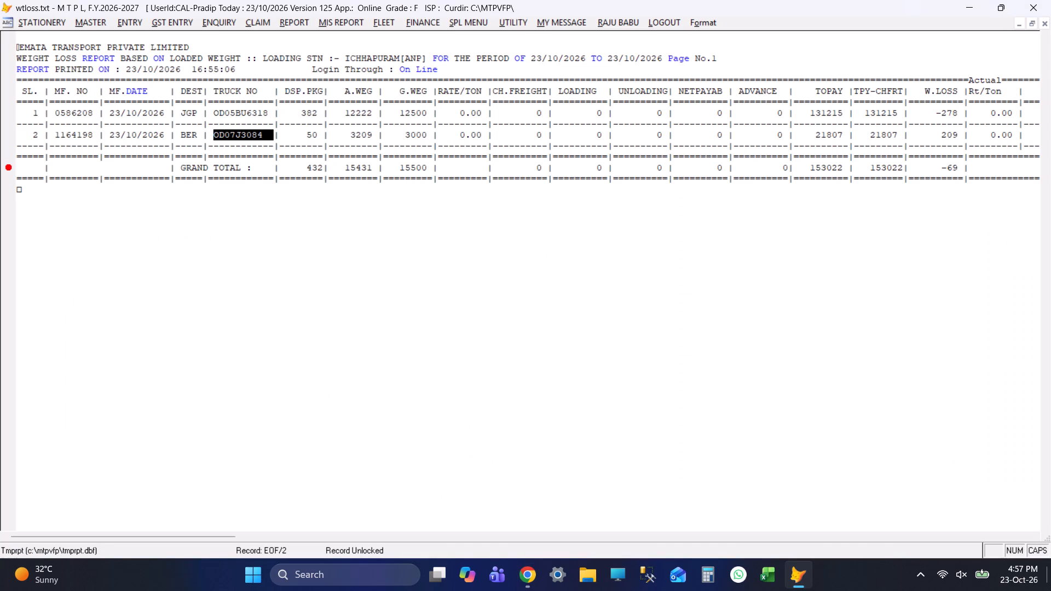
{"action": "key", "text": "alt+Tab"}
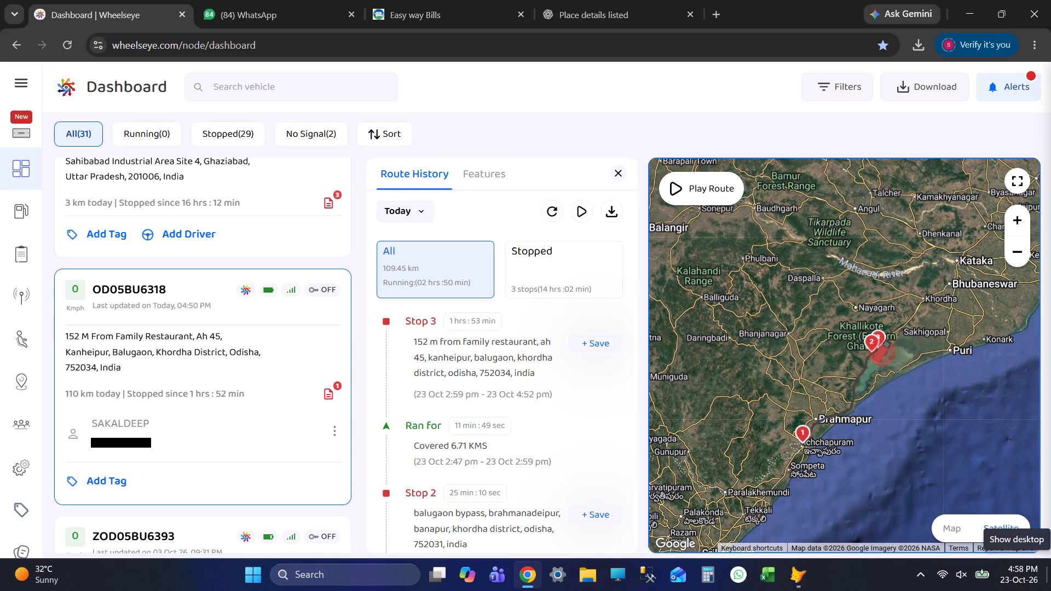
Open Stop 3's details on the map, examine the surrounding roads and places near Kanheipur, and close the details.
{"action": "left_click", "coordinate": [499, 343]}
{"action": "scroll", "coordinate": [932, 316], "scroll_direction": "up", "scroll_amount": 3}
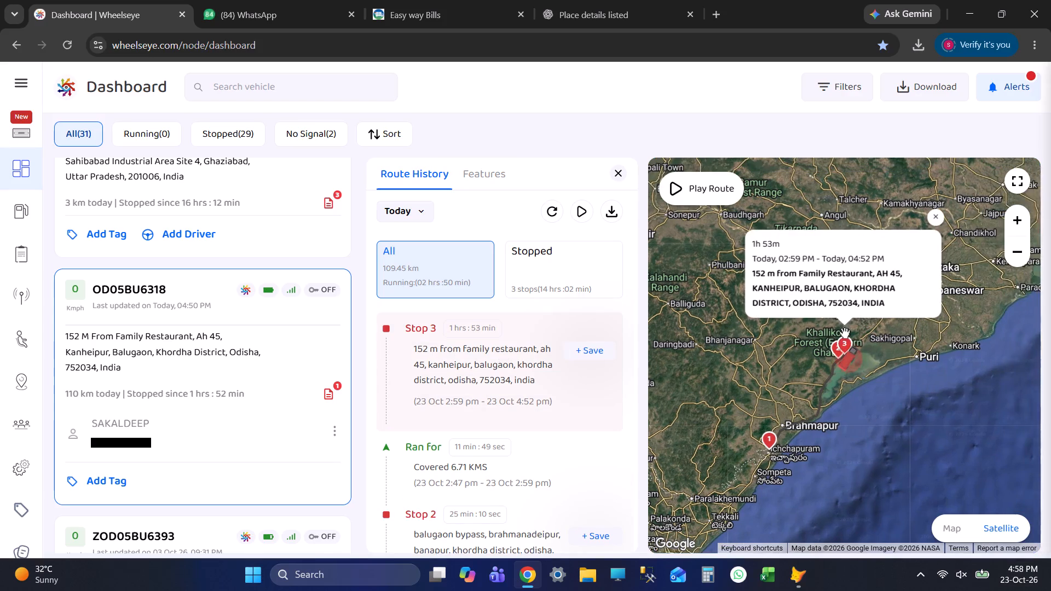
{"action": "scroll", "coordinate": [845, 333], "scroll_direction": "up", "scroll_amount": 2}
{"action": "scroll", "coordinate": [824, 381], "scroll_direction": "up", "scroll_amount": 16}
{"action": "scroll", "coordinate": [825, 389], "scroll_direction": "up", "scroll_amount": 10}
{"action": "left_click_drag", "start_coordinate": [774, 390], "coordinate": [865, 411]}
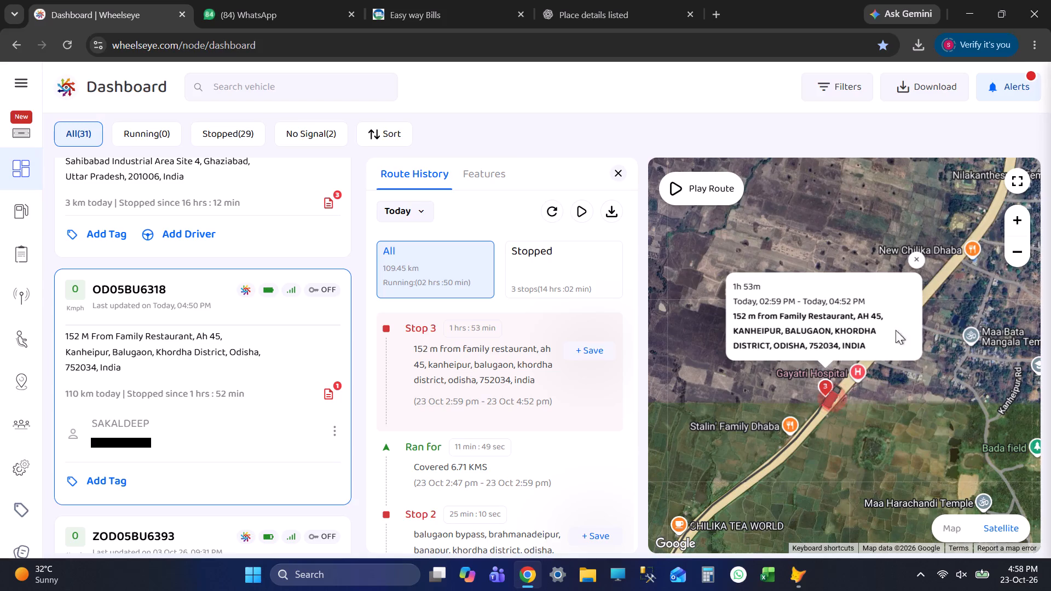
{"action": "scroll", "coordinate": [948, 386], "scroll_direction": "down", "scroll_amount": 3}
{"action": "left_click_drag", "start_coordinate": [940, 395], "coordinate": [862, 394]}
{"action": "scroll", "coordinate": [851, 390], "scroll_direction": "down", "scroll_amount": 2}
{"action": "scroll", "coordinate": [851, 395], "scroll_direction": "up", "scroll_amount": 1}
{"action": "scroll", "coordinate": [851, 395], "scroll_direction": "down", "scroll_amount": 6}
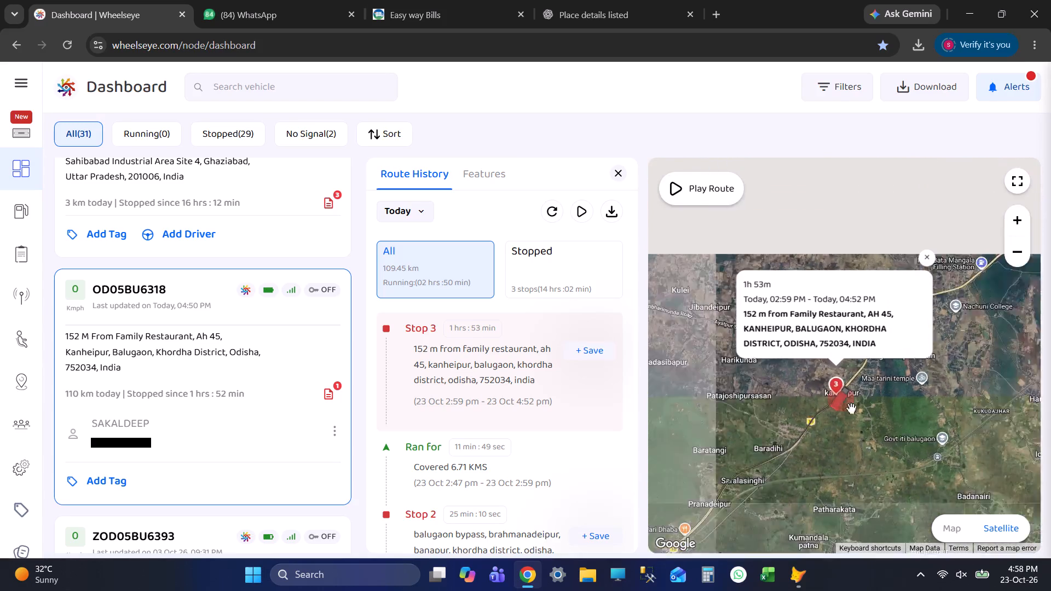
{"action": "left_click_drag", "start_coordinate": [858, 402], "coordinate": [847, 422]}
{"action": "scroll", "coordinate": [842, 422], "scroll_direction": "down", "scroll_amount": 3}
{"action": "left_click_drag", "start_coordinate": [881, 419], "coordinate": [868, 420]}
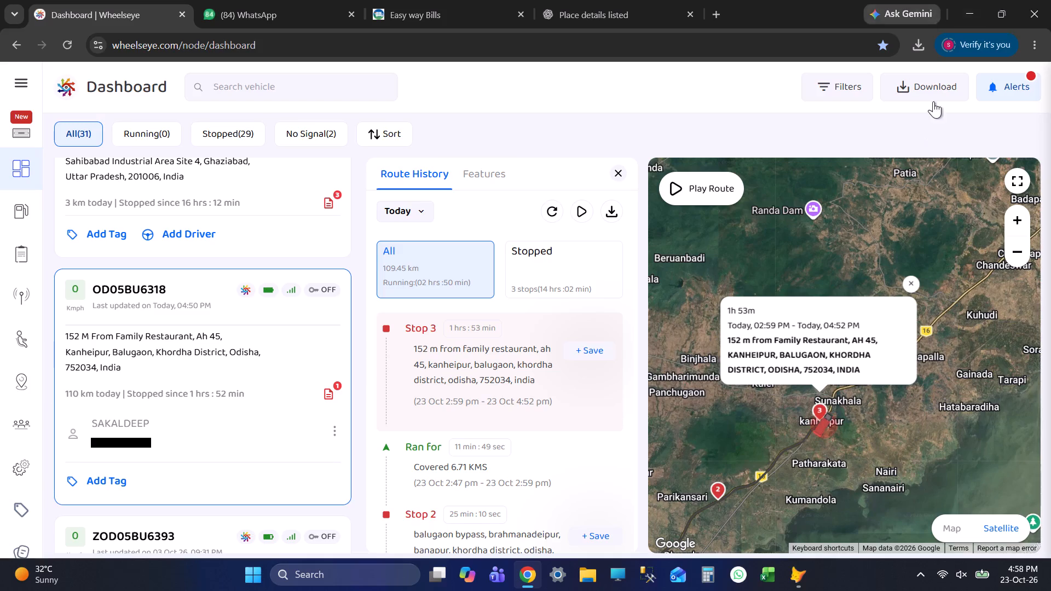
{"action": "scroll", "coordinate": [883, 429], "scroll_direction": "up", "scroll_amount": 1}
{"action": "left_click_drag", "start_coordinate": [825, 418], "coordinate": [884, 422]}
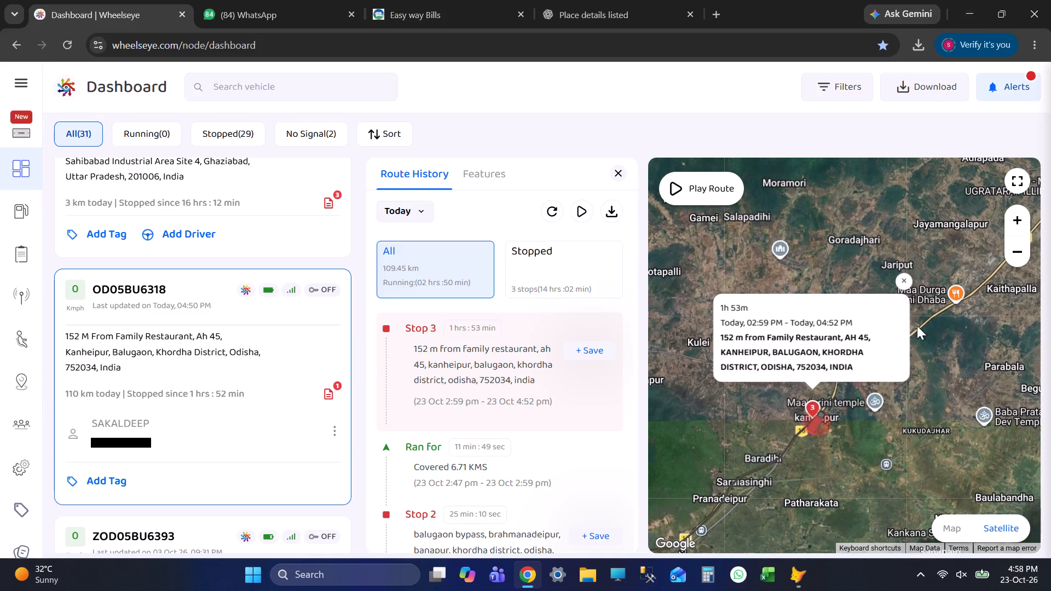
{"action": "left_click", "coordinate": [903, 277]}
Inspect Stop 3's exact roadside position up close on the satellite map, and reopen the stop's details there.
{"action": "scroll", "coordinate": [811, 408], "scroll_direction": "up", "scroll_amount": 5}
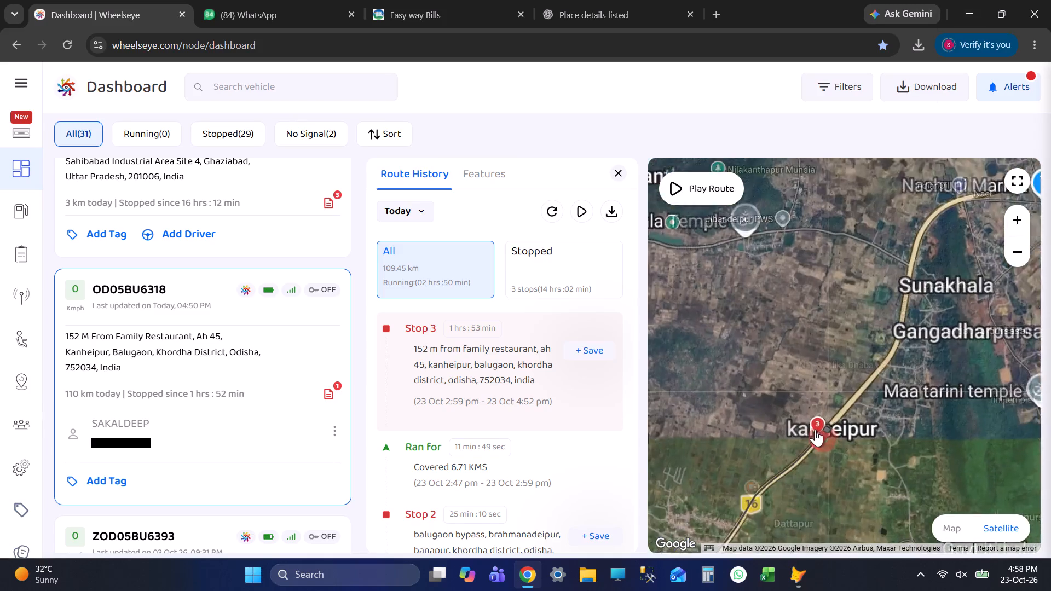
{"action": "scroll", "coordinate": [815, 430], "scroll_direction": "up", "scroll_amount": 3}
{"action": "left_click_drag", "start_coordinate": [834, 428], "coordinate": [851, 367]}
{"action": "scroll", "coordinate": [844, 380], "scroll_direction": "up", "scroll_amount": 7}
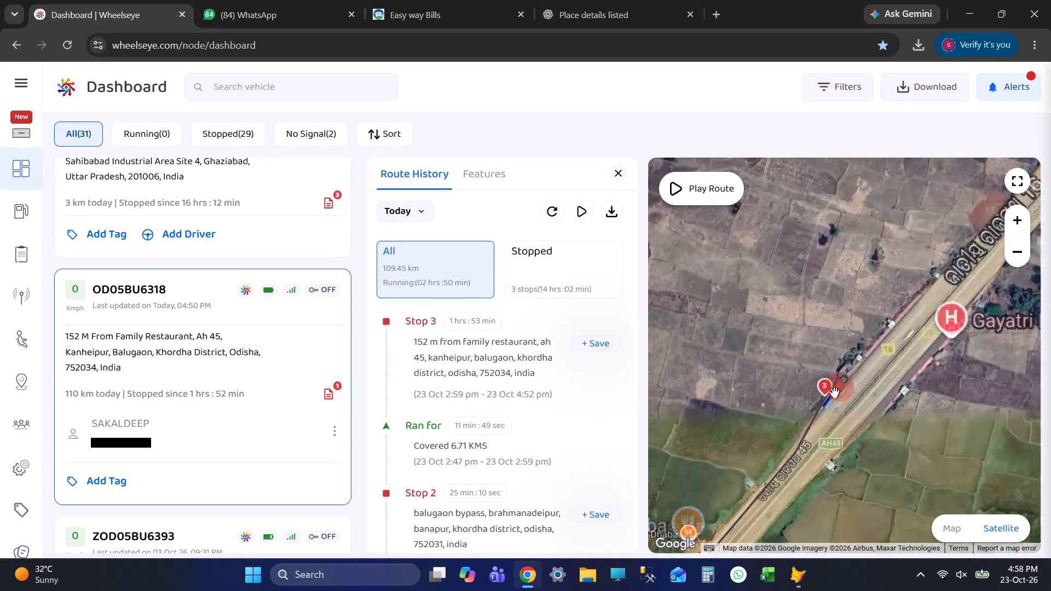
{"action": "scroll", "coordinate": [834, 392], "scroll_direction": "up", "scroll_amount": 1}
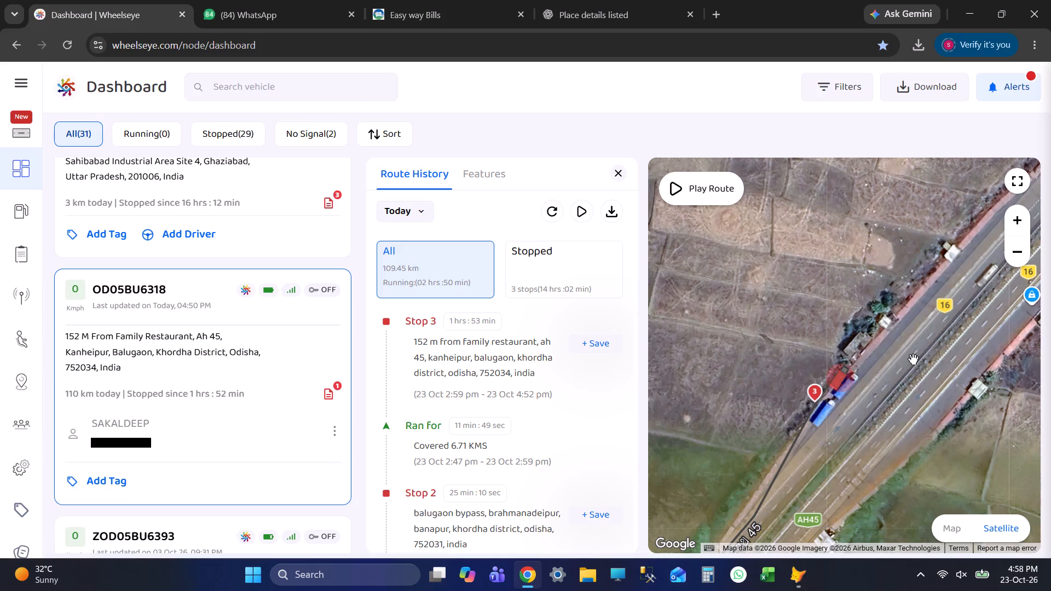
{"action": "left_click", "coordinate": [473, 369]}
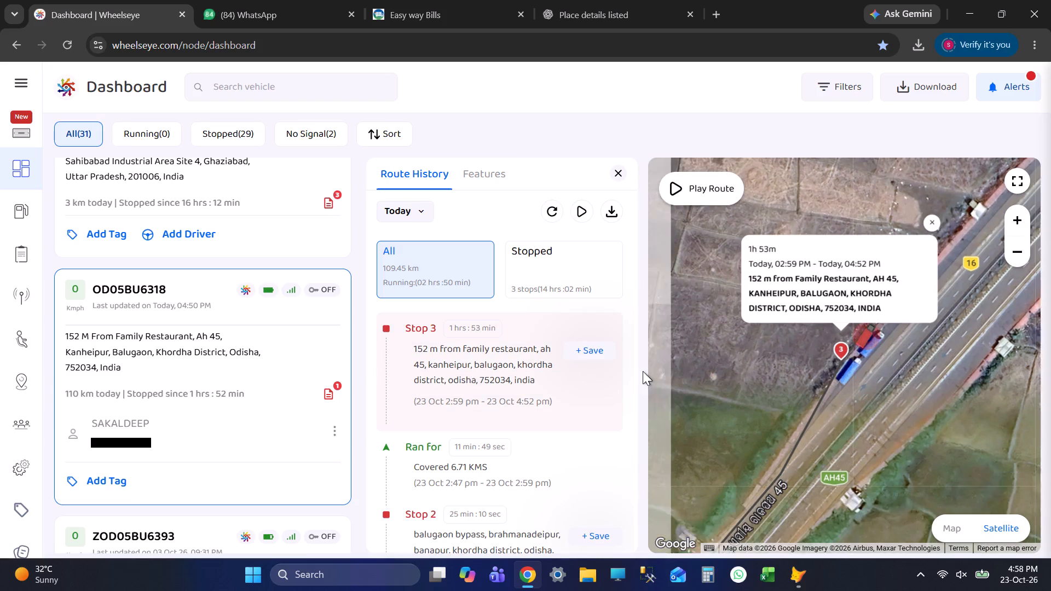
{"action": "scroll", "coordinate": [890, 344], "scroll_direction": "up", "scroll_amount": 3}
{"action": "scroll", "coordinate": [879, 350], "scroll_direction": "down", "scroll_amount": 10}
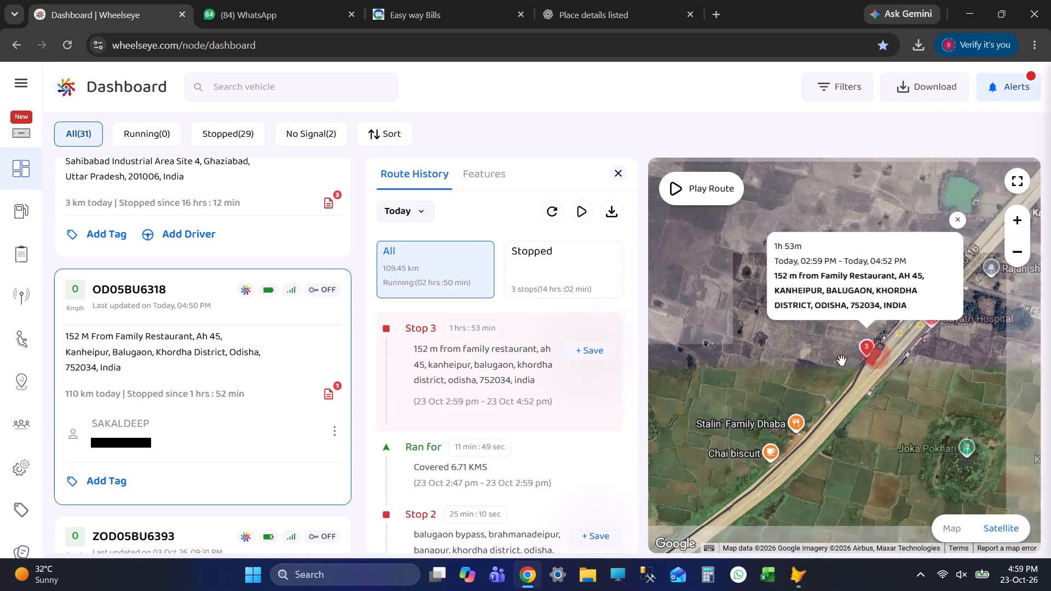
{"action": "scroll", "coordinate": [511, 450], "scroll_direction": "up", "scroll_amount": 1}
{"action": "scroll", "coordinate": [511, 450], "scroll_direction": "down", "scroll_amount": 2}
Review the earlier Stop 2 and Stop 1 in today's route history and locate them on the map.
{"action": "left_click", "coordinate": [504, 416]}
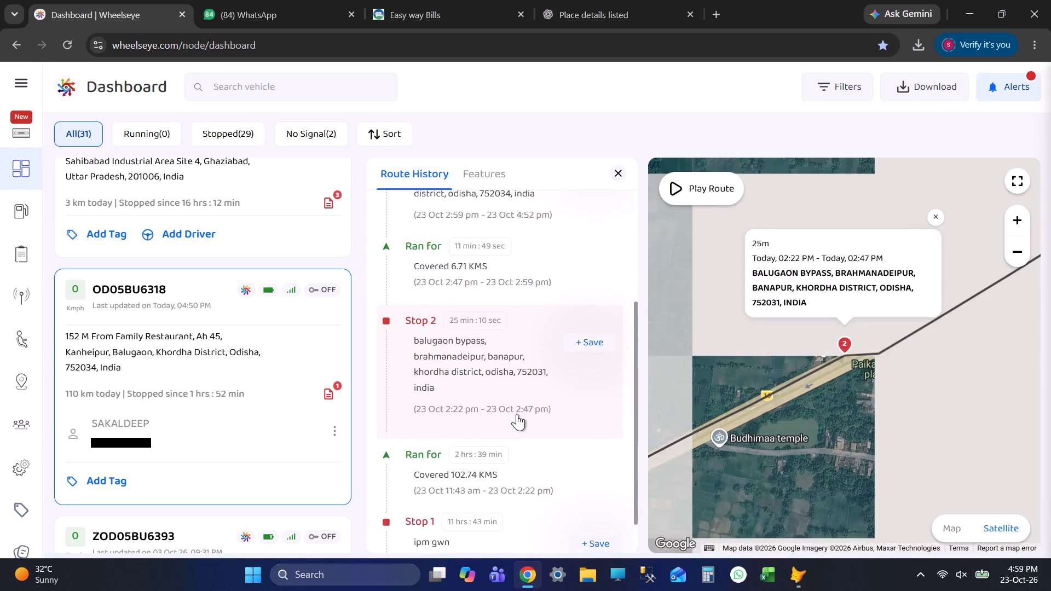
{"action": "scroll", "coordinate": [517, 414], "scroll_direction": "down", "scroll_amount": 3}
{"action": "left_click", "coordinate": [529, 497]}
{"action": "left_click", "coordinate": [514, 302]}
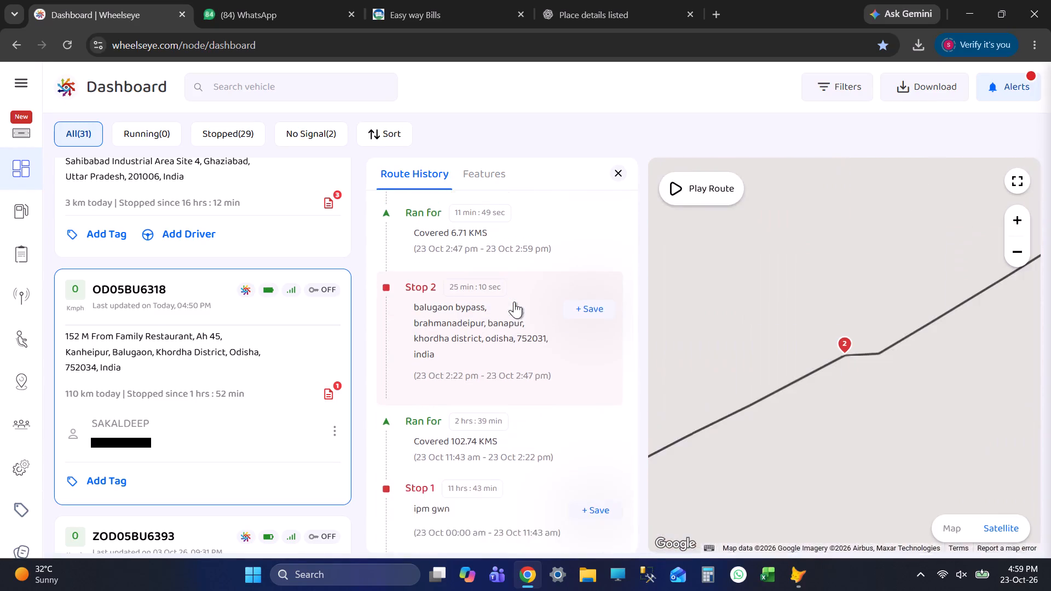
{"action": "scroll", "coordinate": [519, 302], "scroll_direction": "up", "scroll_amount": 3}
Show Stop 3's details on the map again and examine the area around it.
{"action": "left_click", "coordinate": [528, 352]}
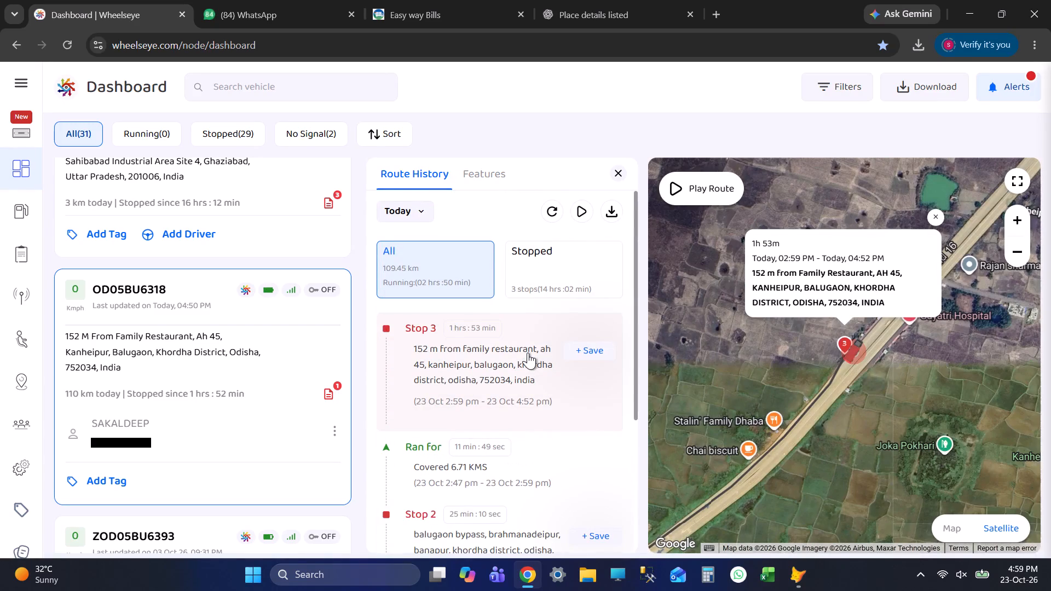
{"action": "left_click_drag", "start_coordinate": [848, 374], "coordinate": [773, 377]}
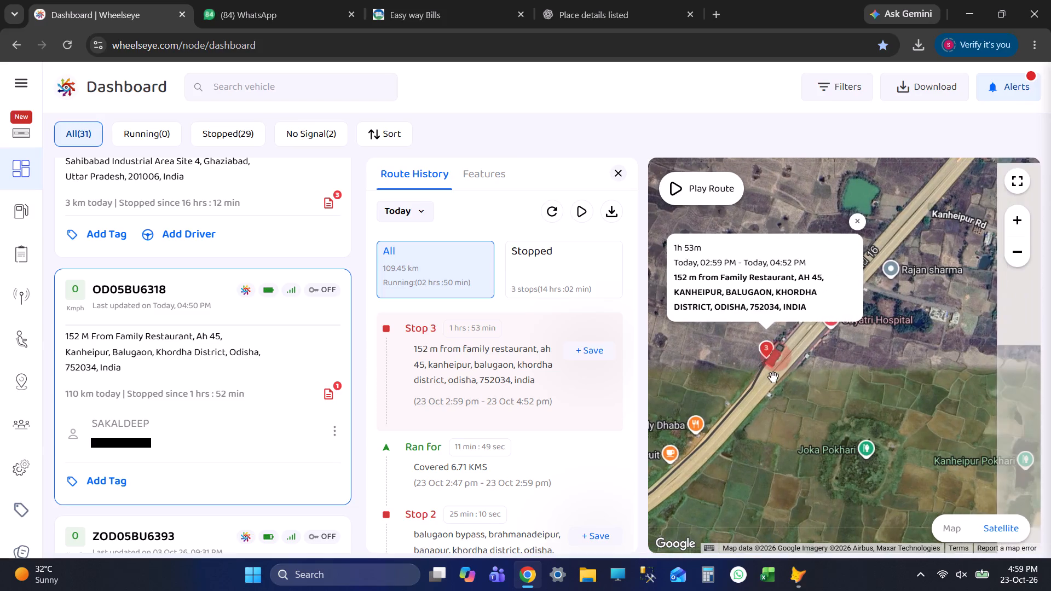
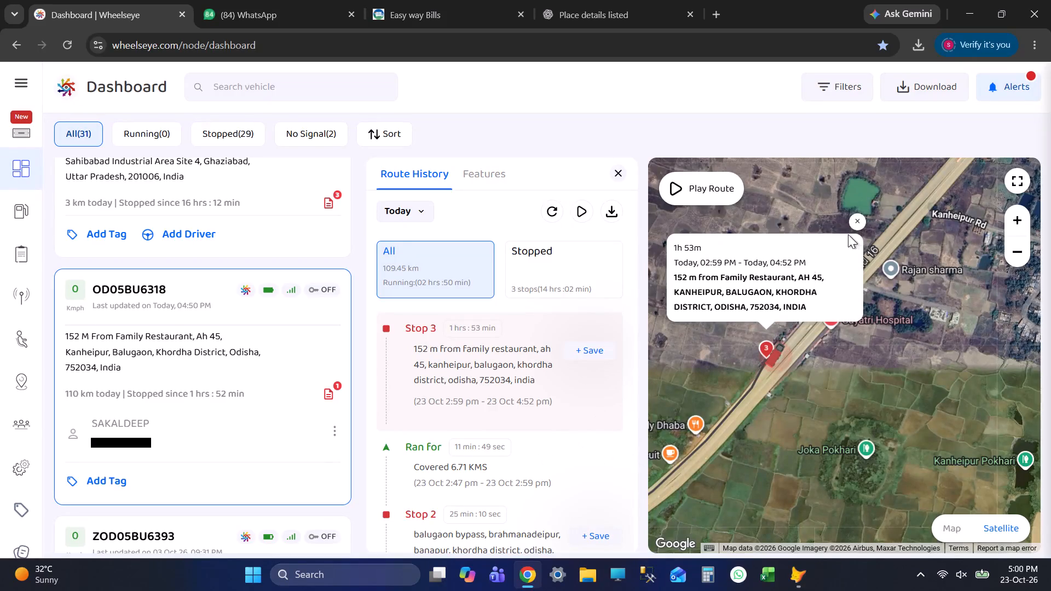
Close Stop 3's details and examine the wider area around Kanheipur and Sunakhala on the satellite map.
{"action": "left_click", "coordinate": [858, 212]}
{"action": "scroll", "coordinate": [839, 291], "scroll_direction": "down", "scroll_amount": 3}
{"action": "left_click_drag", "start_coordinate": [879, 317], "coordinate": [853, 357]}
{"action": "scroll", "coordinate": [836, 343], "scroll_direction": "down", "scroll_amount": 7}
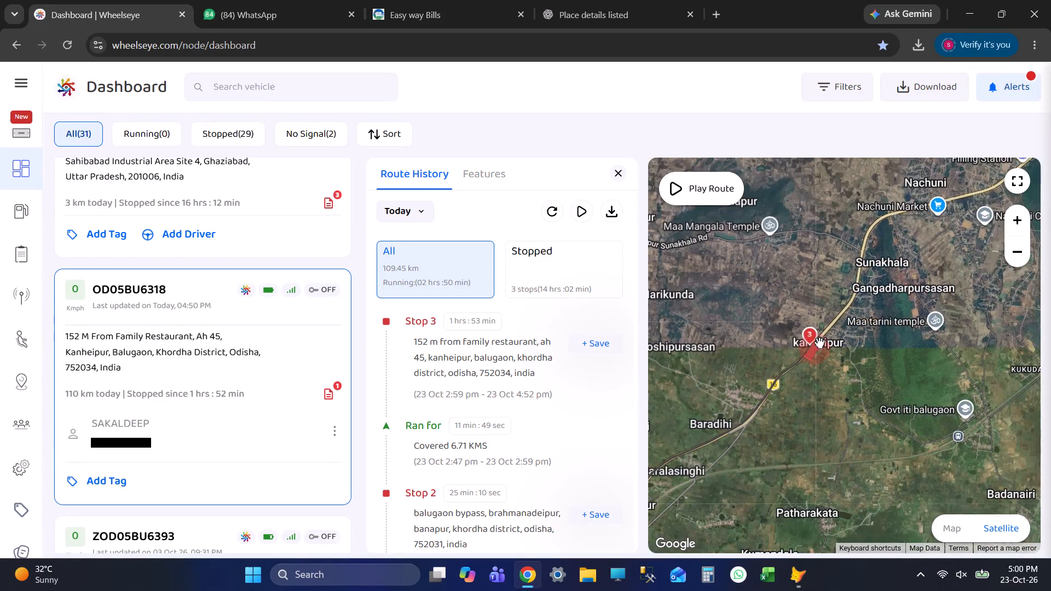
Reopen Stop 3's details, inspect its exact roadside position up close, and close the details.
{"action": "left_click", "coordinate": [539, 350]}
{"action": "scroll", "coordinate": [853, 350], "scroll_direction": "up", "scroll_amount": 4}
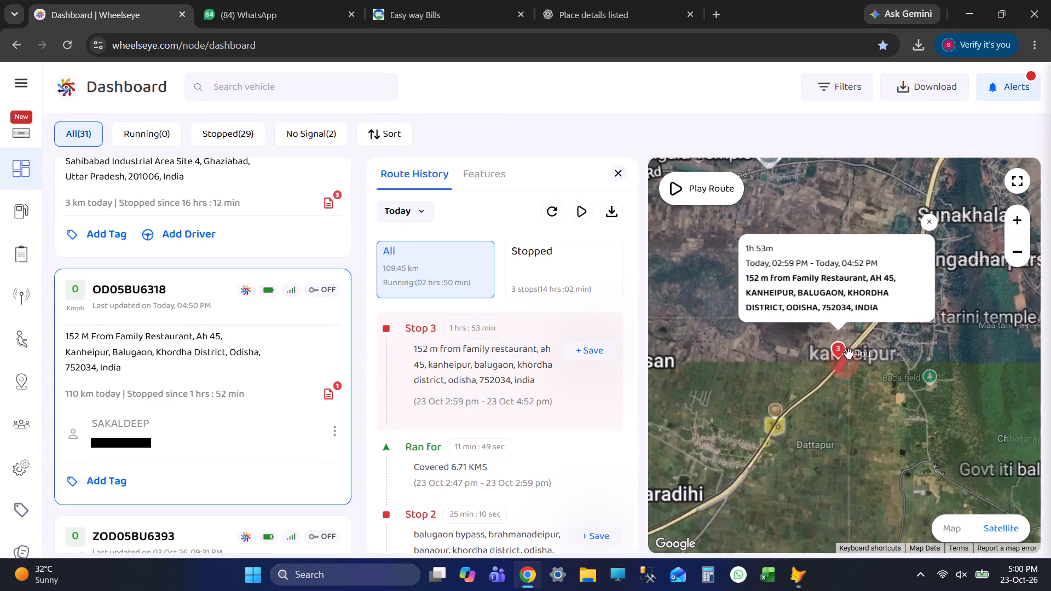
{"action": "scroll", "coordinate": [848, 354], "scroll_direction": "up", "scroll_amount": 18}
{"action": "left_click_drag", "start_coordinate": [800, 333], "coordinate": [845, 372]}
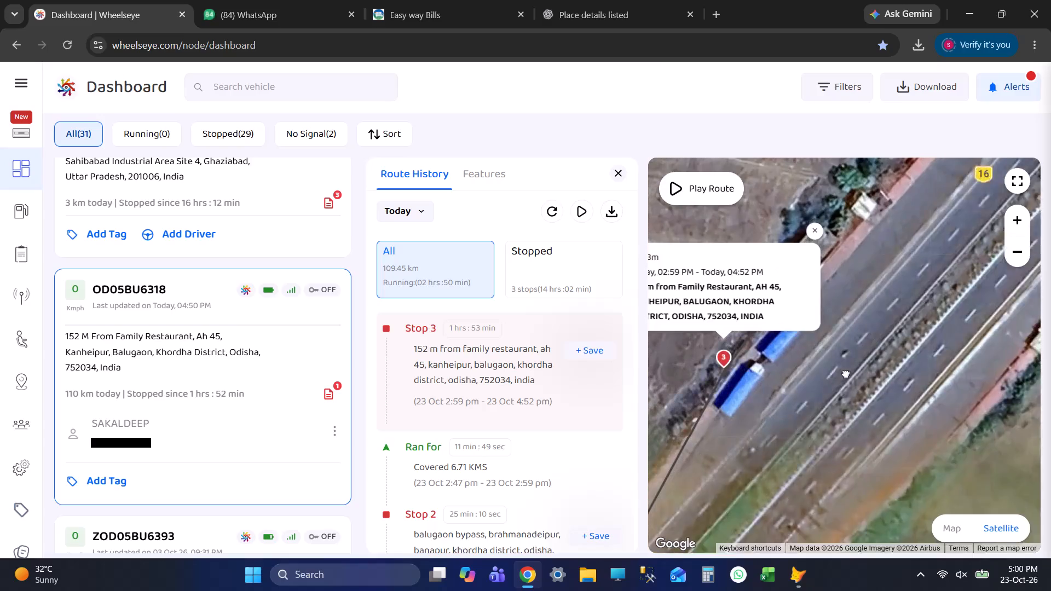
{"action": "left_click_drag", "start_coordinate": [845, 372], "coordinate": [851, 389]}
{"action": "left_click", "coordinate": [857, 294]}
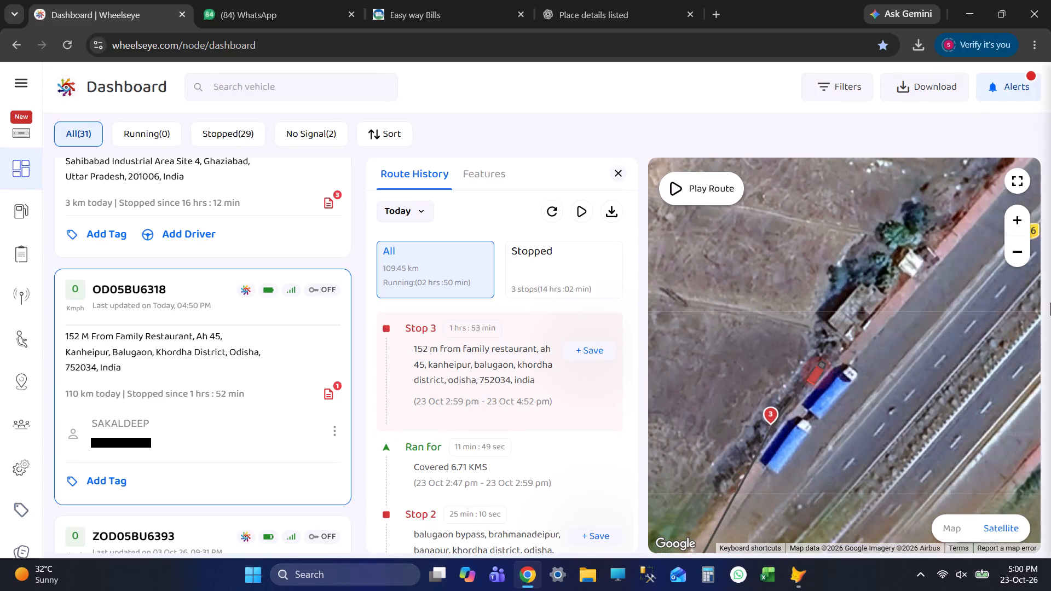
Examine the AH45 roadside around Stop 3 on the satellite map, including the nearby hospital and dhaba.
{"action": "scroll", "coordinate": [1041, 333], "scroll_direction": "down", "scroll_amount": 4}
{"action": "left_click_drag", "start_coordinate": [977, 355], "coordinate": [892, 323]}
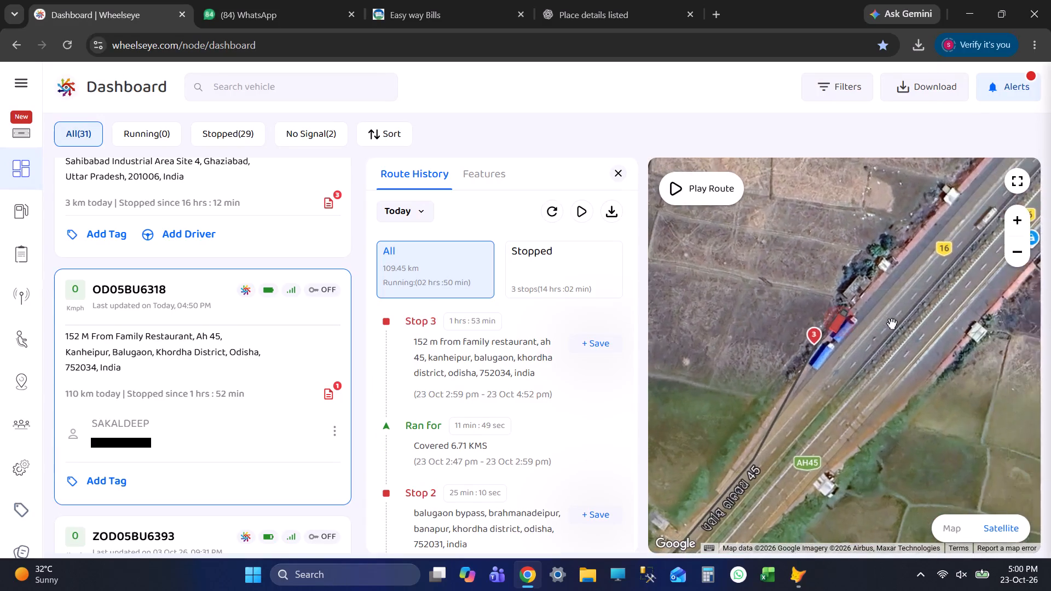
{"action": "scroll", "coordinate": [892, 323], "scroll_direction": "down", "scroll_amount": 7}
{"action": "scroll", "coordinate": [892, 323], "scroll_direction": "up", "scroll_amount": 15}
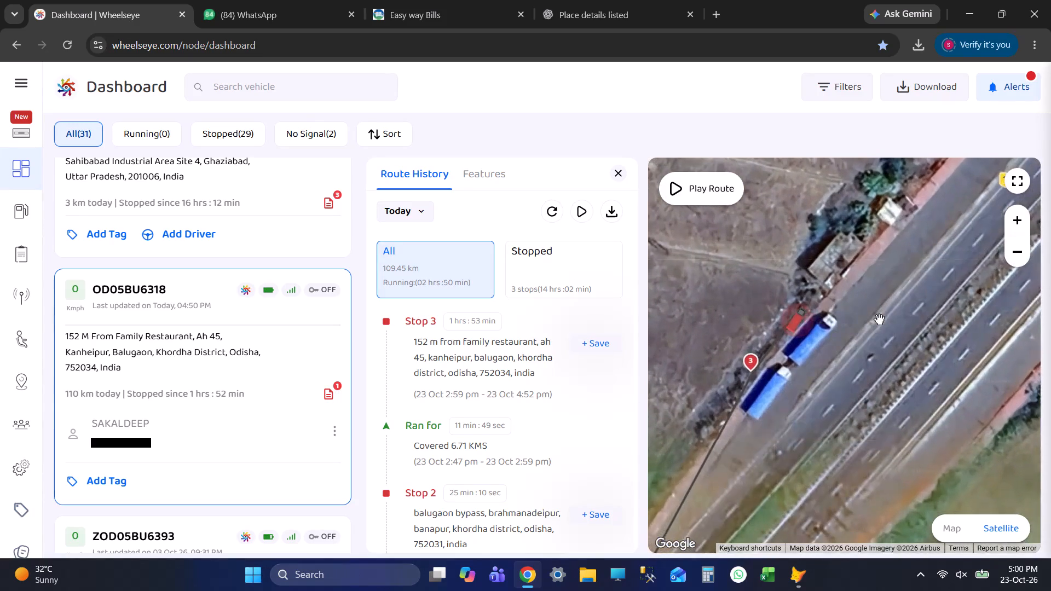
{"action": "scroll", "coordinate": [879, 319], "scroll_direction": "down", "scroll_amount": 11}
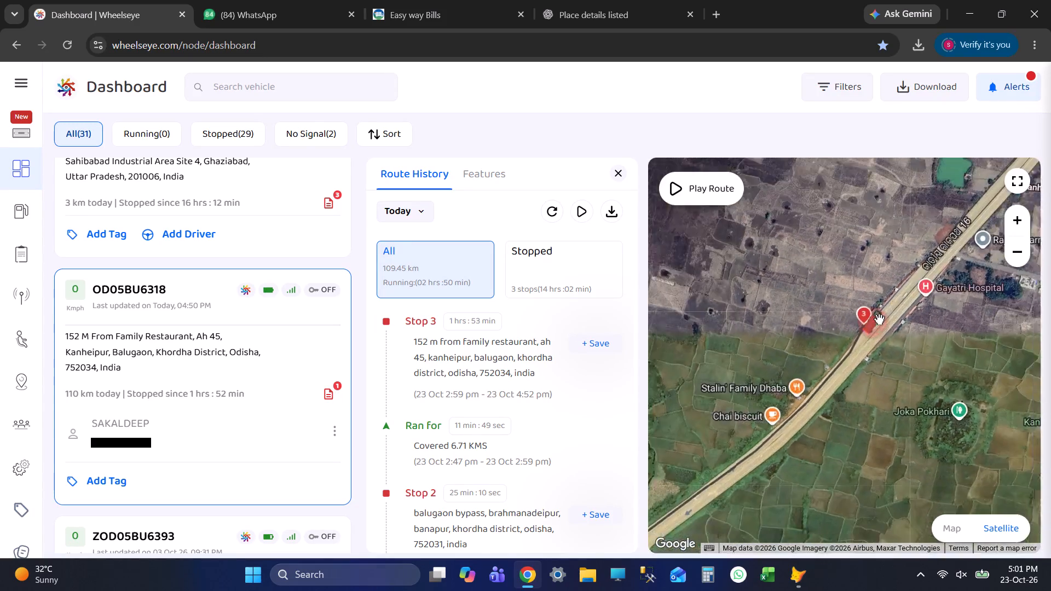
{"action": "scroll", "coordinate": [853, 358], "scroll_direction": "up", "scroll_amount": 3}
{"action": "scroll", "coordinate": [874, 305], "scroll_direction": "up", "scroll_amount": 3}
{"action": "scroll", "coordinate": [915, 268], "scroll_direction": "up", "scroll_amount": 3}
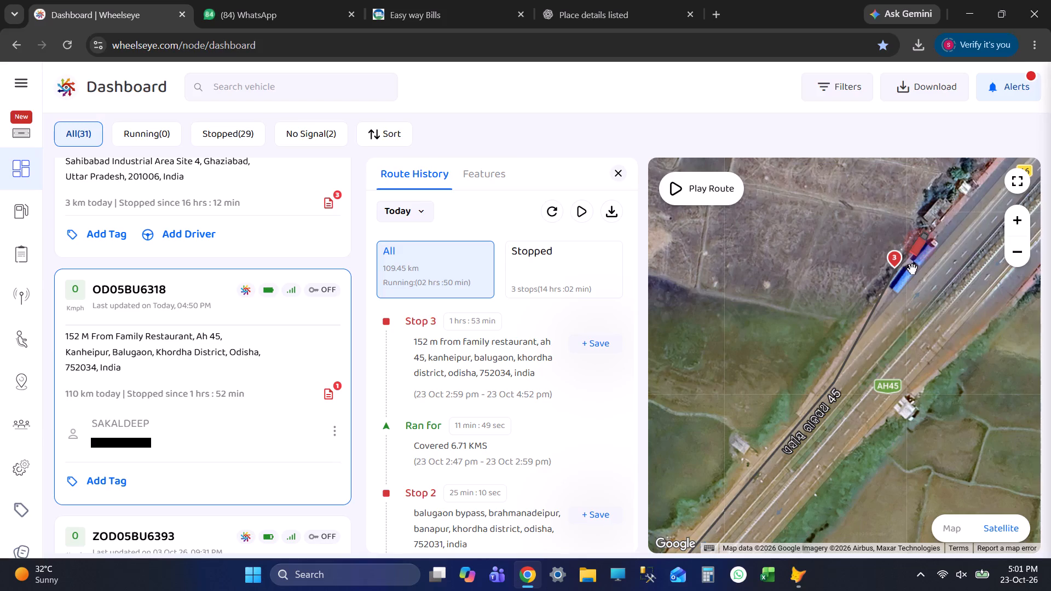
Examine Stop 3's surroundings at progressively wider scale until Stop 2 near Parikansari is also in view.
{"action": "left_click_drag", "start_coordinate": [937, 258], "coordinate": [905, 350]}
{"action": "scroll", "coordinate": [893, 334], "scroll_direction": "down", "scroll_amount": 3}
{"action": "left_click_drag", "start_coordinate": [916, 300], "coordinate": [877, 334]}
{"action": "scroll", "coordinate": [871, 333], "scroll_direction": "down", "scroll_amount": 5}
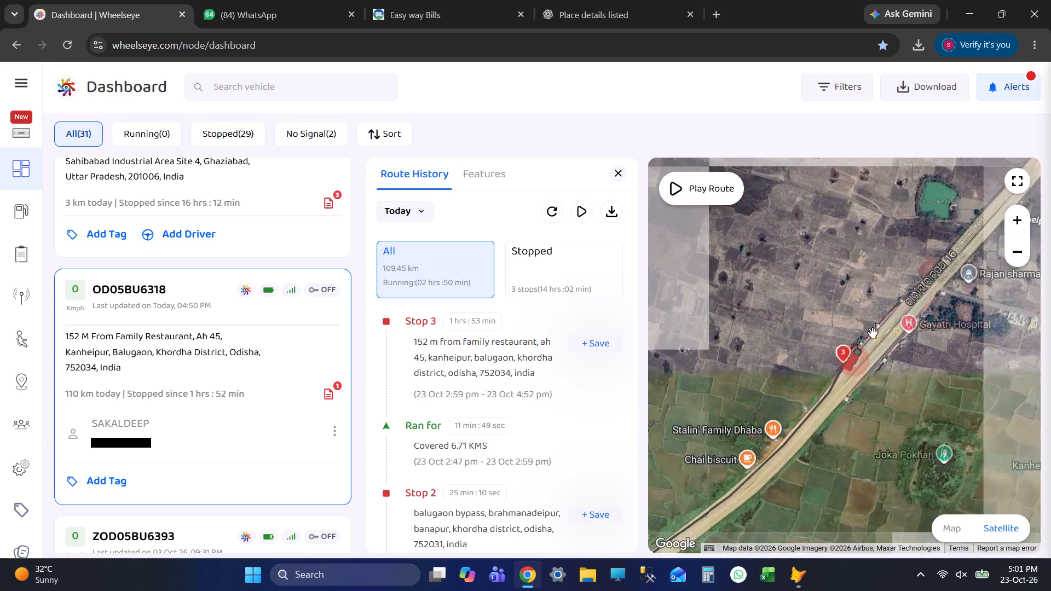
{"action": "scroll", "coordinate": [873, 333], "scroll_direction": "down", "scroll_amount": 1}
{"action": "left_click_drag", "start_coordinate": [896, 308], "coordinate": [896, 324]}
{"action": "scroll", "coordinate": [900, 301], "scroll_direction": "down", "scroll_amount": 2}
{"action": "scroll", "coordinate": [900, 301], "scroll_direction": "up", "scroll_amount": 1}
{"action": "scroll", "coordinate": [900, 301], "scroll_direction": "down", "scroll_amount": 9}
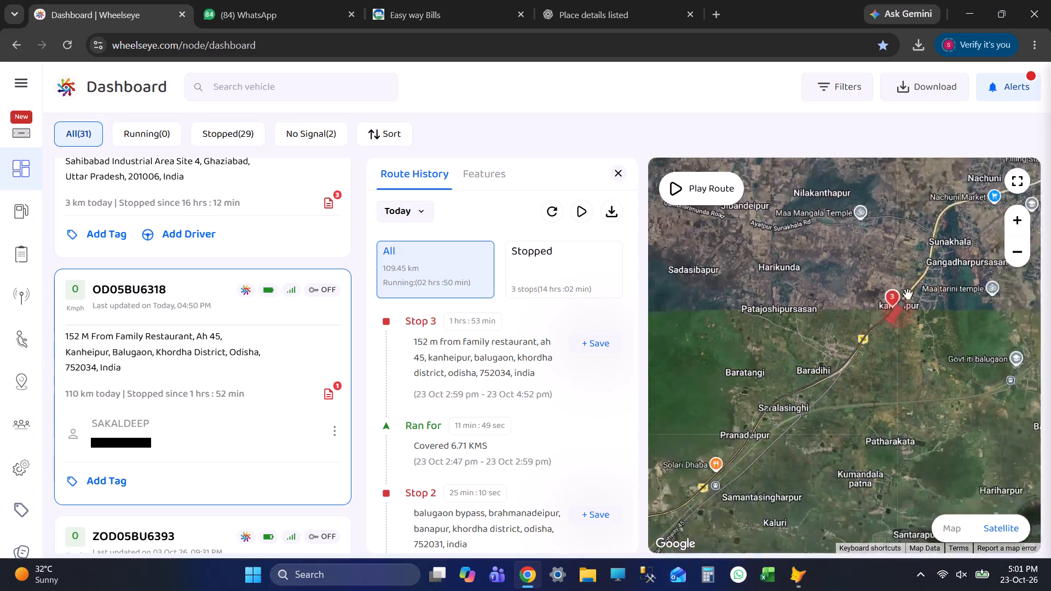
{"action": "scroll", "coordinate": [916, 306], "scroll_direction": "down", "scroll_amount": 1}
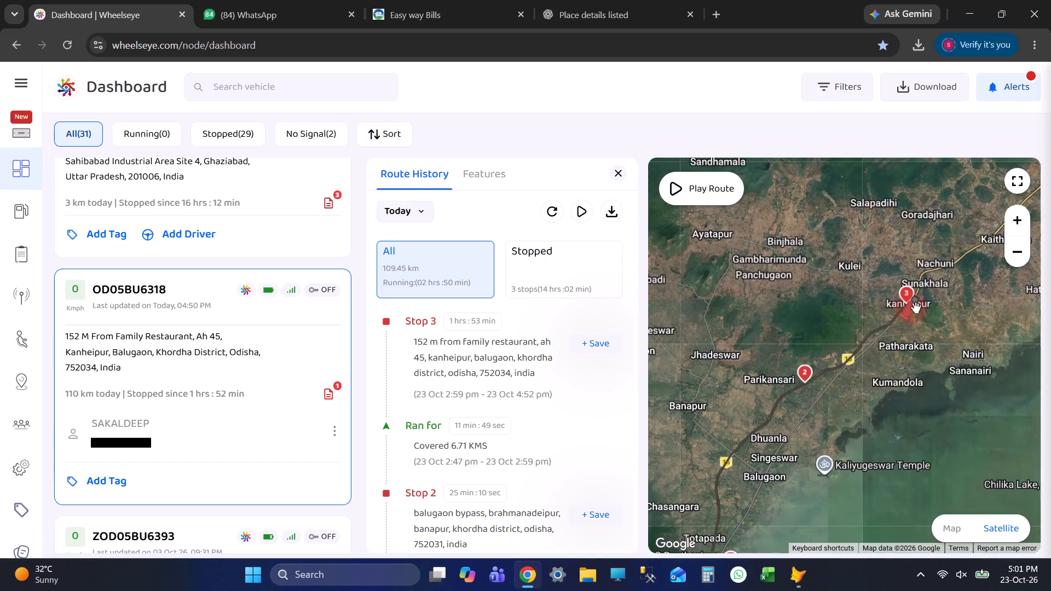
Trace Highway 16 northeast from Stop 3 past Kaithapalla and Kuhudi toward Tangi and Champagarh.
{"action": "left_click_drag", "start_coordinate": [925, 309], "coordinate": [886, 361]}
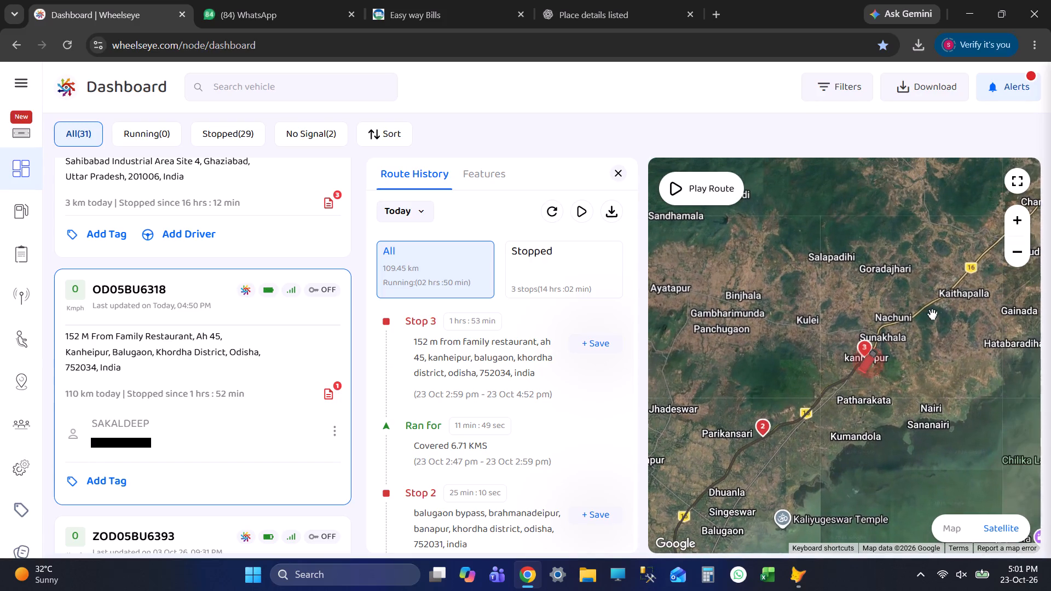
{"action": "left_click_drag", "start_coordinate": [932, 314], "coordinate": [907, 326]}
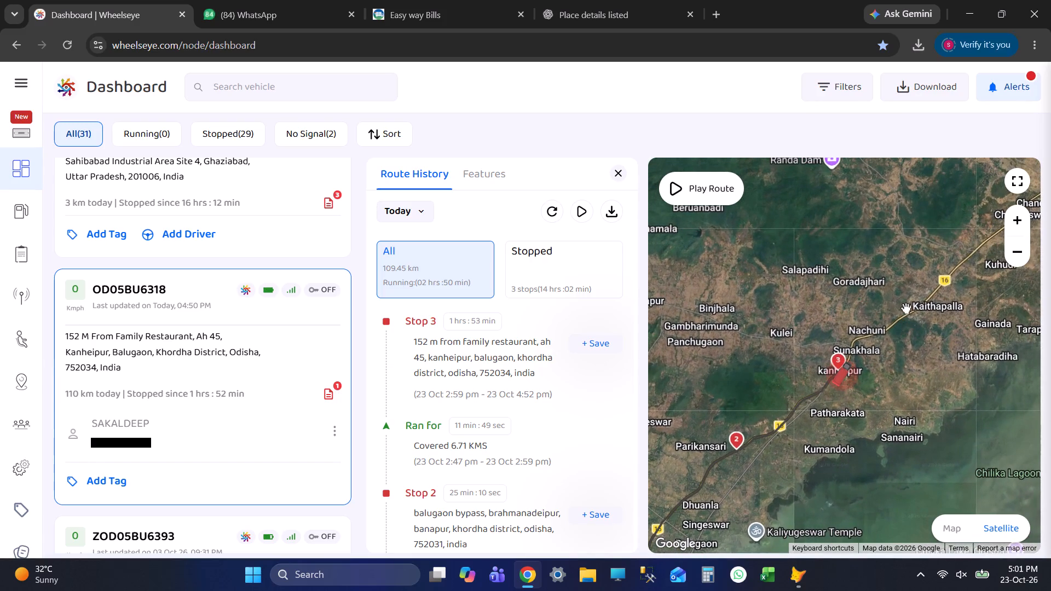
{"action": "left_click_drag", "start_coordinate": [906, 300], "coordinate": [887, 346]}
{"action": "scroll", "coordinate": [897, 331], "scroll_direction": "down", "scroll_amount": 2}
{"action": "left_click_drag", "start_coordinate": [919, 312], "coordinate": [892, 343]}
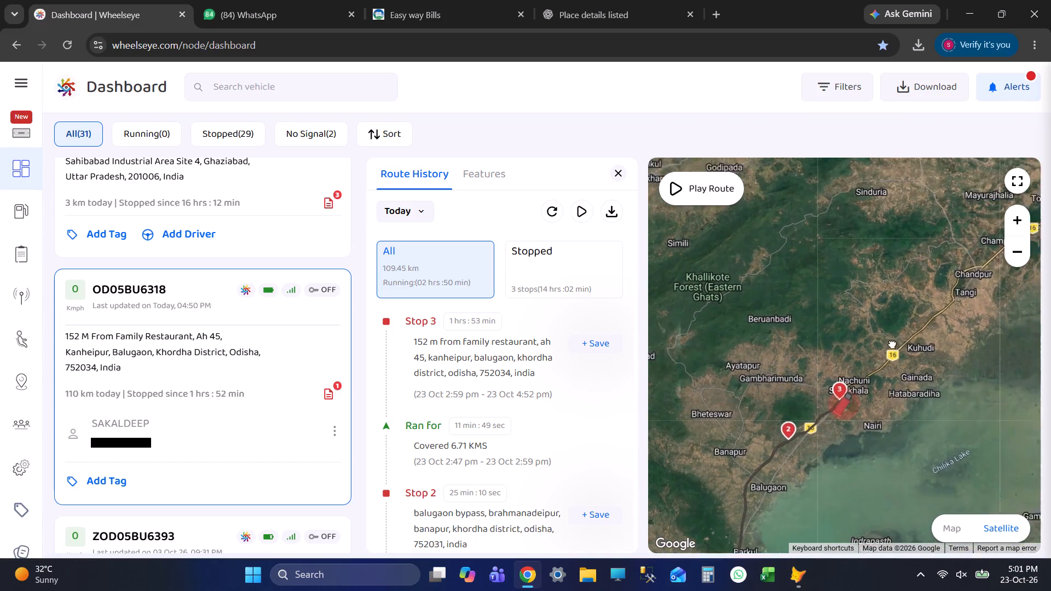
{"action": "left_click_drag", "start_coordinate": [892, 343], "coordinate": [887, 346]}
{"action": "left_click_drag", "start_coordinate": [928, 321], "coordinate": [891, 357]}
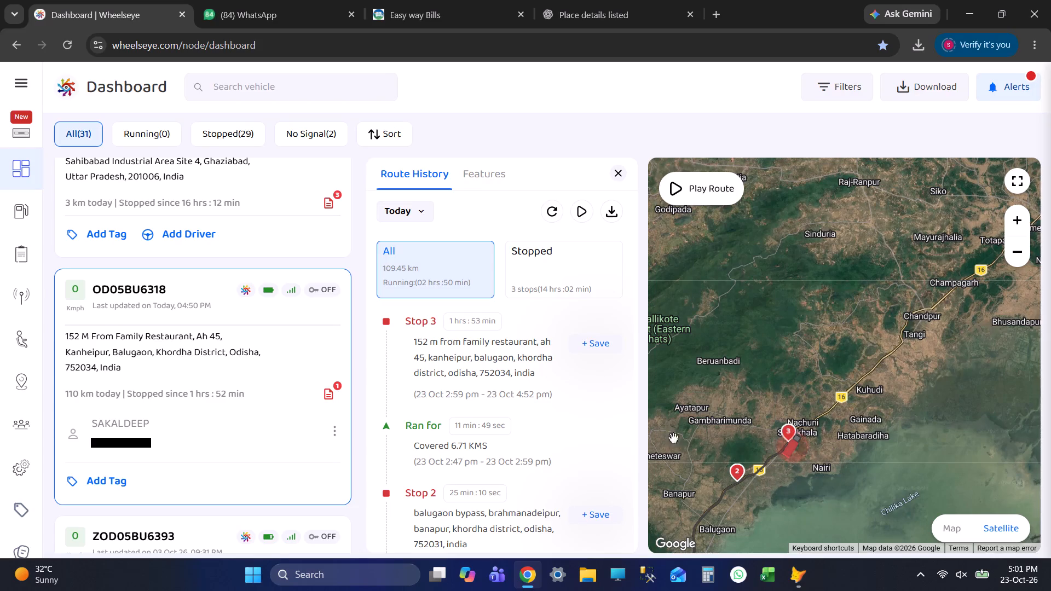
Show Stop 3's details on the map, examine its position relative to Stop 2, and close the details.
{"action": "left_click", "coordinate": [536, 375]}
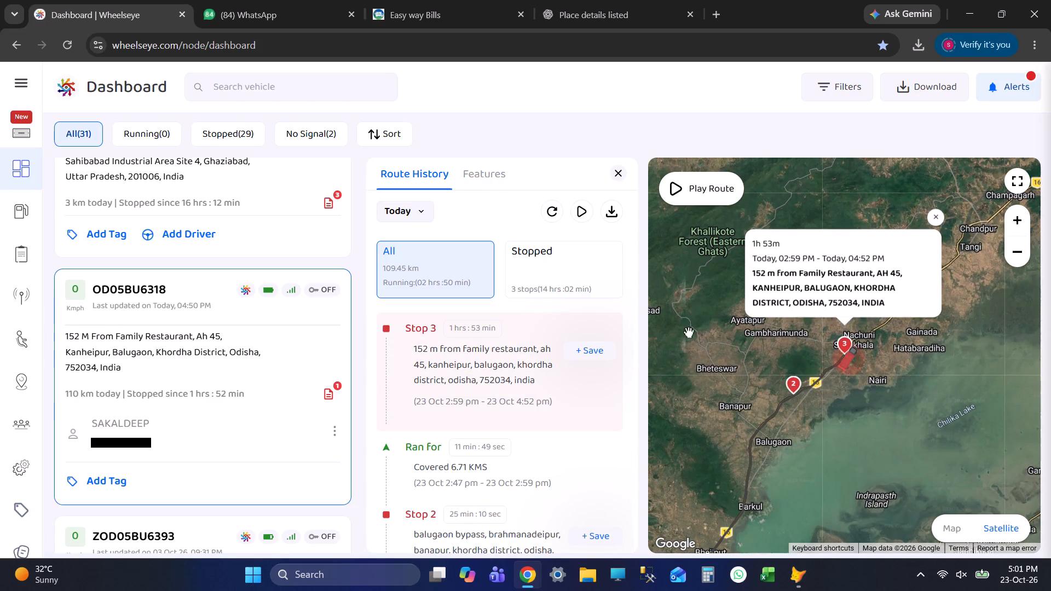
{"action": "scroll", "coordinate": [861, 353], "scroll_direction": "up", "scroll_amount": 2}
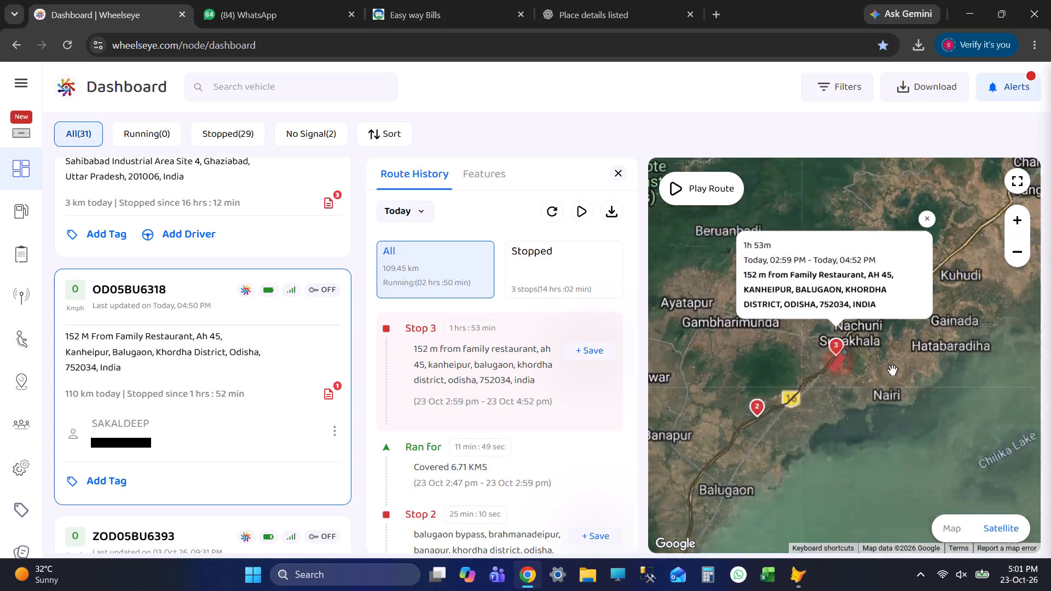
{"action": "left_click_drag", "start_coordinate": [897, 373], "coordinate": [885, 401]}
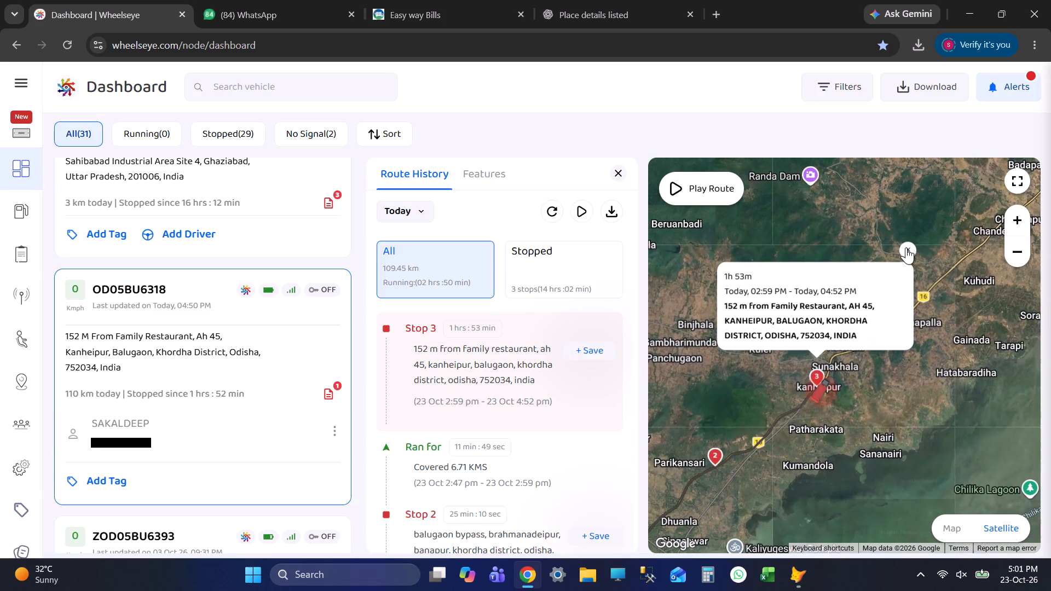
{"action": "left_click", "coordinate": [906, 247]}
Reopen and close Stop 3's details, and examine the highway northeast of it around Nachuni and Kaithapalla.
{"action": "left_click", "coordinate": [511, 394]}
{"action": "scroll", "coordinate": [859, 371], "scroll_direction": "up", "scroll_amount": 2}
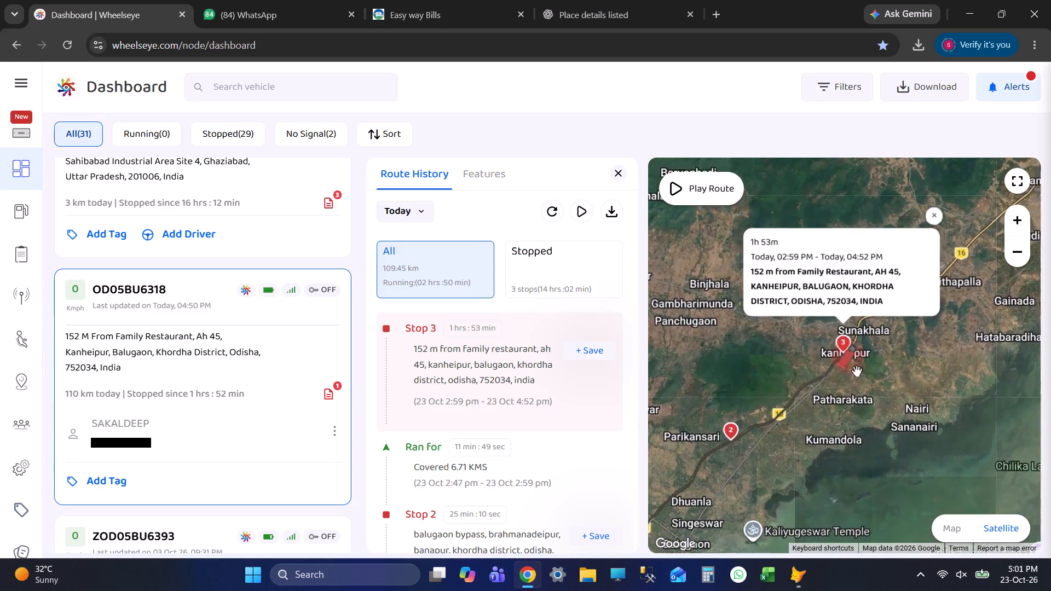
{"action": "scroll", "coordinate": [857, 371], "scroll_direction": "up", "scroll_amount": 1}
{"action": "left_click_drag", "start_coordinate": [822, 345], "coordinate": [856, 402]}
{"action": "left_click", "coordinate": [950, 254]}
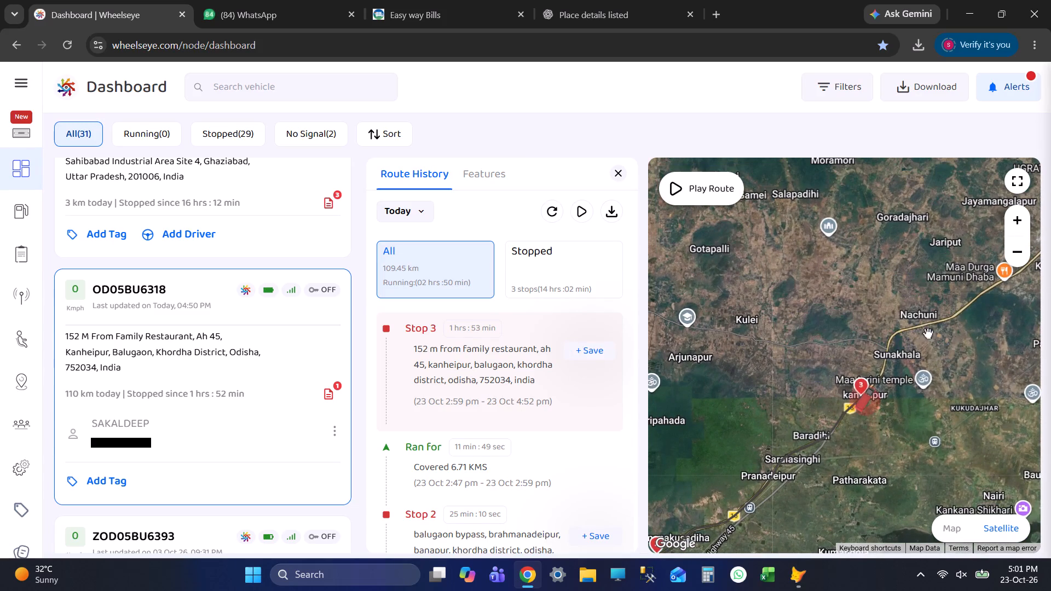
{"action": "left_click_drag", "start_coordinate": [923, 356], "coordinate": [888, 378]}
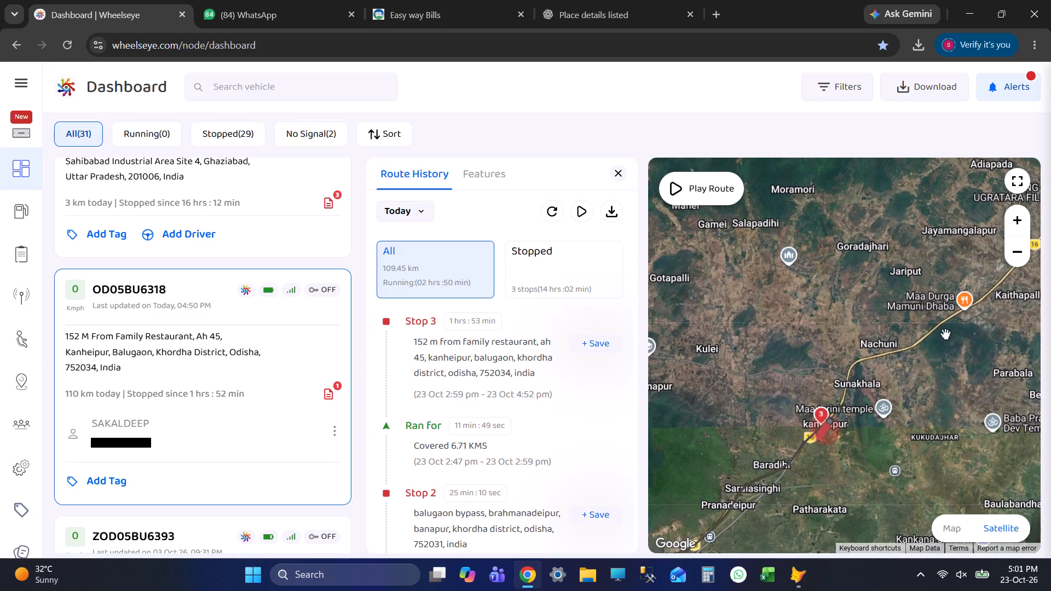
{"action": "left_click_drag", "start_coordinate": [945, 332], "coordinate": [896, 371]}
{"action": "scroll", "coordinate": [943, 357], "scroll_direction": "down", "scroll_amount": 2}
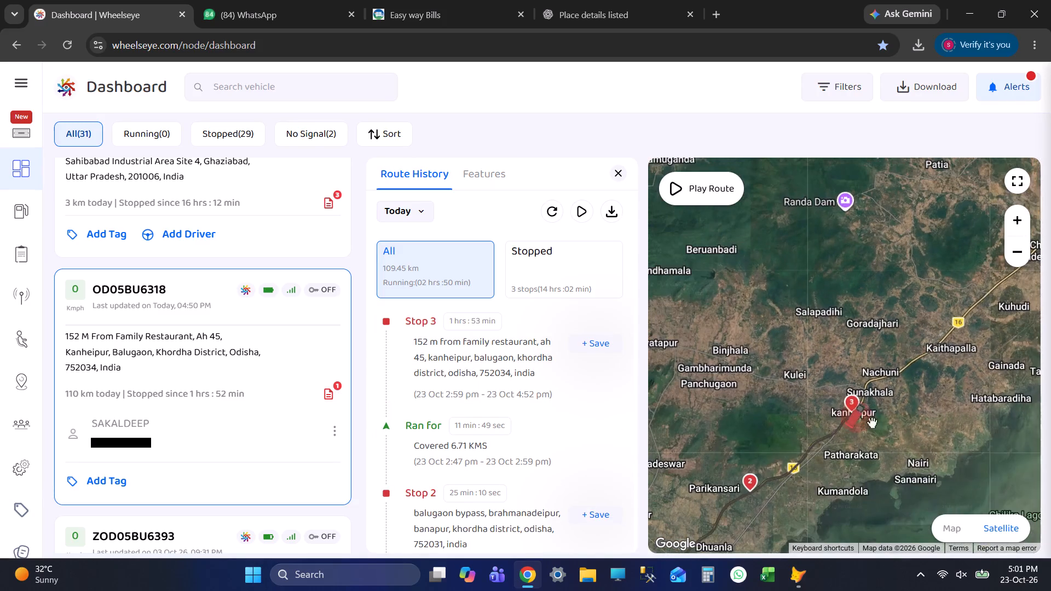
Inspect Stop 3's position beside the highway between Gayatri Hospital and Stalin' Family Dhaba.
{"action": "scroll", "coordinate": [868, 416], "scroll_direction": "up", "scroll_amount": 4}
{"action": "left_click_drag", "start_coordinate": [860, 413], "coordinate": [923, 381]}
{"action": "scroll", "coordinate": [904, 383], "scroll_direction": "up", "scroll_amount": 8}
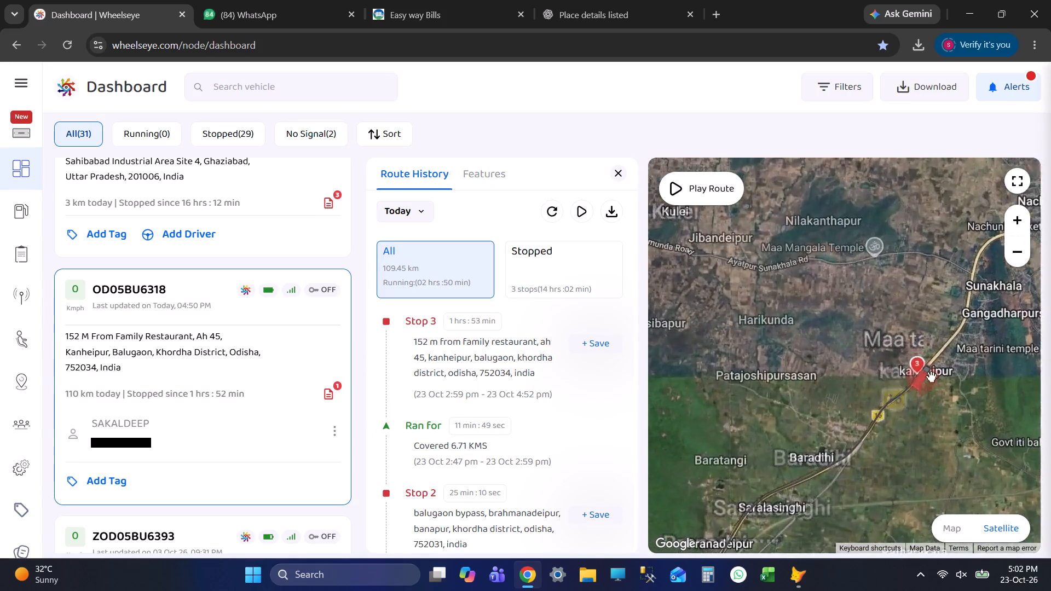
{"action": "scroll", "coordinate": [931, 376], "scroll_direction": "up", "scroll_amount": 6}
{"action": "left_click_drag", "start_coordinate": [938, 341], "coordinate": [931, 381]}
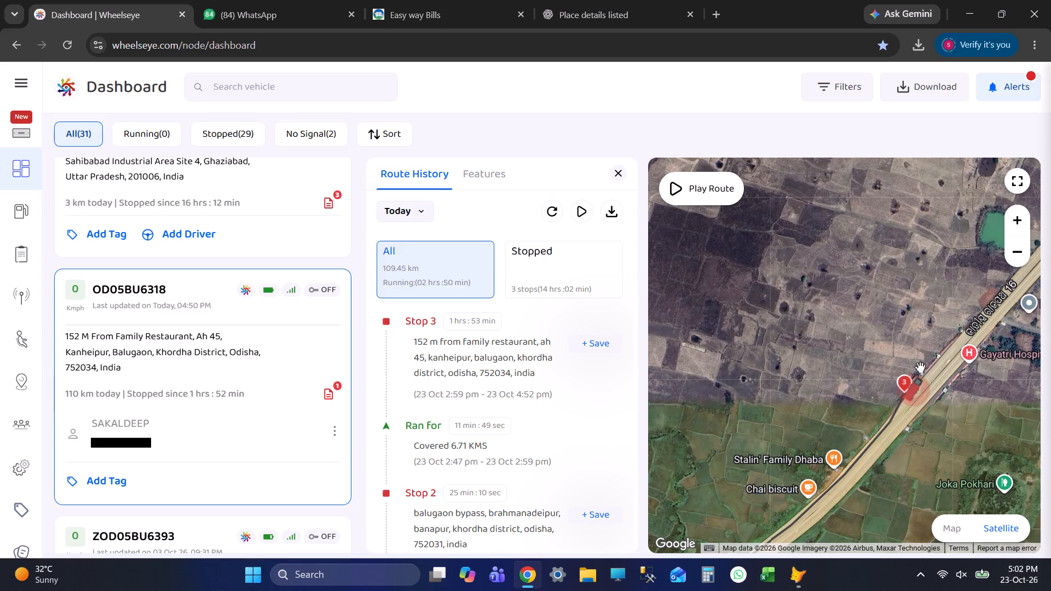
Trace the highway northeast from Stop 3 past New Chilika Dhaba, Sunakhala and Nachuni on the map.
{"action": "left_click_drag", "start_coordinate": [926, 351], "coordinate": [897, 377]}
{"action": "scroll", "coordinate": [890, 374], "scroll_direction": "down", "scroll_amount": 2}
{"action": "left_click_drag", "start_coordinate": [912, 369], "coordinate": [888, 387]}
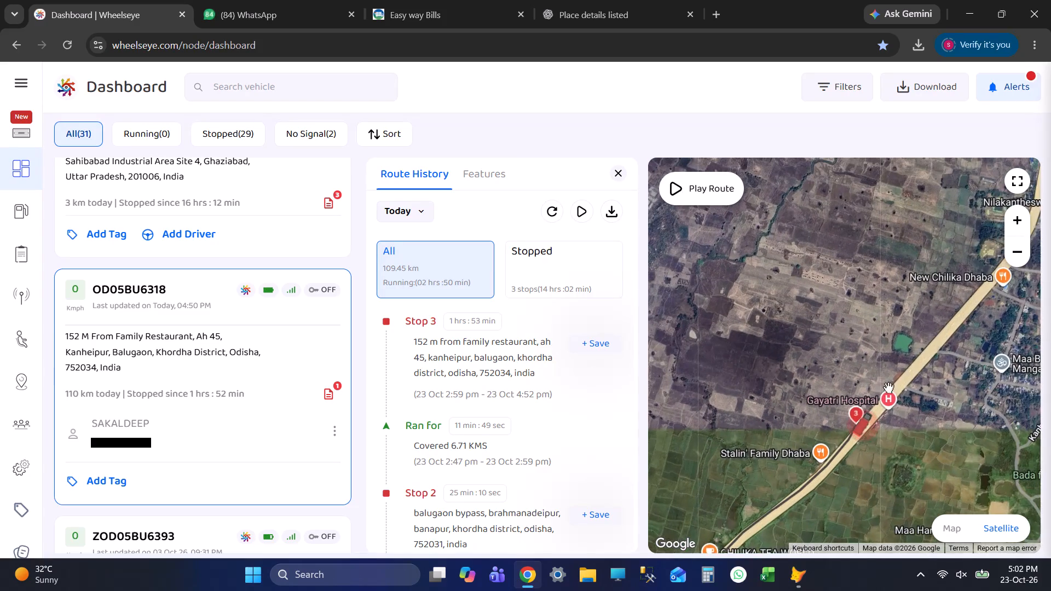
{"action": "left_click_drag", "start_coordinate": [911, 357], "coordinate": [877, 383]}
{"action": "scroll", "coordinate": [874, 376], "scroll_direction": "down", "scroll_amount": 4}
{"action": "left_click_drag", "start_coordinate": [878, 355], "coordinate": [860, 389]}
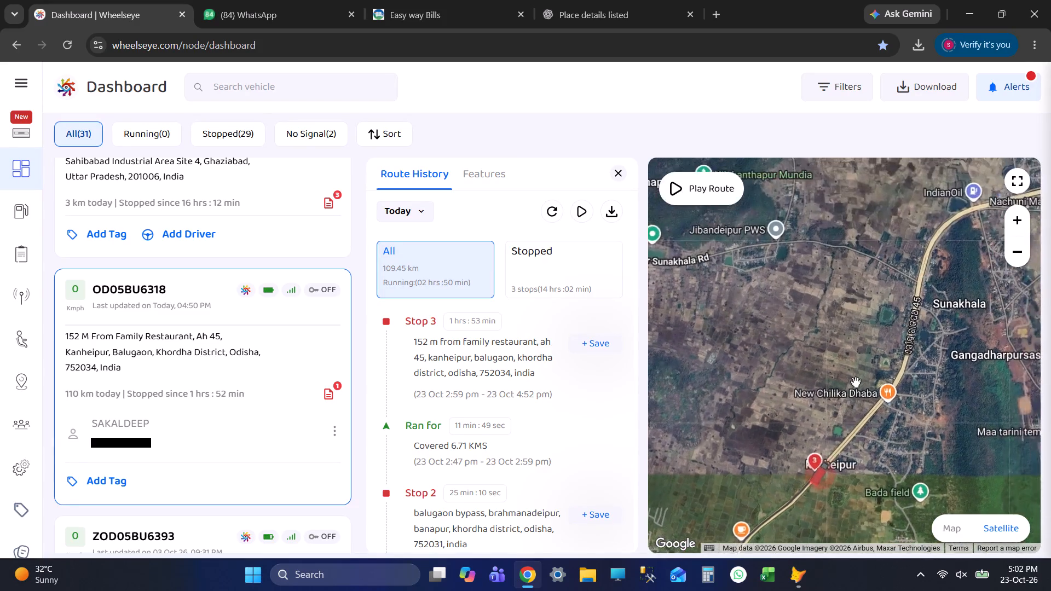
{"action": "scroll", "coordinate": [856, 382], "scroll_direction": "down", "scroll_amount": 5}
{"action": "left_click_drag", "start_coordinate": [892, 364], "coordinate": [866, 386]}
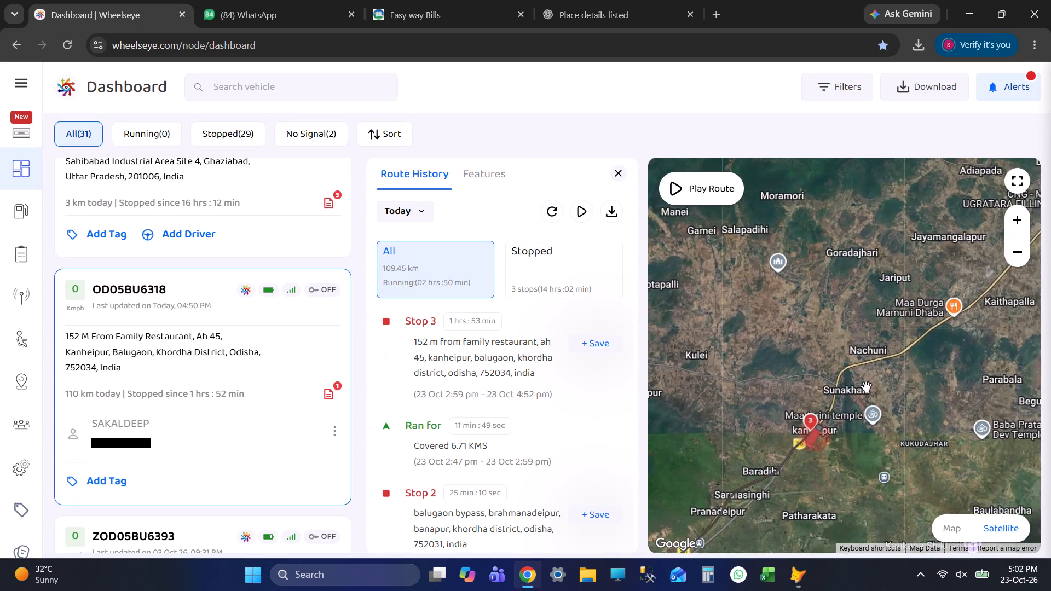
Examine Highway 16's route from Stop 3 through Tangi and Khordha toward Bhubaneswar.
{"action": "scroll", "coordinate": [866, 381], "scroll_direction": "down", "scroll_amount": 3}
{"action": "left_click_drag", "start_coordinate": [889, 337], "coordinate": [861, 344]}
{"action": "scroll", "coordinate": [861, 344], "scroll_direction": "down", "scroll_amount": 1}
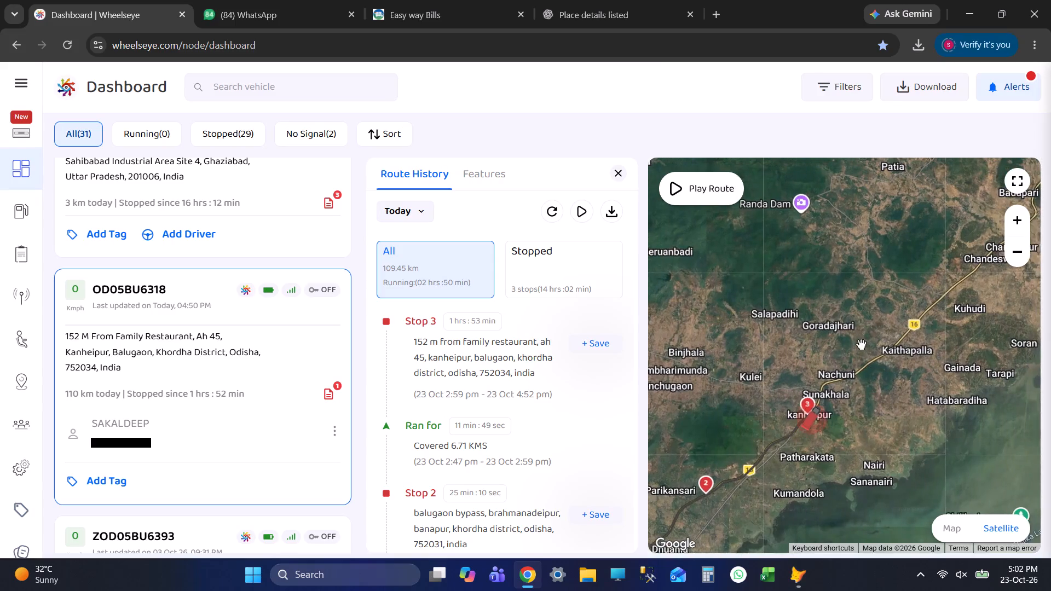
{"action": "scroll", "coordinate": [861, 344], "scroll_direction": "down", "scroll_amount": 1}
{"action": "left_click_drag", "start_coordinate": [857, 334], "coordinate": [809, 367]}
{"action": "left_click_drag", "start_coordinate": [867, 318], "coordinate": [802, 416]}
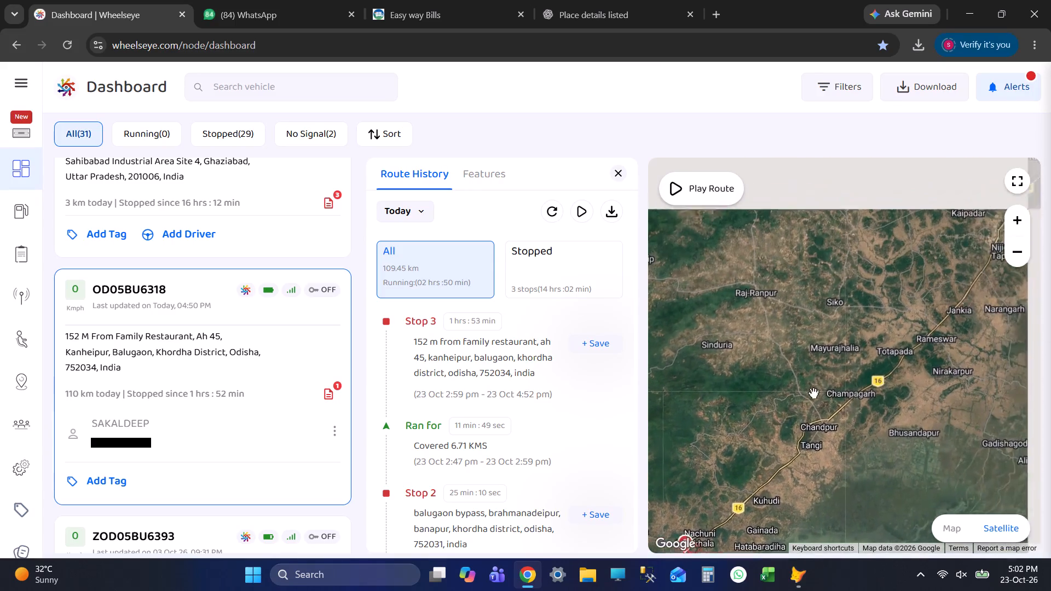
{"action": "scroll", "coordinate": [816, 388], "scroll_direction": "down", "scroll_amount": 2}
{"action": "left_click_drag", "start_coordinate": [821, 350], "coordinate": [797, 392]}
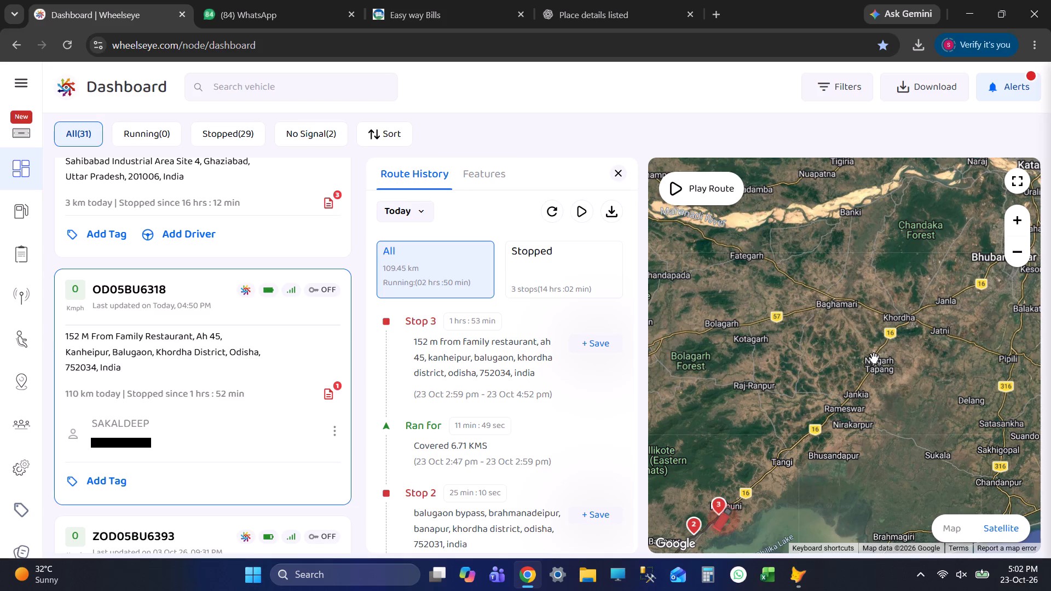
{"action": "left_click_drag", "start_coordinate": [862, 369], "coordinate": [906, 310]}
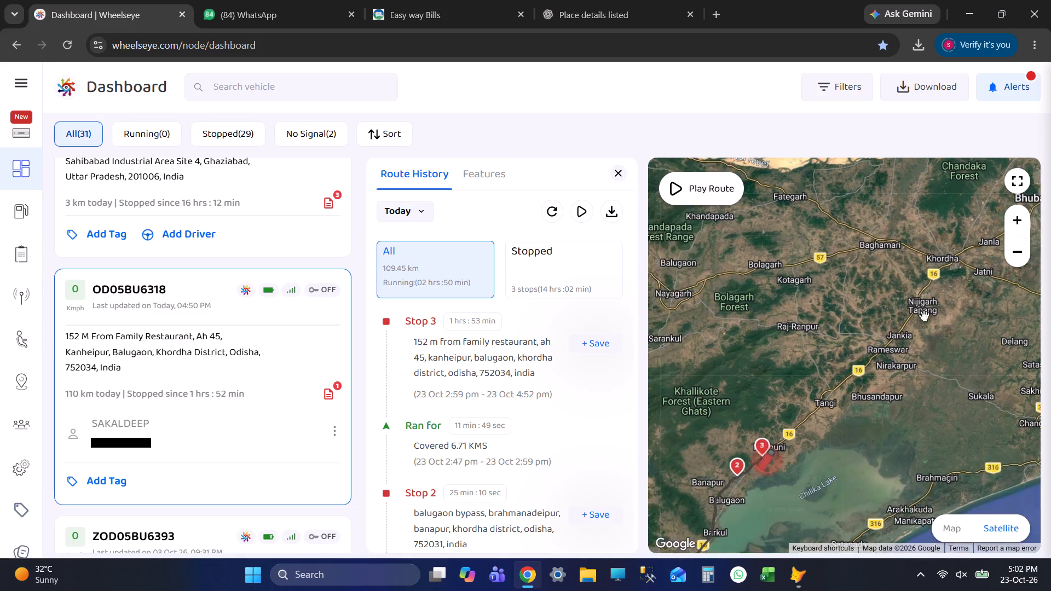
{"action": "scroll", "coordinate": [924, 322], "scroll_direction": "down", "scroll_amount": 1}
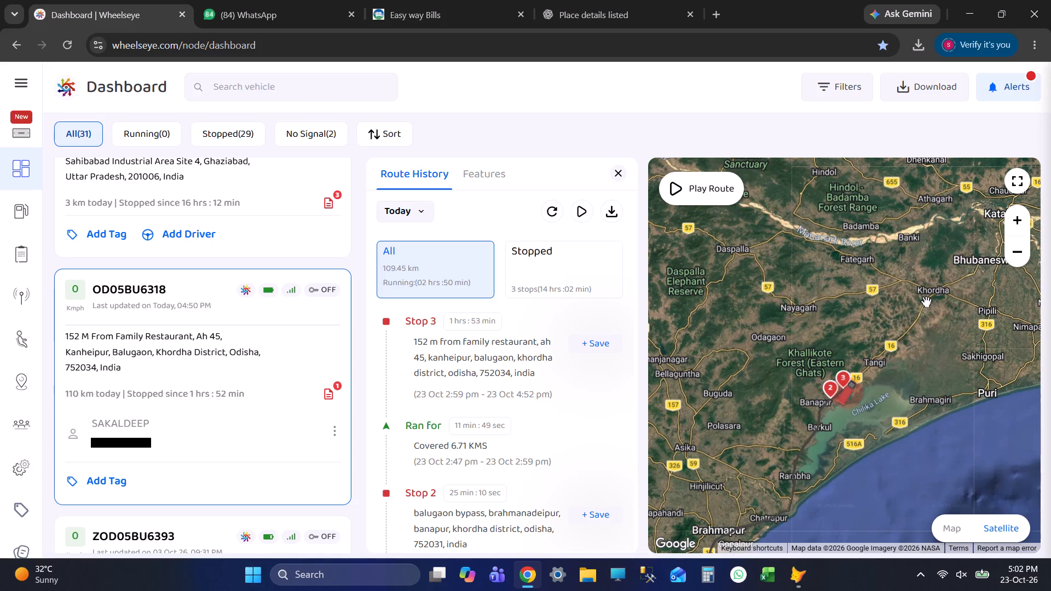
Show Stop 3's details on the map again and inspect its highway location near Kanheipur at closer range.
{"action": "left_click", "coordinate": [503, 357]}
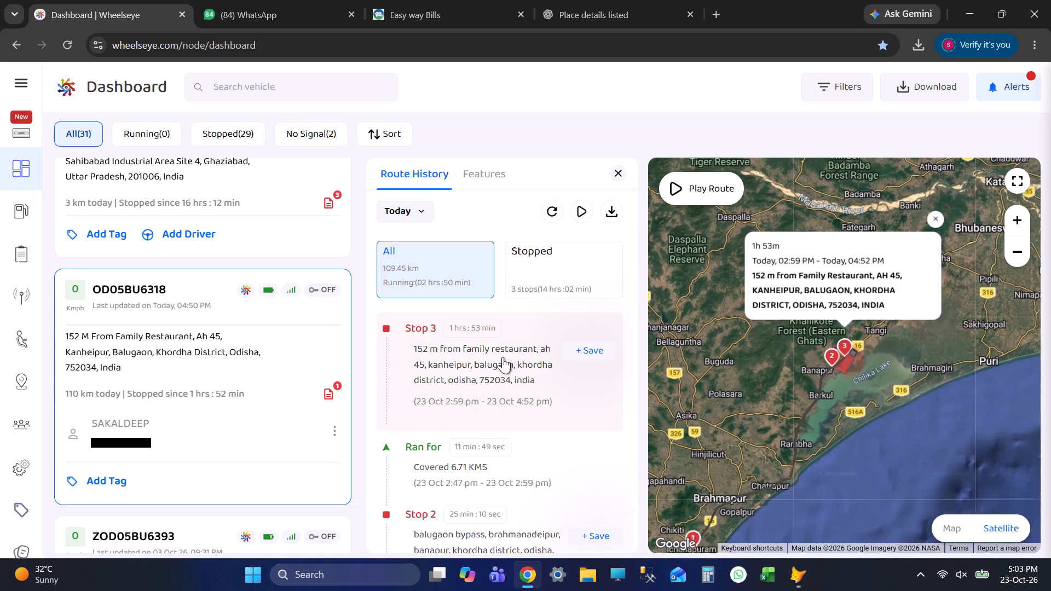
{"action": "scroll", "coordinate": [862, 354], "scroll_direction": "up", "scroll_amount": 6}
{"action": "scroll", "coordinate": [813, 370], "scroll_direction": "up", "scroll_amount": 3}
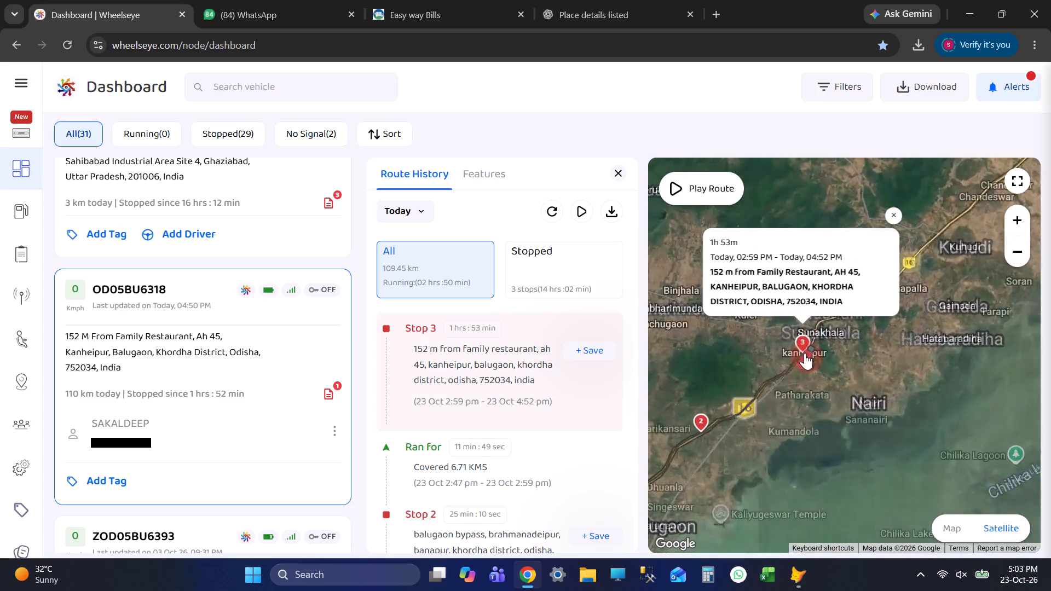
{"action": "scroll", "coordinate": [805, 353], "scroll_direction": "up", "scroll_amount": 16}
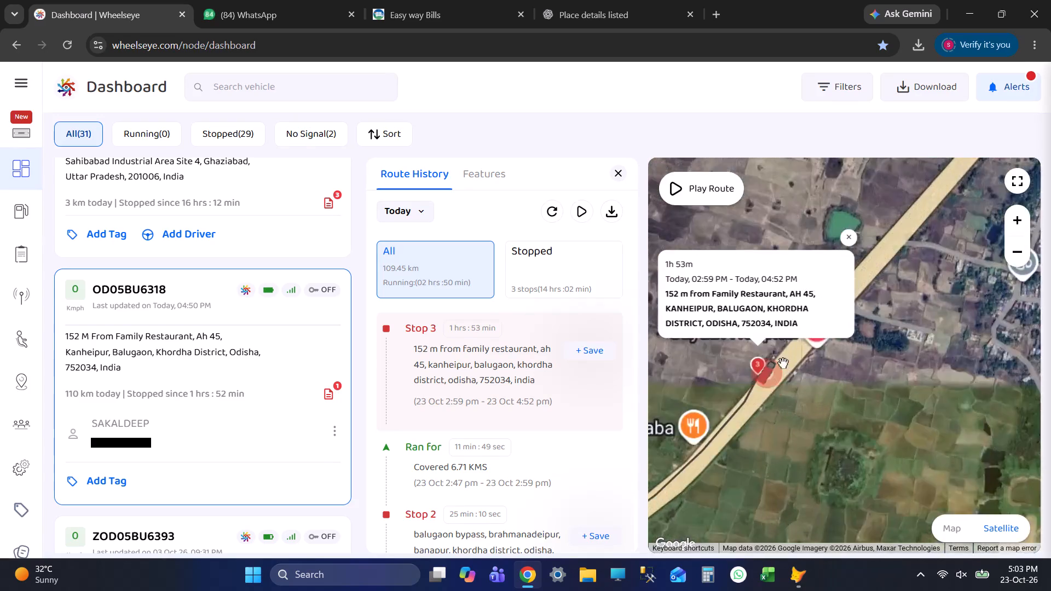
Inspect Stop 3's highway position near Gayatri Hospital and dismiss the stop's details from the map.
{"action": "scroll", "coordinate": [783, 363], "scroll_direction": "up", "scroll_amount": 1}
{"action": "left_click_drag", "start_coordinate": [759, 375], "coordinate": [840, 407]}
{"action": "left_click", "coordinate": [910, 294]}
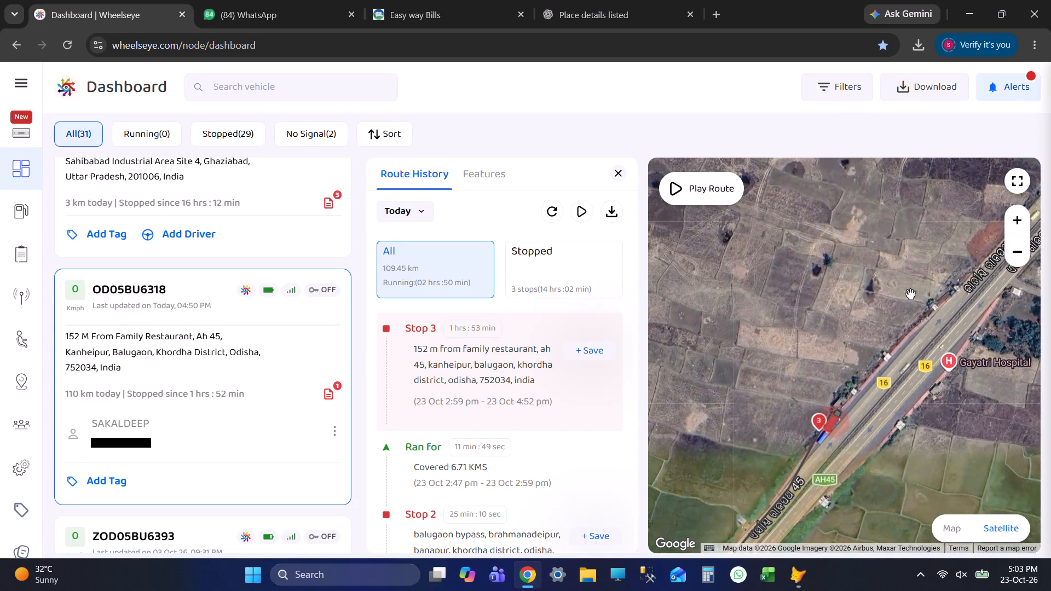
{"action": "scroll", "coordinate": [824, 409], "scroll_direction": "down", "scroll_amount": 2}
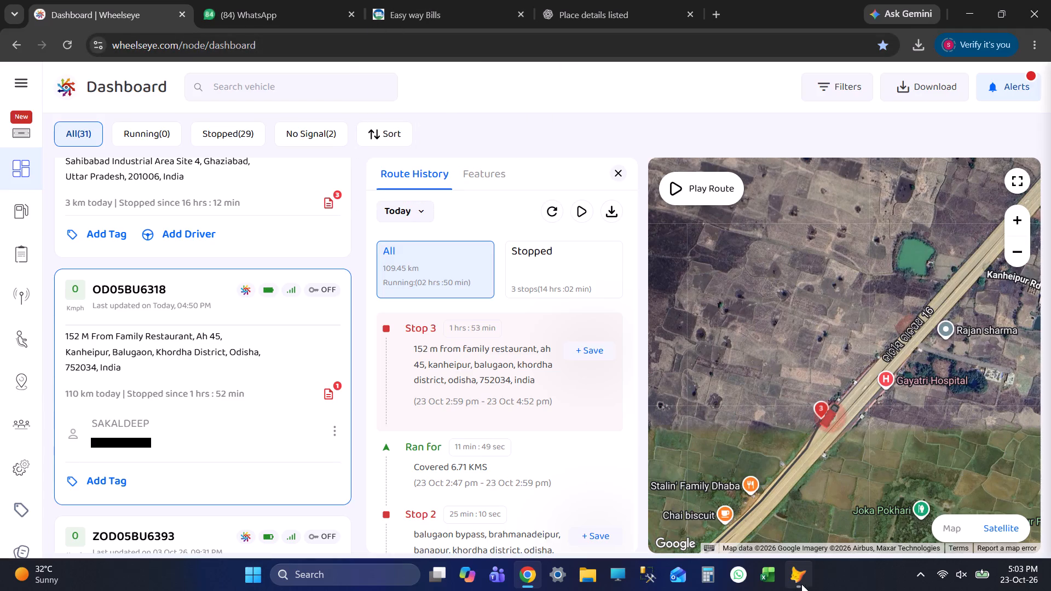
{"action": "scroll", "coordinate": [888, 276], "scroll_direction": "down", "scroll_amount": 3}
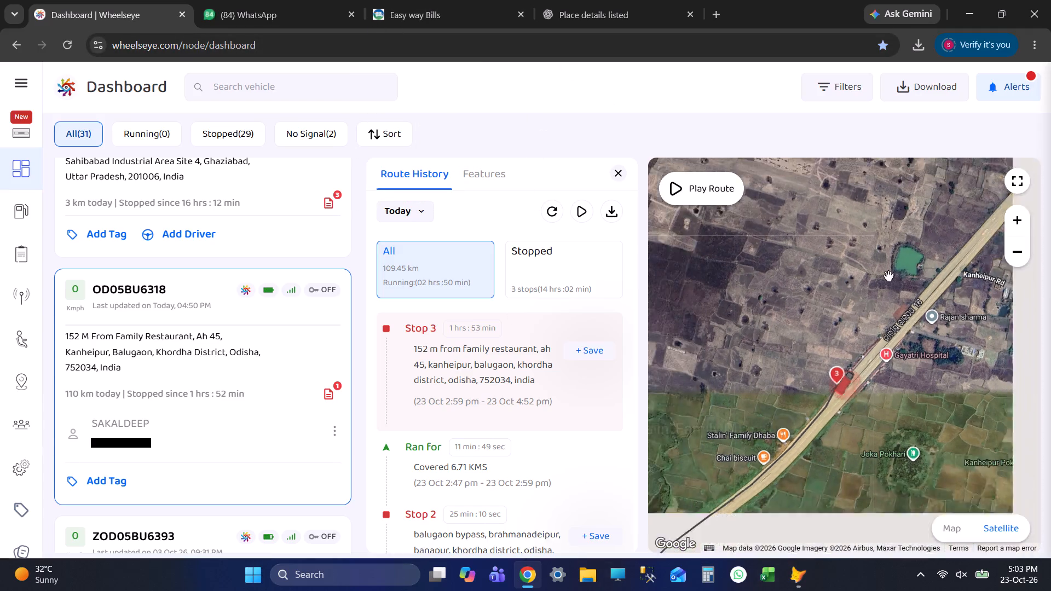
Trace Highway 16 from Stop 3 through Nachuni, Tangi and Nijigarh Tapang to Khordha, viewing its position relative to Bhubaneswar.
{"action": "left_click_drag", "start_coordinate": [896, 250], "coordinate": [813, 298]}
{"action": "scroll", "coordinate": [805, 274], "scroll_direction": "down", "scroll_amount": 10}
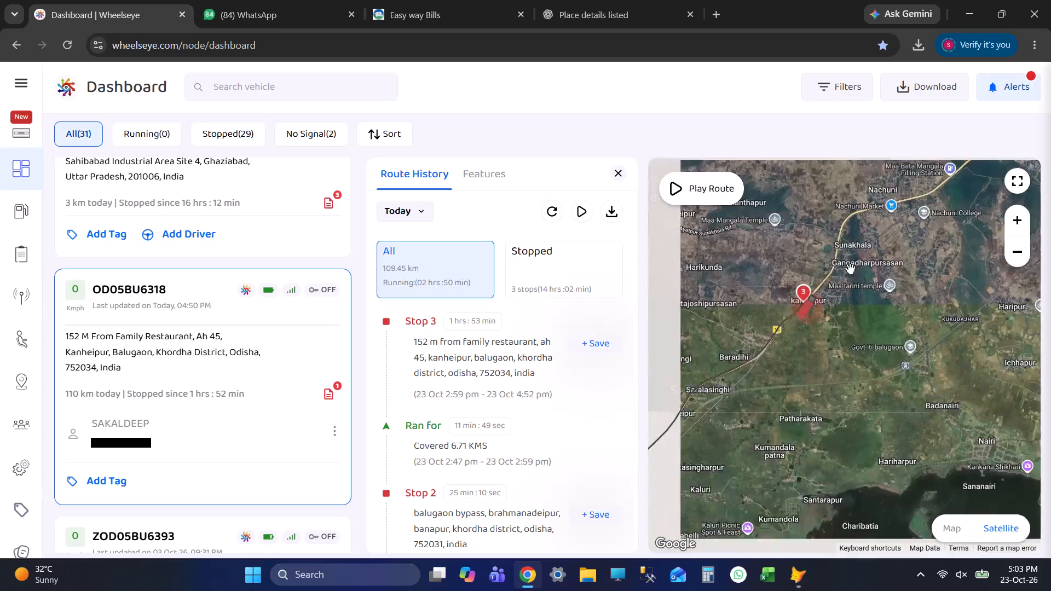
{"action": "left_click_drag", "start_coordinate": [859, 260], "coordinate": [832, 305]}
{"action": "scroll", "coordinate": [841, 293], "scroll_direction": "up", "scroll_amount": 1}
{"action": "scroll", "coordinate": [841, 293], "scroll_direction": "down", "scroll_amount": 2}
{"action": "left_click_drag", "start_coordinate": [926, 257], "coordinate": [867, 328]}
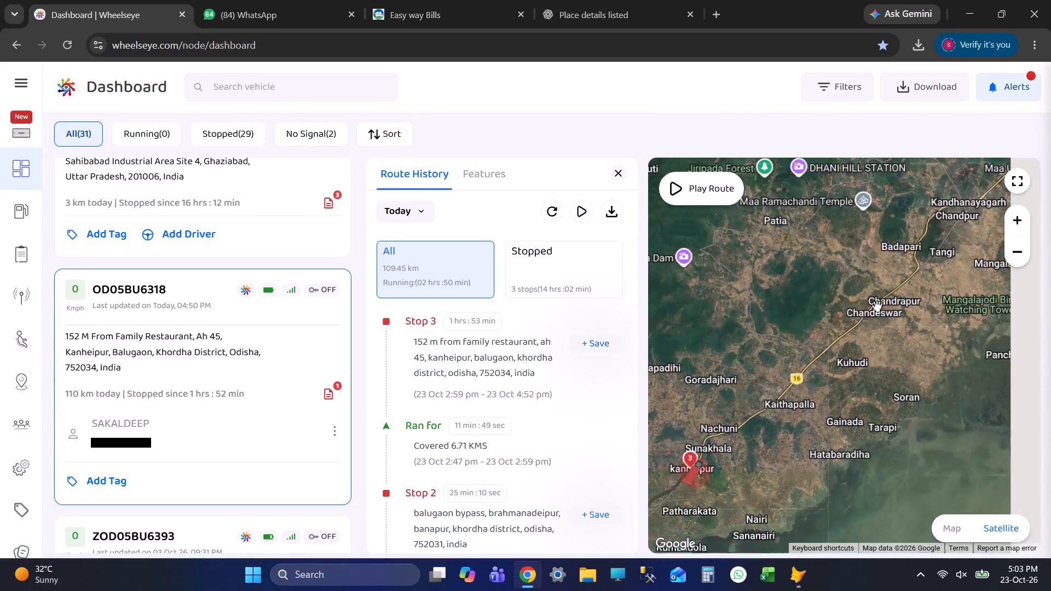
{"action": "scroll", "coordinate": [877, 306], "scroll_direction": "down", "scroll_amount": 4}
{"action": "left_click_drag", "start_coordinate": [945, 239], "coordinate": [922, 270]}
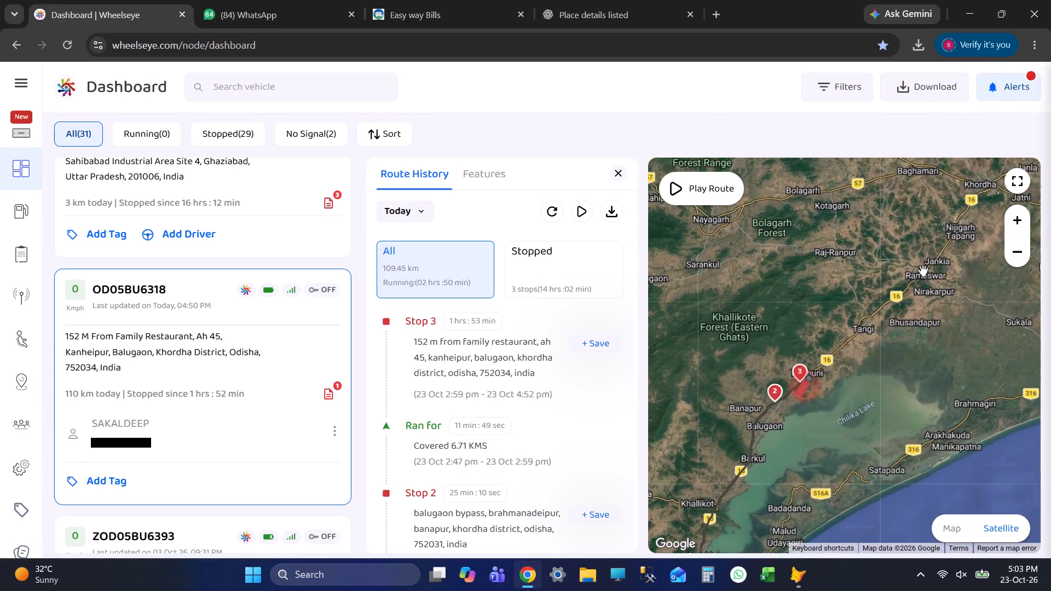
{"action": "scroll", "coordinate": [953, 254], "scroll_direction": "down", "scroll_amount": 2}
{"action": "scroll", "coordinate": [963, 226], "scroll_direction": "up", "scroll_amount": 10}
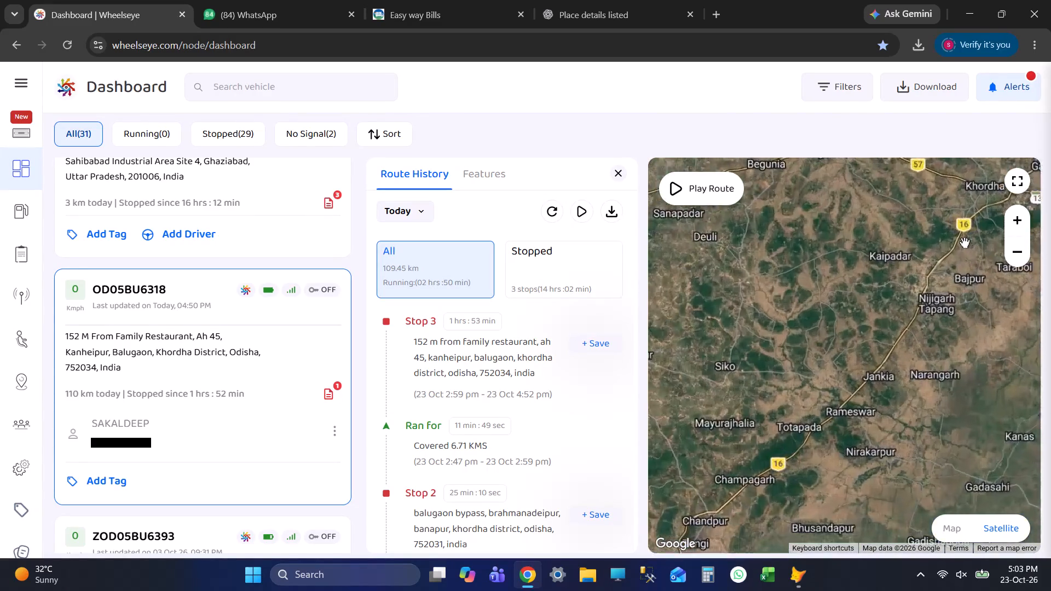
{"action": "scroll", "coordinate": [965, 242], "scroll_direction": "up", "scroll_amount": 3}
{"action": "left_click_drag", "start_coordinate": [961, 240], "coordinate": [897, 280]}
{"action": "scroll", "coordinate": [899, 274], "scroll_direction": "down", "scroll_amount": 5}
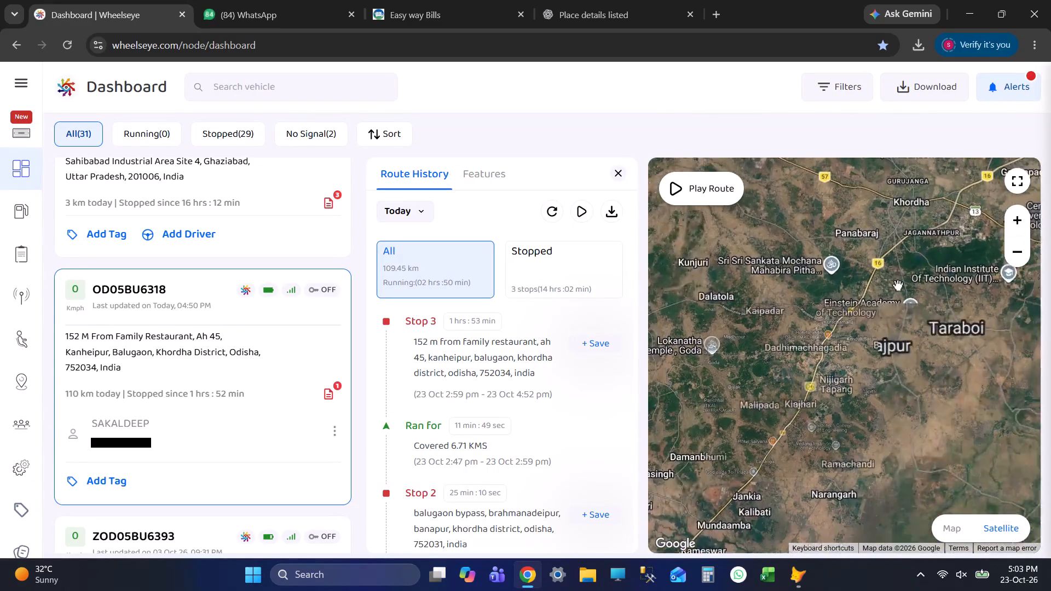
{"action": "scroll", "coordinate": [898, 285], "scroll_direction": "down", "scroll_amount": 7}
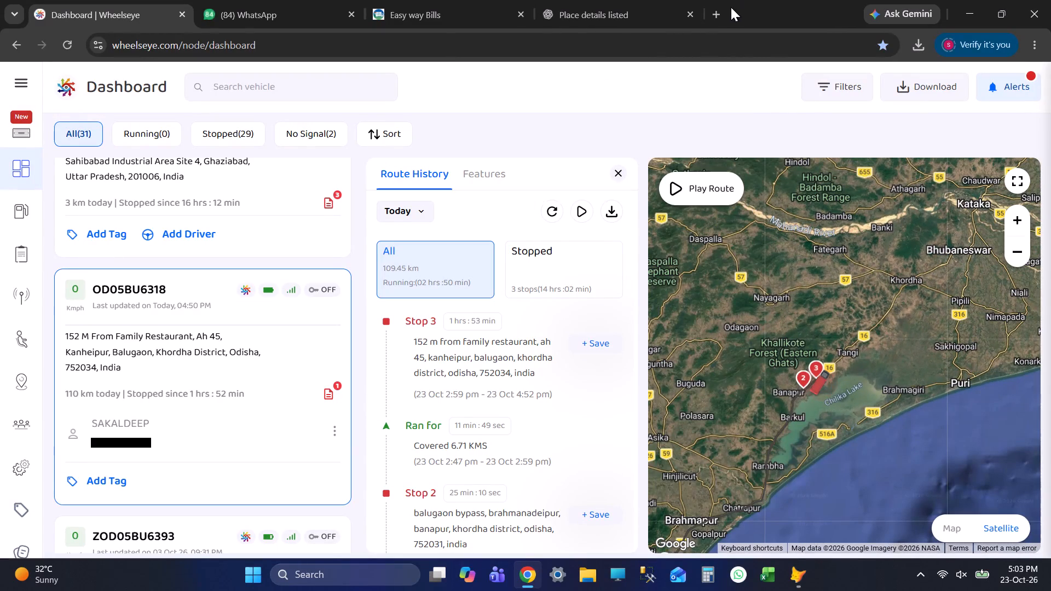
Locate Stop 3 on the tracking map again and examine the nearby places around Kanheipur, Sunakhala and Nachuni.
{"action": "scroll", "coordinate": [824, 347], "scroll_direction": "up", "scroll_amount": 6}
{"action": "scroll", "coordinate": [836, 402], "scroll_direction": "up", "scroll_amount": 3}
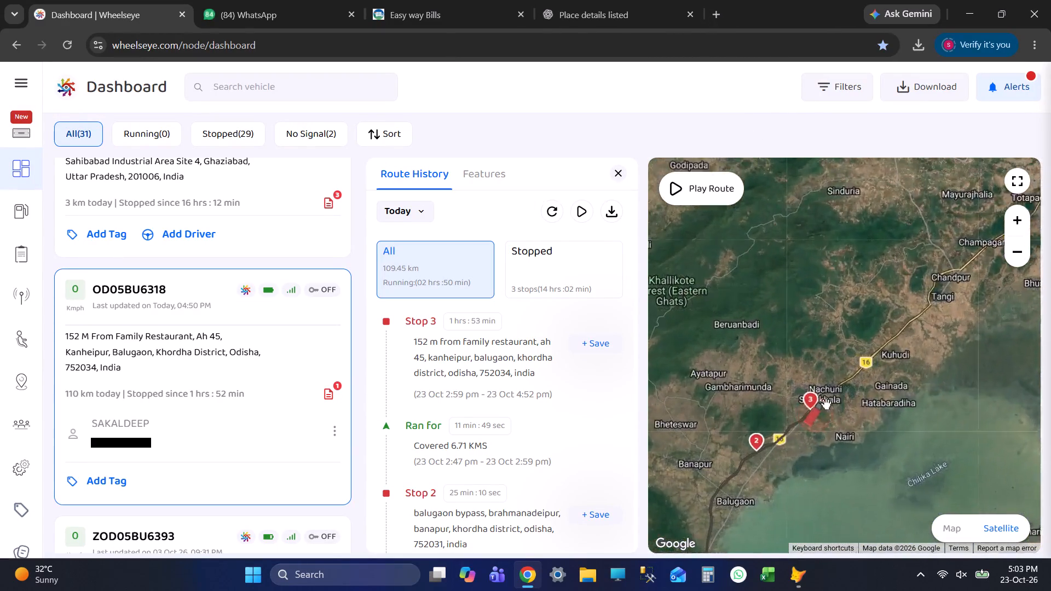
{"action": "scroll", "coordinate": [826, 396], "scroll_direction": "up", "scroll_amount": 4}
{"action": "left_click_drag", "start_coordinate": [790, 397], "coordinate": [827, 370]}
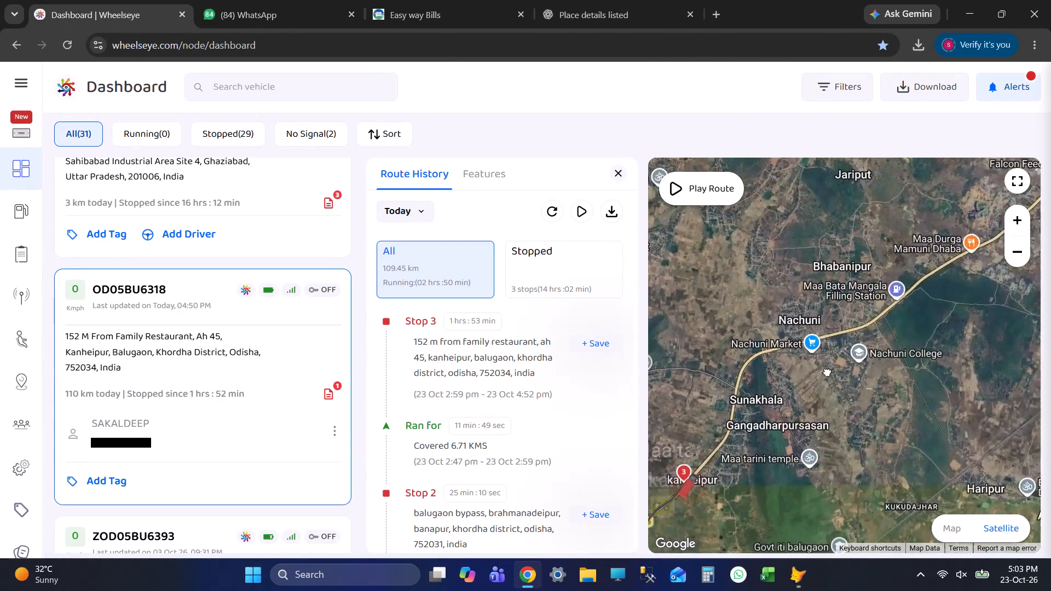
{"action": "left_click_drag", "start_coordinate": [827, 370], "coordinate": [904, 318]}
{"action": "scroll", "coordinate": [801, 384], "scroll_direction": "up", "scroll_amount": 10}
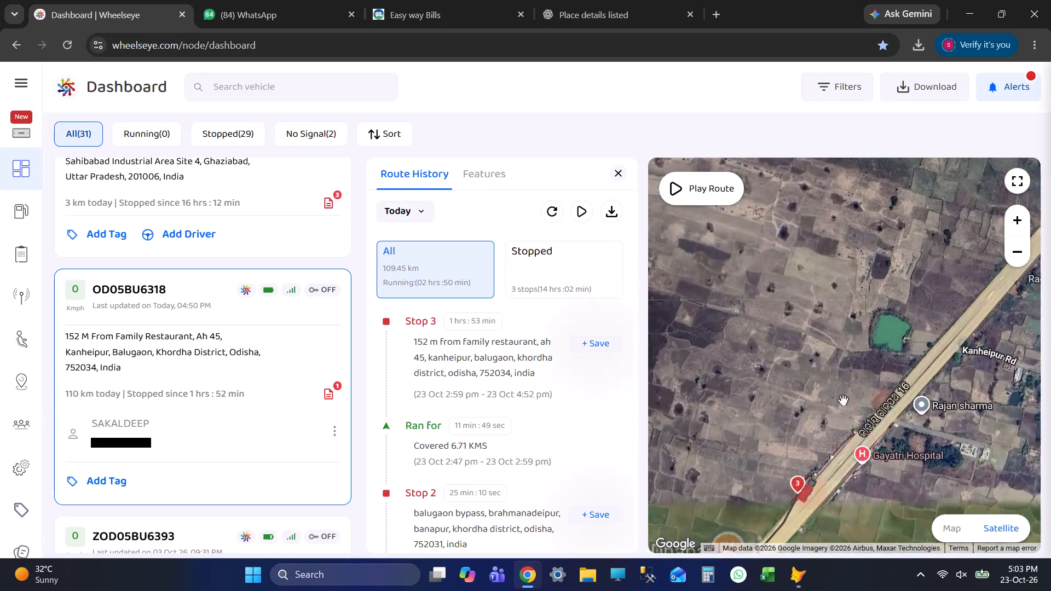
{"action": "scroll", "coordinate": [848, 406], "scroll_direction": "down", "scroll_amount": 7}
{"action": "scroll", "coordinate": [876, 398], "scroll_direction": "up", "scroll_amount": 1}
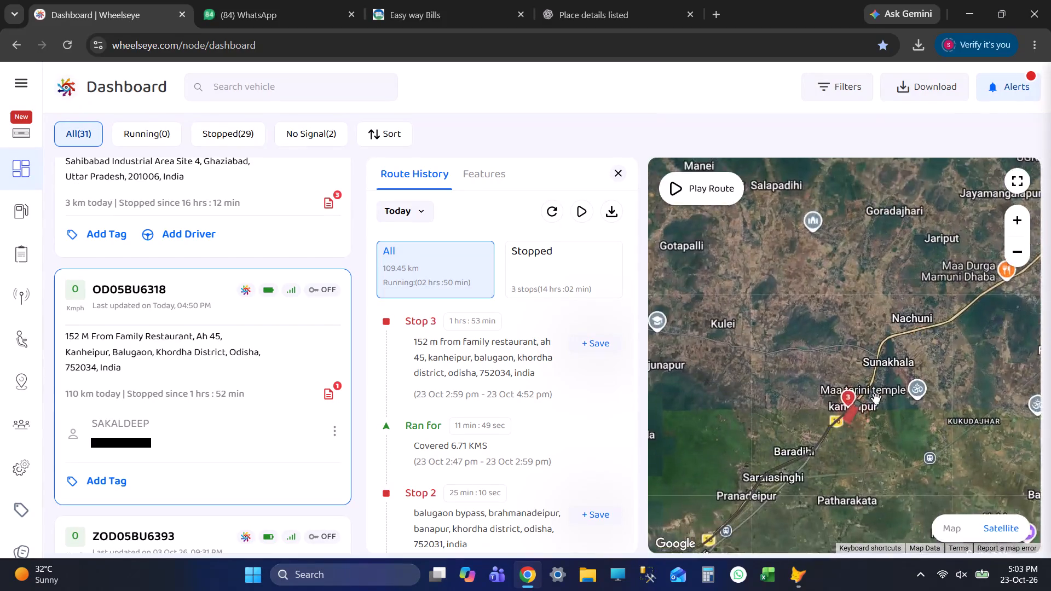
{"action": "scroll", "coordinate": [876, 398], "scroll_direction": "up", "scroll_amount": 1}
{"action": "scroll", "coordinate": [844, 401], "scroll_direction": "down", "scroll_amount": 3}
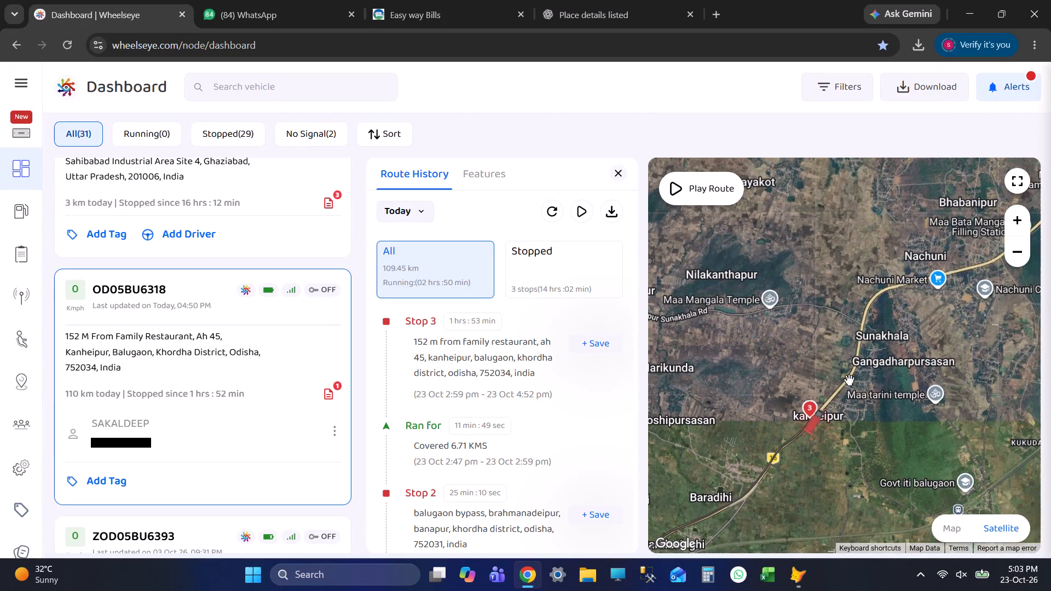
Search Google in a new browser tab for "sunakhala to khurda distance".
{"action": "left_click", "coordinate": [717, 1]}
{"action": "type", "text": "SUNAKHALA"}
{"action": "key", "text": "space"}
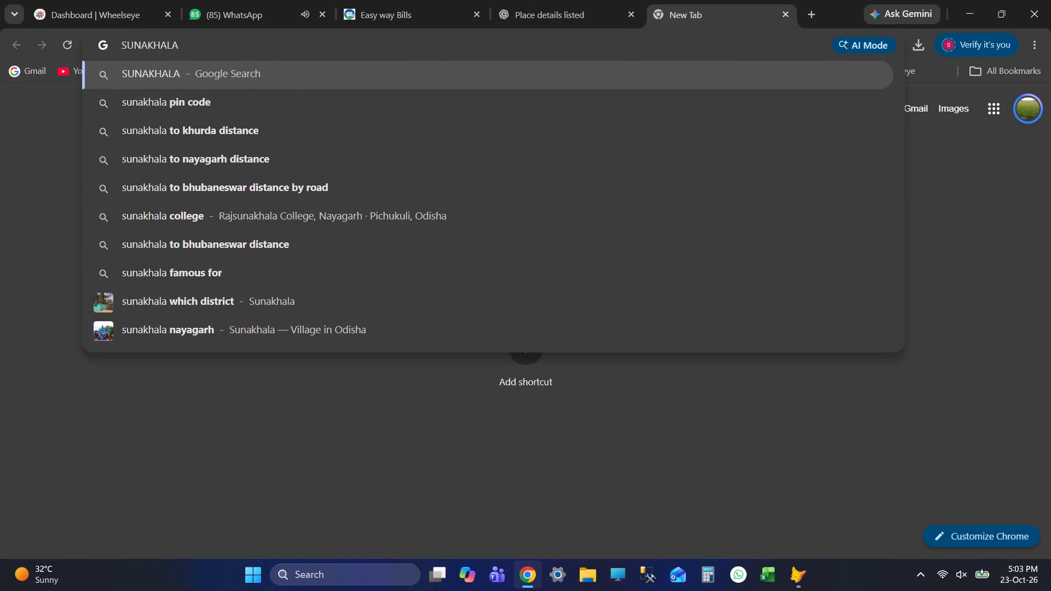
{"action": "type", "text": "TO"}
{"action": "key", "text": "space"}
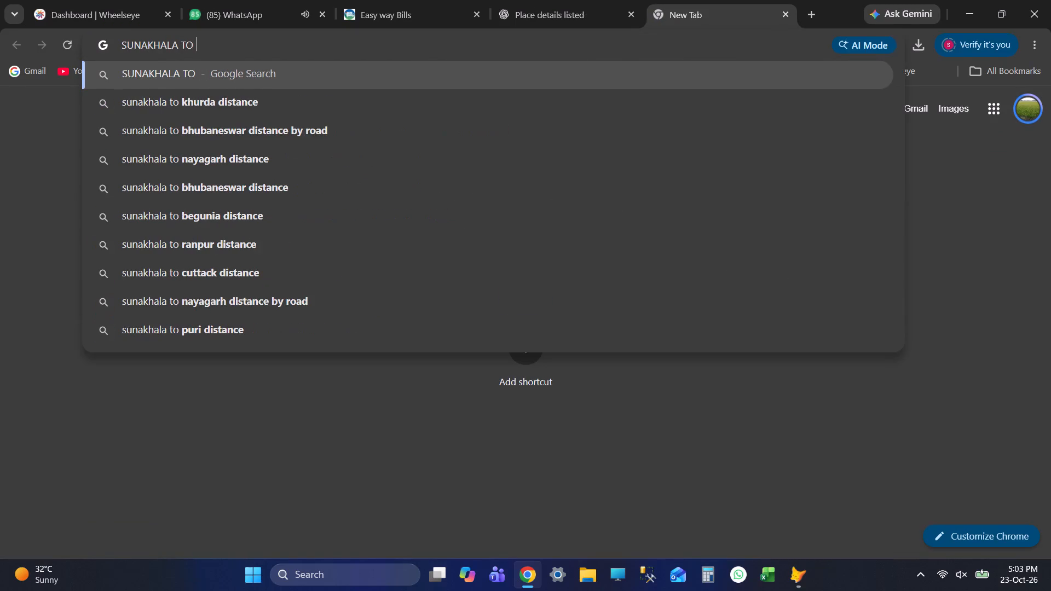
{"action": "left_click", "coordinate": [246, 97]}
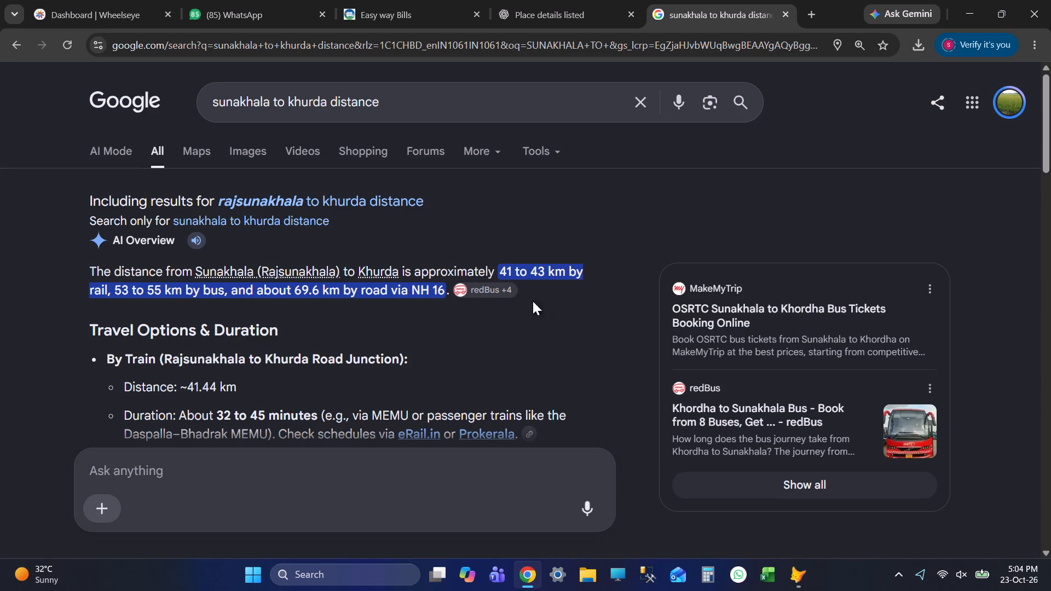
Read through the search results for the distance from Sunakhala to Khurda.
{"action": "scroll", "coordinate": [460, 374], "scroll_direction": "down", "scroll_amount": 1}
{"action": "scroll", "coordinate": [460, 374], "scroll_direction": "up", "scroll_amount": 1}
{"action": "scroll", "coordinate": [460, 374], "scroll_direction": "down", "scroll_amount": 7}
{"action": "scroll", "coordinate": [491, 371], "scroll_direction": "up", "scroll_amount": 1}
{"action": "scroll", "coordinate": [492, 373], "scroll_direction": "down", "scroll_amount": 2}
{"action": "scroll", "coordinate": [485, 432], "scroll_direction": "down", "scroll_amount": 5}
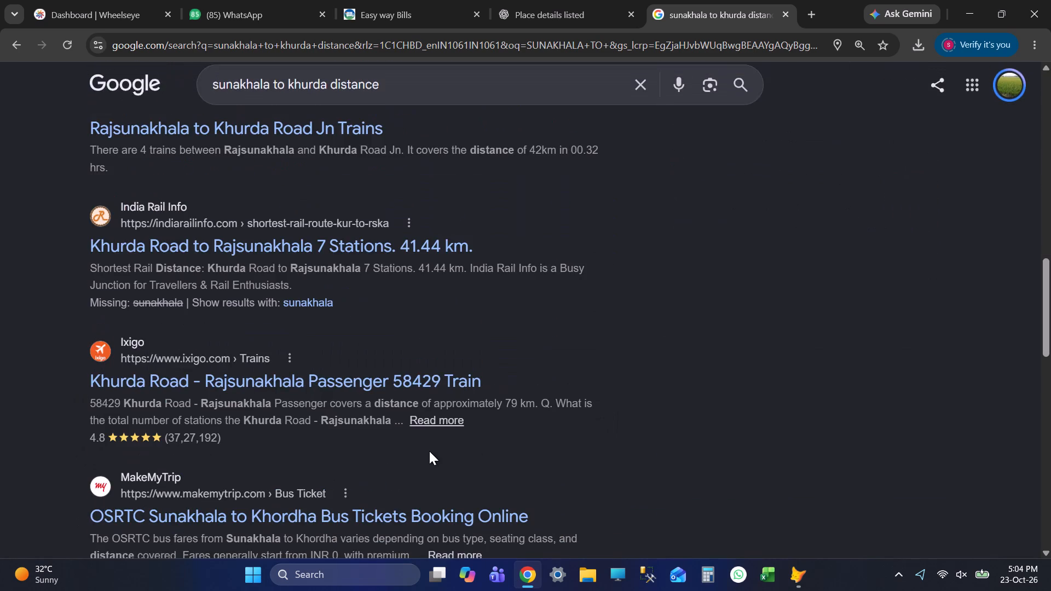
{"action": "scroll", "coordinate": [423, 398], "scroll_direction": "up", "scroll_amount": 7}
{"action": "scroll", "coordinate": [431, 353], "scroll_direction": "down", "scroll_amount": 1}
{"action": "scroll", "coordinate": [431, 353], "scroll_direction": "up", "scroll_amount": 8}
{"action": "scroll", "coordinate": [436, 169], "scroll_direction": "up", "scroll_amount": 4}
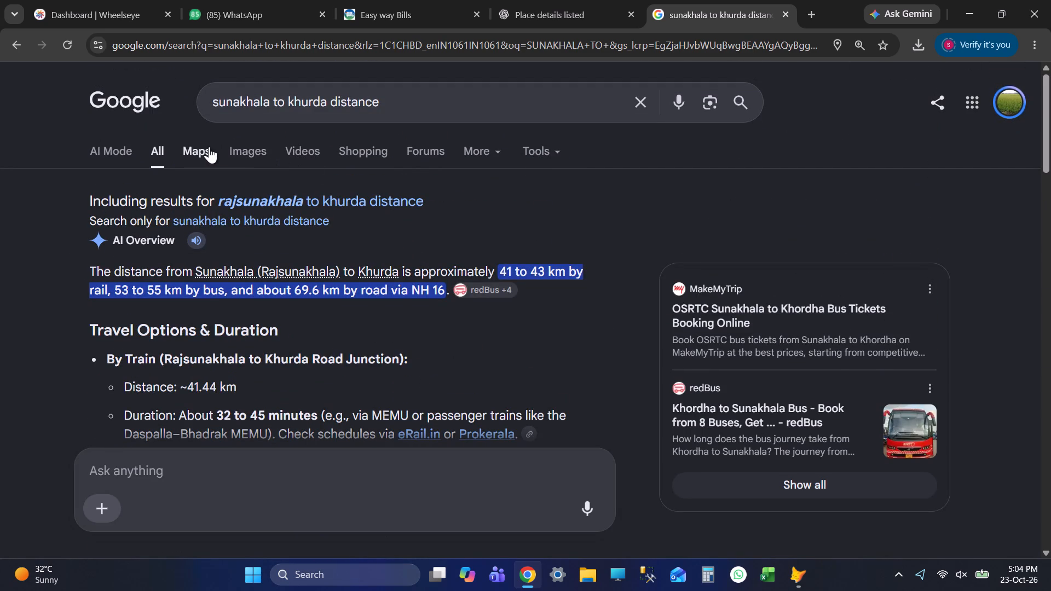
Open the Sunakhala to Khordha directions in Google Maps.
{"action": "left_click", "coordinate": [202, 147]}
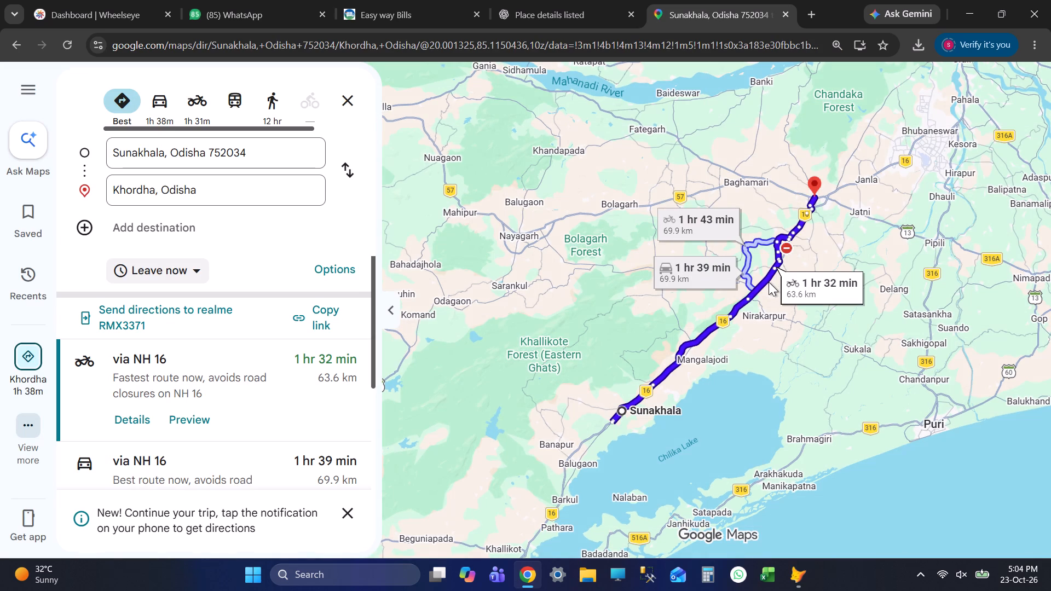
Trace the NH 16 route from Sunakhala through Nachuni, Tangi and Champagarh to its end at Khordha.
{"action": "scroll", "coordinate": [612, 405], "scroll_direction": "up", "scroll_amount": 12}
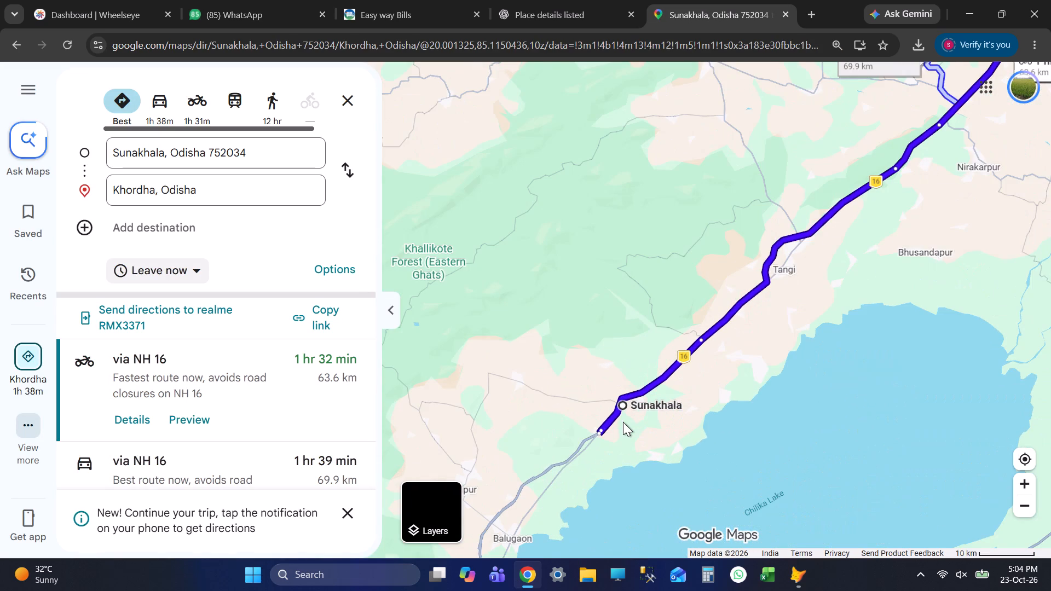
{"action": "scroll", "coordinate": [623, 422], "scroll_direction": "up", "scroll_amount": 4}
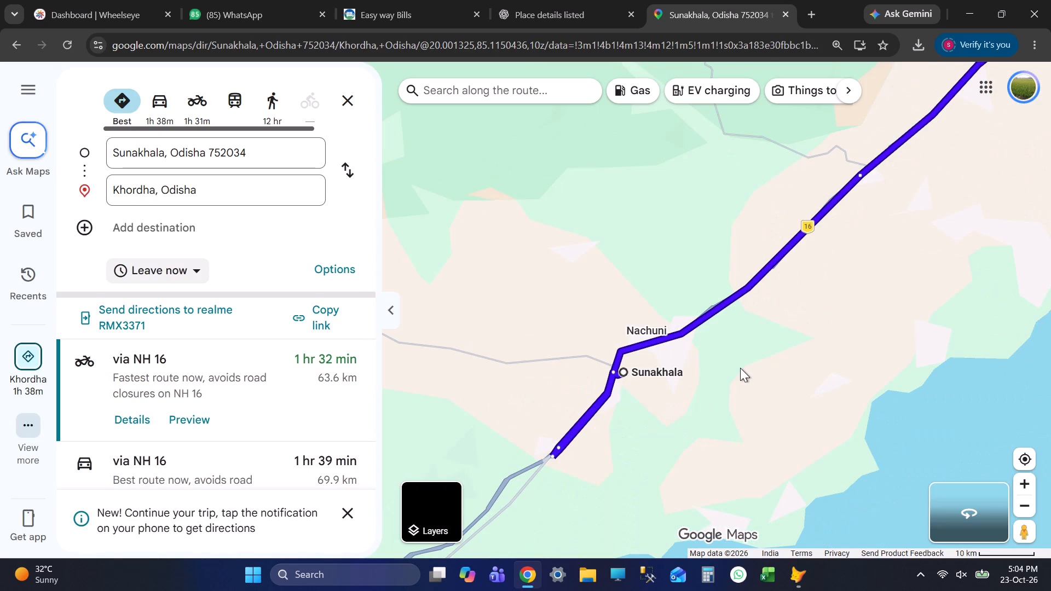
{"action": "left_click_drag", "start_coordinate": [782, 358], "coordinate": [705, 410]}
{"action": "left_click_drag", "start_coordinate": [819, 317], "coordinate": [743, 400]}
{"action": "left_click_drag", "start_coordinate": [840, 281], "coordinate": [751, 410]}
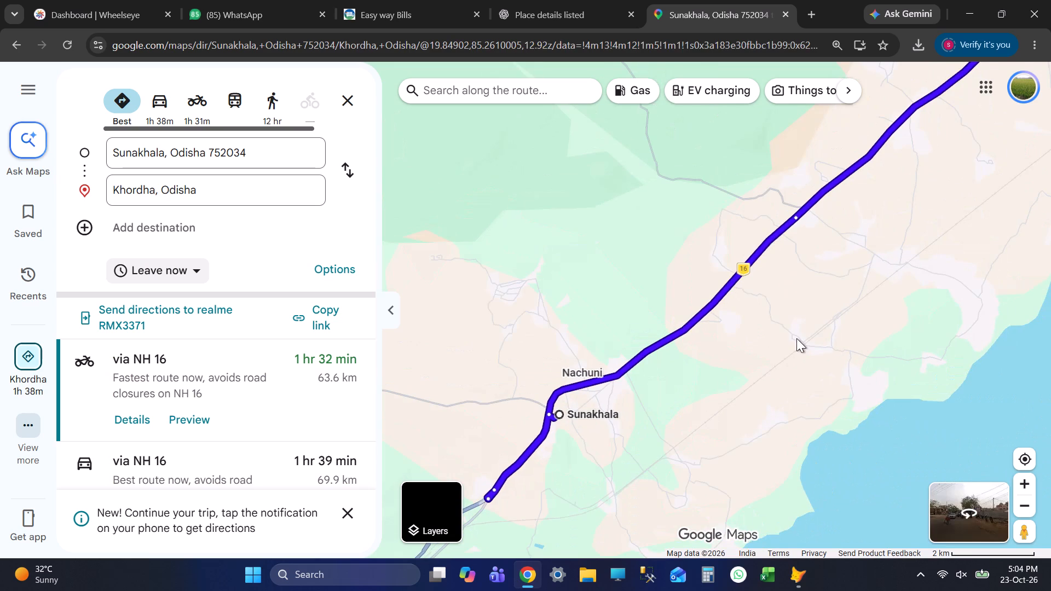
{"action": "left_click_drag", "start_coordinate": [889, 259], "coordinate": [807, 369]}
{"action": "left_click_drag", "start_coordinate": [928, 302], "coordinate": [776, 369]}
{"action": "left_click_drag", "start_coordinate": [888, 299], "coordinate": [759, 363]}
{"action": "left_click_drag", "start_coordinate": [887, 289], "coordinate": [750, 371]}
{"action": "left_click_drag", "start_coordinate": [839, 256], "coordinate": [841, 256]}
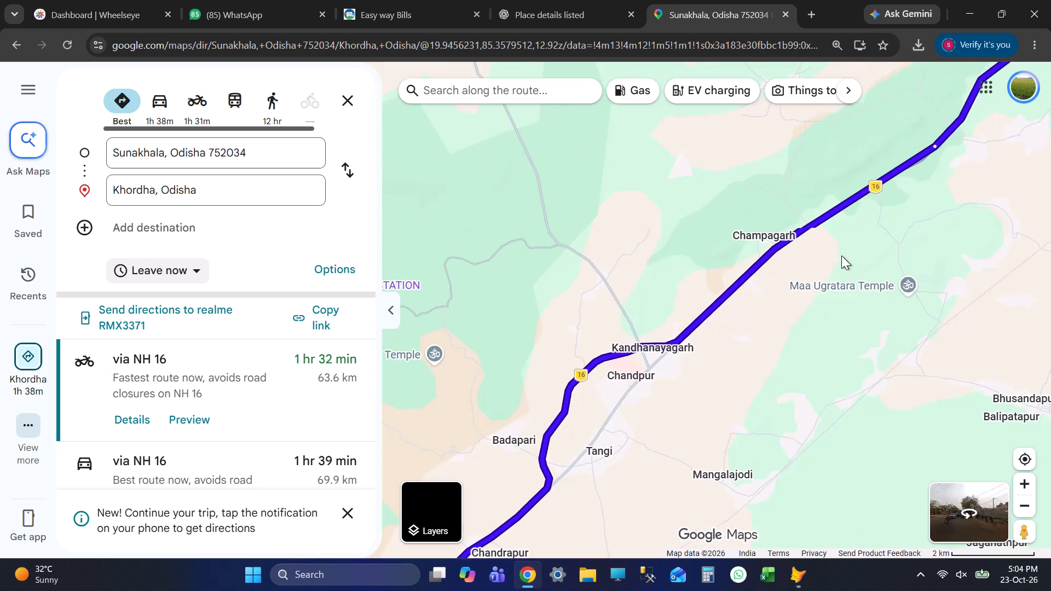
{"action": "left_click_drag", "start_coordinate": [841, 256], "coordinate": [903, 375]}
{"action": "left_click_drag", "start_coordinate": [790, 313], "coordinate": [727, 427]}
{"action": "left_click_drag", "start_coordinate": [732, 276], "coordinate": [703, 404]}
{"action": "left_click_drag", "start_coordinate": [754, 267], "coordinate": [692, 403]}
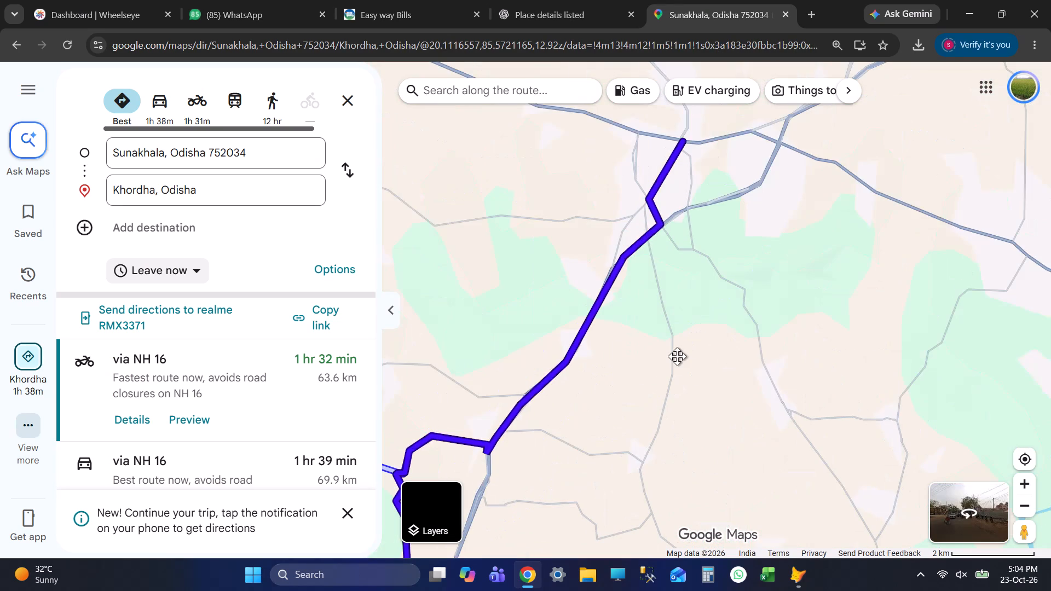
{"action": "left_click_drag", "start_coordinate": [707, 301], "coordinate": [706, 401]}
Examine the route's Khordha end and the roads toward Bhubaneswar, showing the area in satellite imagery.
{"action": "scroll", "coordinate": [706, 350], "scroll_direction": "down", "scroll_amount": 4}
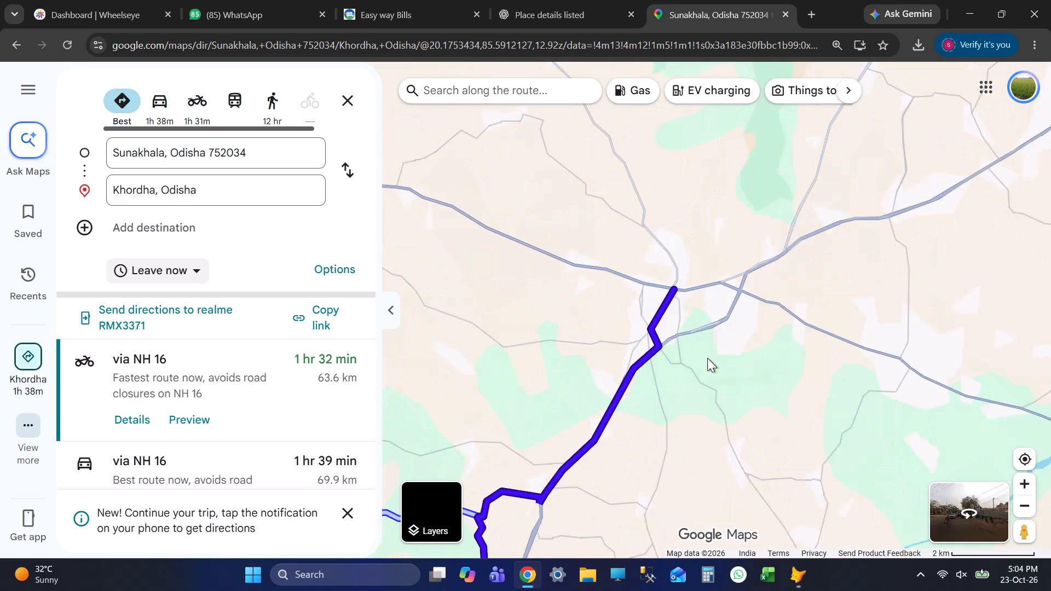
{"action": "scroll", "coordinate": [709, 369], "scroll_direction": "down", "scroll_amount": 11}
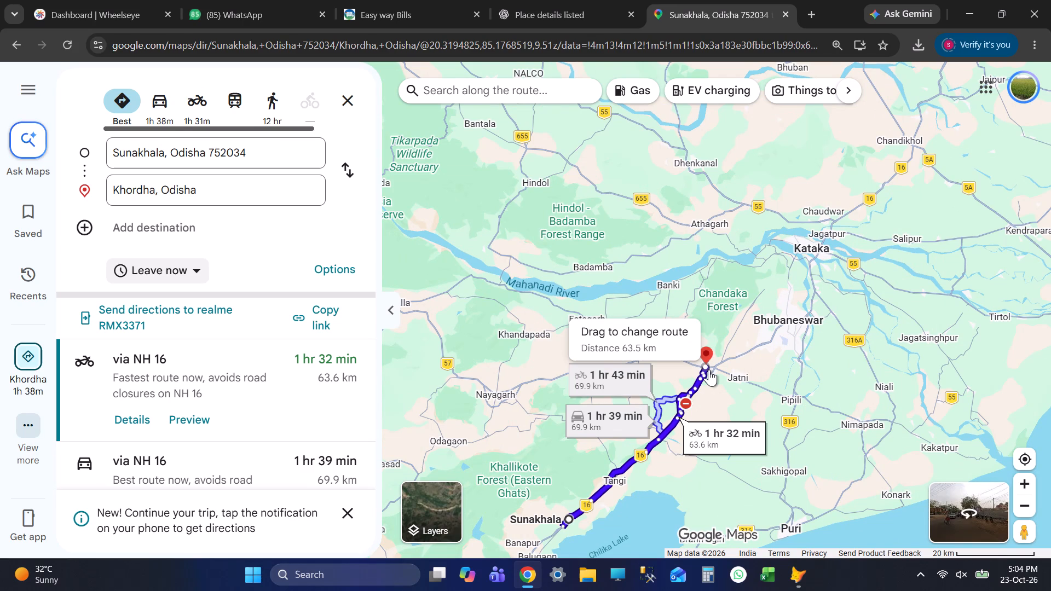
{"action": "scroll", "coordinate": [729, 360], "scroll_direction": "up", "scroll_amount": 10}
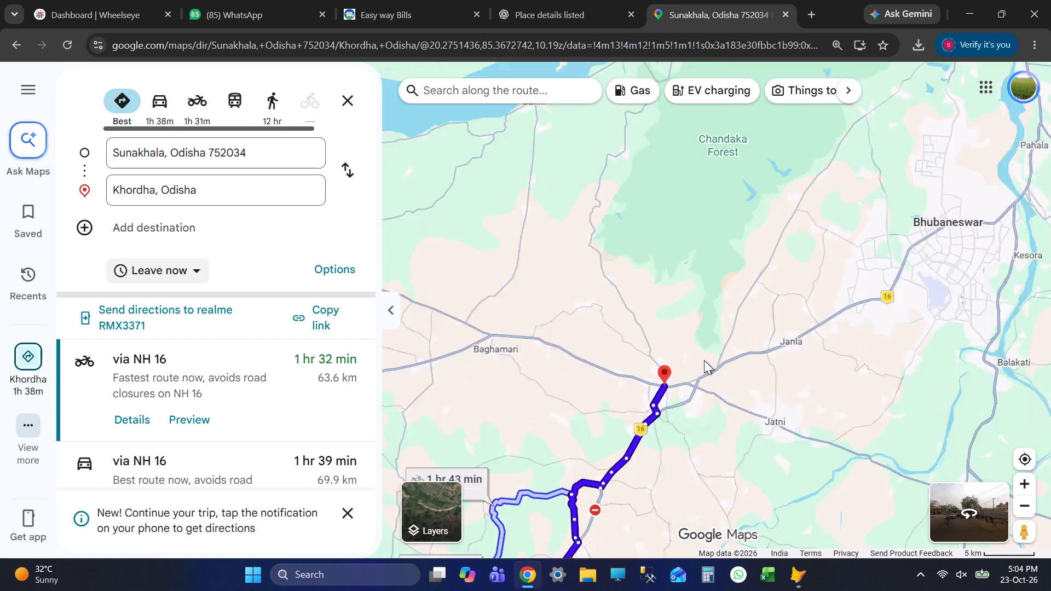
{"action": "scroll", "coordinate": [704, 360], "scroll_direction": "up", "scroll_amount": 4}
{"action": "left_click_drag", "start_coordinate": [664, 373], "coordinate": [766, 308]}
{"action": "scroll", "coordinate": [747, 339], "scroll_direction": "up", "scroll_amount": 5}
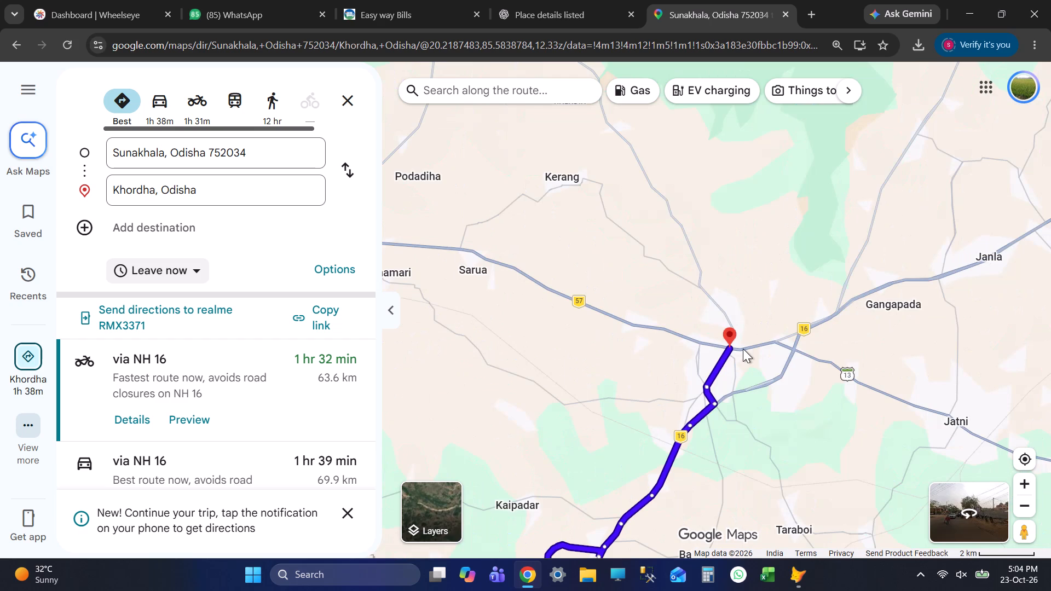
{"action": "scroll", "coordinate": [743, 349], "scroll_direction": "up", "scroll_amount": 4}
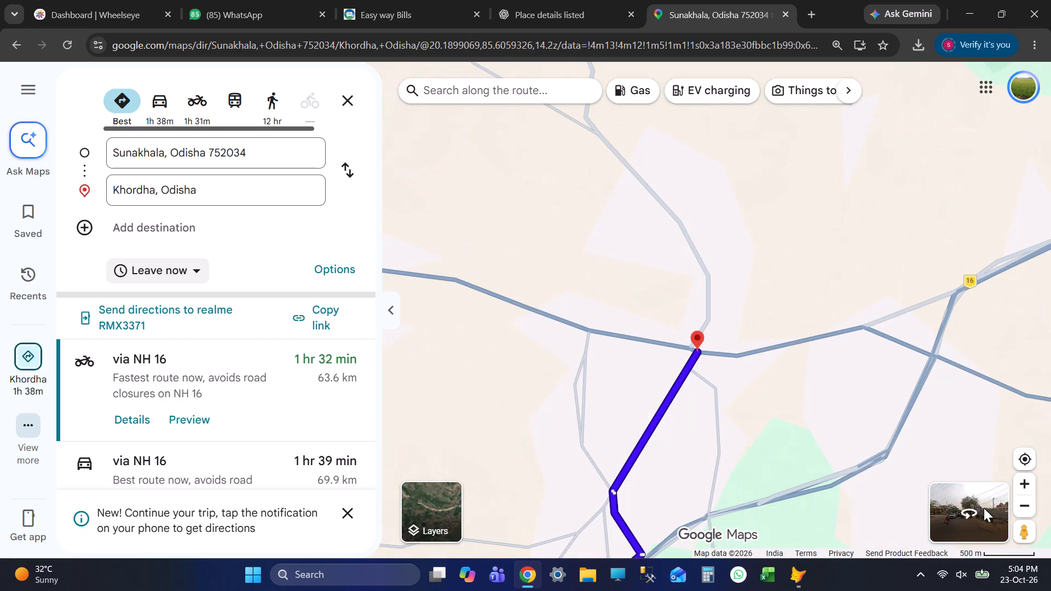
{"action": "left_click", "coordinate": [431, 499]}
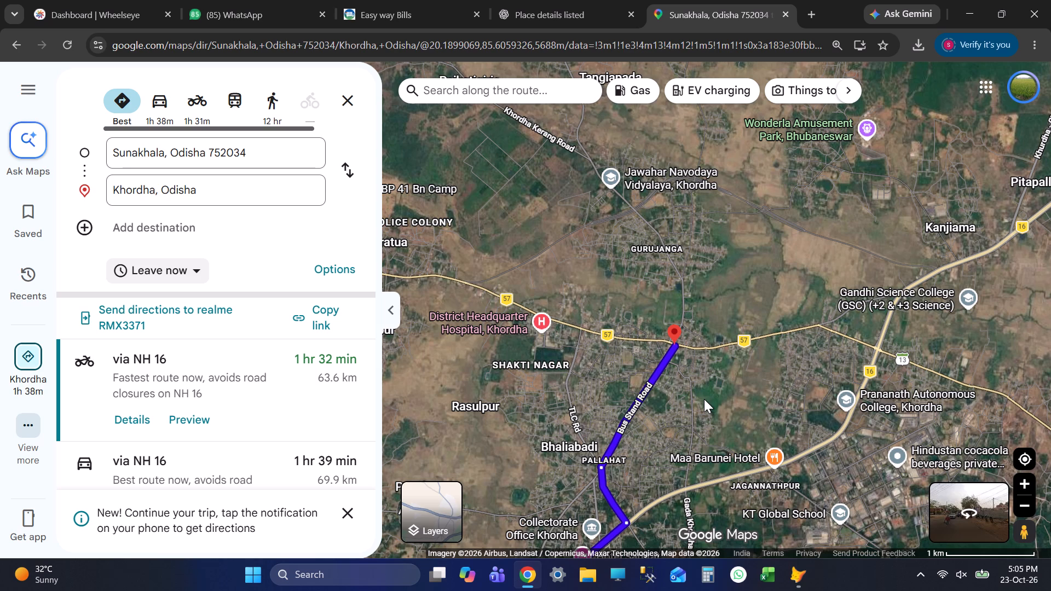
Switch to the Easy way Bills site, reload it and select the MATA TRANSPORT PVT LTD organisation.
{"action": "left_click", "coordinate": [404, 0]}
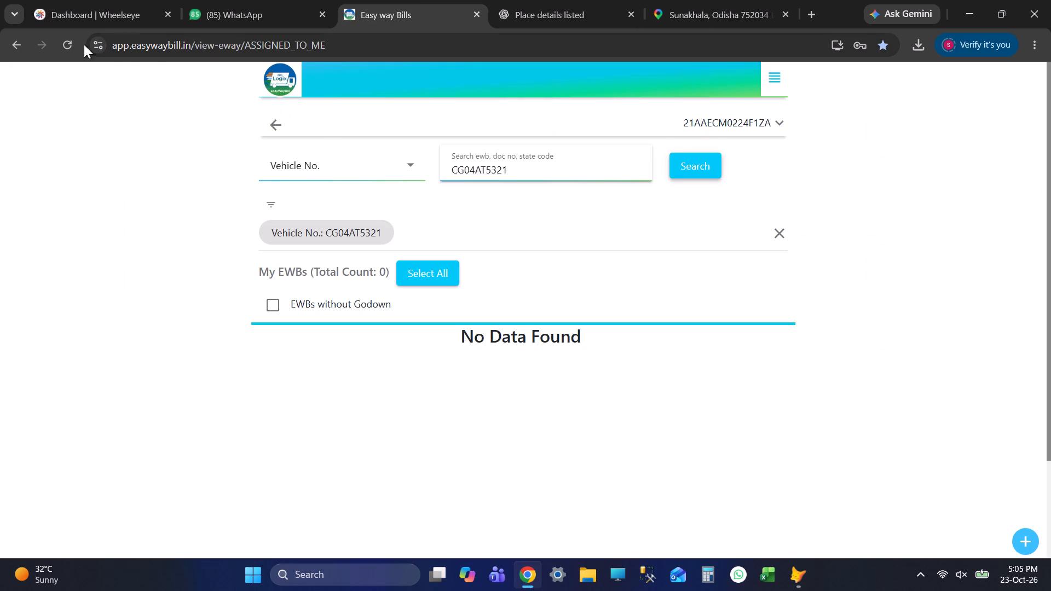
{"action": "left_click", "coordinate": [63, 44]}
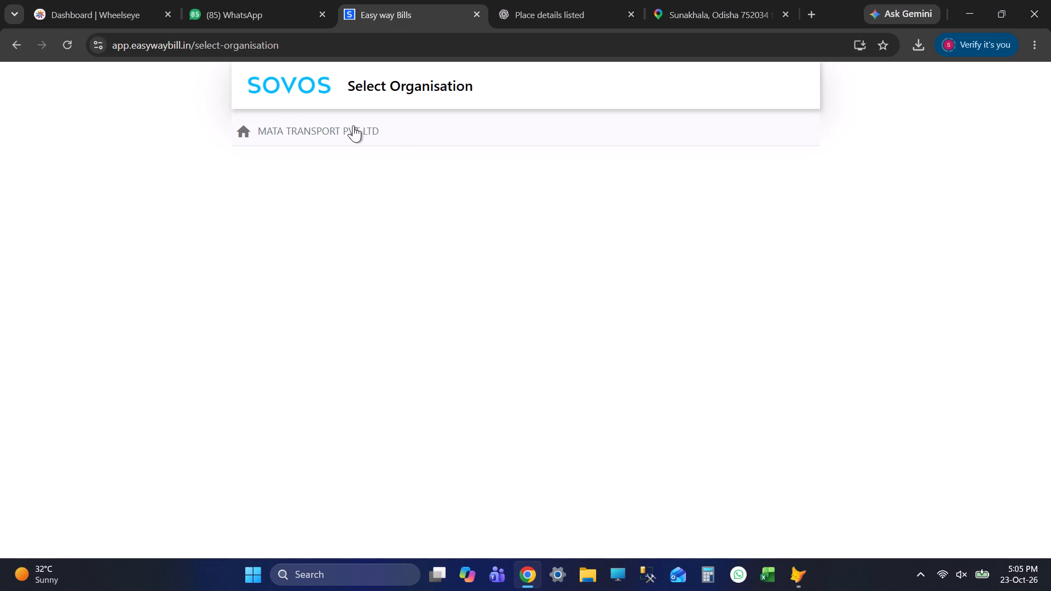
{"action": "left_click", "coordinate": [353, 125]}
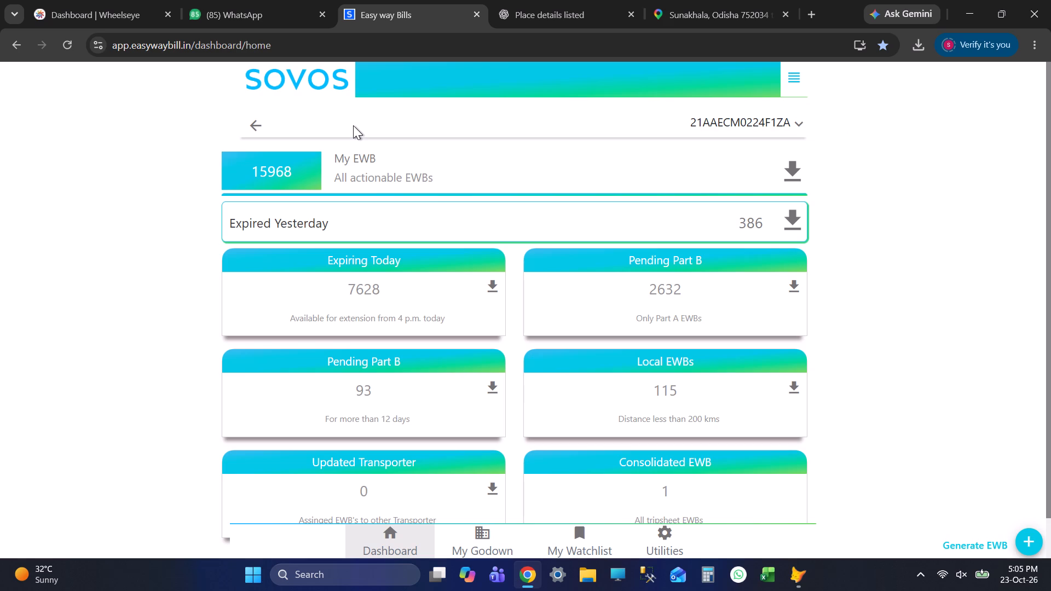
Open the My EWB list of all actionable EWBs, look through its search criteria, and reload the page.
{"action": "left_click", "coordinate": [384, 178]}
{"action": "left_click", "coordinate": [373, 208]}
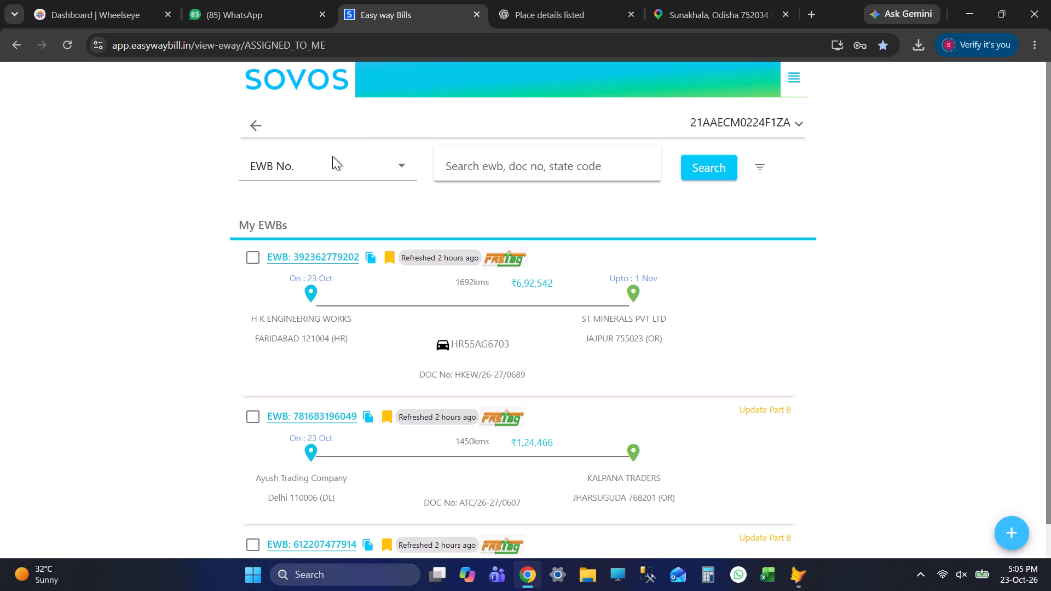
{"action": "left_click", "coordinate": [332, 156]}
{"action": "scroll", "coordinate": [321, 310], "scroll_direction": "down", "scroll_amount": 7}
{"action": "scroll", "coordinate": [334, 305], "scroll_direction": "up", "scroll_amount": 3}
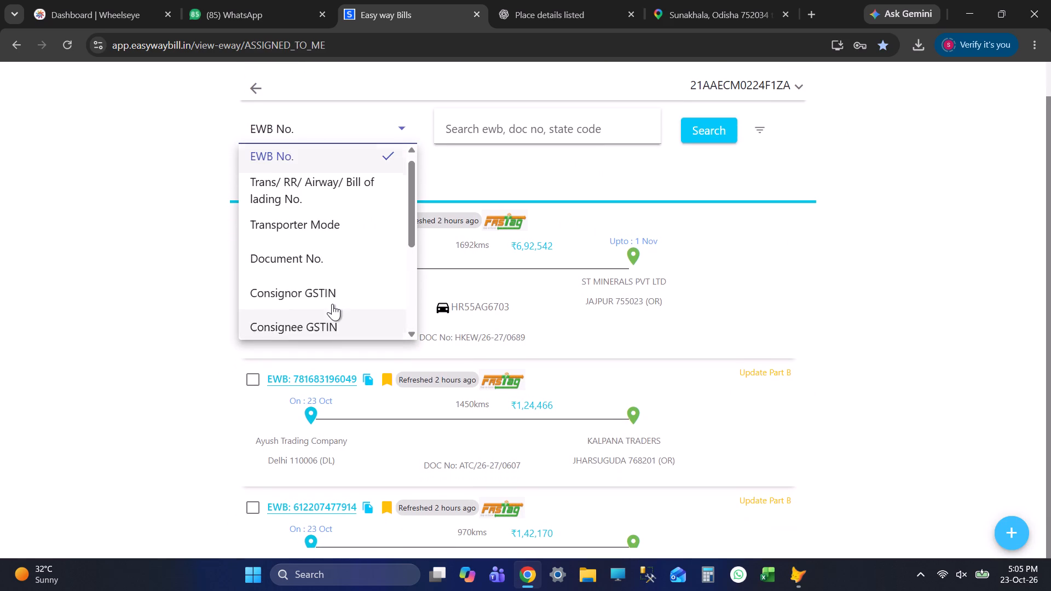
{"action": "scroll", "coordinate": [342, 296], "scroll_direction": "up", "scroll_amount": 3}
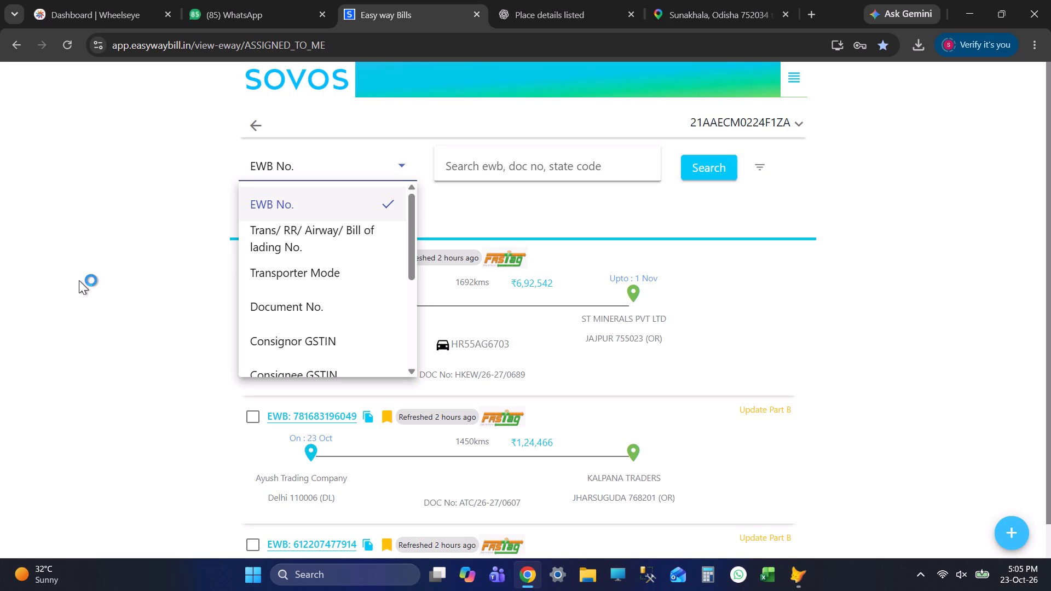
{"action": "left_click", "coordinate": [79, 280]}
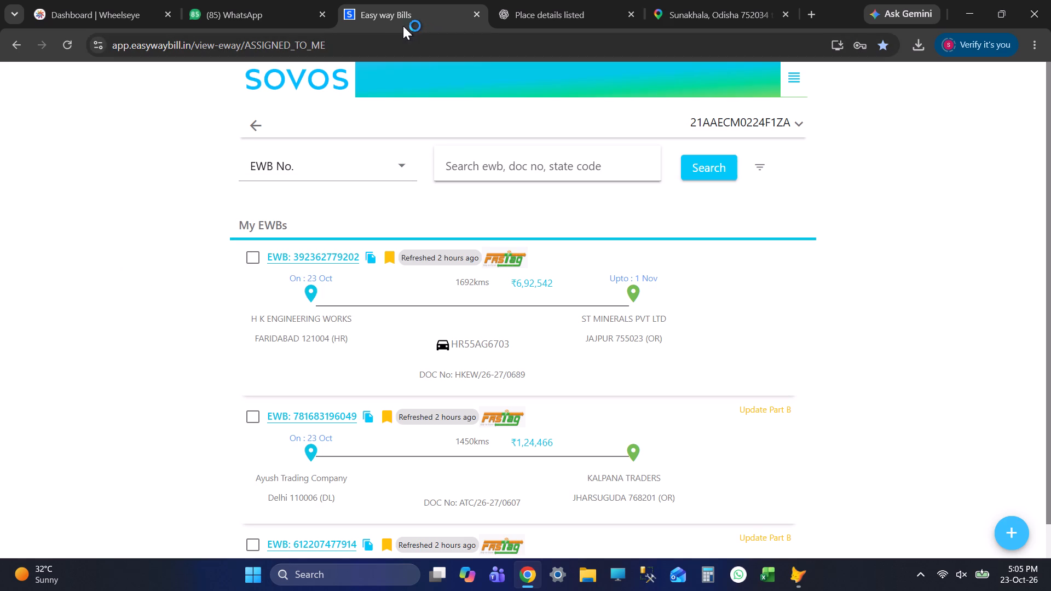
{"action": "left_click", "coordinate": [66, 48]}
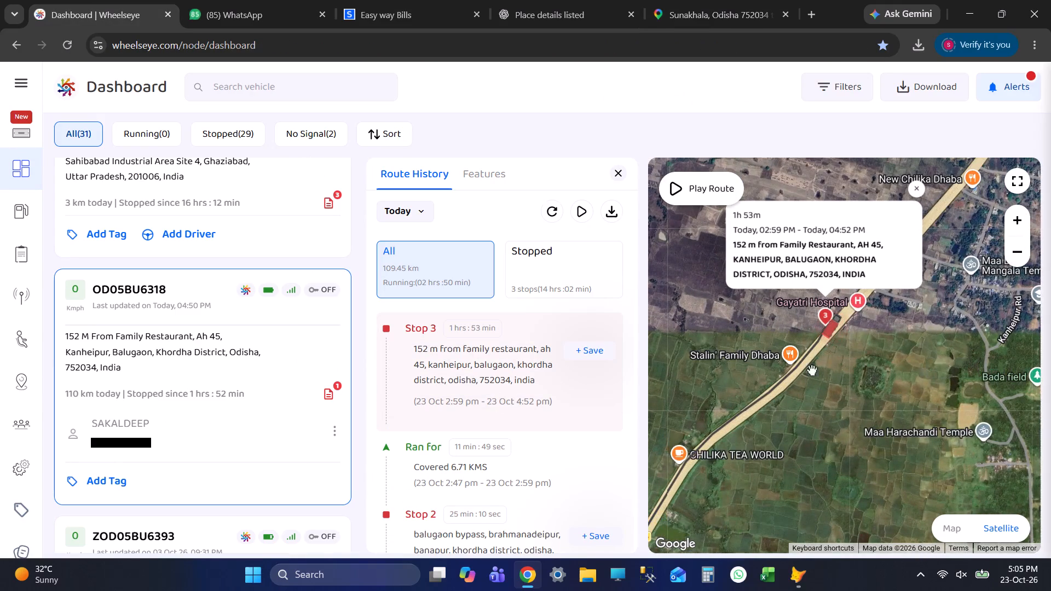
{"action": "left_click_drag", "start_coordinate": [884, 331], "coordinate": [780, 391]}
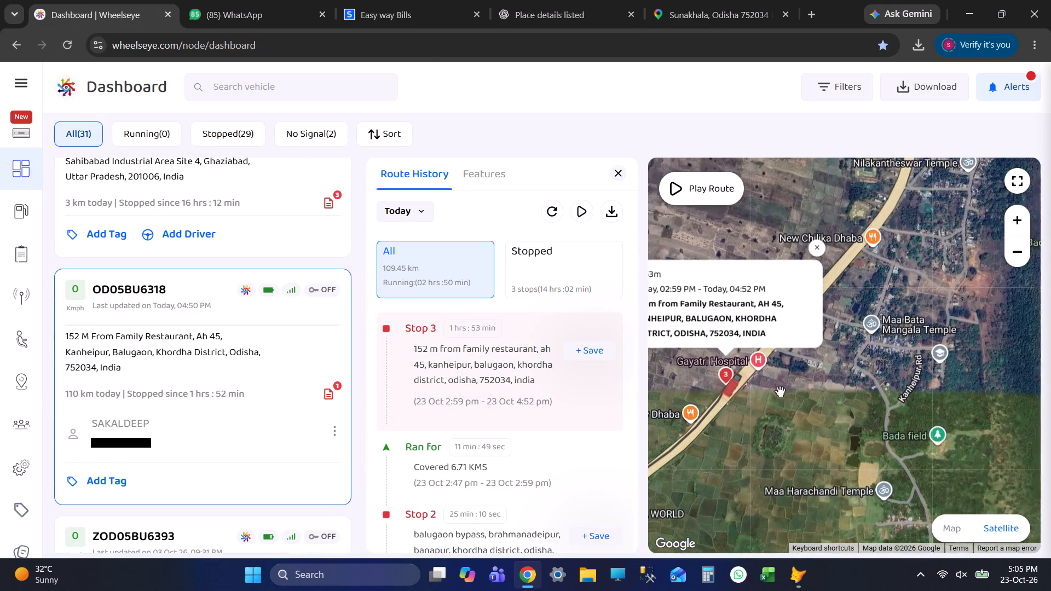
{"action": "scroll", "coordinate": [851, 363], "scroll_direction": "down", "scroll_amount": 7}
{"action": "left_click", "coordinate": [910, 237]}
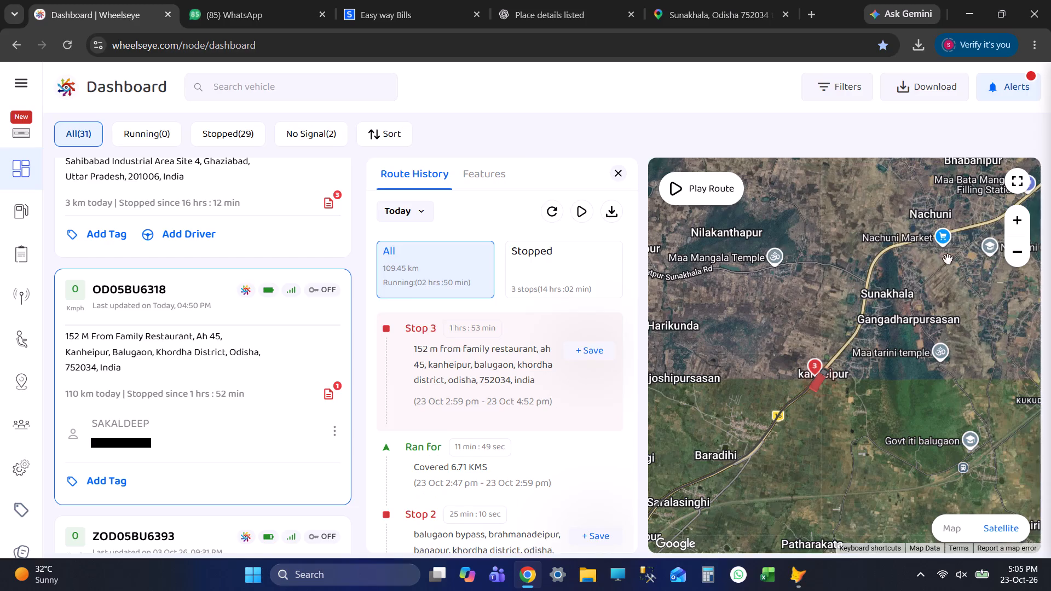
{"action": "left_click_drag", "start_coordinate": [937, 266], "coordinate": [882, 291]}
{"action": "scroll", "coordinate": [904, 298], "scroll_direction": "down", "scroll_amount": 2}
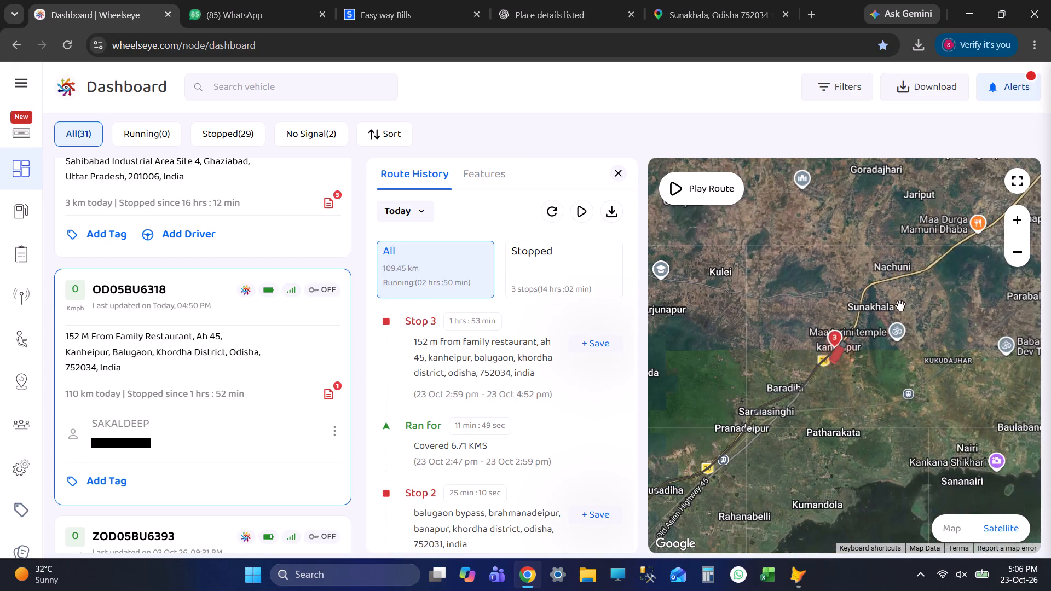
Show Stop 2 at Balaugaon bypass on the map and check the rest of the day's route history.
{"action": "scroll", "coordinate": [553, 429], "scroll_direction": "down", "scroll_amount": 2}
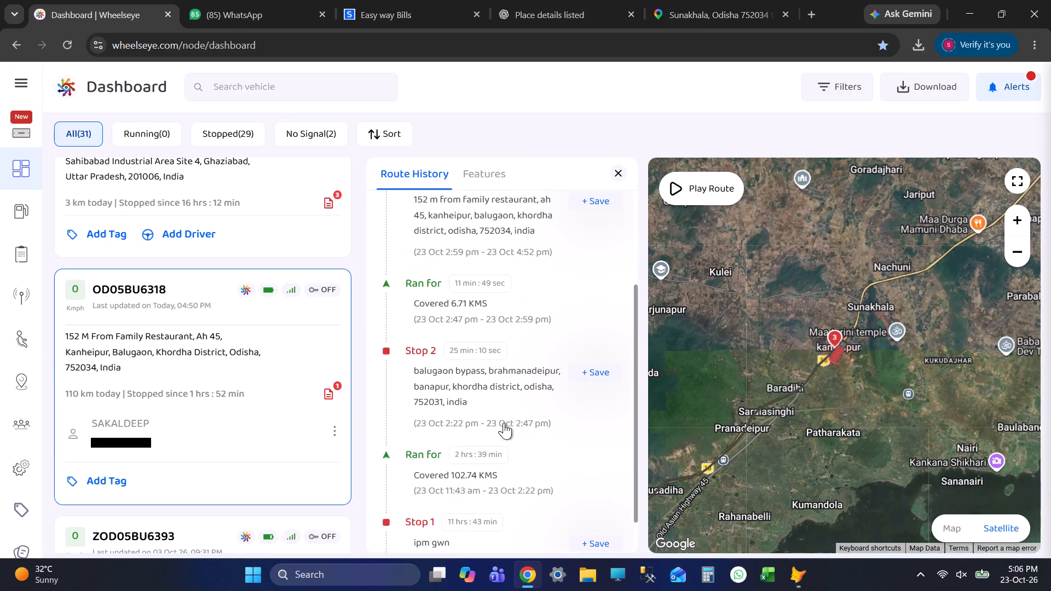
{"action": "left_click", "coordinate": [506, 394]}
{"action": "scroll", "coordinate": [469, 417], "scroll_direction": "down", "scroll_amount": 2}
{"action": "scroll", "coordinate": [518, 379], "scroll_direction": "up", "scroll_amount": 1}
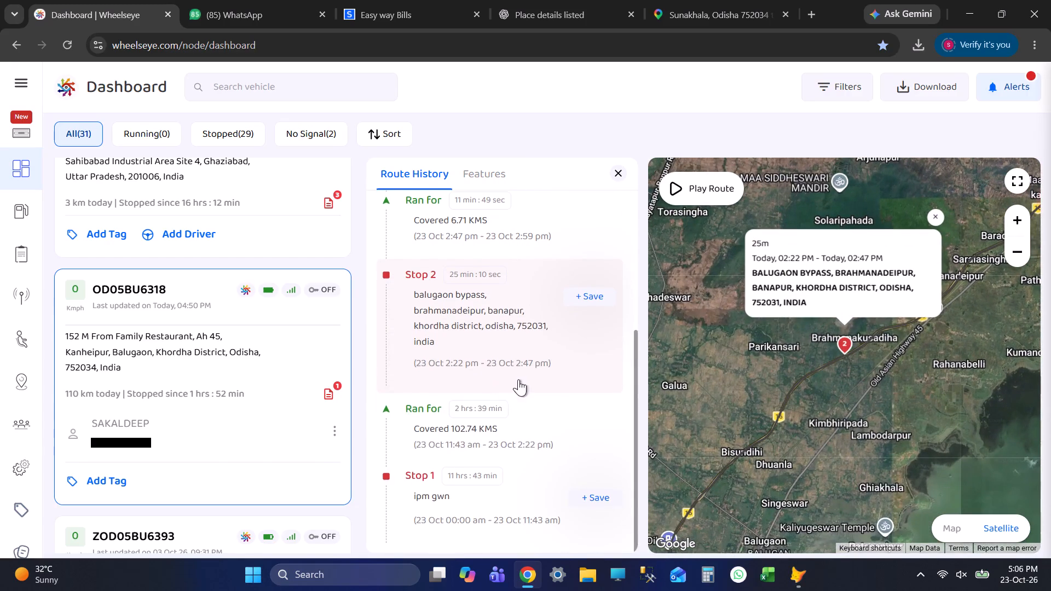
Show Stop 3 on the map again, inspect its roadside location closely in satellite imagery, and close its details popup.
{"action": "scroll", "coordinate": [518, 379], "scroll_direction": "up", "scroll_amount": 2}
{"action": "left_click", "coordinate": [499, 330]}
{"action": "scroll", "coordinate": [830, 351], "scroll_direction": "up", "scroll_amount": 5}
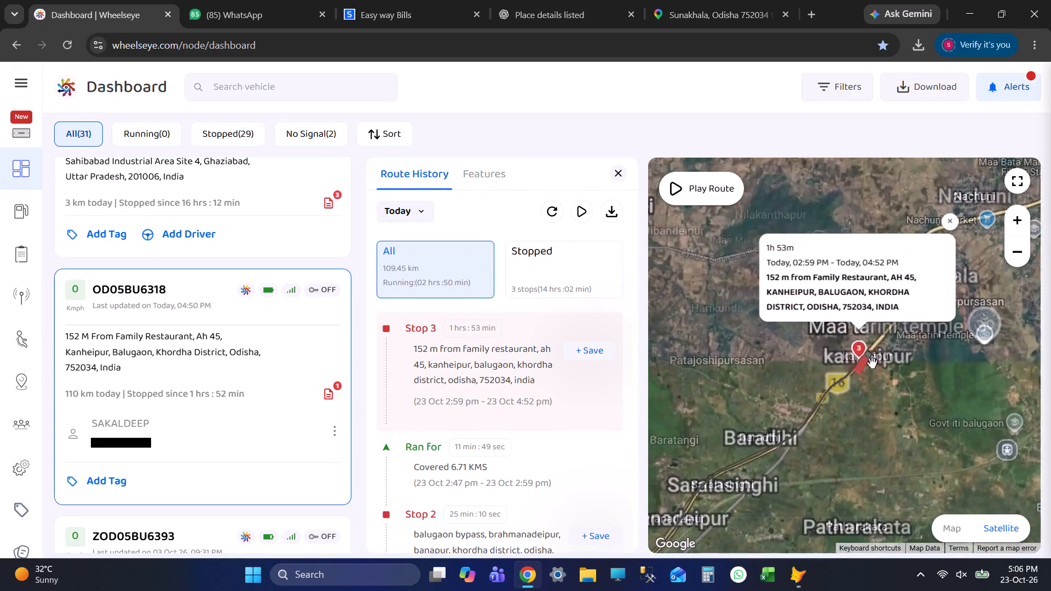
{"action": "scroll", "coordinate": [872, 363], "scroll_direction": "up", "scroll_amount": 17}
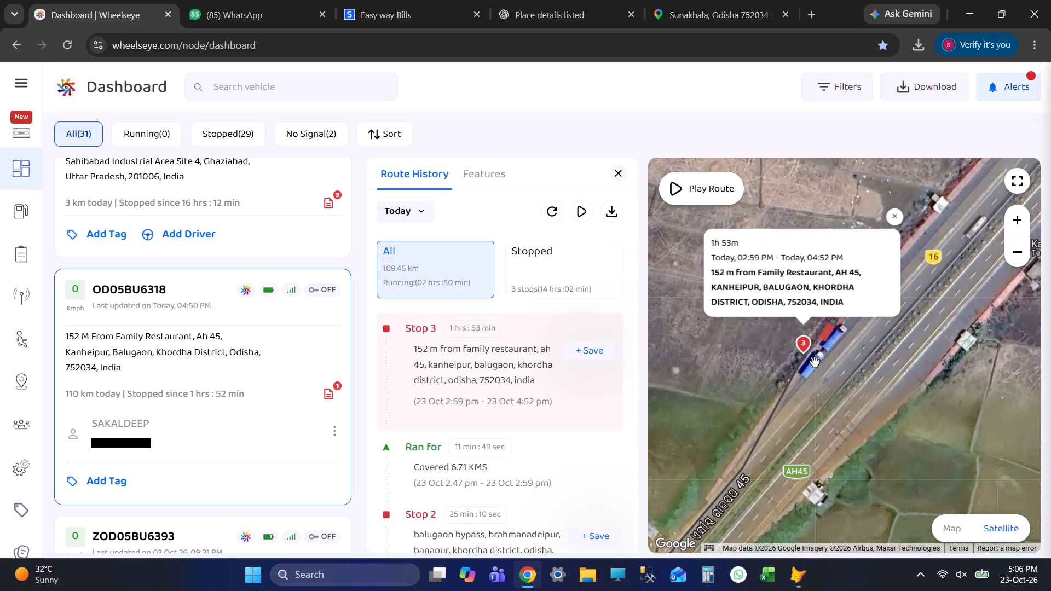
{"action": "scroll", "coordinate": [811, 363], "scroll_direction": "down", "scroll_amount": 3}
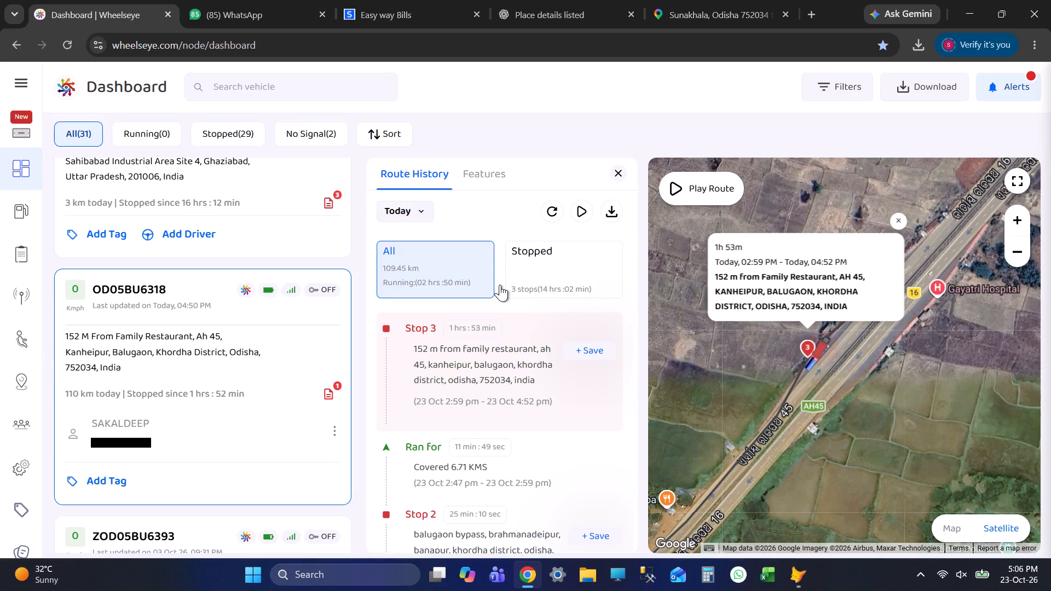
{"action": "scroll", "coordinate": [817, 345], "scroll_direction": "up", "scroll_amount": 5}
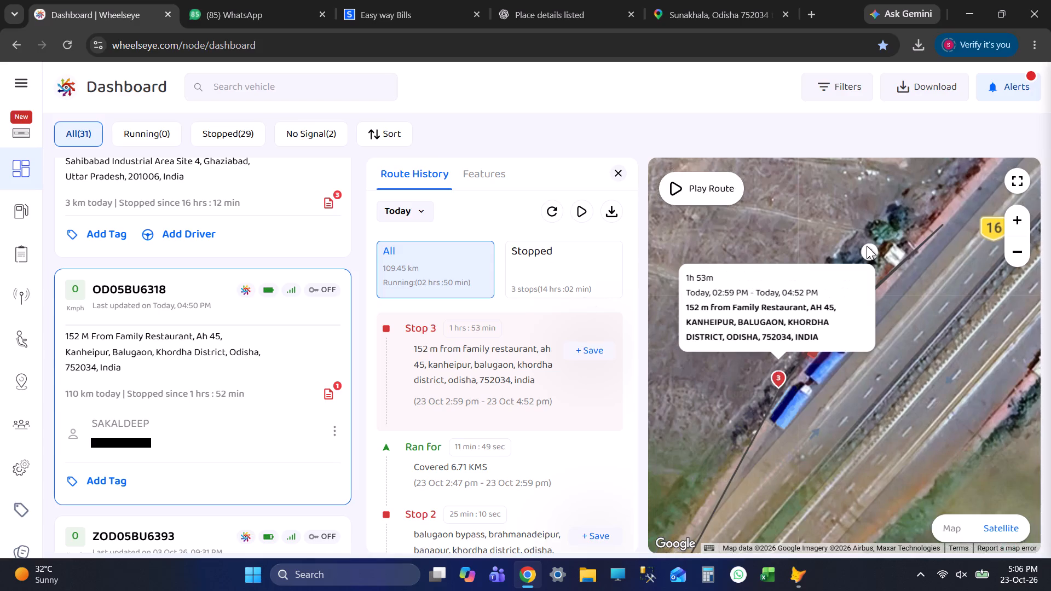
{"action": "left_click", "coordinate": [867, 246]}
{"action": "left_click", "coordinate": [857, 260]}
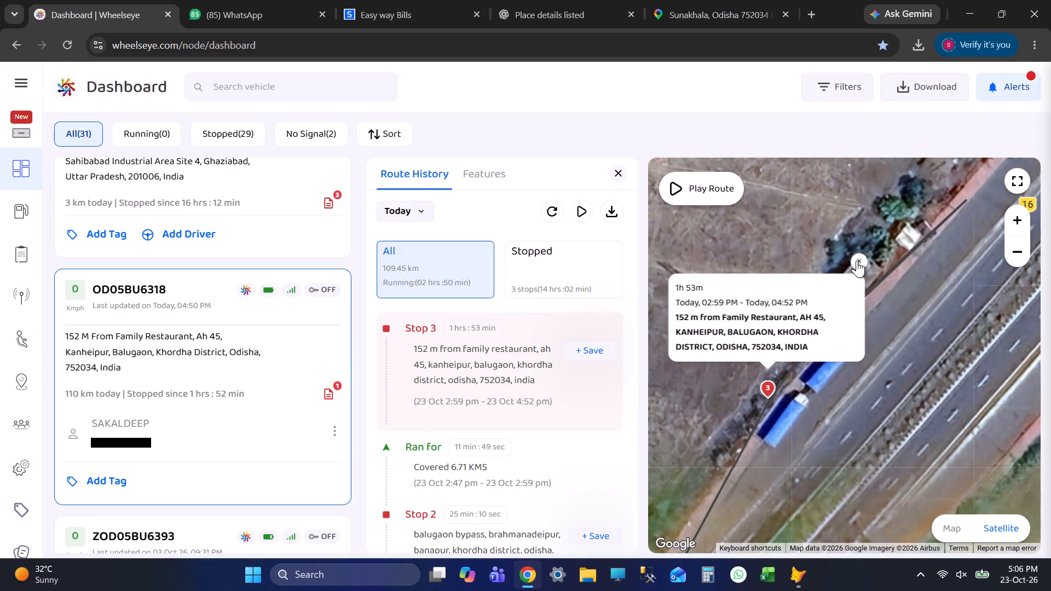
{"action": "scroll", "coordinate": [854, 265], "scroll_direction": "down", "scroll_amount": 9}
{"action": "scroll", "coordinate": [807, 311], "scroll_direction": "up", "scroll_amount": 1}
{"action": "scroll", "coordinate": [807, 314], "scroll_direction": "down", "scroll_amount": 7}
{"action": "scroll", "coordinate": [813, 293], "scroll_direction": "up", "scroll_amount": 1}
{"action": "scroll", "coordinate": [813, 293], "scroll_direction": "down", "scroll_amount": 4}
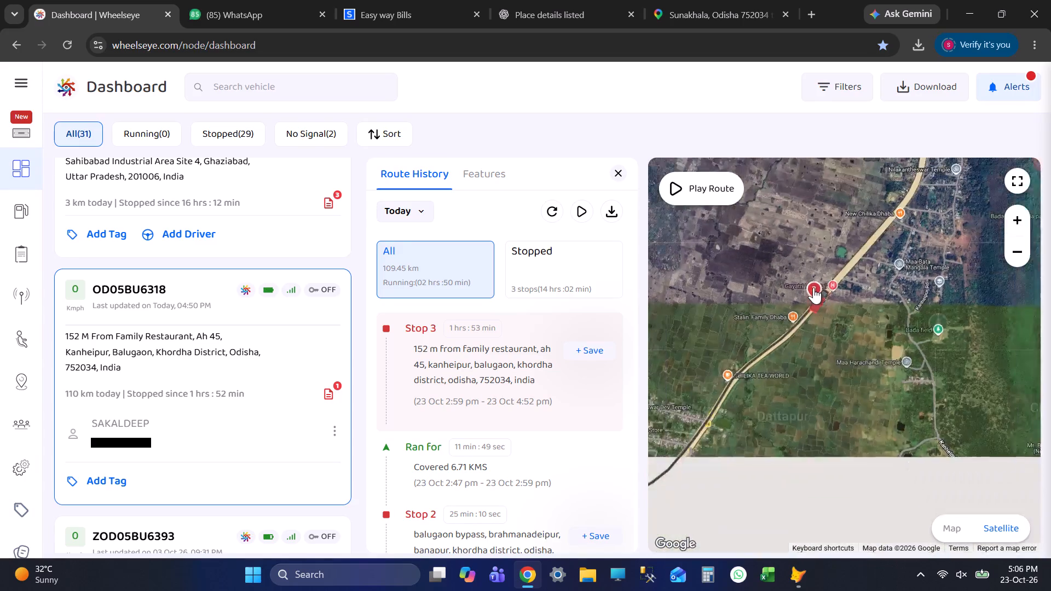
{"action": "scroll", "coordinate": [813, 287], "scroll_direction": "down", "scroll_amount": 15}
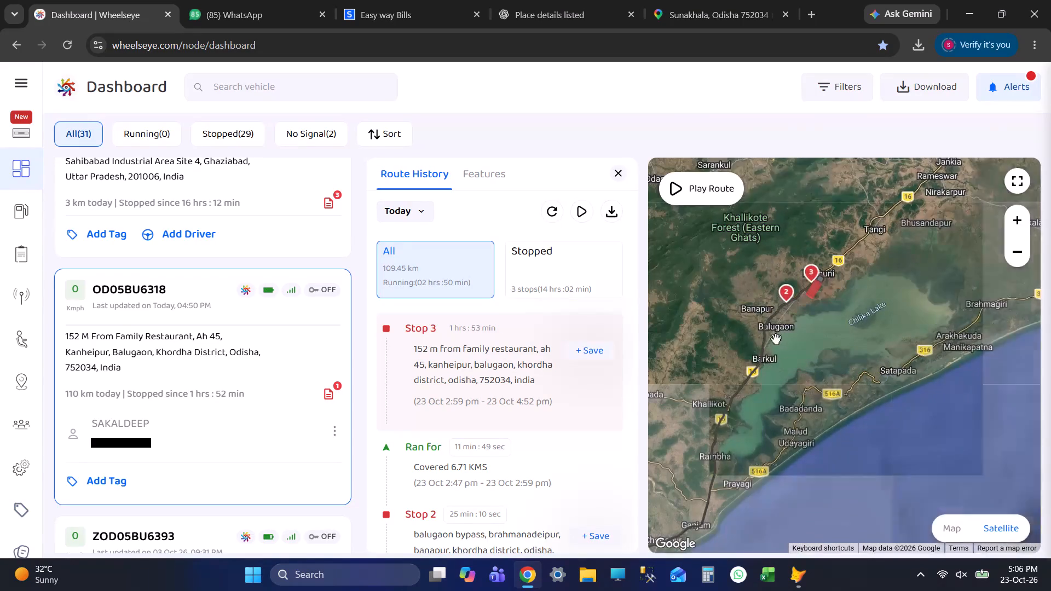
{"action": "scroll", "coordinate": [854, 266], "scroll_direction": "down", "scroll_amount": 4}
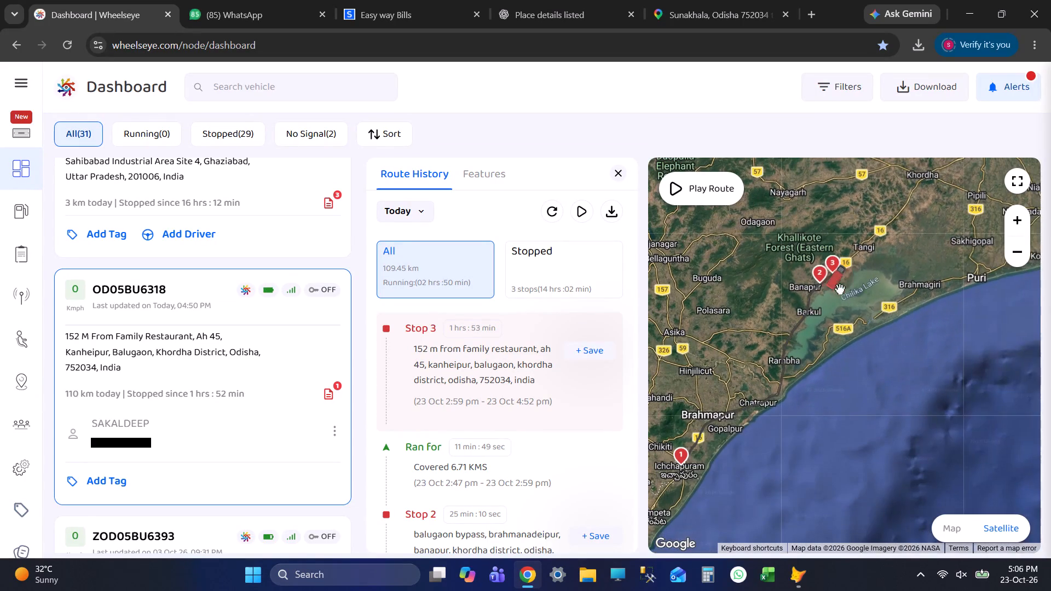
{"action": "left_click_drag", "start_coordinate": [908, 245], "coordinate": [900, 325]}
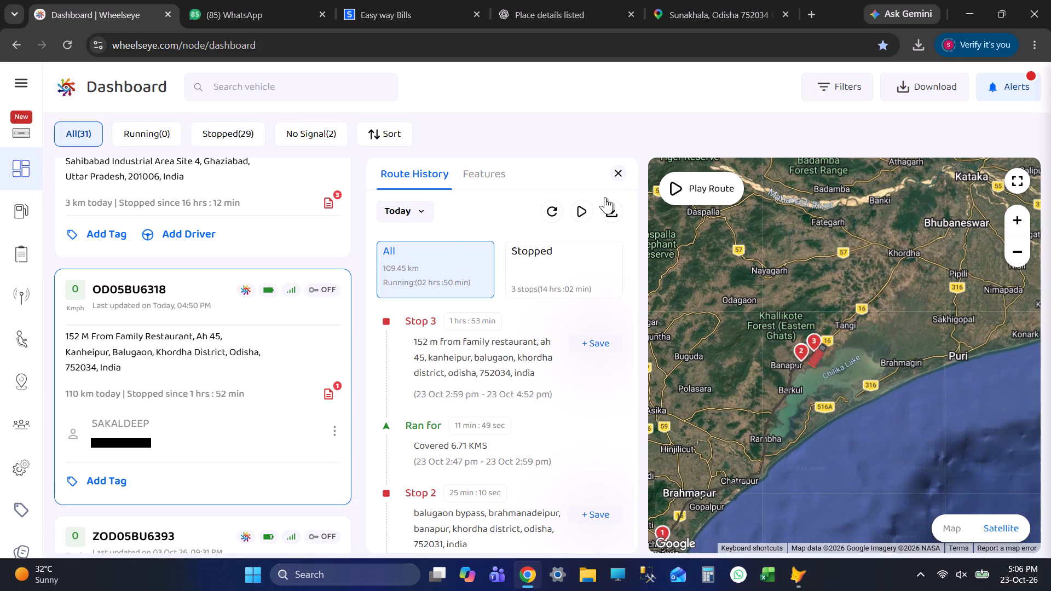
{"action": "key", "text": "alt+Tab"}
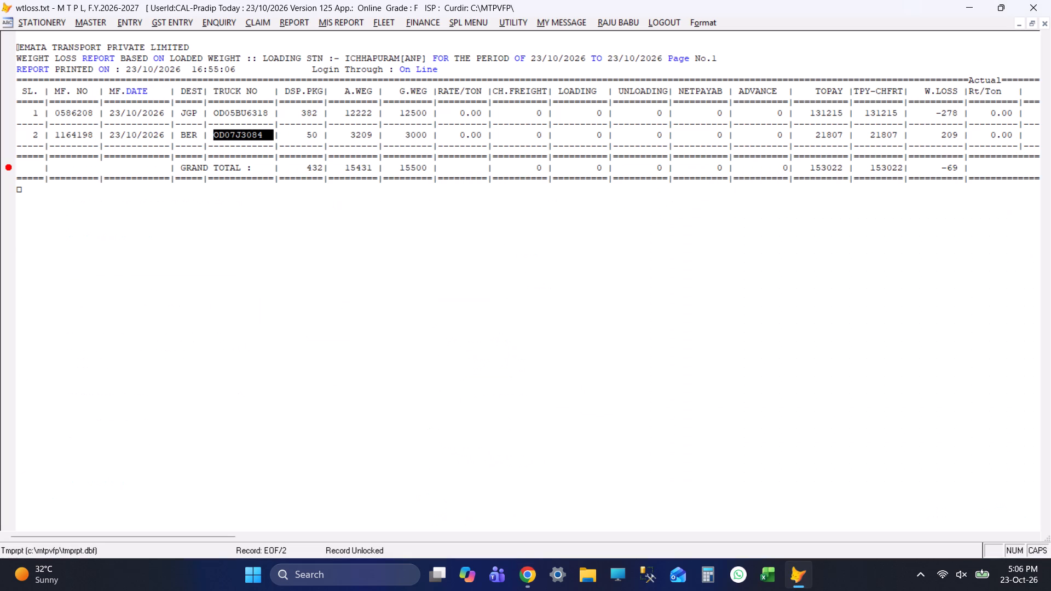
{"action": "triple_click", "coordinate": [220, 113]}
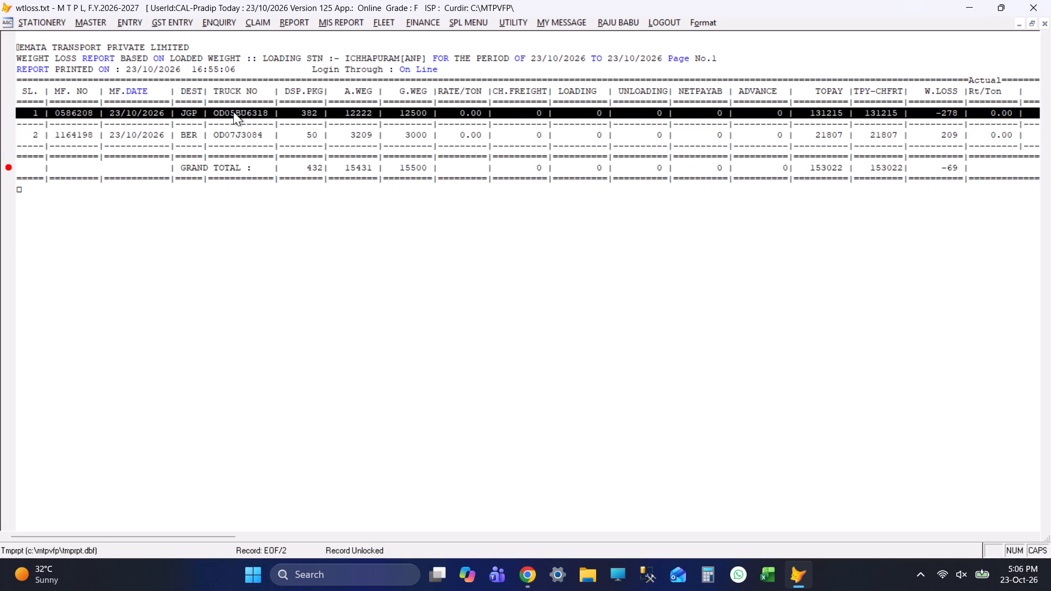
{"action": "double_click", "coordinate": [238, 112]}
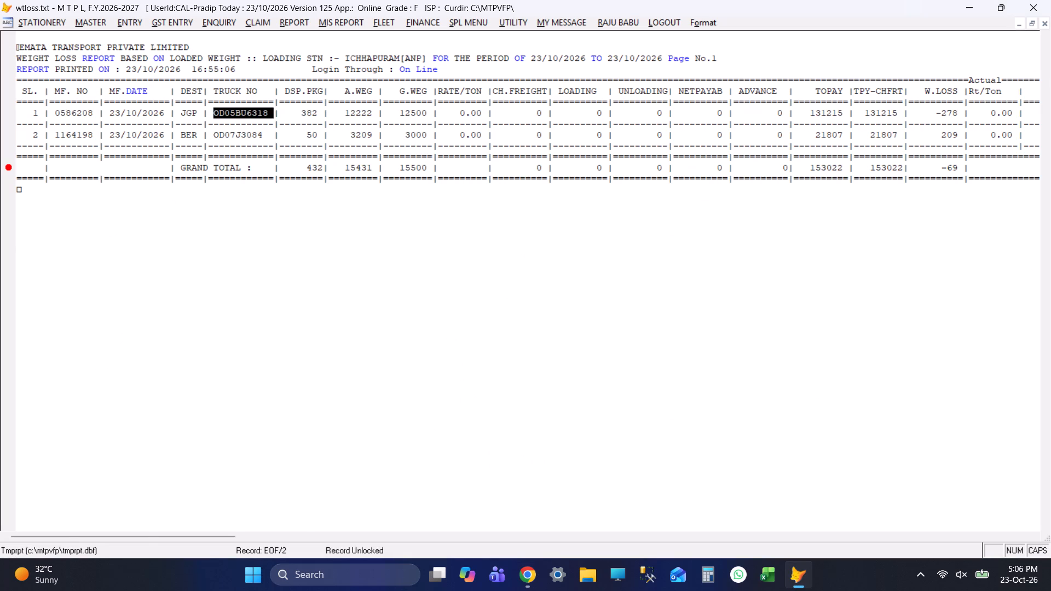
{"action": "key", "text": "alt+Tab"}
{"action": "scroll", "coordinate": [227, 339], "scroll_direction": "down", "scroll_amount": 2}
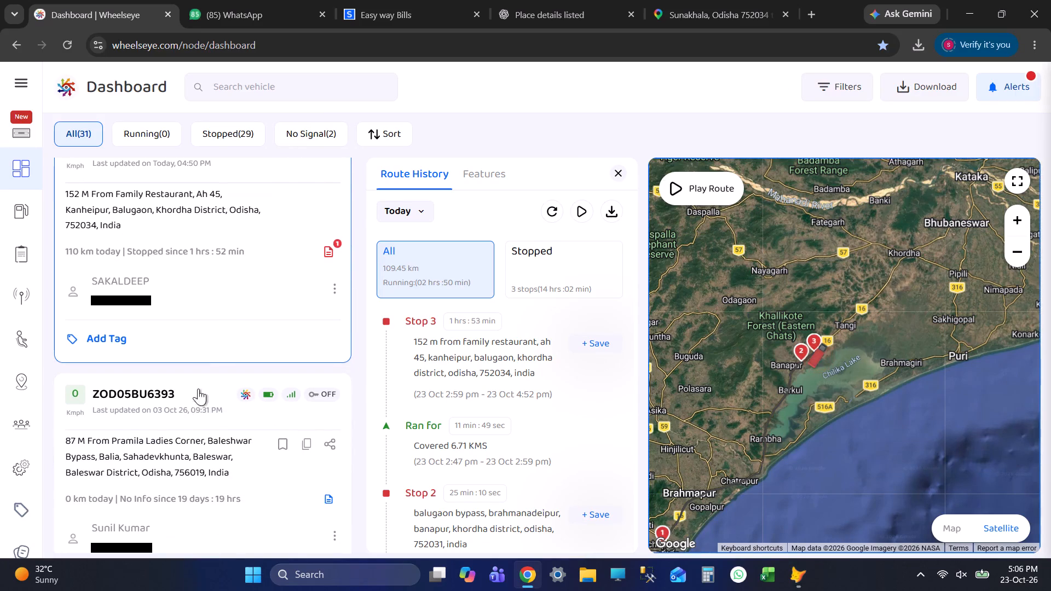
{"action": "left_click", "coordinate": [215, 393]}
{"action": "scroll", "coordinate": [892, 339], "scroll_direction": "up", "scroll_amount": 1}
{"action": "scroll", "coordinate": [891, 339], "scroll_direction": "down", "scroll_amount": 6}
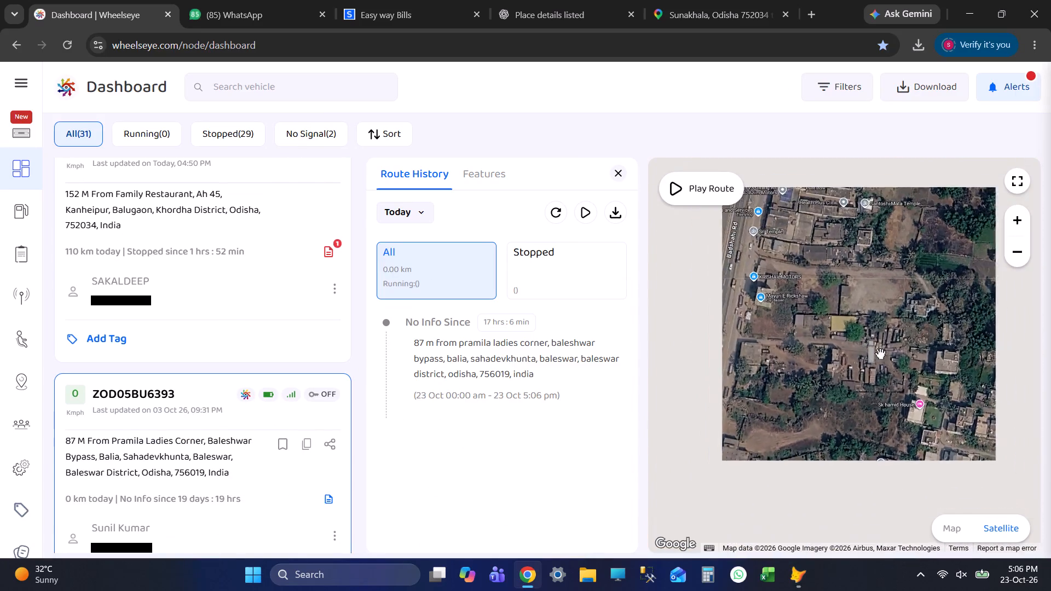
{"action": "scroll", "coordinate": [880, 354], "scroll_direction": "down", "scroll_amount": 12}
{"action": "scroll", "coordinate": [869, 289], "scroll_direction": "down", "scroll_amount": 3}
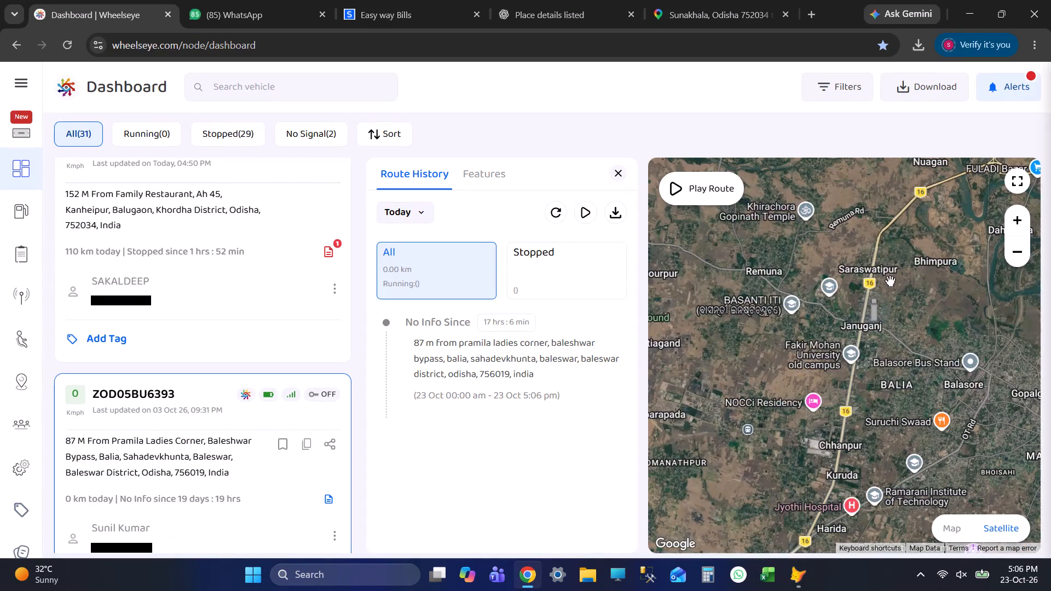
{"action": "left_click_drag", "start_coordinate": [880, 272], "coordinate": [831, 323]}
{"action": "scroll", "coordinate": [831, 323], "scroll_direction": "down", "scroll_amount": 6}
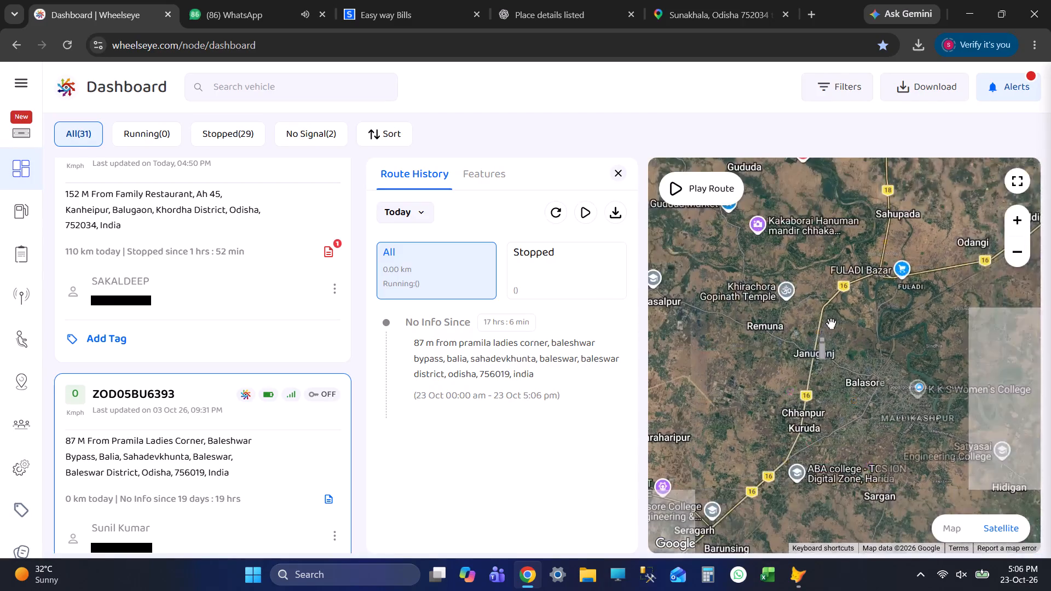
{"action": "scroll", "coordinate": [831, 323], "scroll_direction": "down", "scroll_amount": 1}
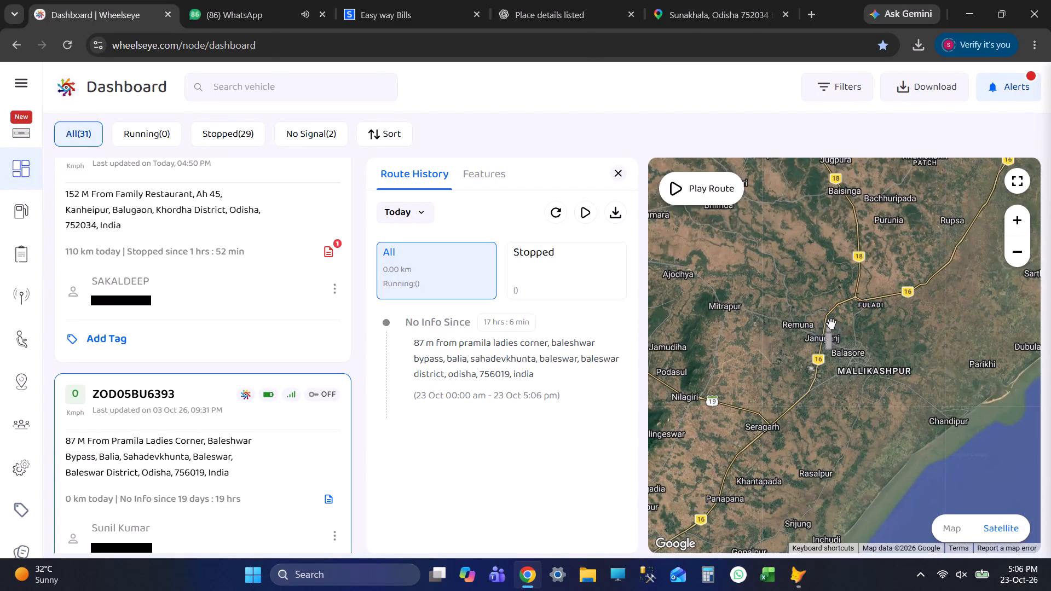
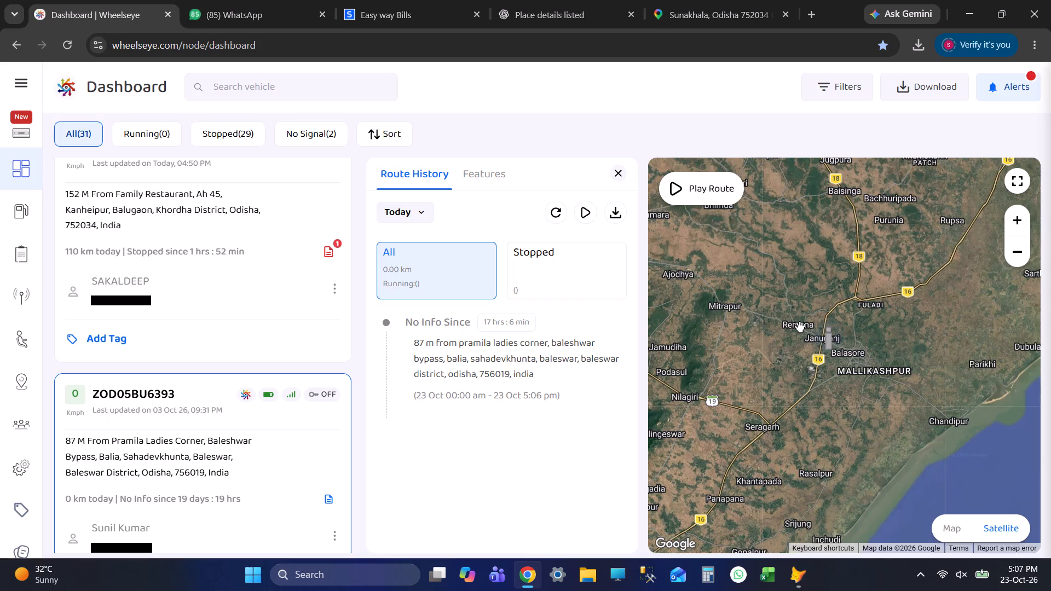
{"action": "scroll", "coordinate": [811, 358], "scroll_direction": "up", "scroll_amount": 3}
{"action": "scroll", "coordinate": [165, 307], "scroll_direction": "down", "scroll_amount": 5}
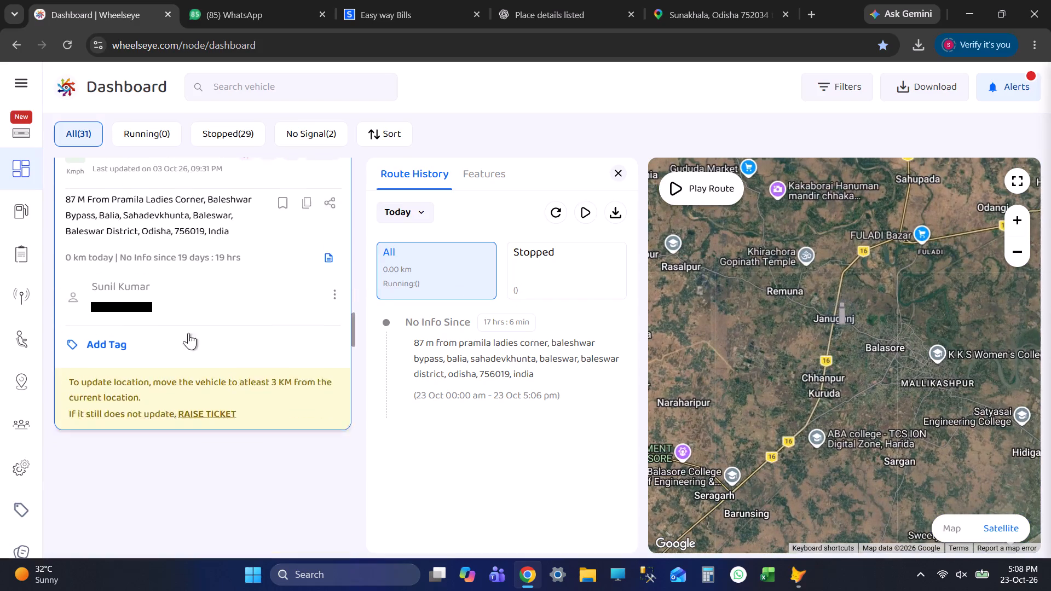
{"action": "left_click", "coordinate": [223, 403]}
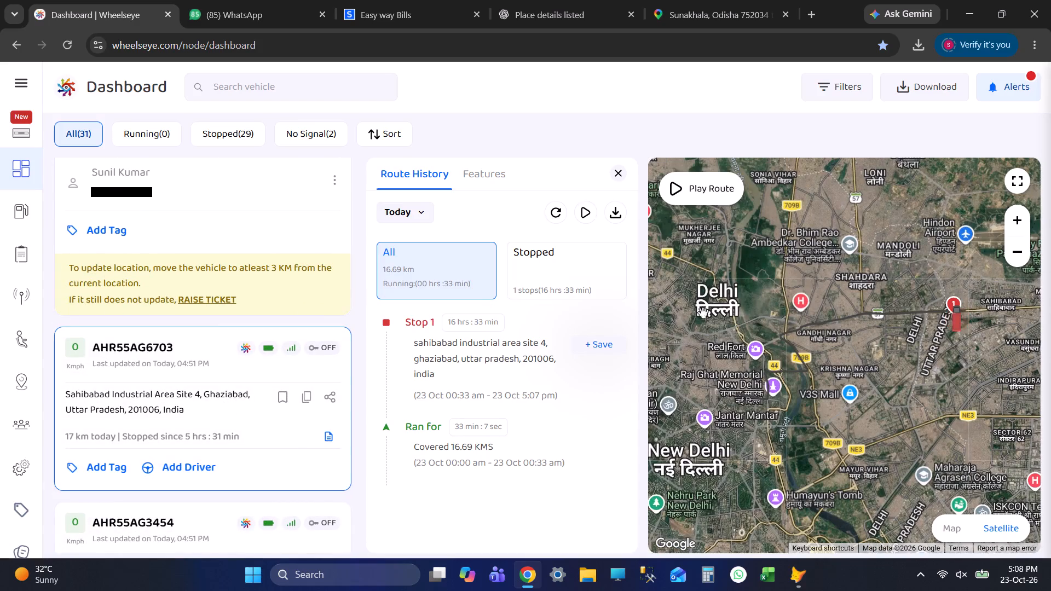
{"action": "scroll", "coordinate": [114, 411], "scroll_direction": "down", "scroll_amount": 3}
{"action": "left_click", "coordinate": [208, 387]}
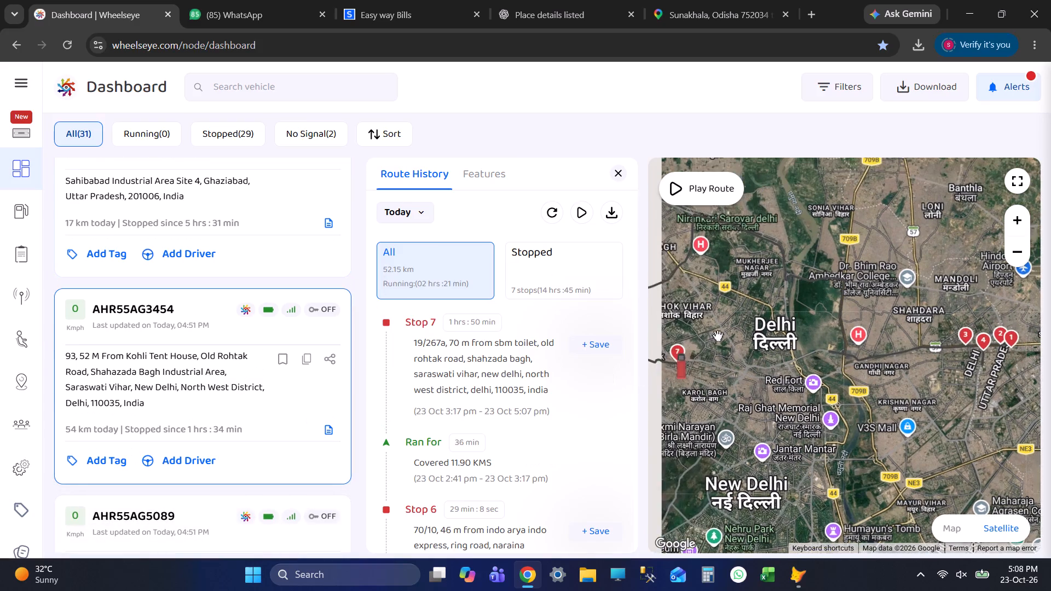
{"action": "scroll", "coordinate": [801, 336], "scroll_direction": "down", "scroll_amount": 2}
{"action": "scroll", "coordinate": [801, 341], "scroll_direction": "up", "scroll_amount": 1}
{"action": "scroll", "coordinate": [801, 341], "scroll_direction": "down", "scroll_amount": 1}
{"action": "scroll", "coordinate": [801, 341], "scroll_direction": "up", "scroll_amount": 1}
{"action": "scroll", "coordinate": [801, 341], "scroll_direction": "down", "scroll_amount": 9}
{"action": "scroll", "coordinate": [806, 355], "scroll_direction": "up", "scroll_amount": 1}
{"action": "scroll", "coordinate": [806, 355], "scroll_direction": "down", "scroll_amount": 1}
{"action": "scroll", "coordinate": [290, 346], "scroll_direction": "down", "scroll_amount": 5}
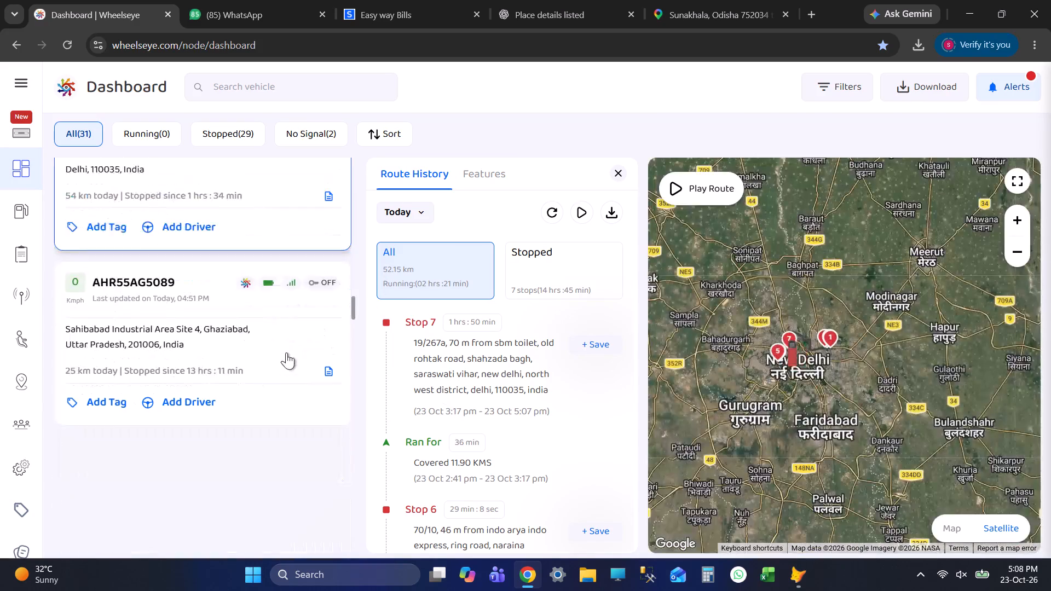
{"action": "left_click", "coordinate": [227, 215]}
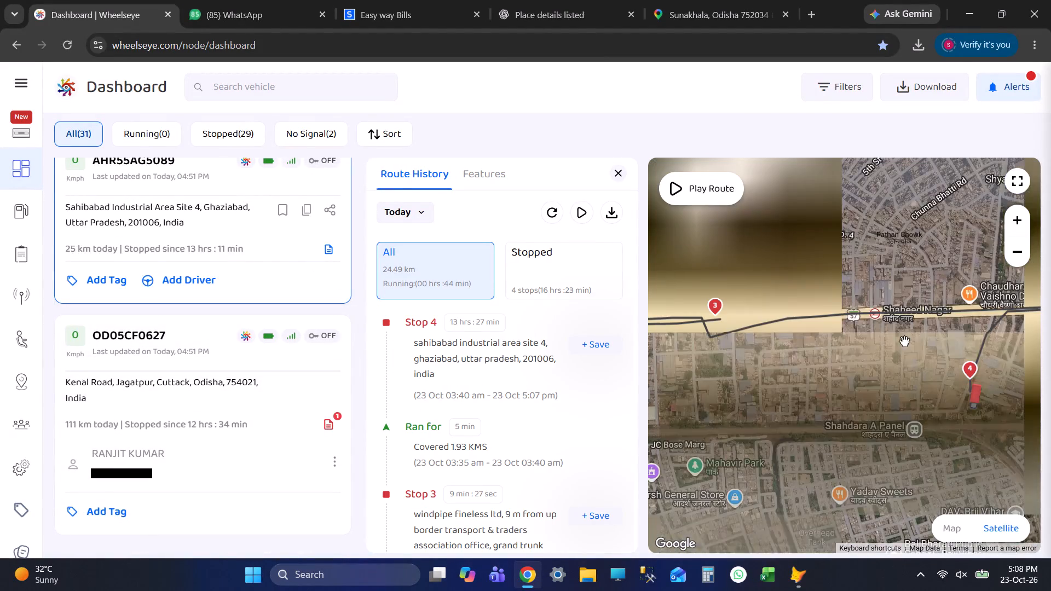
{"action": "scroll", "coordinate": [906, 341], "scroll_direction": "down", "scroll_amount": 10}
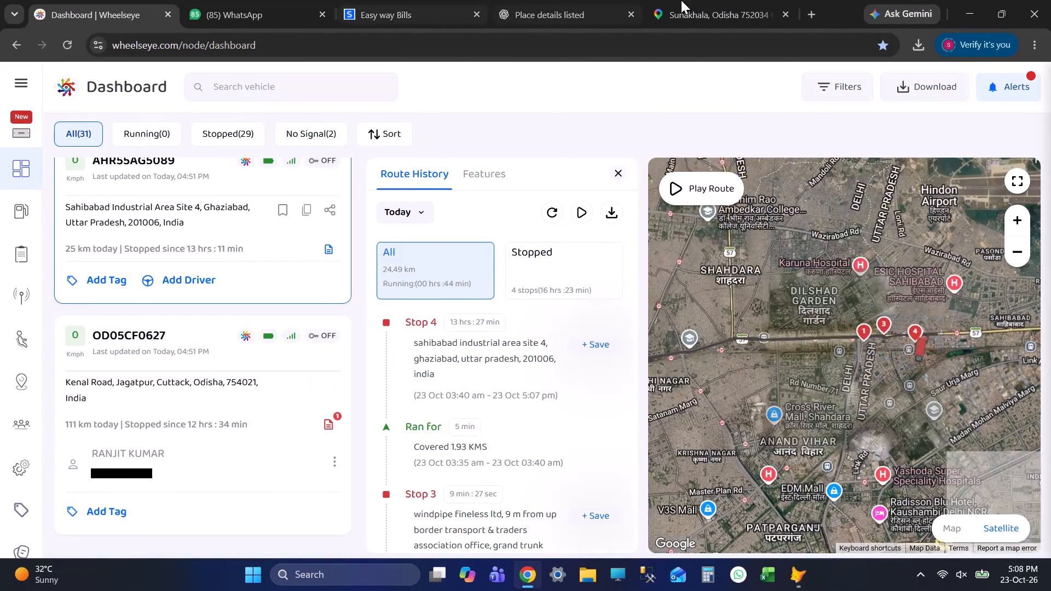
Switch to the Google Maps directions from Sunakhala to Khordha, check them, and return to the Wheelseye dashboard.
{"action": "left_click", "coordinate": [690, 2]}
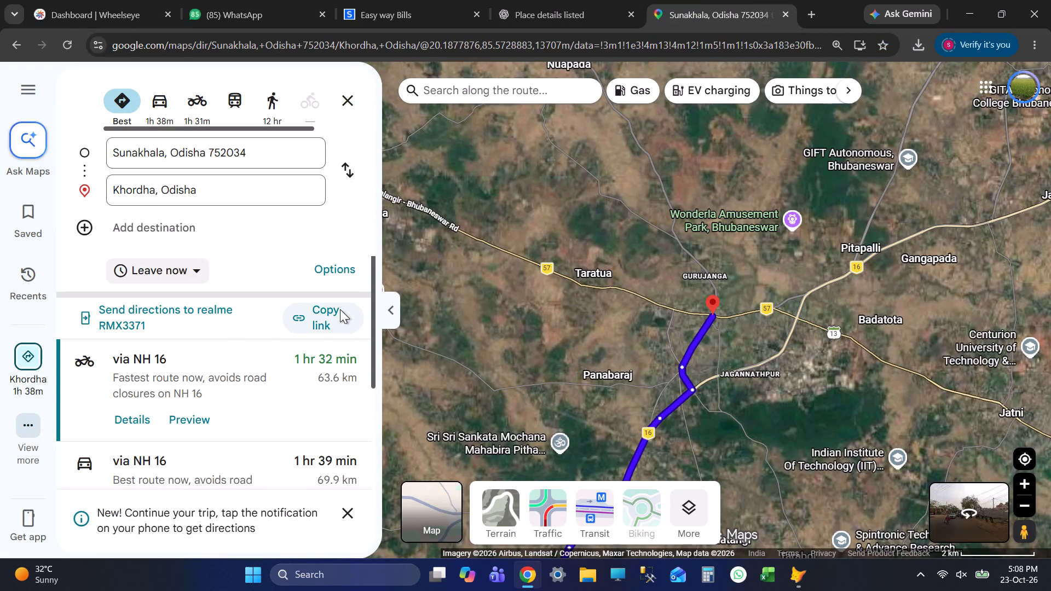
{"action": "left_click", "coordinate": [116, 0]}
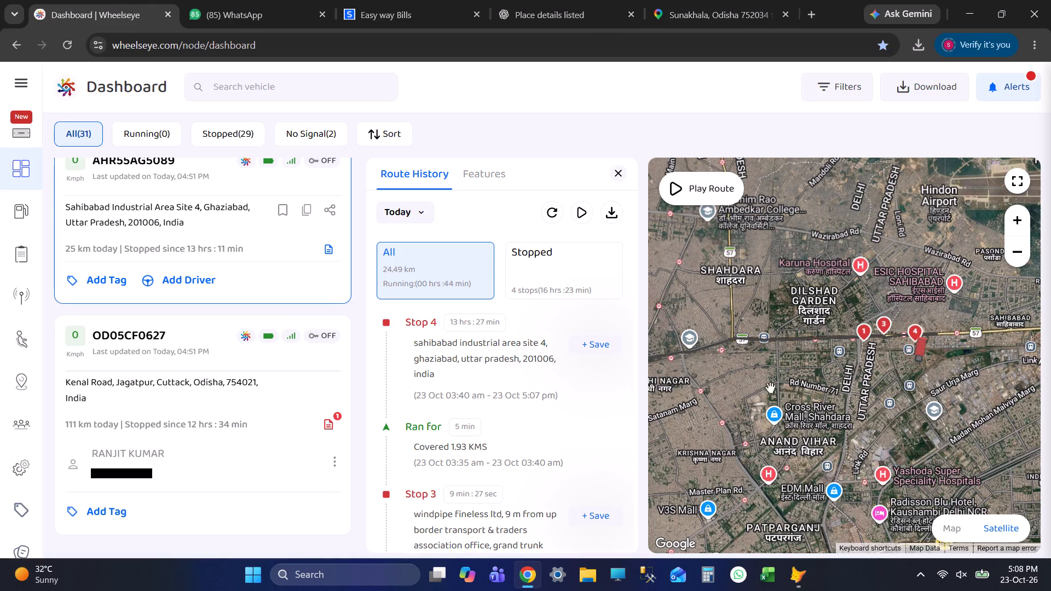
{"action": "left_click", "coordinate": [214, 378]}
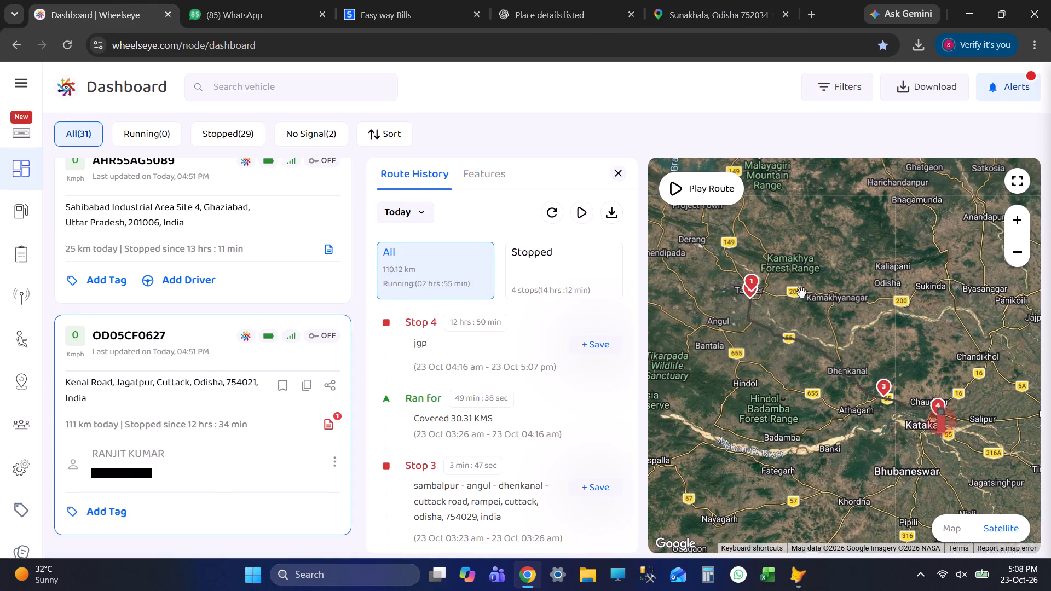
{"action": "scroll", "coordinate": [758, 292], "scroll_direction": "up", "scroll_amount": 10}
{"action": "scroll", "coordinate": [744, 302], "scroll_direction": "down", "scroll_amount": 5}
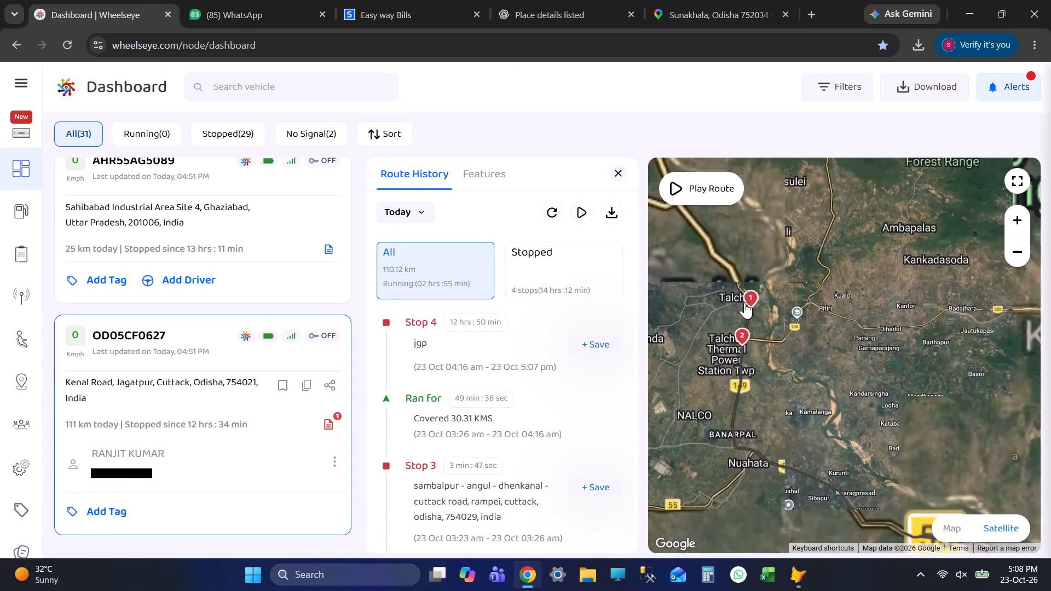
{"action": "scroll", "coordinate": [110, 345], "scroll_direction": "down", "scroll_amount": 5}
{"action": "scroll", "coordinate": [169, 355], "scroll_direction": "up", "scroll_amount": 14}
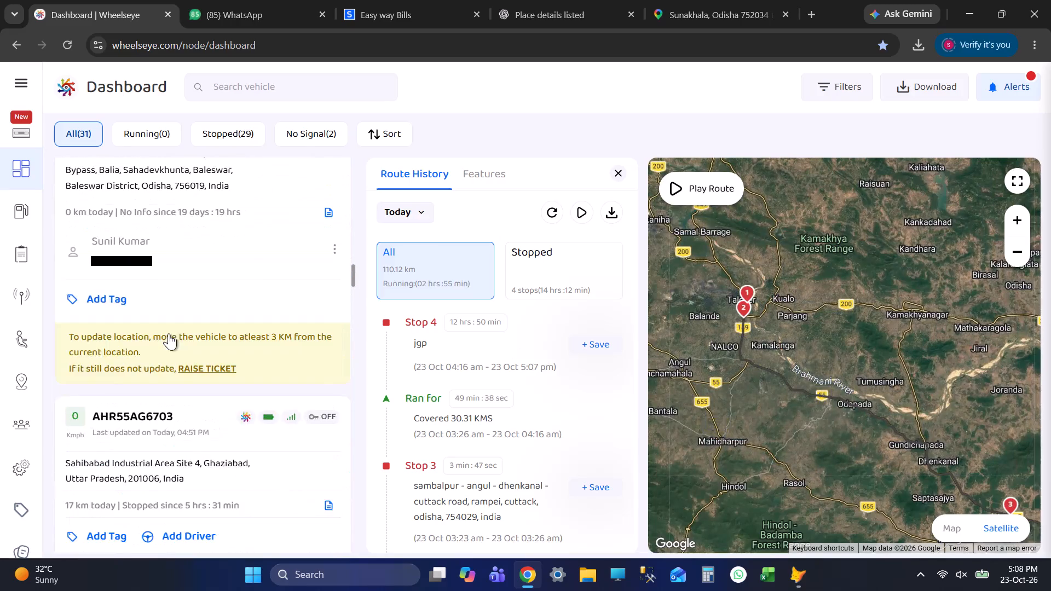
{"action": "scroll", "coordinate": [169, 333], "scroll_direction": "up", "scroll_amount": 3}
{"action": "scroll", "coordinate": [229, 380], "scroll_direction": "down", "scroll_amount": 1}
{"action": "scroll", "coordinate": [229, 380], "scroll_direction": "up", "scroll_amount": 1}
{"action": "scroll", "coordinate": [229, 380], "scroll_direction": "down", "scroll_amount": 3}
{"action": "left_click", "coordinate": [162, 444]}
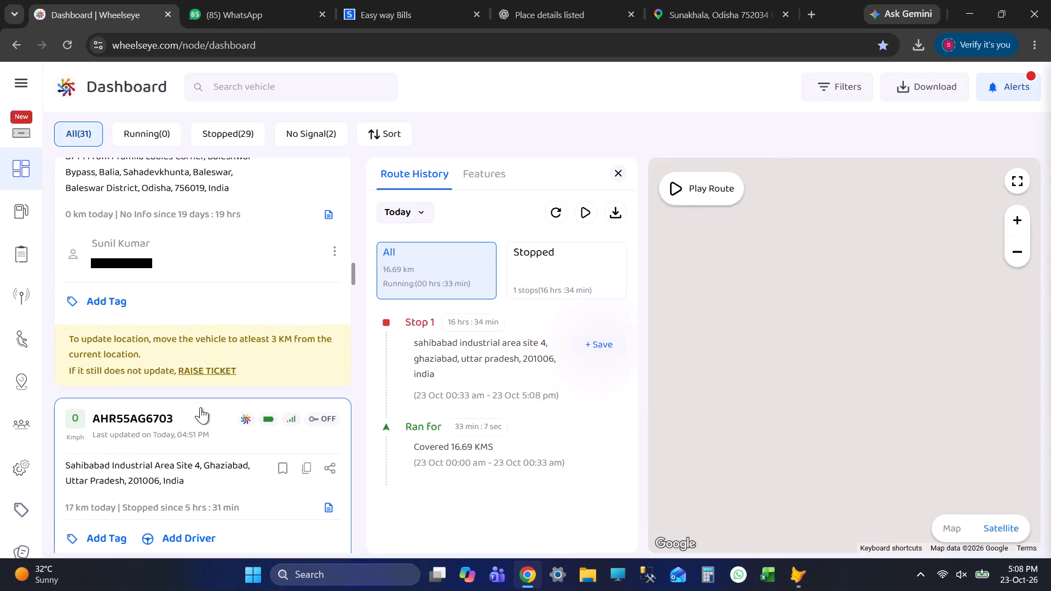
{"action": "scroll", "coordinate": [239, 413], "scroll_direction": "down", "scroll_amount": 4}
{"action": "left_click", "coordinate": [214, 358]}
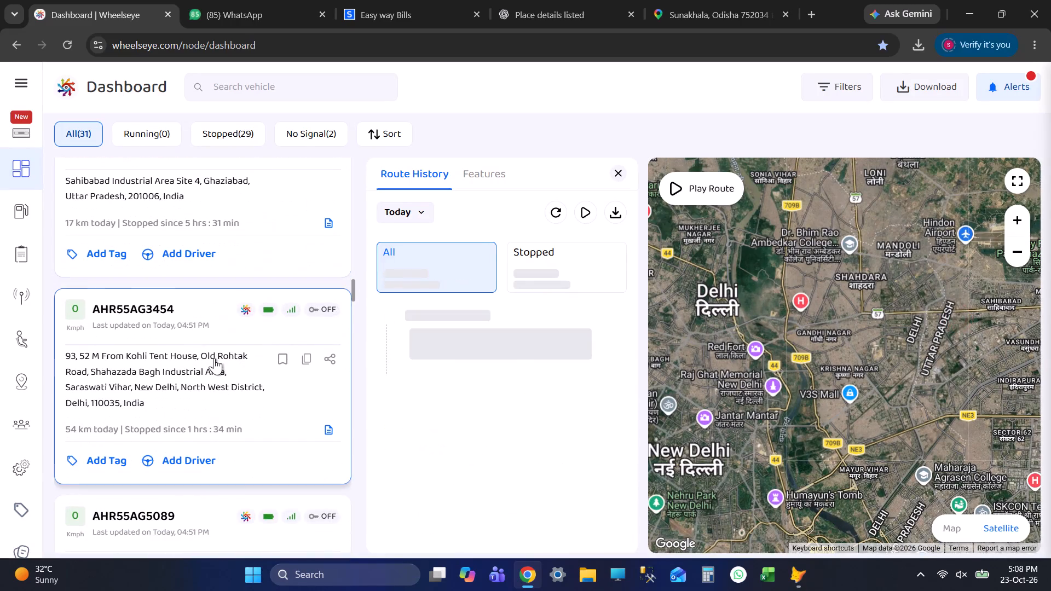
{"action": "scroll", "coordinate": [214, 358], "scroll_direction": "down", "scroll_amount": 3}
{"action": "left_click", "coordinate": [180, 364]}
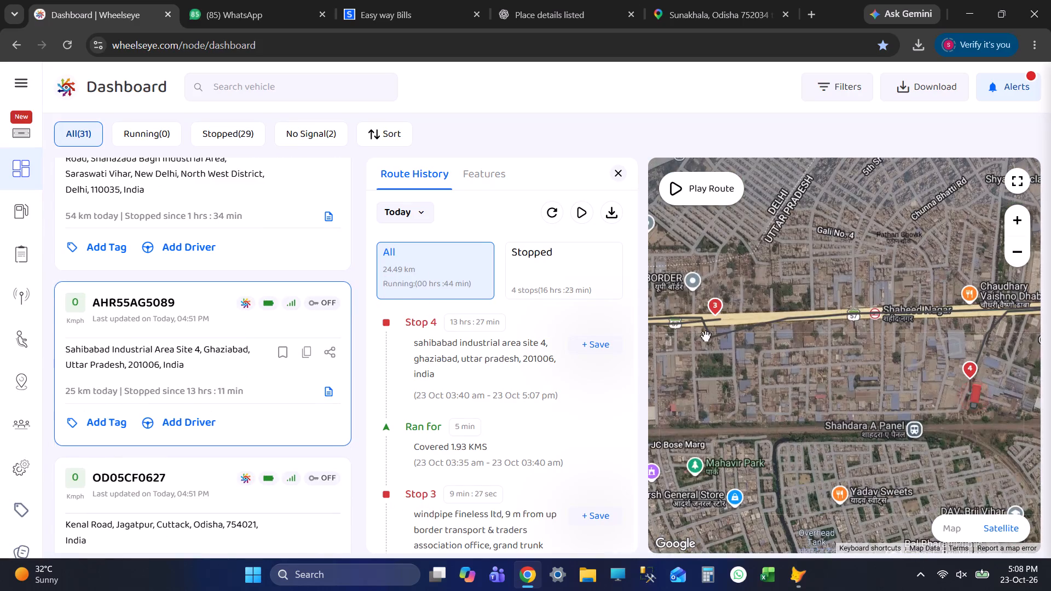
{"action": "scroll", "coordinate": [706, 339], "scroll_direction": "down", "scroll_amount": 3}
{"action": "scroll", "coordinate": [706, 343], "scroll_direction": "up", "scroll_amount": 1}
{"action": "scroll", "coordinate": [706, 343], "scroll_direction": "down", "scroll_amount": 7}
{"action": "scroll", "coordinate": [706, 354], "scroll_direction": "up", "scroll_amount": 1}
{"action": "scroll", "coordinate": [706, 354], "scroll_direction": "down", "scroll_amount": 7}
{"action": "left_click_drag", "start_coordinate": [754, 388], "coordinate": [843, 349]}
{"action": "scroll", "coordinate": [301, 407], "scroll_direction": "down", "scroll_amount": 1}
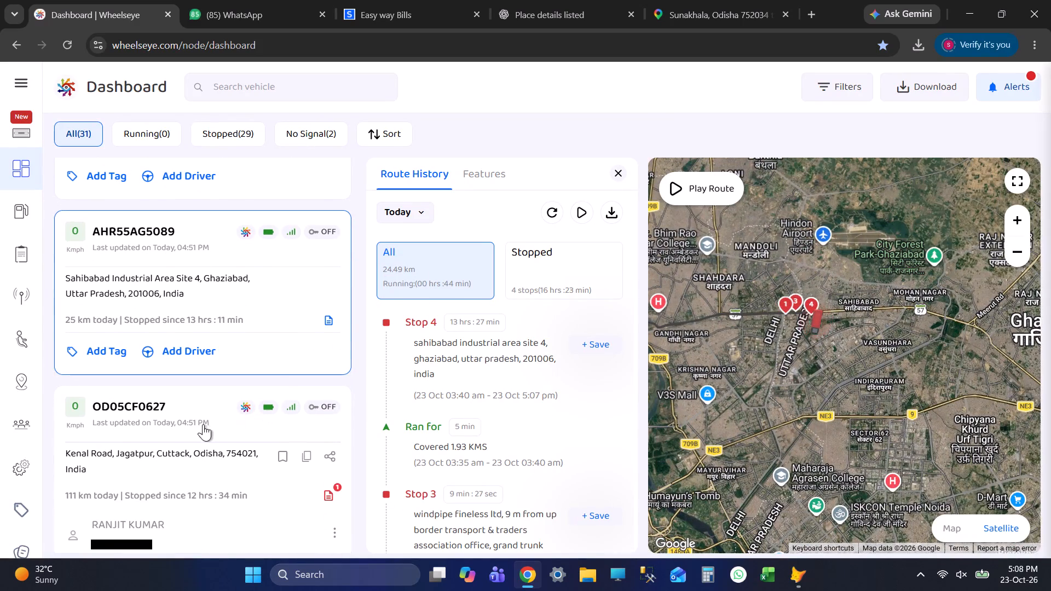
{"action": "scroll", "coordinate": [799, 330], "scroll_direction": "up", "scroll_amount": 5}
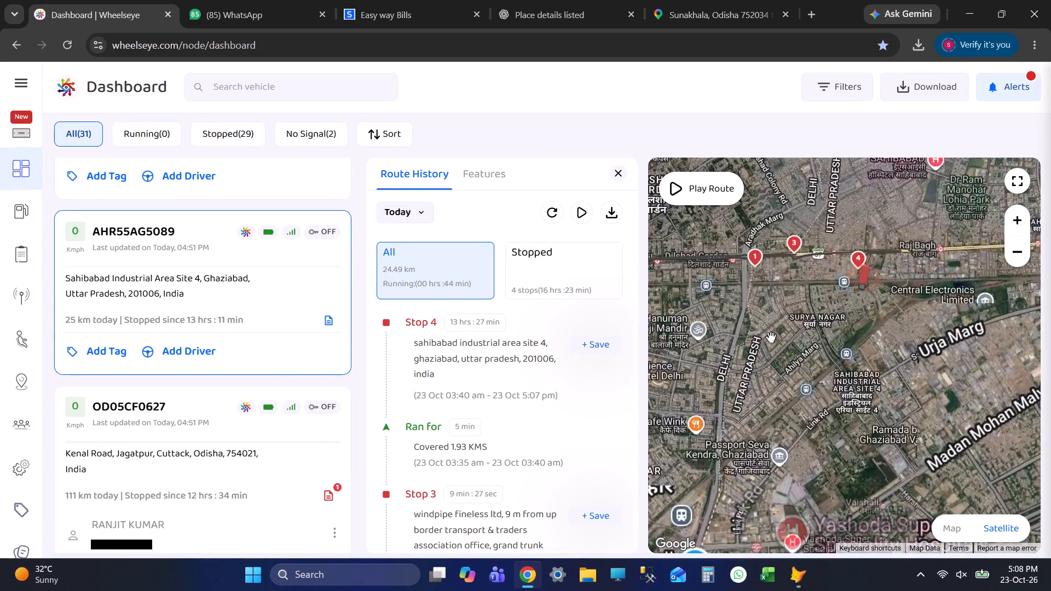
{"action": "scroll", "coordinate": [771, 347], "scroll_direction": "down", "scroll_amount": 7}
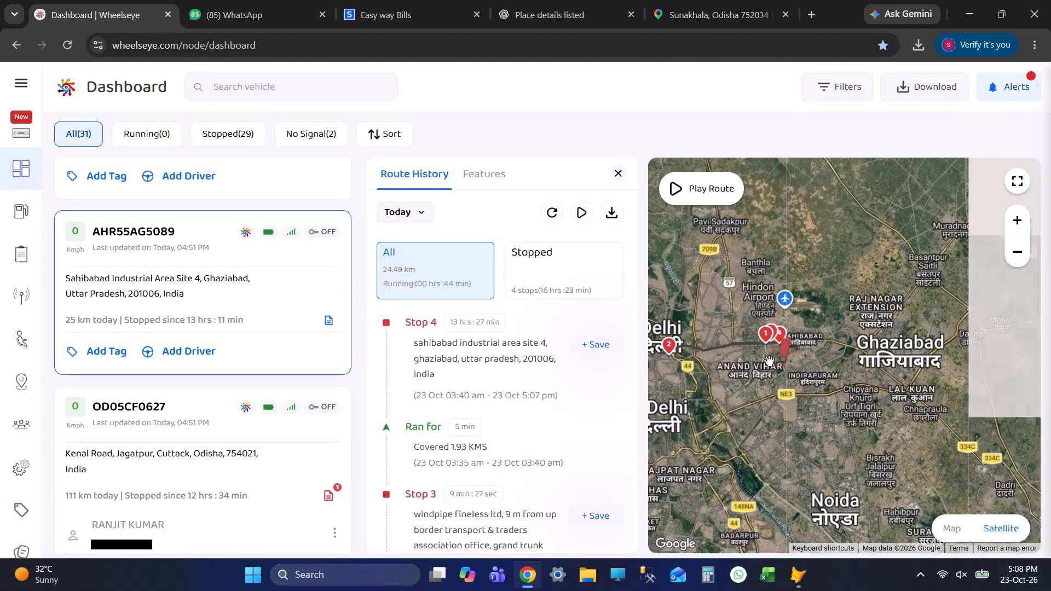
{"action": "scroll", "coordinate": [771, 361], "scroll_direction": "down", "scroll_amount": 2}
{"action": "left_click", "coordinate": [186, 445]}
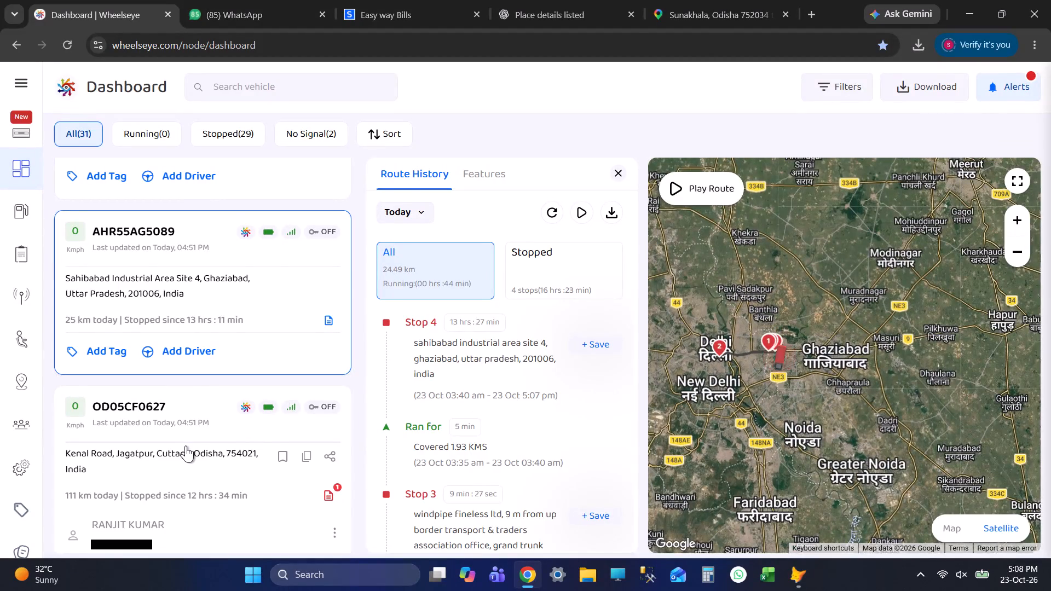
{"action": "scroll", "coordinate": [951, 405], "scroll_direction": "up", "scroll_amount": 3}
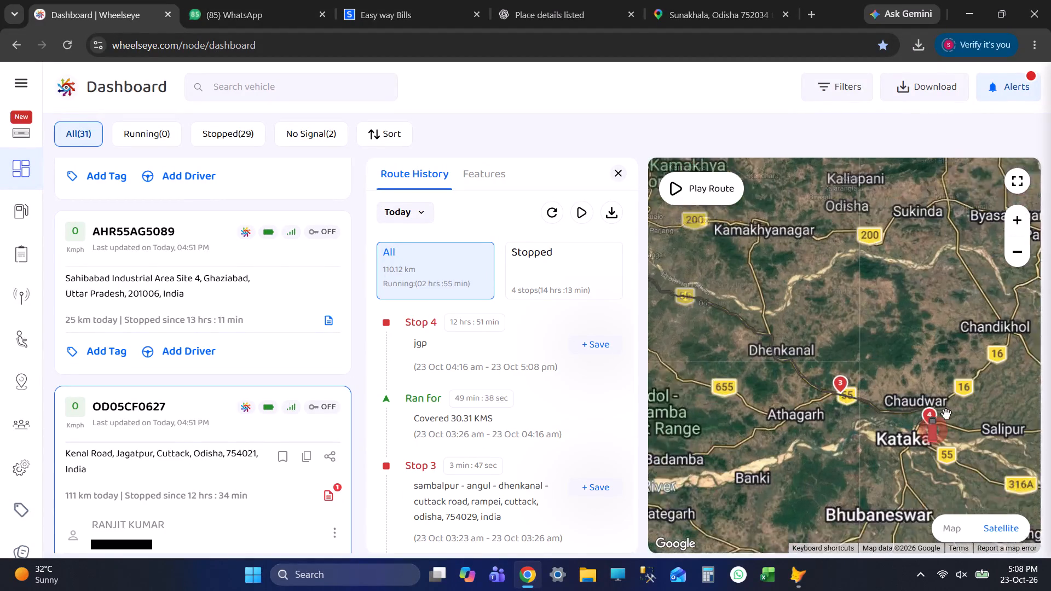
{"action": "left_click_drag", "start_coordinate": [940, 459], "coordinate": [886, 425]}
{"action": "scroll", "coordinate": [278, 375], "scroll_direction": "down", "scroll_amount": 4}
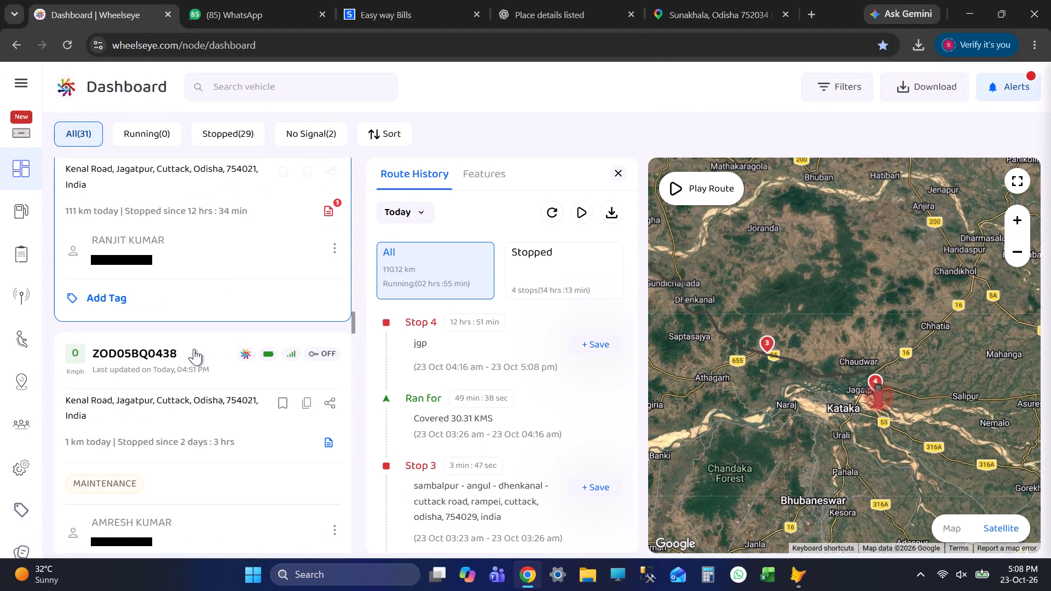
{"action": "left_click", "coordinate": [168, 362]}
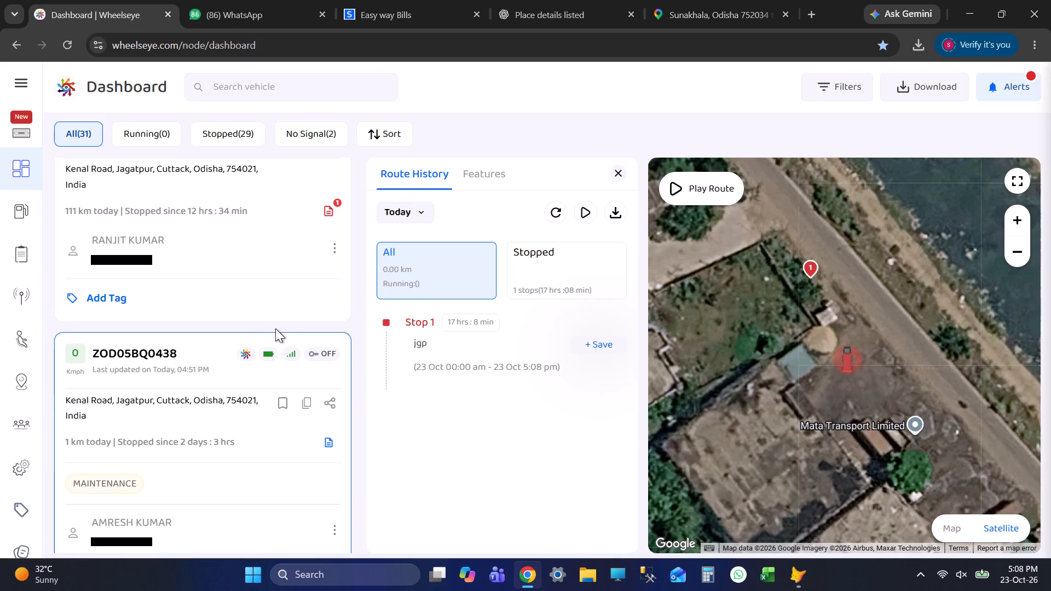
{"action": "left_click", "coordinate": [409, 332]}
{"action": "scroll", "coordinate": [213, 403], "scroll_direction": "down", "scroll_amount": 2}
{"action": "scroll", "coordinate": [213, 403], "scroll_direction": "up", "scroll_amount": 1}
{"action": "scroll", "coordinate": [213, 403], "scroll_direction": "down", "scroll_amount": 3}
{"action": "left_click", "coordinate": [188, 416]}
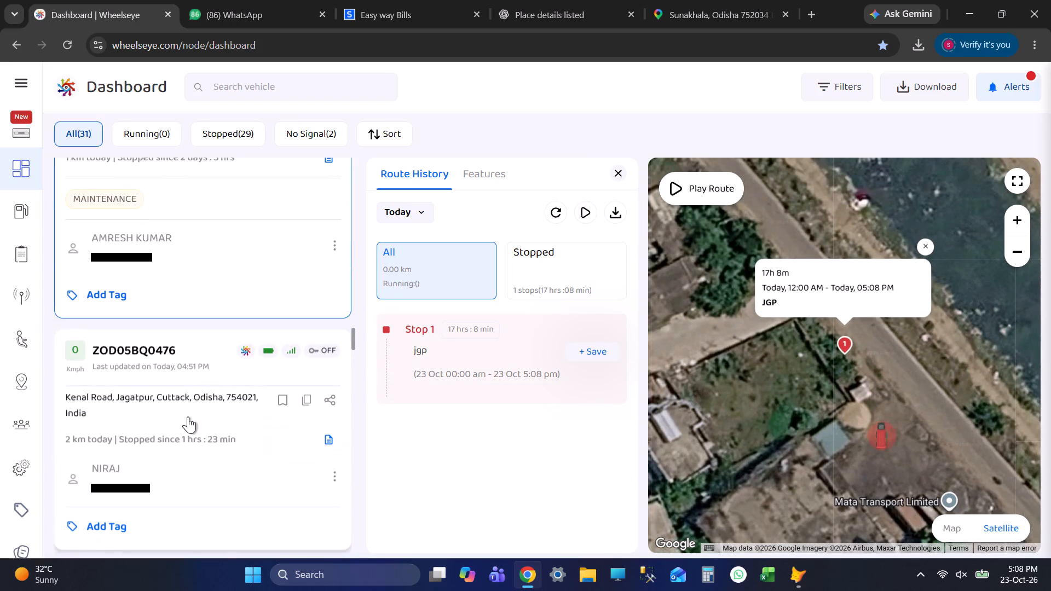
{"action": "scroll", "coordinate": [238, 349], "scroll_direction": "down", "scroll_amount": 5}
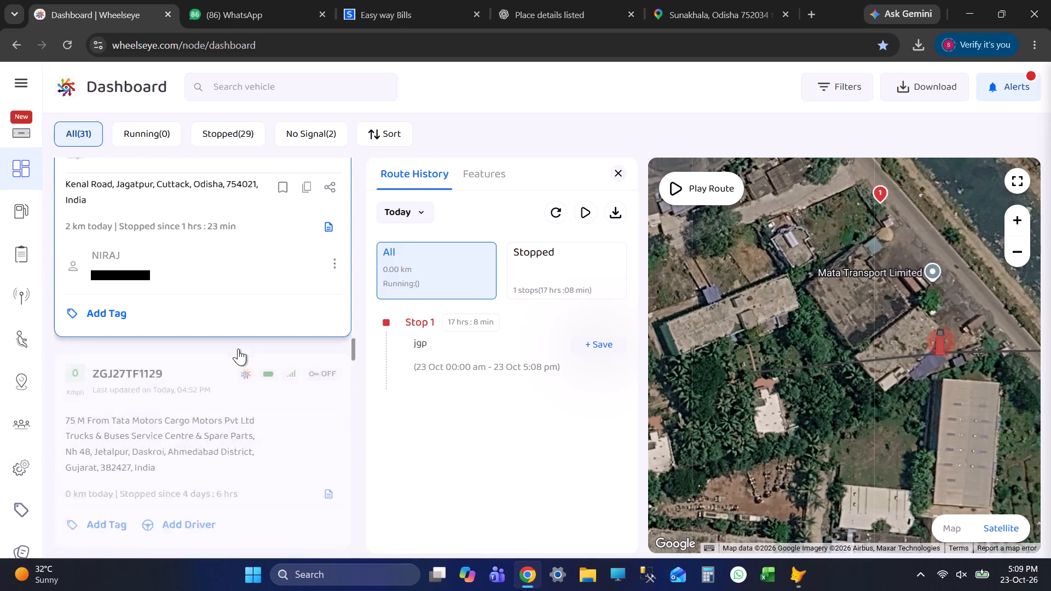
{"action": "left_click", "coordinate": [209, 296]}
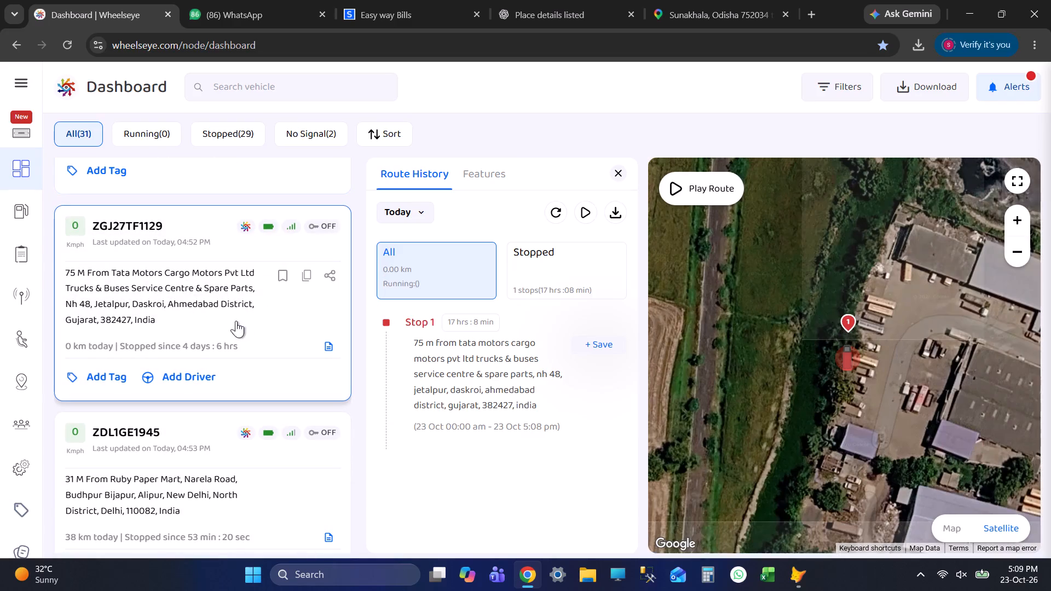
{"action": "scroll", "coordinate": [212, 333], "scroll_direction": "down", "scroll_amount": 4}
{"action": "scroll", "coordinate": [250, 277], "scroll_direction": "up", "scroll_amount": 2}
{"action": "left_click", "coordinate": [200, 354]}
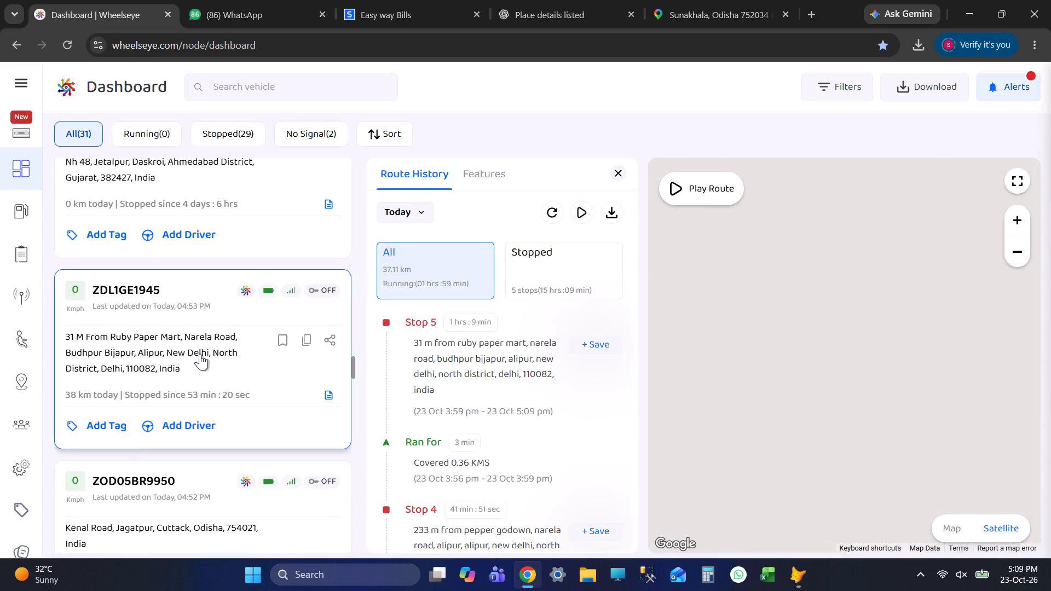
{"action": "scroll", "coordinate": [200, 354], "scroll_direction": "down", "scroll_amount": 2}
{"action": "left_click", "coordinate": [182, 361]}
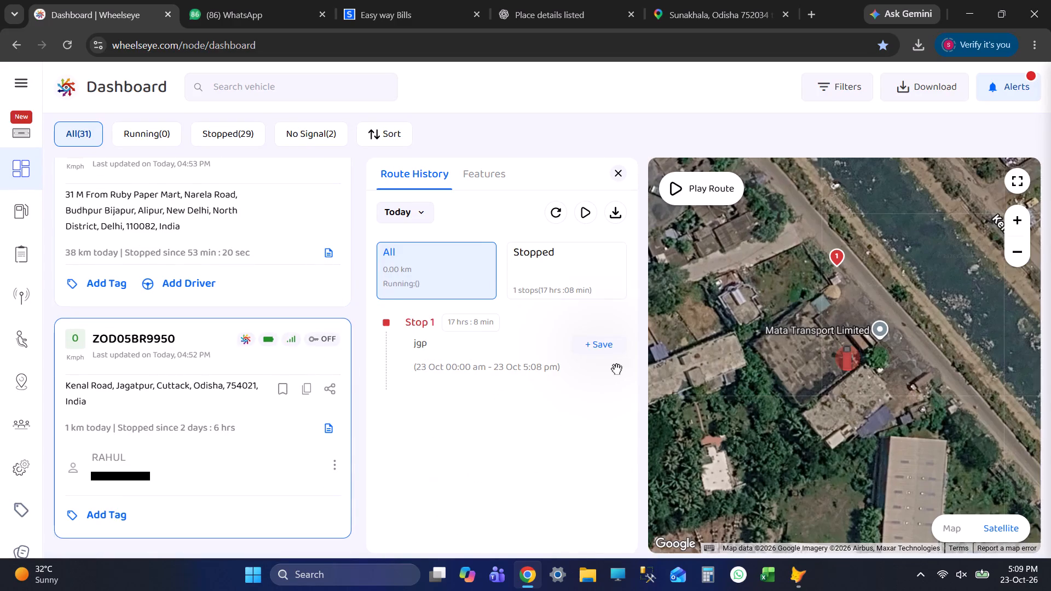
{"action": "scroll", "coordinate": [175, 397], "scroll_direction": "down", "scroll_amount": 1}
{"action": "scroll", "coordinate": [175, 398], "scroll_direction": "up", "scroll_amount": 1}
{"action": "scroll", "coordinate": [175, 398], "scroll_direction": "down", "scroll_amount": 2}
{"action": "left_click", "coordinate": [205, 460]}
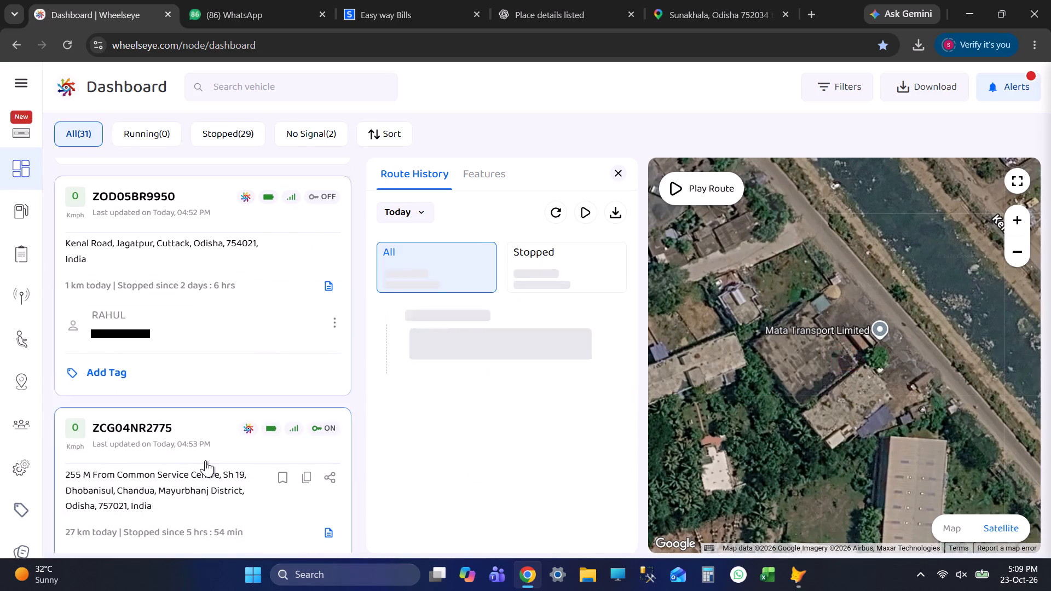
{"action": "scroll", "coordinate": [247, 426], "scroll_direction": "down", "scroll_amount": 5}
{"action": "scroll", "coordinate": [249, 400], "scroll_direction": "up", "scroll_amount": 3}
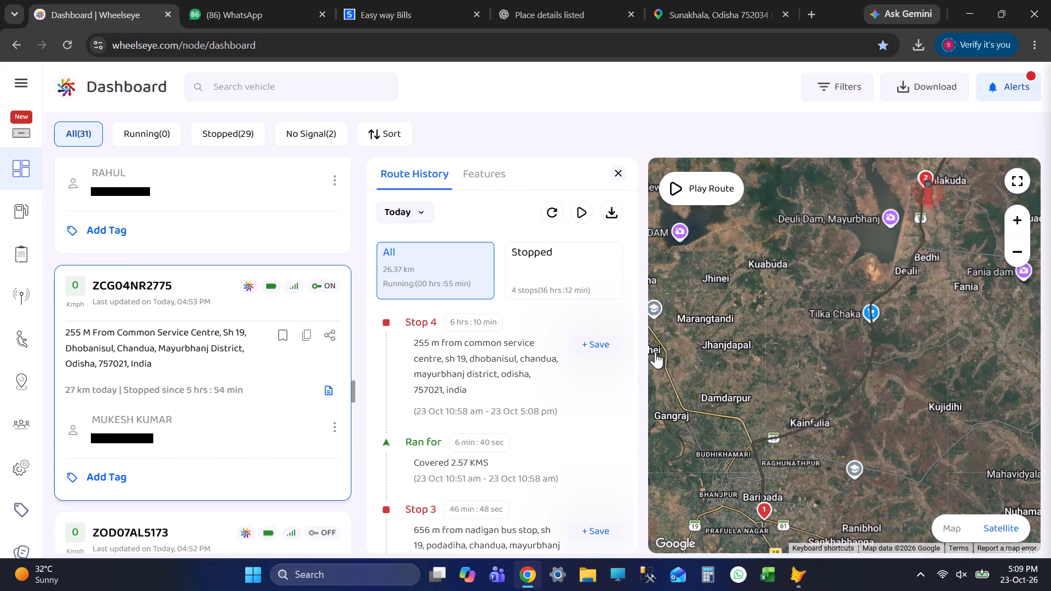
{"action": "scroll", "coordinate": [180, 356], "scroll_direction": "up", "scroll_amount": 2}
{"action": "left_click", "coordinate": [152, 315]}
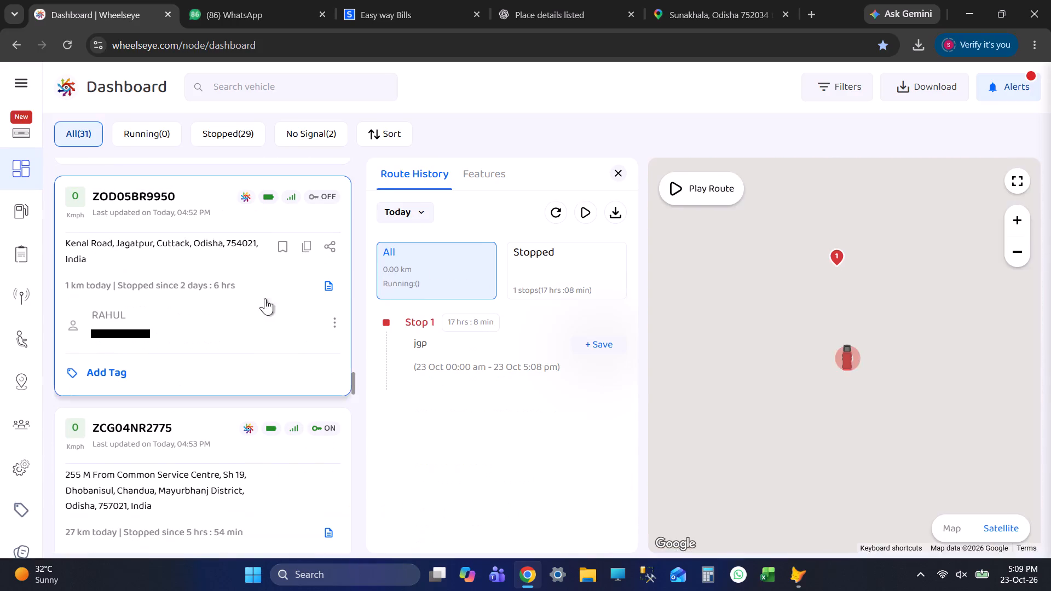
{"action": "scroll", "coordinate": [871, 325], "scroll_direction": "up", "scroll_amount": 5}
{"action": "scroll", "coordinate": [835, 354], "scroll_direction": "down", "scroll_amount": 2}
{"action": "scroll", "coordinate": [833, 356], "scroll_direction": "up", "scroll_amount": 1}
{"action": "scroll", "coordinate": [833, 356], "scroll_direction": "down", "scroll_amount": 5}
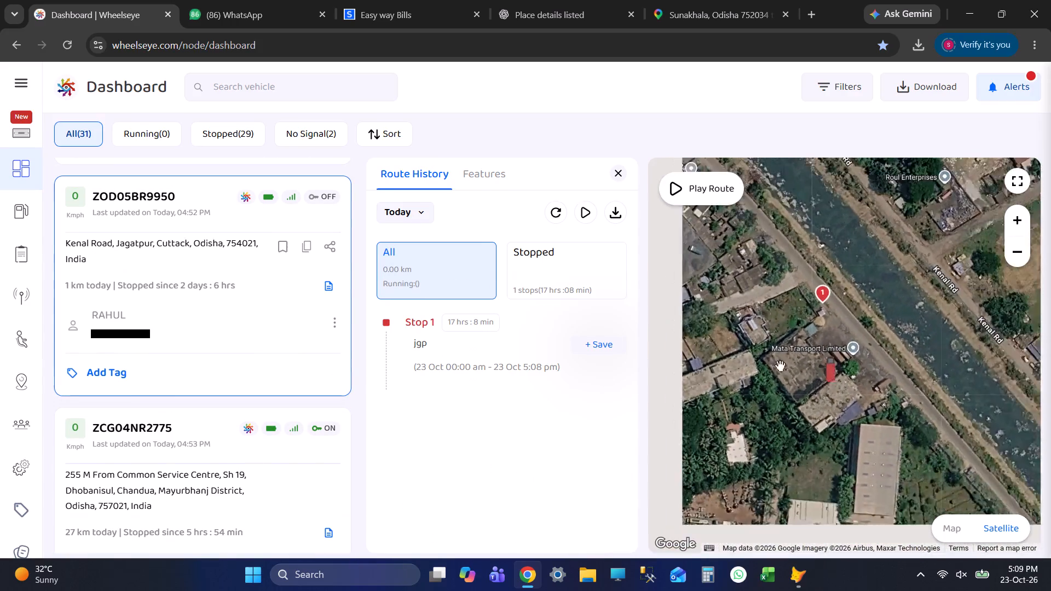
{"action": "scroll", "coordinate": [210, 360], "scroll_direction": "up", "scroll_amount": 3}
{"action": "left_click", "coordinate": [181, 271]}
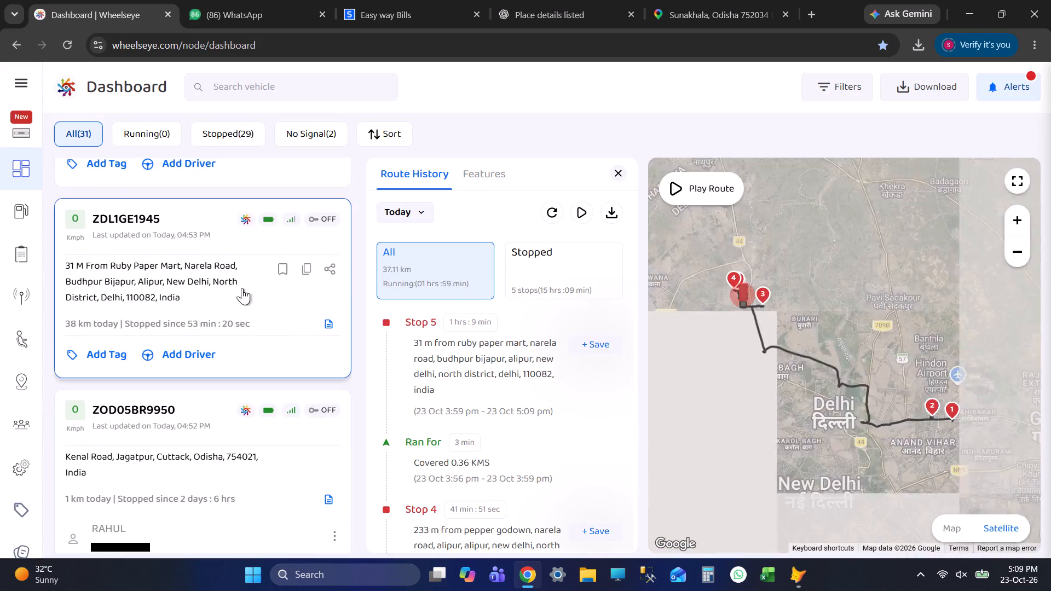
{"action": "scroll", "coordinate": [200, 304], "scroll_direction": "up", "scroll_amount": 1}
{"action": "scroll", "coordinate": [737, 286], "scroll_direction": "up", "scroll_amount": 8}
{"action": "scroll", "coordinate": [190, 316], "scroll_direction": "up", "scroll_amount": 3}
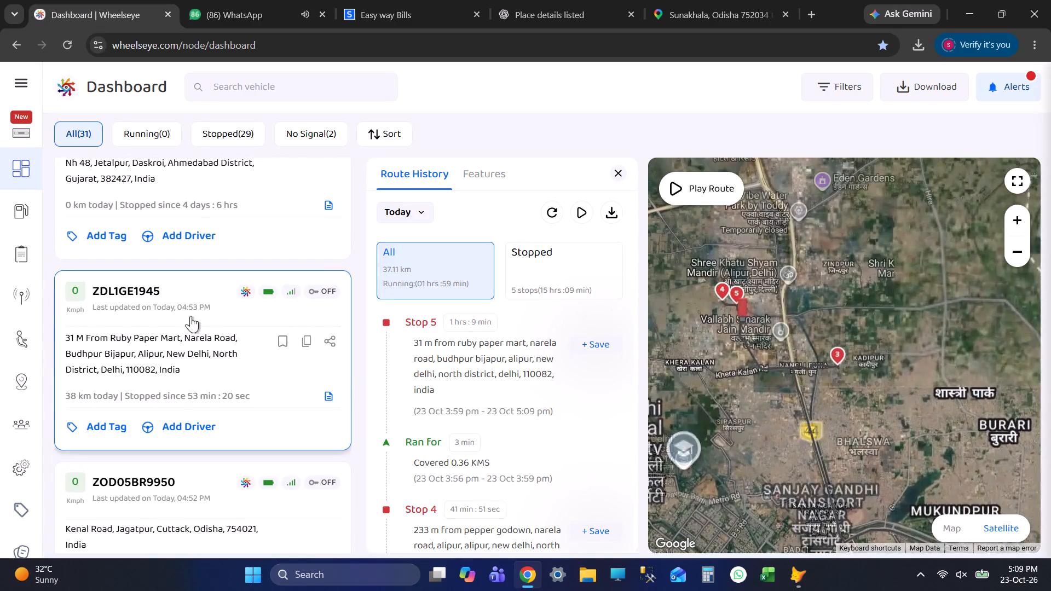
{"action": "scroll", "coordinate": [190, 316], "scroll_direction": "up", "scroll_amount": 1}
{"action": "left_click", "coordinate": [181, 314]}
{"action": "left_click", "coordinate": [182, 401]}
{"action": "scroll", "coordinate": [239, 396], "scroll_direction": "up", "scroll_amount": 2}
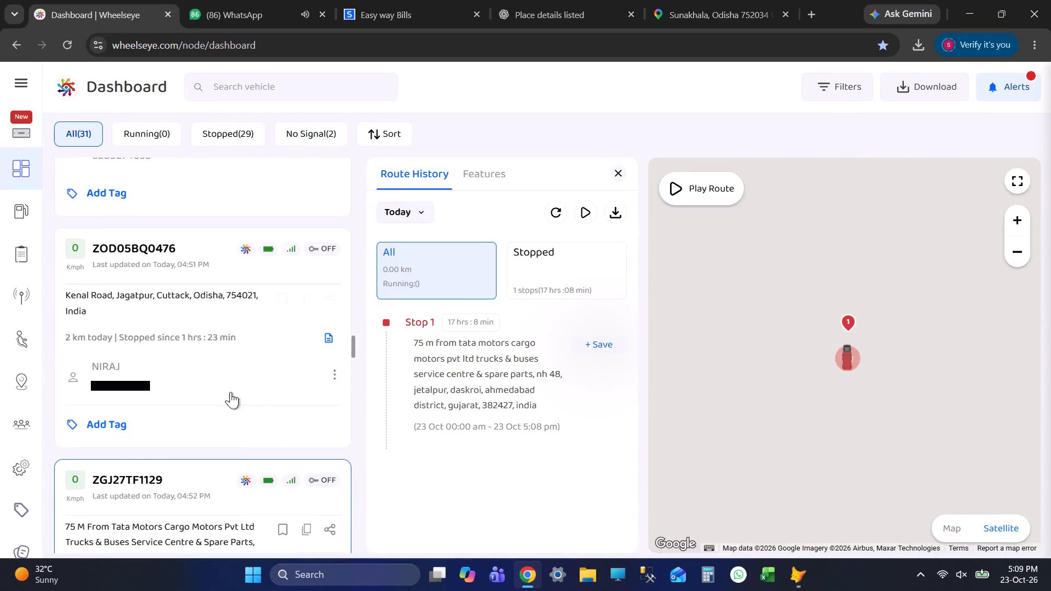
{"action": "left_click", "coordinate": [192, 390]}
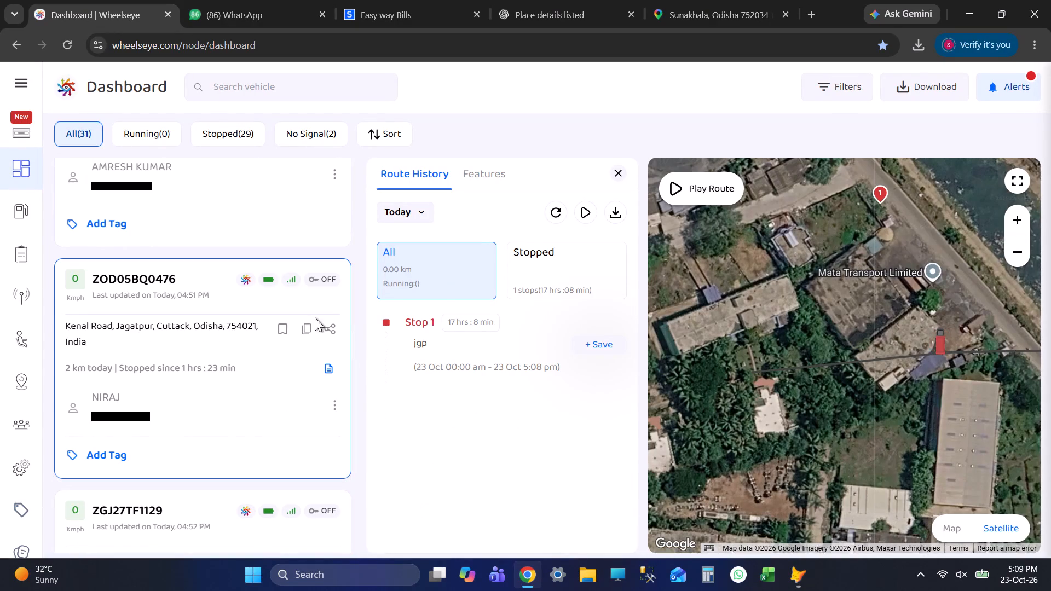
{"action": "scroll", "coordinate": [63, 347], "scroll_direction": "up", "scroll_amount": 3}
{"action": "left_click", "coordinate": [192, 332]}
{"action": "scroll", "coordinate": [226, 341], "scroll_direction": "up", "scroll_amount": 3}
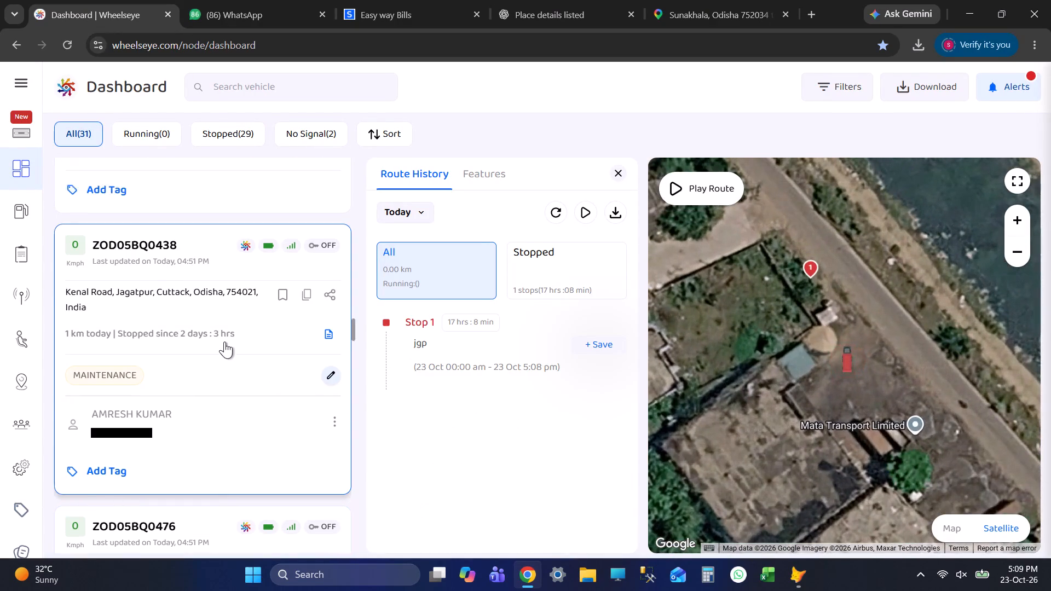
{"action": "left_click", "coordinate": [215, 292]}
{"action": "scroll", "coordinate": [761, 316], "scroll_direction": "up", "scroll_amount": 1}
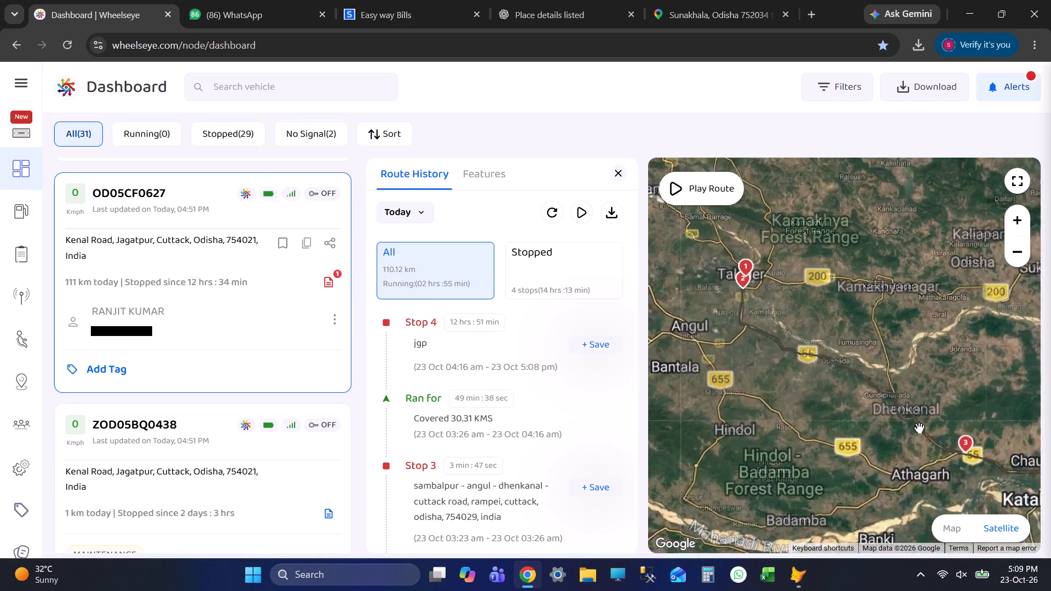
{"action": "left_click_drag", "start_coordinate": [941, 472], "coordinate": [718, 376]}
{"action": "scroll", "coordinate": [862, 362], "scroll_direction": "up", "scroll_amount": 10}
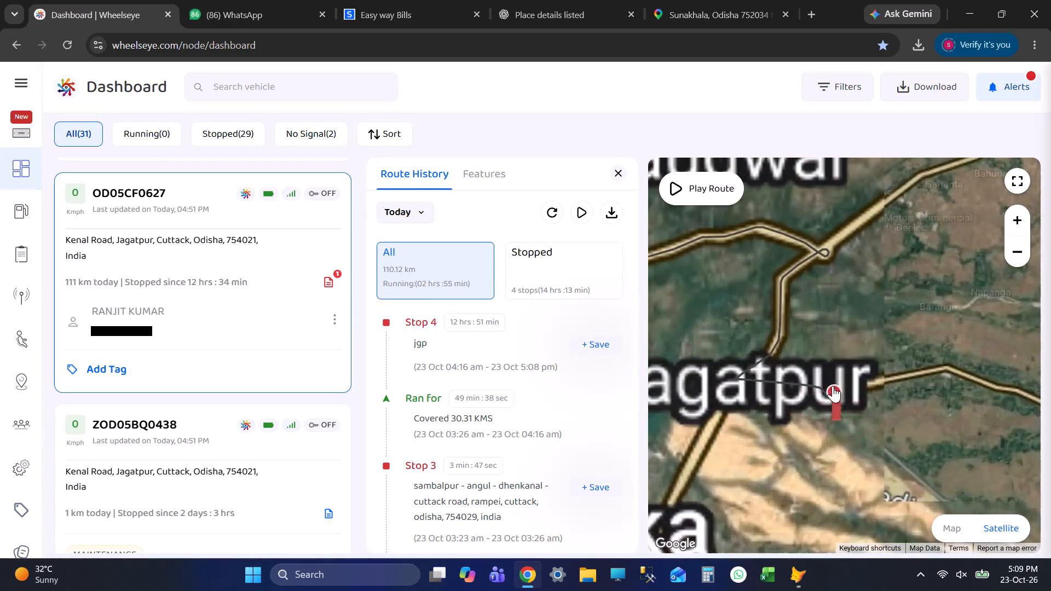
{"action": "scroll", "coordinate": [115, 363], "scroll_direction": "down", "scroll_amount": 3}
{"action": "left_click", "coordinate": [154, 294]}
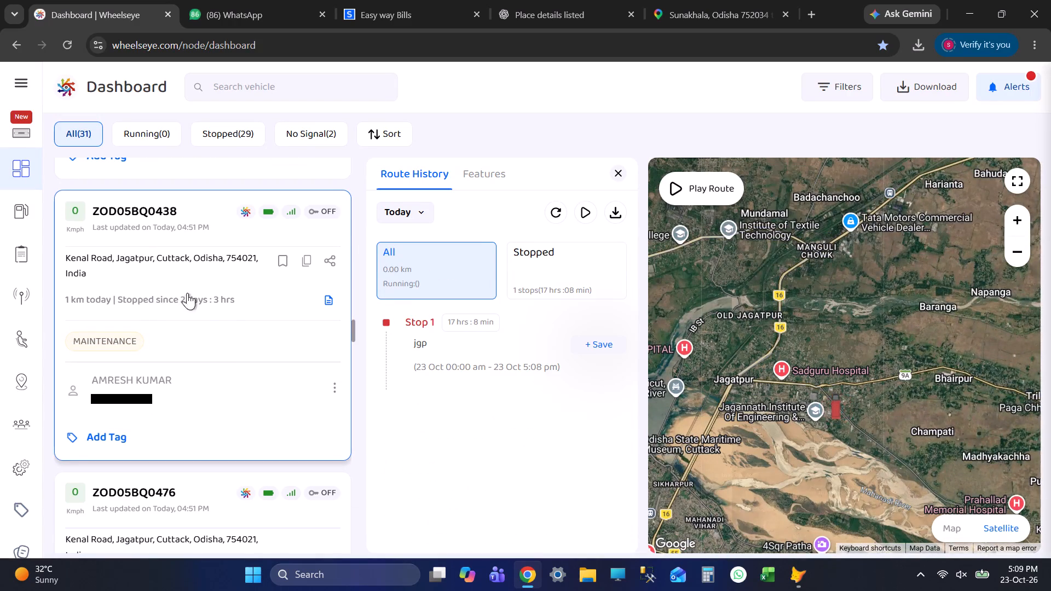
{"action": "scroll", "coordinate": [240, 331], "scroll_direction": "down", "scroll_amount": 3}
{"action": "left_click", "coordinate": [213, 338]}
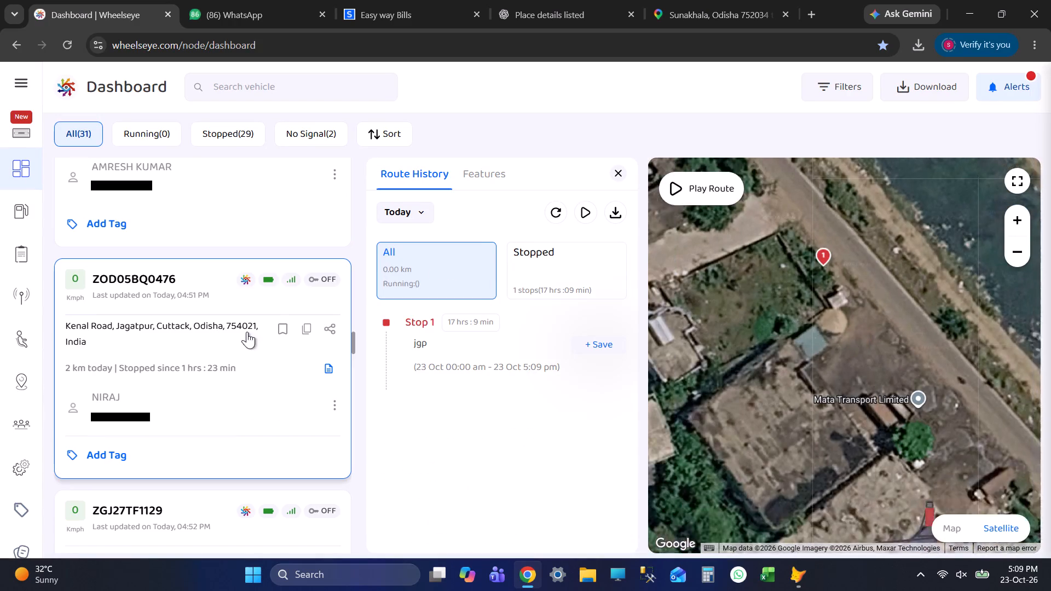
{"action": "scroll", "coordinate": [222, 346], "scroll_direction": "down", "scroll_amount": 4}
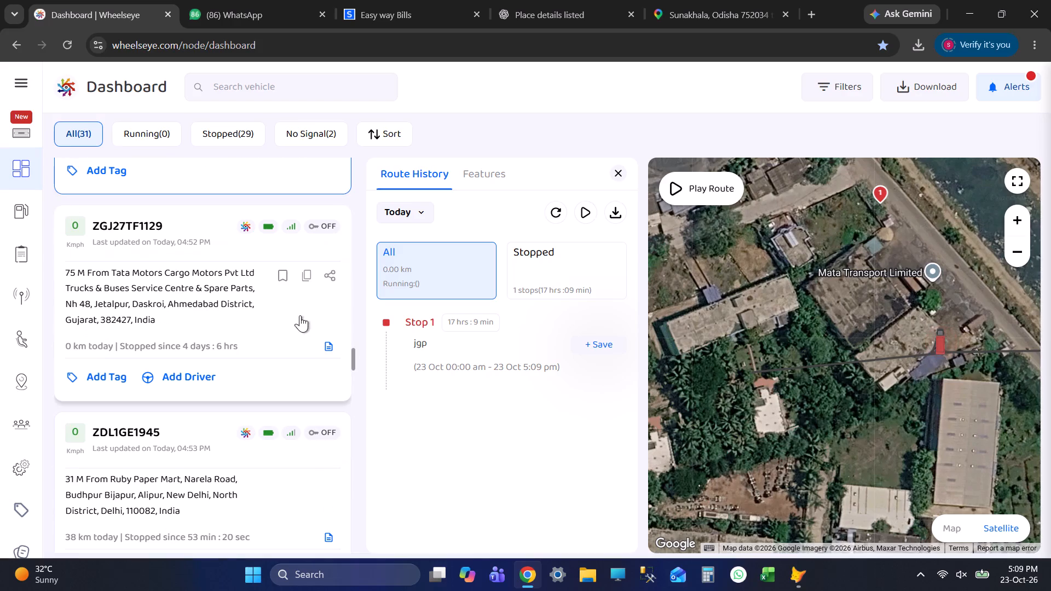
{"action": "scroll", "coordinate": [815, 315], "scroll_direction": "down", "scroll_amount": 3}
{"action": "scroll", "coordinate": [811, 322], "scroll_direction": "up", "scroll_amount": 1}
{"action": "scroll", "coordinate": [810, 322], "scroll_direction": "down", "scroll_amount": 12}
{"action": "scroll", "coordinate": [134, 372], "scroll_direction": "down", "scroll_amount": 1}
{"action": "left_click", "coordinate": [179, 393]}
{"action": "scroll", "coordinate": [207, 339], "scroll_direction": "down", "scroll_amount": 3}
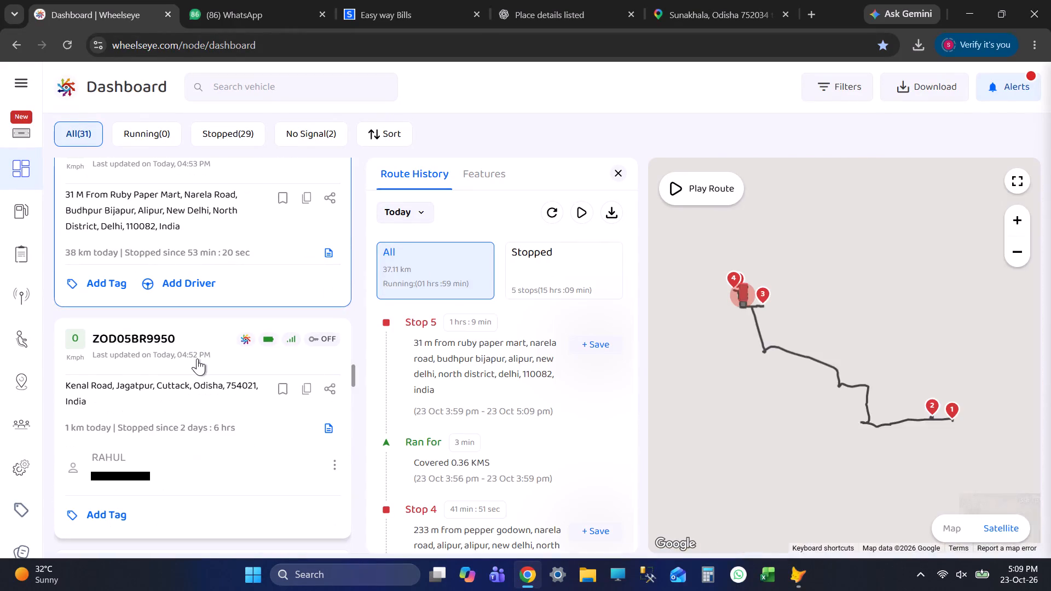
{"action": "left_click", "coordinate": [197, 358]}
{"action": "scroll", "coordinate": [198, 398], "scroll_direction": "down", "scroll_amount": 4}
{"action": "left_click", "coordinate": [187, 343]}
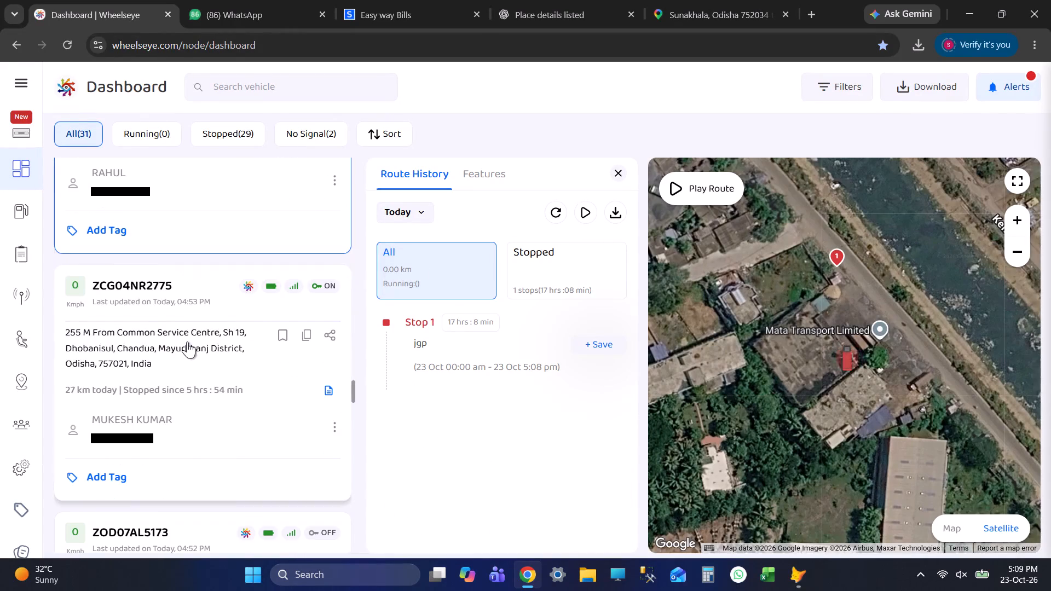
{"action": "left_click_drag", "start_coordinate": [773, 269], "coordinate": [752, 339]}
{"action": "scroll", "coordinate": [904, 237], "scroll_direction": "up", "scroll_amount": 1}
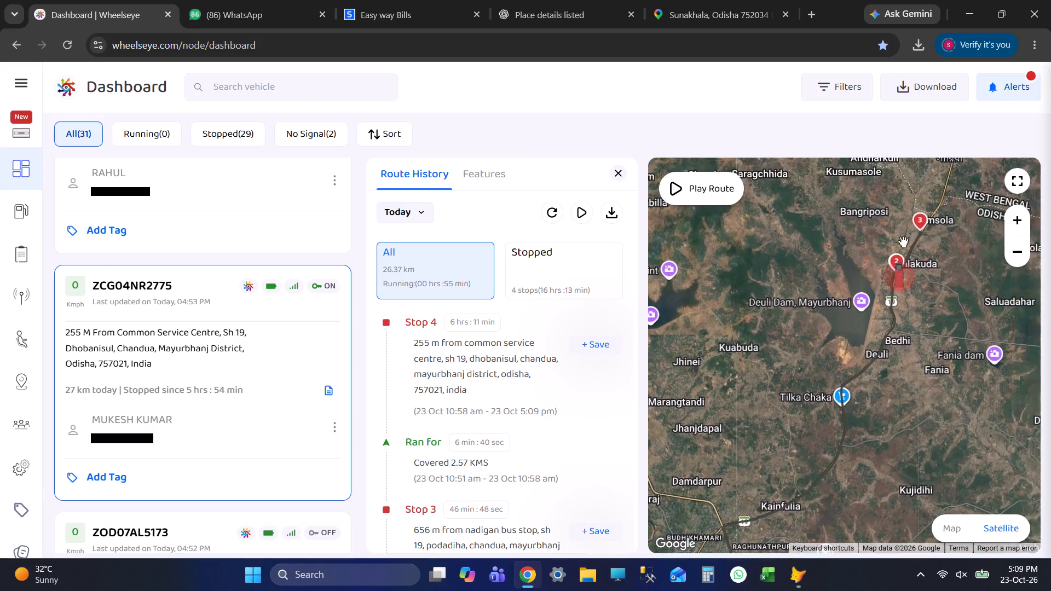
{"action": "scroll", "coordinate": [903, 241], "scroll_direction": "up", "scroll_amount": 3}
{"action": "left_click", "coordinate": [438, 376]}
{"action": "scroll", "coordinate": [835, 359], "scroll_direction": "up", "scroll_amount": 2}
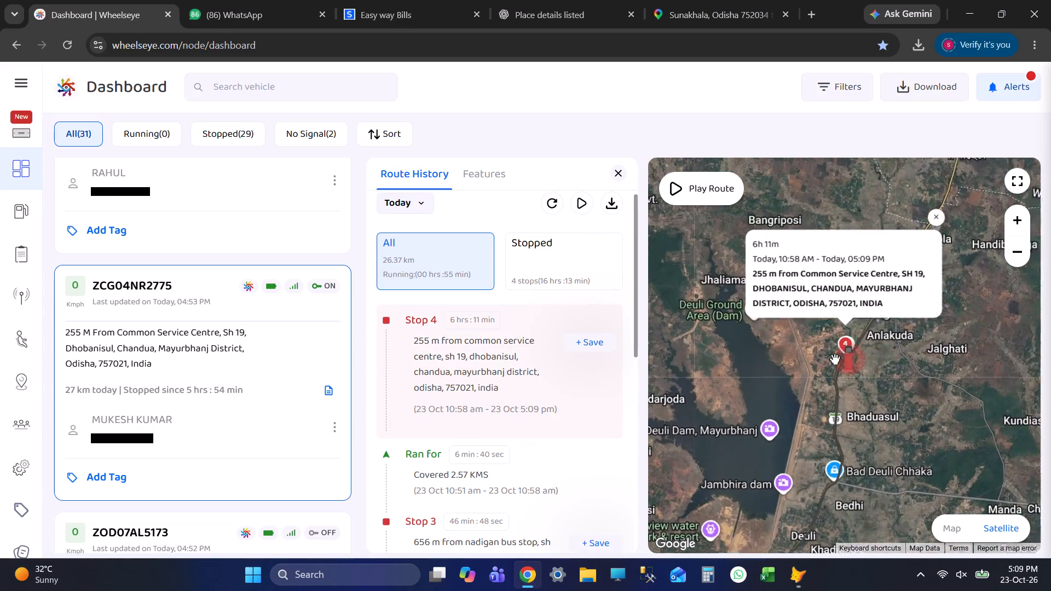
{"action": "scroll", "coordinate": [835, 359], "scroll_direction": "up", "scroll_amount": 2}
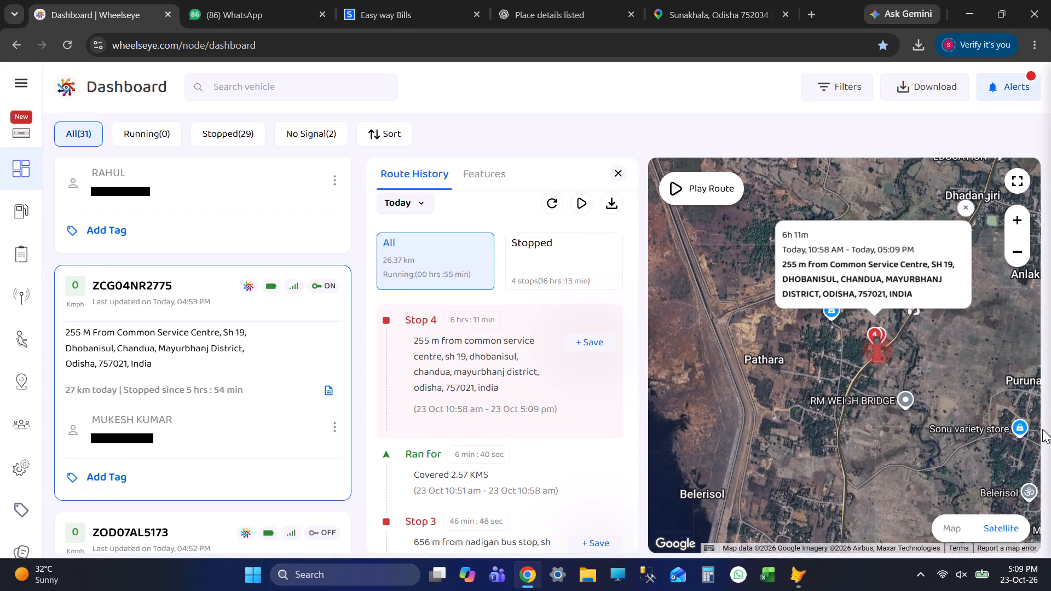
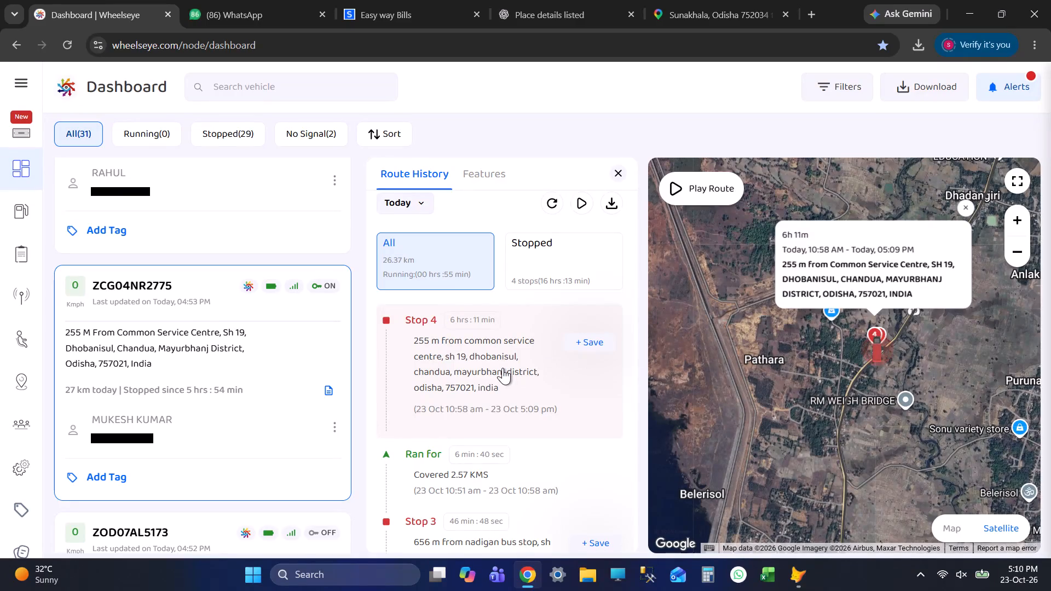
{"action": "left_click", "coordinate": [495, 363]}
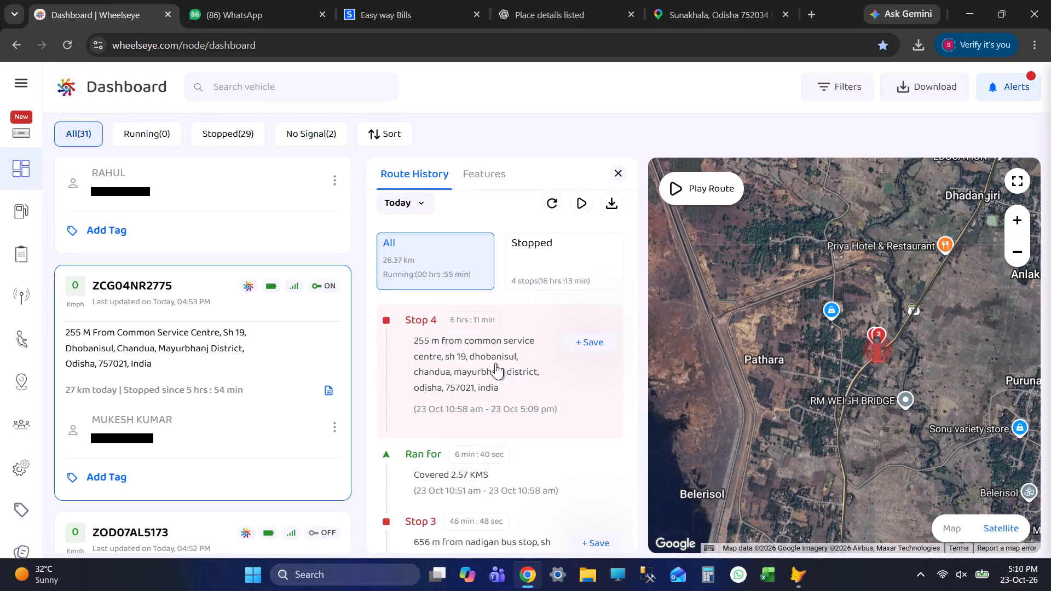
{"action": "scroll", "coordinate": [846, 363], "scroll_direction": "up", "scroll_amount": 8}
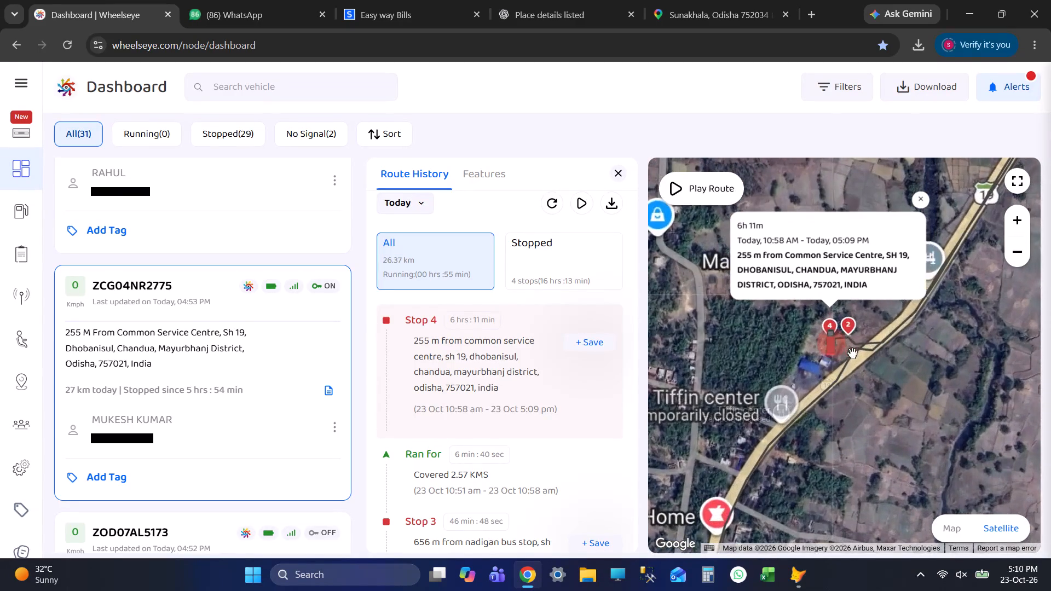
{"action": "left_click", "coordinate": [921, 202]}
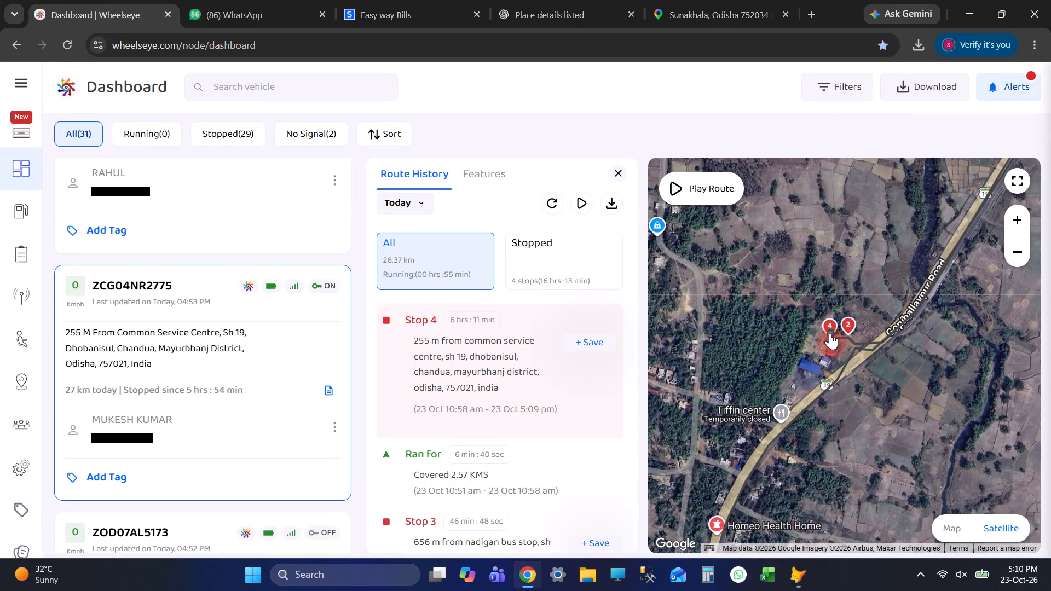
{"action": "scroll", "coordinate": [832, 336], "scroll_direction": "up", "scroll_amount": 2}
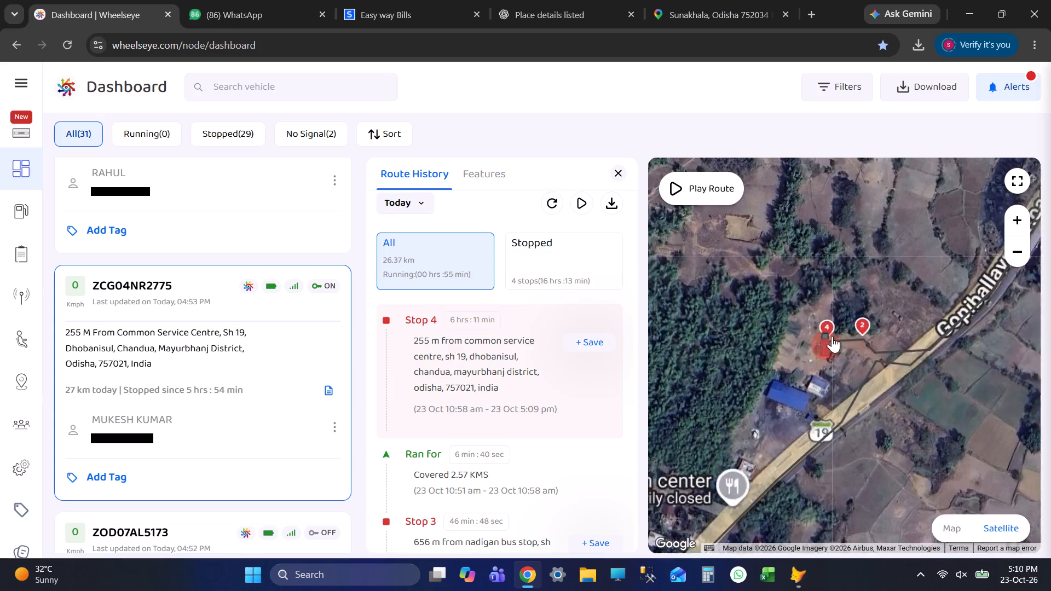
{"action": "scroll", "coordinate": [832, 336], "scroll_direction": "up", "scroll_amount": 2}
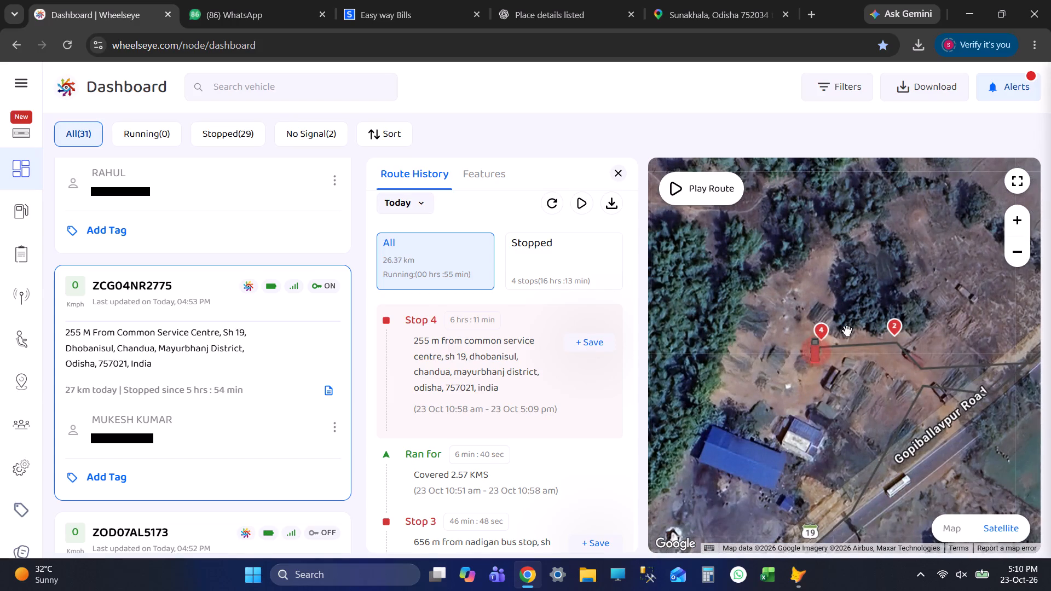
{"action": "scroll", "coordinate": [849, 331], "scroll_direction": "up", "scroll_amount": 2}
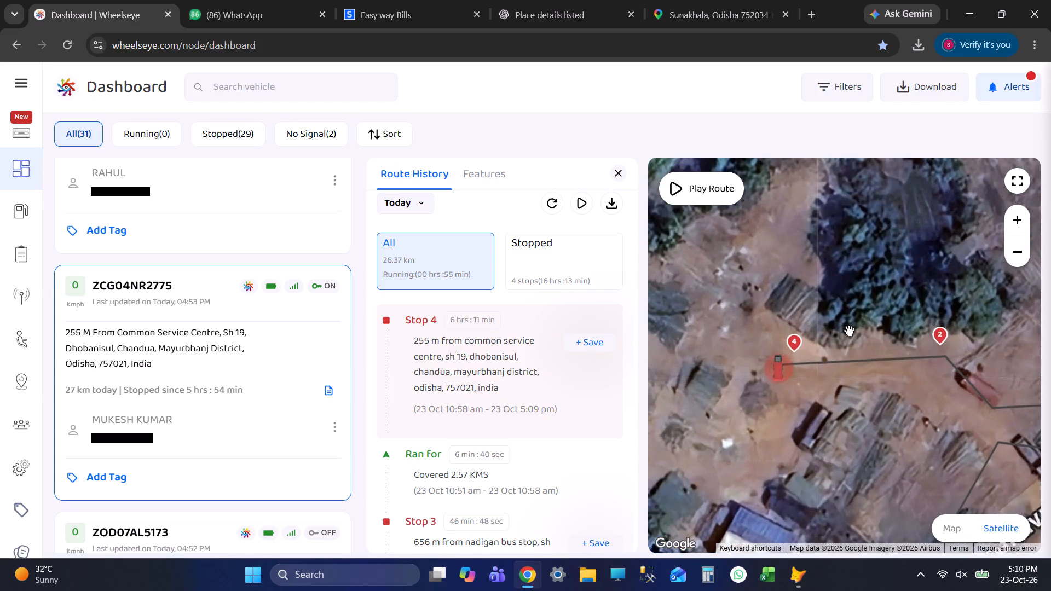
{"action": "left_click_drag", "start_coordinate": [851, 325], "coordinate": [871, 334]}
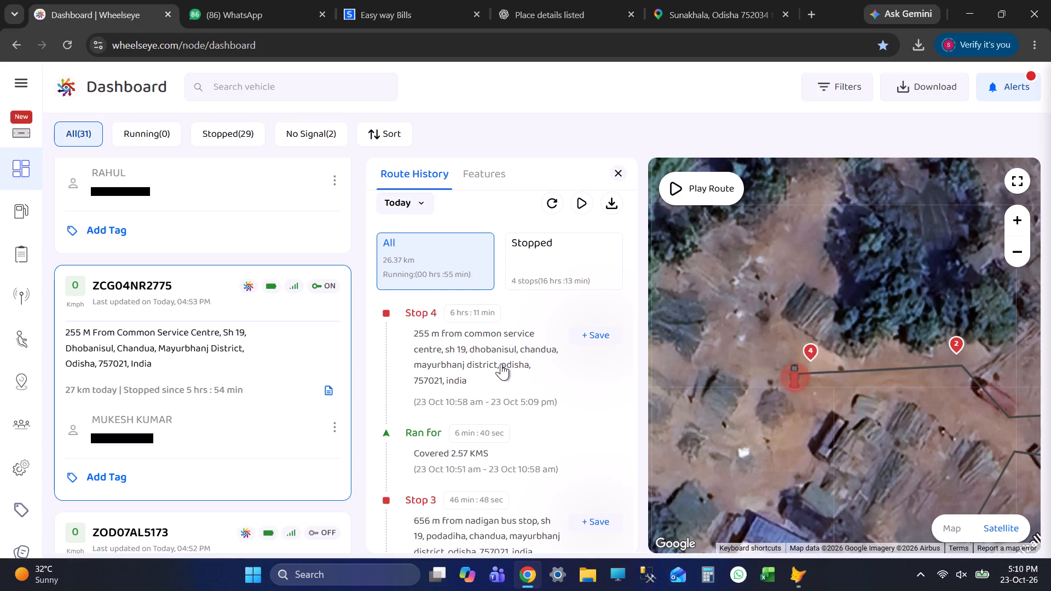
{"action": "left_click", "coordinate": [500, 364]}
{"action": "scroll", "coordinate": [883, 354], "scroll_direction": "down", "scroll_amount": 4}
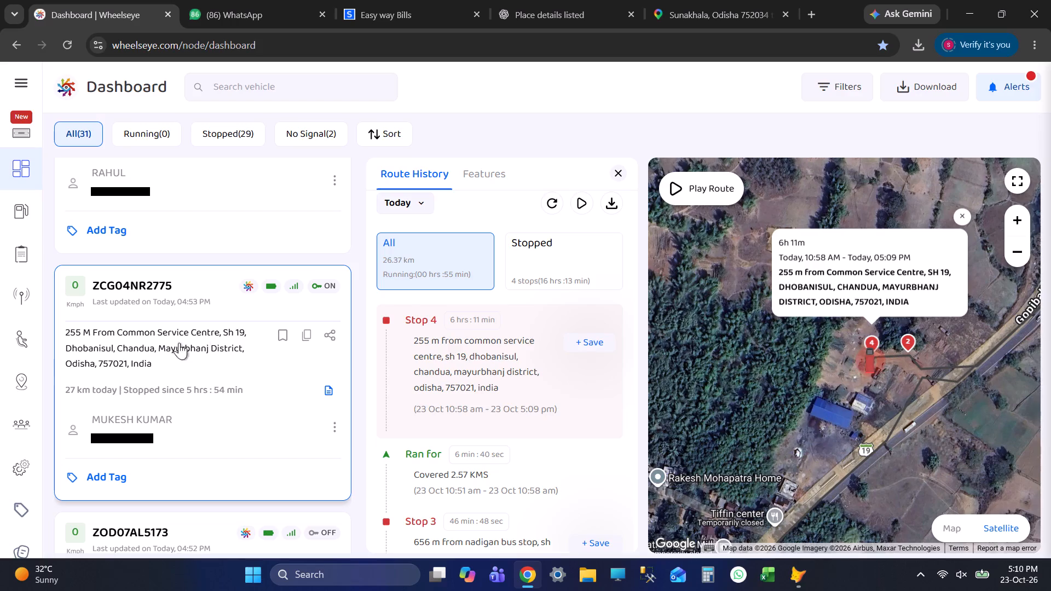
{"action": "scroll", "coordinate": [224, 393], "scroll_direction": "down", "scroll_amount": 3}
{"action": "left_click", "coordinate": [189, 381]}
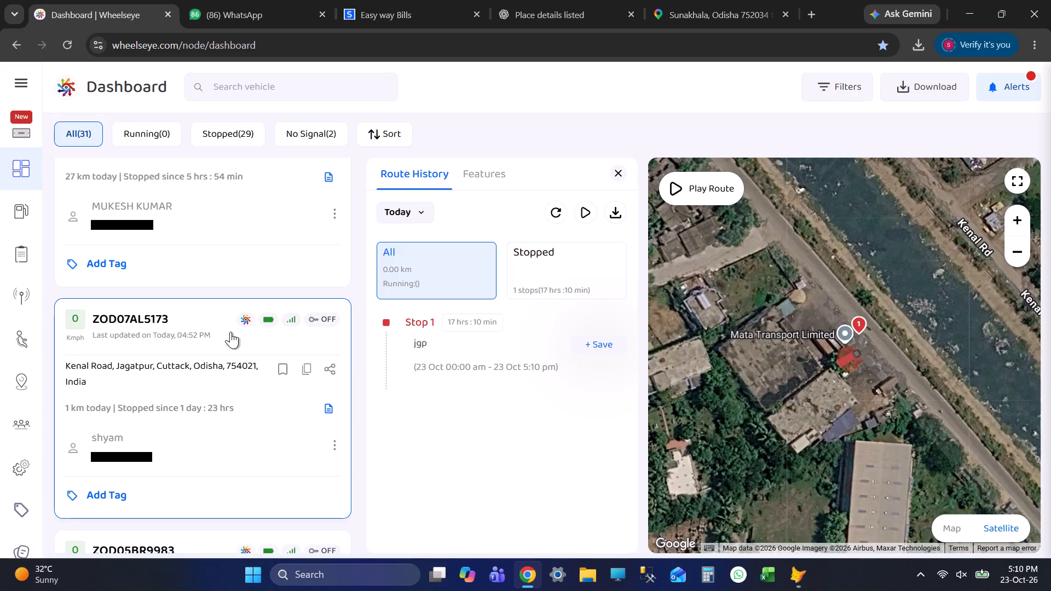
{"action": "scroll", "coordinate": [163, 347], "scroll_direction": "down", "scroll_amount": 3}
{"action": "left_click", "coordinate": [189, 369]}
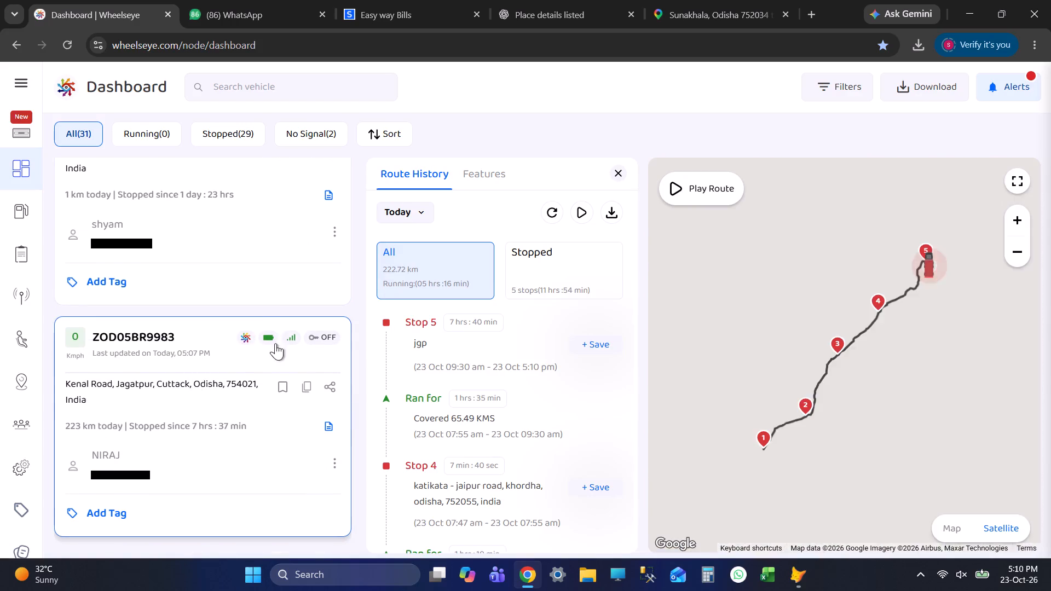
{"action": "scroll", "coordinate": [252, 358], "scroll_direction": "down", "scroll_amount": 1}
{"action": "scroll", "coordinate": [252, 370], "scroll_direction": "up", "scroll_amount": 1}
{"action": "scroll", "coordinate": [251, 372], "scroll_direction": "down", "scroll_amount": 2}
{"action": "left_click", "coordinate": [211, 421]}
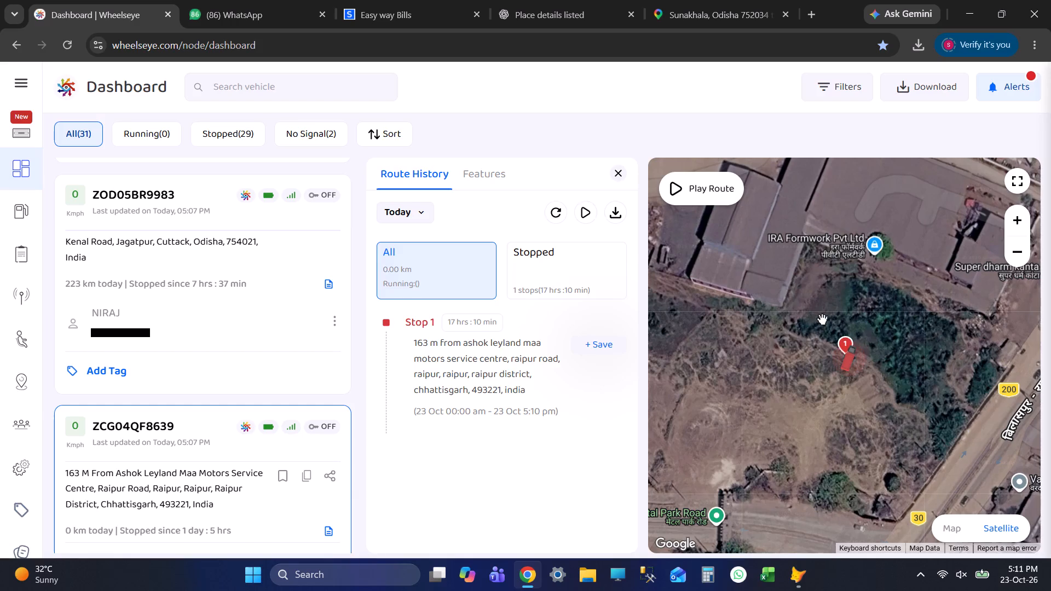
{"action": "scroll", "coordinate": [242, 450], "scroll_direction": "down", "scroll_amount": 5}
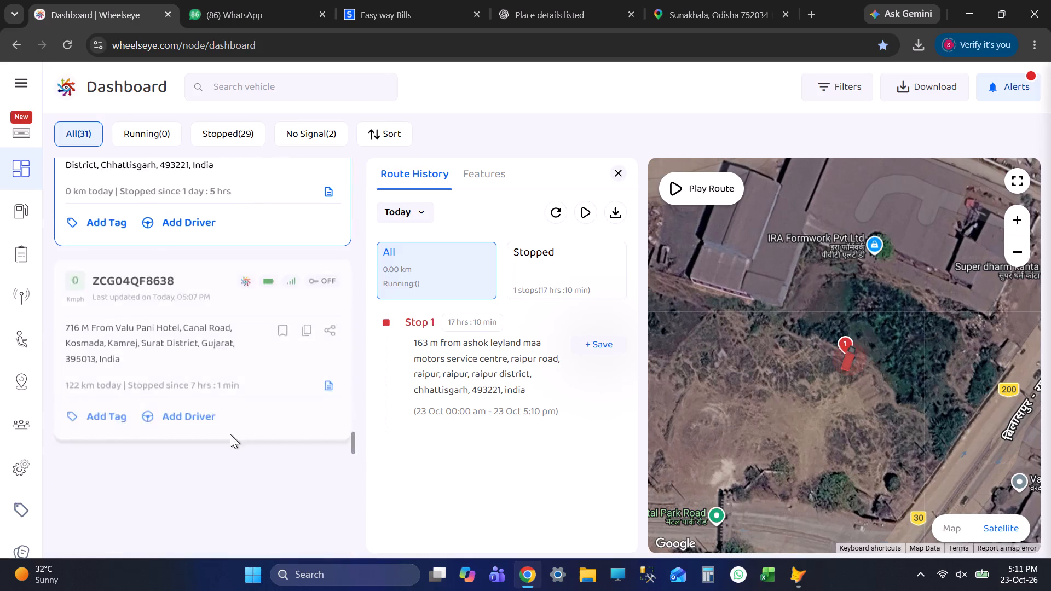
{"action": "left_click", "coordinate": [218, 321]}
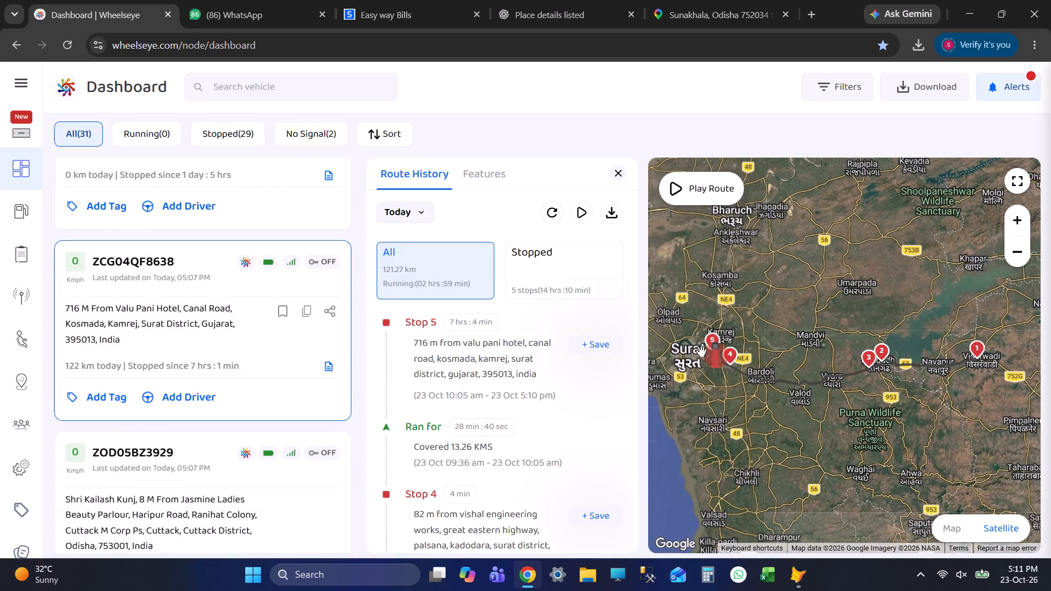
{"action": "scroll", "coordinate": [176, 386], "scroll_direction": "down", "scroll_amount": 2}
{"action": "left_click", "coordinate": [184, 367]}
{"action": "scroll", "coordinate": [197, 355], "scroll_direction": "down", "scroll_amount": 4}
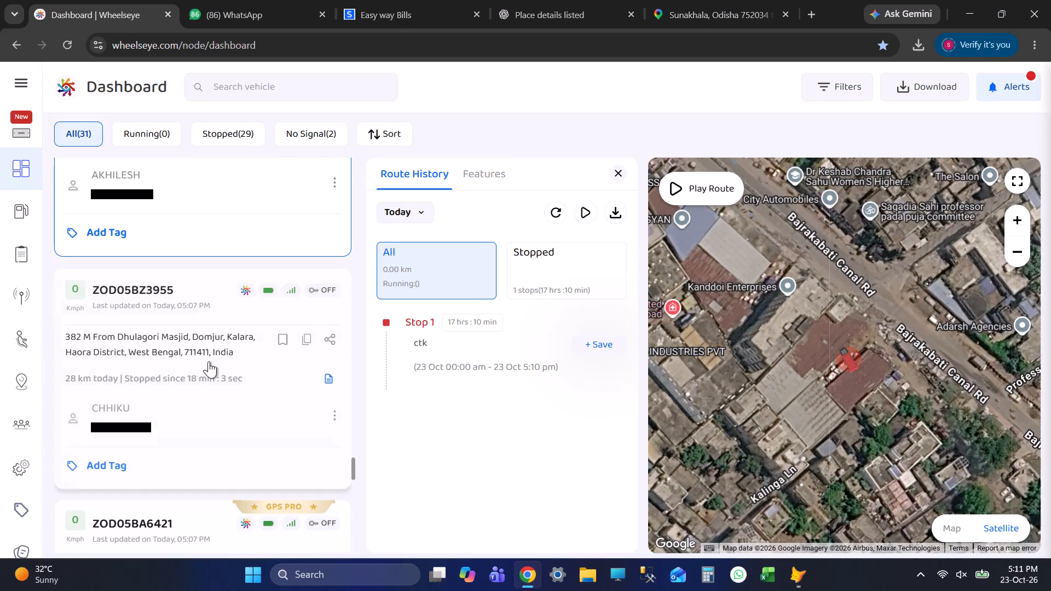
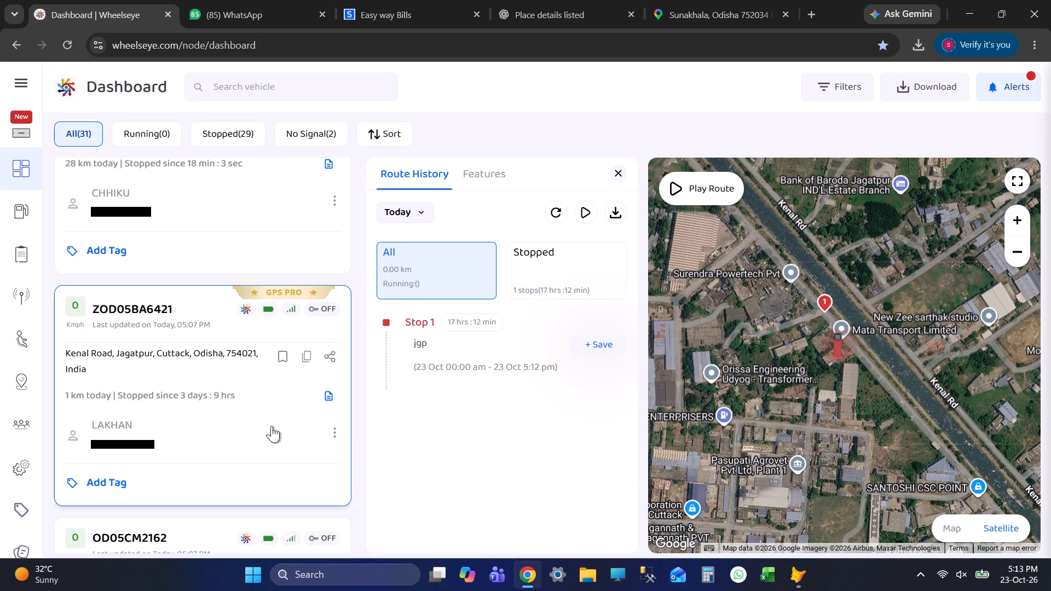
{"action": "scroll", "coordinate": [222, 424], "scroll_direction": "down", "scroll_amount": 3}
{"action": "scroll", "coordinate": [230, 442], "scroll_direction": "up", "scroll_amount": 1}
{"action": "scroll", "coordinate": [236, 447], "scroll_direction": "down", "scroll_amount": 1}
{"action": "left_click", "coordinate": [148, 337]}
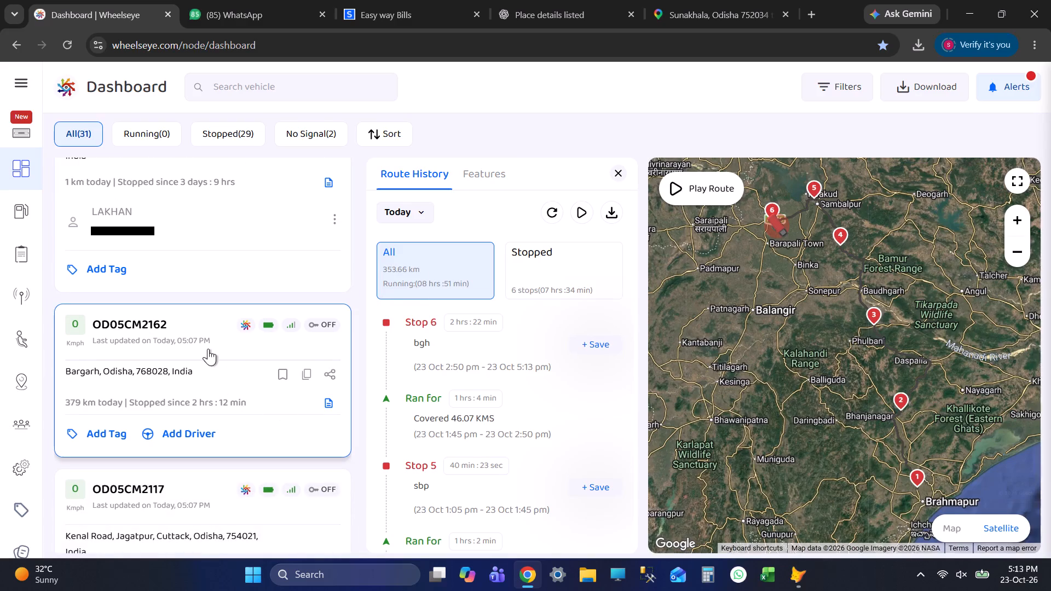
{"action": "scroll", "coordinate": [779, 204], "scroll_direction": "up", "scroll_amount": 15}
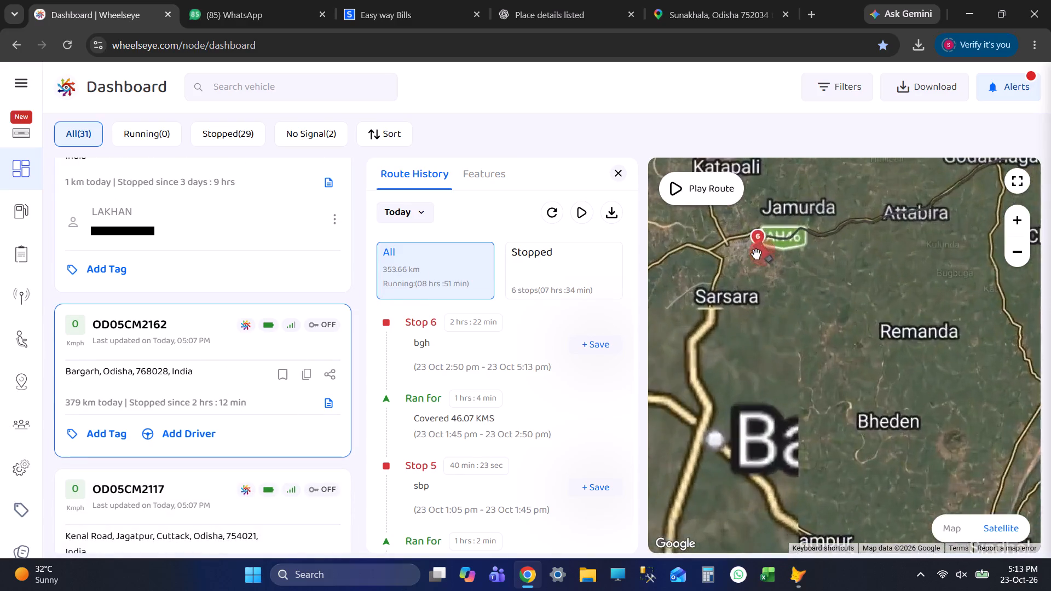
{"action": "scroll", "coordinate": [756, 254], "scroll_direction": "up", "scroll_amount": 8}
{"action": "scroll", "coordinate": [212, 422], "scroll_direction": "down", "scroll_amount": 2}
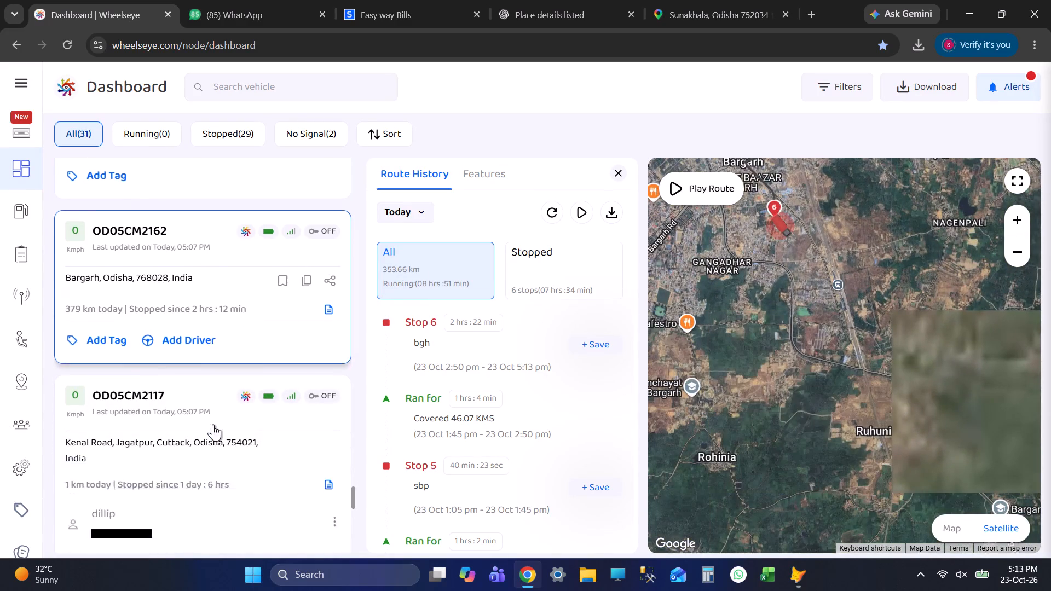
{"action": "left_click", "coordinate": [182, 410]}
{"action": "scroll", "coordinate": [238, 405], "scroll_direction": "down", "scroll_amount": 4}
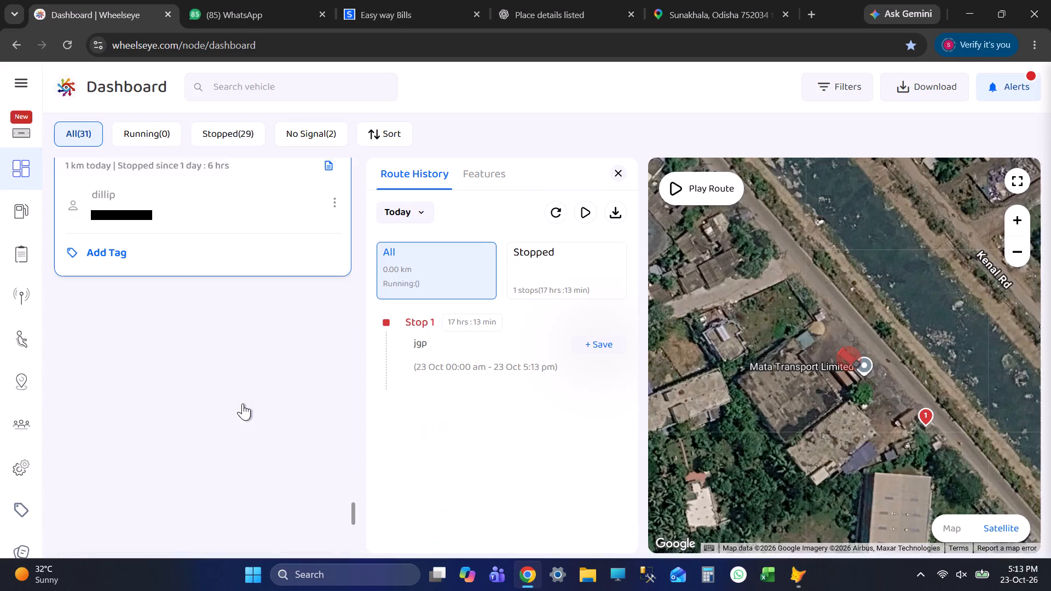
{"action": "scroll", "coordinate": [241, 345], "scroll_direction": "up", "scroll_amount": 1}
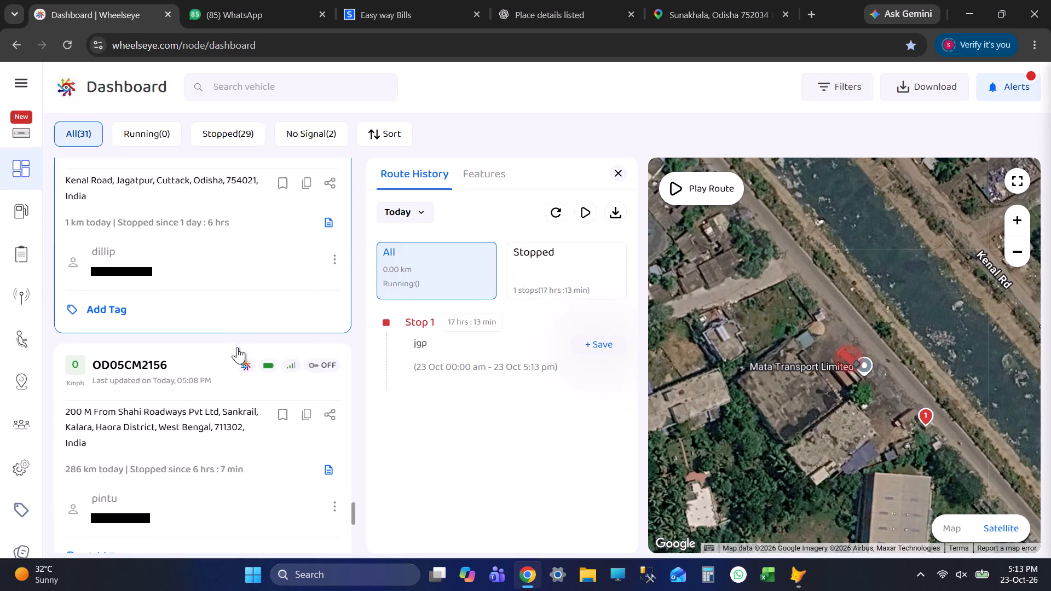
{"action": "left_click", "coordinate": [197, 391]}
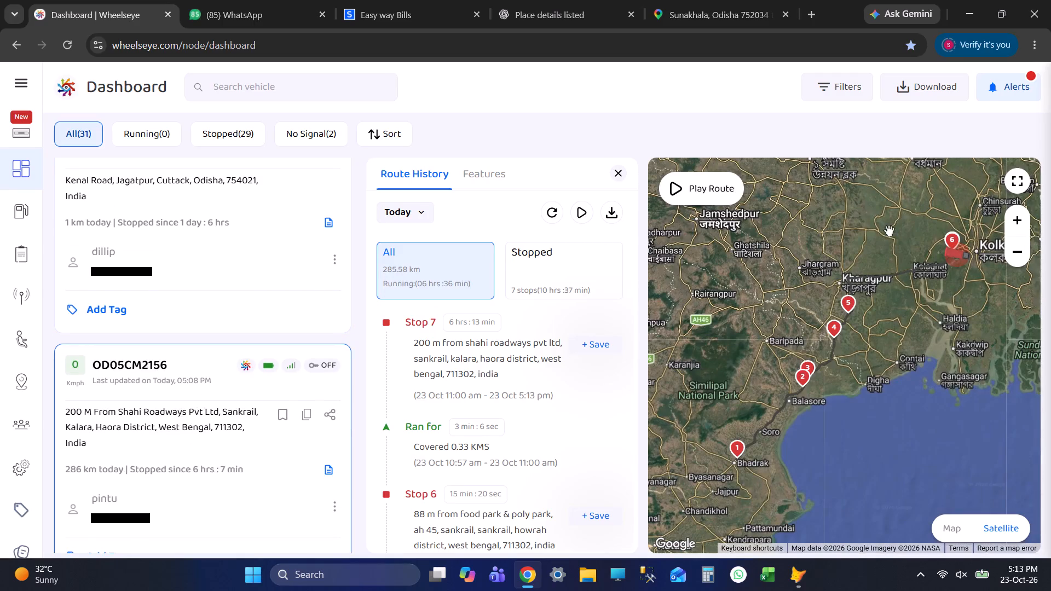
{"action": "scroll", "coordinate": [932, 245], "scroll_direction": "up", "scroll_amount": 2}
{"action": "scroll", "coordinate": [206, 357], "scroll_direction": "down", "scroll_amount": 5}
{"action": "left_click", "coordinate": [197, 345]}
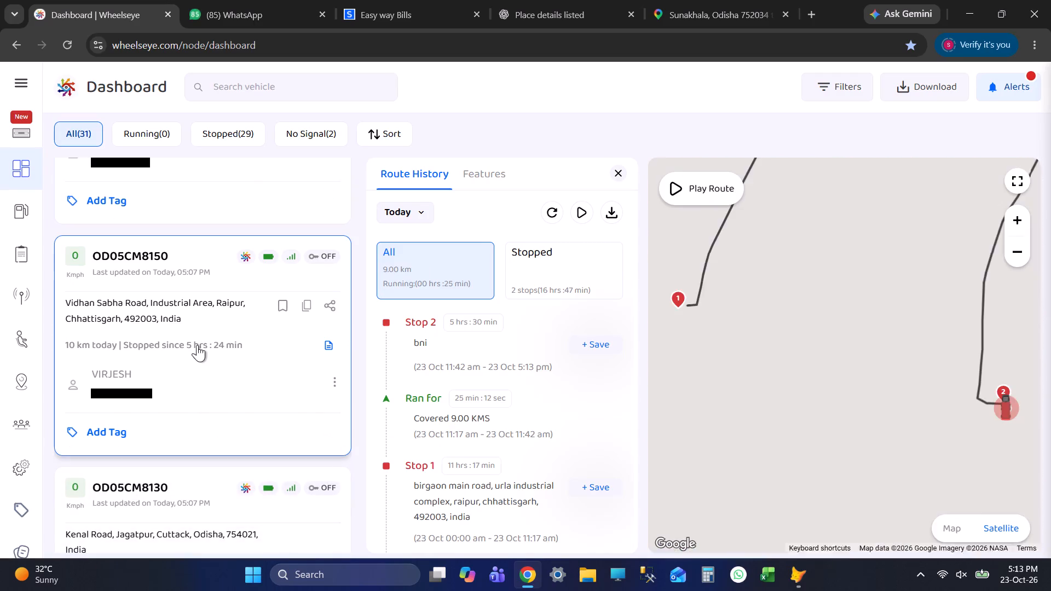
{"action": "scroll", "coordinate": [760, 315], "scroll_direction": "up", "scroll_amount": 1}
{"action": "left_click_drag", "start_coordinate": [892, 355], "coordinate": [753, 361]}
{"action": "left_click_drag", "start_coordinate": [892, 509], "coordinate": [742, 369]}
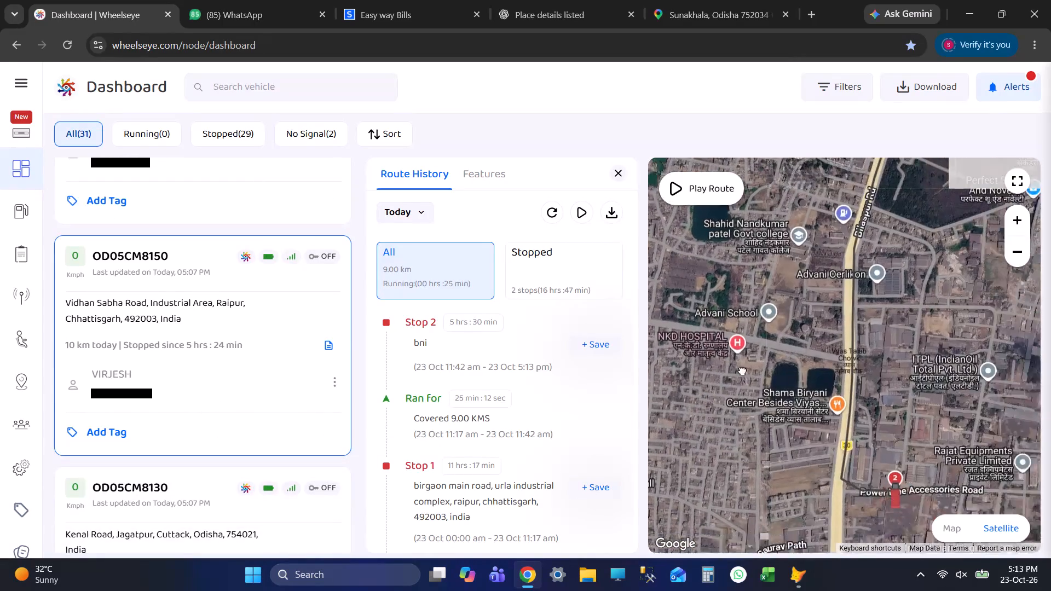
{"action": "left_click_drag", "start_coordinate": [742, 369], "coordinate": [759, 394]}
{"action": "left_click_drag", "start_coordinate": [746, 319], "coordinate": [870, 383]}
{"action": "scroll", "coordinate": [224, 375], "scroll_direction": "down", "scroll_amount": 3}
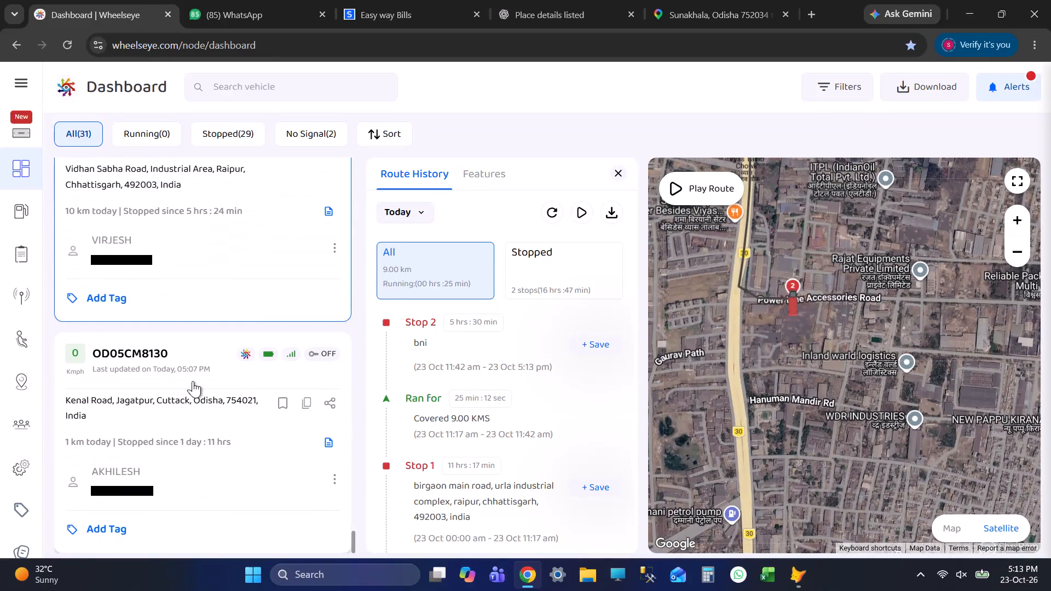
{"action": "left_click", "coordinate": [189, 404]}
{"action": "scroll", "coordinate": [792, 326], "scroll_direction": "down", "scroll_amount": 5}
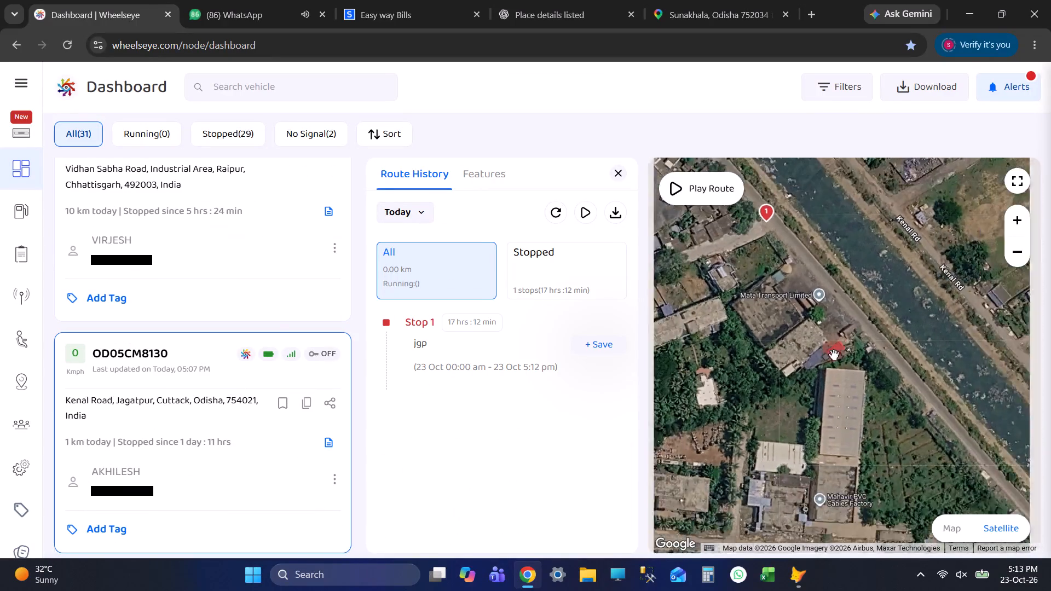
{"action": "scroll", "coordinate": [834, 355], "scroll_direction": "down", "scroll_amount": 4}
{"action": "scroll", "coordinate": [772, 369], "scroll_direction": "down", "scroll_amount": 2}
{"action": "scroll", "coordinate": [774, 375], "scroll_direction": "up", "scroll_amount": 1}
{"action": "scroll", "coordinate": [774, 375], "scroll_direction": "down", "scroll_amount": 1}
{"action": "scroll", "coordinate": [222, 362], "scroll_direction": "up", "scroll_amount": 1}
{"action": "scroll", "coordinate": [222, 362], "scroll_direction": "down", "scroll_amount": 1}
{"action": "scroll", "coordinate": [222, 362], "scroll_direction": "up", "scroll_amount": 1}
{"action": "scroll", "coordinate": [222, 362], "scroll_direction": "down", "scroll_amount": 7}
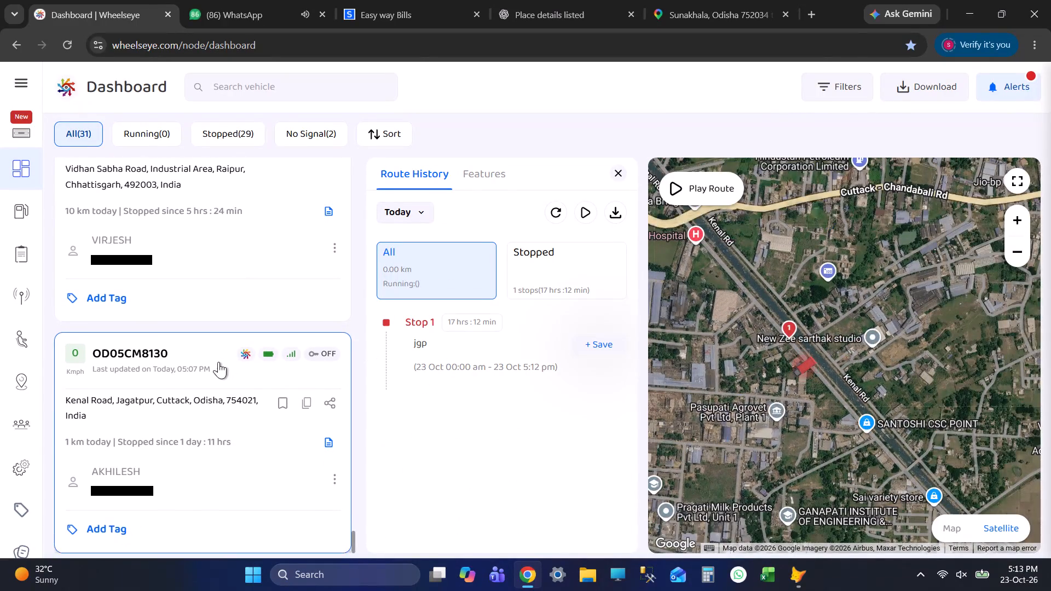
{"action": "scroll", "coordinate": [218, 362], "scroll_direction": "down", "scroll_amount": 2}
{"action": "scroll", "coordinate": [217, 374], "scroll_direction": "up", "scroll_amount": 1}
{"action": "scroll", "coordinate": [217, 375], "scroll_direction": "down", "scroll_amount": 6}
{"action": "left_click_drag", "start_coordinate": [198, 246], "coordinate": [203, 246]}
{"action": "scroll", "coordinate": [219, 277], "scroll_direction": "up", "scroll_amount": 4}
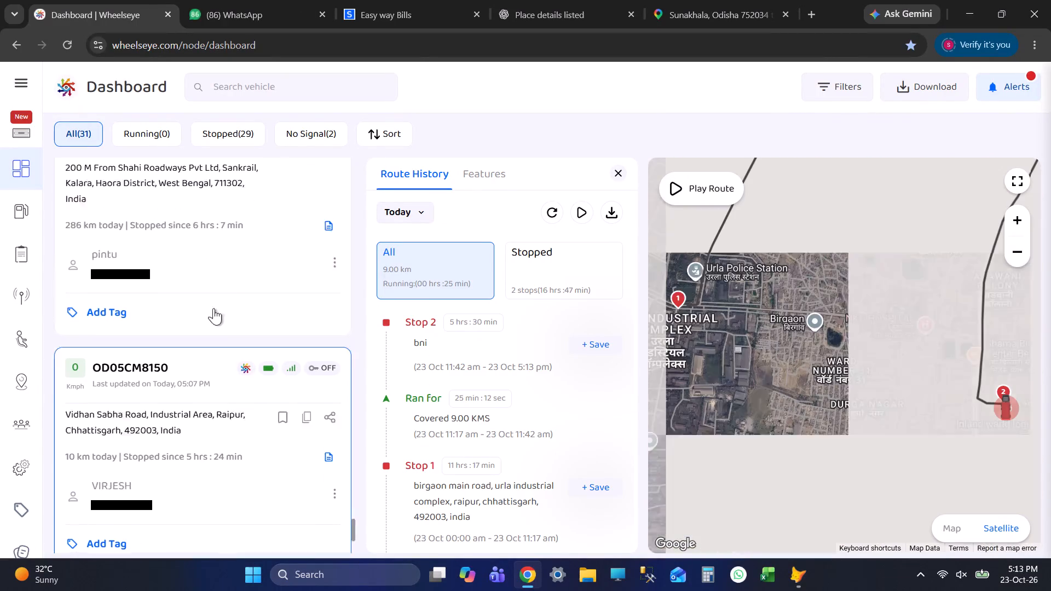
{"action": "scroll", "coordinate": [921, 376], "scroll_direction": "down", "scroll_amount": 3}
{"action": "scroll", "coordinate": [915, 384], "scroll_direction": "up", "scroll_amount": 1}
{"action": "scroll", "coordinate": [914, 385], "scroll_direction": "down", "scroll_amount": 3}
{"action": "scroll", "coordinate": [881, 390], "scroll_direction": "up", "scroll_amount": 1}
{"action": "scroll", "coordinate": [882, 391], "scroll_direction": "down", "scroll_amount": 6}
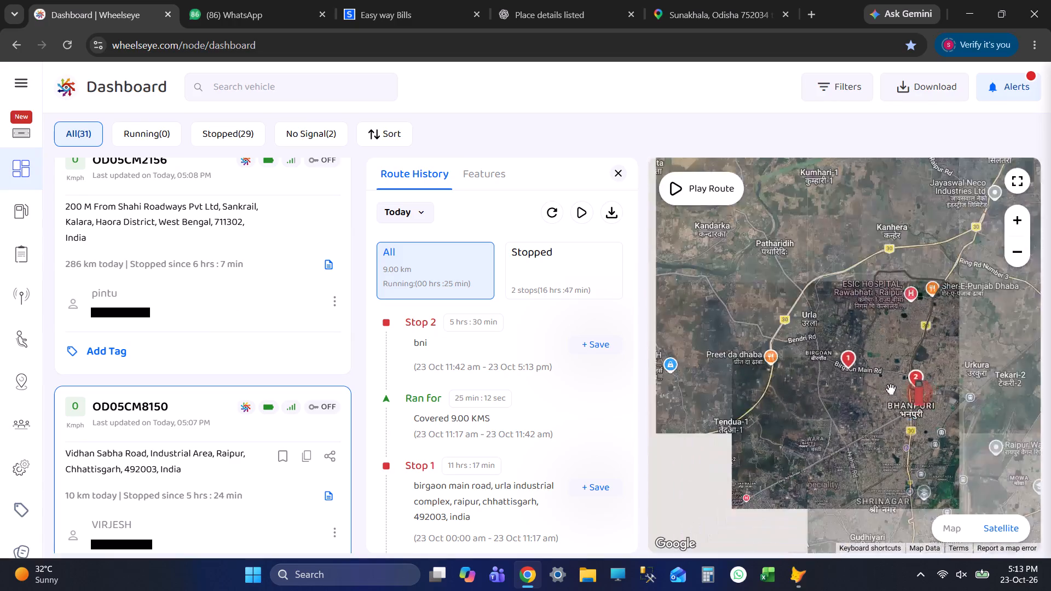
{"action": "scroll", "coordinate": [891, 389], "scroll_direction": "down", "scroll_amount": 7}
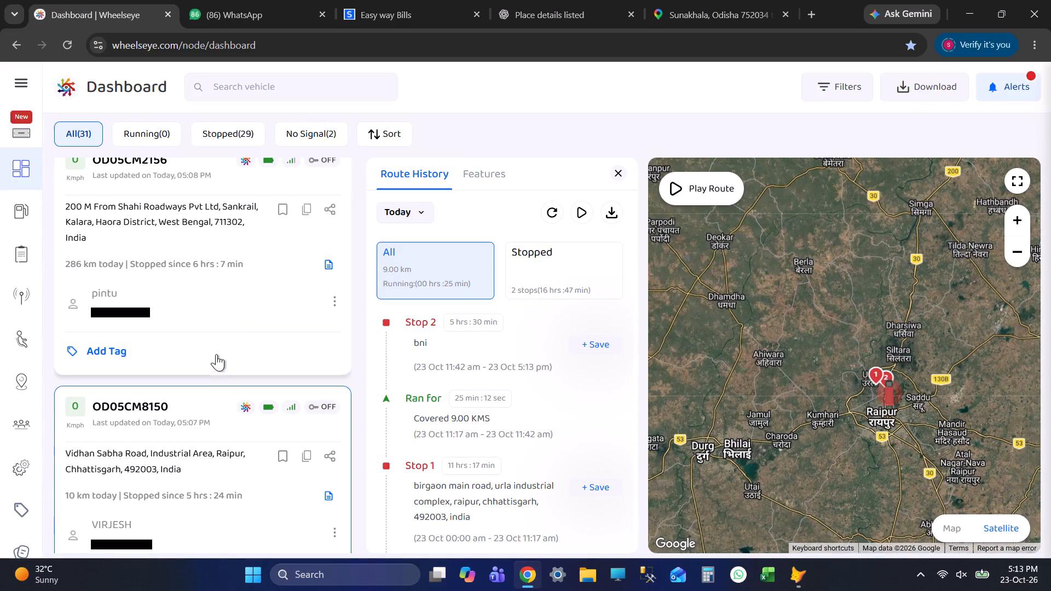
{"action": "scroll", "coordinate": [218, 358], "scroll_direction": "down", "scroll_amount": 2}
{"action": "scroll", "coordinate": [218, 361], "scroll_direction": "up", "scroll_amount": 1}
{"action": "scroll", "coordinate": [218, 361], "scroll_direction": "down", "scroll_amount": 6}
{"action": "scroll", "coordinate": [190, 447], "scroll_direction": "down", "scroll_amount": 5}
{"action": "left_click", "coordinate": [183, 422]}
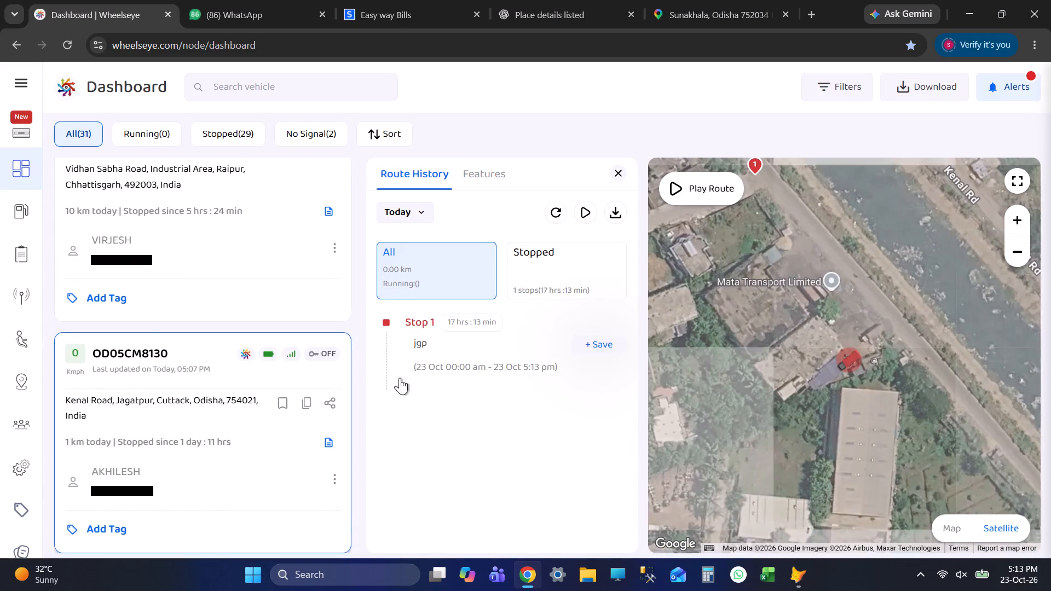
{"action": "scroll", "coordinate": [847, 325], "scroll_direction": "down", "scroll_amount": 17}
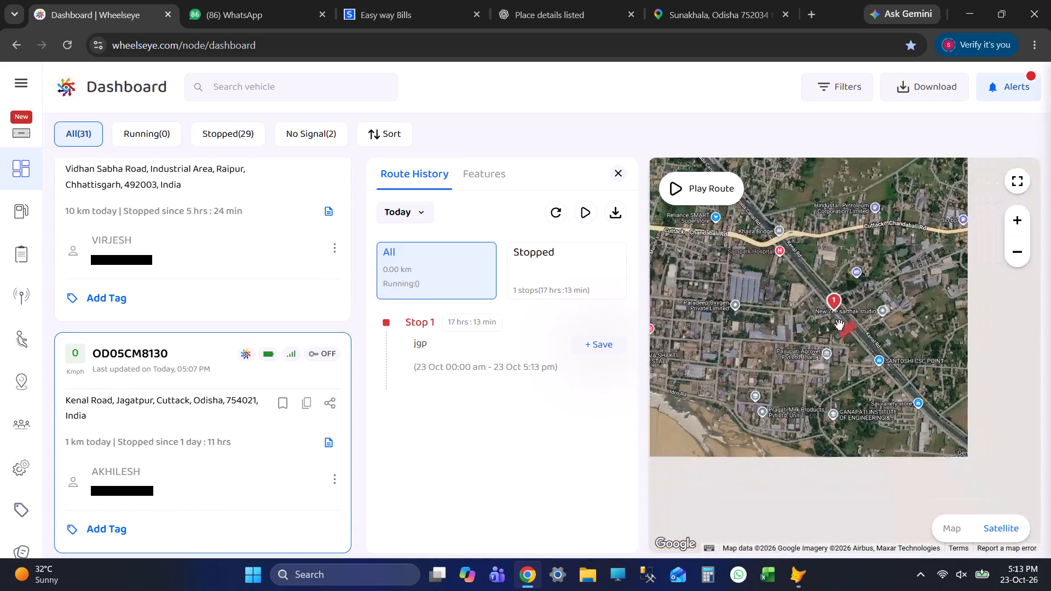
{"action": "scroll", "coordinate": [777, 318], "scroll_direction": "down", "scroll_amount": 8}
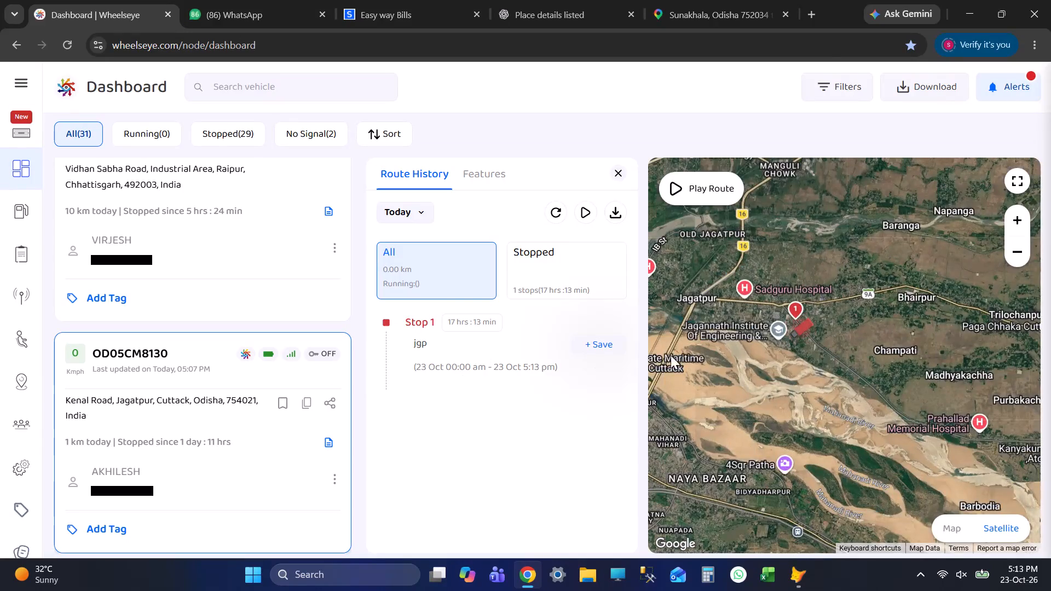
{"action": "scroll", "coordinate": [694, 345], "scroll_direction": "down", "scroll_amount": 8}
{"action": "left_click_drag", "start_coordinate": [683, 337], "coordinate": [792, 308]}
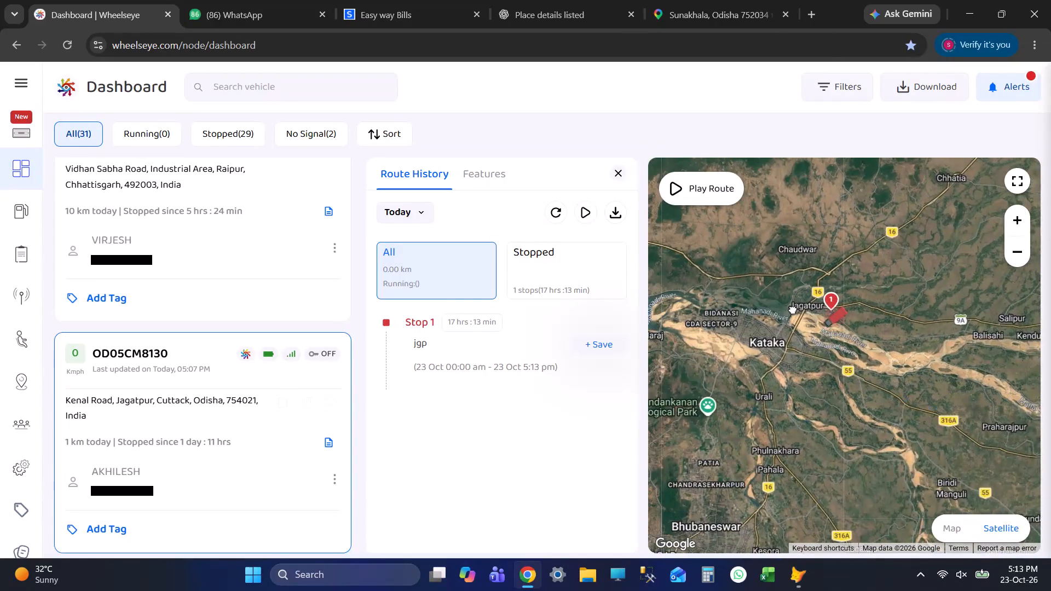
{"action": "left_click_drag", "start_coordinate": [792, 308], "coordinate": [784, 323]}
{"action": "scroll", "coordinate": [243, 372], "scroll_direction": "down", "scroll_amount": 5}
{"action": "left_click", "coordinate": [251, 204]}
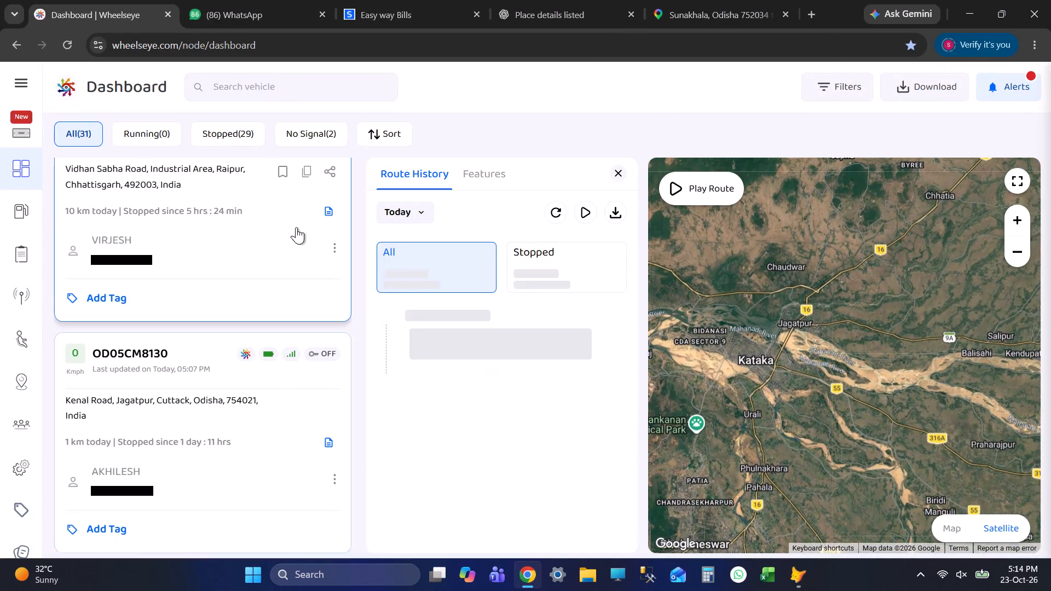
{"action": "scroll", "coordinate": [236, 269], "scroll_direction": "up", "scroll_amount": 3}
{"action": "scroll", "coordinate": [1008, 357], "scroll_direction": "down", "scroll_amount": 3}
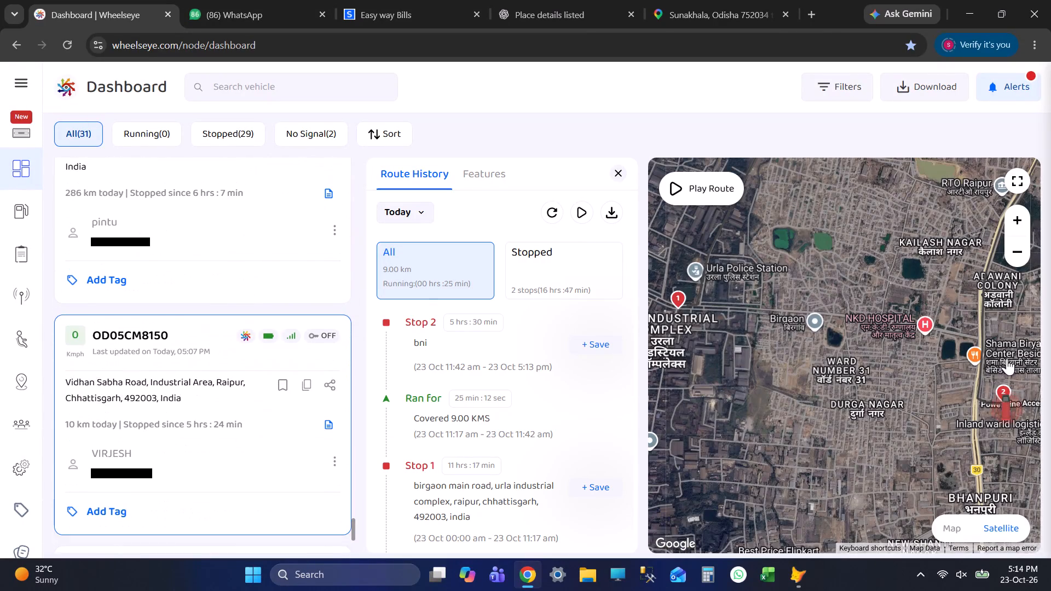
{"action": "scroll", "coordinate": [1007, 358], "scroll_direction": "down", "scroll_amount": 3}
{"action": "left_click_drag", "start_coordinate": [943, 361], "coordinate": [836, 352]}
{"action": "scroll", "coordinate": [836, 358], "scroll_direction": "down", "scroll_amount": 9}
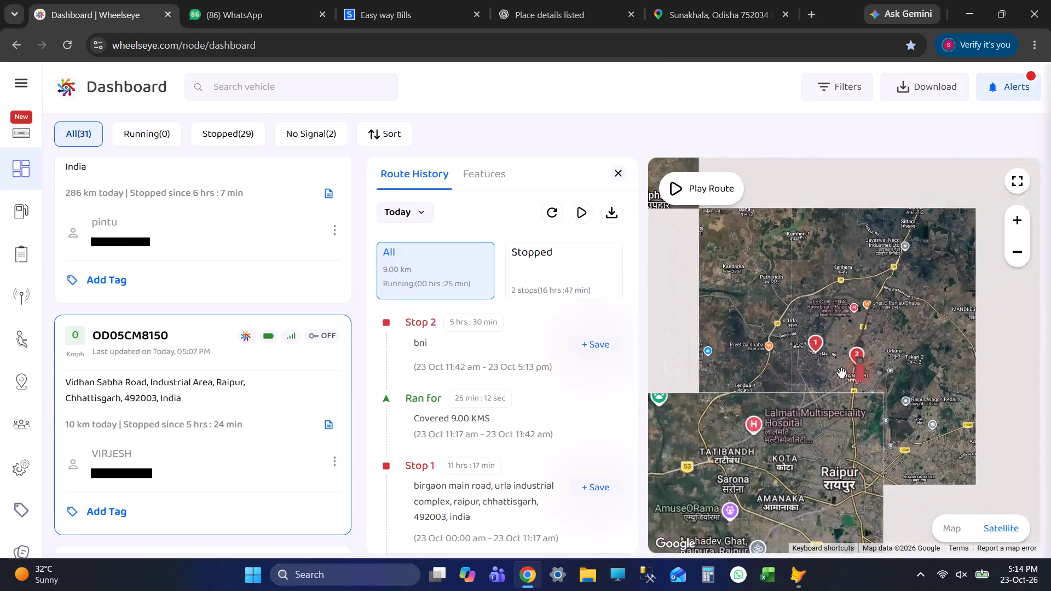
{"action": "scroll", "coordinate": [212, 354], "scroll_direction": "up", "scroll_amount": 2}
{"action": "left_click", "coordinate": [166, 355]}
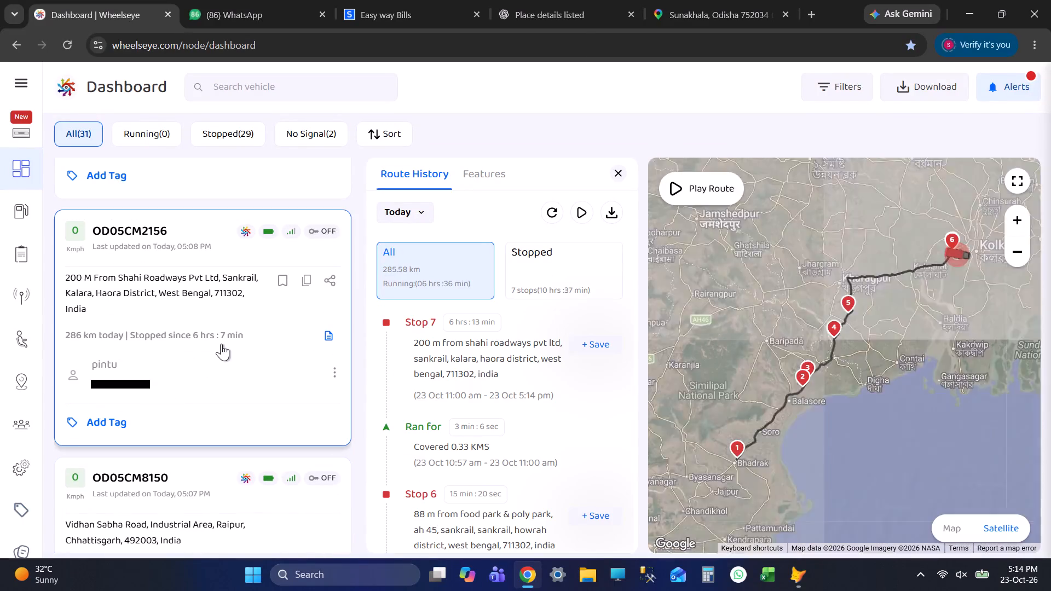
{"action": "scroll", "coordinate": [161, 361], "scroll_direction": "up", "scroll_amount": 3}
{"action": "scroll", "coordinate": [177, 349], "scroll_direction": "down", "scroll_amount": 1}
{"action": "scroll", "coordinate": [177, 349], "scroll_direction": "up", "scroll_amount": 2}
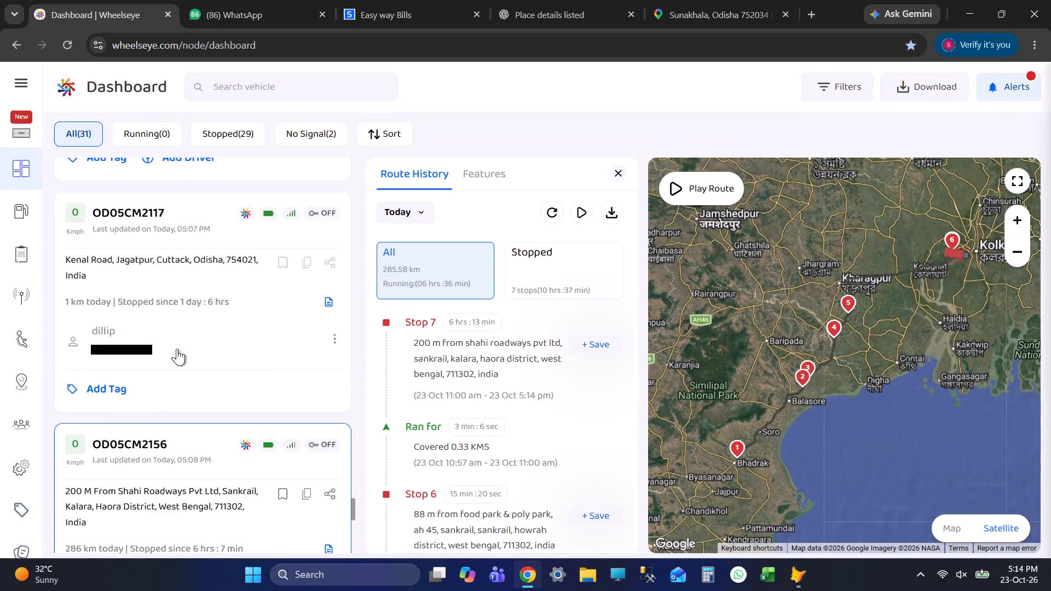
{"action": "scroll", "coordinate": [177, 349], "scroll_direction": "up", "scroll_amount": 5}
{"action": "scroll", "coordinate": [177, 349], "scroll_direction": "down", "scroll_amount": 1}
{"action": "scroll", "coordinate": [177, 349], "scroll_direction": "up", "scroll_amount": 1}
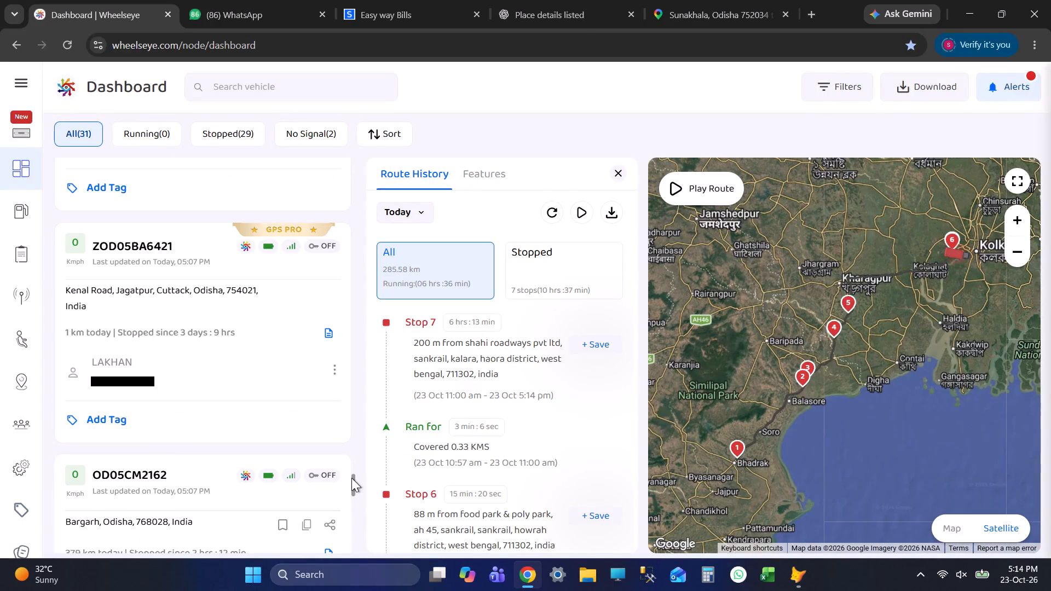
{"action": "left_click_drag", "start_coordinate": [351, 480], "coordinate": [361, 160]}
{"action": "left_click", "coordinate": [250, 258]}
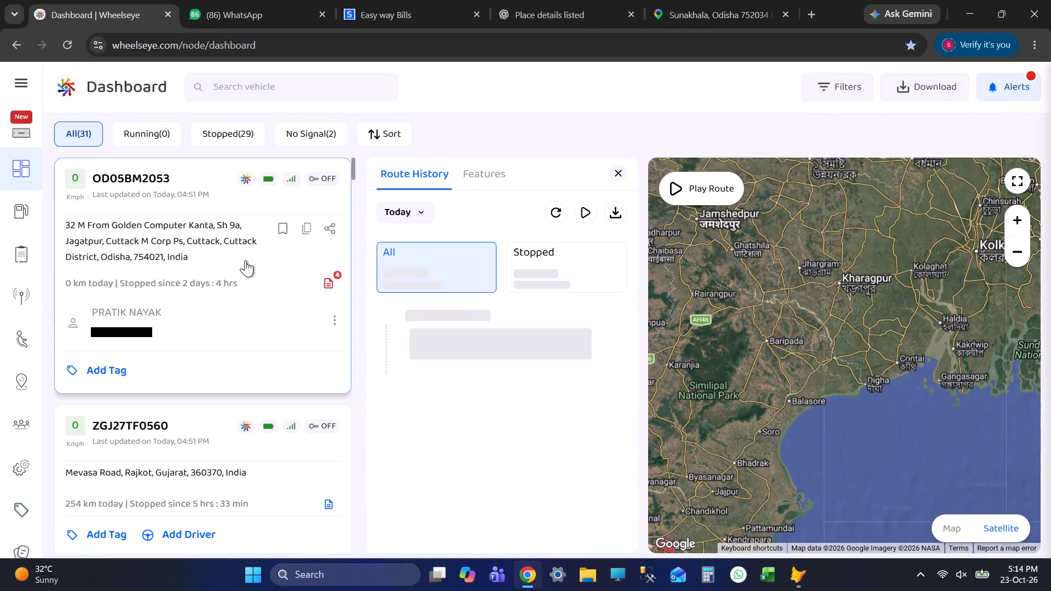
{"action": "scroll", "coordinate": [871, 367], "scroll_direction": "up", "scroll_amount": 3}
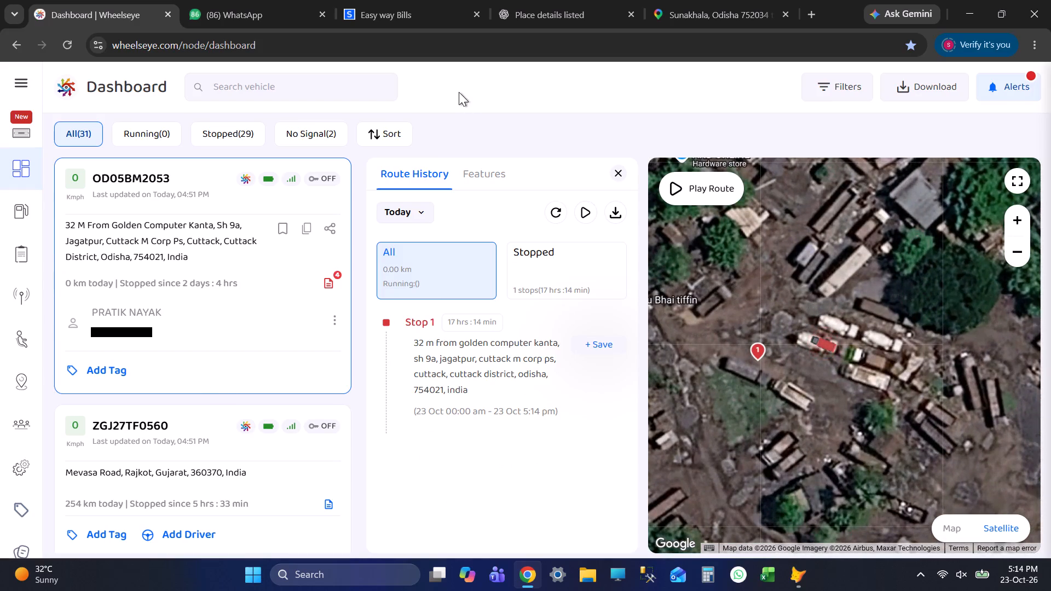
{"action": "left_click", "coordinate": [160, 456]}
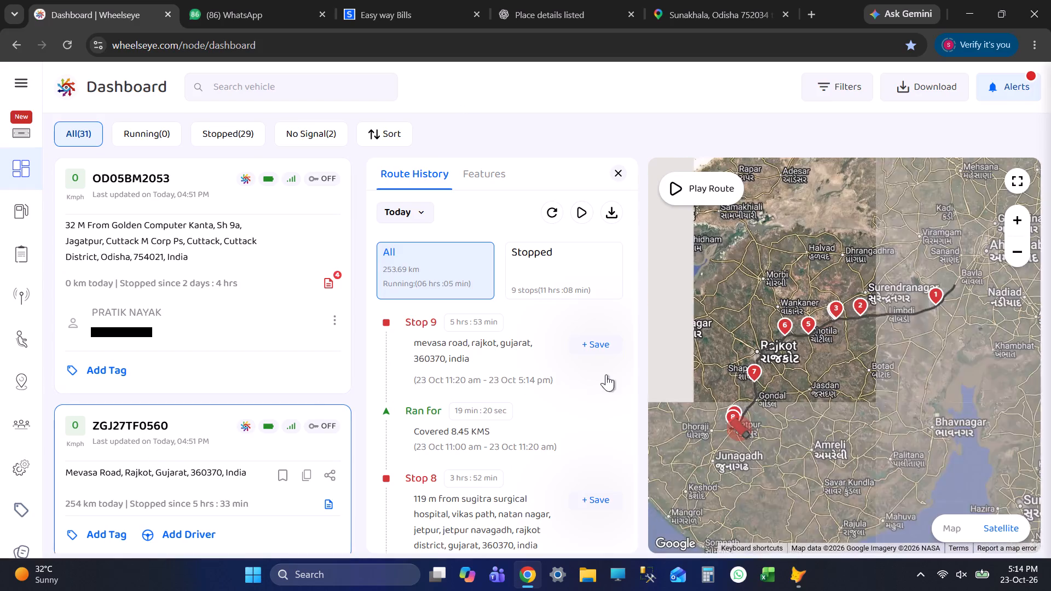
{"action": "scroll", "coordinate": [741, 419], "scroll_direction": "down", "scroll_amount": 4}
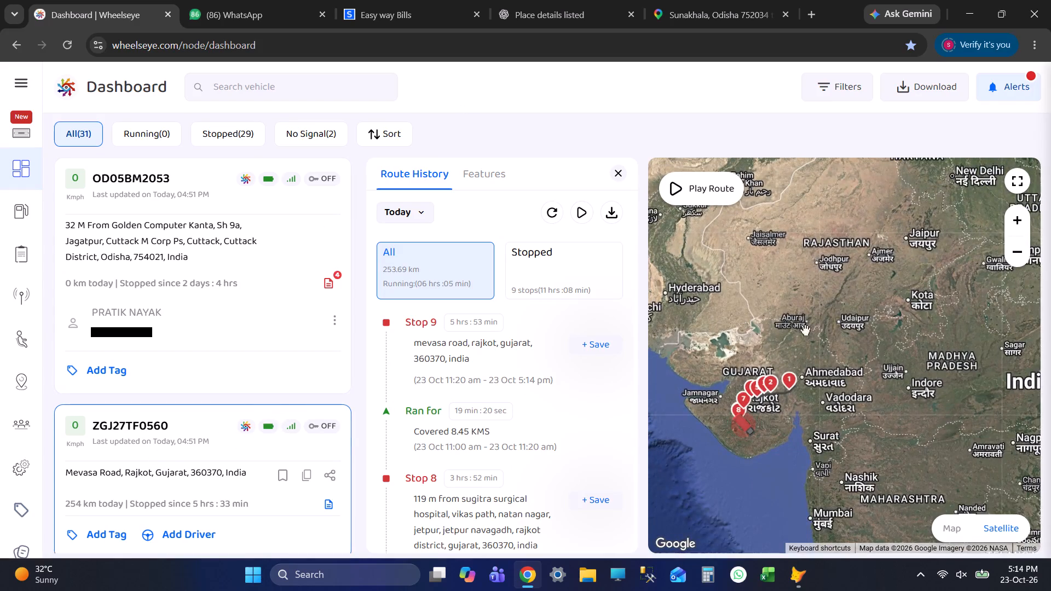
Switch to the MTPL accounting application, close the weight loss report and exit its report form.
{"action": "left_click", "coordinate": [958, 0]}
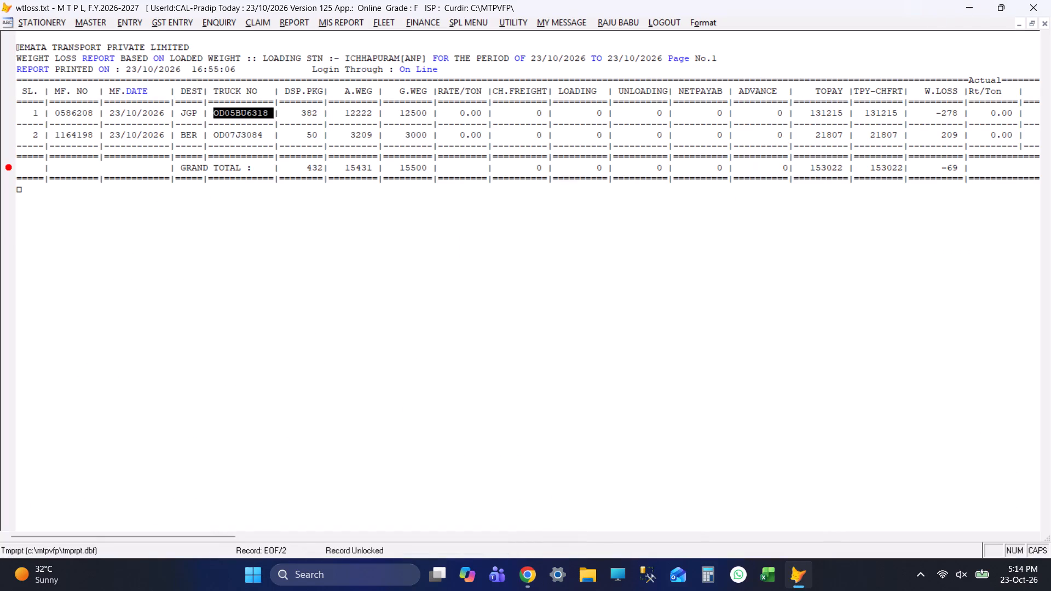
{"action": "key", "text": "Escape"}
{"action": "key", "text": "Escape"}
{"action": "key", "text": "Escape"}
{"action": "key", "text": "Escape"}
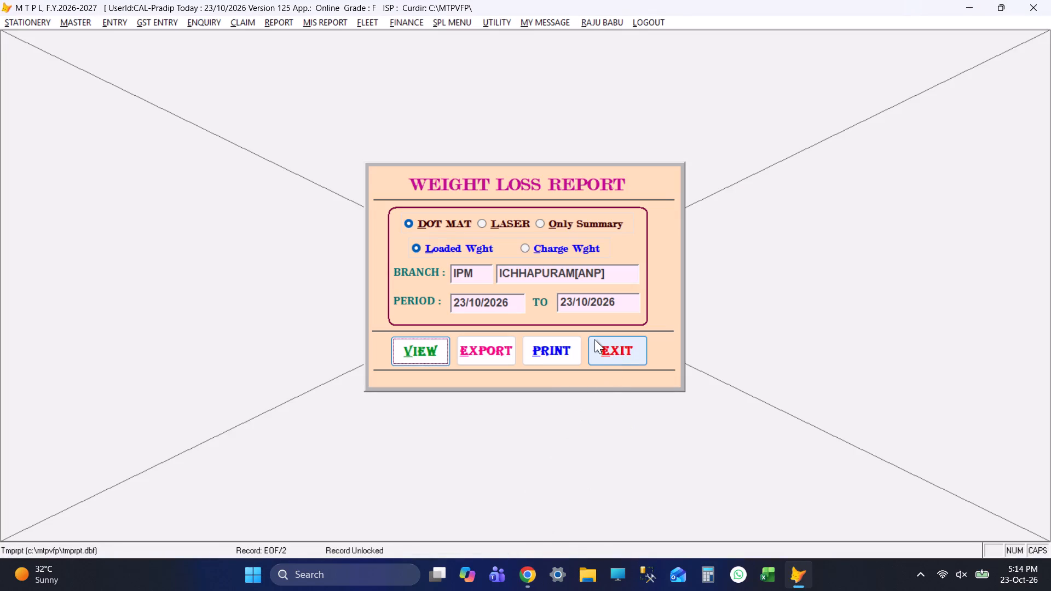
{"action": "left_click", "coordinate": [594, 339]}
View the all-branch transaction ledger from 01/04/2026 to 23/10/2026 for the second account matching PRADIP.
{"action": "left_click", "coordinate": [412, 25]}
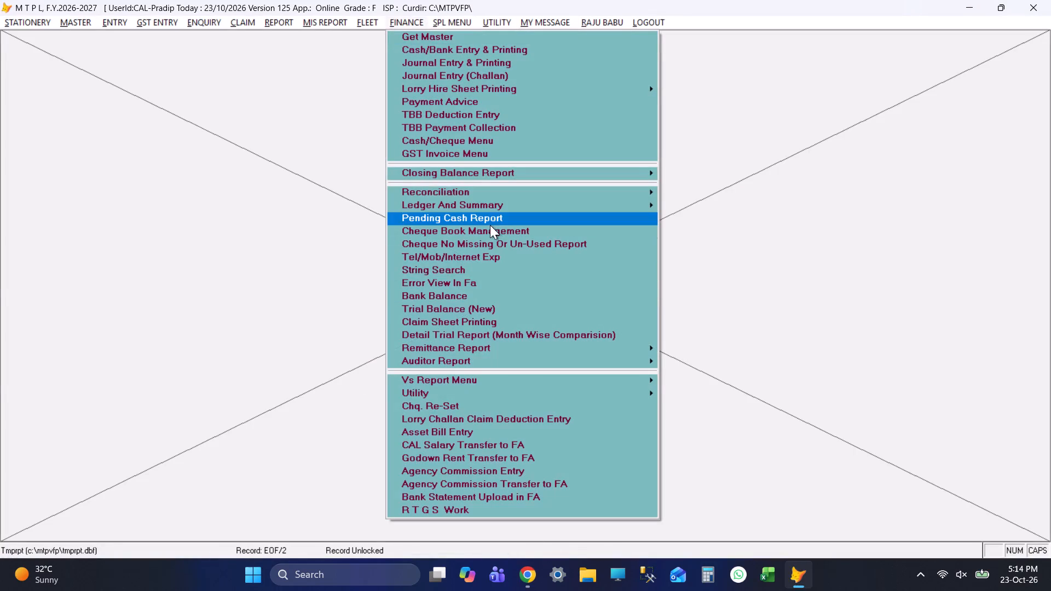
{"action": "left_click", "coordinate": [495, 207]}
{"action": "left_click", "coordinate": [805, 207]}
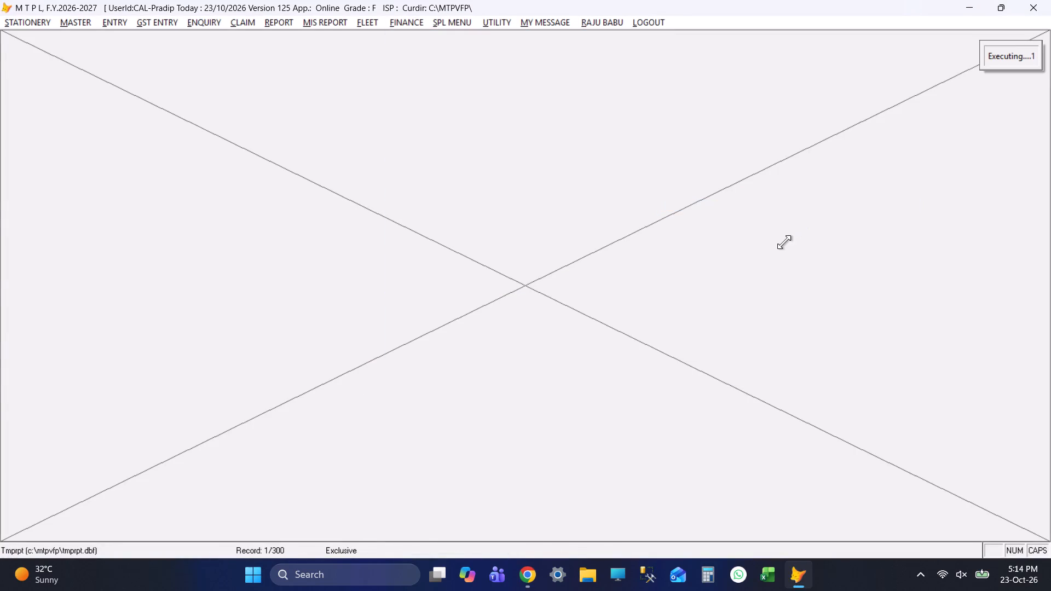
{"action": "left_click", "coordinate": [449, 137]}
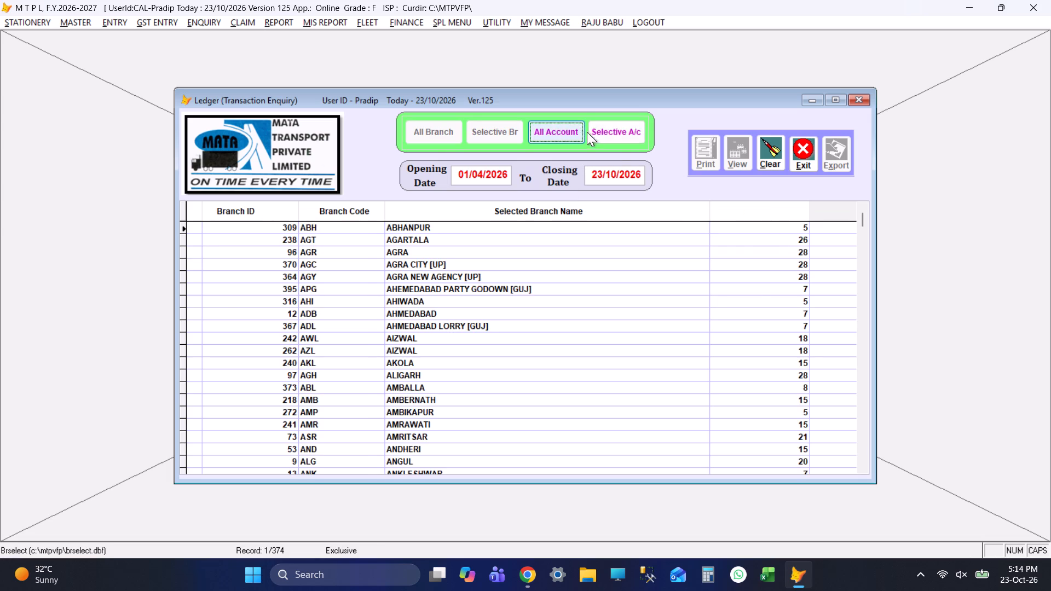
{"action": "left_click", "coordinate": [593, 133]}
{"action": "type", "text": "PRADIP"}
{"action": "key", "text": "Down"}
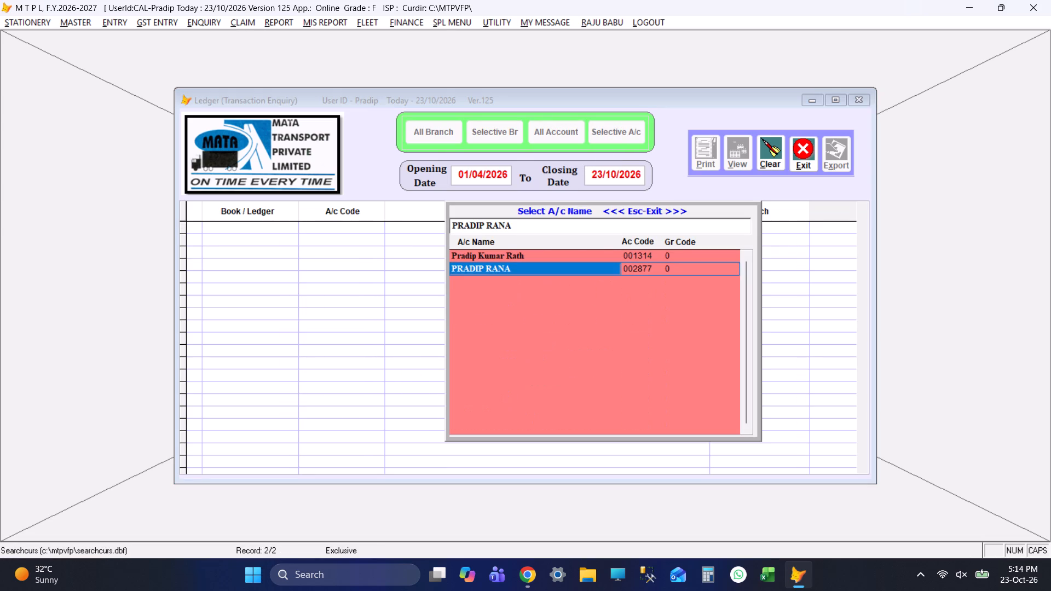
{"action": "key", "text": "Return"}
{"action": "key", "text": "Return"}
{"action": "key", "text": "Return"}
{"action": "key", "text": "Return"}
{"action": "key", "text": "Return"}
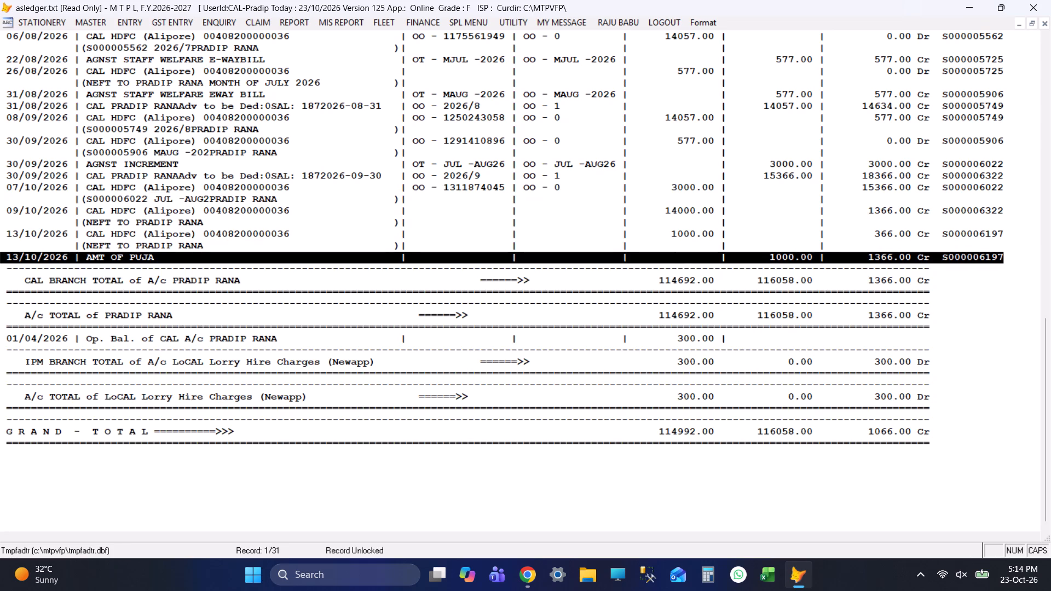
Select the 13/10/2026 AMT OF PUJA balance in the ledger and, in Calculator, compute 15366 + 900 + 124 − 16500.
{"action": "double_click", "coordinate": [890, 255]}
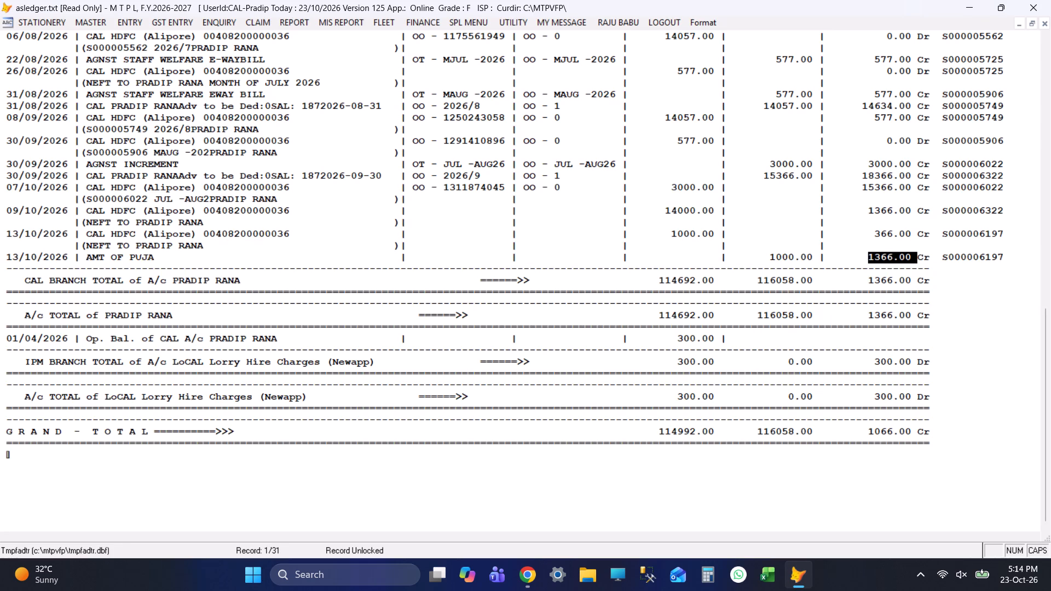
{"action": "left_click", "coordinate": [705, 571]}
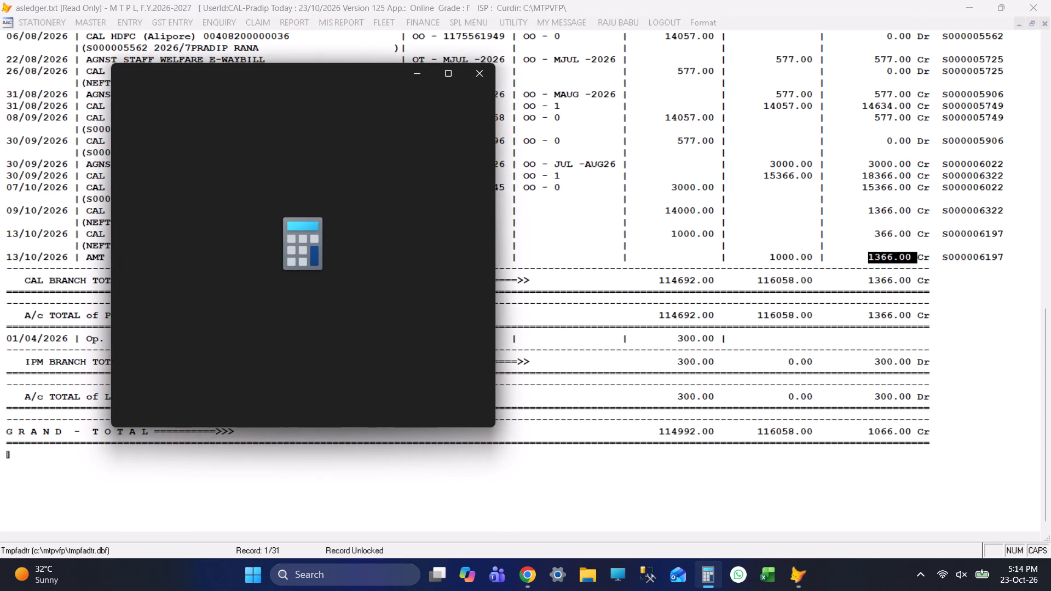
{"action": "key", "text": "Escape"}
{"action": "key", "text": "Escape"}
{"action": "key", "text": "Escape"}
{"action": "key", "text": "Escape"}
{"action": "key", "text": "Escape"}
{"action": "key", "text": "Escape"}
{"action": "key", "text": "Escape"}
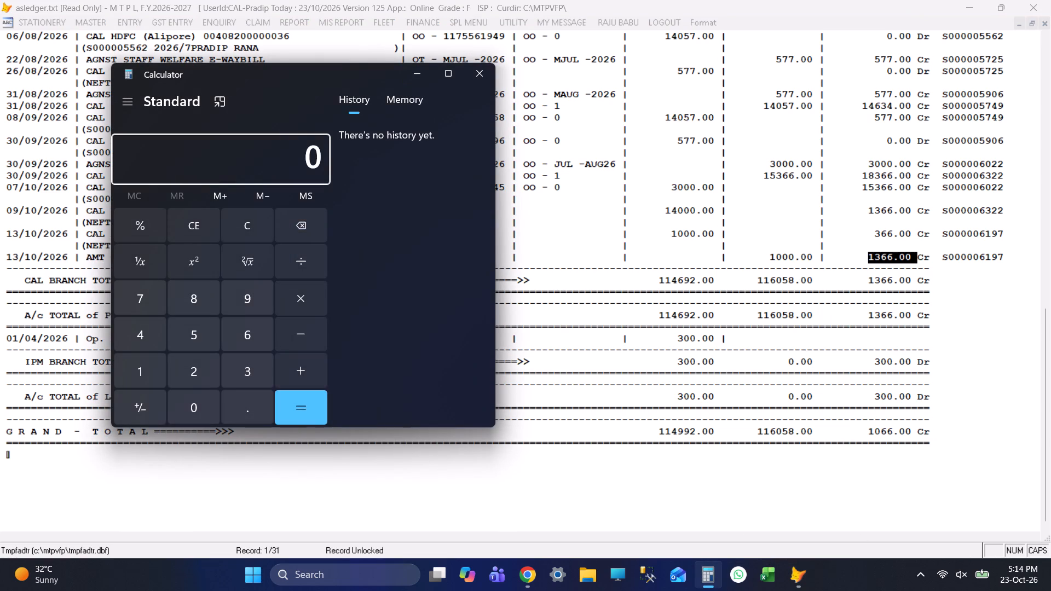
{"action": "type", "text": "15366"}
{"action": "key", "text": "plus"}
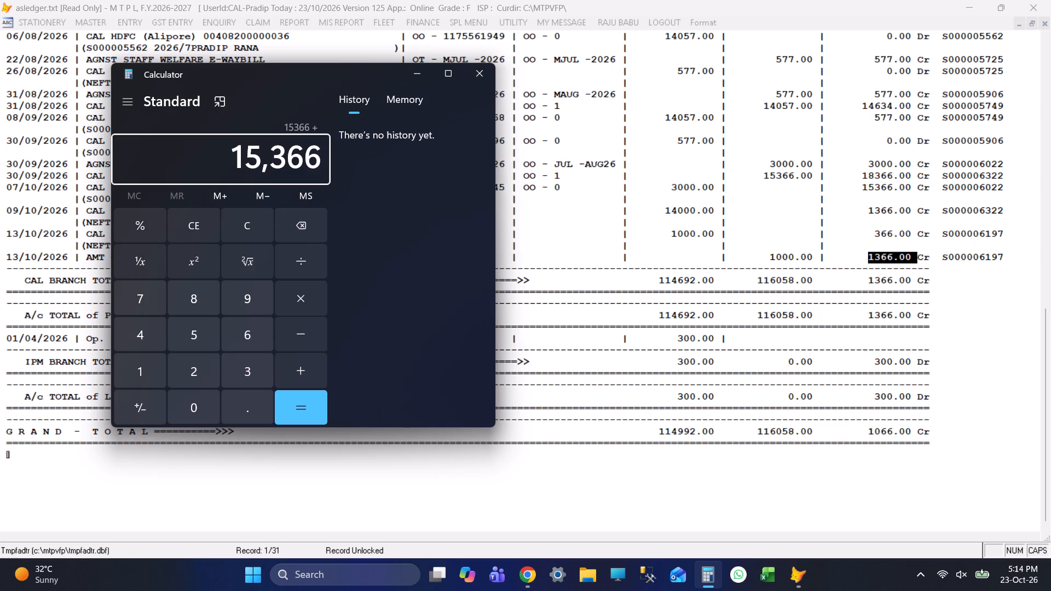
{"action": "type", "text": "900"}
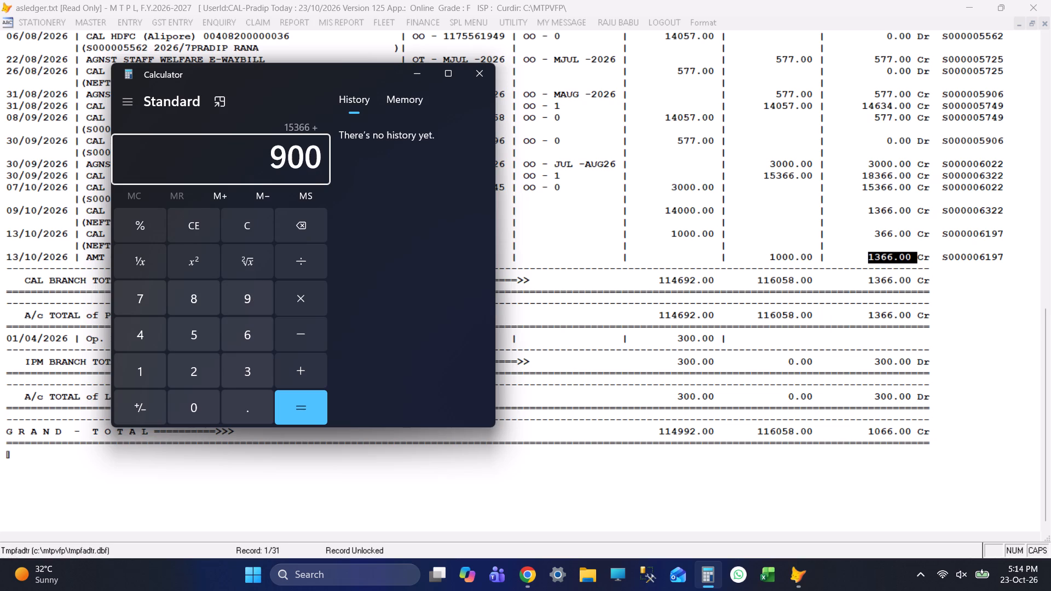
{"action": "key", "text": "Return"}
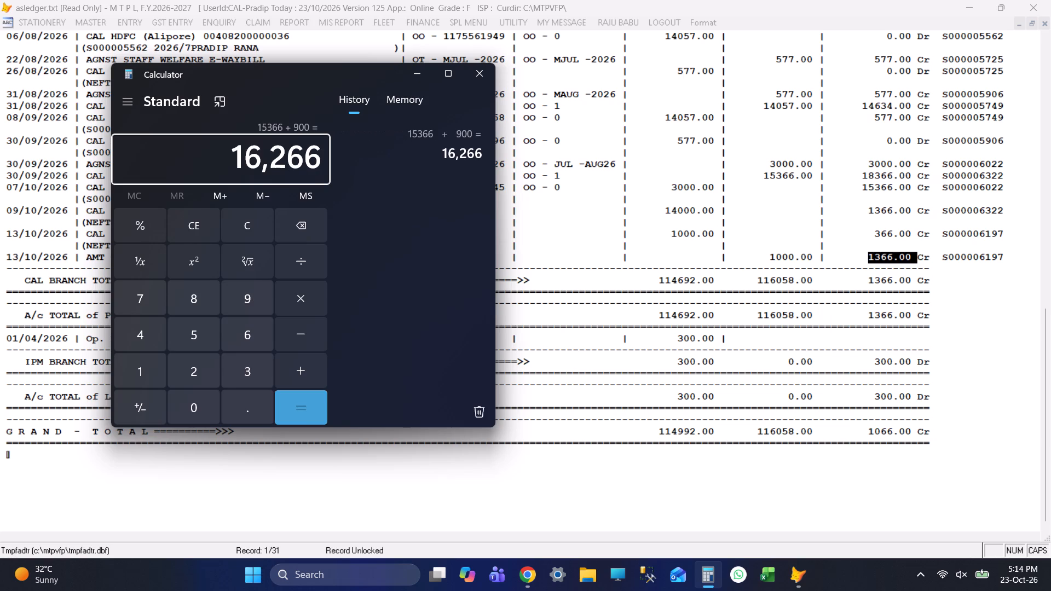
{"action": "key", "text": "plus"}
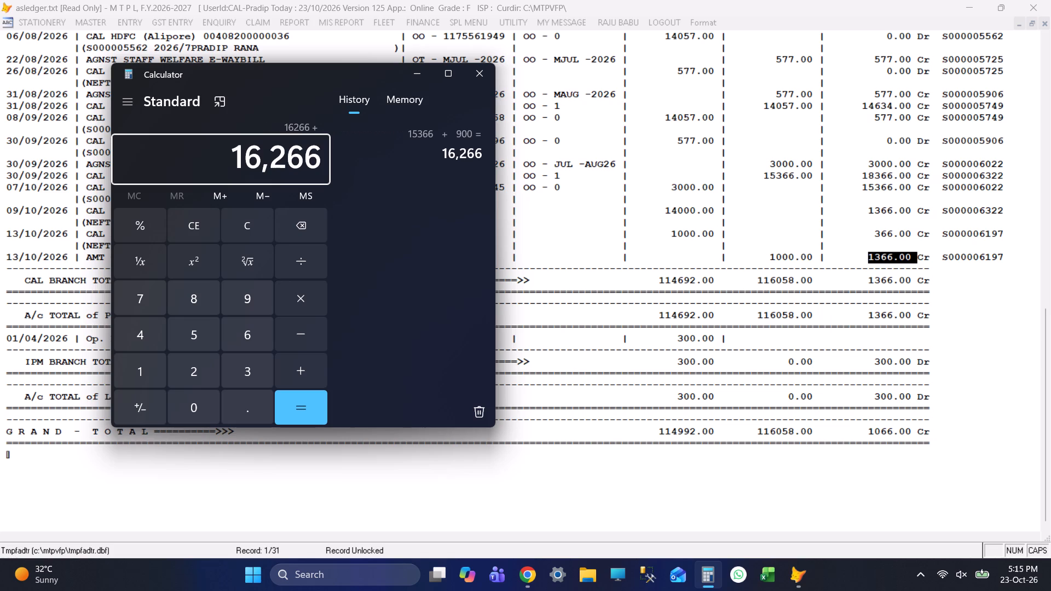
{"action": "key", "text": "plus"}
{"action": "type", "text": "124"}
{"action": "key", "text": "Return"}
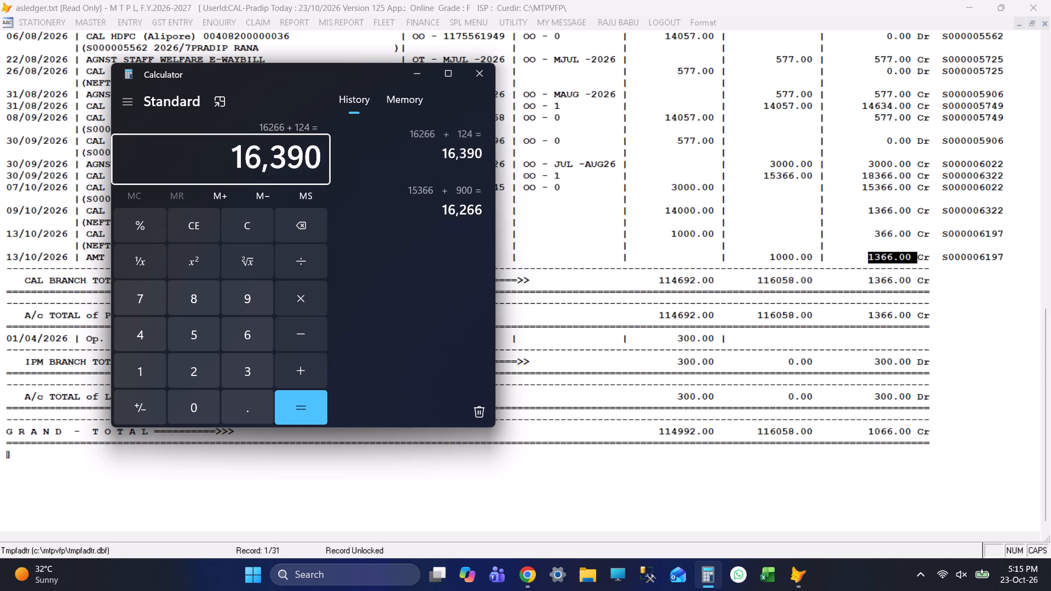
{"action": "key", "text": "minus"}
{"action": "type", "text": "16500"}
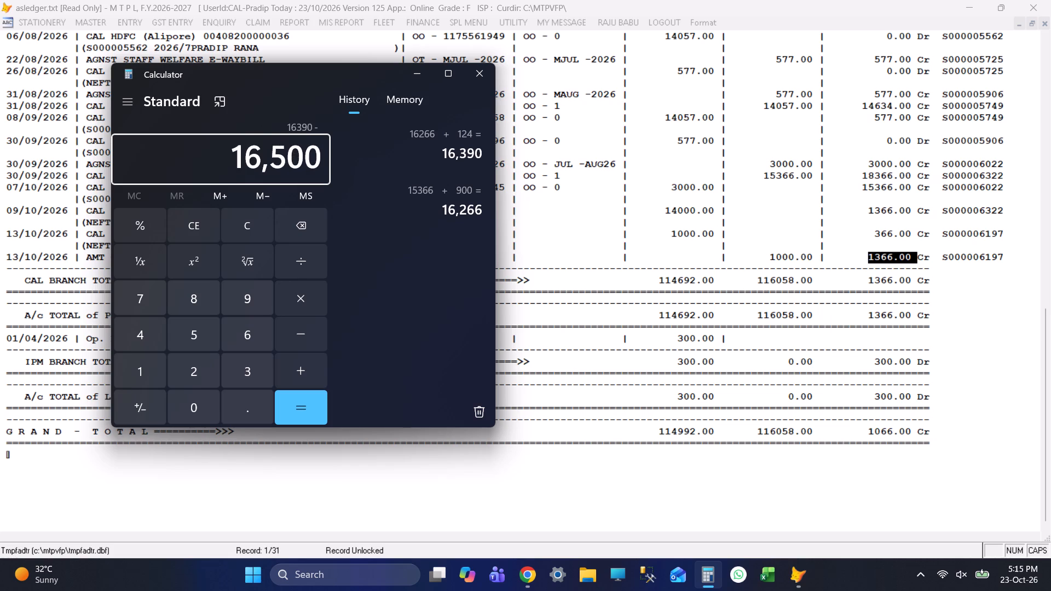
{"action": "key", "text": "Return"}
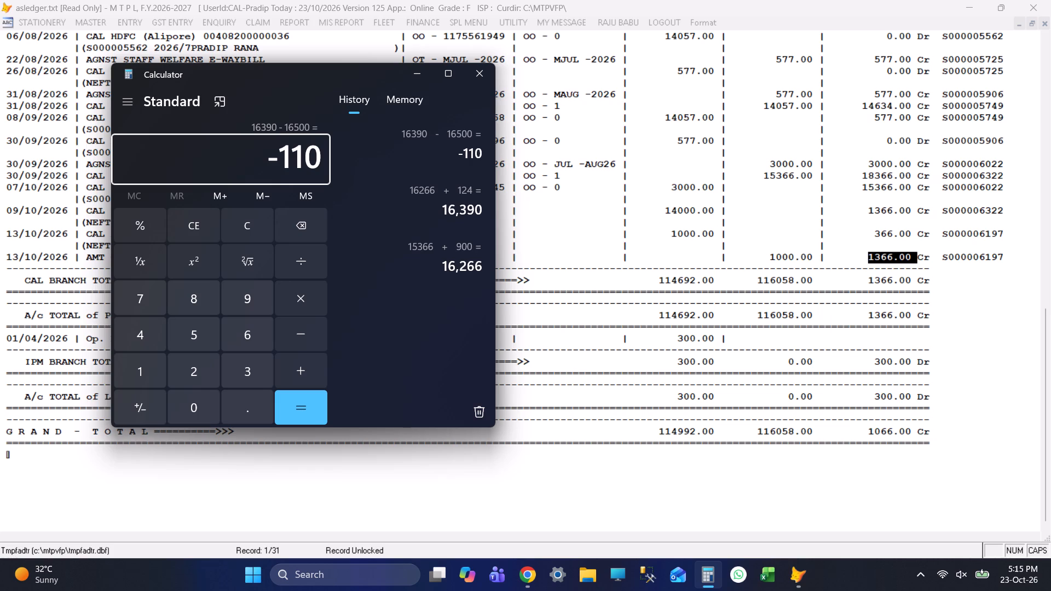
Clear the calculation, compute 15366 + 900 + 124 + 110 instead, and close Calculator.
{"action": "key", "text": "Escape"}
{"action": "key", "text": "Escape"}
{"action": "key", "text": "Escape"}
{"action": "key", "text": "Escape"}
{"action": "key", "text": "Escape"}
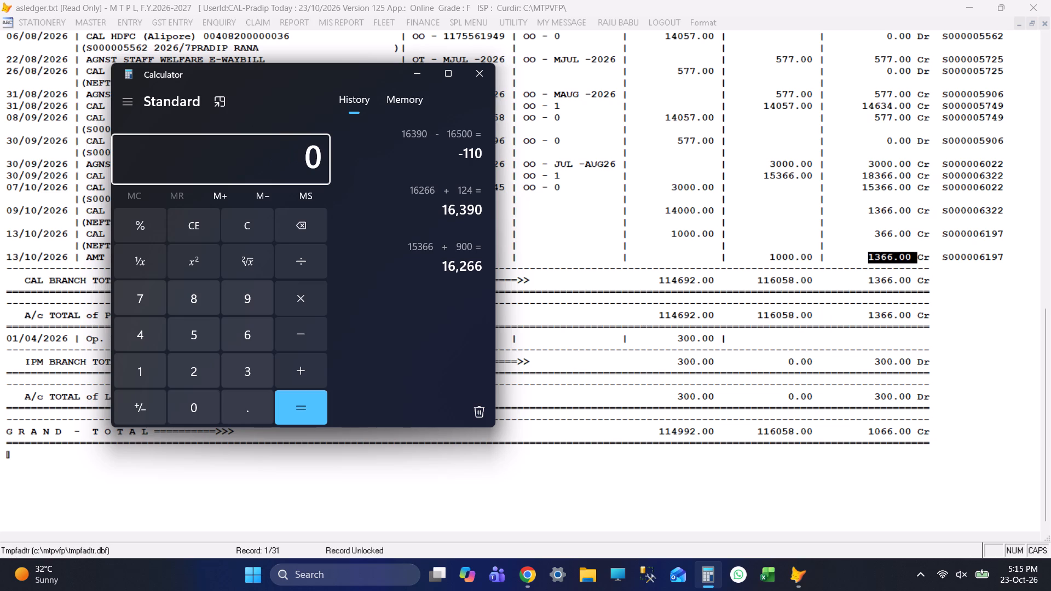
{"action": "type", "text": "15366+900+"}
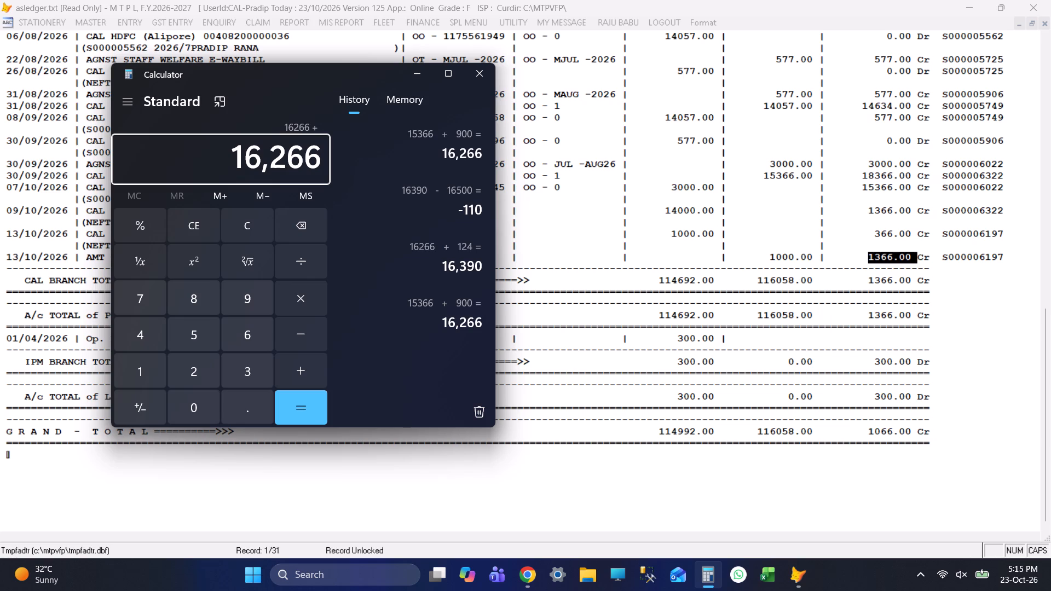
{"action": "type", "text": "124"}
{"action": "key", "text": "plus"}
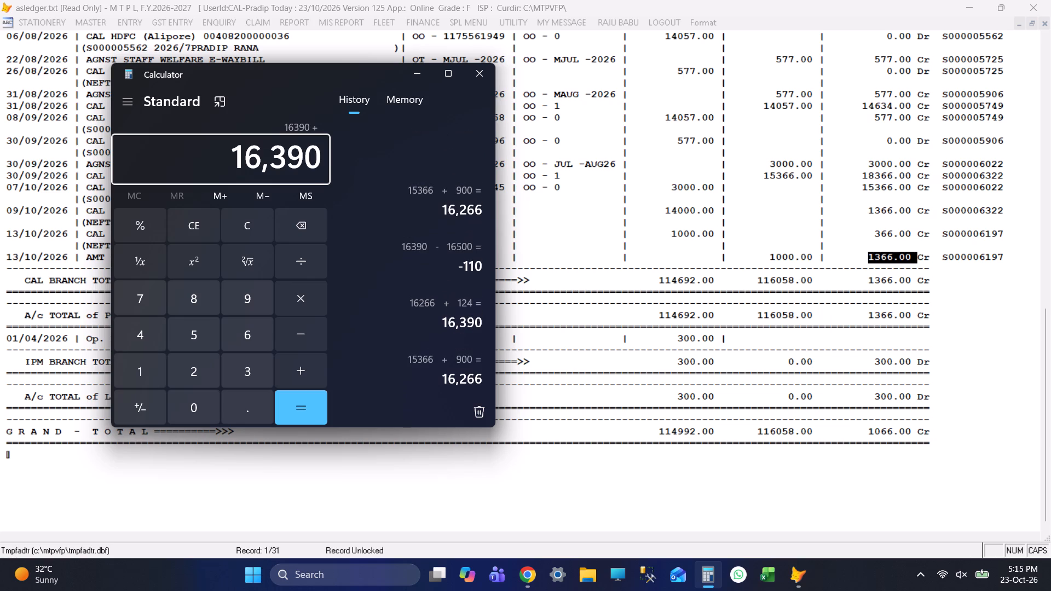
{"action": "type", "text": "110"}
{"action": "key", "text": "Return"}
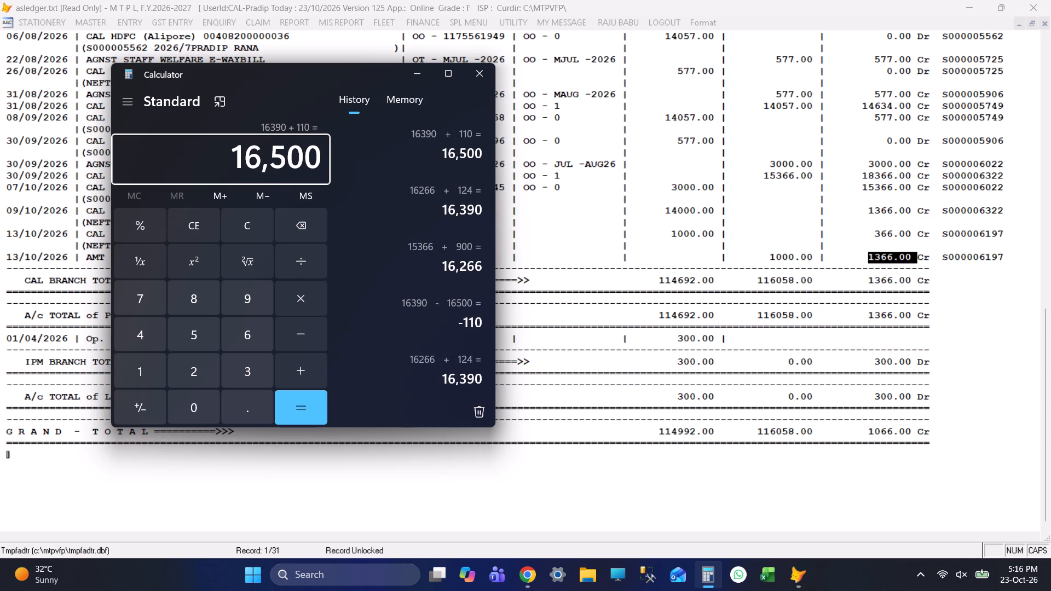
{"action": "key", "text": "Escape"}
{"action": "key", "text": "Escape"}
{"action": "key", "text": "Escape"}
{"action": "key", "text": "Escape"}
{"action": "key", "text": "Escape"}
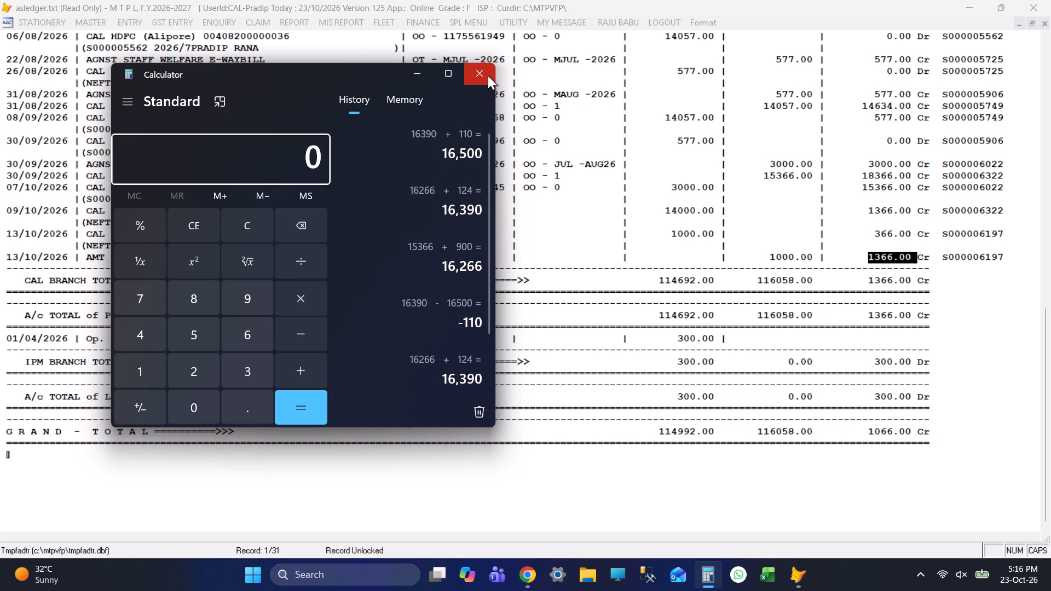
{"action": "left_click", "coordinate": [488, 76]}
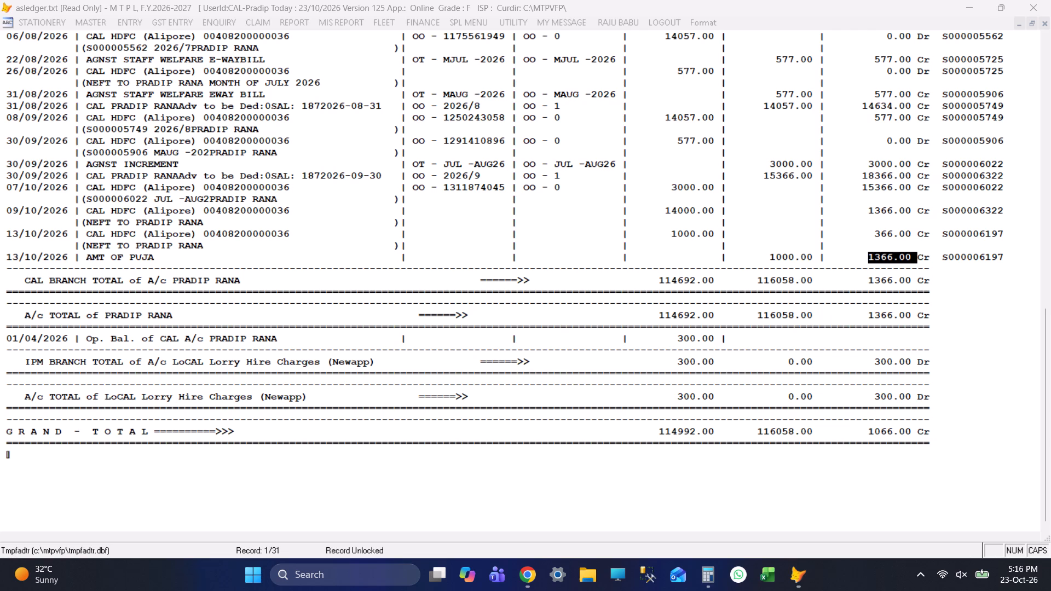
Highlight the balance of the 13/10/2026 AMT OF PUJA entry again, close the ledger and exit the transaction enquiry form.
{"action": "double_click", "coordinate": [898, 264]}
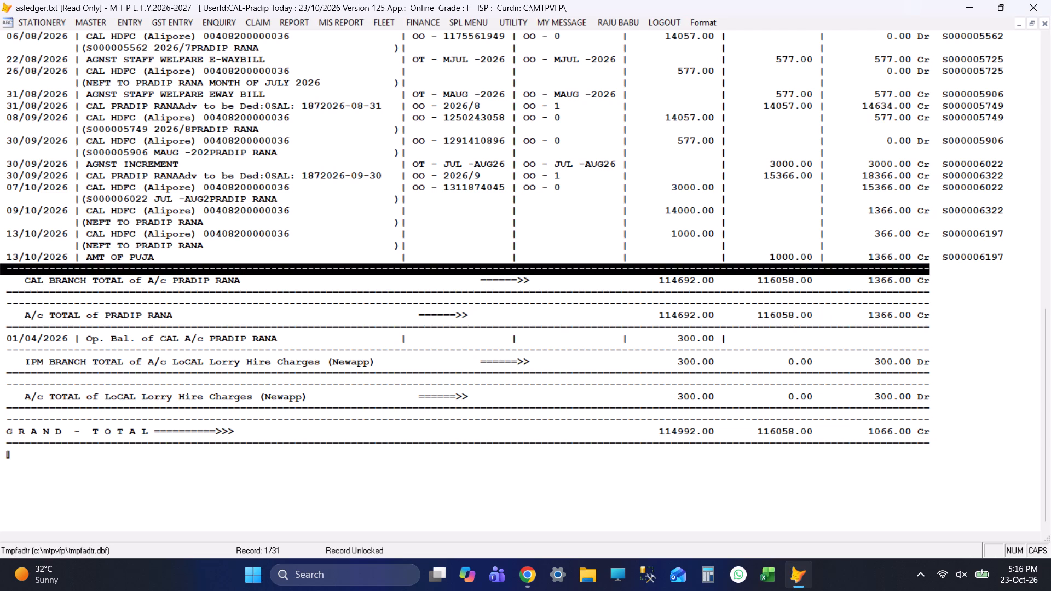
{"action": "double_click", "coordinate": [870, 253]}
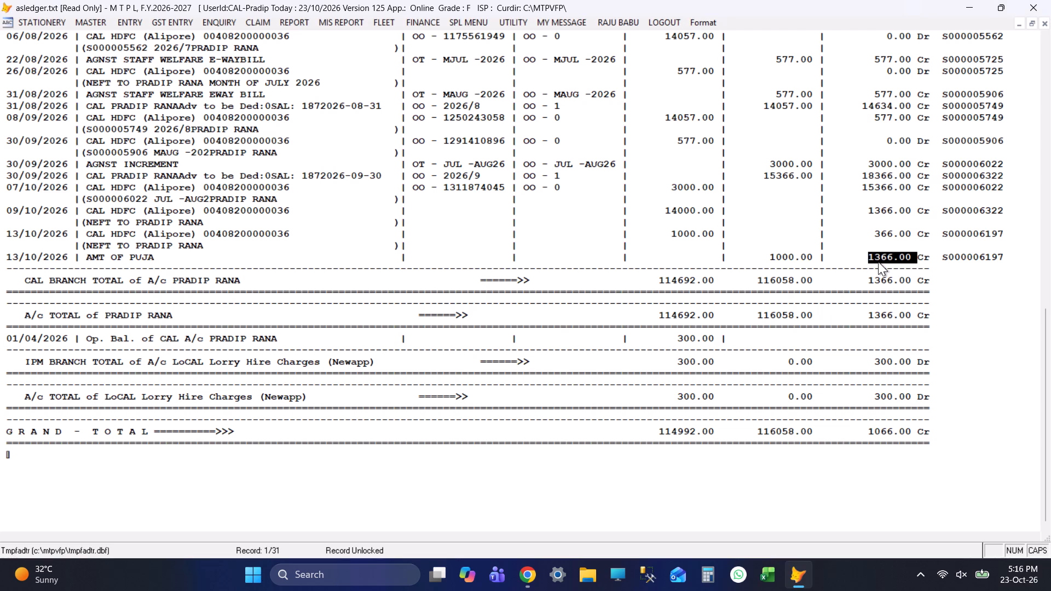
{"action": "double_click", "coordinate": [885, 256]}
{"action": "double_click", "coordinate": [885, 256]}
{"action": "key", "text": "Escape"}
{"action": "left_click", "coordinate": [771, 160]}
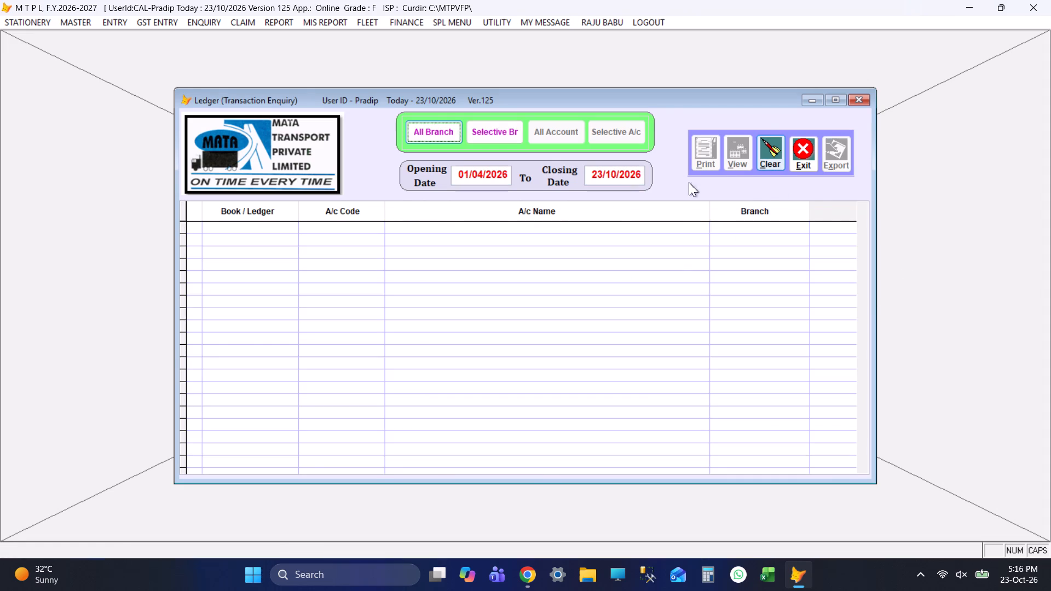
{"action": "left_click", "coordinate": [443, 132]}
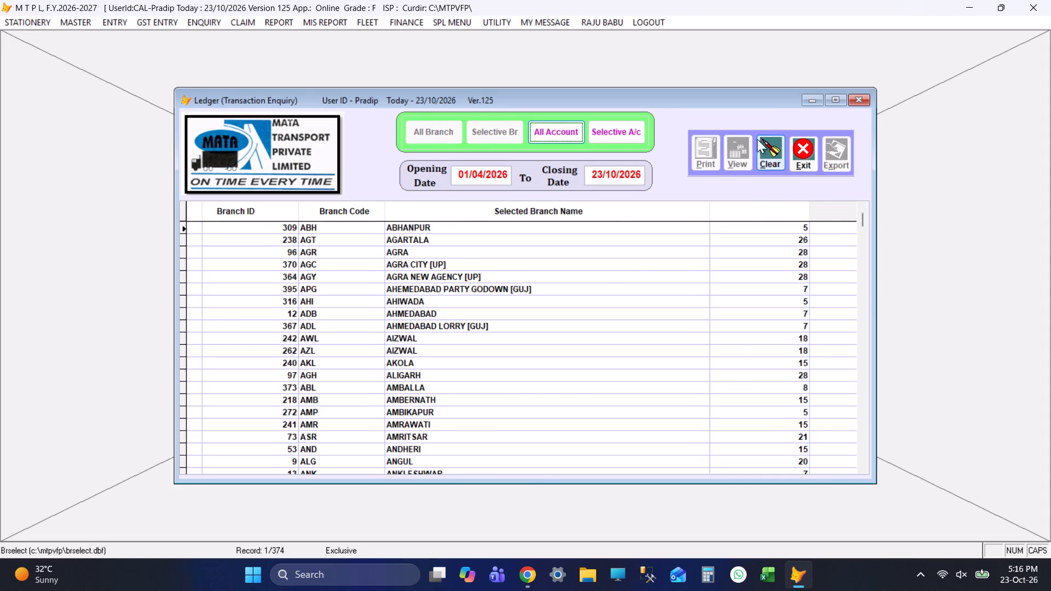
{"action": "left_click", "coordinate": [770, 141]}
{"action": "left_click", "coordinate": [812, 160]}
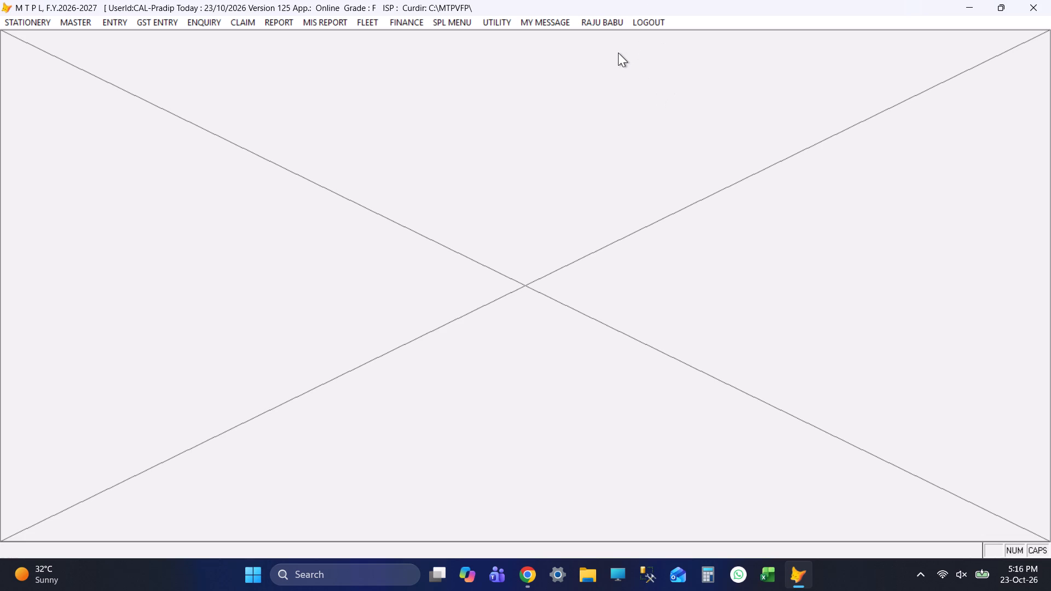
Log out of the MTPL accounting application.
{"action": "left_click", "coordinate": [648, 22]}
{"action": "left_click", "coordinate": [497, 327]}
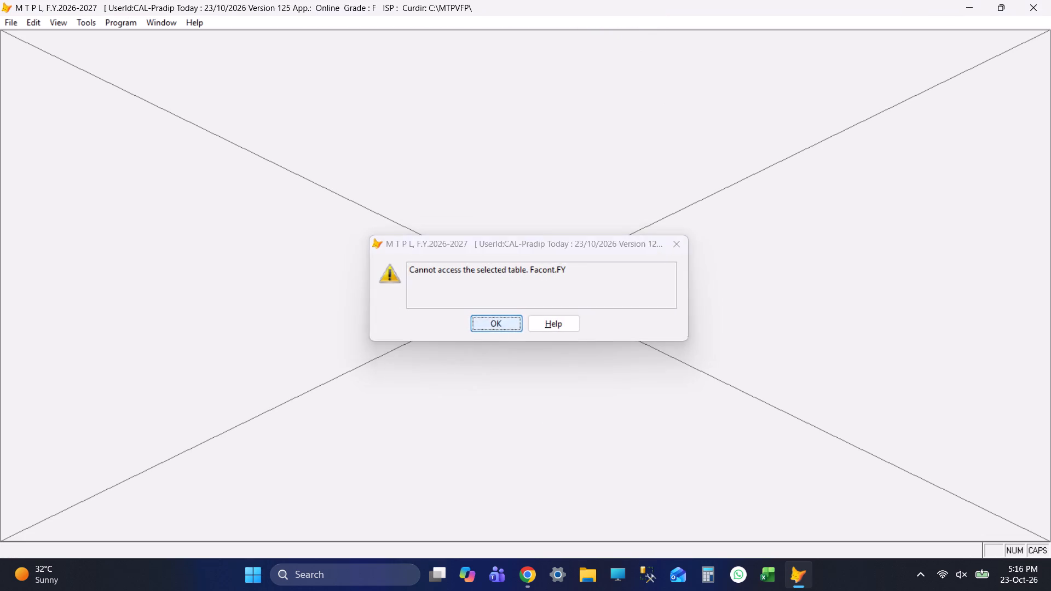
{"action": "key", "text": "alt+Tab"}
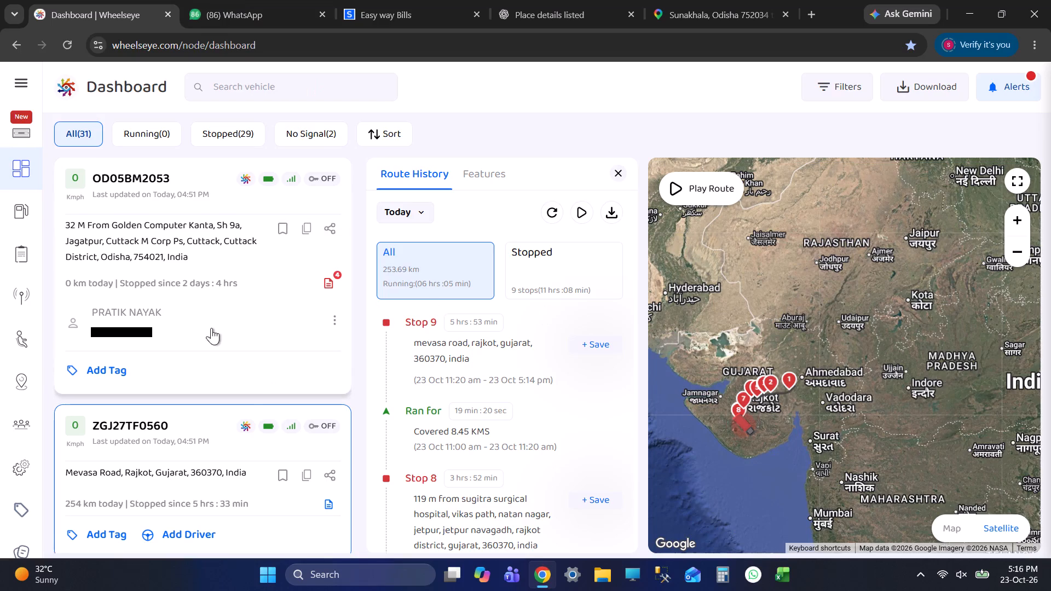
{"action": "scroll", "coordinate": [212, 403], "scroll_direction": "down", "scroll_amount": 9}
{"action": "scroll", "coordinate": [216, 240], "scroll_direction": "down", "scroll_amount": 1}
{"action": "scroll", "coordinate": [216, 240], "scroll_direction": "up", "scroll_amount": 12}
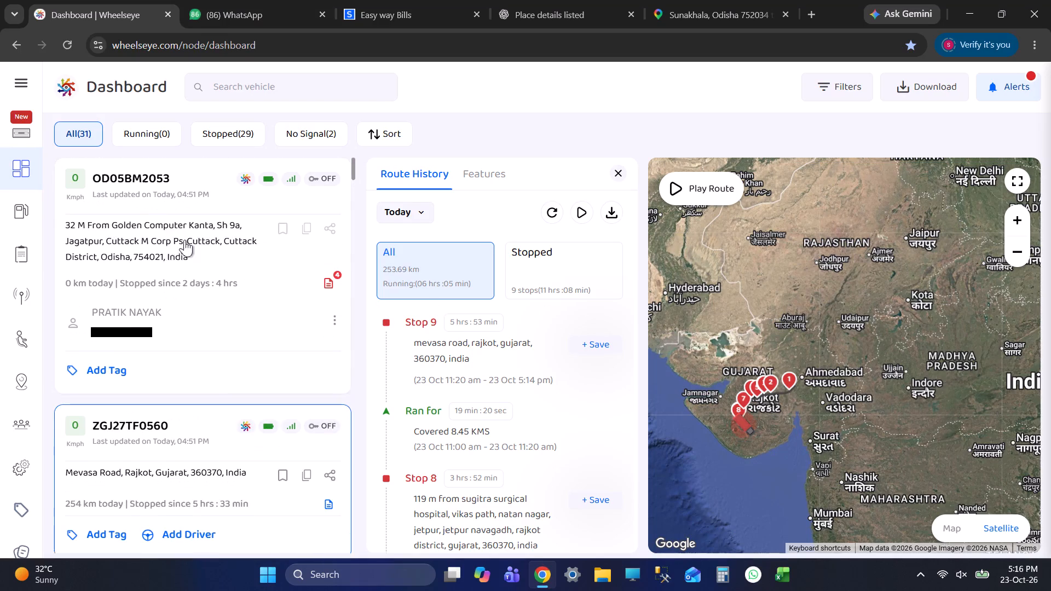
{"action": "scroll", "coordinate": [184, 240], "scroll_direction": "up", "scroll_amount": 5}
{"action": "scroll", "coordinate": [169, 244], "scroll_direction": "down", "scroll_amount": 1}
{"action": "scroll", "coordinate": [169, 244], "scroll_direction": "up", "scroll_amount": 2}
{"action": "left_click", "coordinate": [169, 244]}
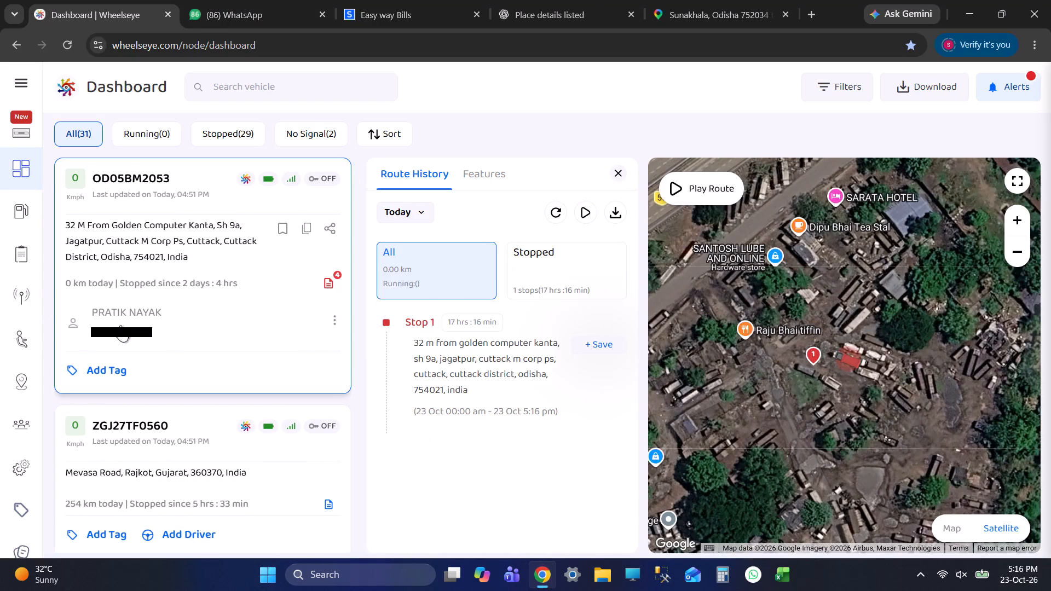
{"action": "scroll", "coordinate": [120, 324], "scroll_direction": "up", "scroll_amount": 5}
{"action": "left_click", "coordinate": [543, 342]}
{"action": "scroll", "coordinate": [888, 383], "scroll_direction": "down", "scroll_amount": 4}
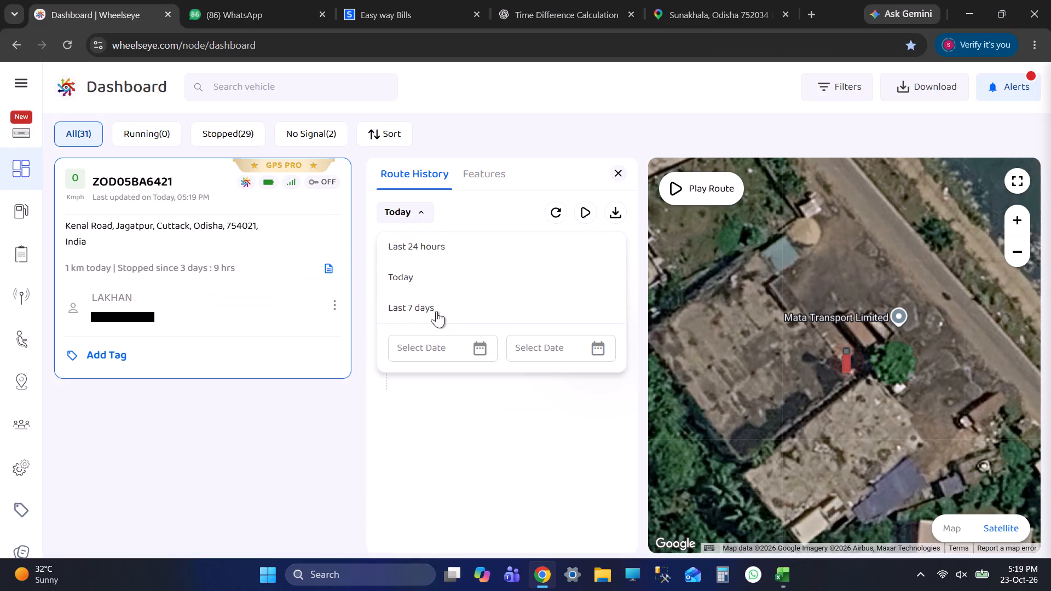
{"action": "left_click", "coordinate": [434, 304]}
{"action": "left_click", "coordinate": [500, 338]}
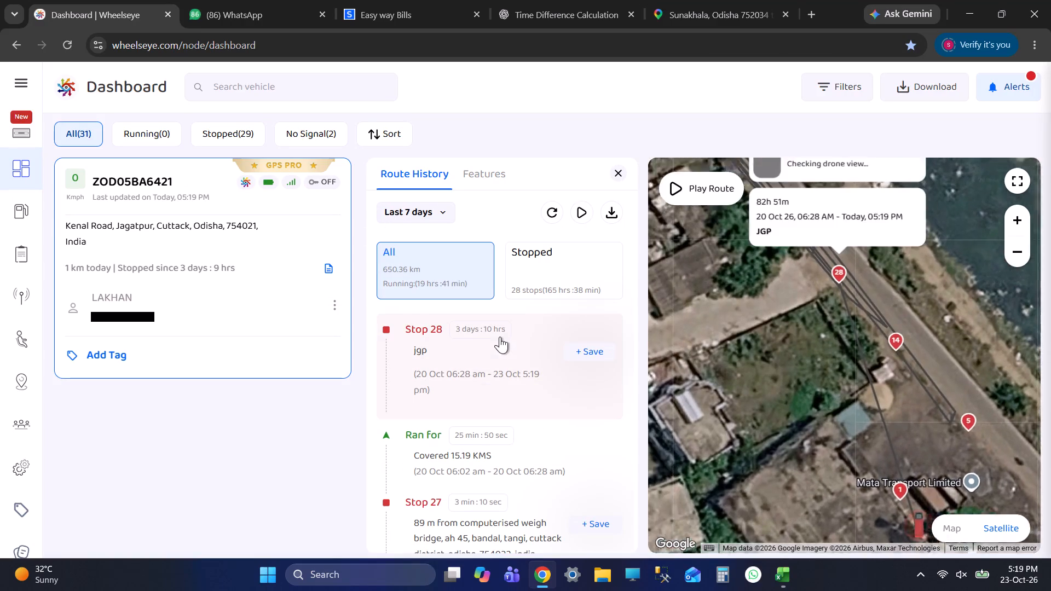
{"action": "scroll", "coordinate": [848, 351], "scroll_direction": "down", "scroll_amount": 2}
{"action": "scroll", "coordinate": [848, 363], "scroll_direction": "up", "scroll_amount": 1}
{"action": "scroll", "coordinate": [848, 363], "scroll_direction": "down", "scroll_amount": 2}
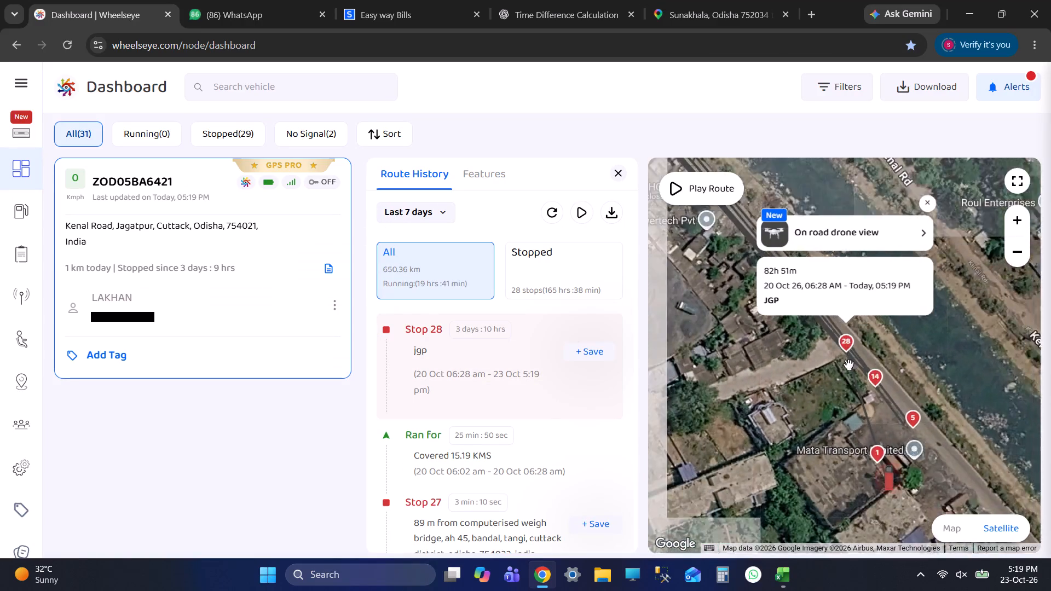
{"action": "scroll", "coordinate": [848, 364], "scroll_direction": "down", "scroll_amount": 2}
{"action": "key", "text": "alt+Tab"}
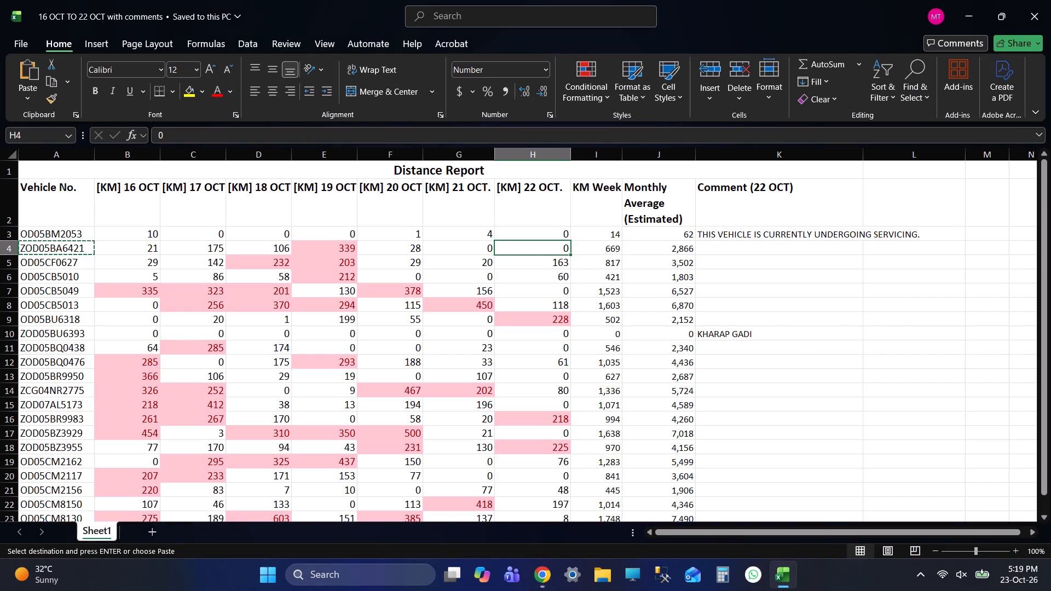
{"action": "key", "text": "Tab"}
{"action": "key", "text": "Tab"}
{"action": "key", "text": "Tab"}
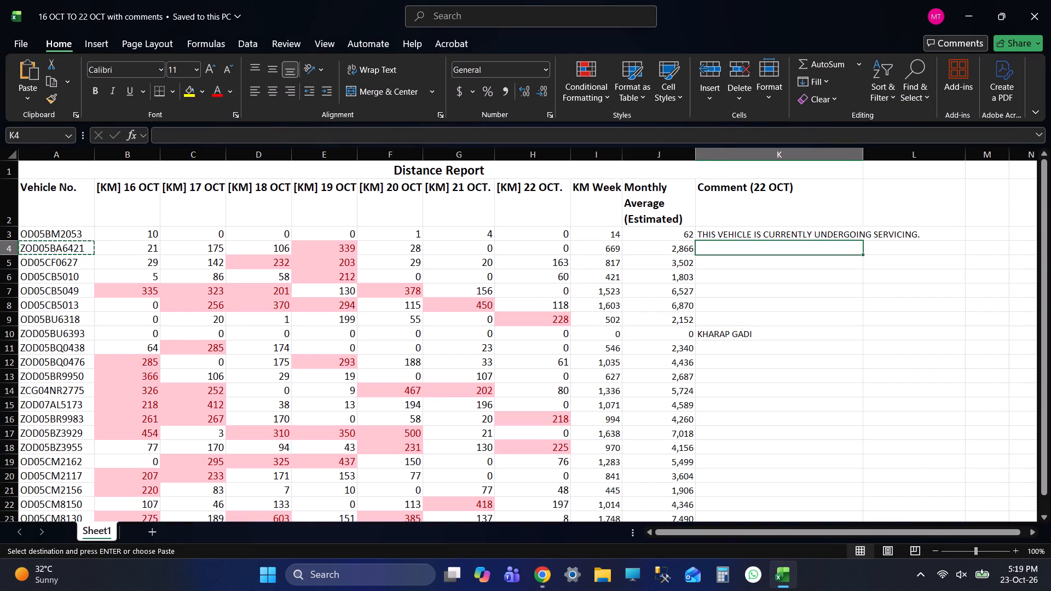
{"action": "key", "text": "alt+Tab"}
{"action": "key", "text": "alt+Tab"}
{"action": "key", "text": "alt+Tab"}
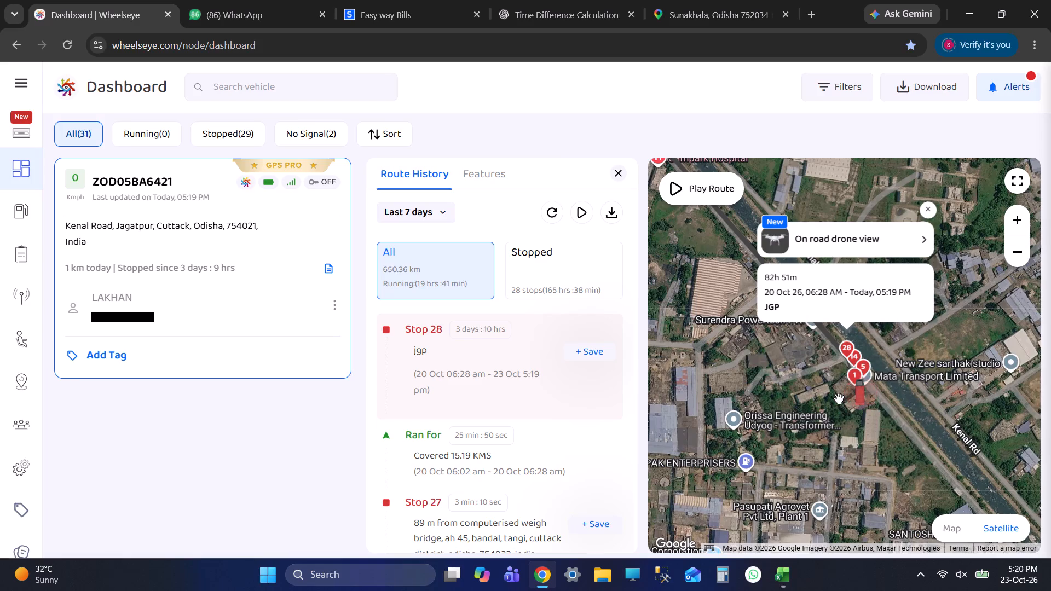
{"action": "key", "text": "alt+Tab"}
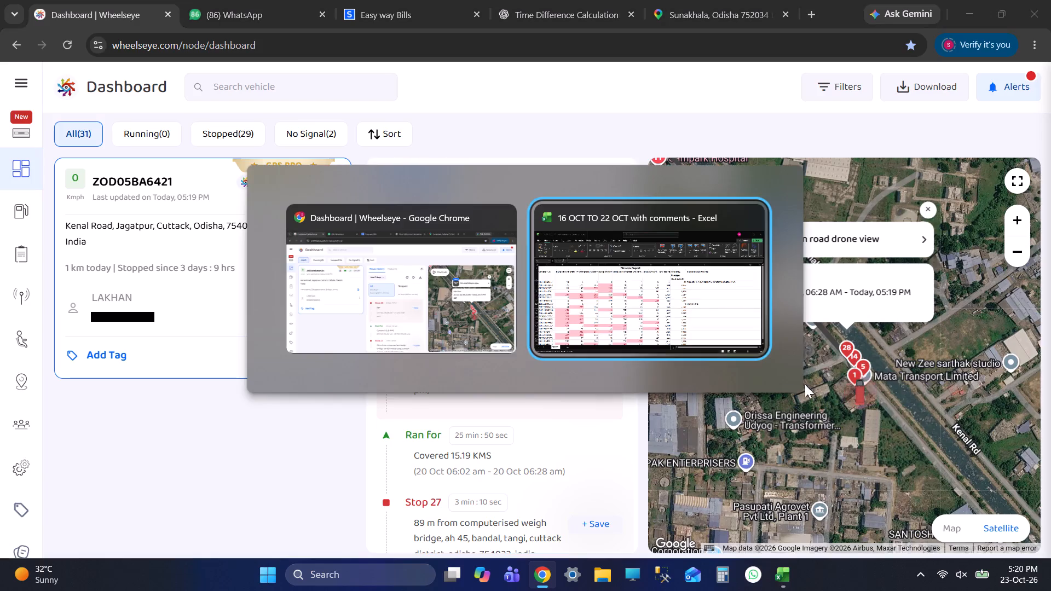
{"action": "key", "text": "alt+Tab"}
Open the mtpl_daily_trip_updated 23 OCT workbook from the desktop folder TRUCK BY PRADIP, under DAILY MANIFEST REPORT and oct.
{"action": "triple_click", "coordinate": [963, 8]}
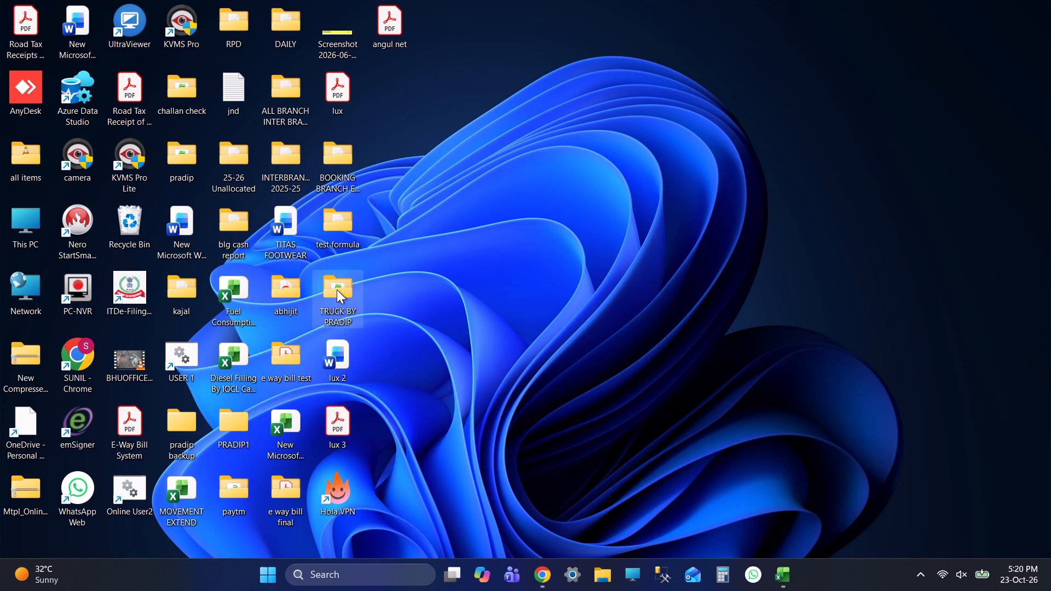
{"action": "double_click", "coordinate": [337, 289]}
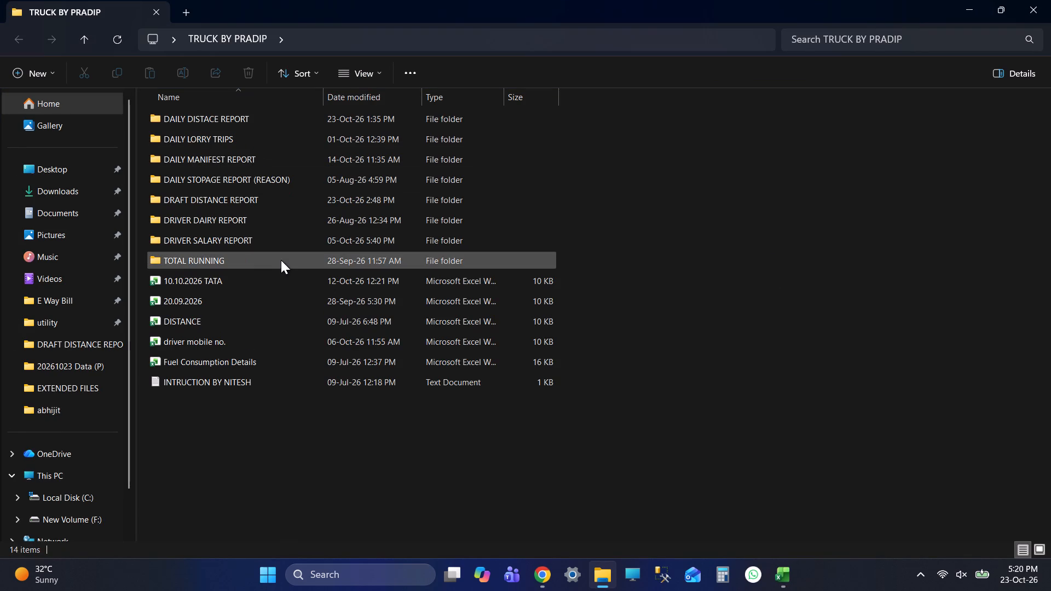
{"action": "double_click", "coordinate": [257, 125]}
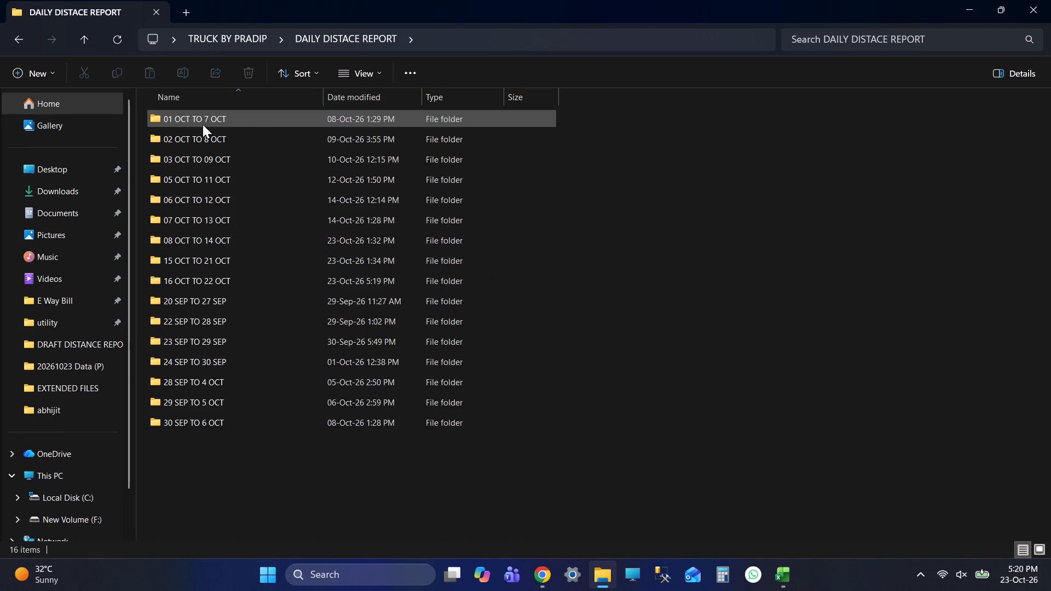
{"action": "left_click", "coordinate": [19, 32]}
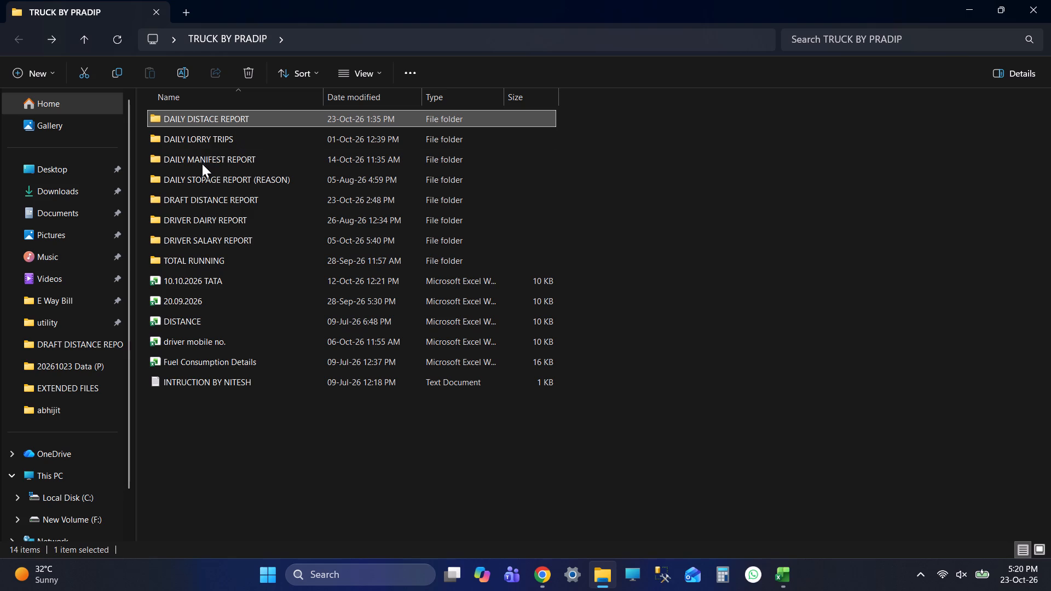
{"action": "double_click", "coordinate": [236, 155]}
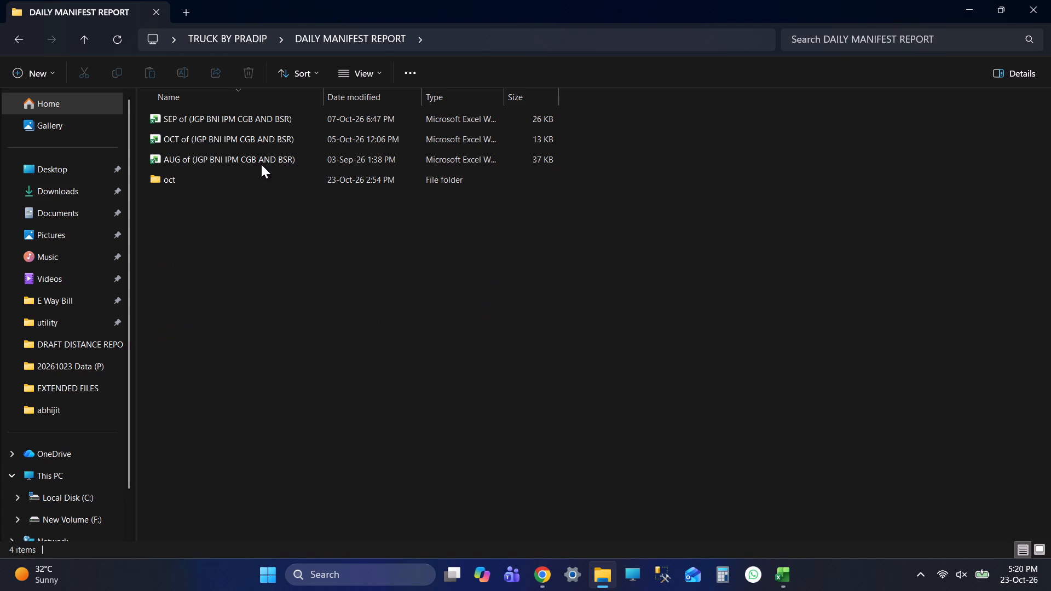
{"action": "double_click", "coordinate": [247, 172]}
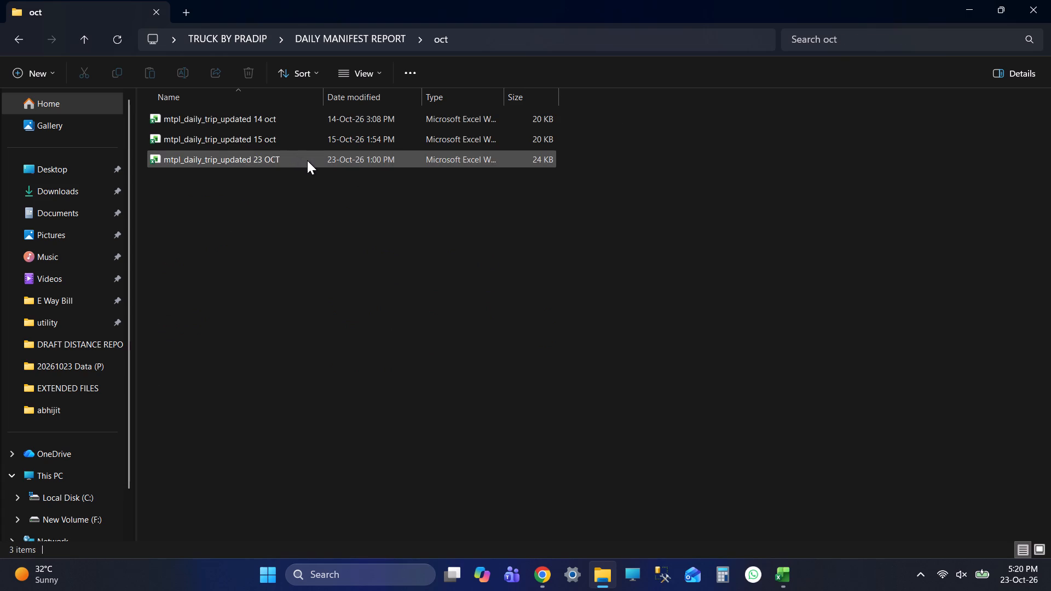
{"action": "double_click", "coordinate": [307, 160]}
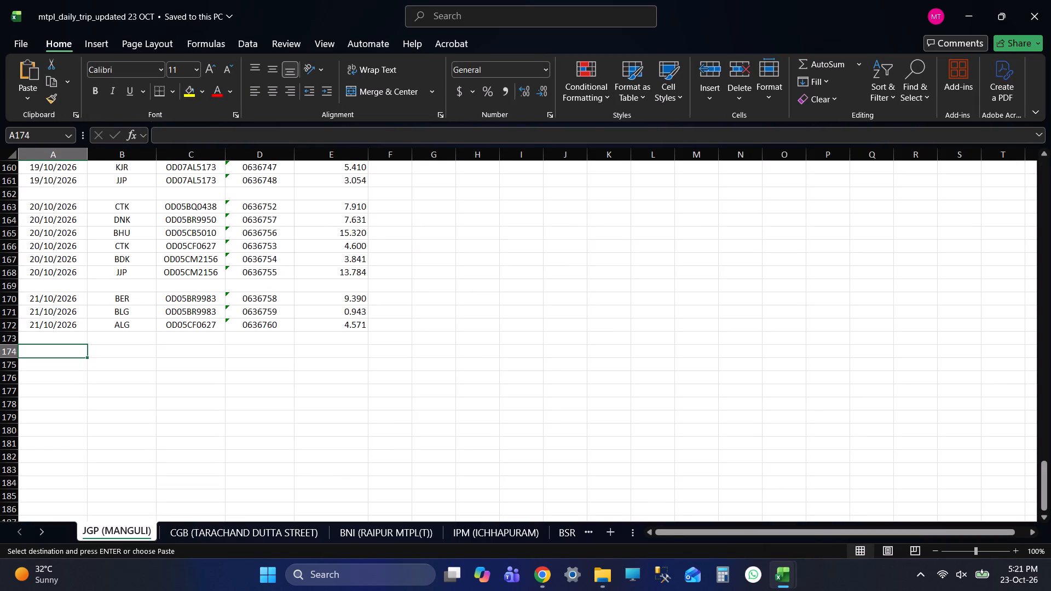
{"action": "left_click", "coordinate": [969, 18]}
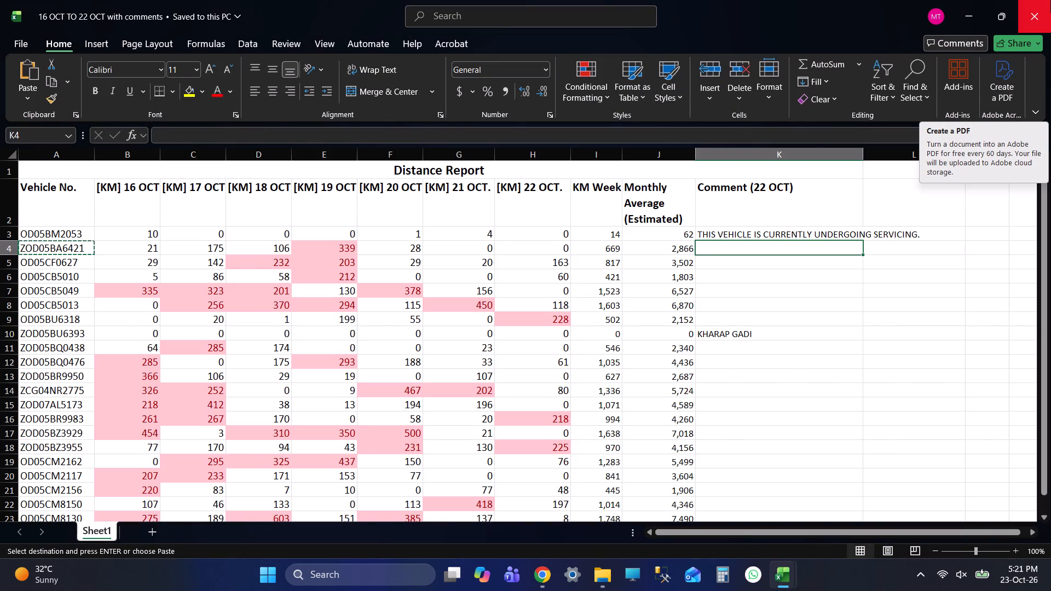
{"action": "left_click_drag", "start_coordinate": [962, 10], "coordinate": [973, 11]}
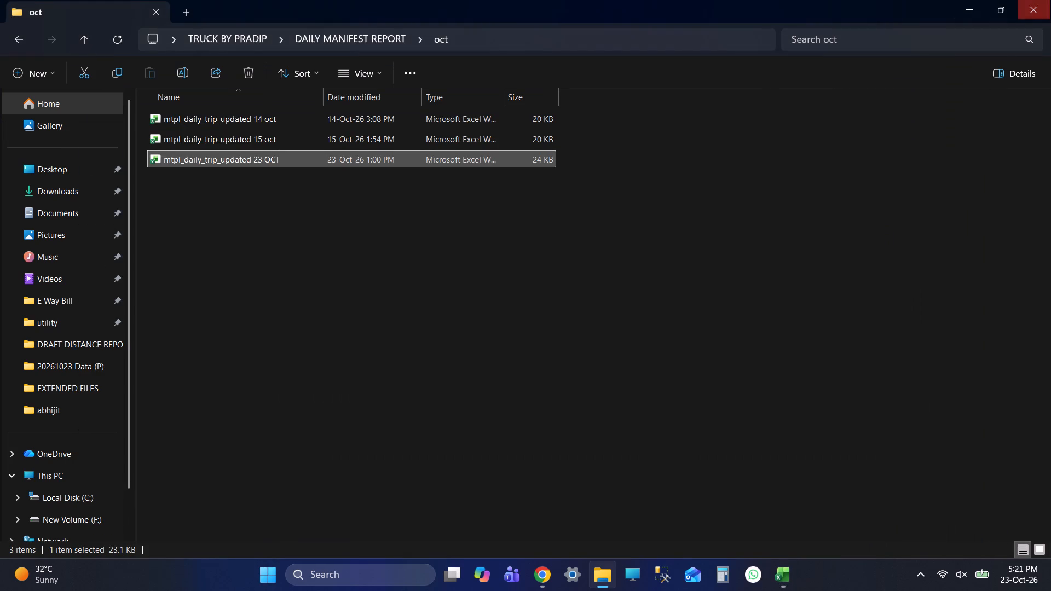
{"action": "left_click", "coordinate": [1050, 0]}
{"action": "key", "text": "alt+Tab"}
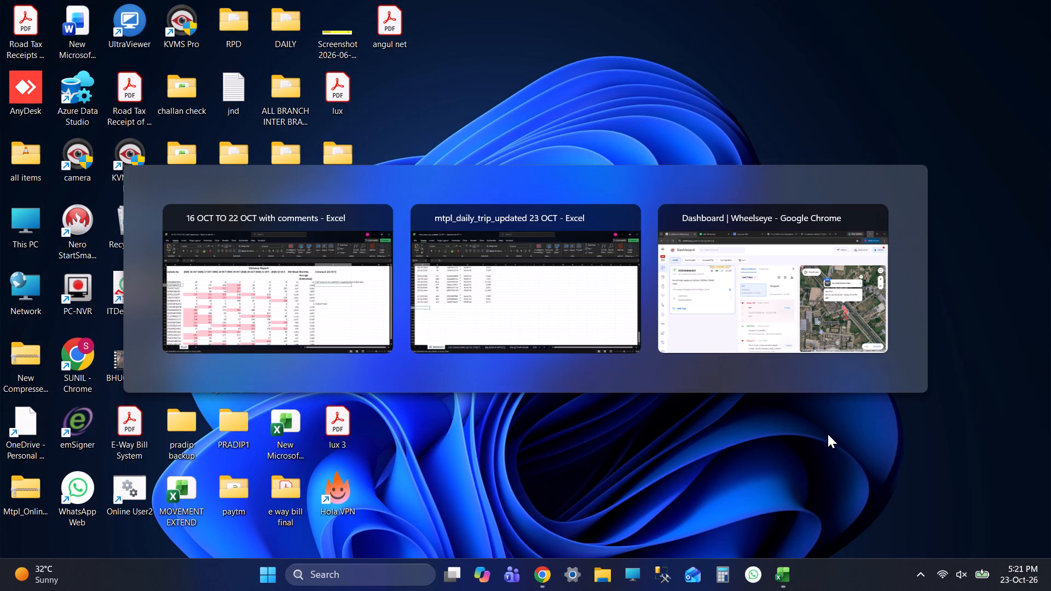
{"action": "key", "text": "alt+Tab"}
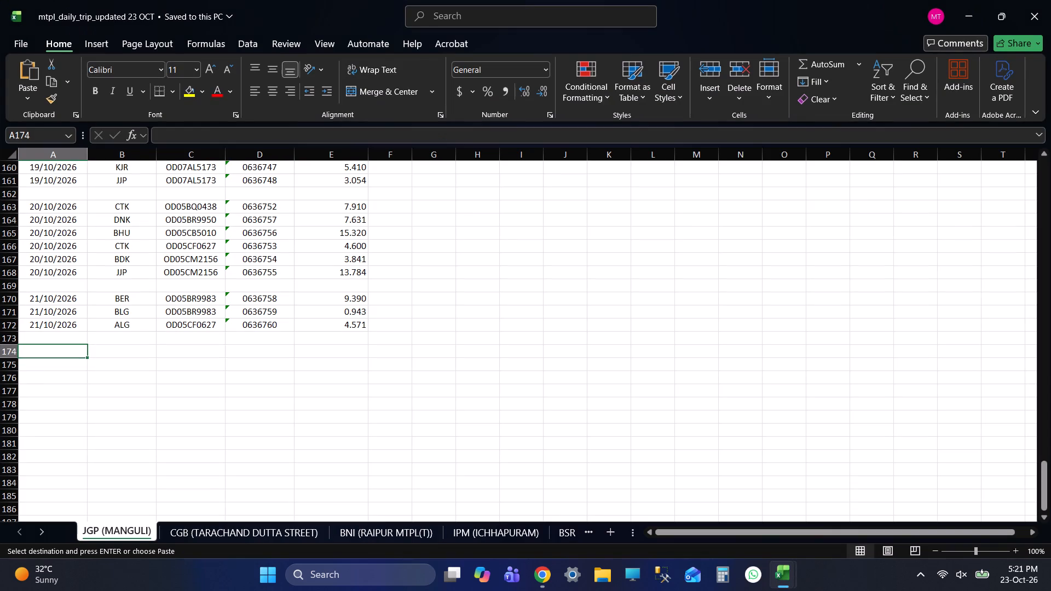
{"action": "key", "text": "alt+Tab"}
{"action": "key", "text": "alt+Tab"}
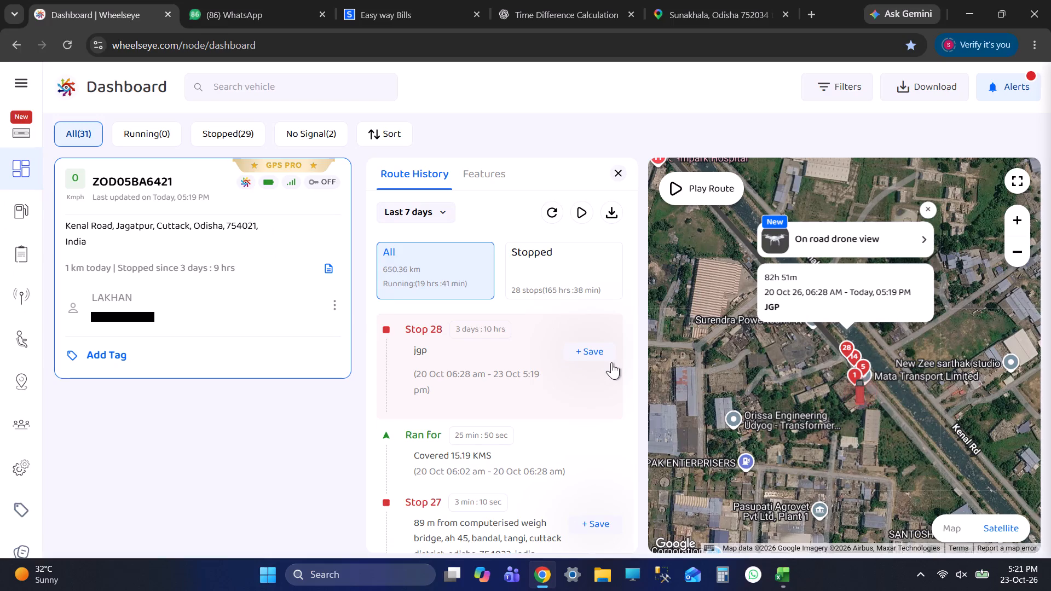
{"action": "key", "text": "alt+Tab"}
{"action": "key", "text": "alt+Tab"}
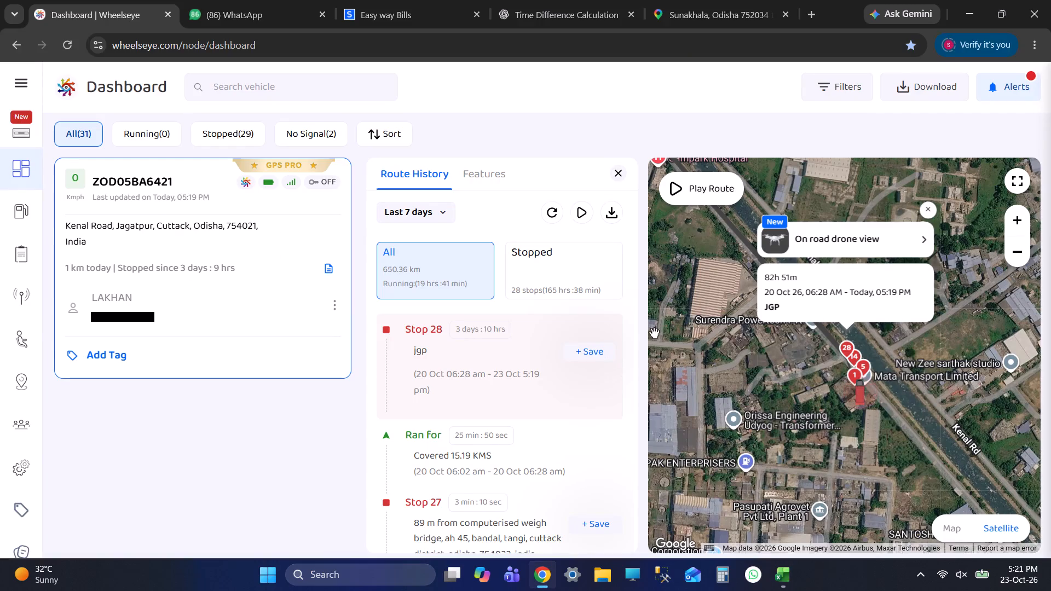
{"action": "scroll", "coordinate": [876, 373], "scroll_direction": "down", "scroll_amount": 3}
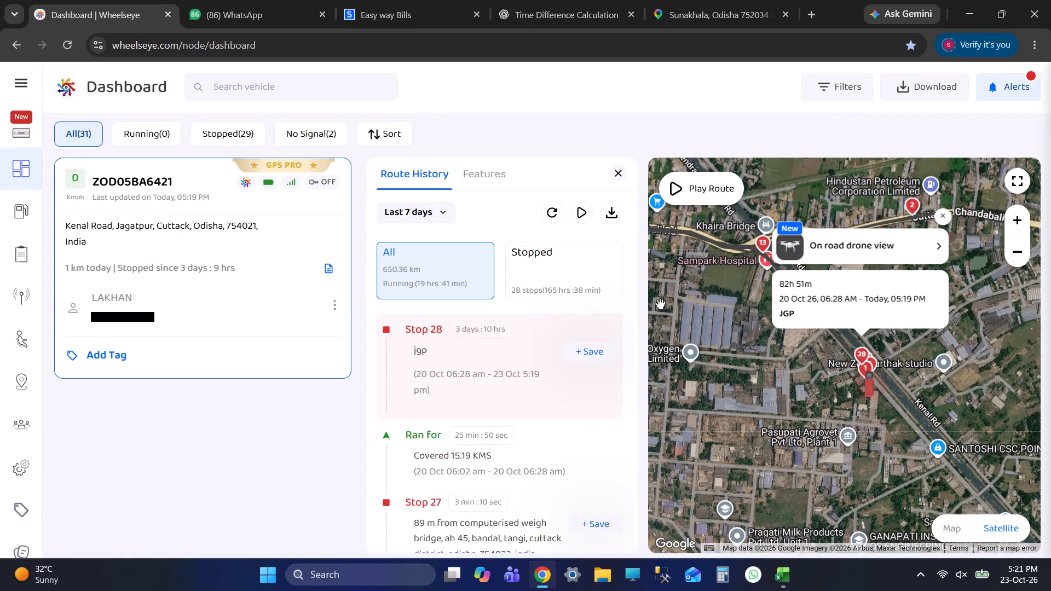
{"action": "left_click", "coordinate": [811, 13]}
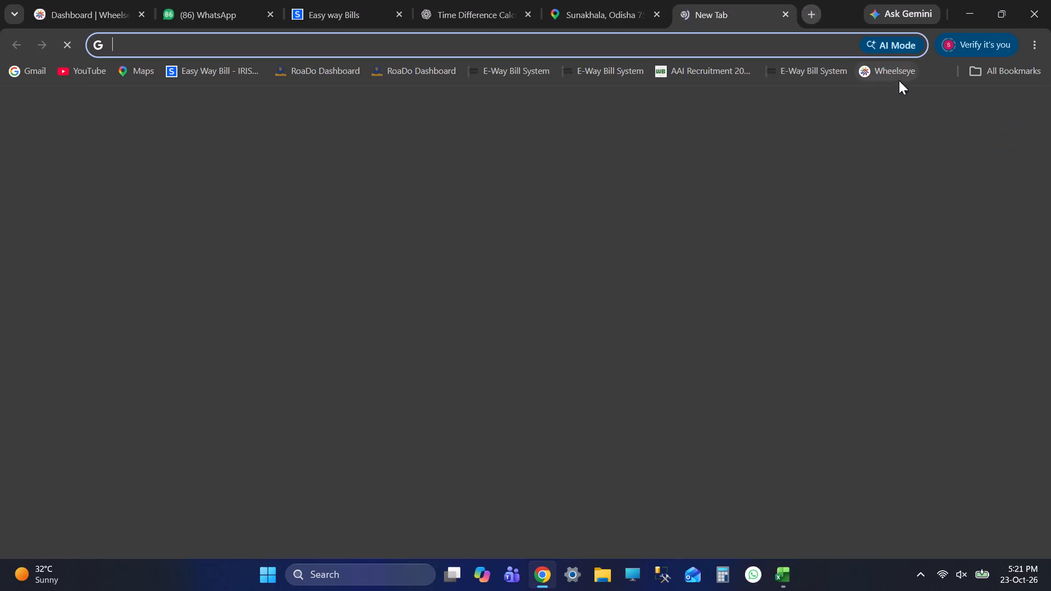
{"action": "left_click", "coordinate": [901, 73]}
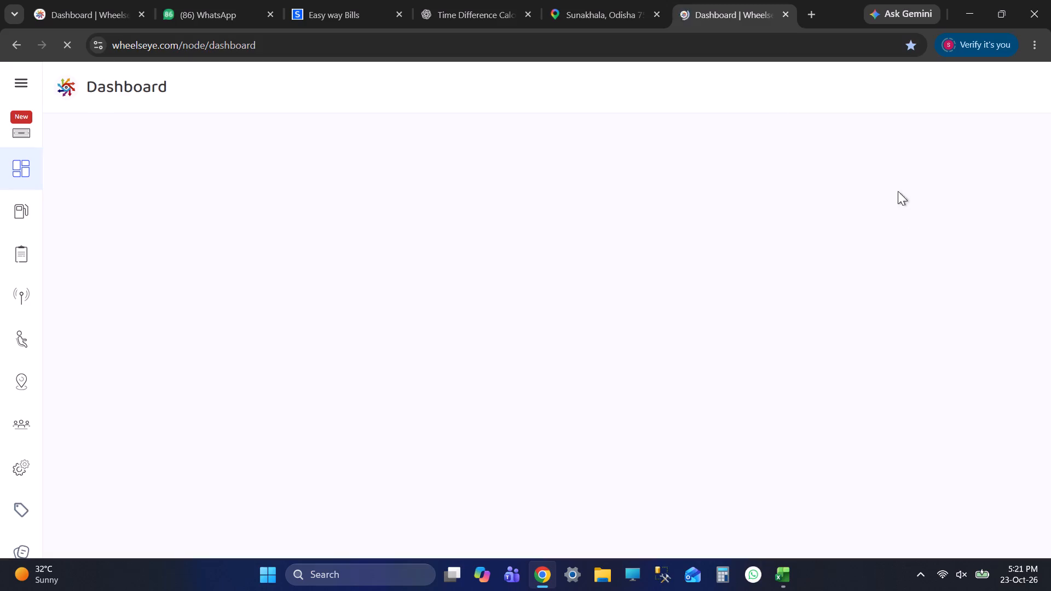
{"action": "left_click", "coordinate": [692, 349]}
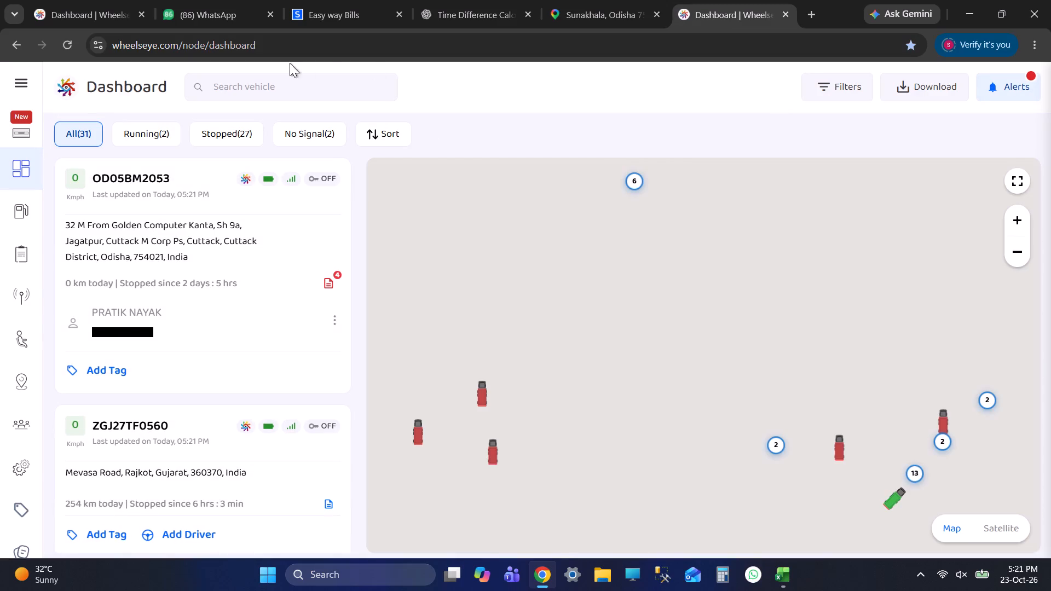
{"action": "left_click", "coordinate": [269, 84]}
{"action": "type", "text": "6421"}
{"action": "key", "text": "Return"}
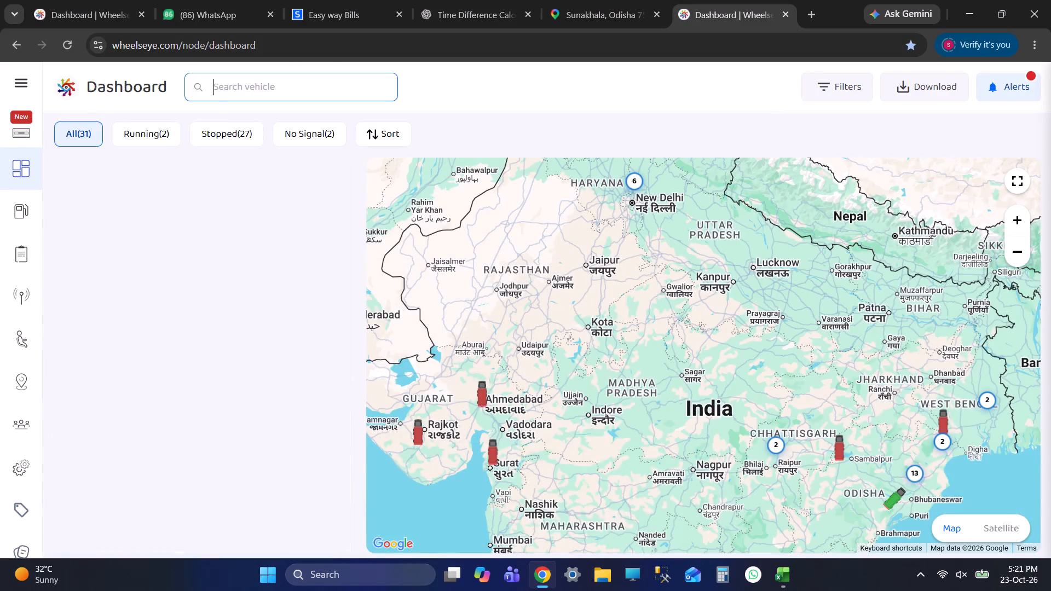
{"action": "left_click", "coordinate": [185, 254]}
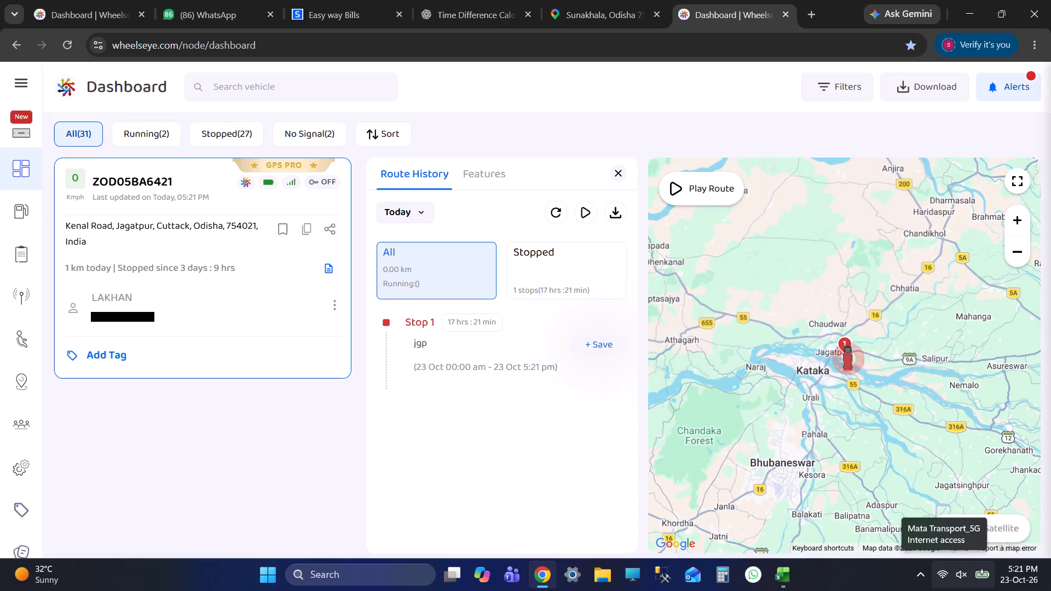
{"action": "left_click_drag", "start_coordinate": [512, 590], "coordinate": [729, 590]}
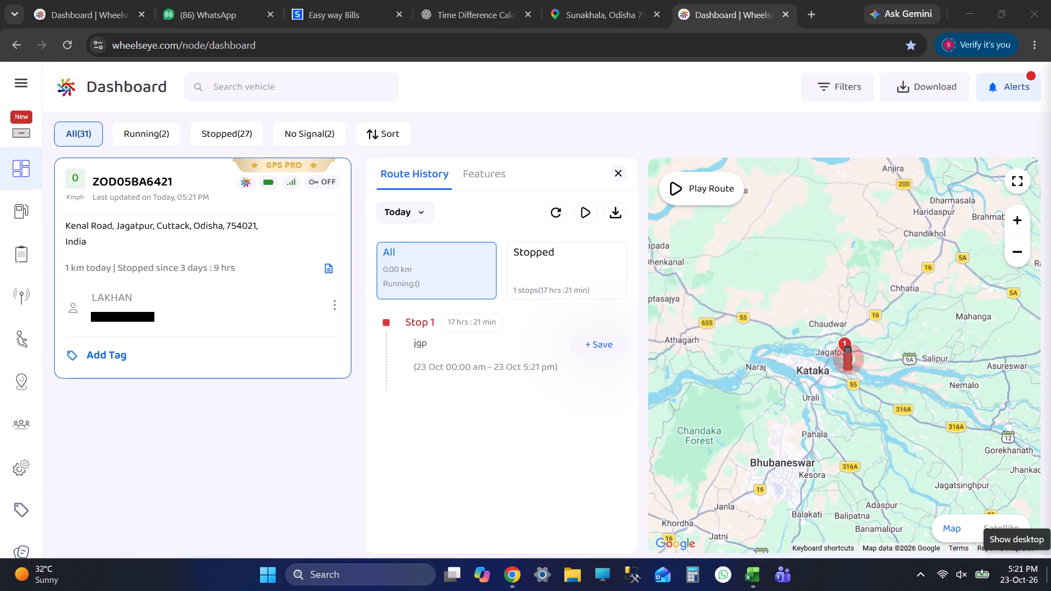
{"action": "left_click", "coordinate": [483, 345]}
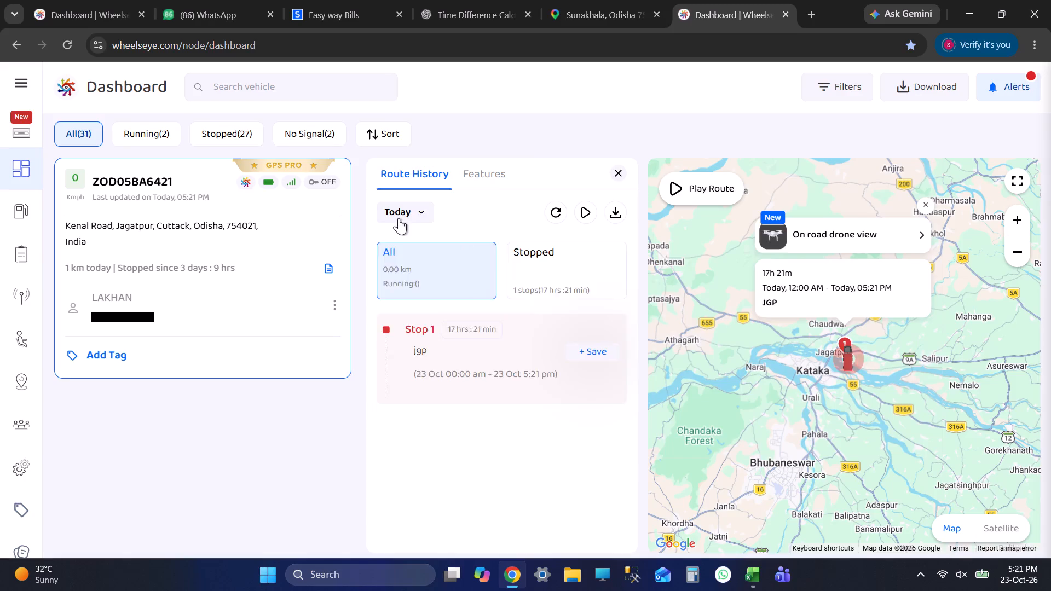
{"action": "left_click", "coordinate": [399, 218]}
{"action": "left_click", "coordinate": [460, 312]}
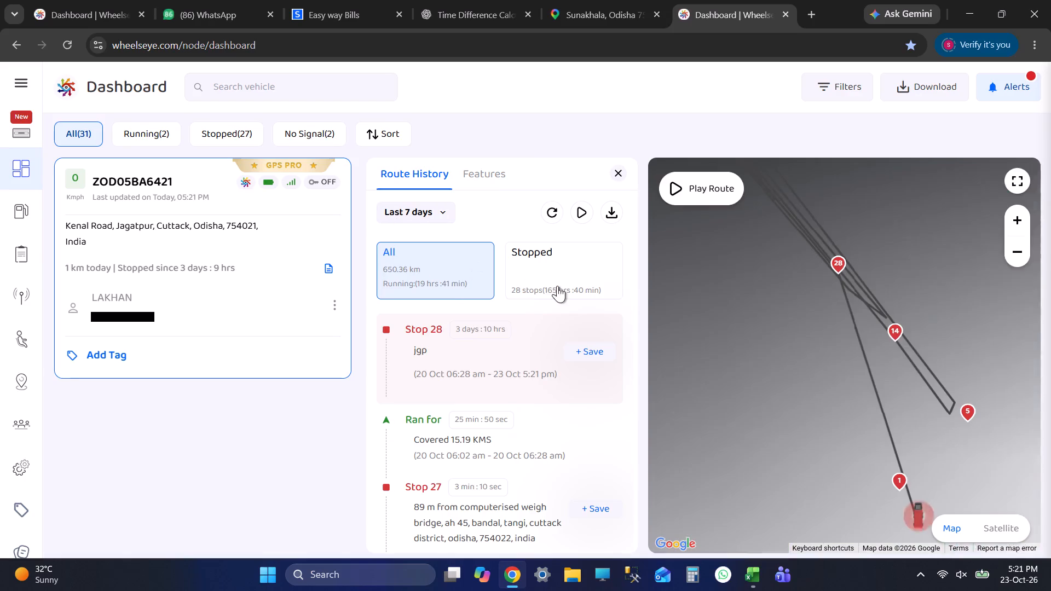
{"action": "scroll", "coordinate": [837, 285], "scroll_direction": "down", "scroll_amount": 2}
{"action": "scroll", "coordinate": [837, 291], "scroll_direction": "up", "scroll_amount": 1}
{"action": "scroll", "coordinate": [837, 291], "scroll_direction": "down", "scroll_amount": 11}
{"action": "scroll", "coordinate": [835, 307], "scroll_direction": "up", "scroll_amount": 1}
{"action": "scroll", "coordinate": [835, 307], "scroll_direction": "down", "scroll_amount": 1}
{"action": "scroll", "coordinate": [844, 307], "scroll_direction": "up", "scroll_amount": 1}
{"action": "scroll", "coordinate": [844, 309], "scroll_direction": "down", "scroll_amount": 3}
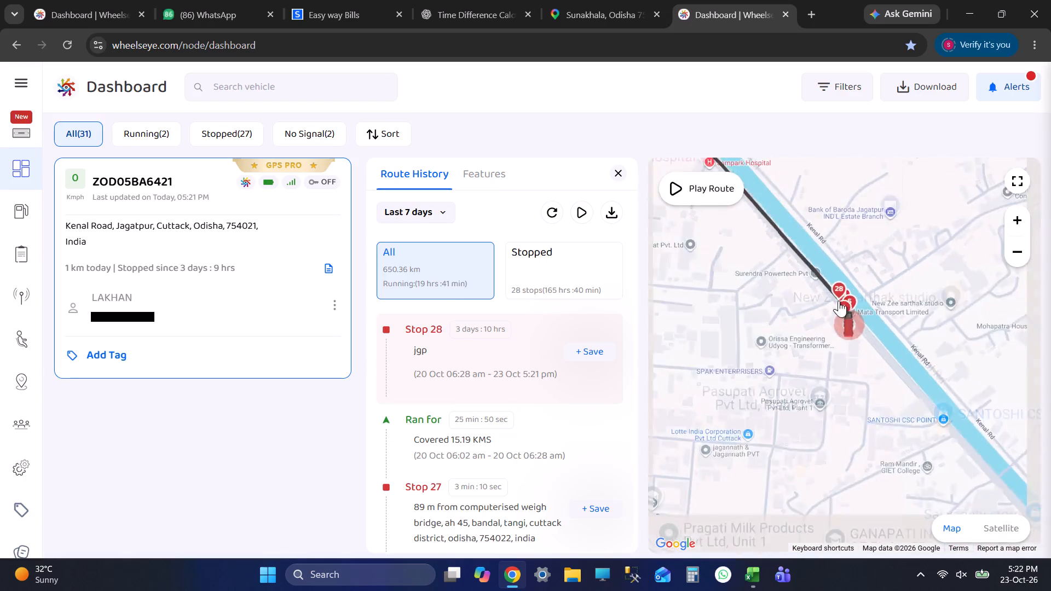
{"action": "key", "text": "alt+Tab"}
{"action": "key", "text": "alt+Tab"}
{"action": "key", "text": "alt+Tab"}
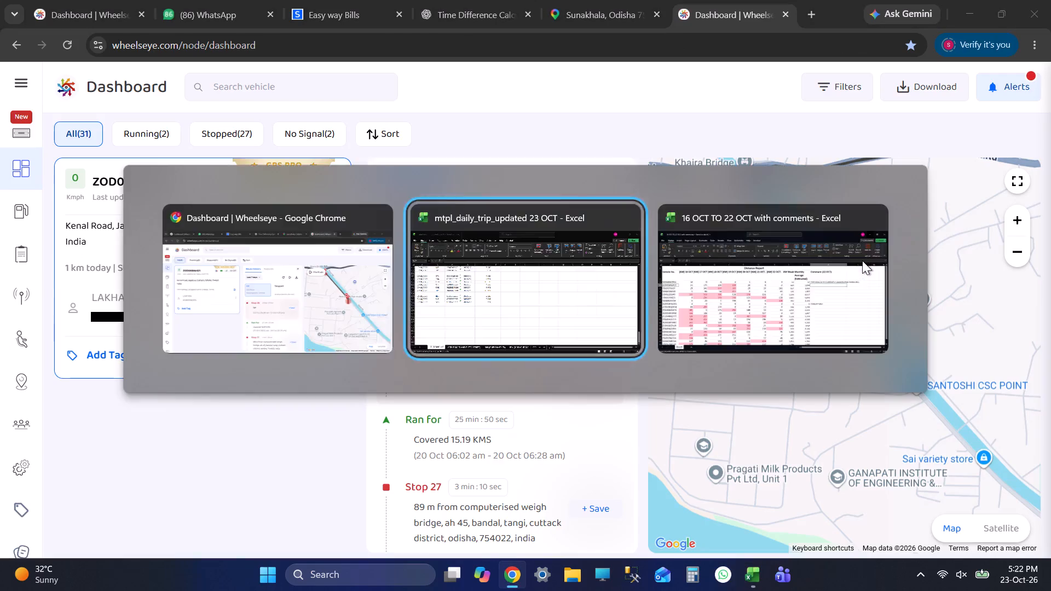
{"action": "key", "text": "alt+Tab"}
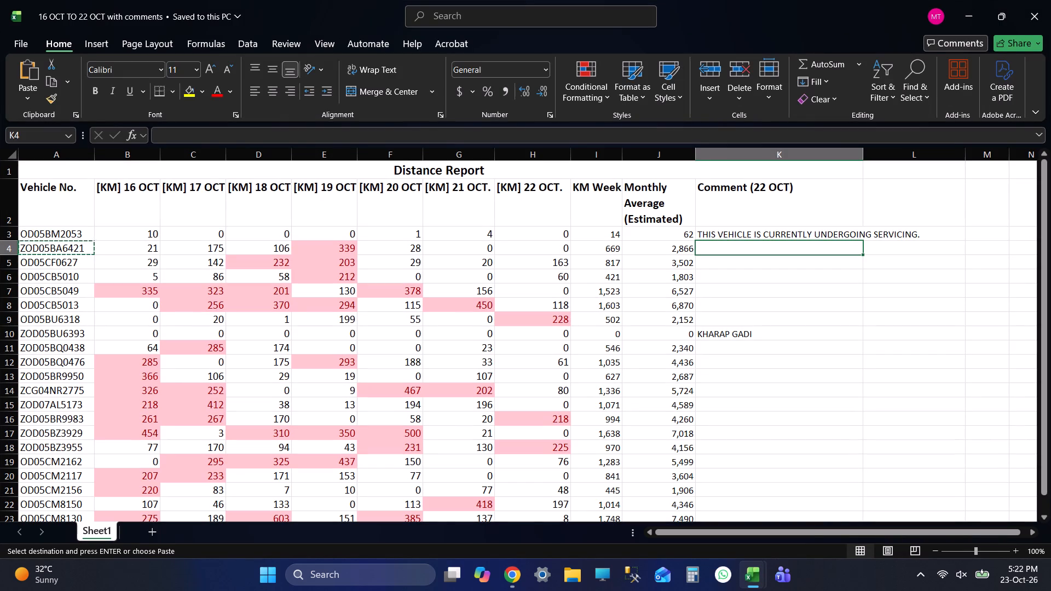
{"action": "type", "text": "PURAV"}
{"action": "key", "text": "space"}
{"action": "key", "text": "BackSpace"}
{"action": "key", "text": "BackSpace"}
{"action": "key", "text": "BackSpace"}
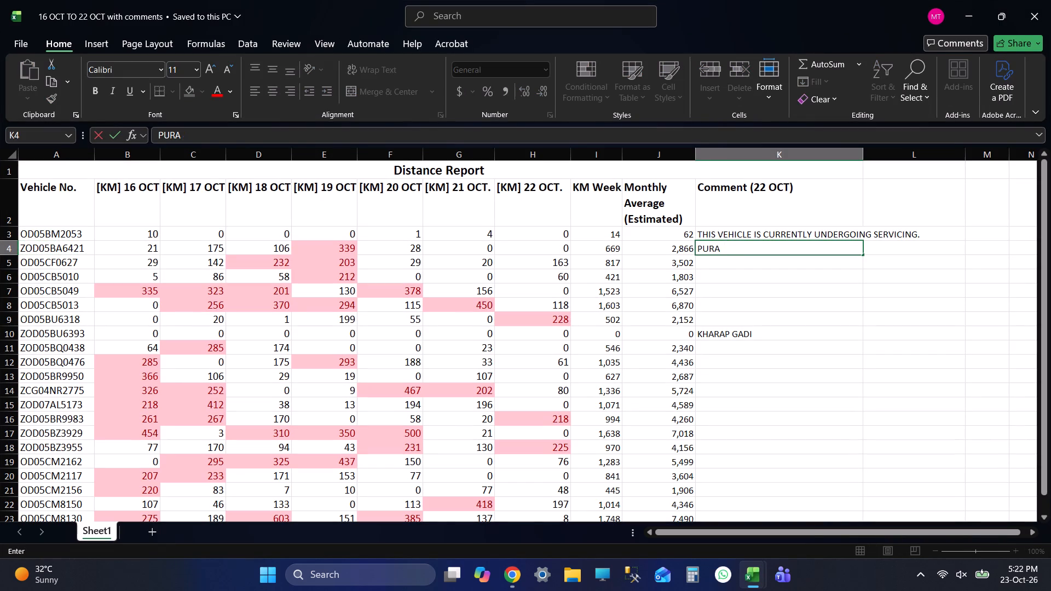
{"action": "type", "text": "A DIN"}
{"action": "key", "text": "space"}
{"action": "type", "text": "JGP MEIN KHADA"}
{"action": "key", "text": "space"}
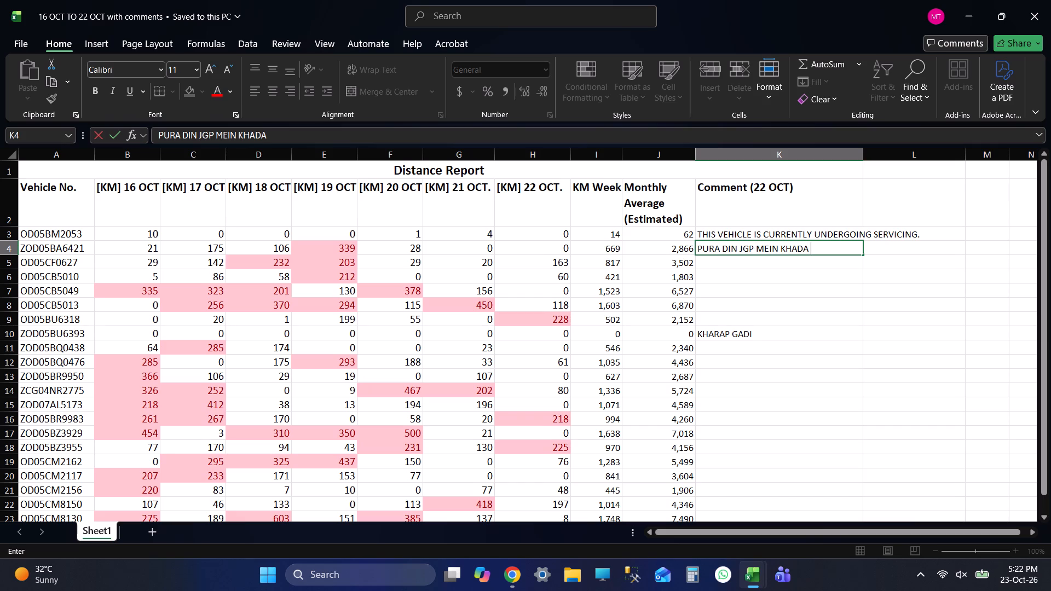
{"action": "type", "text": "THA"}
{"action": "key", "text": "Return"}
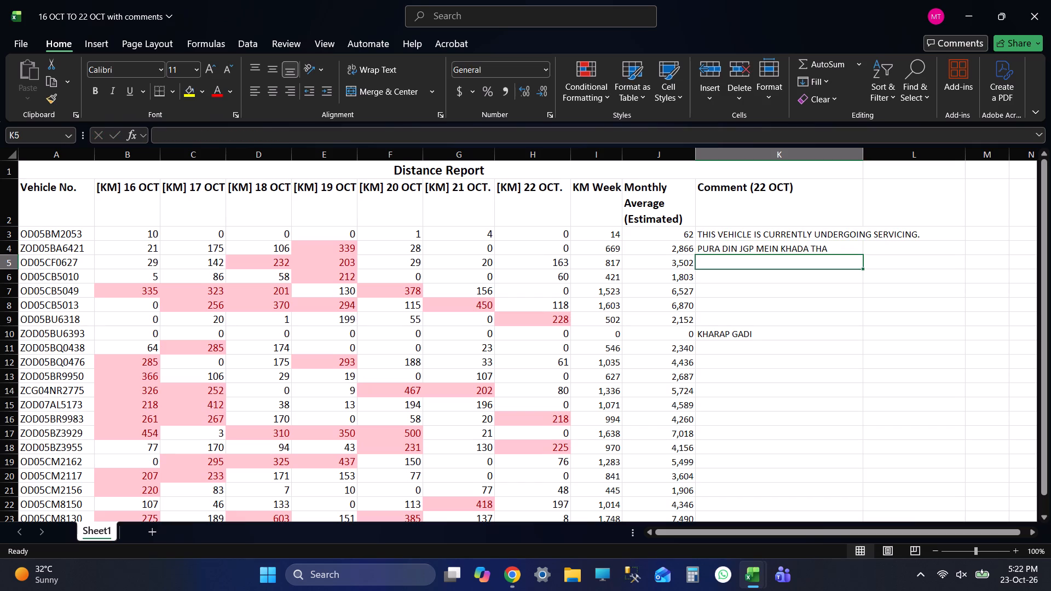
{"action": "key", "text": "ctrl+s"}
{"action": "key", "text": "shift+Tab"}
{"action": "key", "text": "shift+Tab"}
{"action": "key", "text": "shift+Tab"}
{"action": "key", "text": "shift+Tab"}
{"action": "key", "text": "shift+Tab"}
{"action": "key", "text": "shift+Tab"}
{"action": "key", "text": "shift+Tab"}
{"action": "key", "text": "shift+Tab"}
{"action": "key", "text": "shift+Tab"}
{"action": "key", "text": "shift+Tab"}
{"action": "key", "text": "shift+Tab"}
{"action": "key", "text": "shift+Tab"}
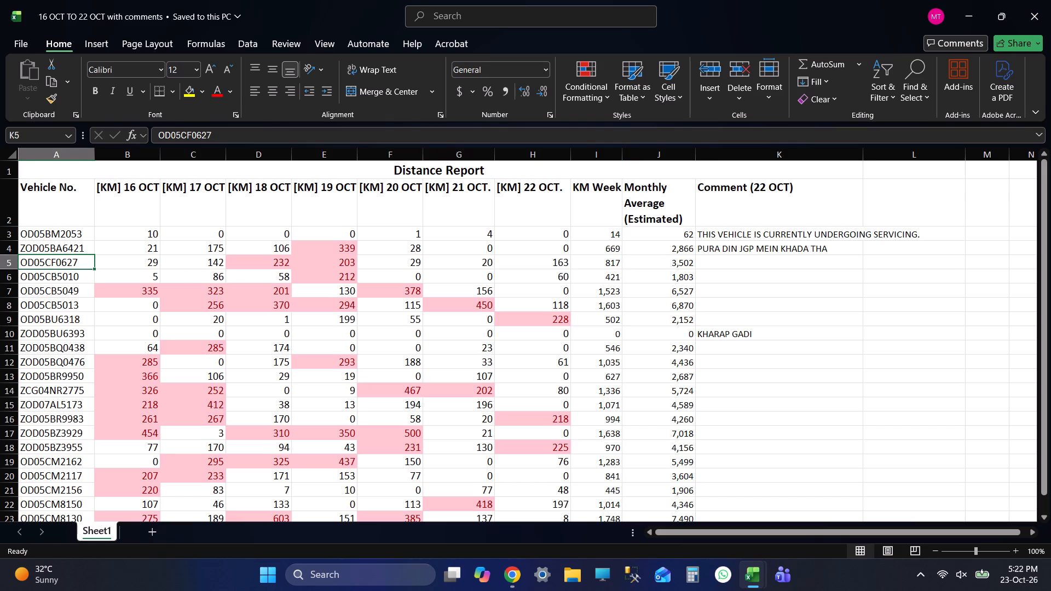
{"action": "key", "text": "ctrl+c"}
{"action": "key", "text": "alt+Tab"}
{"action": "left_click", "coordinate": [300, 97]}
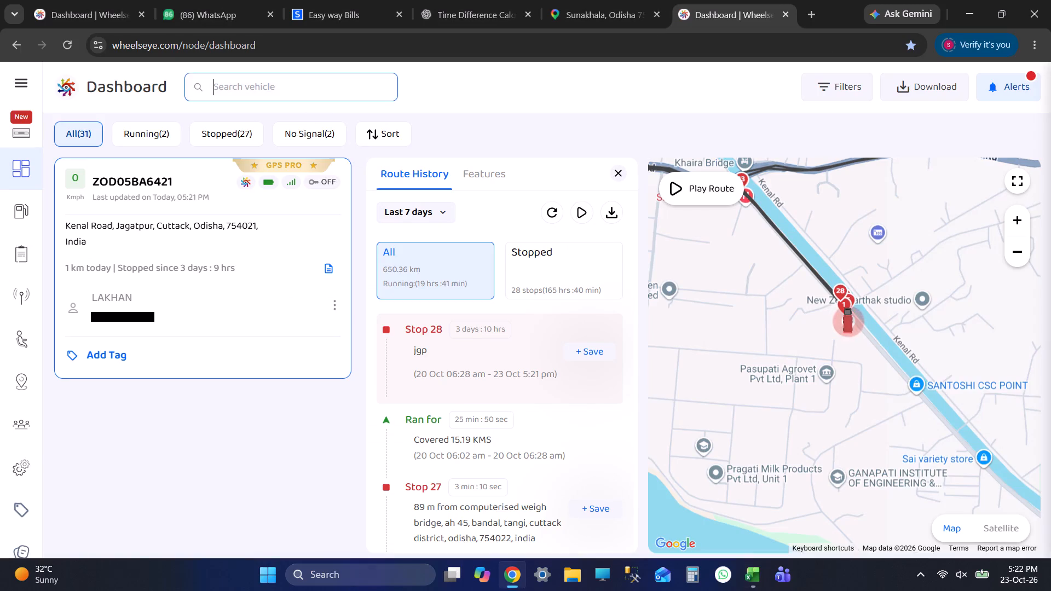
{"action": "key", "text": "ctrl+v"}
{"action": "key", "text": "Return"}
{"action": "left_click", "coordinate": [232, 162]}
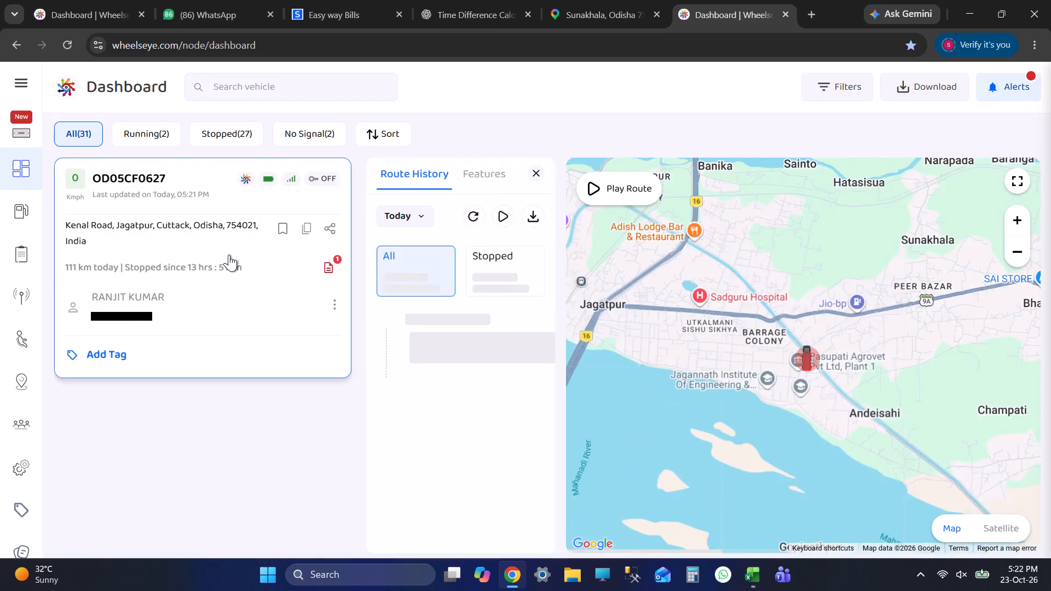
{"action": "left_click", "coordinate": [412, 217]}
{"action": "left_click", "coordinate": [435, 351]}
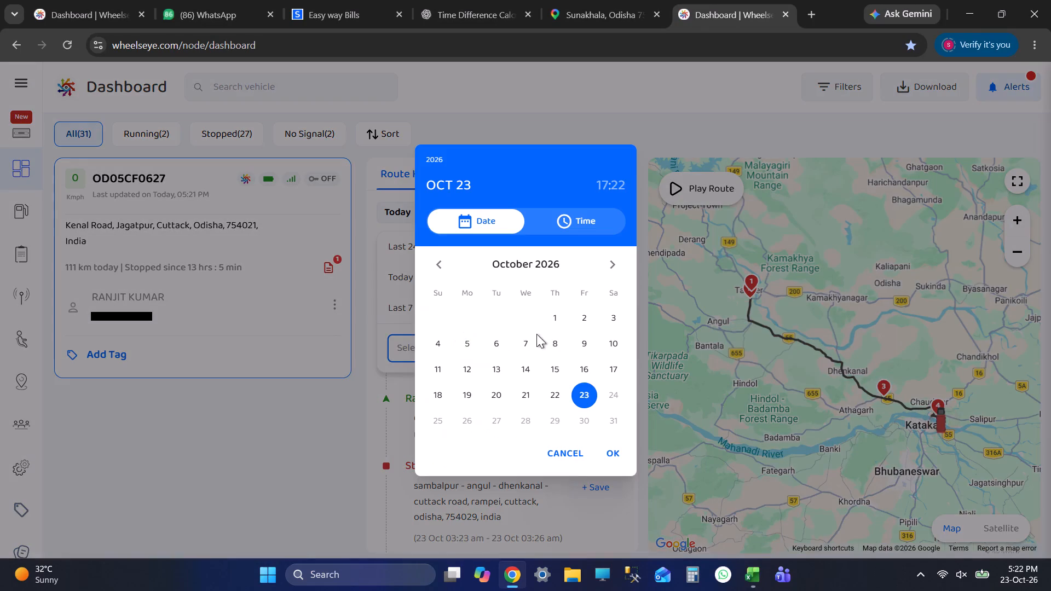
{"action": "left_click", "coordinate": [556, 392]}
{"action": "left_click", "coordinate": [524, 288]}
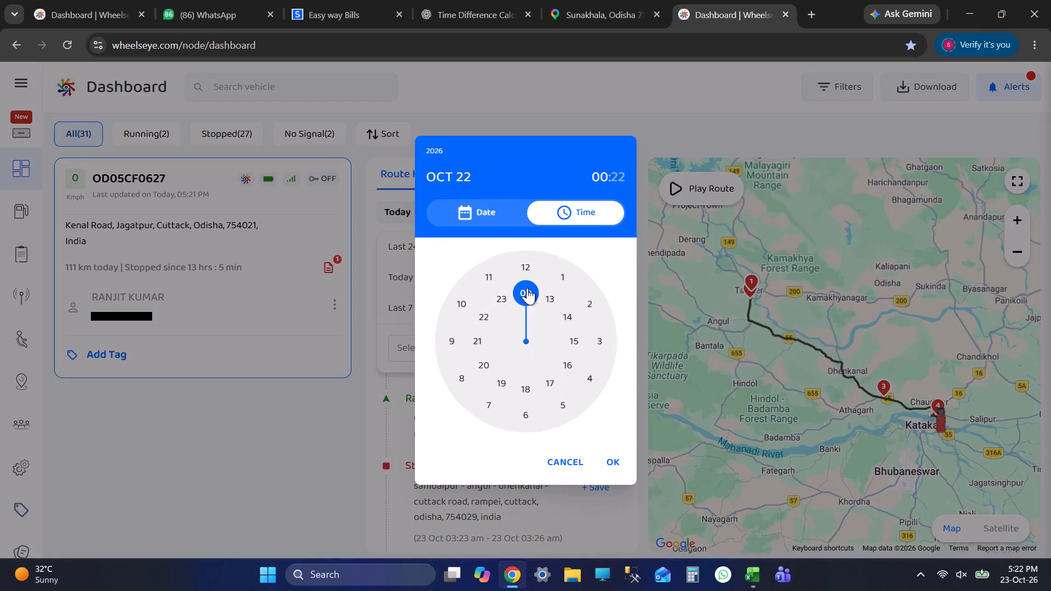
{"action": "left_click", "coordinate": [523, 263]}
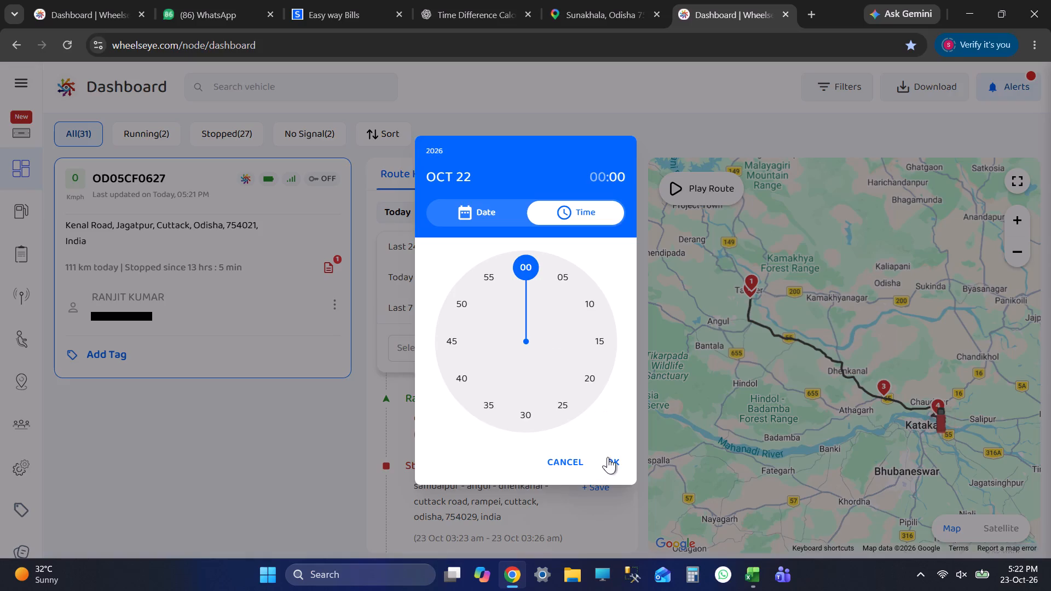
{"action": "left_click", "coordinate": [608, 457]}
{"action": "left_click", "coordinate": [557, 345]}
{"action": "left_click", "coordinate": [547, 385]}
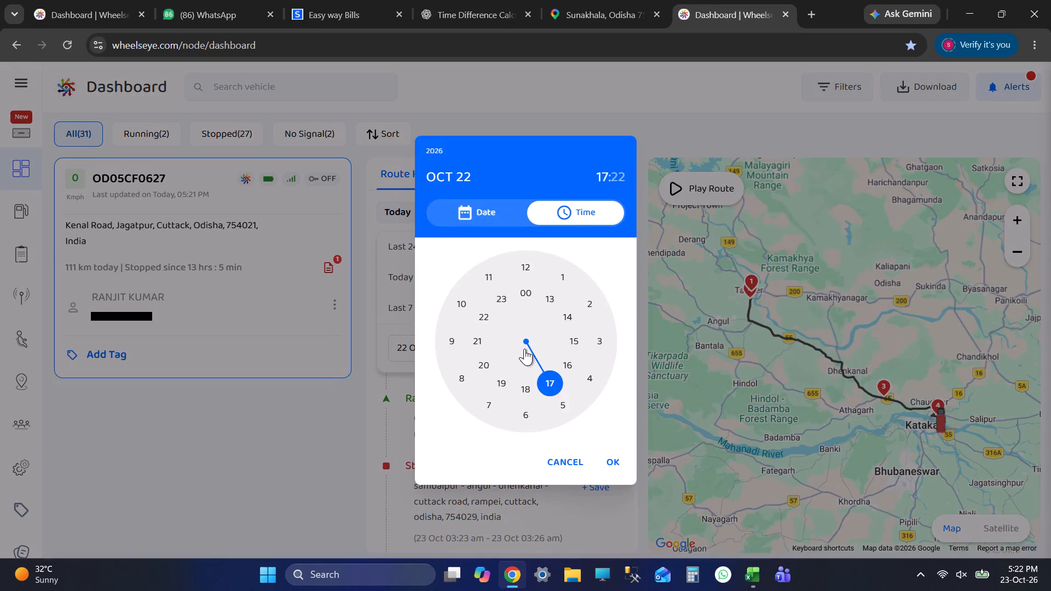
{"action": "left_click", "coordinate": [505, 301]}
{"action": "left_click", "coordinate": [519, 268]}
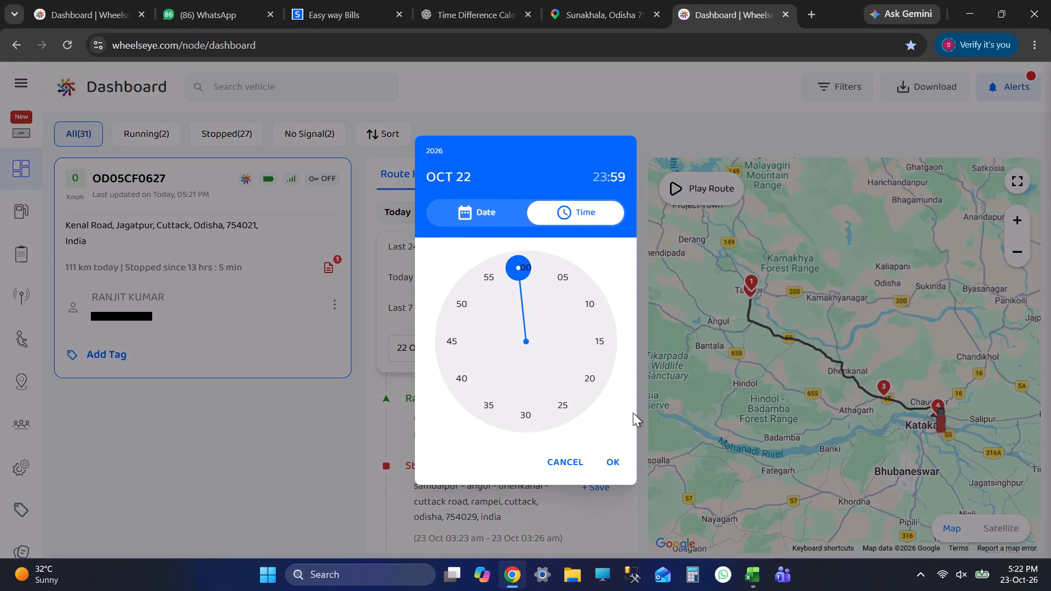
{"action": "left_click", "coordinate": [612, 454]}
{"action": "scroll", "coordinate": [555, 329], "scroll_direction": "down", "scroll_amount": 10}
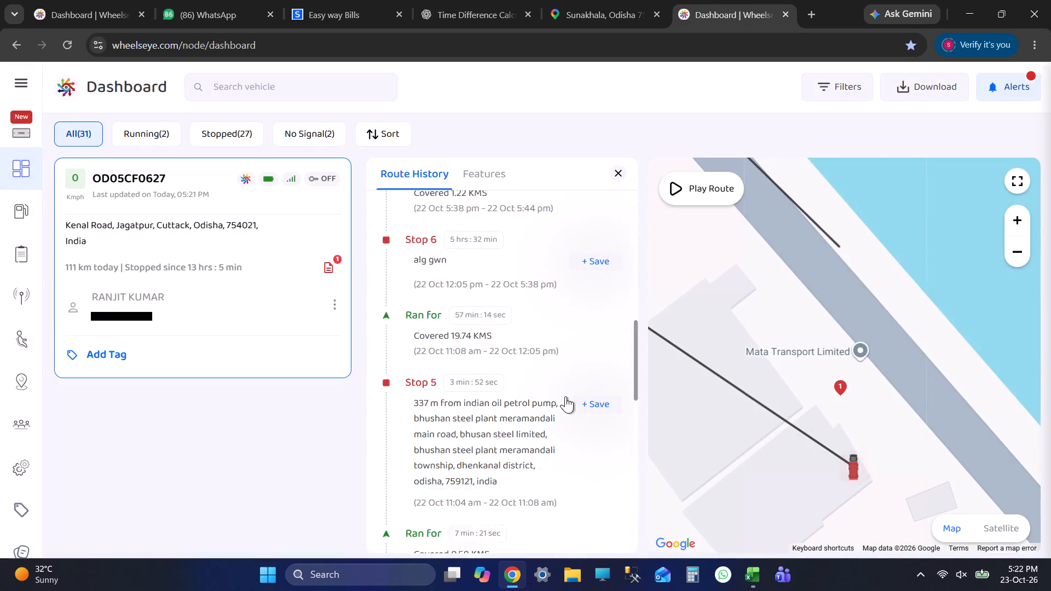
{"action": "scroll", "coordinate": [565, 396], "scroll_direction": "down", "scroll_amount": 11}
{"action": "left_click", "coordinate": [518, 481]}
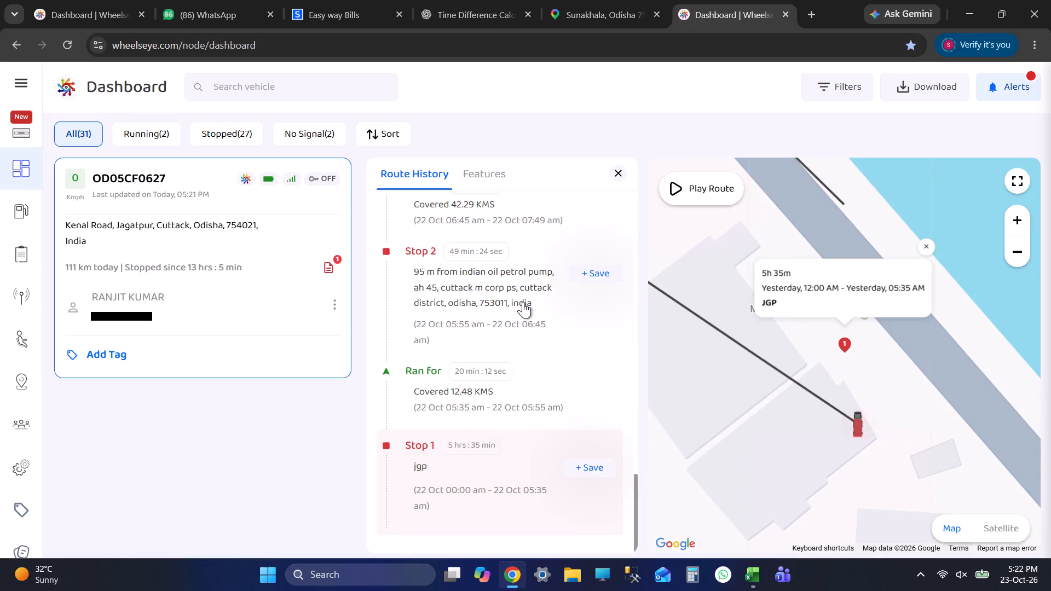
{"action": "left_click", "coordinate": [548, 312]}
{"action": "scroll", "coordinate": [543, 312], "scroll_direction": "up", "scroll_amount": 2}
{"action": "left_click", "coordinate": [499, 324]}
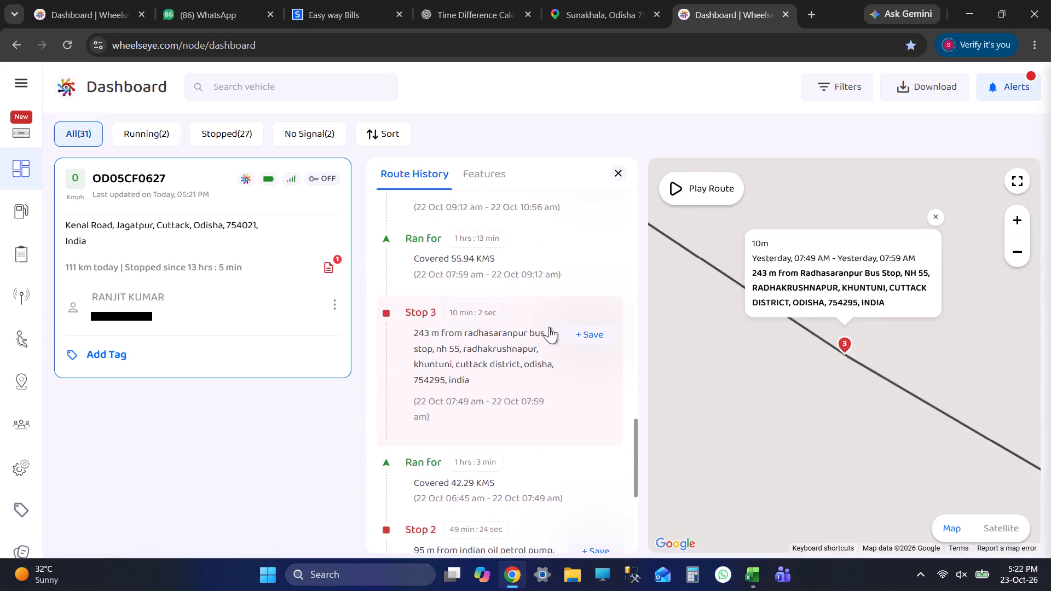
{"action": "scroll", "coordinate": [563, 328], "scroll_direction": "up", "scroll_amount": 3}
{"action": "left_click", "coordinate": [525, 333]}
{"action": "left_click", "coordinate": [515, 378]}
{"action": "scroll", "coordinate": [839, 375], "scroll_direction": "down", "scroll_amount": 10}
{"action": "scroll", "coordinate": [836, 389], "scroll_direction": "up", "scroll_amount": 1}
{"action": "scroll", "coordinate": [836, 390], "scroll_direction": "down", "scroll_amount": 8}
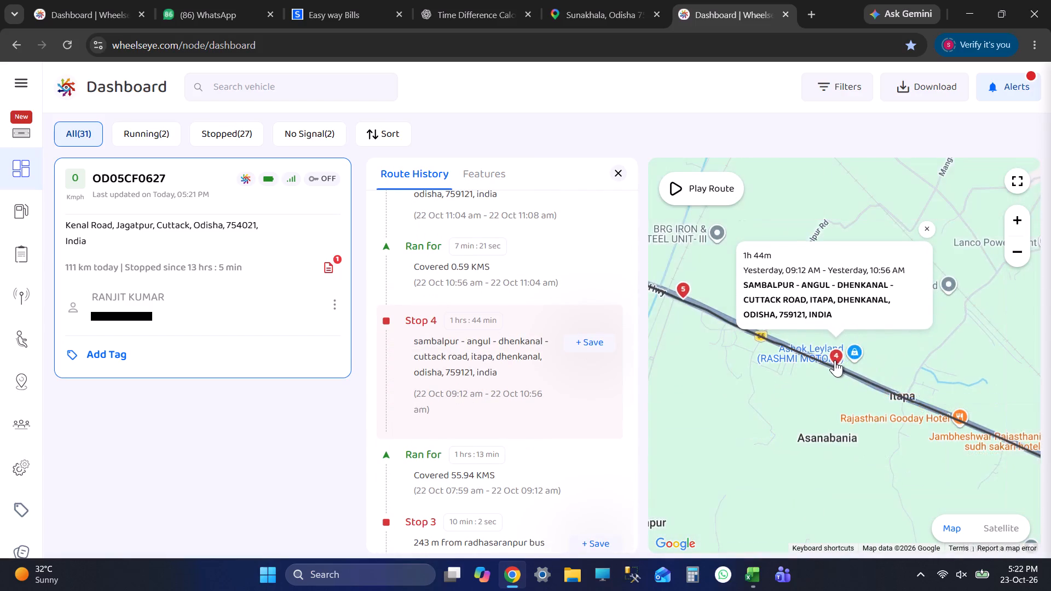
{"action": "scroll", "coordinate": [835, 363], "scroll_direction": "down", "scroll_amount": 3}
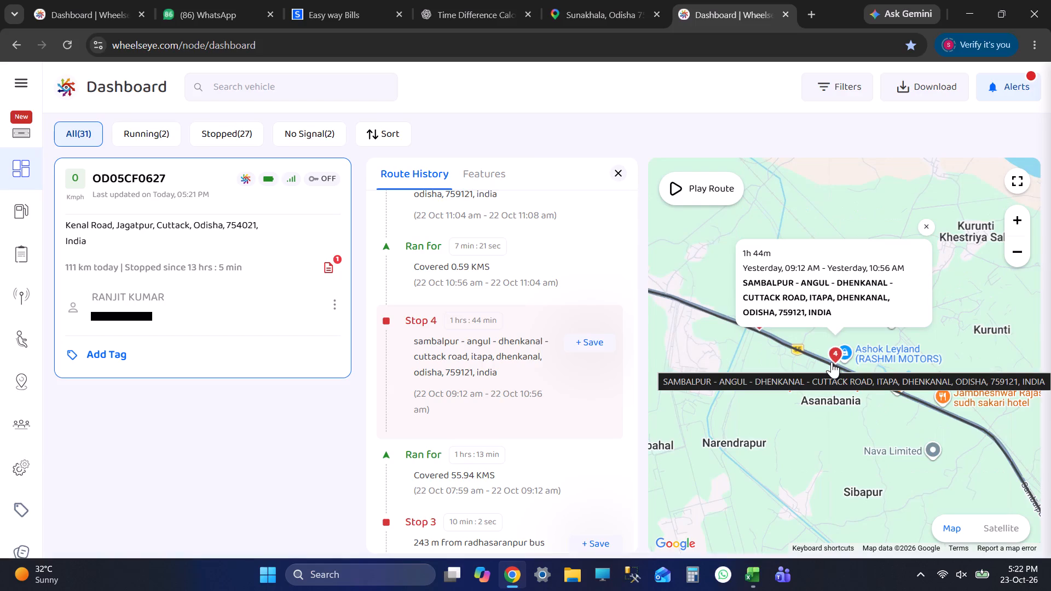
{"action": "scroll", "coordinate": [463, 315], "scroll_direction": "up", "scroll_amount": 3}
{"action": "left_click", "coordinate": [519, 361]}
{"action": "scroll", "coordinate": [519, 361], "scroll_direction": "up", "scroll_amount": 2}
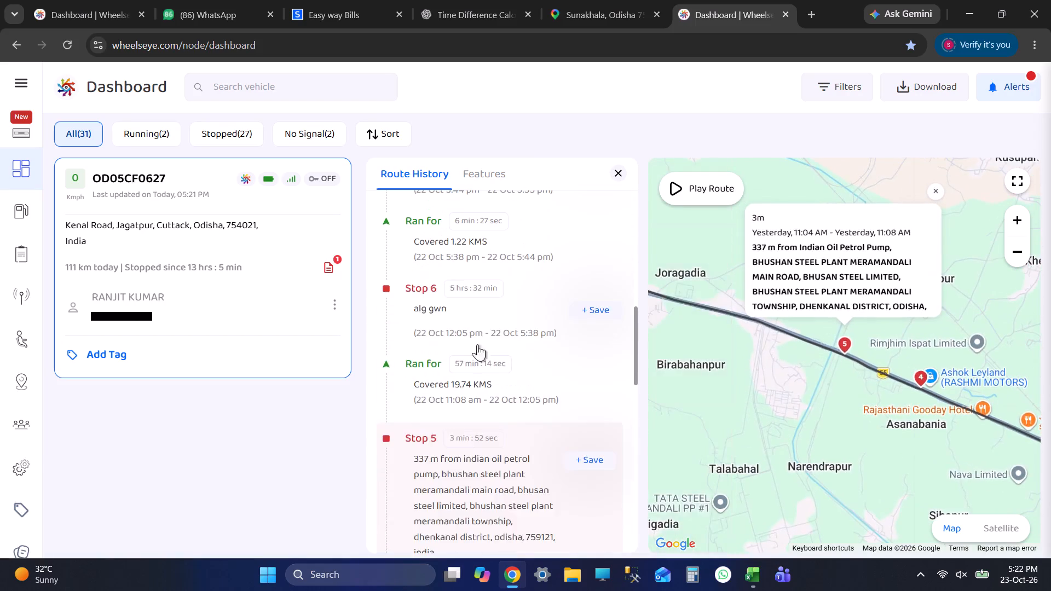
{"action": "left_click", "coordinate": [458, 321]}
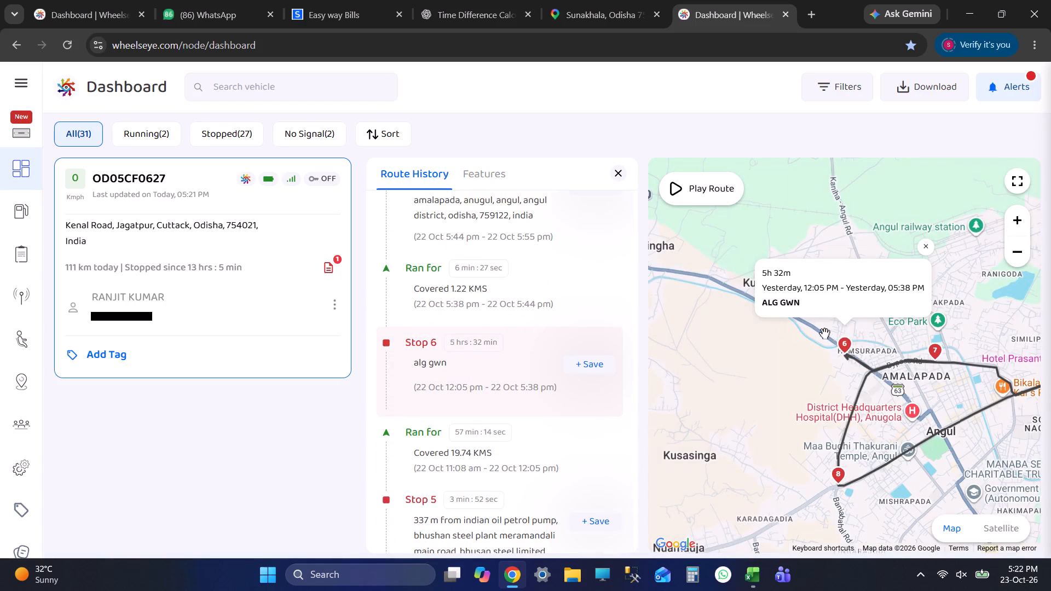
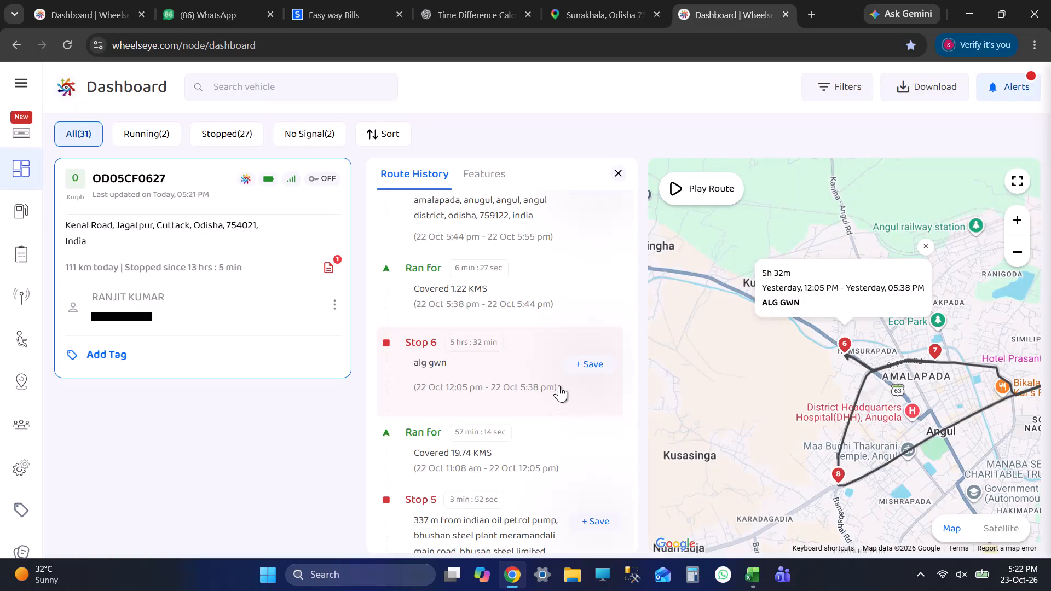
{"action": "scroll", "coordinate": [550, 402], "scroll_direction": "up", "scroll_amount": 3}
{"action": "left_click", "coordinate": [498, 396]}
{"action": "scroll", "coordinate": [498, 396], "scroll_direction": "up", "scroll_amount": 2}
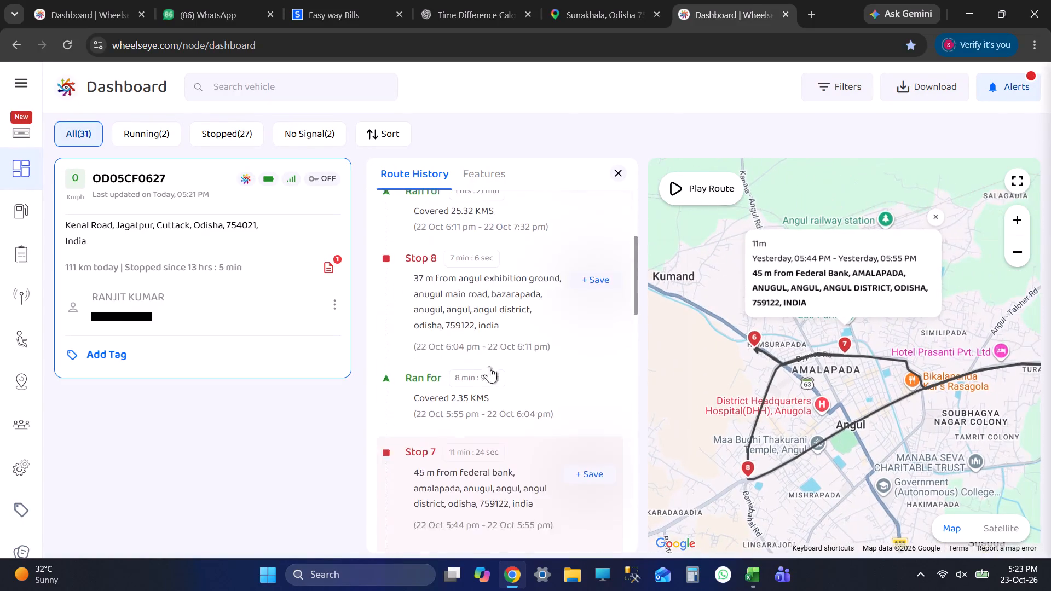
{"action": "left_click", "coordinate": [489, 358]}
{"action": "scroll", "coordinate": [492, 358], "scroll_direction": "up", "scroll_amount": 4}
{"action": "left_click", "coordinate": [498, 358]}
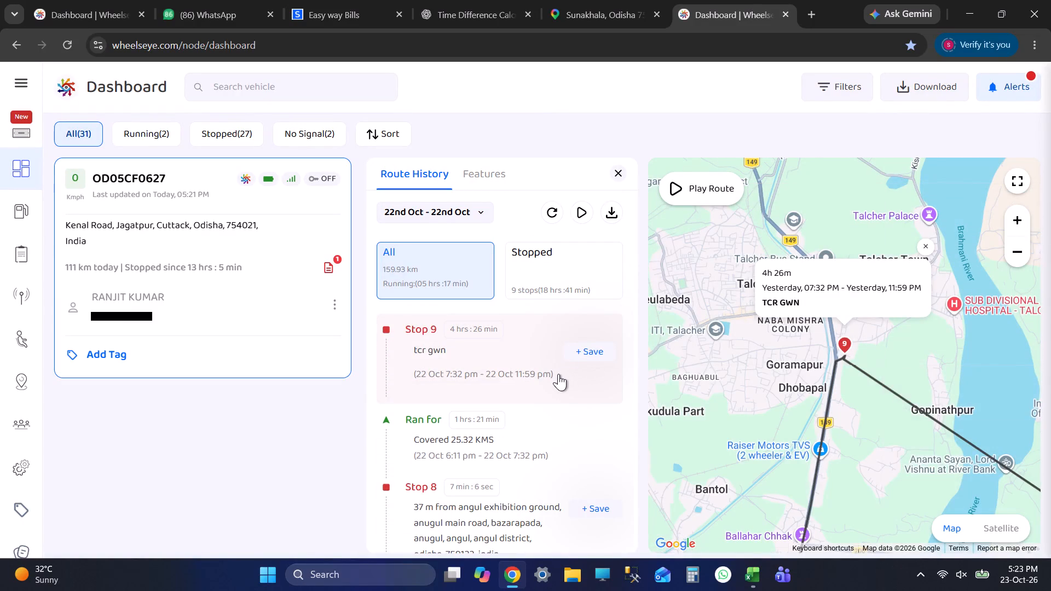
{"action": "scroll", "coordinate": [482, 378], "scroll_direction": "down", "scroll_amount": 2}
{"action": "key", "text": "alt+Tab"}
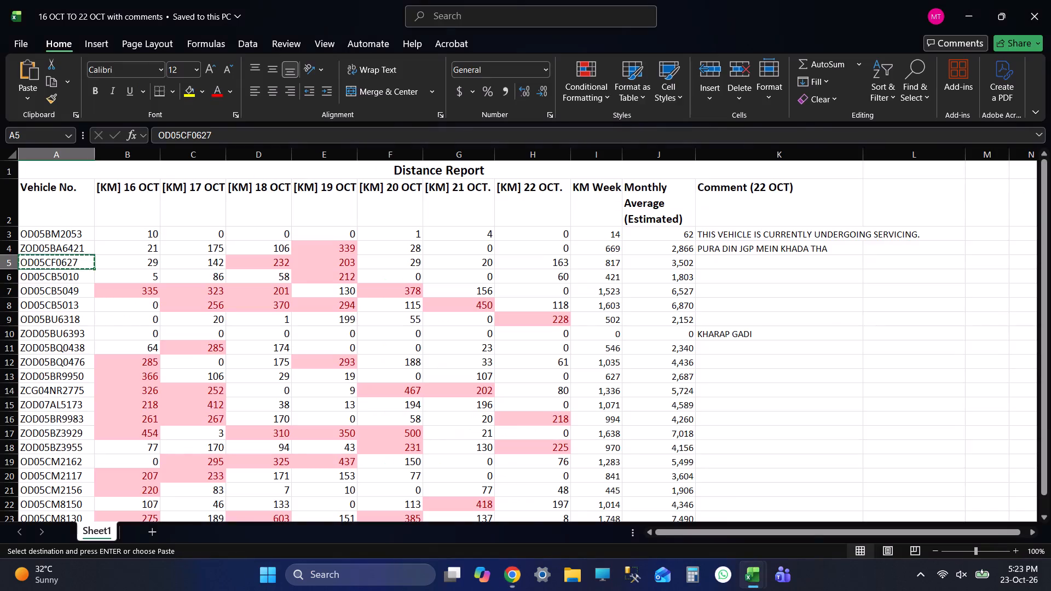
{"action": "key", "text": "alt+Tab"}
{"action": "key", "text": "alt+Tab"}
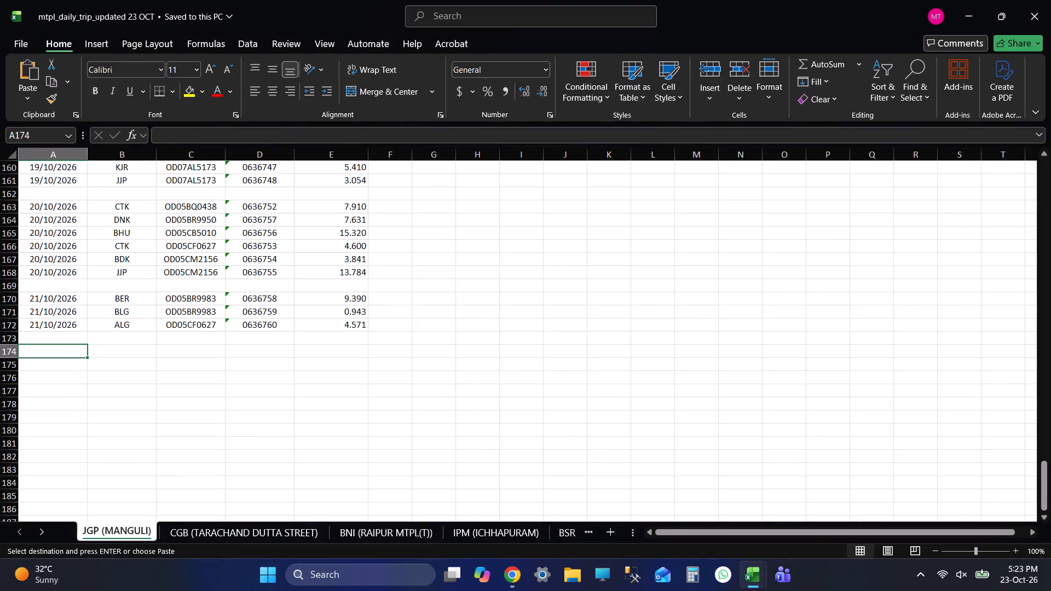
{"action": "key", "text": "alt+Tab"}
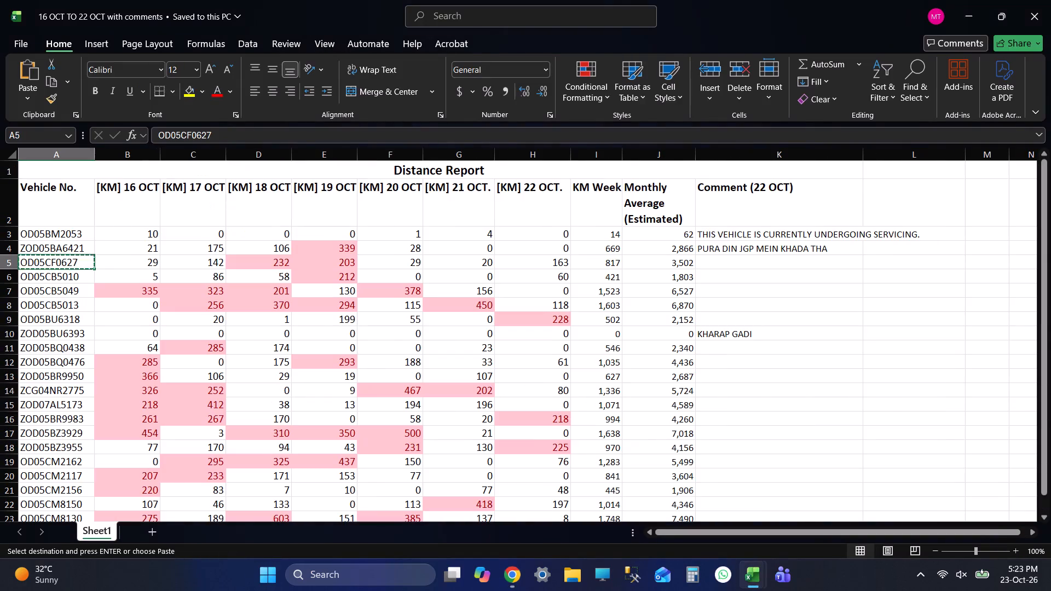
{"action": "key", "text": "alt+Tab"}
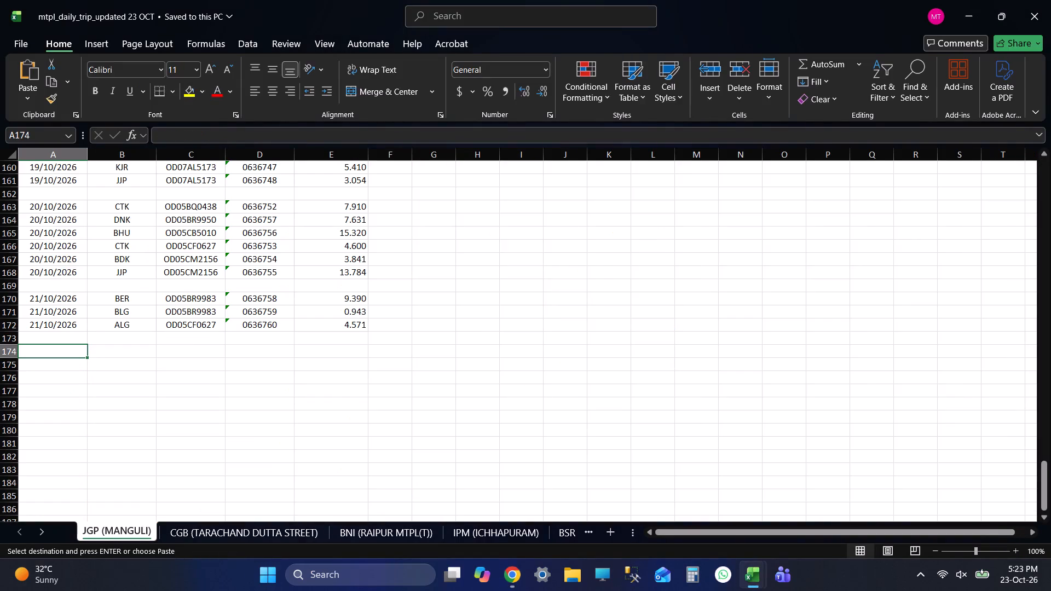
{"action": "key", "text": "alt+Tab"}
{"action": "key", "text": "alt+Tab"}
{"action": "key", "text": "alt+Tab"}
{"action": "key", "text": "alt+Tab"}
{"action": "scroll", "coordinate": [510, 364], "scroll_direction": "down", "scroll_amount": 1}
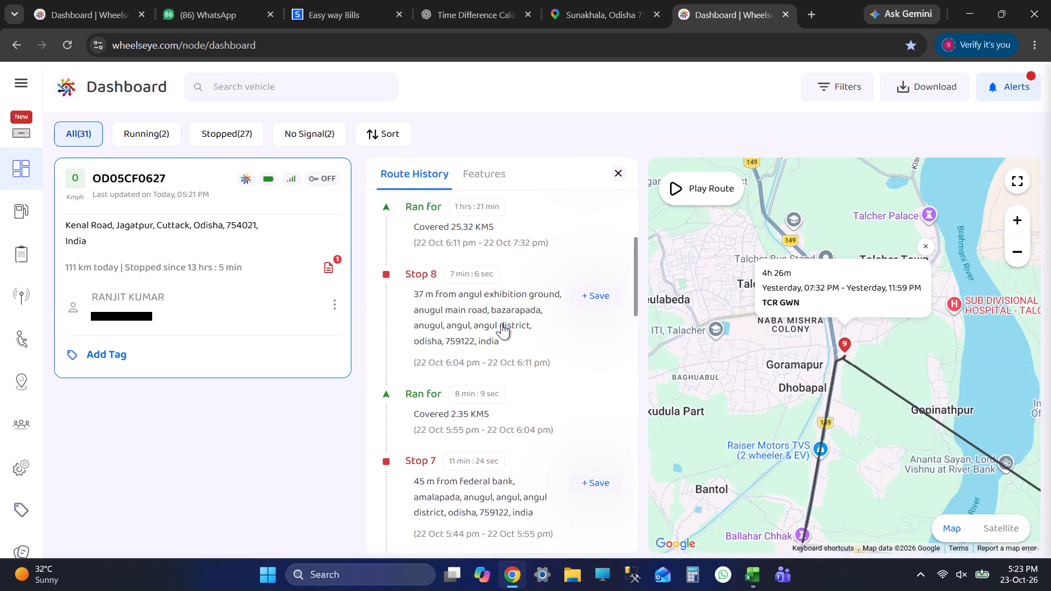
{"action": "scroll", "coordinate": [501, 319], "scroll_direction": "up", "scroll_amount": 3}
{"action": "scroll", "coordinate": [492, 276], "scroll_direction": "up", "scroll_amount": 1}
{"action": "scroll", "coordinate": [503, 330], "scroll_direction": "down", "scroll_amount": 1}
{"action": "scroll", "coordinate": [502, 340], "scroll_direction": "up", "scroll_amount": 1}
{"action": "scroll", "coordinate": [502, 341], "scroll_direction": "down", "scroll_amount": 10}
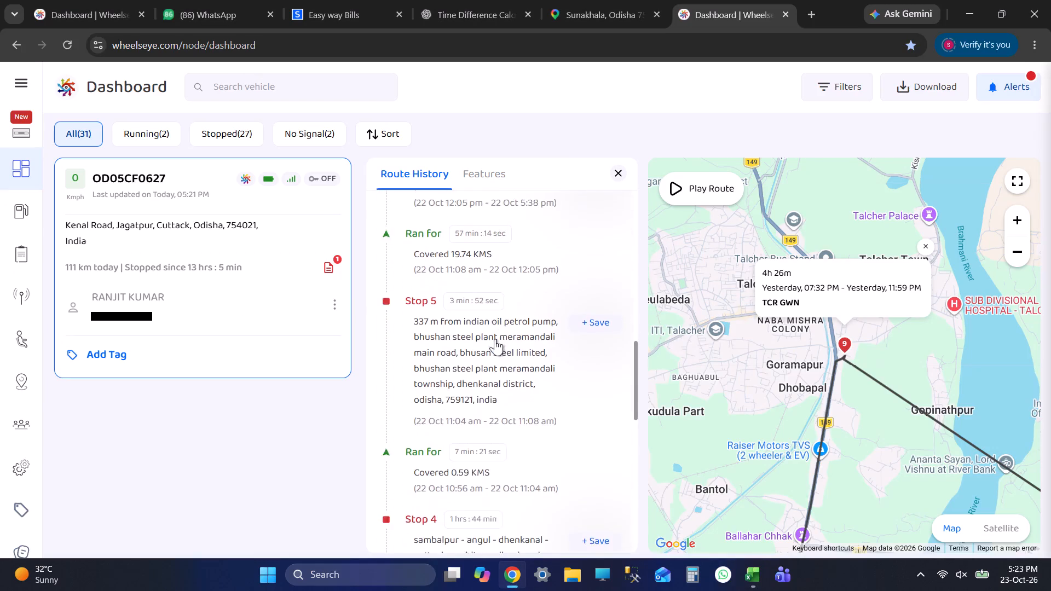
{"action": "scroll", "coordinate": [492, 237], "scroll_direction": "up", "scroll_amount": 3}
{"action": "left_click", "coordinate": [491, 385]}
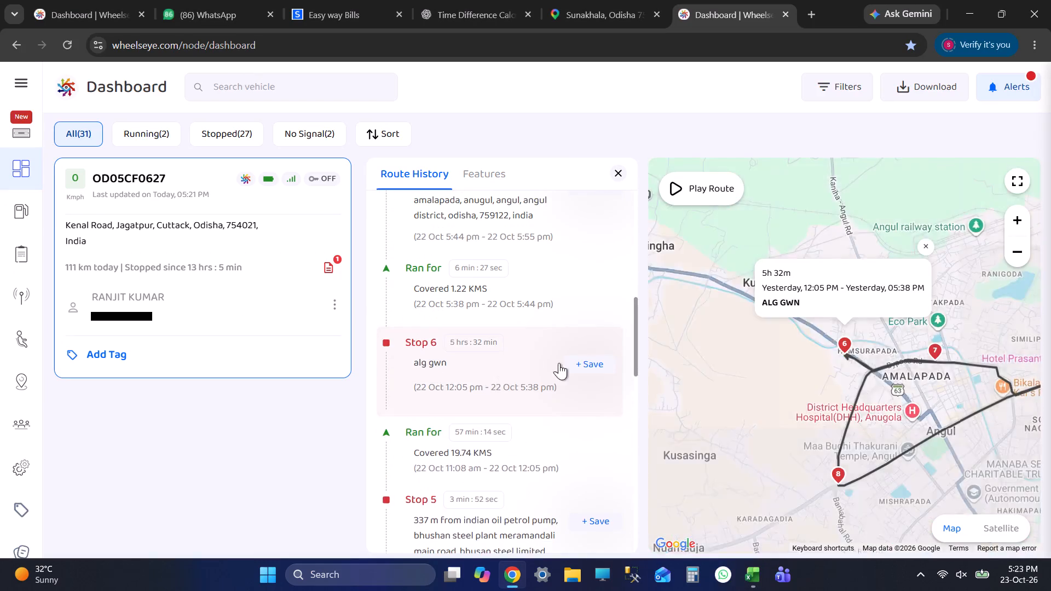
{"action": "key", "text": "alt+Tab"}
{"action": "key", "text": "alt+Tab"}
{"action": "scroll", "coordinate": [539, 347], "scroll_direction": "up", "scroll_amount": 3}
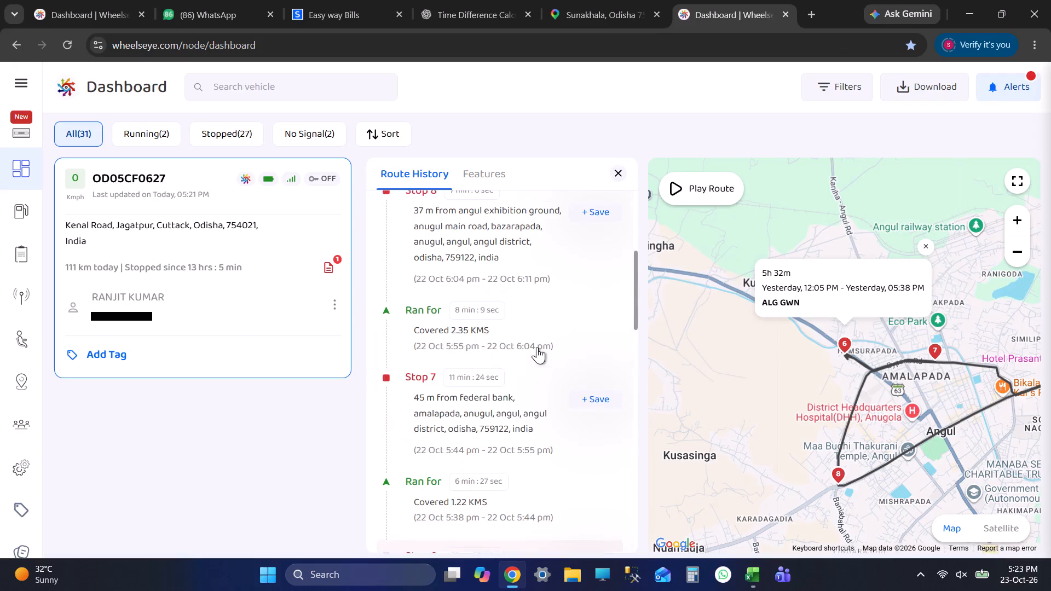
{"action": "key", "text": "alt+Tab"}
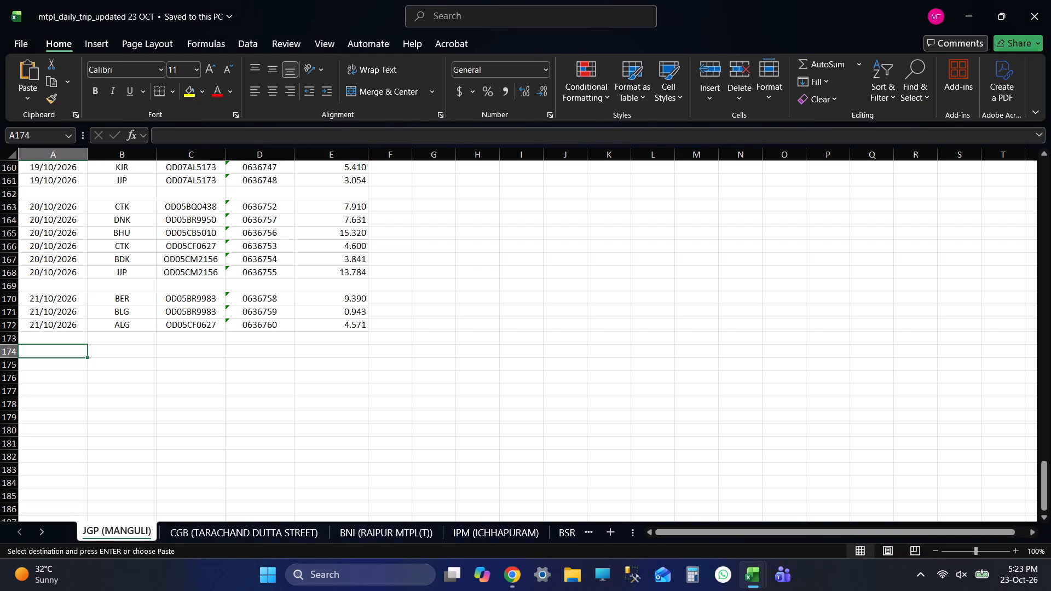
{"action": "key", "text": "alt+Tab"}
{"action": "left_click", "coordinate": [522, 406]}
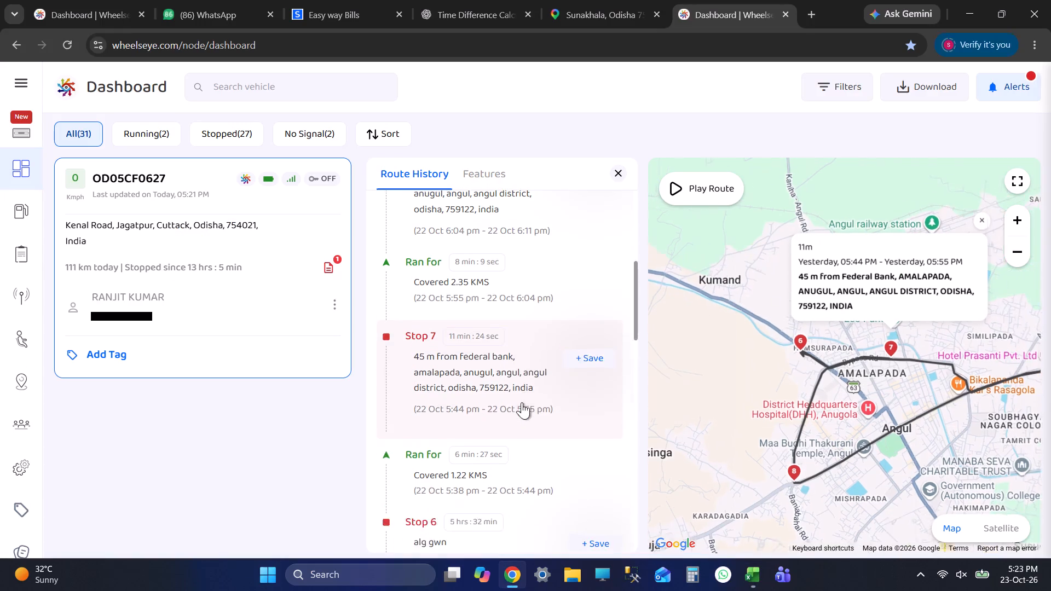
{"action": "scroll", "coordinate": [522, 397], "scroll_direction": "down", "scroll_amount": 15}
{"action": "scroll", "coordinate": [541, 404], "scroll_direction": "up", "scroll_amount": 1}
{"action": "scroll", "coordinate": [541, 405], "scroll_direction": "down", "scroll_amount": 7}
{"action": "left_click", "coordinate": [528, 318]}
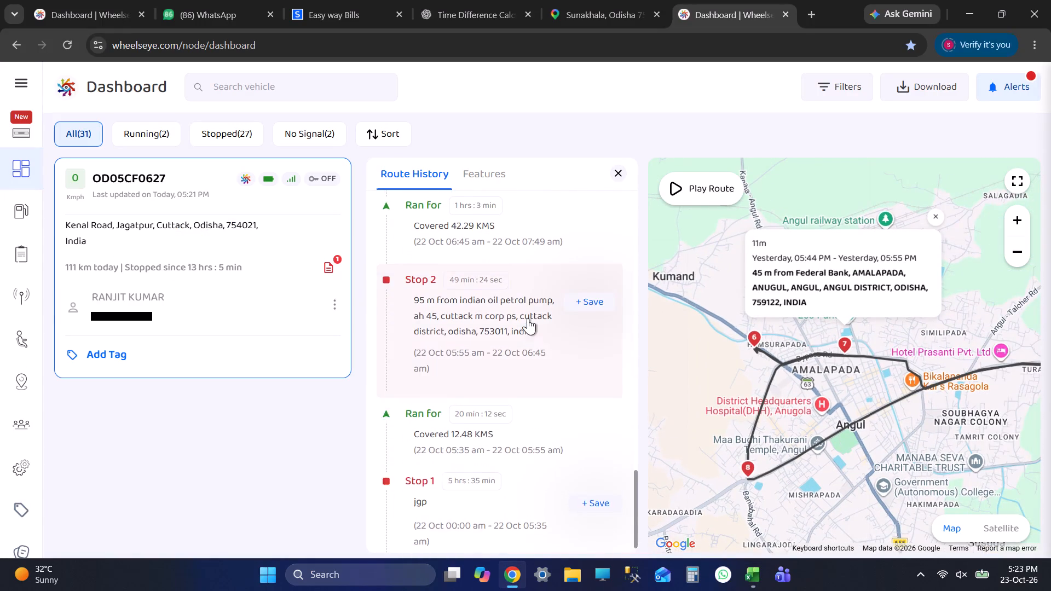
{"action": "scroll", "coordinate": [843, 352], "scroll_direction": "up", "scroll_amount": 11}
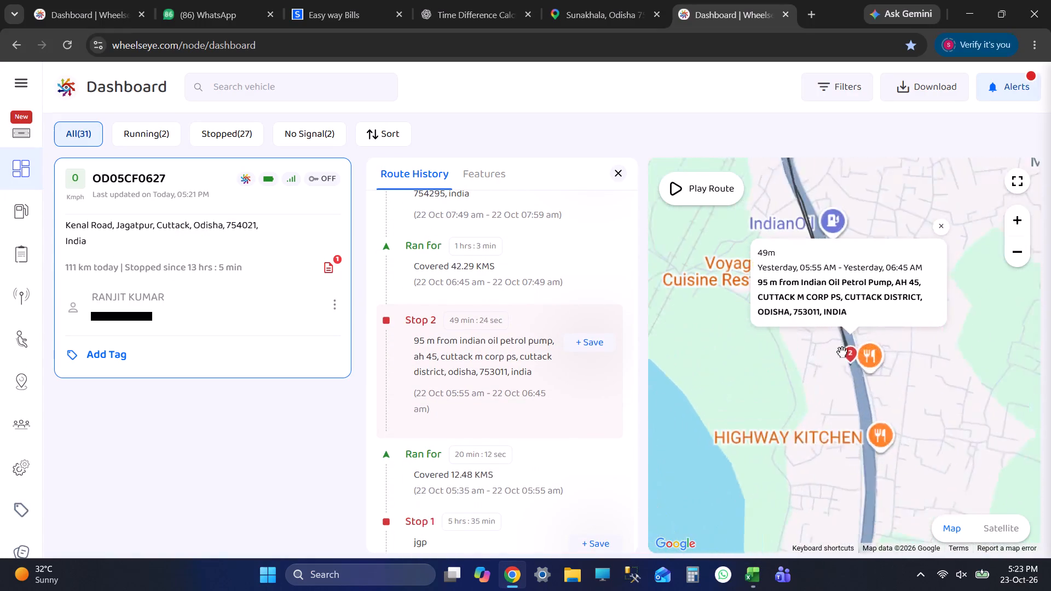
{"action": "scroll", "coordinate": [842, 352], "scroll_direction": "up", "scroll_amount": 3}
{"action": "scroll", "coordinate": [587, 393], "scroll_direction": "up", "scroll_amount": 3}
{"action": "left_click", "coordinate": [500, 356]}
{"action": "scroll", "coordinate": [505, 356], "scroll_direction": "up", "scroll_amount": 3}
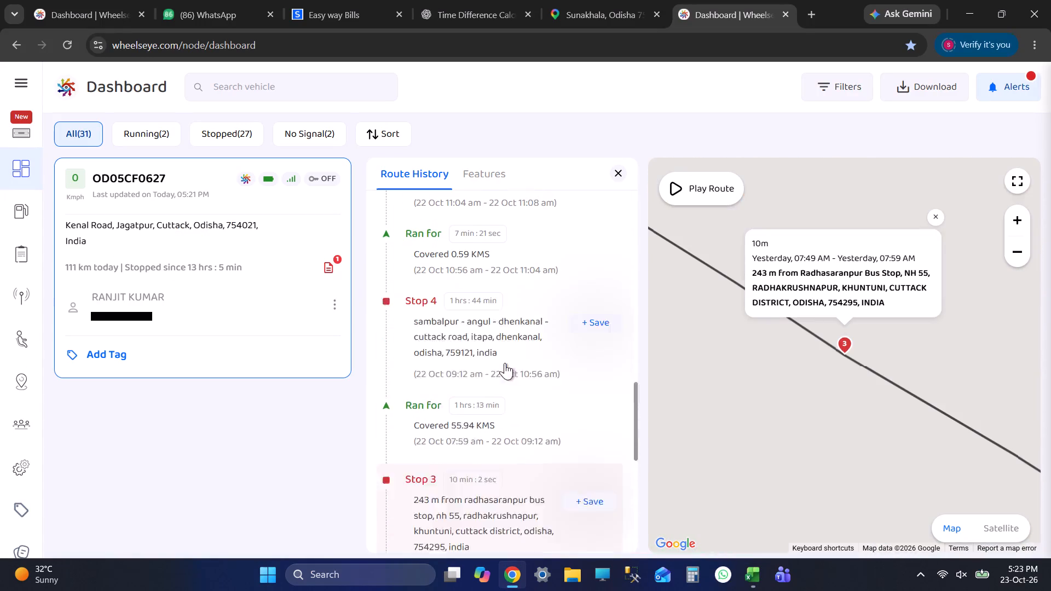
{"action": "left_click", "coordinate": [504, 371]}
{"action": "scroll", "coordinate": [887, 374], "scroll_direction": "down", "scroll_amount": 9}
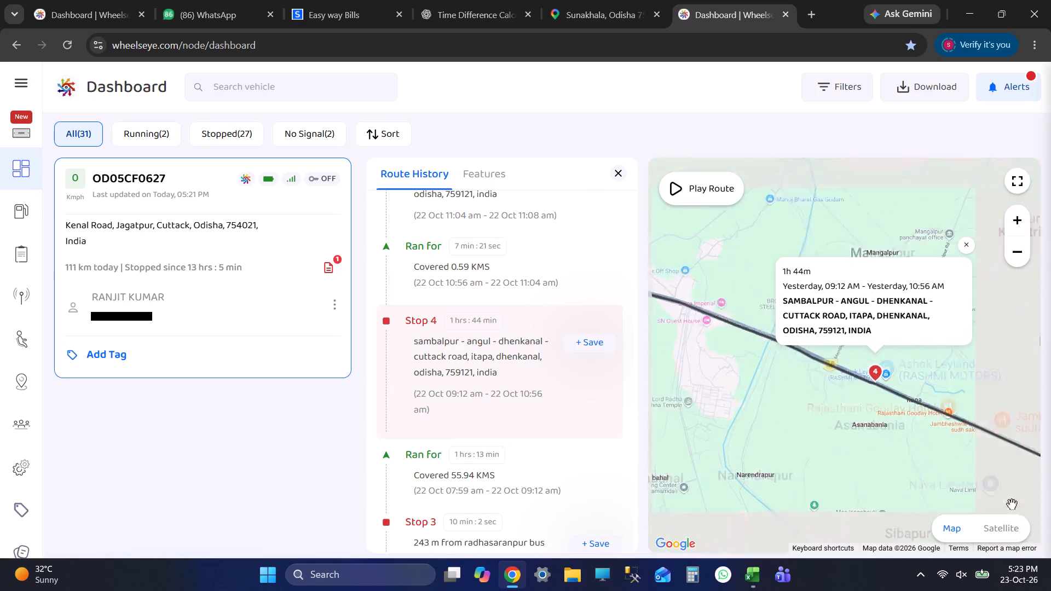
{"action": "left_click", "coordinate": [995, 528]}
{"action": "scroll", "coordinate": [840, 295], "scroll_direction": "up", "scroll_amount": 2}
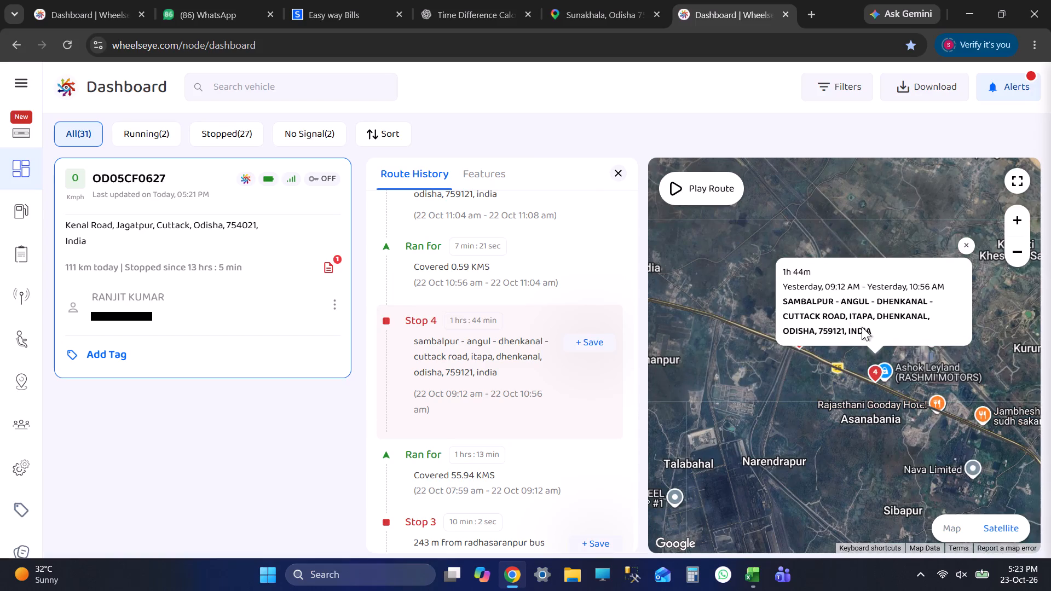
{"action": "scroll", "coordinate": [861, 364], "scroll_direction": "up", "scroll_amount": 11}
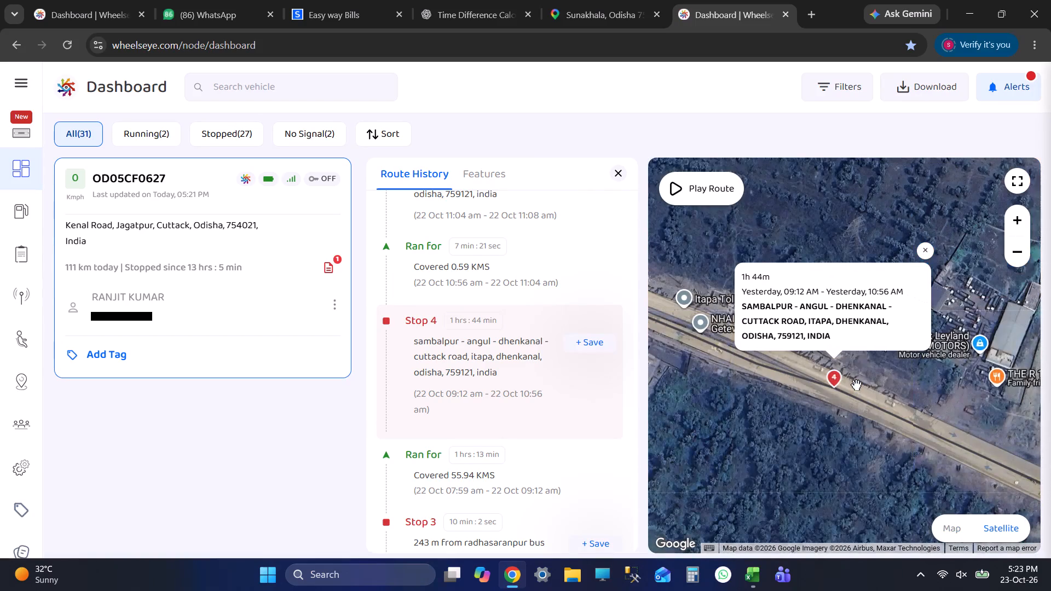
{"action": "scroll", "coordinate": [856, 393], "scroll_direction": "down", "scroll_amount": 4}
{"action": "scroll", "coordinate": [481, 364], "scroll_direction": "up", "scroll_amount": 2}
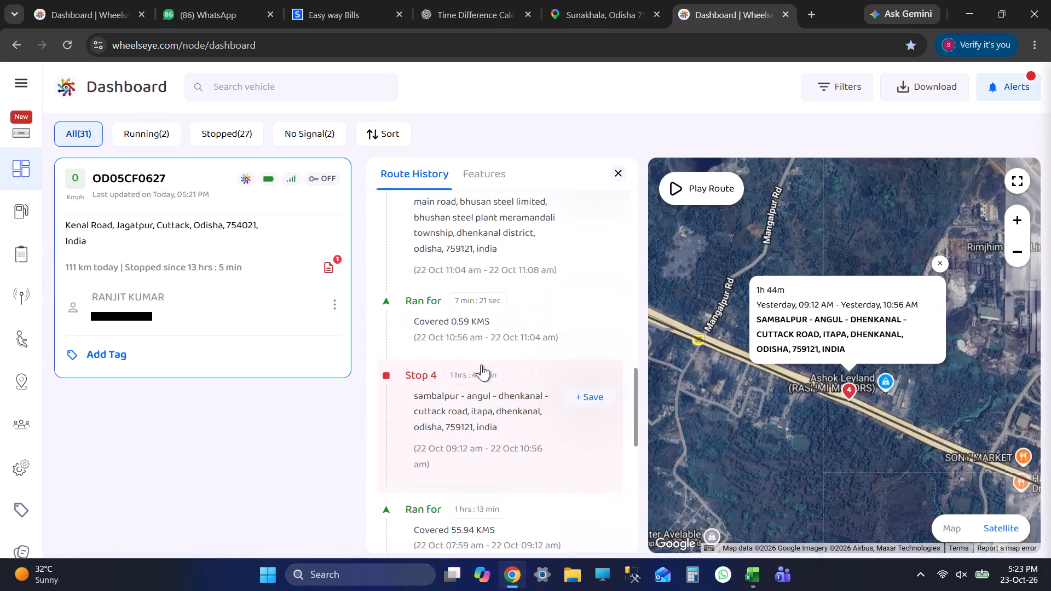
{"action": "left_click", "coordinate": [475, 327]}
{"action": "scroll", "coordinate": [483, 351], "scroll_direction": "down", "scroll_amount": 3}
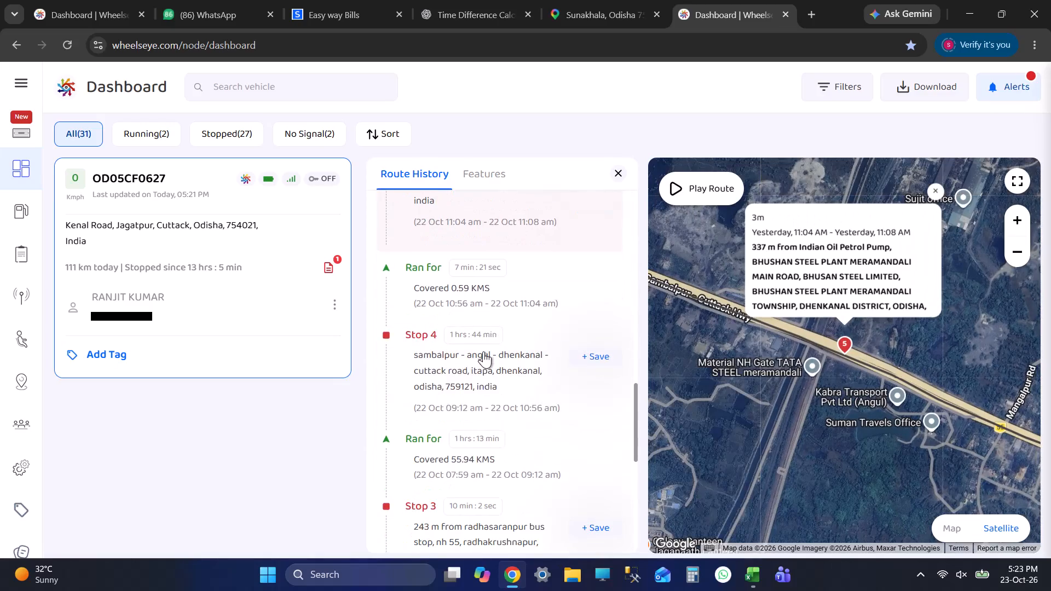
{"action": "left_click", "coordinate": [483, 351]}
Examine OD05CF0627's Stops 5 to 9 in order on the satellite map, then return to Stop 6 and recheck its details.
{"action": "scroll", "coordinate": [483, 351], "scroll_direction": "up", "scroll_amount": 1}
{"action": "scroll", "coordinate": [500, 298], "scroll_direction": "up", "scroll_amount": 2}
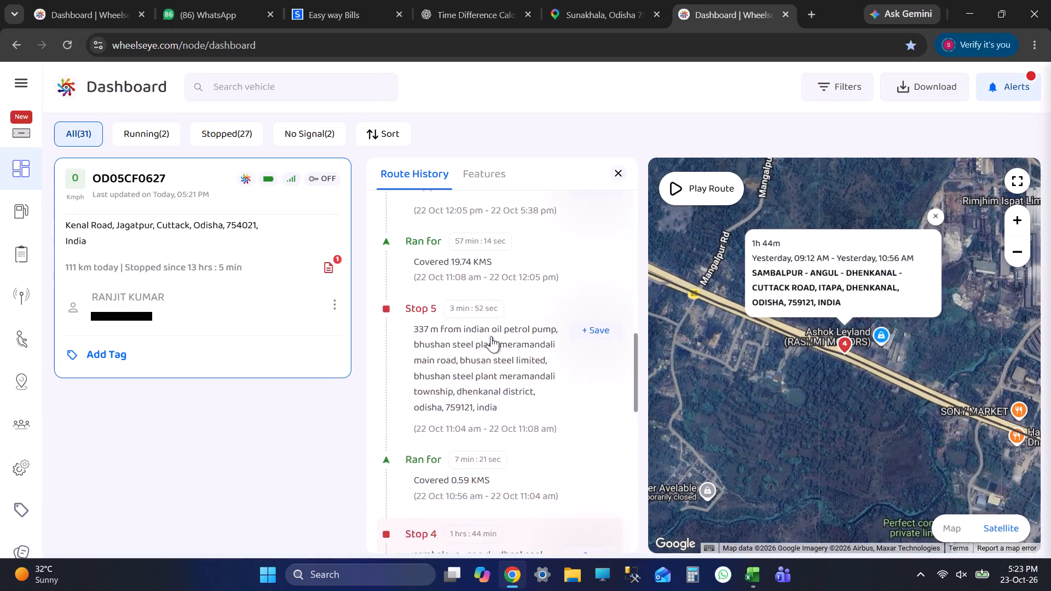
{"action": "left_click", "coordinate": [491, 336]}
{"action": "scroll", "coordinate": [491, 337], "scroll_direction": "up", "scroll_amount": 2}
{"action": "left_click", "coordinate": [491, 337]}
{"action": "scroll", "coordinate": [491, 337], "scroll_direction": "up", "scroll_amount": 2}
{"action": "left_click", "coordinate": [491, 337]}
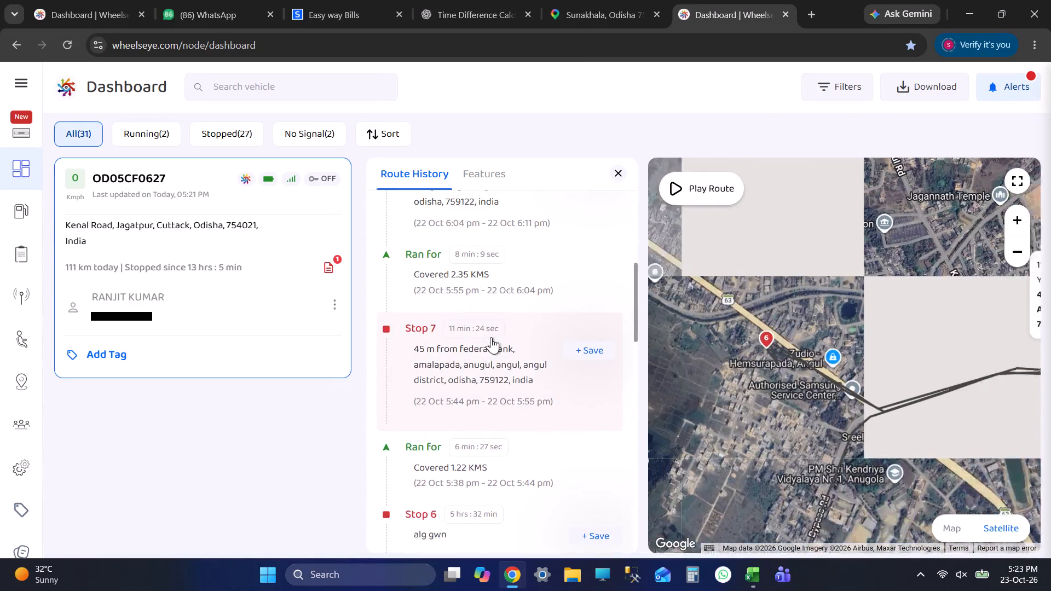
{"action": "scroll", "coordinate": [491, 337], "scroll_direction": "up", "scroll_amount": 3}
{"action": "left_click", "coordinate": [483, 389]}
{"action": "scroll", "coordinate": [482, 386], "scroll_direction": "up", "scroll_amount": 3}
{"action": "left_click", "coordinate": [488, 361]}
{"action": "scroll", "coordinate": [489, 372], "scroll_direction": "down", "scroll_amount": 2}
{"action": "scroll", "coordinate": [489, 380], "scroll_direction": "up", "scroll_amount": 1}
{"action": "scroll", "coordinate": [489, 380], "scroll_direction": "down", "scroll_amount": 2}
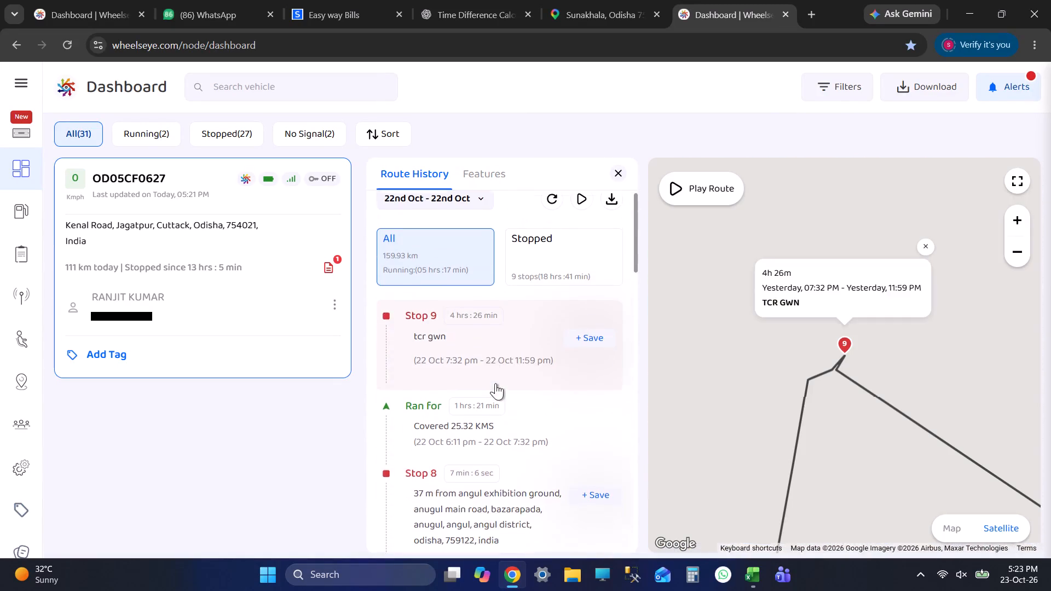
{"action": "scroll", "coordinate": [496, 384], "scroll_direction": "down", "scroll_amount": 3}
{"action": "left_click", "coordinate": [483, 434]}
{"action": "scroll", "coordinate": [546, 362], "scroll_direction": "up", "scroll_amount": 2}
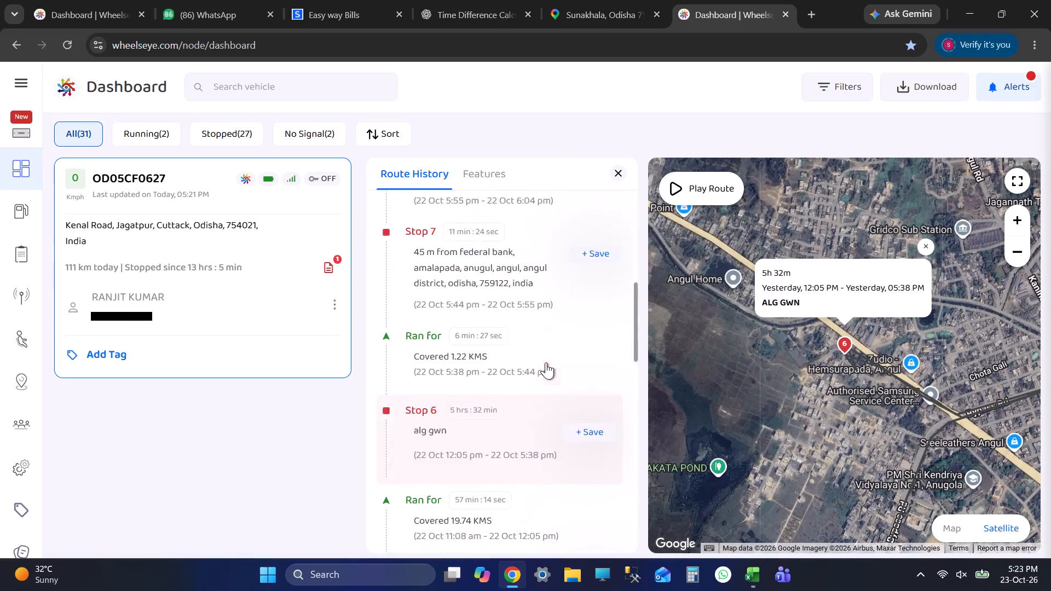
{"action": "scroll", "coordinate": [546, 362], "scroll_direction": "up", "scroll_amount": 7}
{"action": "key", "text": "alt+Tab"}
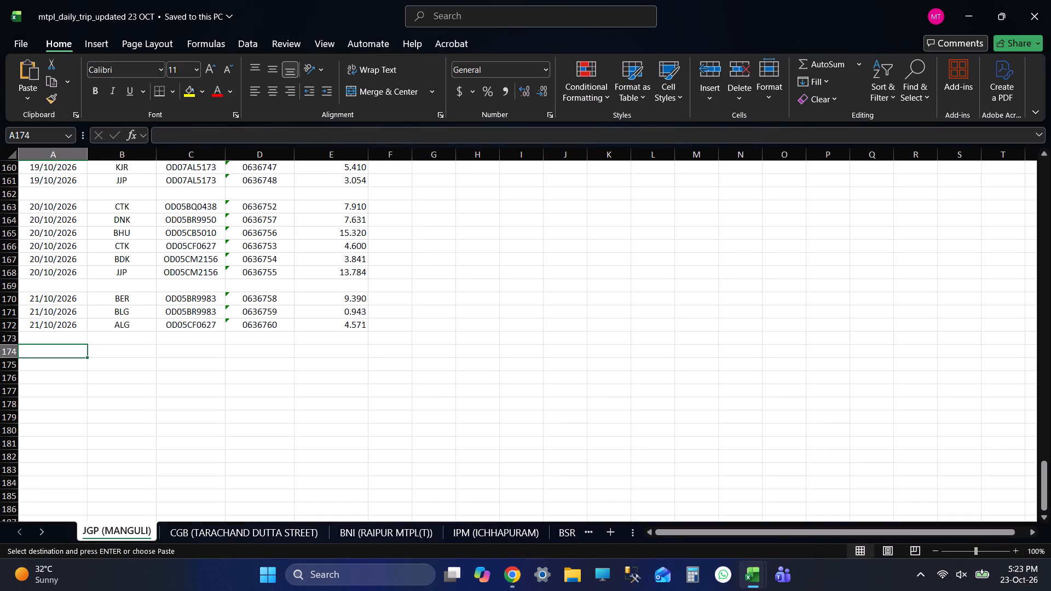
{"action": "key", "text": "alt+Tab"}
{"action": "scroll", "coordinate": [518, 418], "scroll_direction": "down", "scroll_amount": 7}
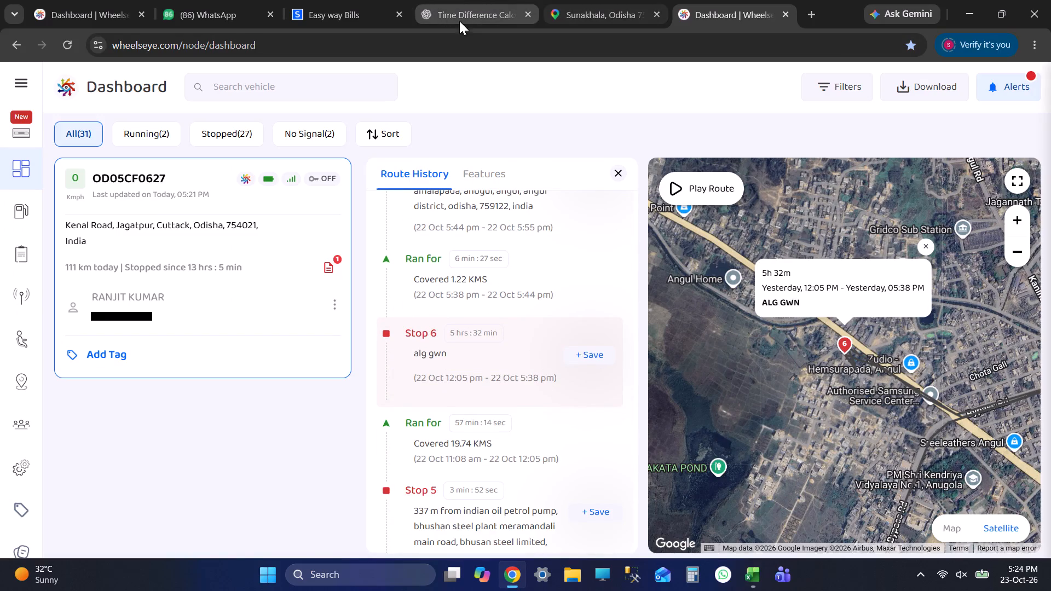
{"action": "key", "text": "alt+Tab"}
{"action": "key", "text": "alt+Tab"}
{"action": "key", "text": "Tab"}
{"action": "key", "text": "Tab"}
{"action": "key", "text": "Tab"}
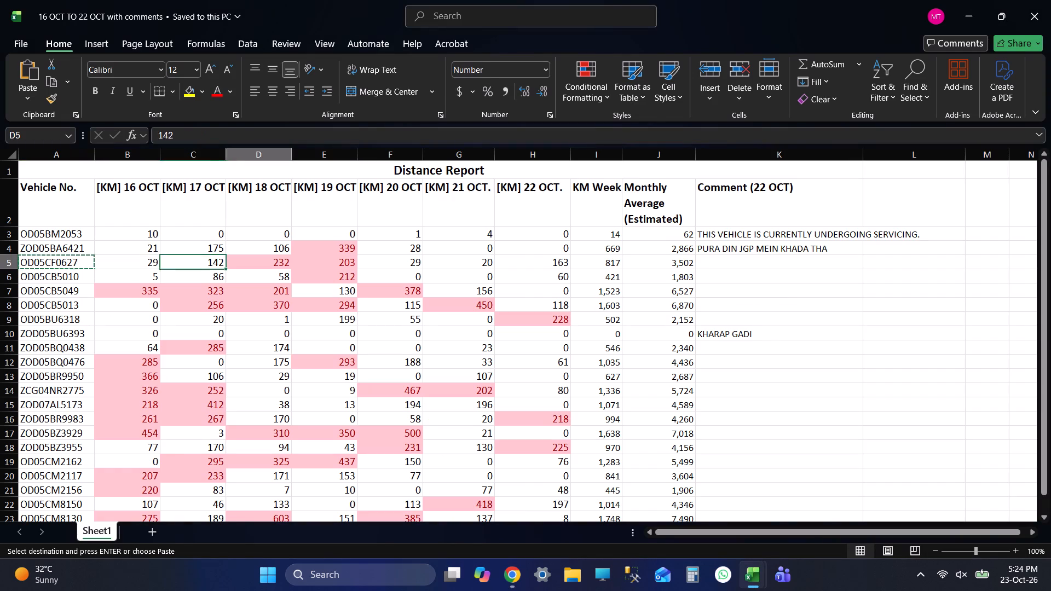
{"action": "key", "text": "Tab"}
{"action": "key", "text": "Tab"}
{"action": "key", "text": "Tab"}
{"action": "key", "text": "Tab"}
{"action": "key", "text": "Tab"}
{"action": "key", "text": "Tab"}
{"action": "key", "text": "Tab"}
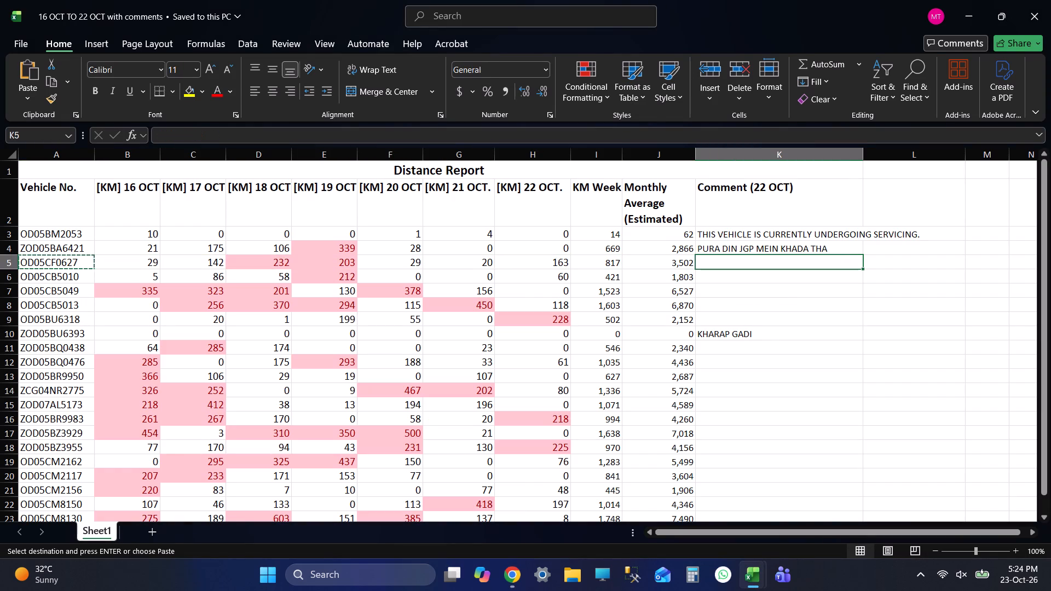
{"action": "type", "text": "ALG"}
{"action": "key", "text": "space"}
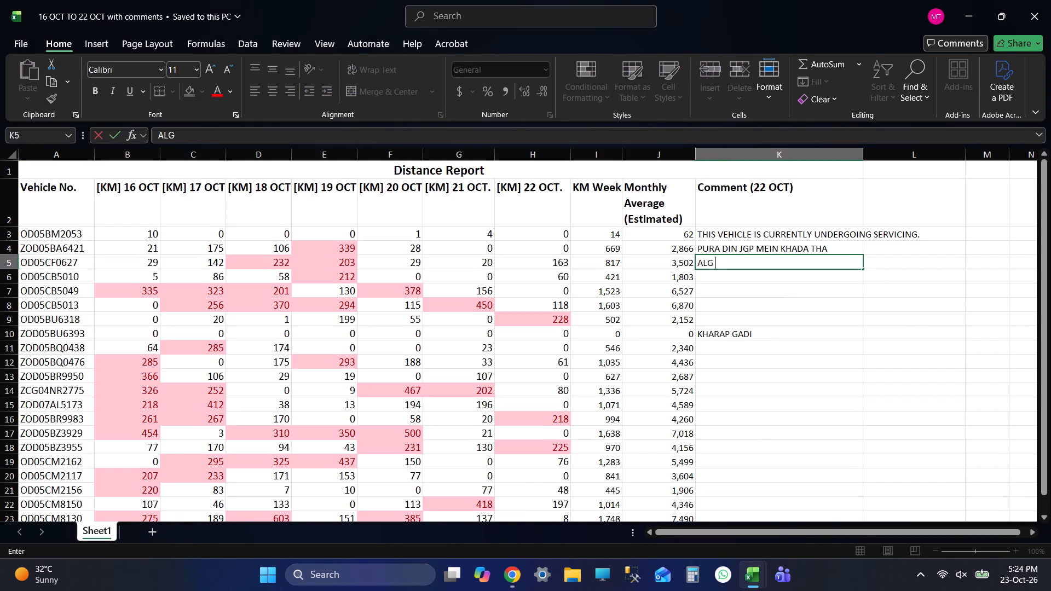
{"action": "type", "text": "GWM"}
{"action": "key", "text": "space"}
{"action": "key", "text": "BackSpace"}
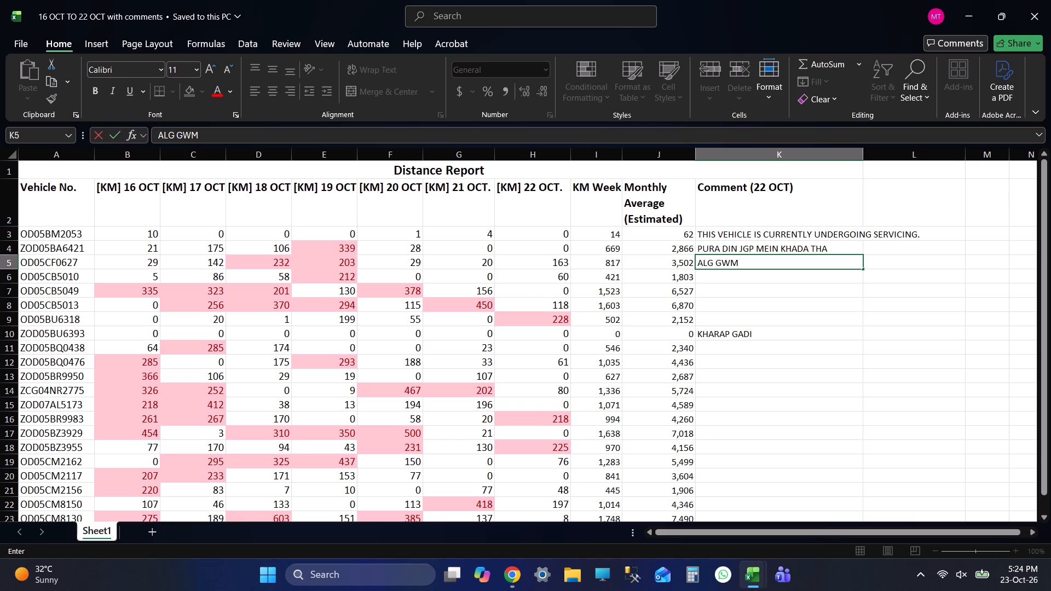
{"action": "key", "text": "BackSpace"}
{"action": "type", "text": "N MEIN"}
{"action": "key", "text": "space"}
{"action": "type", "text": "TIME LAGA"}
{"action": "key", "text": "space"}
{"action": "type", "text": "HAI IS LIYE KAM CHALA"}
{"action": "key", "text": "Return"}
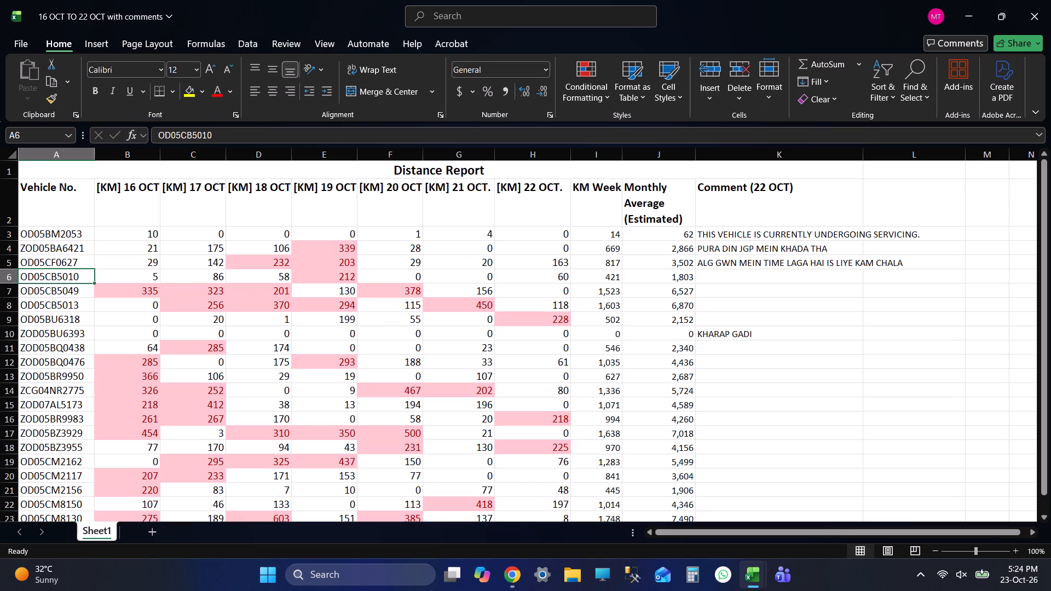
{"action": "key", "text": "ctrl+s"}
{"action": "left_click", "coordinate": [721, 274]}
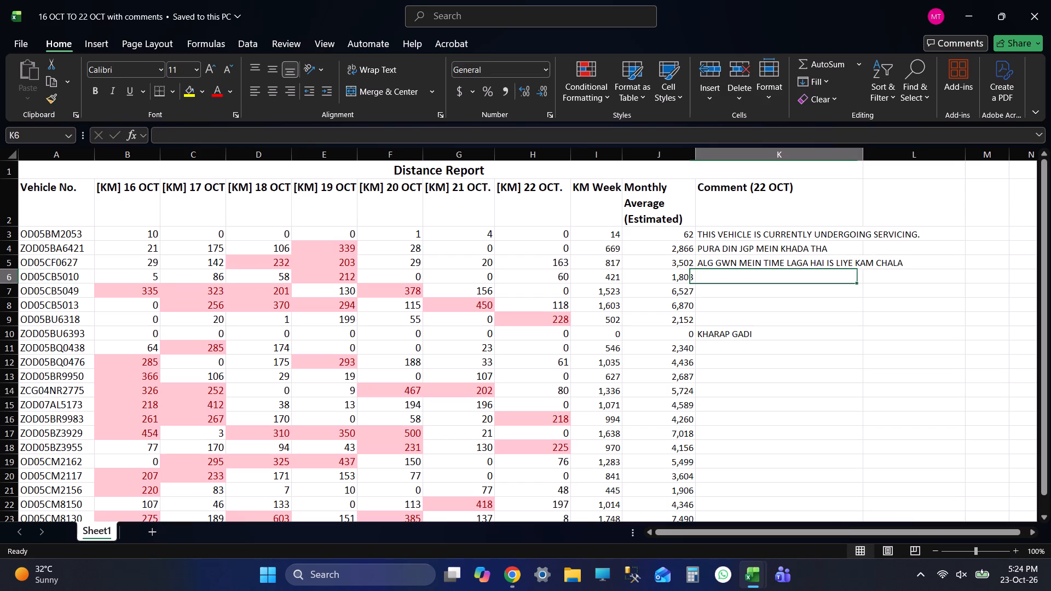
{"action": "key", "text": "shift+Tab"}
{"action": "key", "text": "shift+Tab"}
{"action": "key", "text": "shift+Tab"}
{"action": "key", "text": "shift+Tab"}
{"action": "key", "text": "shift+Tab"}
{"action": "key", "text": "shift+Tab"}
{"action": "key", "text": "shift+Tab"}
{"action": "key", "text": "shift+Tab"}
{"action": "key", "text": "shift+Tab"}
{"action": "key", "text": "shift+Tab"}
{"action": "key", "text": "shift+Tab"}
{"action": "key", "text": "ctrl+c"}
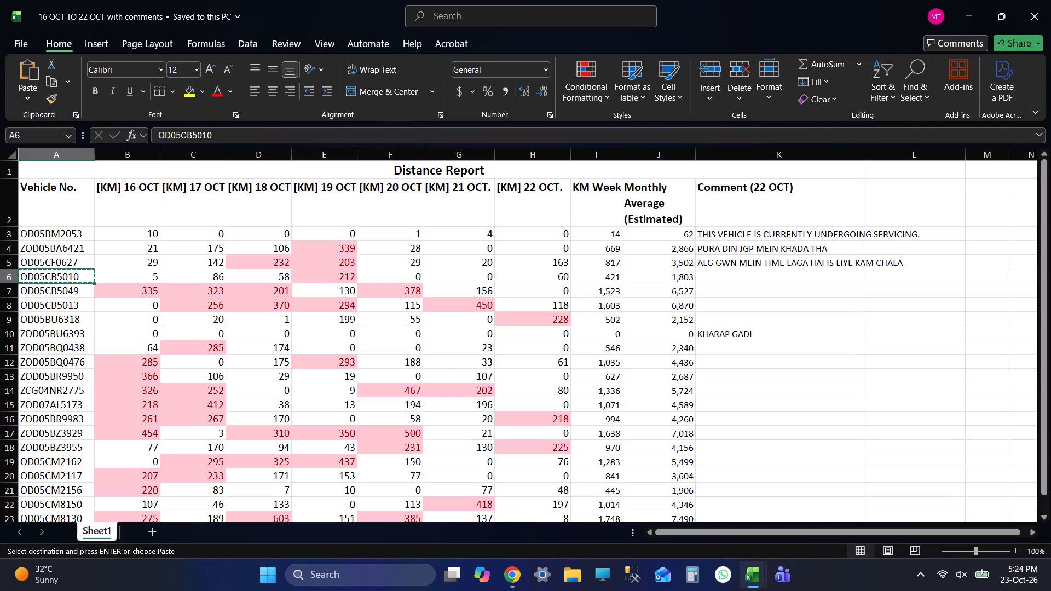
{"action": "key", "text": "alt+Tab"}
{"action": "left_click", "coordinate": [300, 84]}
{"action": "scroll", "coordinate": [532, 330], "scroll_direction": "up", "scroll_amount": 2}
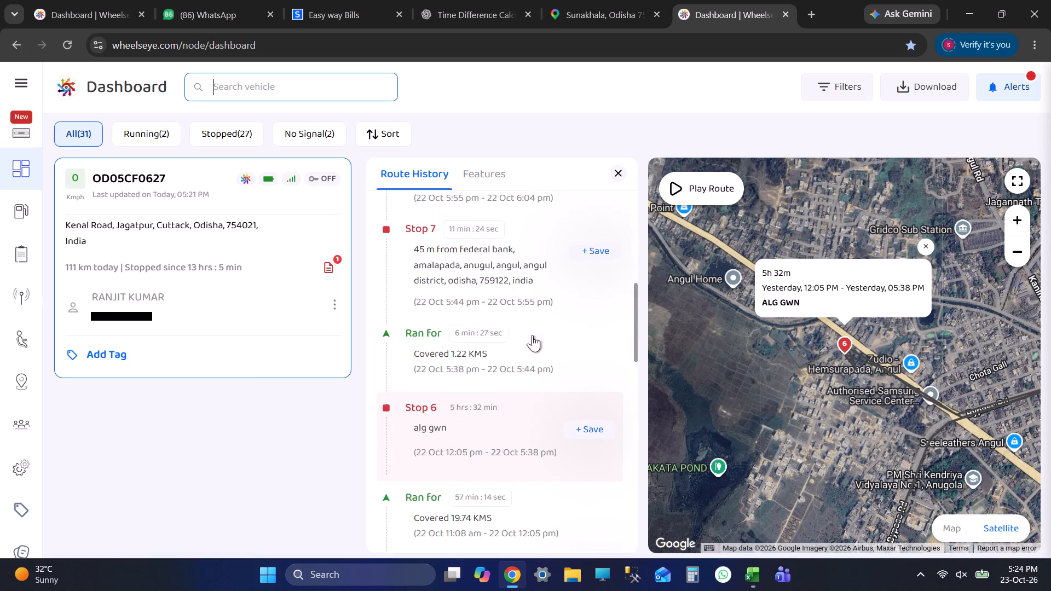
{"action": "left_click", "coordinate": [525, 321]}
{"action": "scroll", "coordinate": [525, 321], "scroll_direction": "up", "scroll_amount": 2}
{"action": "left_click", "coordinate": [488, 309]}
{"action": "scroll", "coordinate": [517, 311], "scroll_direction": "up", "scroll_amount": 2}
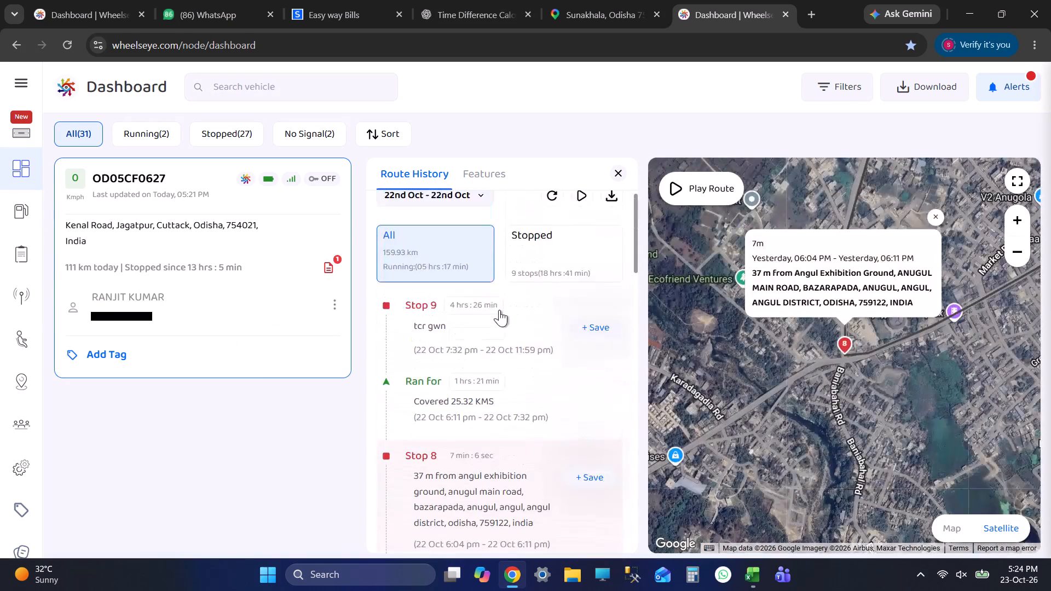
{"action": "left_click", "coordinate": [499, 310]}
{"action": "scroll", "coordinate": [834, 367], "scroll_direction": "down", "scroll_amount": 5}
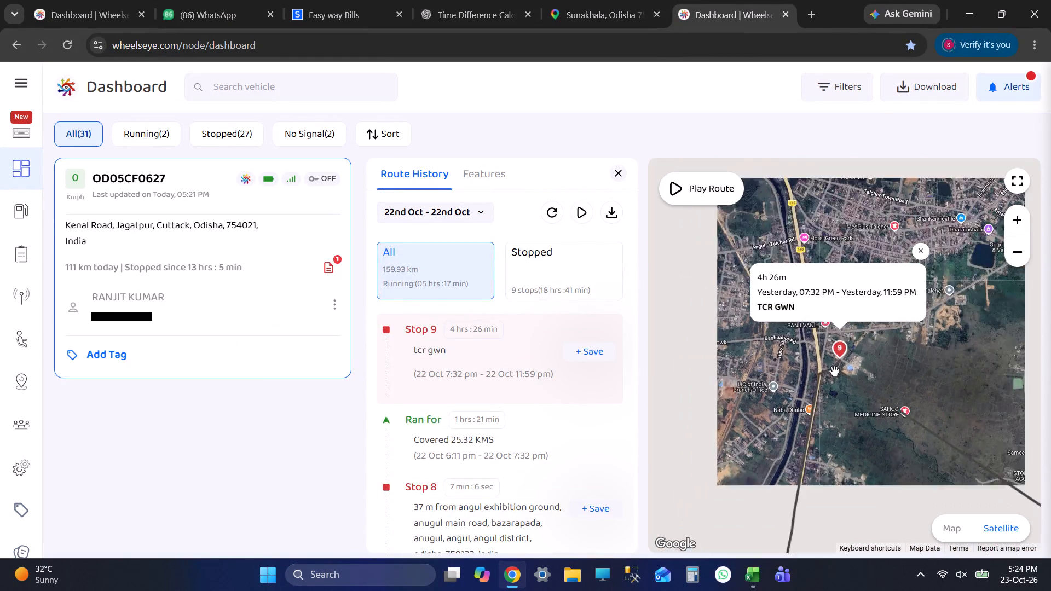
{"action": "scroll", "coordinate": [834, 371], "scroll_direction": "down", "scroll_amount": 2}
{"action": "scroll", "coordinate": [435, 505], "scroll_direction": "down", "scroll_amount": 3}
{"action": "scroll", "coordinate": [408, 351], "scroll_direction": "up", "scroll_amount": 3}
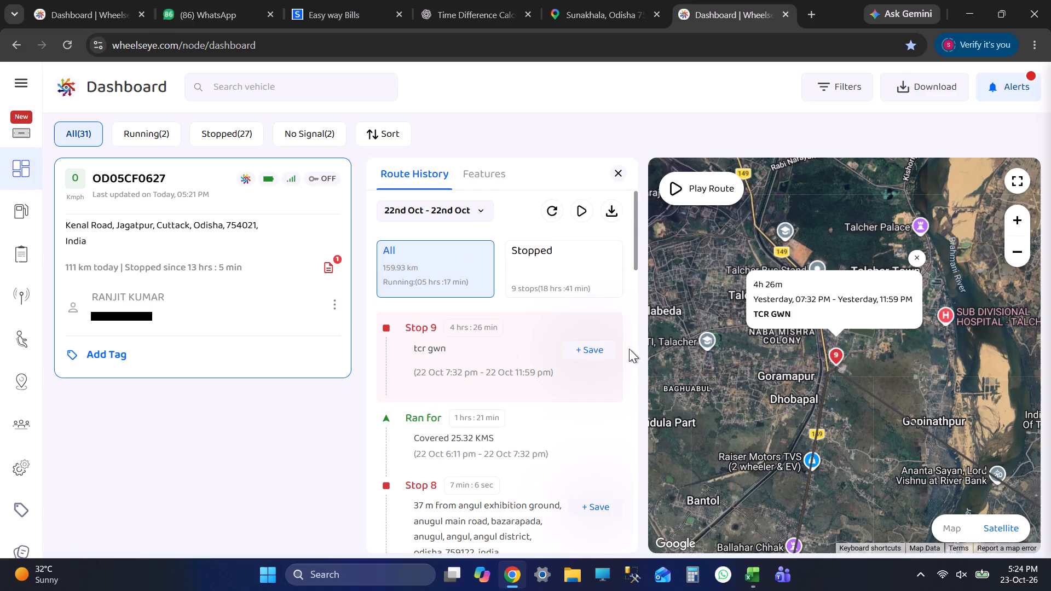
{"action": "scroll", "coordinate": [629, 349], "scroll_direction": "up", "scroll_amount": 1}
{"action": "scroll", "coordinate": [782, 350], "scroll_direction": "up", "scroll_amount": 2}
{"action": "left_click", "coordinate": [455, 211]}
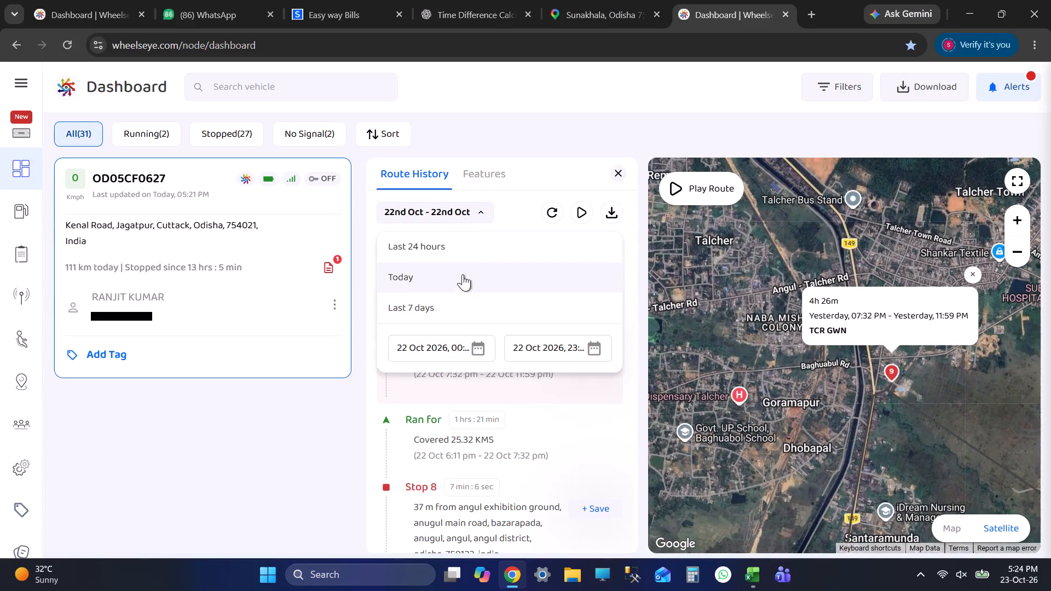
{"action": "left_click", "coordinate": [457, 311]}
{"action": "scroll", "coordinate": [507, 363], "scroll_direction": "down", "scroll_amount": 4}
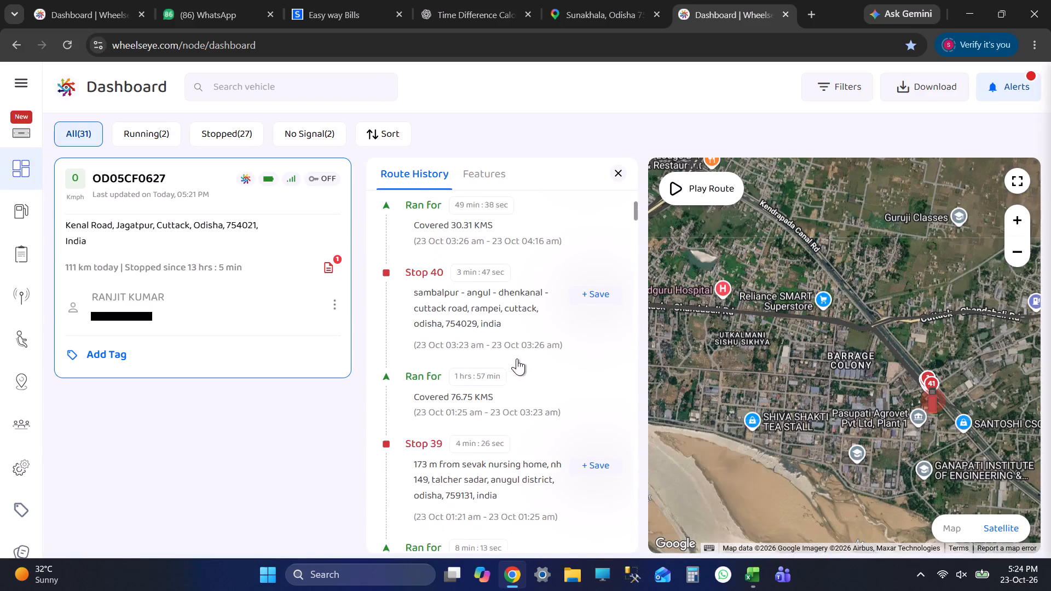
{"action": "scroll", "coordinate": [517, 358], "scroll_direction": "down", "scroll_amount": 4}
{"action": "left_click", "coordinate": [508, 276]}
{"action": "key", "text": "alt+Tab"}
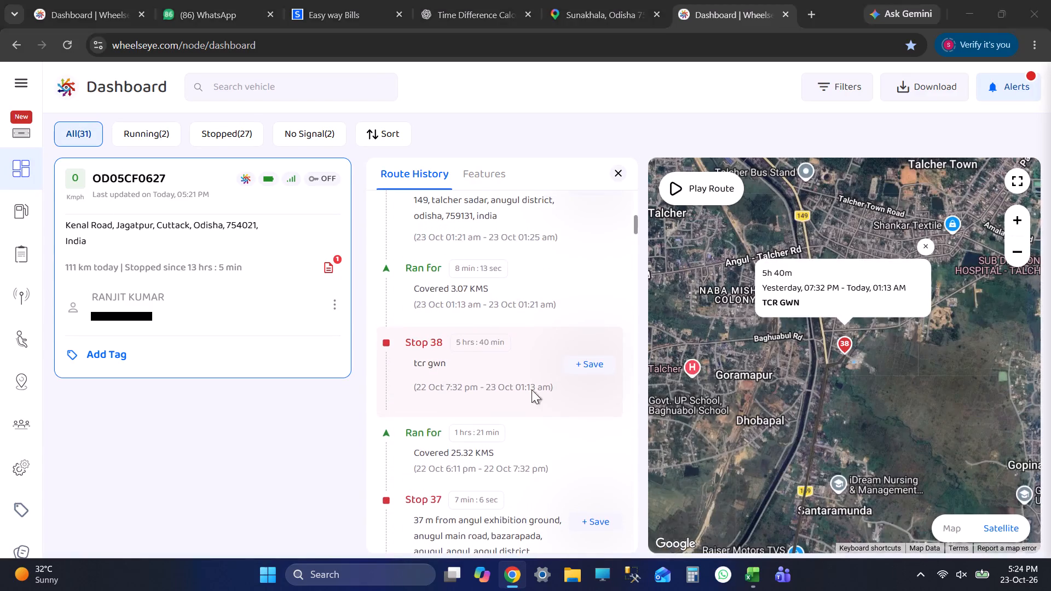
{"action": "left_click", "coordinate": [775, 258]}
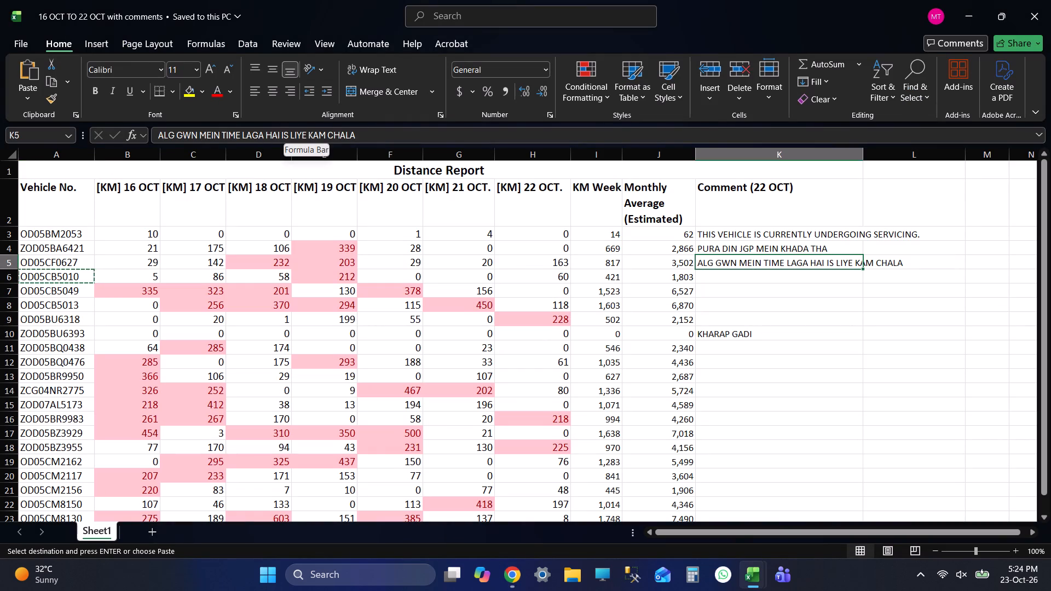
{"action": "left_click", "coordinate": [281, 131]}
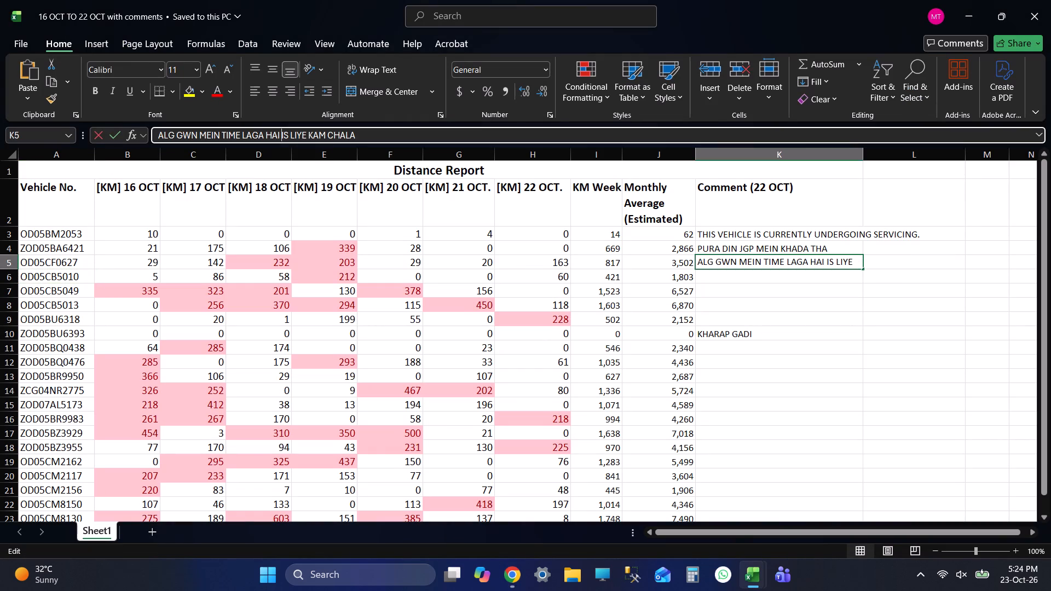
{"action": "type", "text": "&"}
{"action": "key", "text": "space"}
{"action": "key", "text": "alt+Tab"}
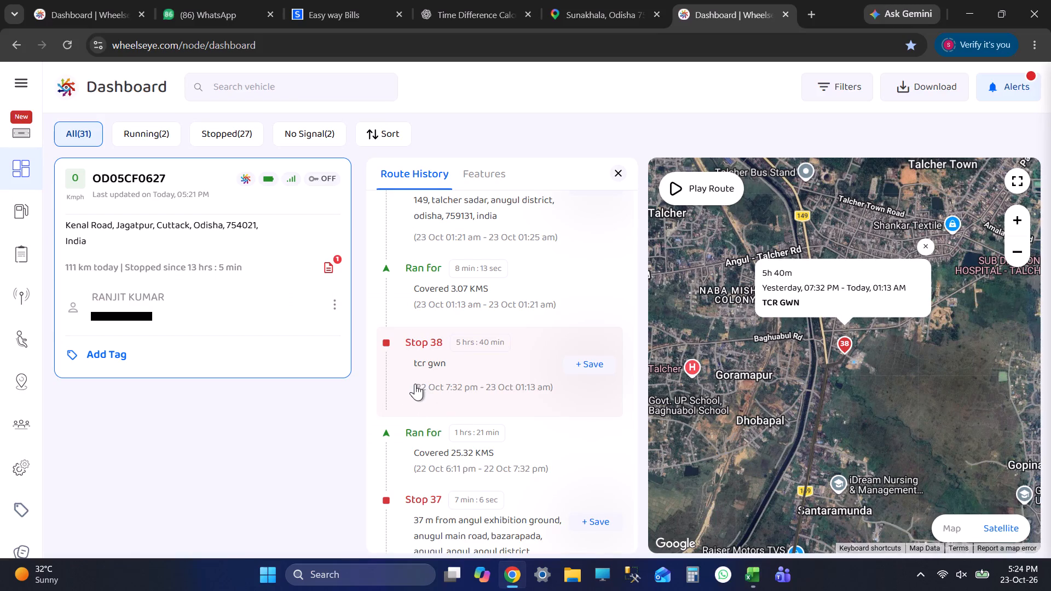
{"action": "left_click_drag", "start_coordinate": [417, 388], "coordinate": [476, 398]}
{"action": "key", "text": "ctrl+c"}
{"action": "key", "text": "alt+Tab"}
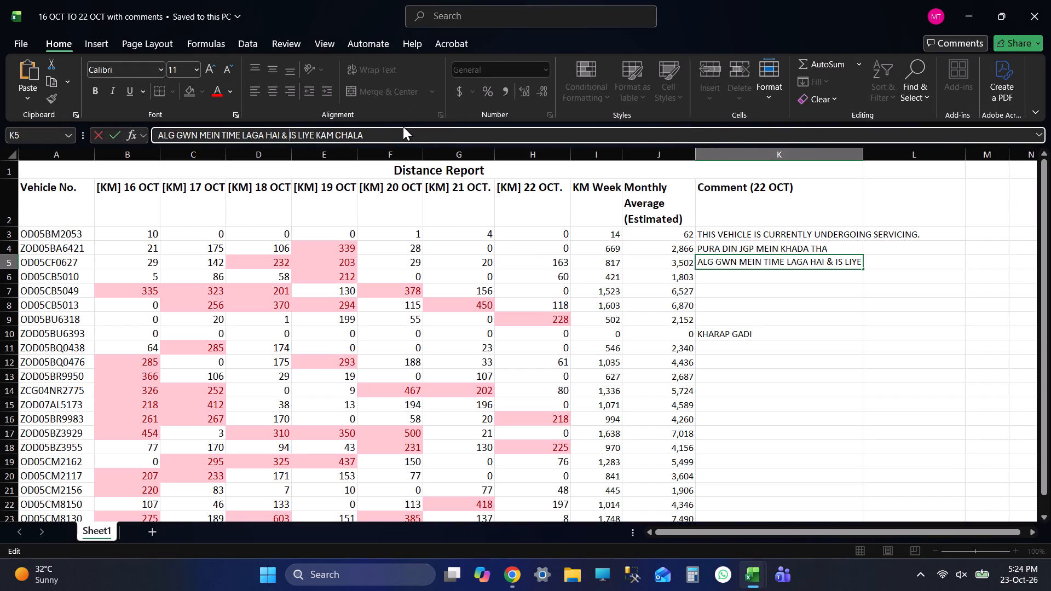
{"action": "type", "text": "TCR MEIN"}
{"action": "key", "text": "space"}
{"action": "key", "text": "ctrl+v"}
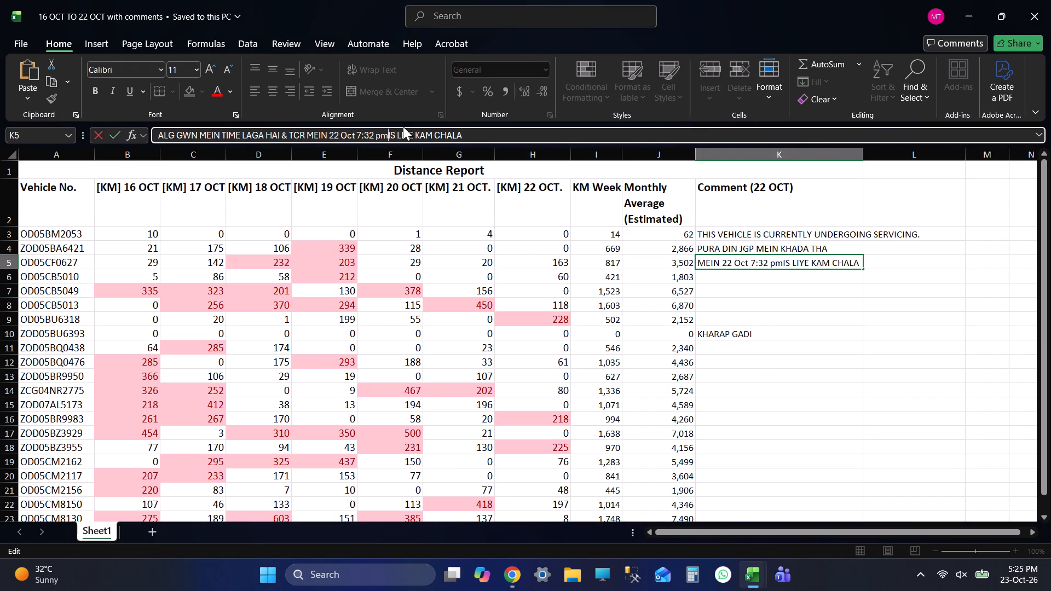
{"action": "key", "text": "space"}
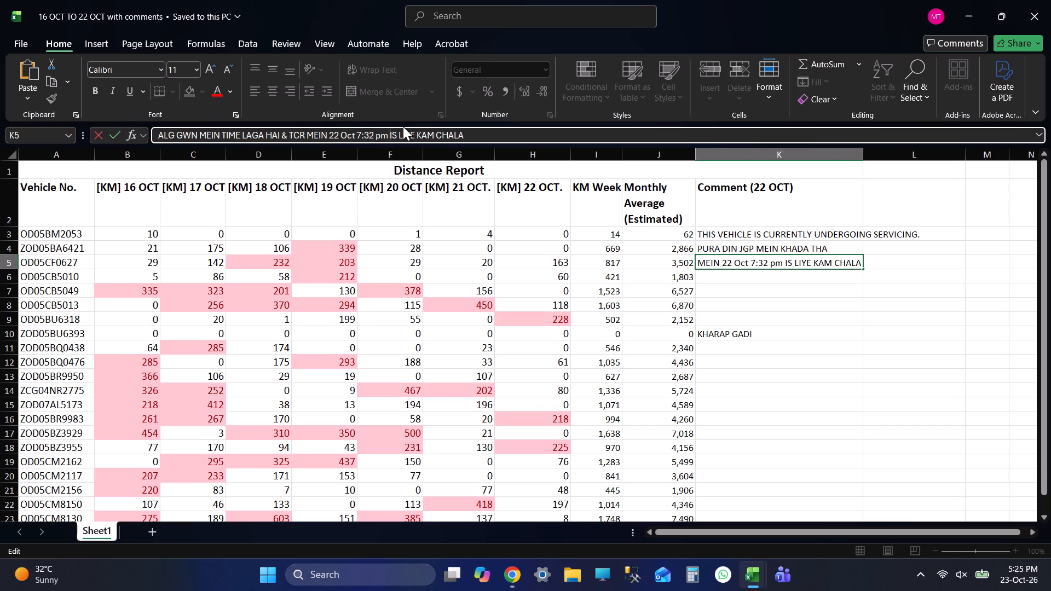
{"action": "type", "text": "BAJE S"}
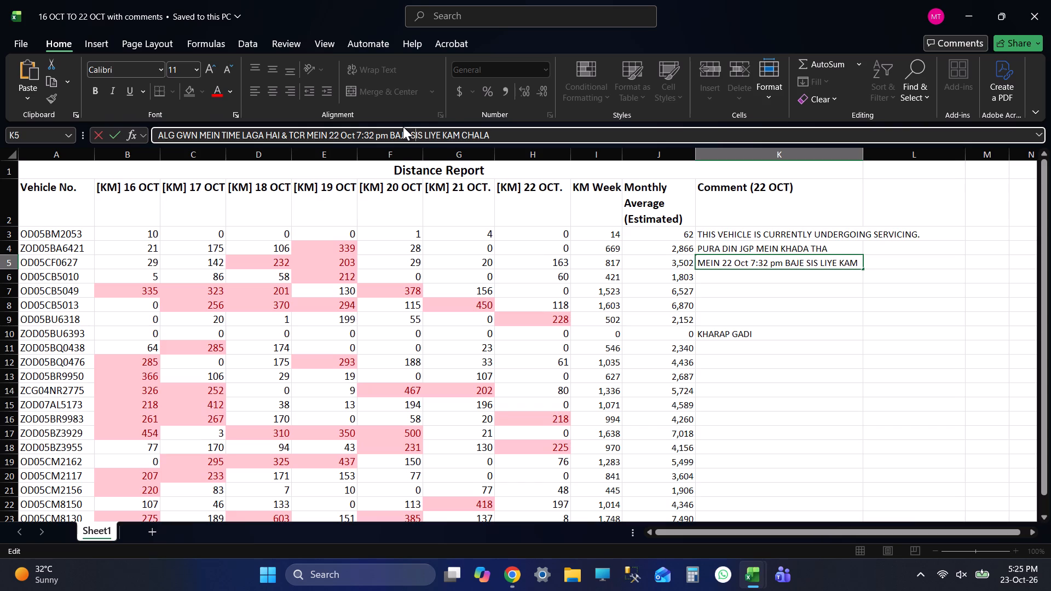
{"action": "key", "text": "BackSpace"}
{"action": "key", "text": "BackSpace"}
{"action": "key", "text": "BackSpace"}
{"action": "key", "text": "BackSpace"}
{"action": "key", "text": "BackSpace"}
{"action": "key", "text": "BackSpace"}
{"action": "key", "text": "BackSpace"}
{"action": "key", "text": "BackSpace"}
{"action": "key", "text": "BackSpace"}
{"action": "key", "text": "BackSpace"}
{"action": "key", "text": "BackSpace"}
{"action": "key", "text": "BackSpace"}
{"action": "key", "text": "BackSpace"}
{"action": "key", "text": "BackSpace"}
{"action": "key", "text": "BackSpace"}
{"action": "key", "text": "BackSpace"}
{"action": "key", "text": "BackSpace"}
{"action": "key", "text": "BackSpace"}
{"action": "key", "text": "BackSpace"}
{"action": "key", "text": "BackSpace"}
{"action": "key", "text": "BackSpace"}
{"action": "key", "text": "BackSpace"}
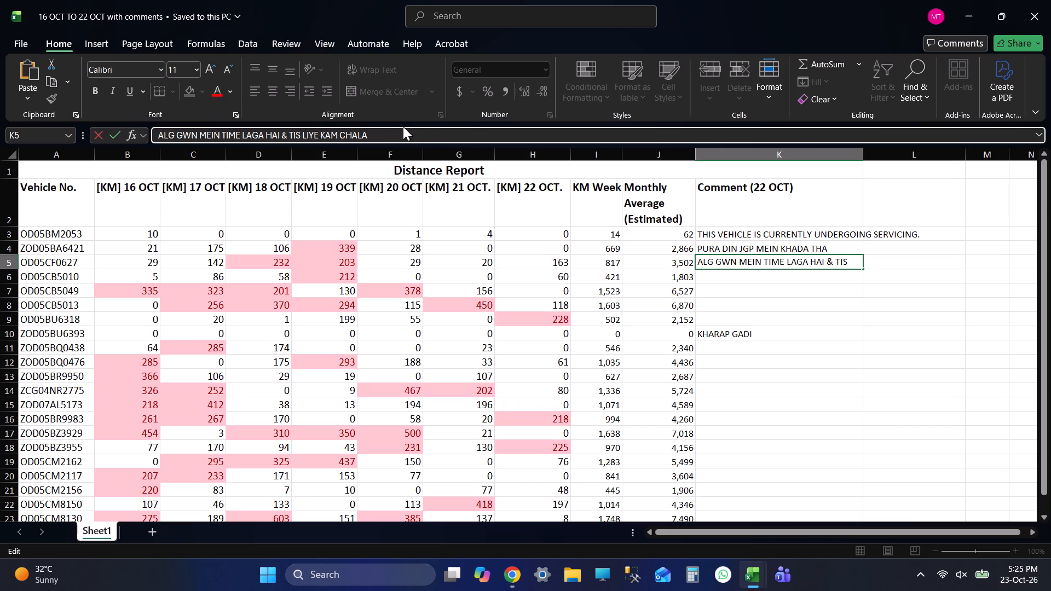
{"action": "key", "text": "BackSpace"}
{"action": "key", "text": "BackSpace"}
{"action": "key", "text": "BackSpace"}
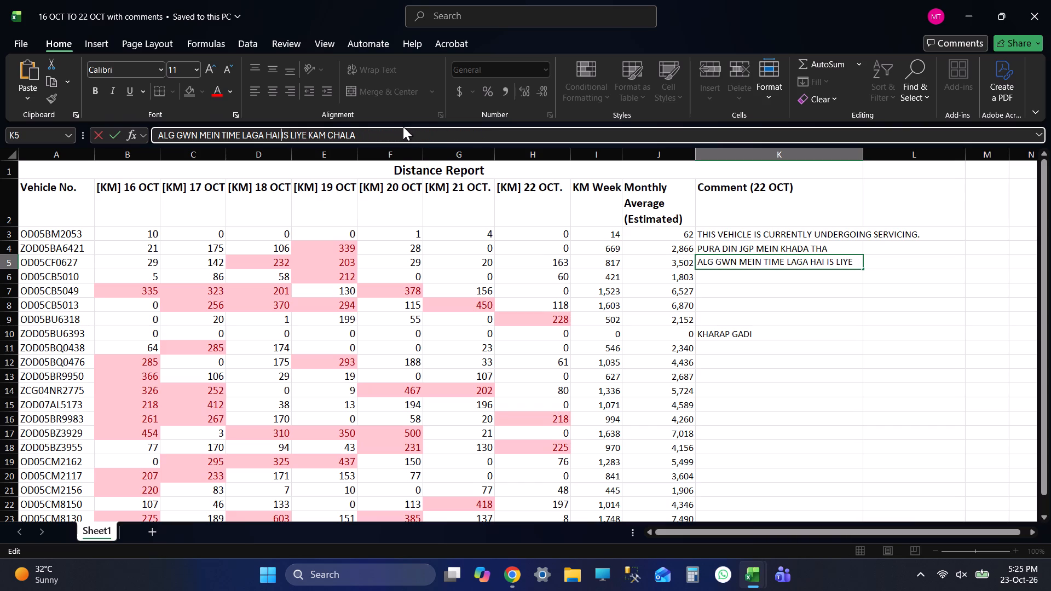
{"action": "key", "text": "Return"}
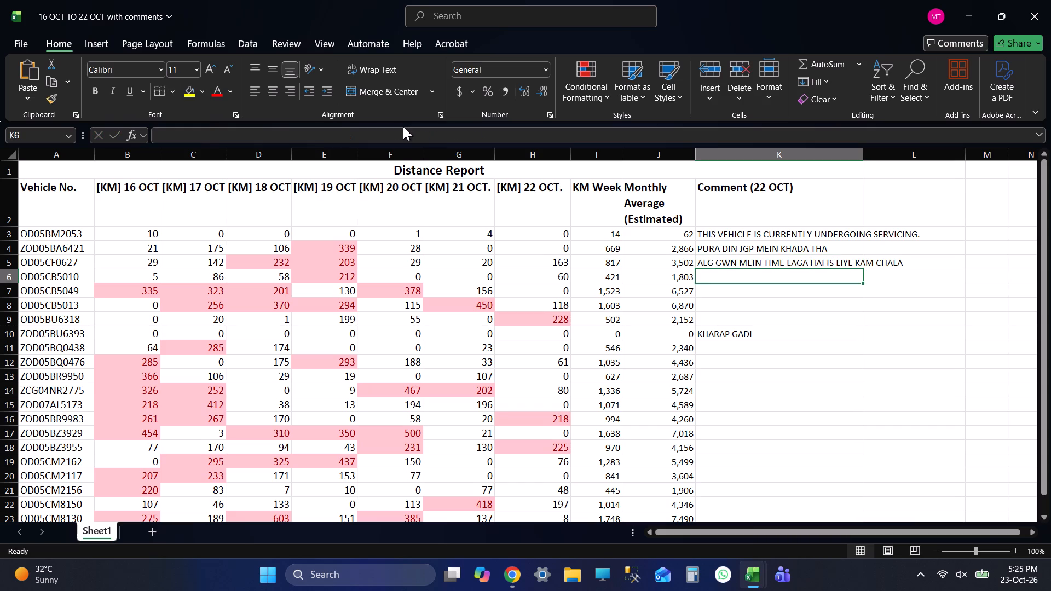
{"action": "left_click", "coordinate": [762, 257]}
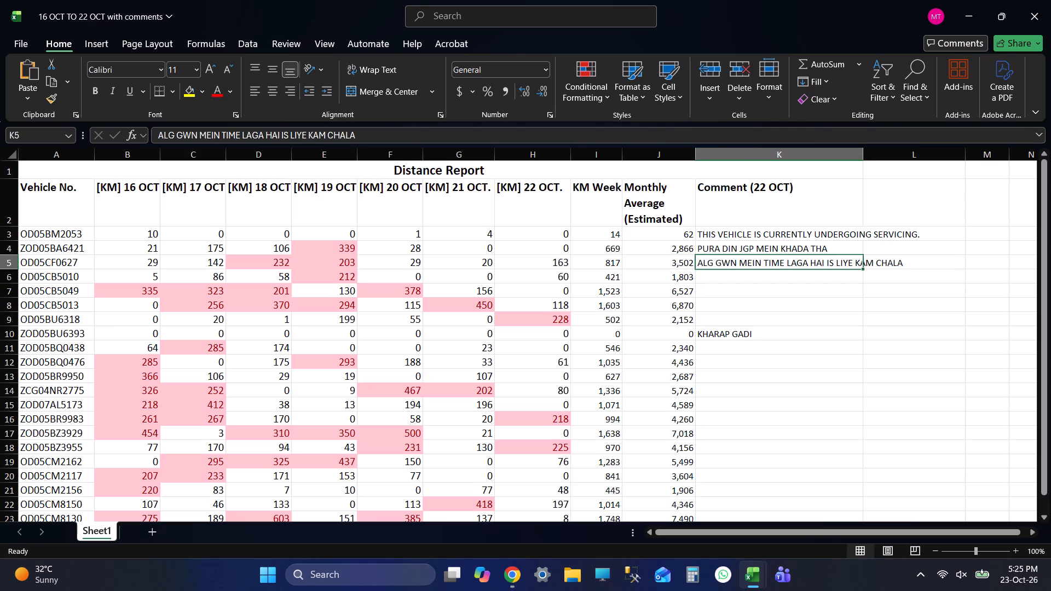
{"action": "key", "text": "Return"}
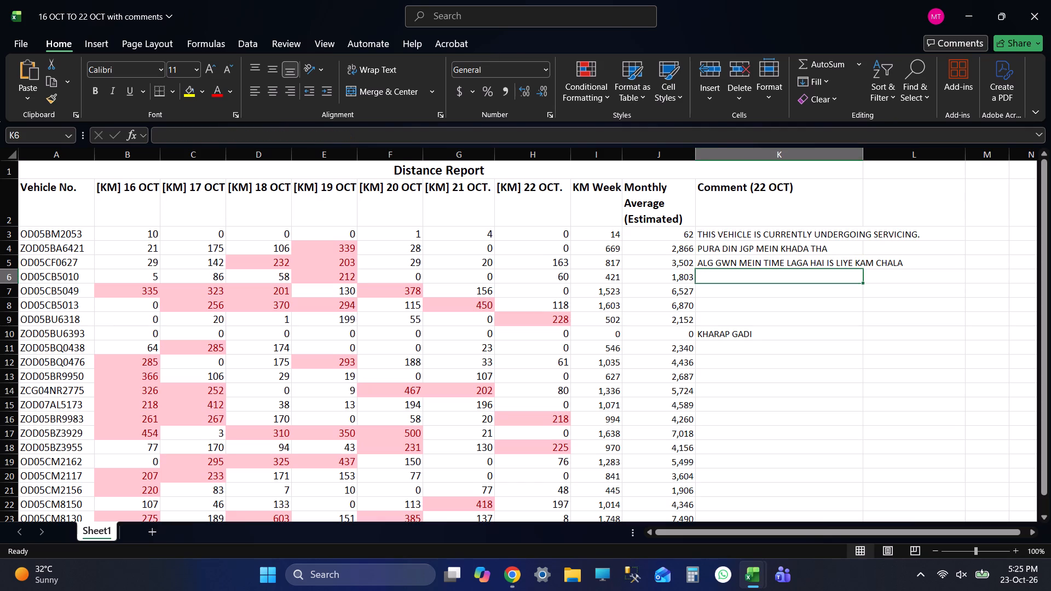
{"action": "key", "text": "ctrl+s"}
{"action": "key", "text": "shift+Tab"}
{"action": "key", "text": "shift+Tab"}
{"action": "key", "text": "shift+Tab"}
{"action": "key", "text": "shift+Tab"}
{"action": "key", "text": "shift+Tab"}
{"action": "key", "text": "shift+Tab"}
{"action": "key", "text": "shift+Tab"}
{"action": "key", "text": "shift+Tab"}
{"action": "key", "text": "shift+Tab"}
{"action": "key", "text": "shift+Tab"}
{"action": "key", "text": "shift+Tab"}
{"action": "key", "text": "shift+Tab"}
{"action": "key", "text": "shift+Tab"}
{"action": "key", "text": "shift+Tab"}
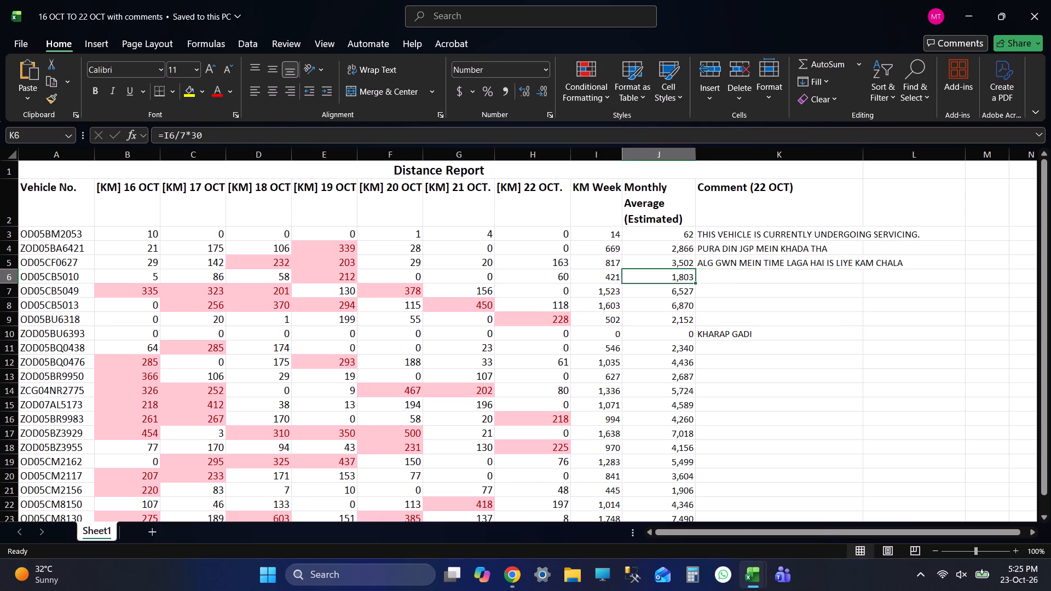
{"action": "key", "text": "ctrl+c"}
{"action": "key", "text": "alt+Tab"}
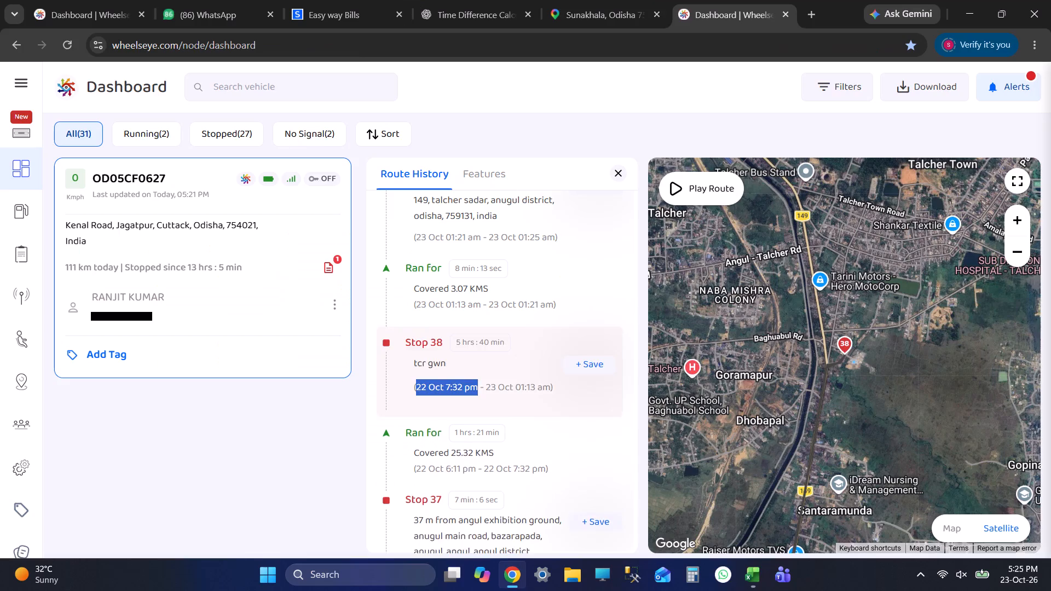
{"action": "left_click", "coordinate": [285, 83]}
{"action": "key", "text": "ctrl+v"}
{"action": "key", "text": "Return"}
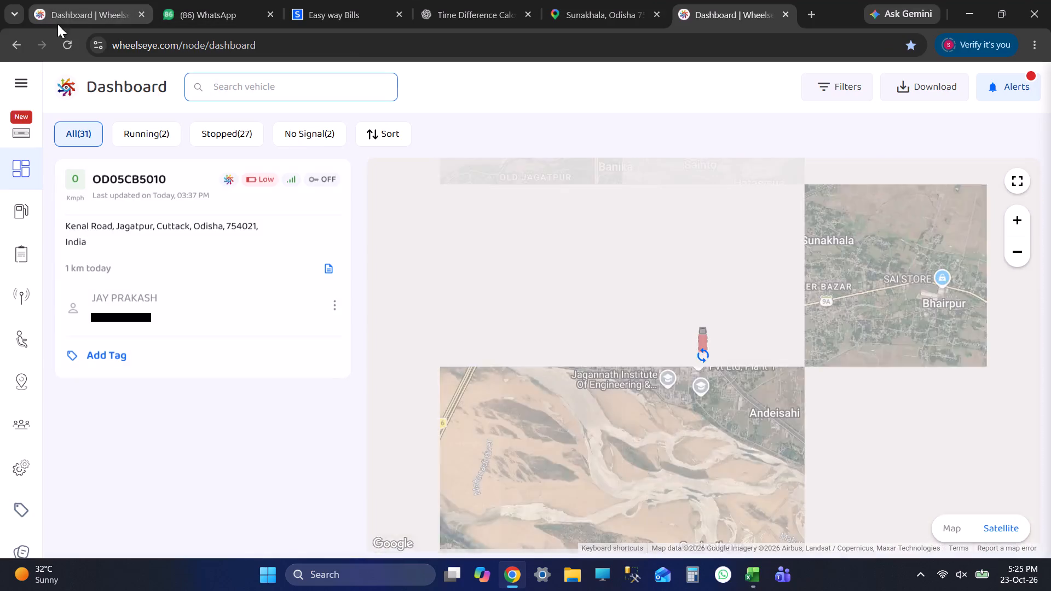
{"action": "left_click", "coordinate": [212, 297]}
{"action": "left_click", "coordinate": [405, 205]}
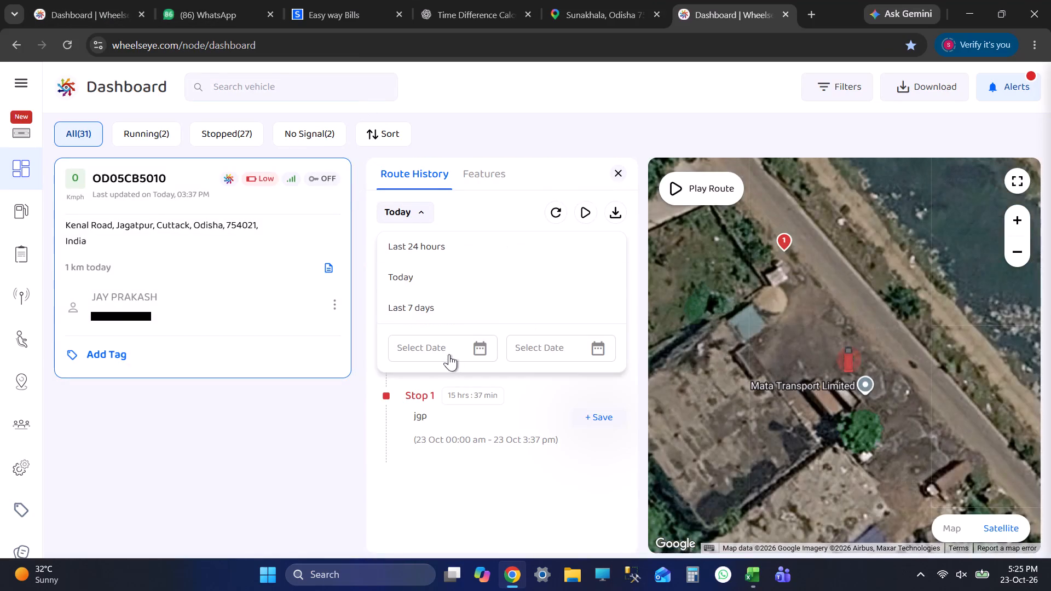
{"action": "left_click", "coordinate": [449, 354]}
{"action": "left_click", "coordinate": [562, 389]}
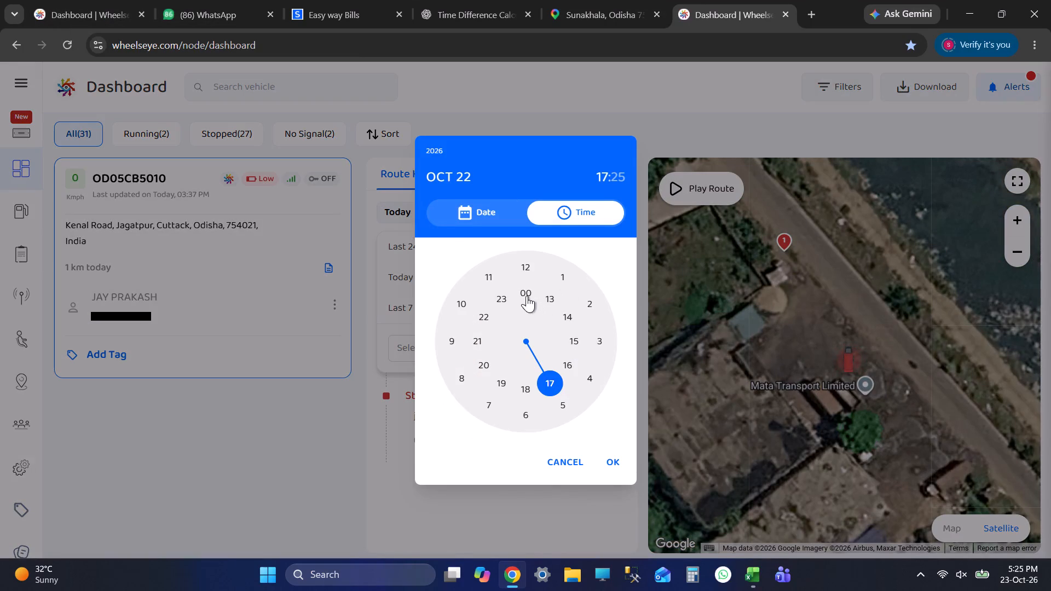
{"action": "left_click", "coordinate": [527, 296]}
{"action": "left_click", "coordinate": [527, 270]}
{"action": "left_click", "coordinate": [611, 460]}
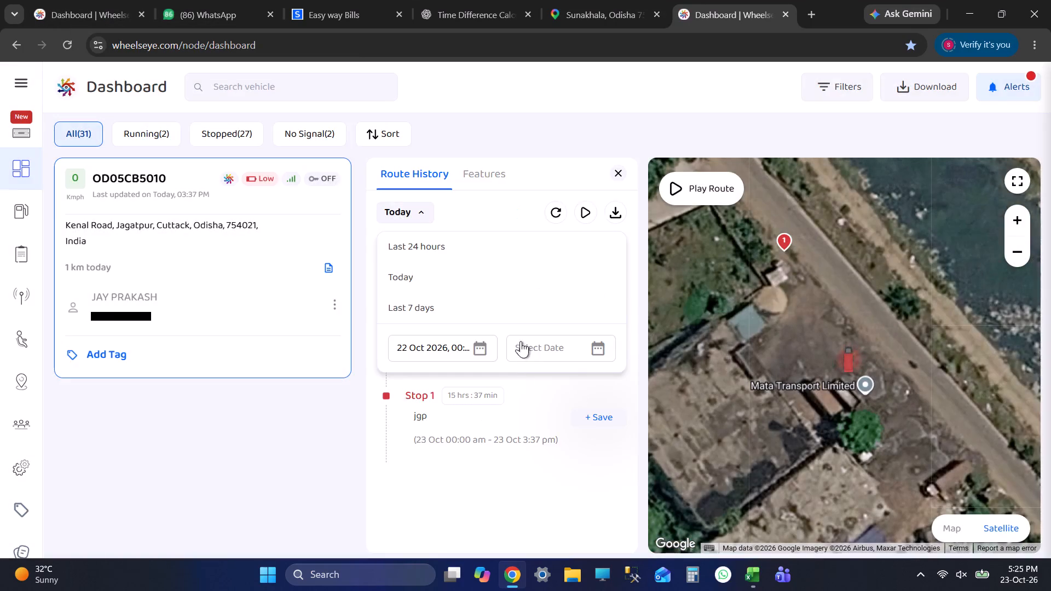
{"action": "left_click", "coordinate": [526, 351]}
{"action": "left_click", "coordinate": [552, 399]}
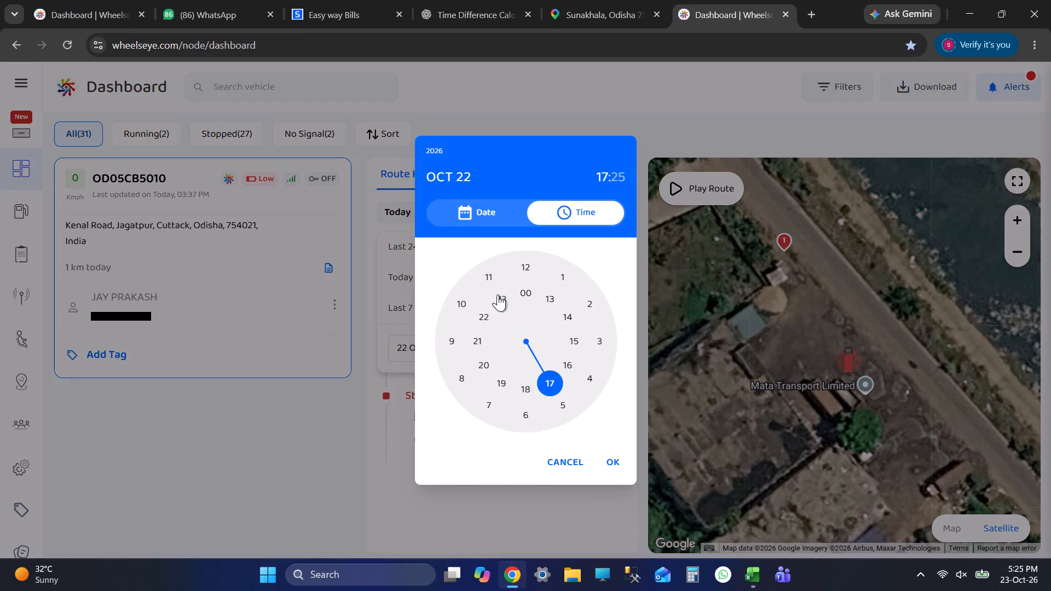
{"action": "left_click", "coordinate": [498, 294]}
{"action": "left_click", "coordinate": [521, 265]}
{"action": "left_click", "coordinate": [619, 456]}
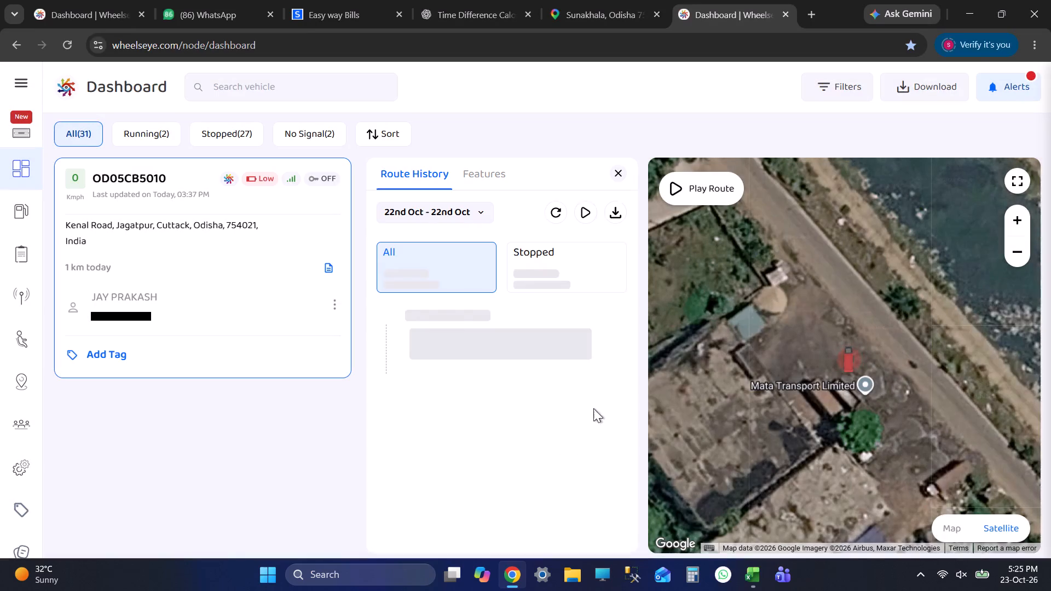
{"action": "scroll", "coordinate": [535, 419], "scroll_direction": "down", "scroll_amount": 2}
{"action": "scroll", "coordinate": [531, 431], "scroll_direction": "up", "scroll_amount": 1}
{"action": "scroll", "coordinate": [531, 431], "scroll_direction": "down", "scroll_amount": 9}
{"action": "scroll", "coordinate": [518, 427], "scroll_direction": "up", "scroll_amount": 1}
{"action": "scroll", "coordinate": [518, 427], "scroll_direction": "down", "scroll_amount": 1}
{"action": "left_click", "coordinate": [524, 492]}
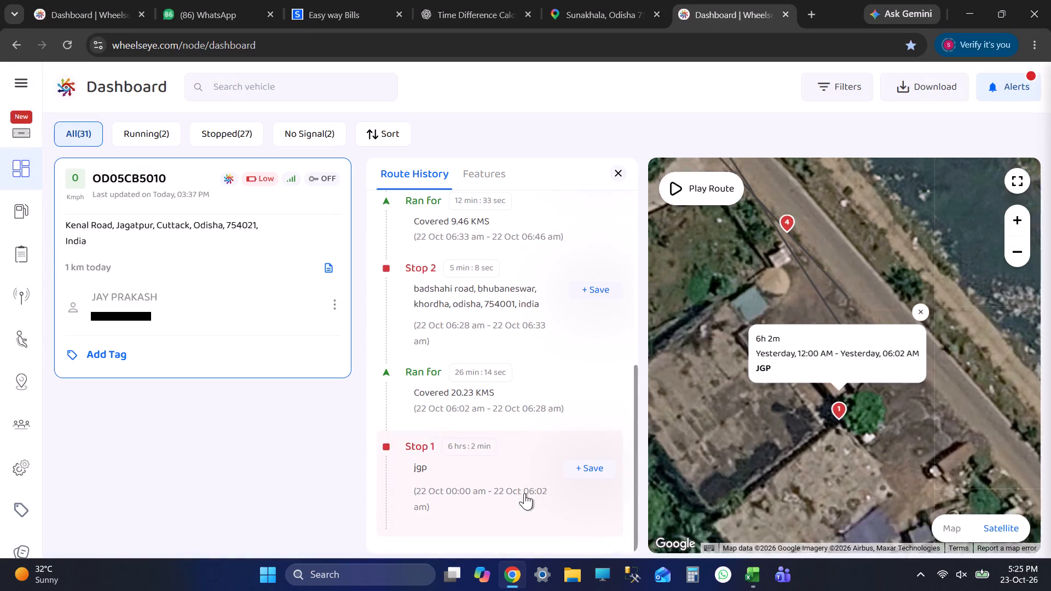
{"action": "scroll", "coordinate": [555, 471], "scroll_direction": "down", "scroll_amount": 10}
{"action": "scroll", "coordinate": [525, 468], "scroll_direction": "up", "scroll_amount": 1}
{"action": "scroll", "coordinate": [524, 471], "scroll_direction": "down", "scroll_amount": 1}
{"action": "left_click", "coordinate": [491, 321]}
{"action": "scroll", "coordinate": [510, 373], "scroll_direction": "up", "scroll_amount": 3}
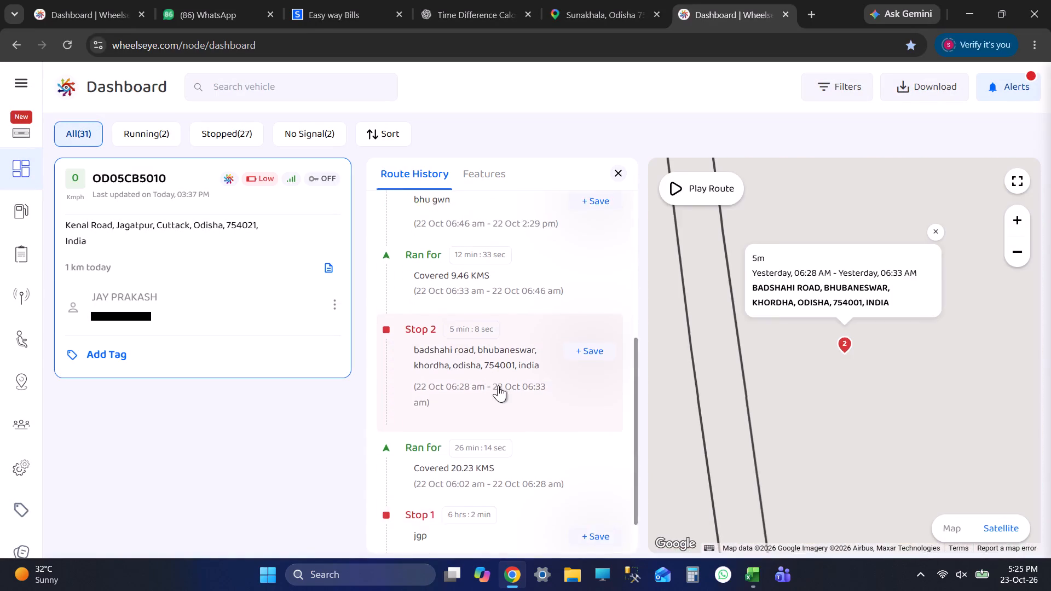
{"action": "left_click", "coordinate": [516, 444]}
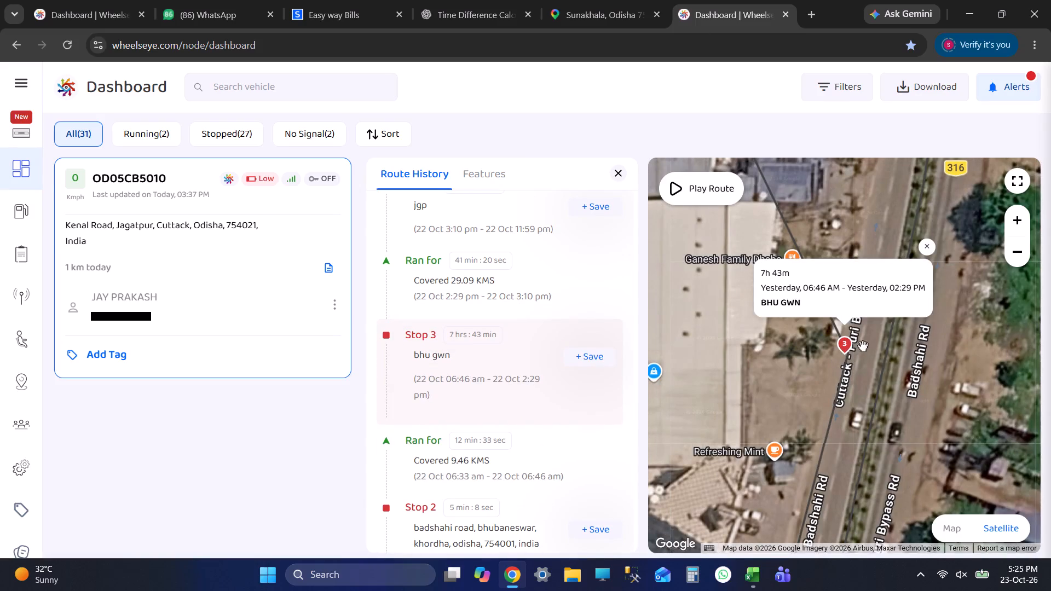
{"action": "scroll", "coordinate": [856, 351], "scroll_direction": "up", "scroll_amount": 3}
{"action": "scroll", "coordinate": [856, 351], "scroll_direction": "down", "scroll_amount": 9}
{"action": "scroll", "coordinate": [487, 382], "scroll_direction": "up", "scroll_amount": 3}
{"action": "scroll", "coordinate": [508, 370], "scroll_direction": "down", "scroll_amount": 1}
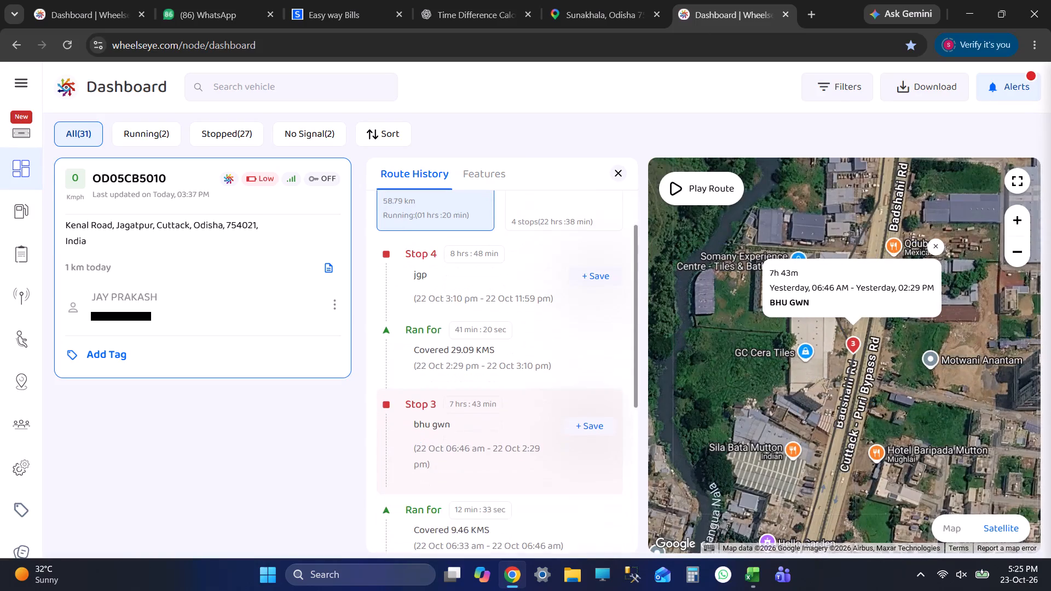
{"action": "scroll", "coordinate": [518, 364], "scroll_direction": "up", "scroll_amount": 1}
{"action": "scroll", "coordinate": [713, 398], "scroll_direction": "down", "scroll_amount": 5}
{"action": "left_click", "coordinate": [505, 367]}
{"action": "scroll", "coordinate": [517, 371], "scroll_direction": "up", "scroll_amount": 2}
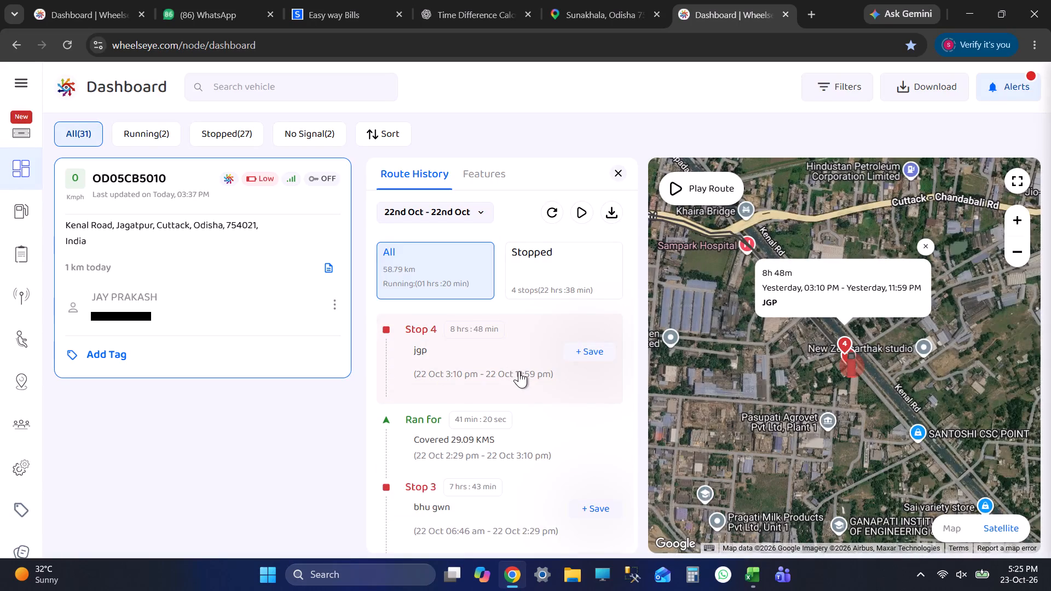
{"action": "scroll", "coordinate": [520, 371], "scroll_direction": "down", "scroll_amount": 1}
{"action": "left_click_drag", "start_coordinate": [448, 414], "coordinate": [482, 425]}
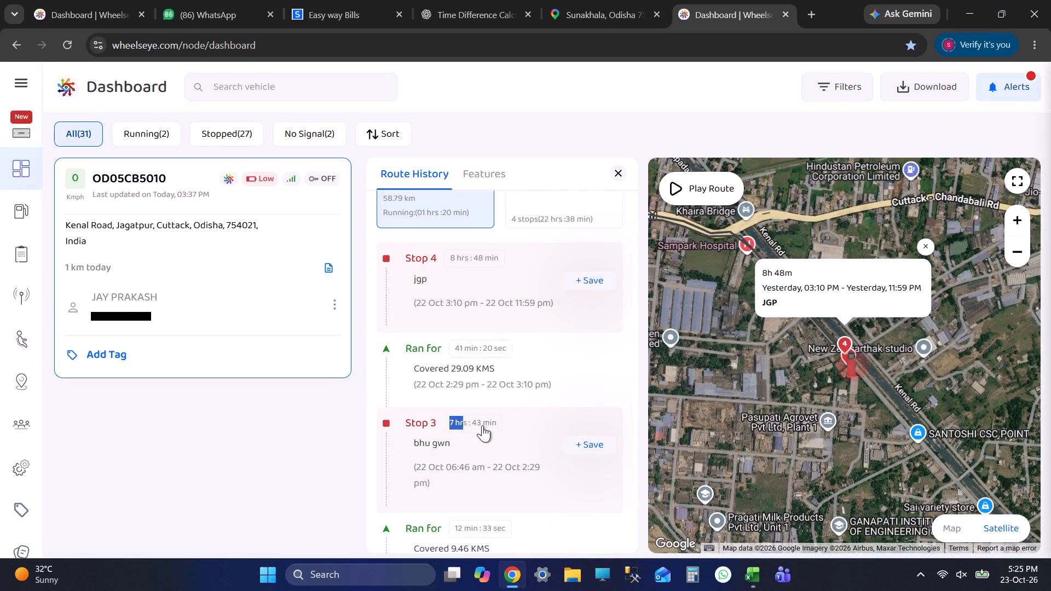
{"action": "left_click_drag", "start_coordinate": [482, 425], "coordinate": [511, 431]}
{"action": "key", "text": "ctrl+c"}
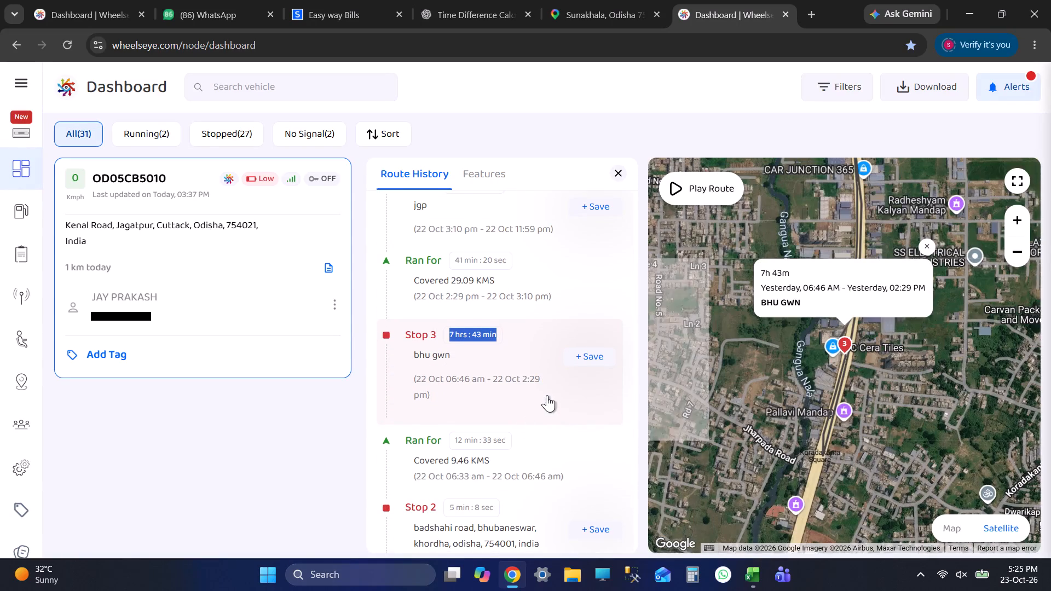
{"action": "key", "text": "alt+Tab"}
{"action": "key", "text": "Tab"}
{"action": "key", "text": "Tab"}
{"action": "key", "text": "Tab"}
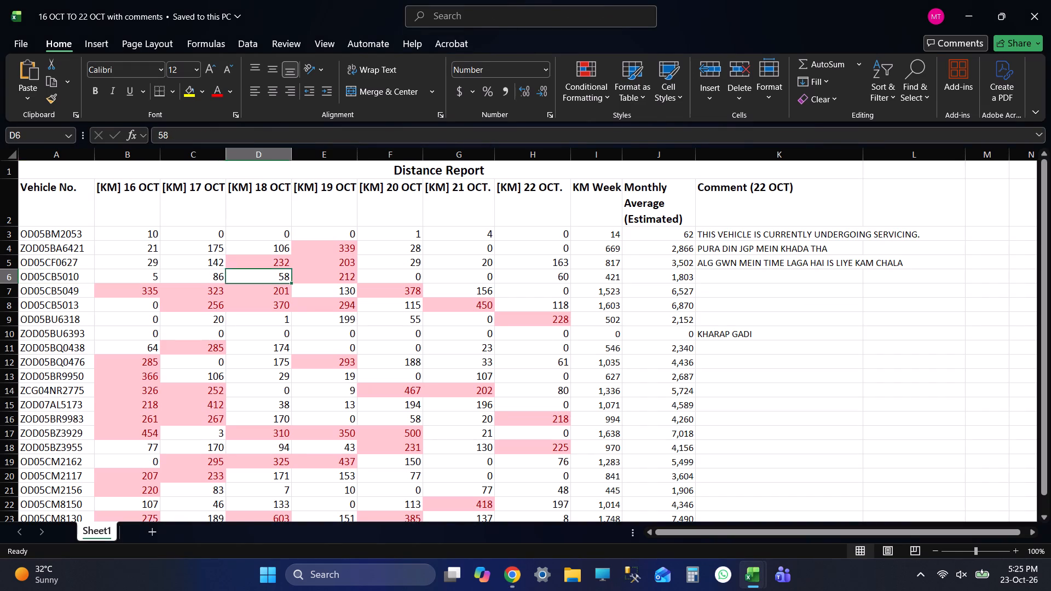
{"action": "key", "text": "Tab"}
{"action": "key", "text": "Tab"}
{"action": "key", "text": "Tab"}
{"action": "key", "text": "Tab"}
{"action": "key", "text": "Tab"}
{"action": "key", "text": "Tab"}
{"action": "key", "text": "Tab"}
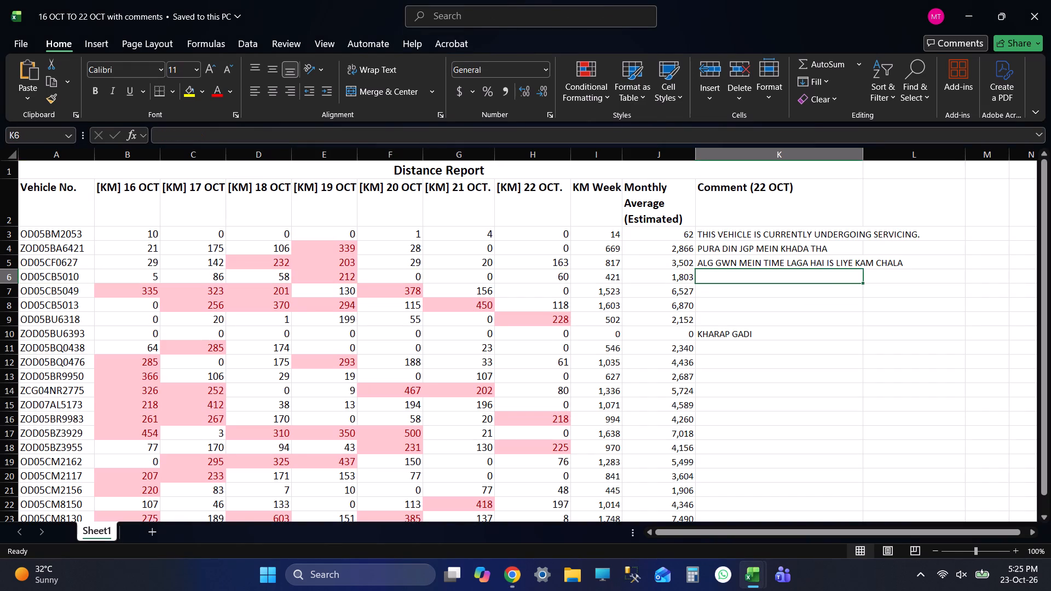
{"action": "type", "text": "BHU MEIN"}
{"action": "key", "text": "space"}
{"action": "key", "text": "ctrl+v"}
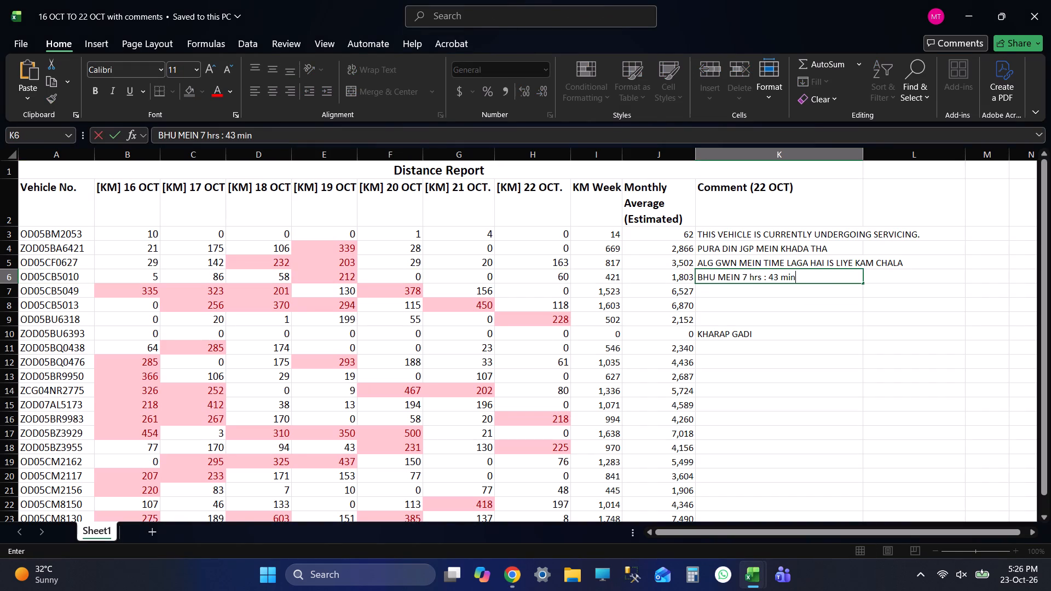
{"action": "key", "text": "space"}
{"action": "type", "text": "TIME LAGAYA"}
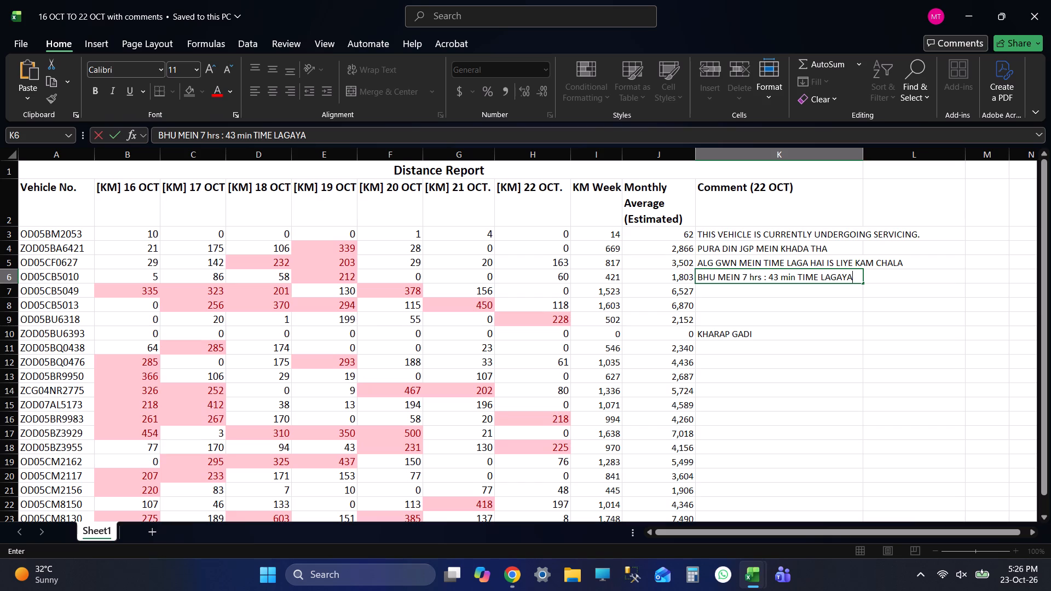
{"action": "key", "text": "space"}
{"action": "type", "text": "AND"}
{"action": "key", "text": "space"}
{"action": "key", "text": "alt+Tab"}
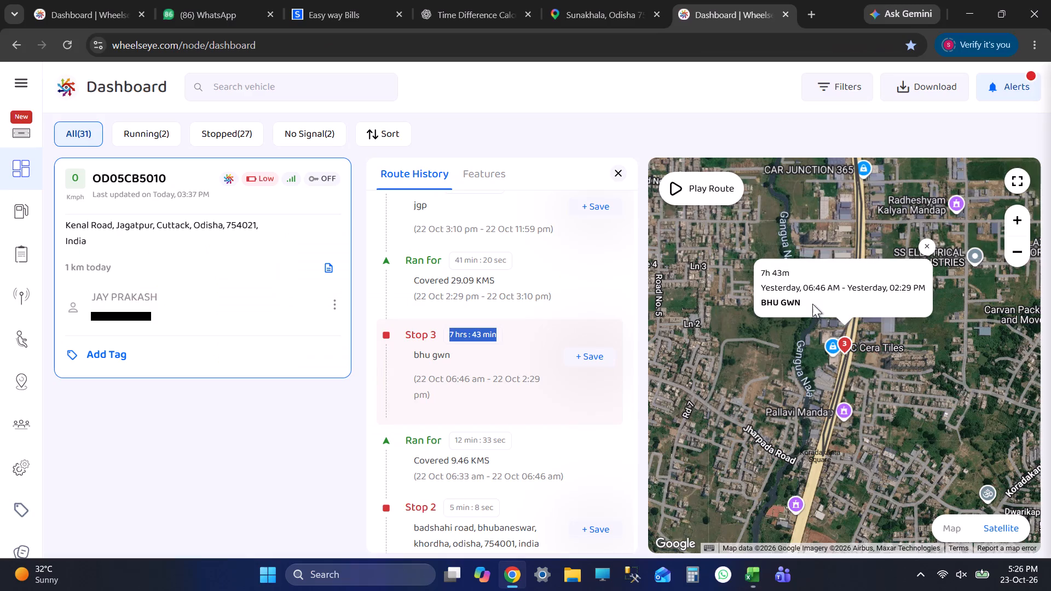
{"action": "scroll", "coordinate": [465, 323], "scroll_direction": "up", "scroll_amount": 2}
{"action": "left_click", "coordinate": [492, 355]}
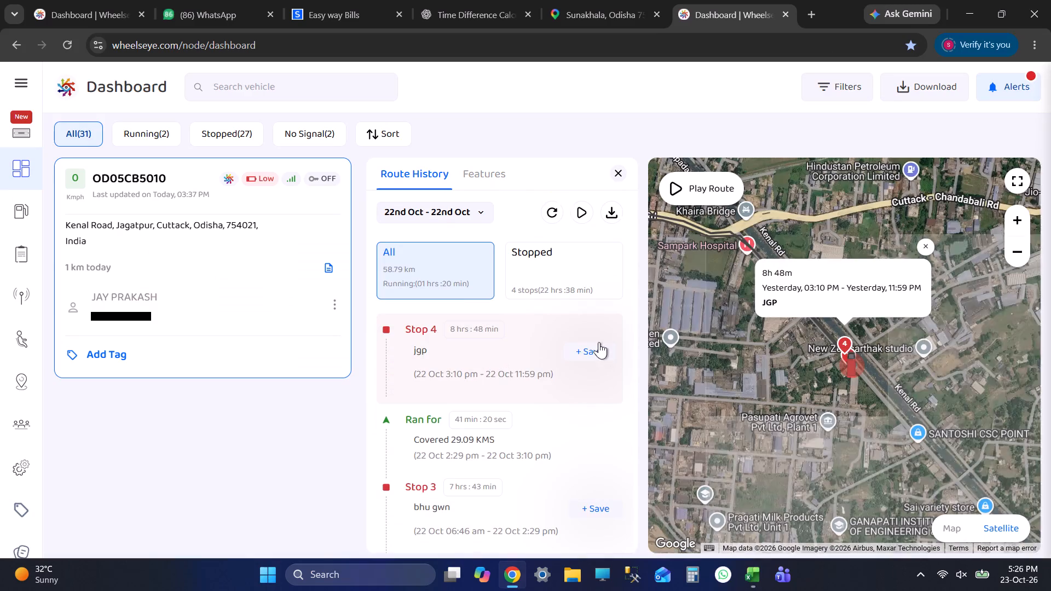
{"action": "left_click_drag", "start_coordinate": [418, 374], "coordinate": [429, 376]}
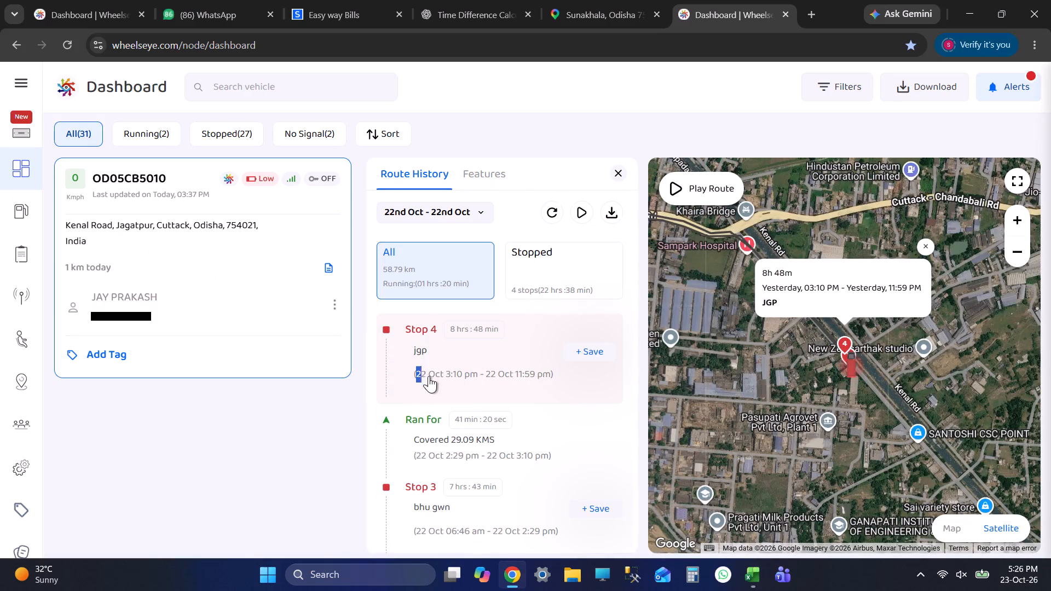
{"action": "left_click_drag", "start_coordinate": [429, 376], "coordinate": [477, 385]}
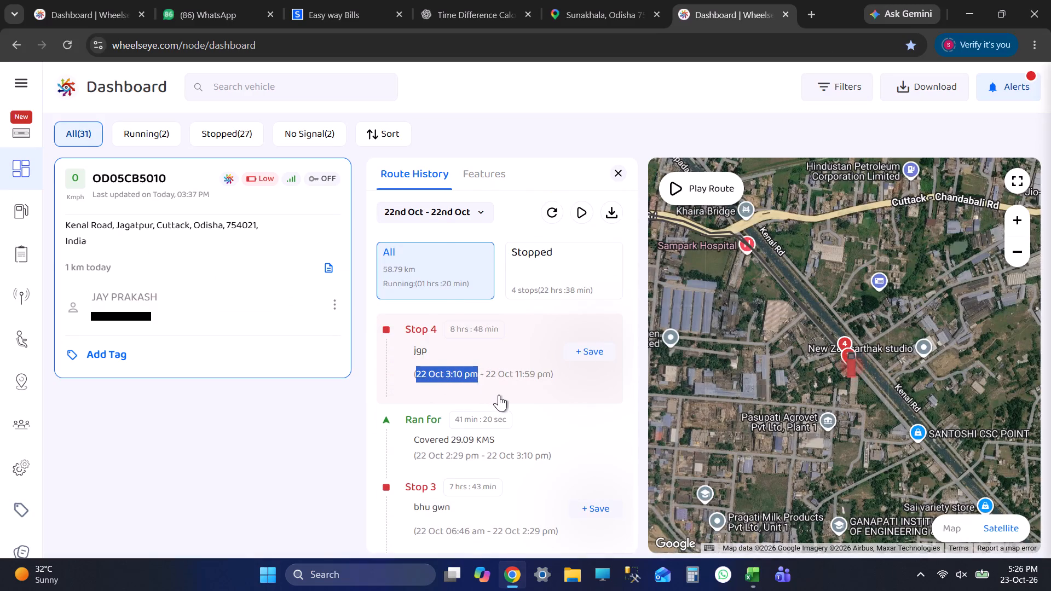
{"action": "key", "text": "ctrl+c"}
{"action": "left_click", "coordinate": [428, 215]}
{"action": "left_click", "coordinate": [436, 314]}
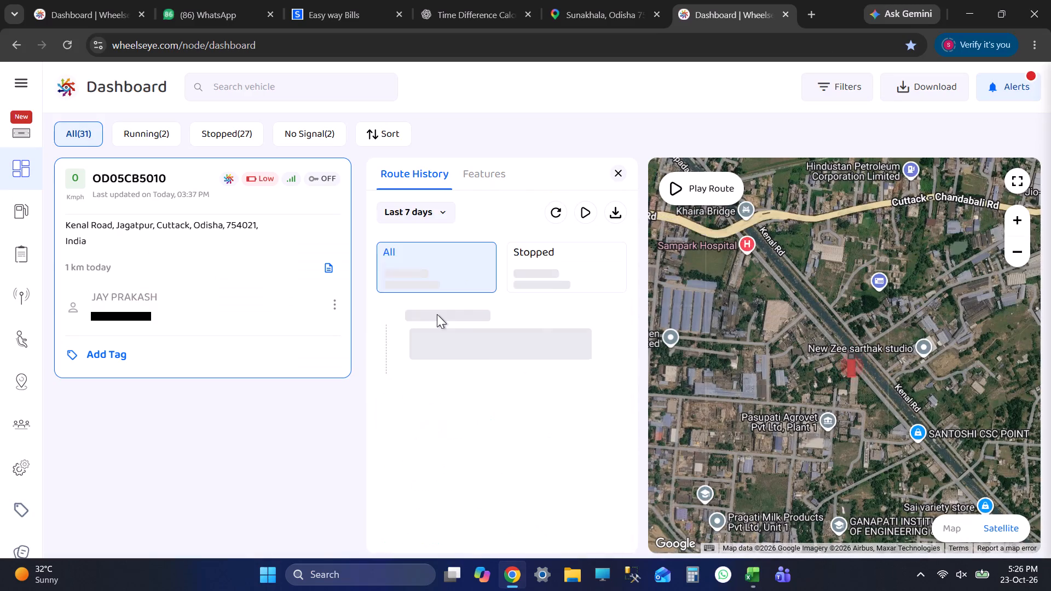
{"action": "scroll", "coordinate": [515, 375], "scroll_direction": "down", "scroll_amount": 1}
{"action": "left_click", "coordinate": [501, 360]}
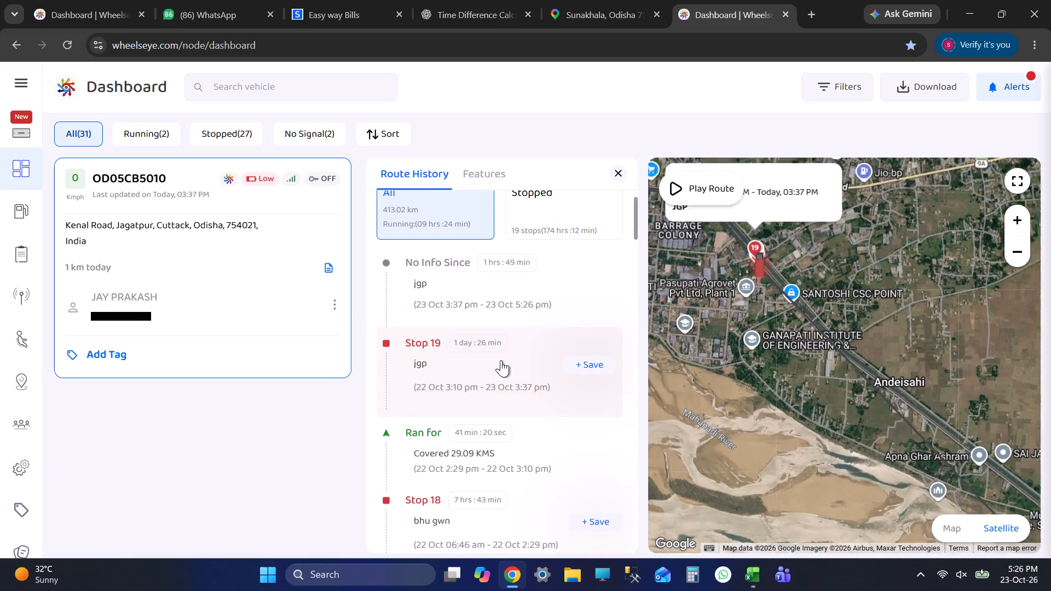
Back in Excel, replace the comment's trailing AND with "THEN 22 Oct 3:10 pm BAJE SE JGP MEIN KHADA THA IS LIYE KAM CHALA.".
{"action": "key", "text": "alt+Tab"}
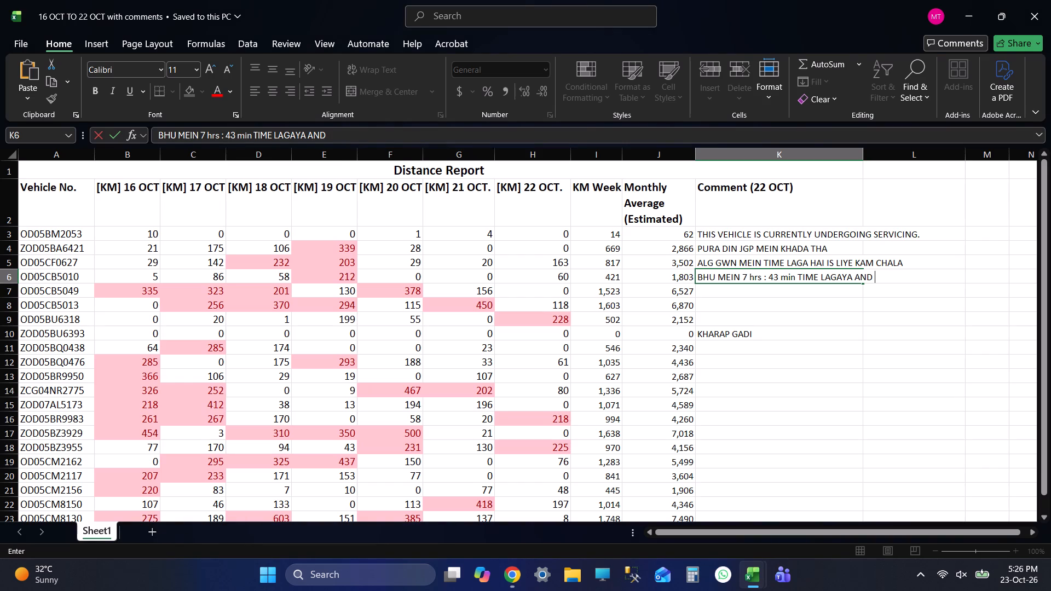
{"action": "type", "text": "THEN"}
{"action": "key", "text": "space"}
{"action": "key", "text": "BackSpace"}
{"action": "key", "text": "BackSpace"}
{"action": "key", "text": "BackSpace"}
{"action": "key", "text": "BackSpace"}
{"action": "key", "text": "BackSpace"}
{"action": "key", "text": "BackSpace"}
{"action": "key", "text": "BackSpace"}
{"action": "key", "text": "BackSpace"}
{"action": "key", "text": "BackSpace"}
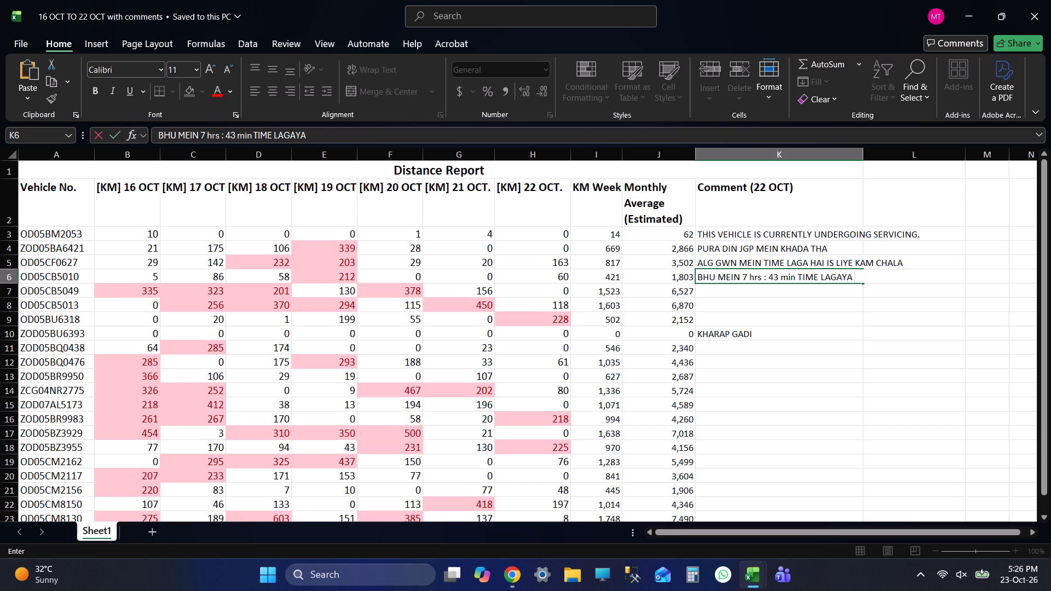
{"action": "type", "text": "THEN"}
{"action": "key", "text": "space"}
{"action": "key", "text": "ctrl+v"}
{"action": "key", "text": "space"}
{"action": "type", "text": "BAJE SE JGP MEIN KHADA THA IS"}
{"action": "key", "text": "space"}
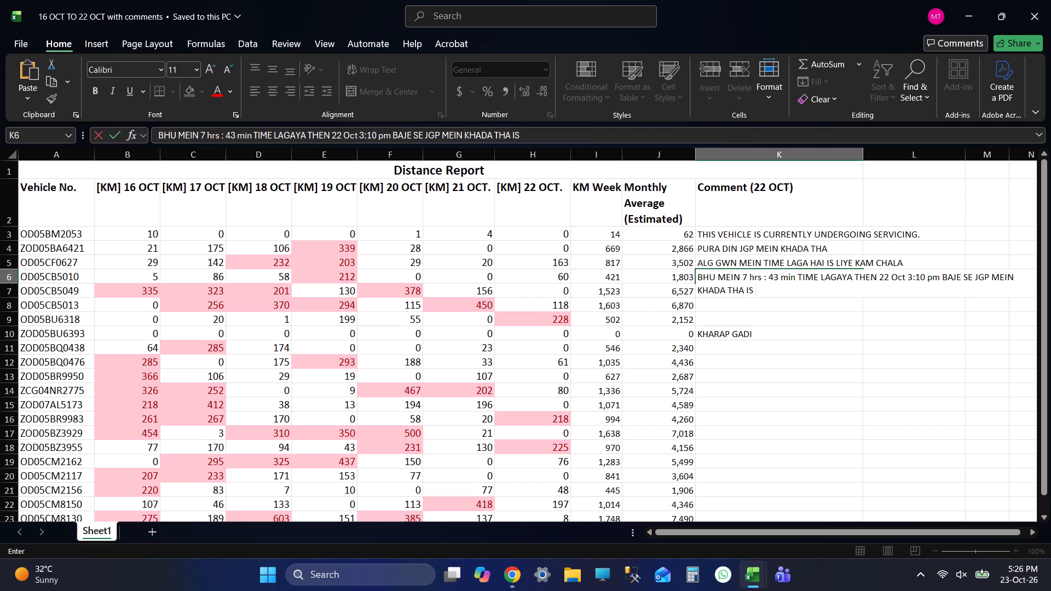
{"action": "type", "text": "LIYE KAM CHALA"}
{"action": "key", "text": "period"}
{"action": "key", "text": "Return"}
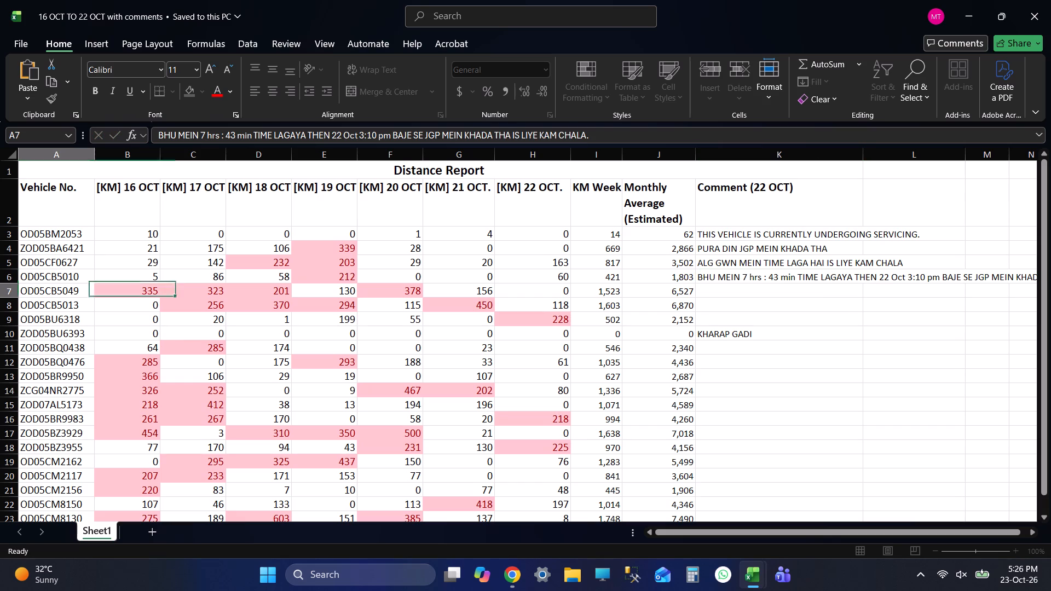
{"action": "left_click", "coordinate": [754, 275]}
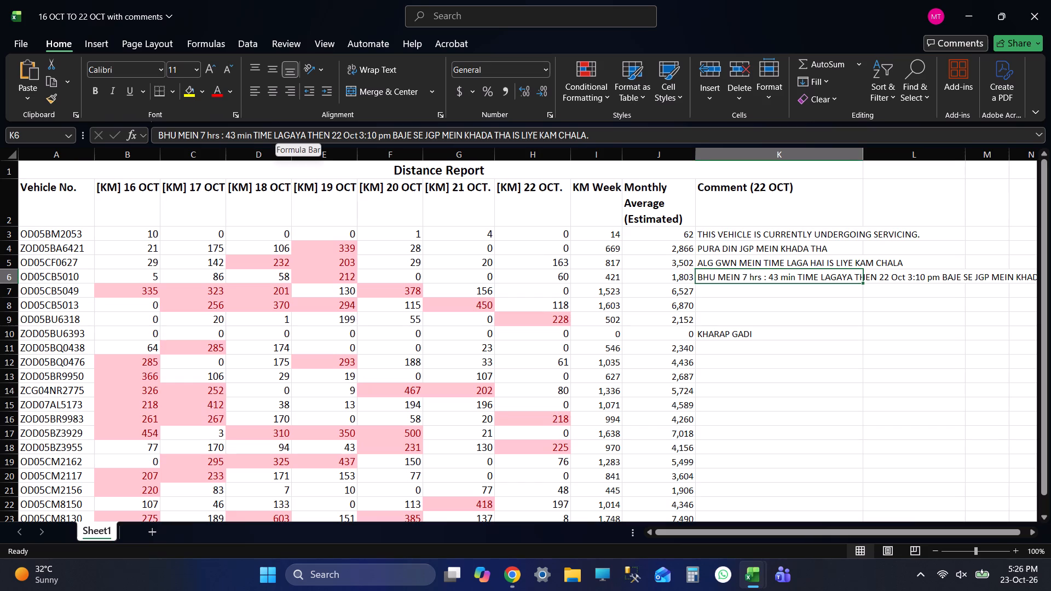
{"action": "left_click", "coordinate": [270, 134]}
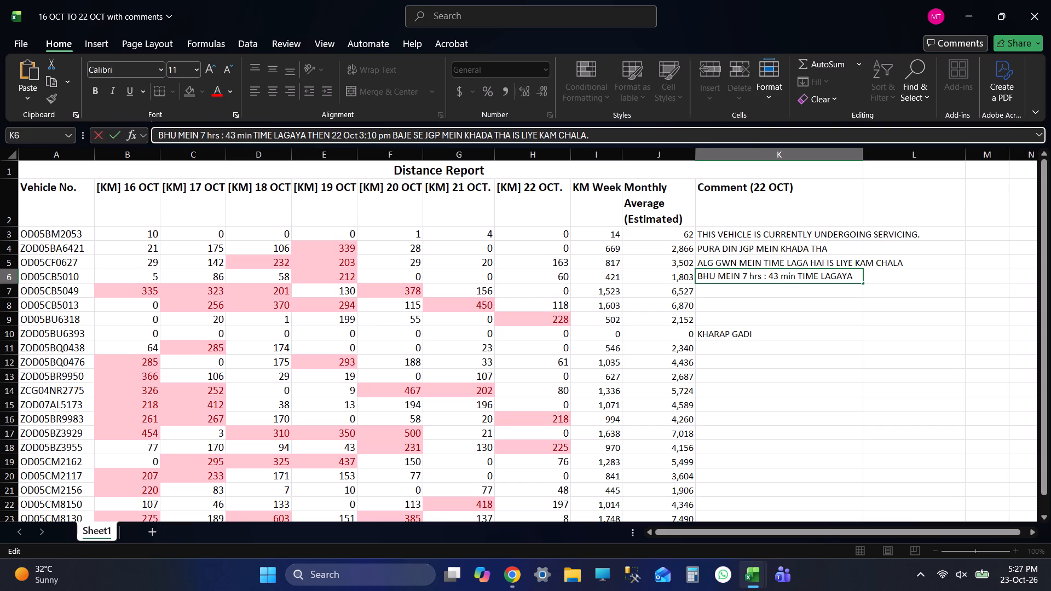
{"action": "key", "text": "Return"}
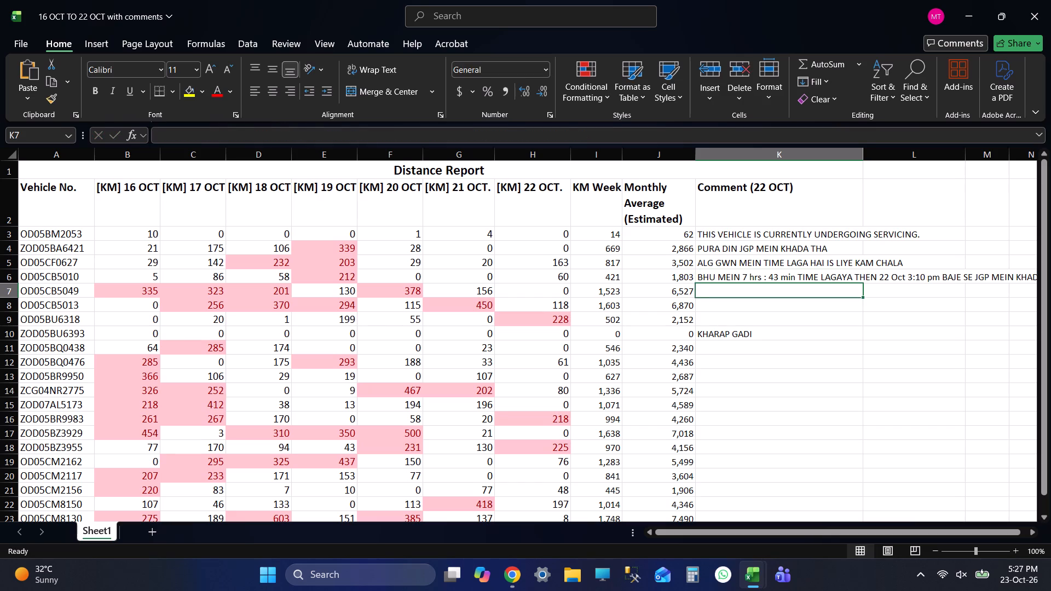
{"action": "key", "text": "Up"}
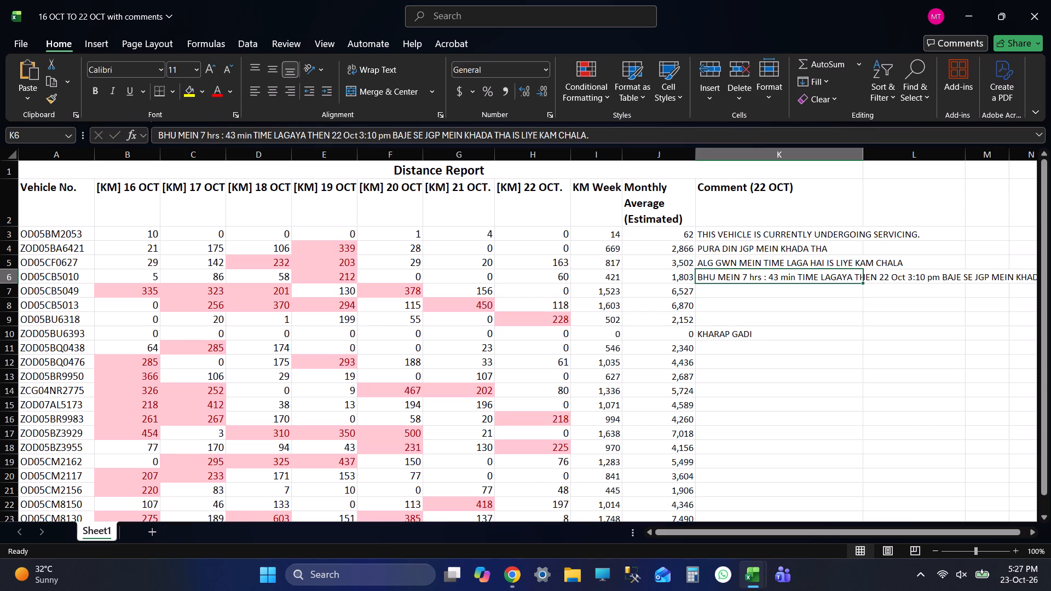
{"action": "key", "text": "ctrl+s"}
{"action": "key", "text": "ctrl+s"}
{"action": "key", "text": "ctrl+s"}
{"action": "key", "text": "ctrl+s"}
{"action": "key", "text": "ctrl+s"}
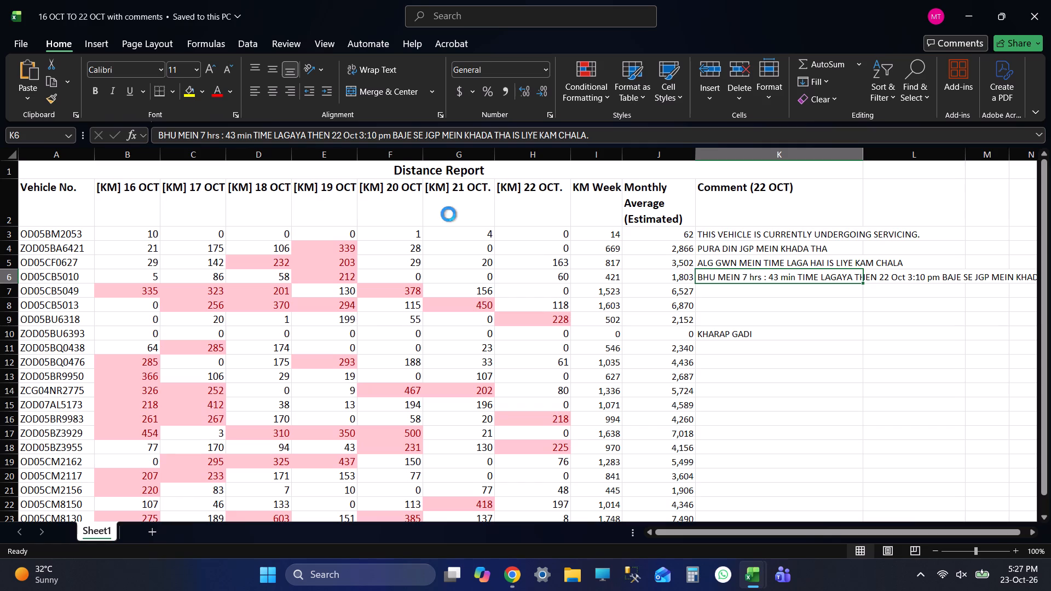
{"action": "key", "text": "ctrl+s"}
{"action": "key", "text": "ctrl+s"}
{"action": "key", "text": "ctrl+s"}
{"action": "key", "text": "ctrl+s"}
{"action": "key", "text": "ctrl+s"}
{"action": "key", "text": "ctrl+s"}
{"action": "key", "text": "Return"}
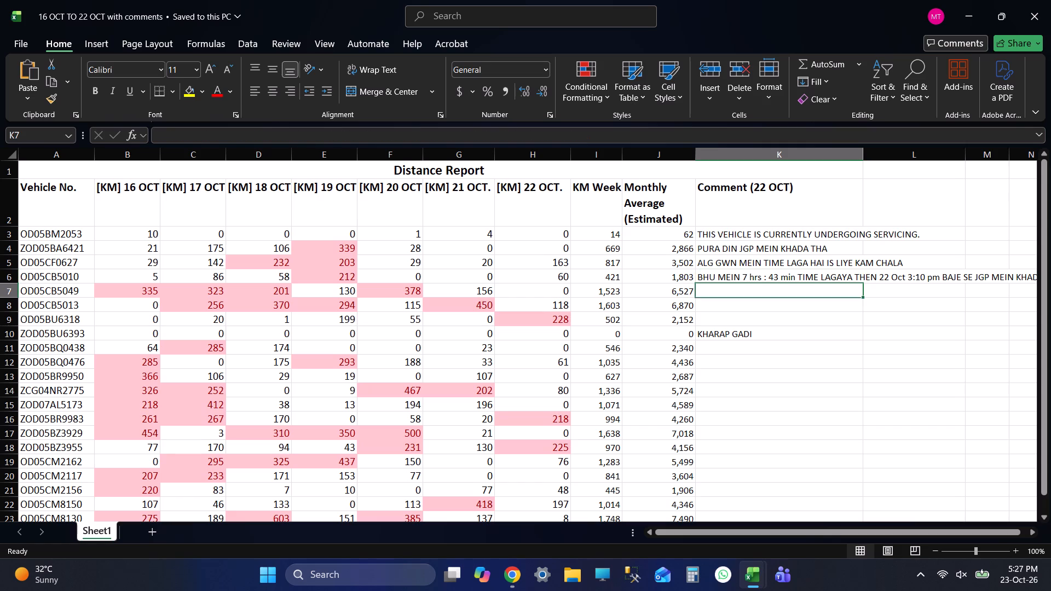
{"action": "key", "text": "ctrl+s"}
{"action": "key", "text": "shift+Tab"}
{"action": "key", "text": "shift+Tab"}
{"action": "key", "text": "shift+Tab"}
{"action": "key", "text": "shift+Tab"}
{"action": "key", "text": "shift+Tab"}
{"action": "key", "text": "shift+Tab"}
{"action": "key", "text": "shift+Tab"}
{"action": "key", "text": "shift+Tab"}
{"action": "key", "text": "shift+Tab"}
{"action": "key", "text": "shift+Tab"}
{"action": "key", "text": "shift+Tab"}
{"action": "key", "text": "shift+Tab"}
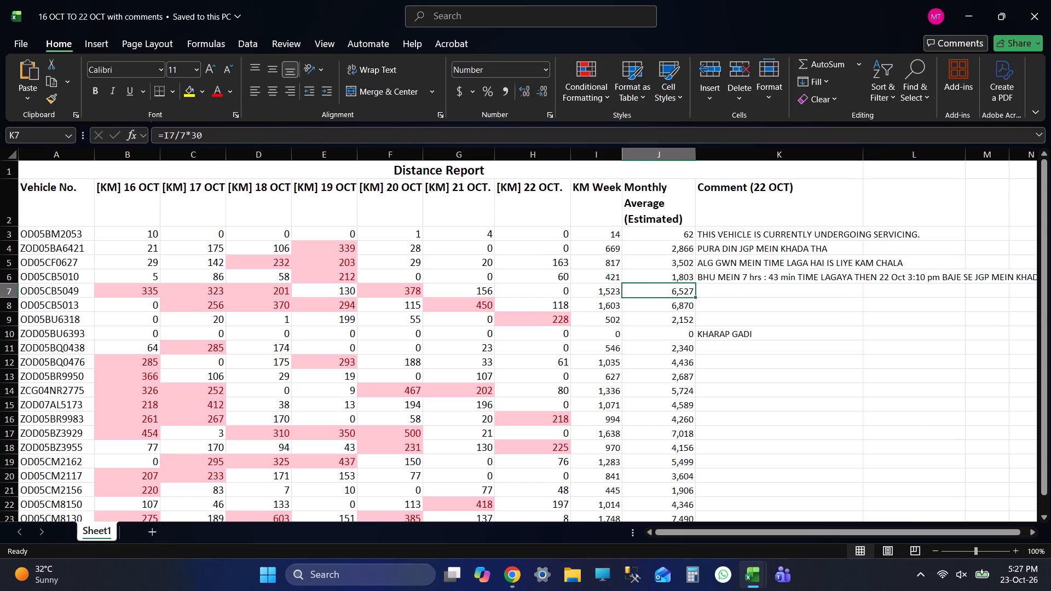
{"action": "key", "text": "ctrl+c"}
{"action": "key", "text": "alt+Tab"}
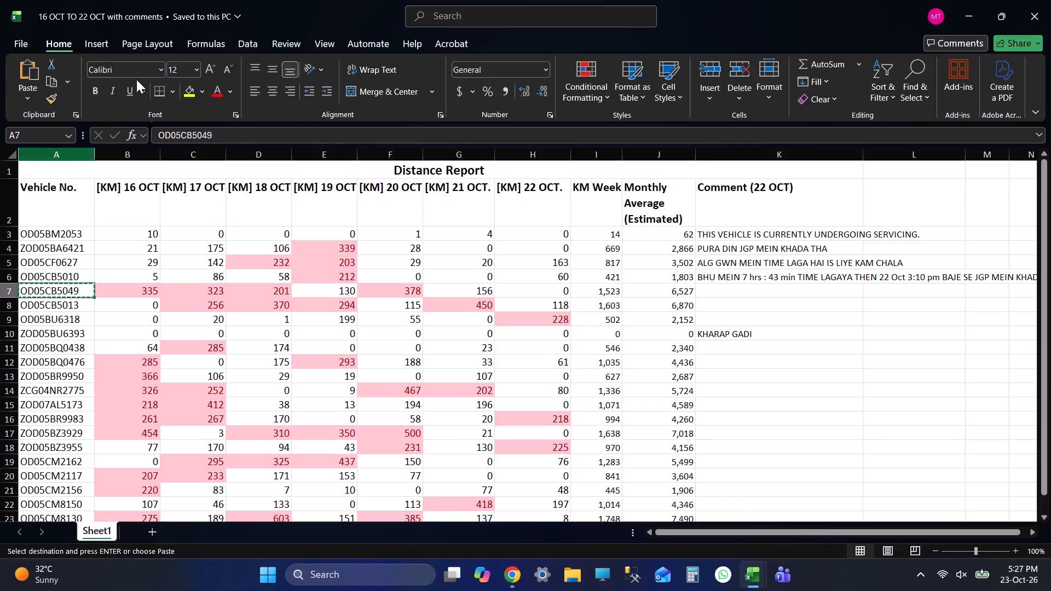
{"action": "left_click", "coordinate": [322, 99]}
{"action": "key", "text": "ctrl+v"}
{"action": "key", "text": "Return"}
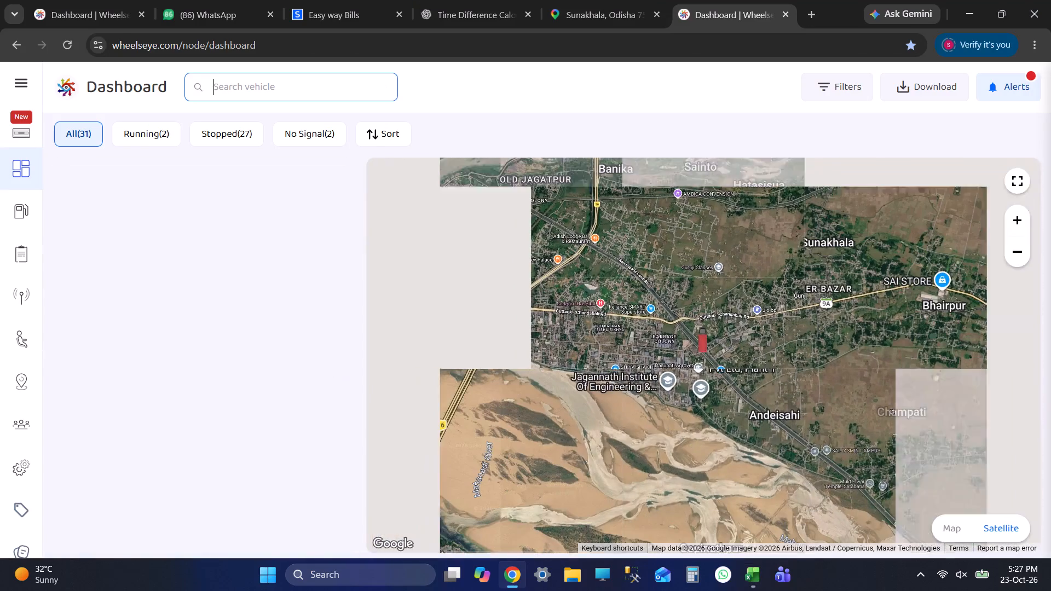
{"action": "left_click", "coordinate": [220, 207]}
{"action": "left_click", "coordinate": [409, 211]}
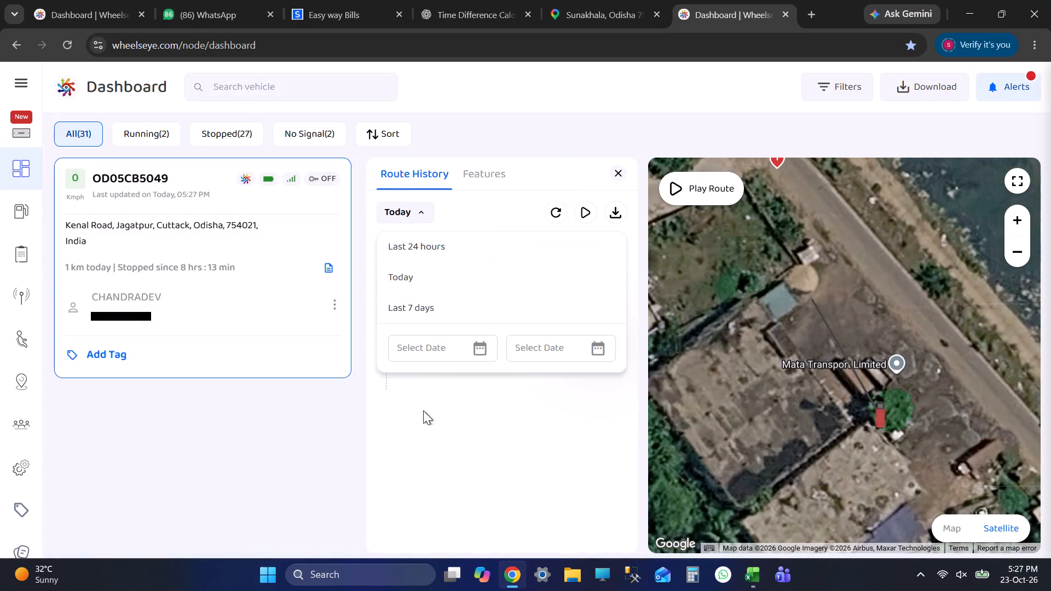
{"action": "left_click", "coordinate": [420, 347]}
{"action": "left_click", "coordinate": [555, 399]}
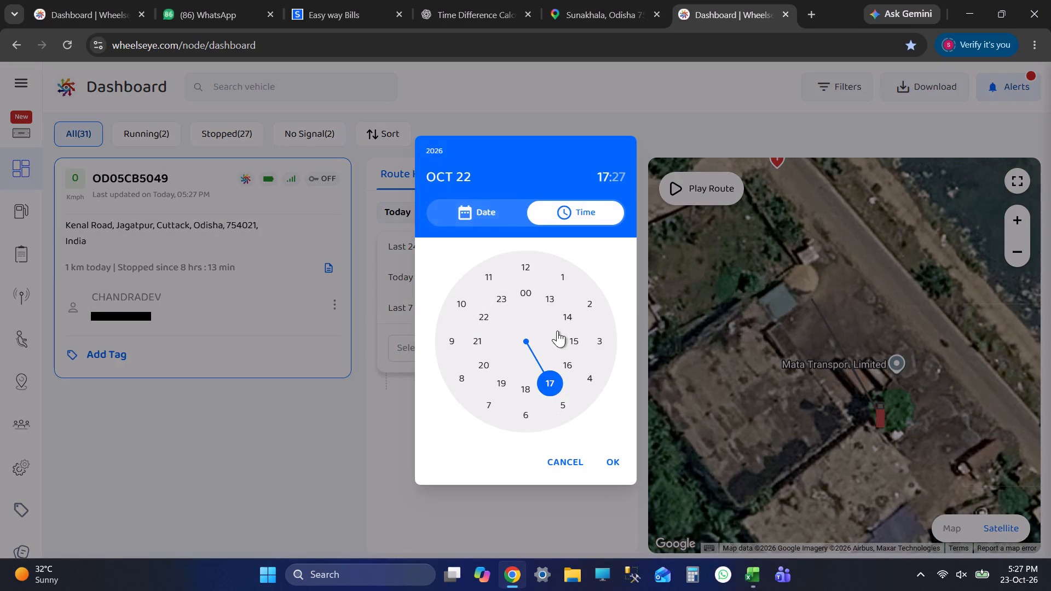
{"action": "left_click", "coordinate": [524, 299]}
{"action": "left_click", "coordinate": [530, 270]}
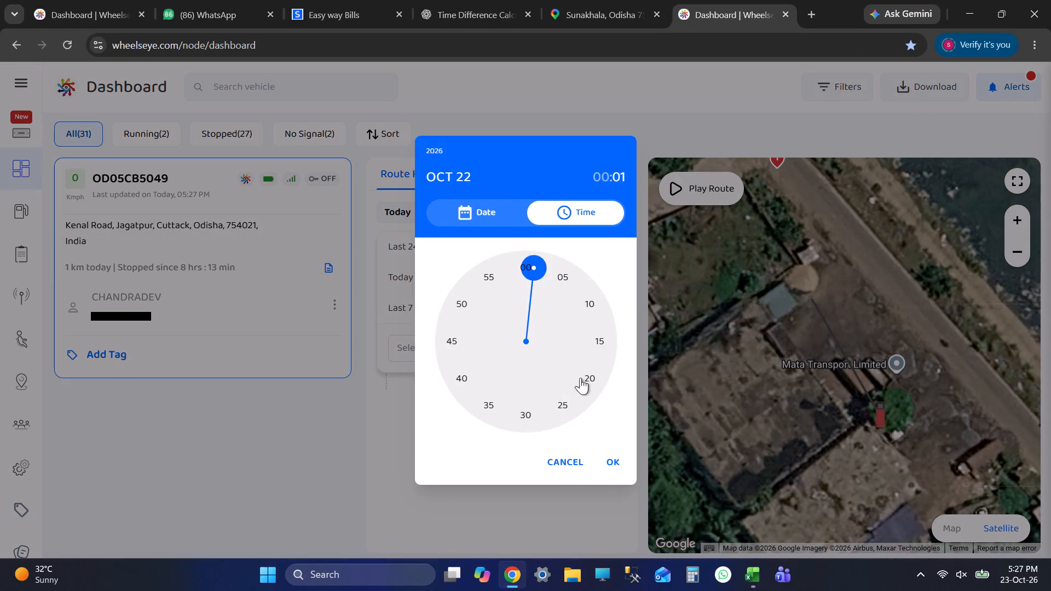
{"action": "left_click", "coordinate": [528, 264]}
{"action": "left_click", "coordinate": [609, 453]}
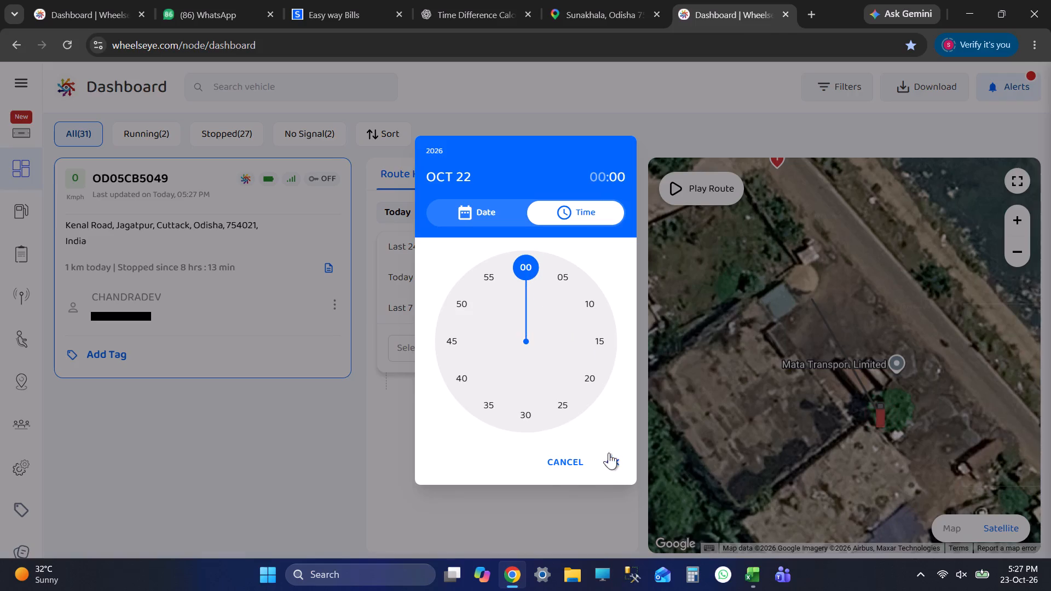
{"action": "left_click", "coordinate": [549, 351]}
{"action": "left_click", "coordinate": [559, 390]}
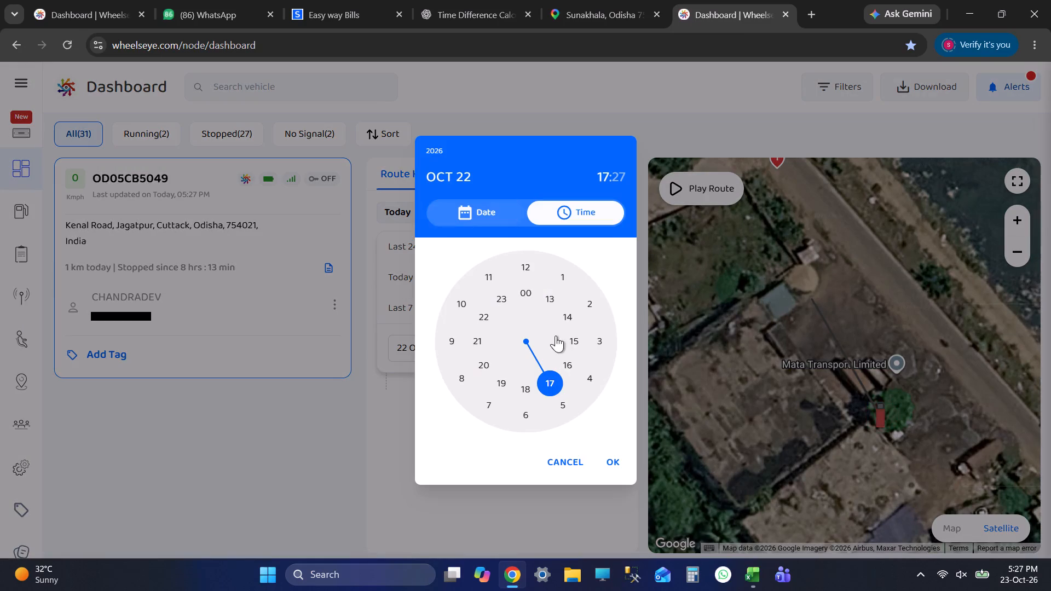
{"action": "left_click", "coordinate": [506, 300]}
{"action": "left_click", "coordinate": [515, 267]}
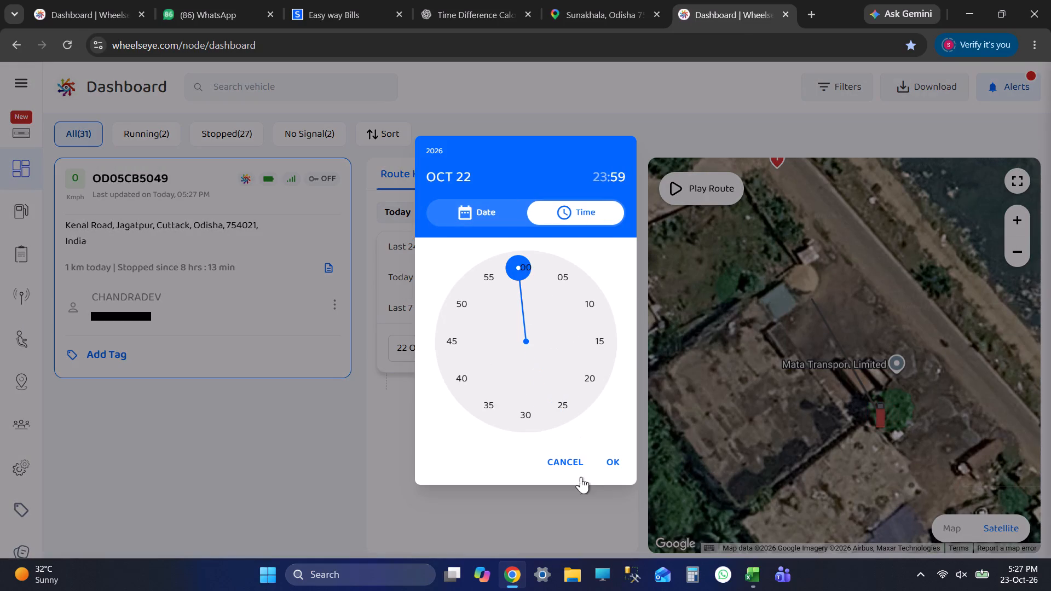
{"action": "left_click", "coordinate": [607, 459]}
{"action": "left_click", "coordinate": [487, 341]}
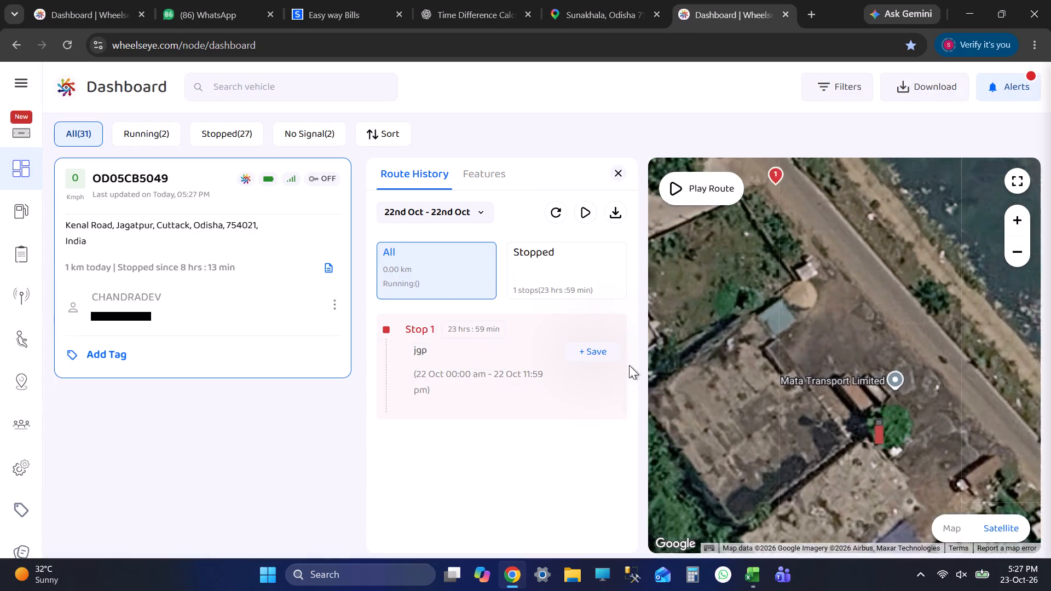
{"action": "key", "text": "alt+Tab"}
{"action": "key", "text": "Tab"}
{"action": "key", "text": "Tab"}
{"action": "key", "text": "Tab"}
{"action": "key", "text": "Tab"}
{"action": "key", "text": "Tab"}
{"action": "key", "text": "Tab"}
{"action": "key", "text": "Tab"}
{"action": "key", "text": "Tab"}
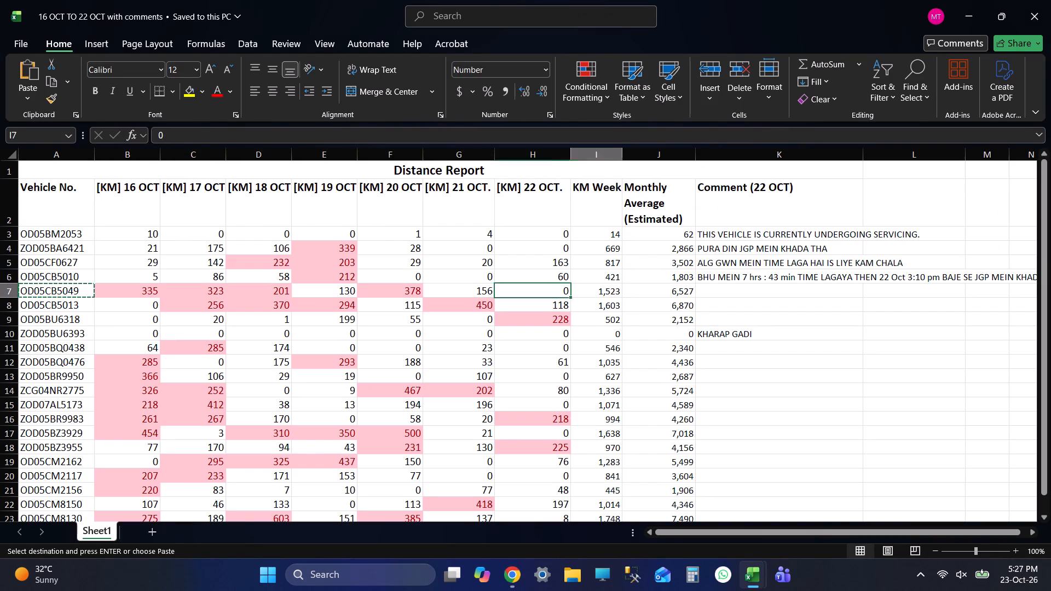
{"action": "key", "text": "Tab"}
{"action": "key", "text": "Tab"}
{"action": "left_click", "coordinate": [783, 254]}
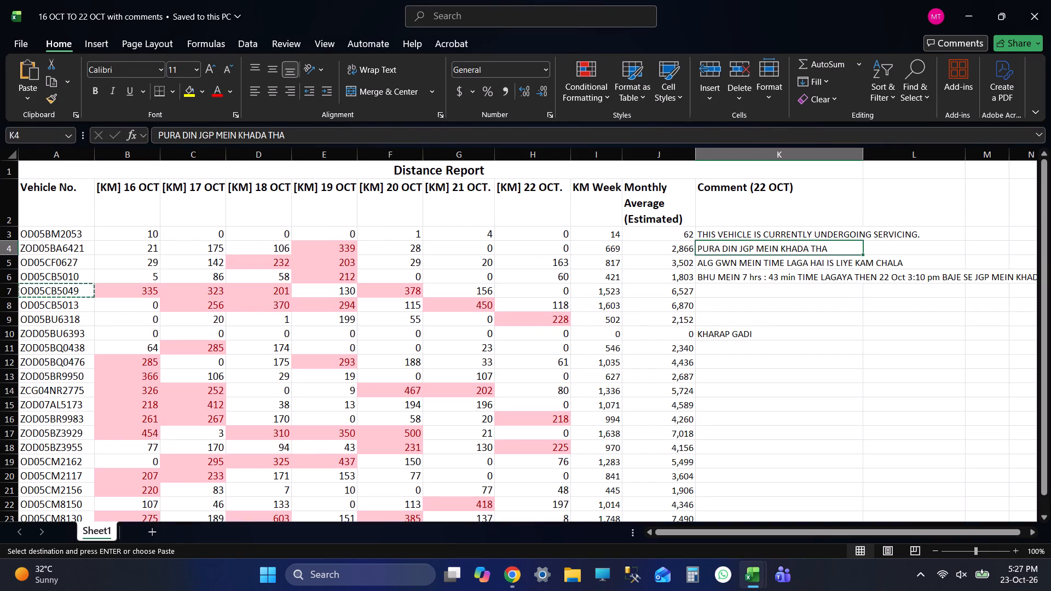
{"action": "key", "text": "ctrl+c"}
{"action": "left_click", "coordinate": [759, 292]}
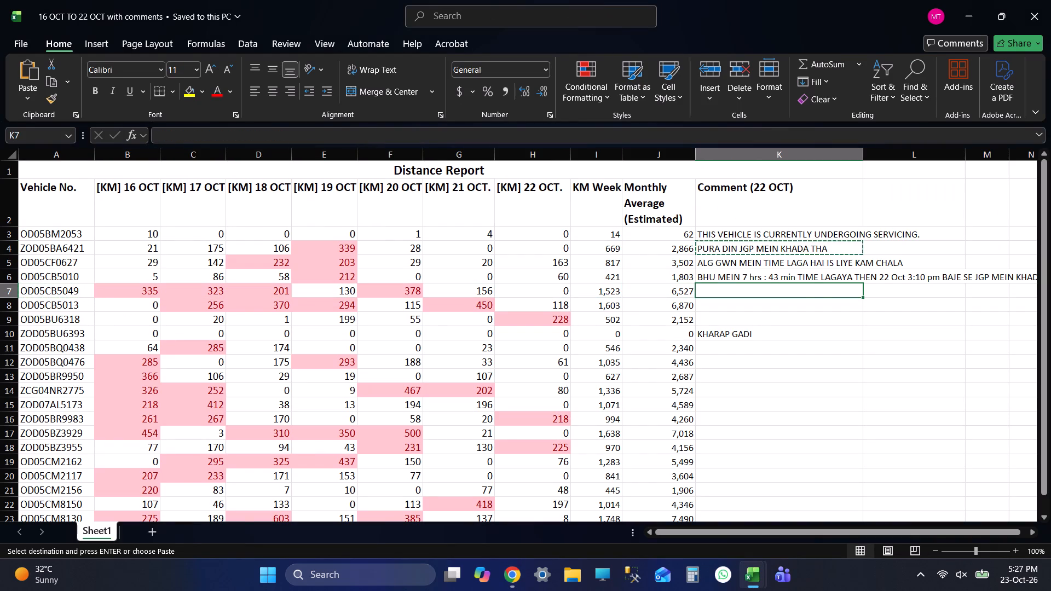
{"action": "key", "text": "ctrl+v"}
{"action": "left_click", "coordinate": [743, 305]}
{"action": "key", "text": "shift+Tab"}
{"action": "key", "text": "shift+Tab"}
{"action": "key", "text": "shift+Tab"}
{"action": "key", "text": "shift+Tab"}
{"action": "key", "text": "shift+Tab"}
{"action": "key", "text": "shift+Tab"}
{"action": "key", "text": "shift+Tab"}
{"action": "key", "text": "shift+Tab"}
{"action": "key", "text": "shift+Tab"}
{"action": "key", "text": "shift+Tab"}
{"action": "key", "text": "shift+Tab"}
{"action": "key", "text": "shift+Tab"}
{"action": "key", "text": "shift+Tab"}
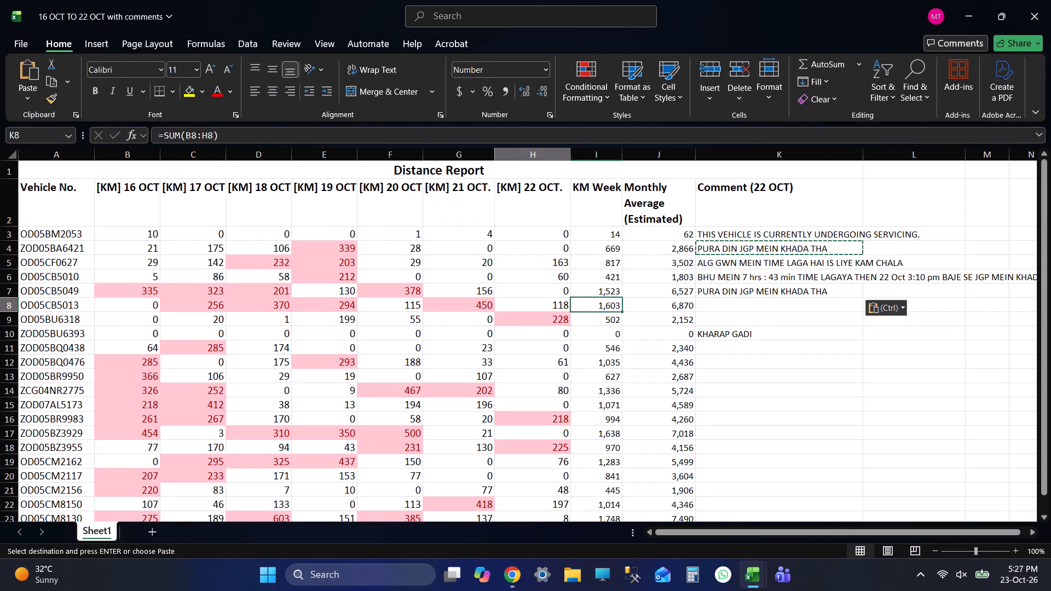
{"action": "key", "text": "ctrl+c"}
{"action": "key", "text": "alt+Tab"}
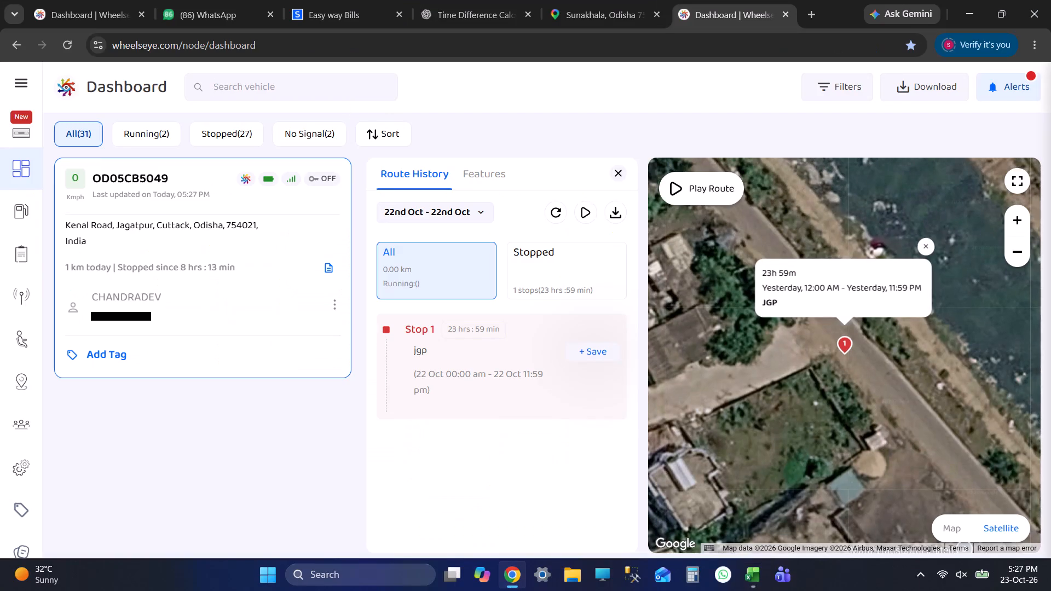
{"action": "left_click", "coordinate": [319, 95]}
{"action": "key", "text": "ctrl+v"}
{"action": "key", "text": "Return"}
{"action": "left_click", "coordinate": [137, 291]}
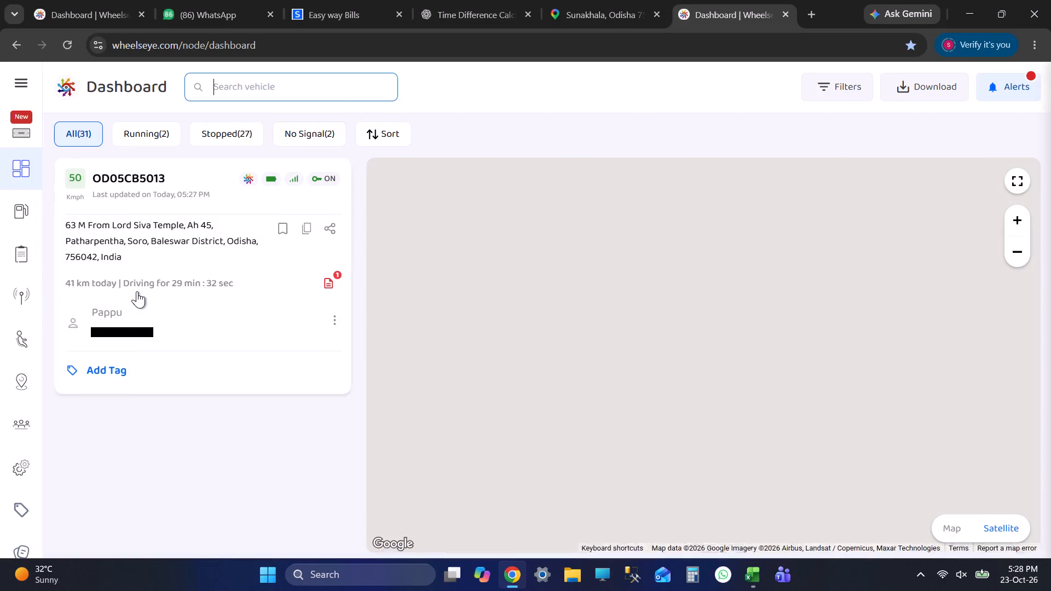
{"action": "left_click", "coordinate": [403, 214]}
{"action": "left_click", "coordinate": [434, 348]}
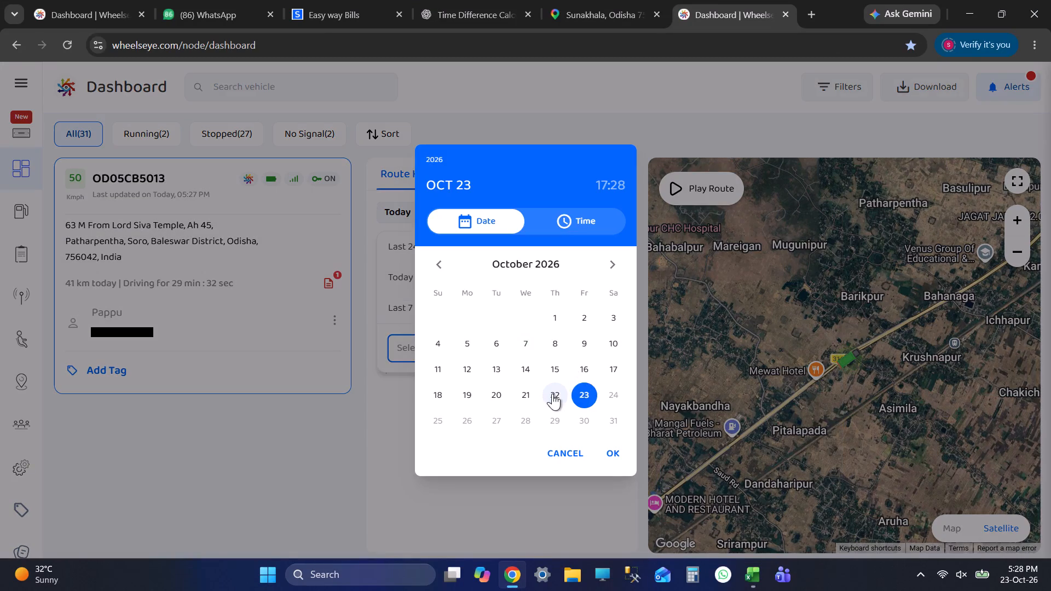
{"action": "left_click", "coordinate": [552, 393]}
{"action": "left_click", "coordinate": [523, 289]}
{"action": "left_click", "coordinate": [527, 256]}
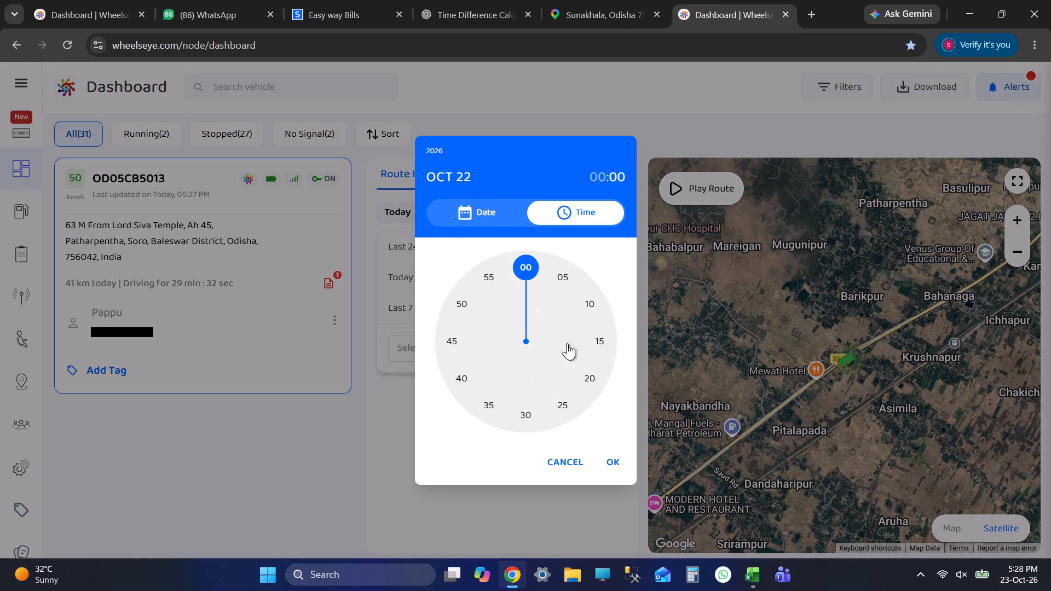
{"action": "left_click", "coordinate": [614, 439]}
{"action": "left_click_drag", "start_coordinate": [606, 463], "coordinate": [604, 468]}
{"action": "left_click", "coordinate": [564, 347]}
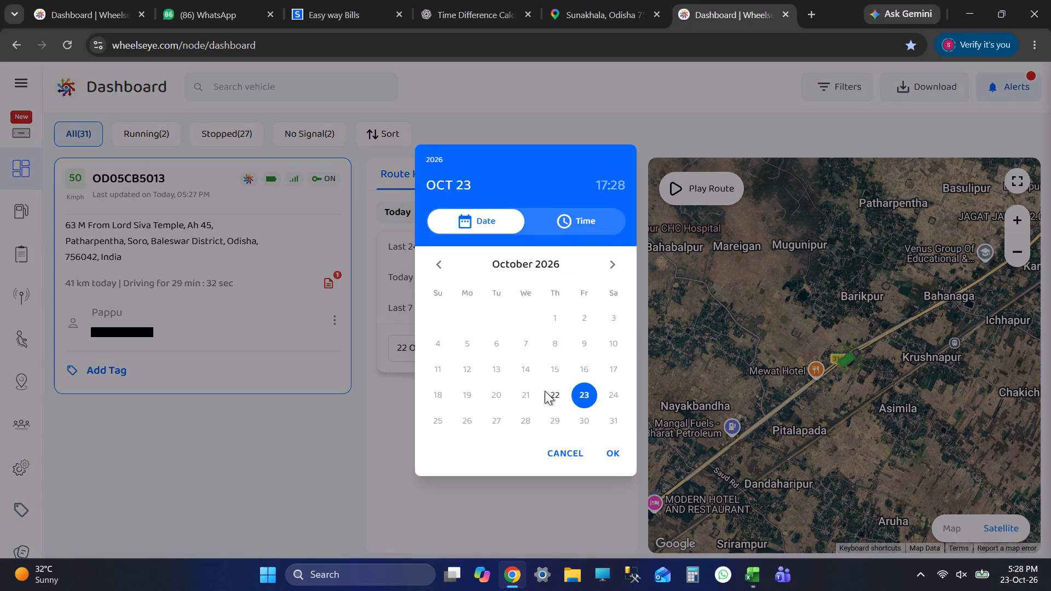
{"action": "left_click", "coordinate": [559, 396]}
{"action": "left_click", "coordinate": [506, 301]}
{"action": "left_click", "coordinate": [521, 270]}
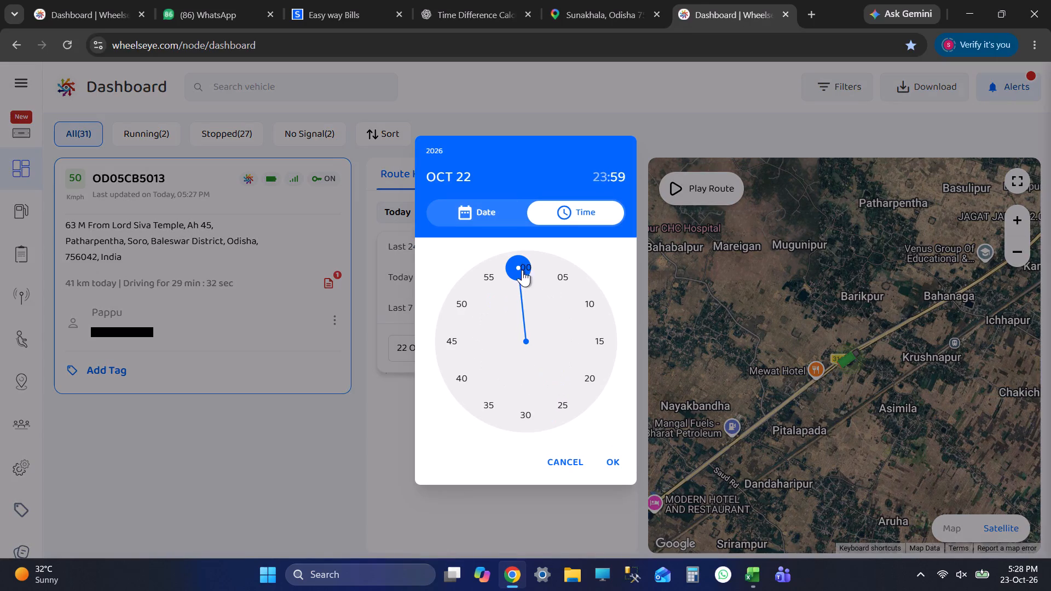
{"action": "left_click", "coordinate": [623, 466]}
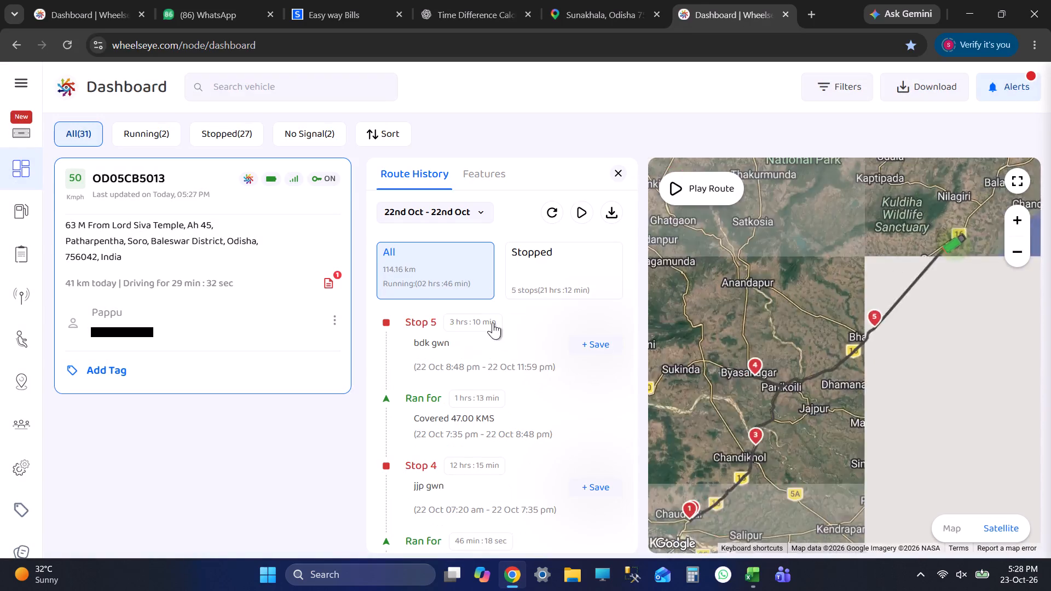
{"action": "left_click", "coordinate": [493, 322]}
{"action": "scroll", "coordinate": [553, 372], "scroll_direction": "down", "scroll_amount": 4}
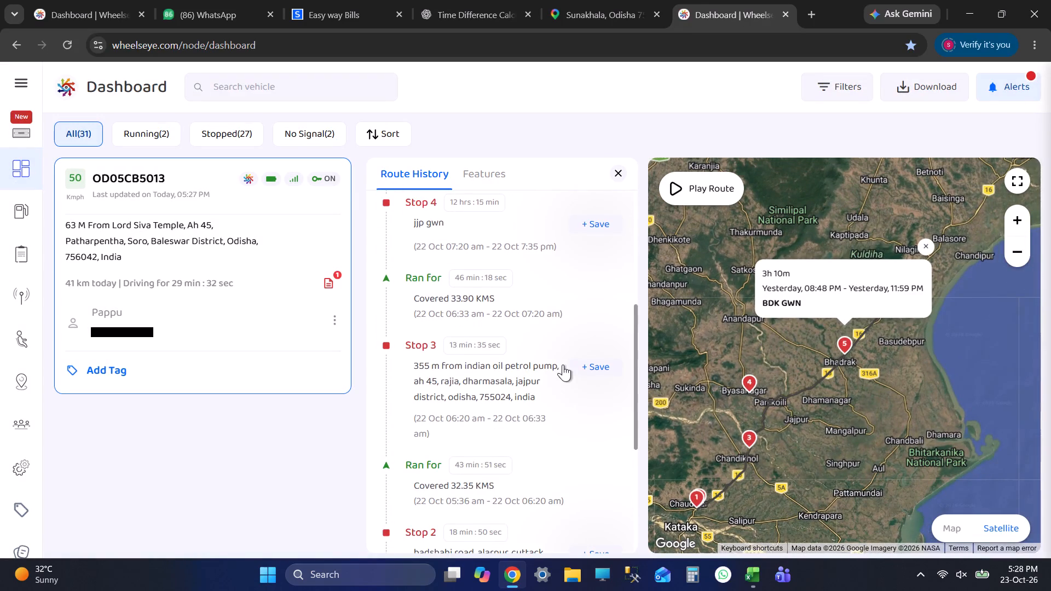
{"action": "left_click", "coordinate": [535, 229]}
{"action": "scroll", "coordinate": [869, 354], "scroll_direction": "up", "scroll_amount": 2}
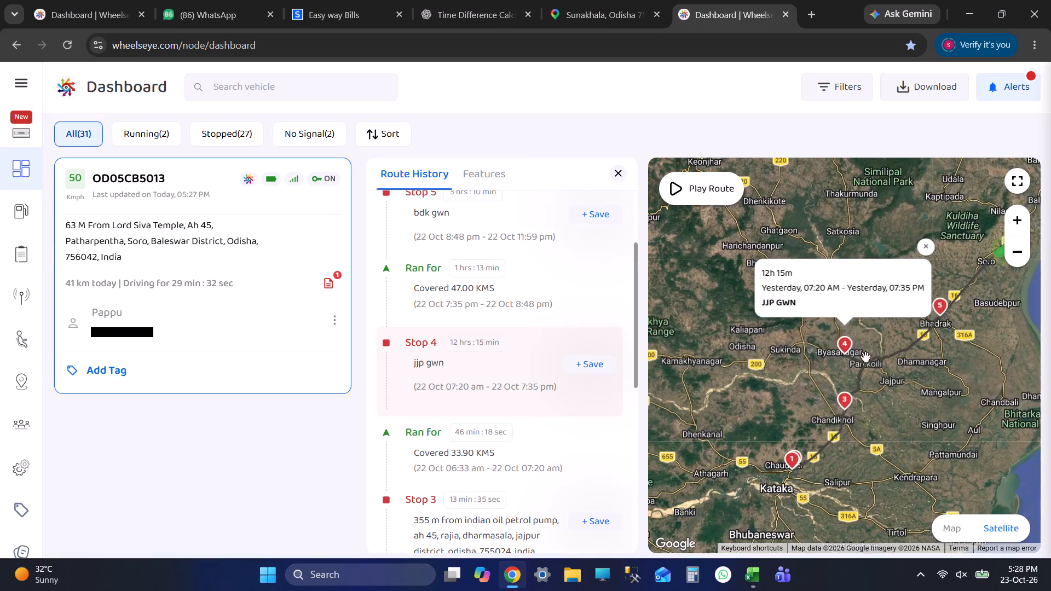
{"action": "scroll", "coordinate": [865, 357], "scroll_direction": "up", "scroll_amount": 6}
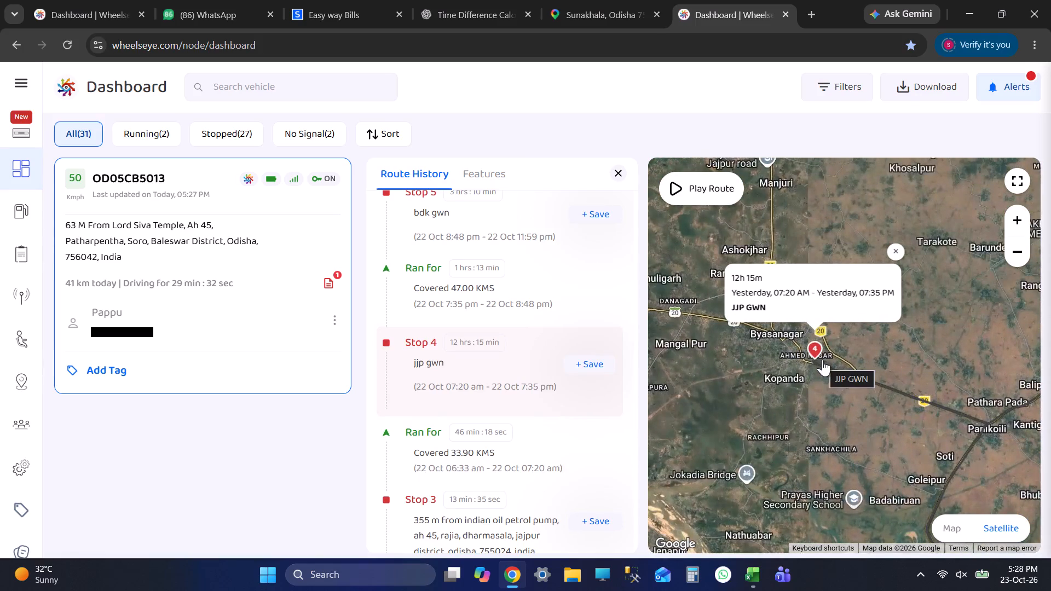
{"action": "scroll", "coordinate": [819, 364], "scroll_direction": "up", "scroll_amount": 6}
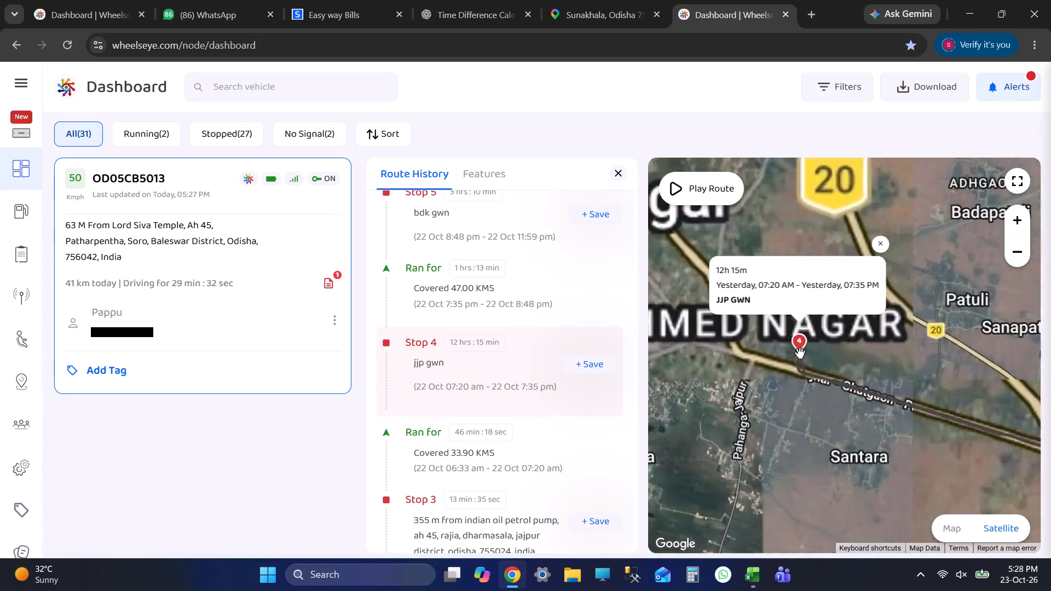
{"action": "scroll", "coordinate": [799, 351], "scroll_direction": "up", "scroll_amount": 2}
{"action": "scroll", "coordinate": [522, 409], "scroll_direction": "down", "scroll_amount": 5}
{"action": "scroll", "coordinate": [528, 409], "scroll_direction": "up", "scroll_amount": 1}
{"action": "scroll", "coordinate": [528, 409], "scroll_direction": "down", "scroll_amount": 2}
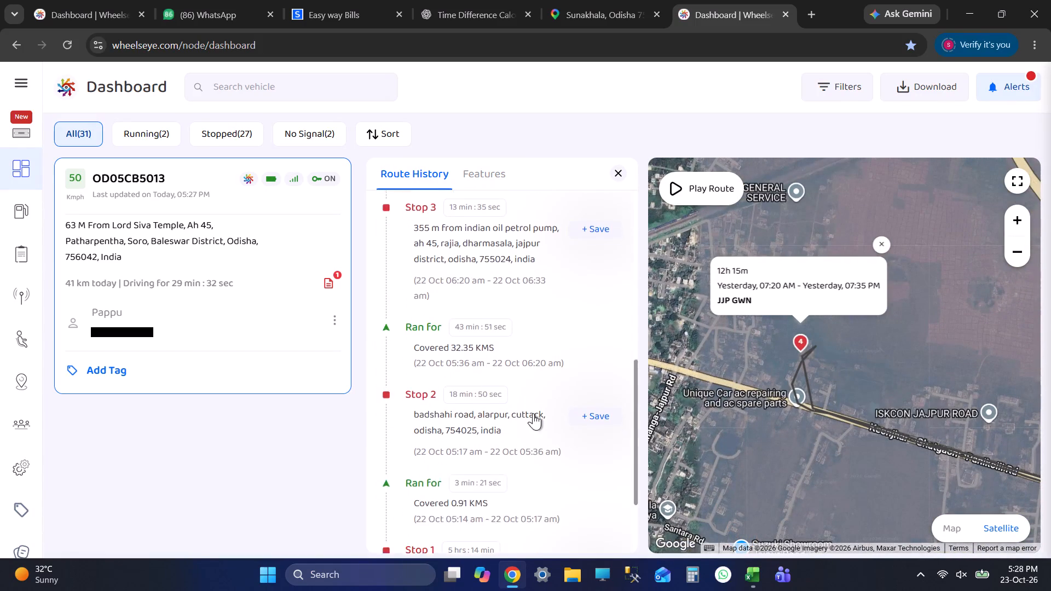
{"action": "scroll", "coordinate": [533, 413], "scroll_direction": "down", "scroll_amount": 5}
{"action": "left_click", "coordinate": [529, 486]}
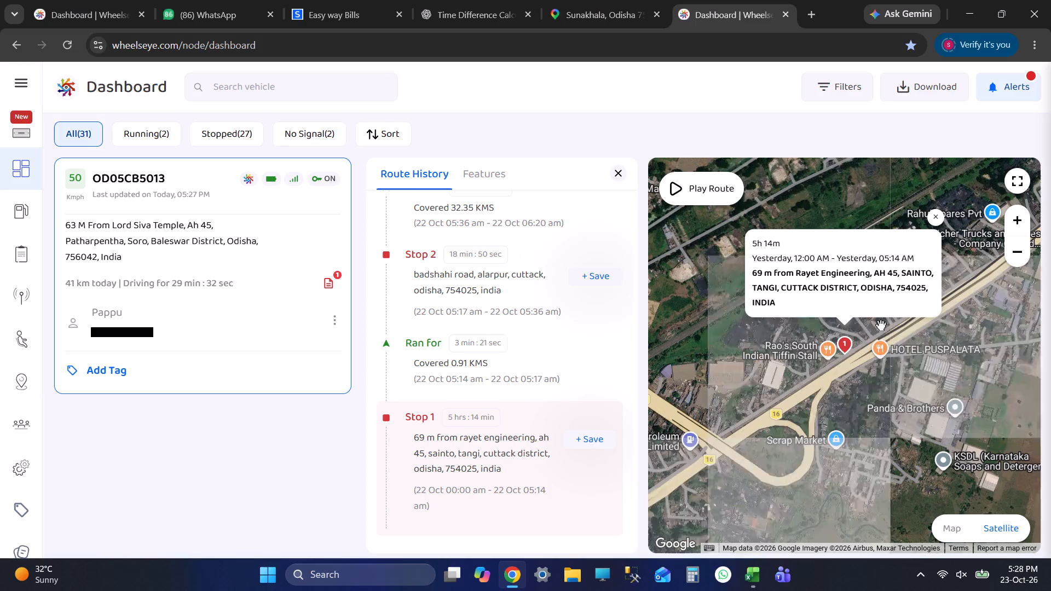
{"action": "scroll", "coordinate": [910, 362], "scroll_direction": "down", "scroll_amount": 6}
{"action": "scroll", "coordinate": [909, 372], "scroll_direction": "up", "scroll_amount": 1}
{"action": "scroll", "coordinate": [909, 373], "scroll_direction": "down", "scroll_amount": 3}
{"action": "scroll", "coordinate": [903, 383], "scroll_direction": "up", "scroll_amount": 1}
{"action": "scroll", "coordinate": [903, 383], "scroll_direction": "down", "scroll_amount": 1}
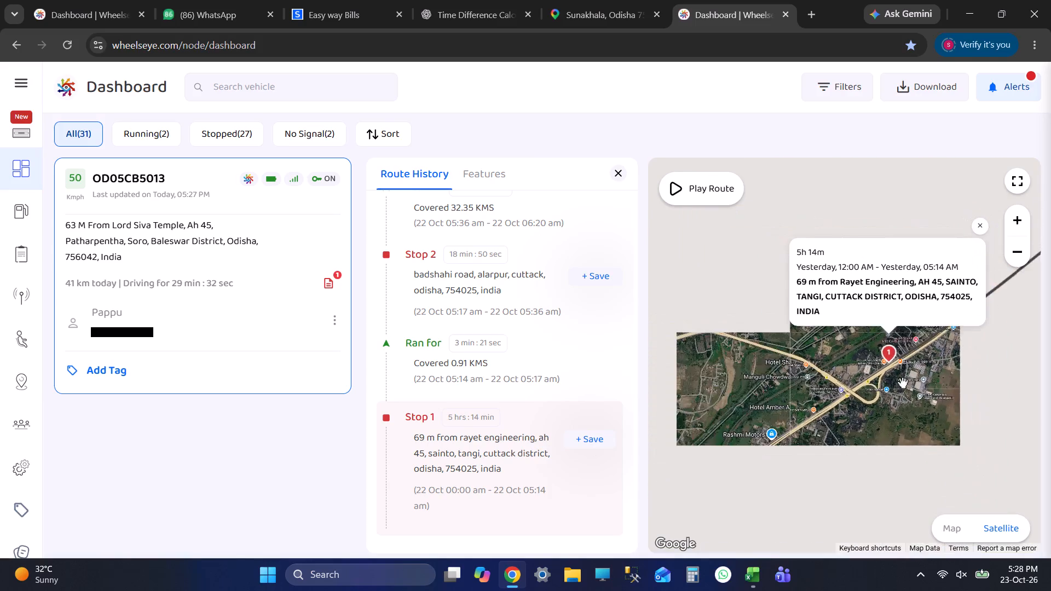
{"action": "scroll", "coordinate": [903, 383], "scroll_direction": "down", "scroll_amount": 19}
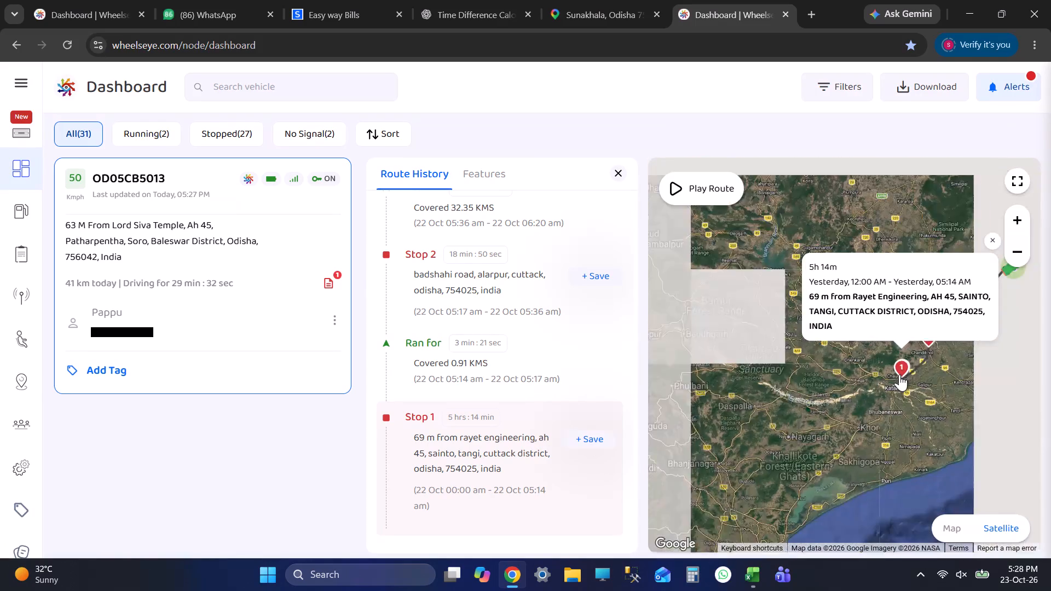
{"action": "scroll", "coordinate": [899, 370], "scroll_direction": "down", "scroll_amount": 3}
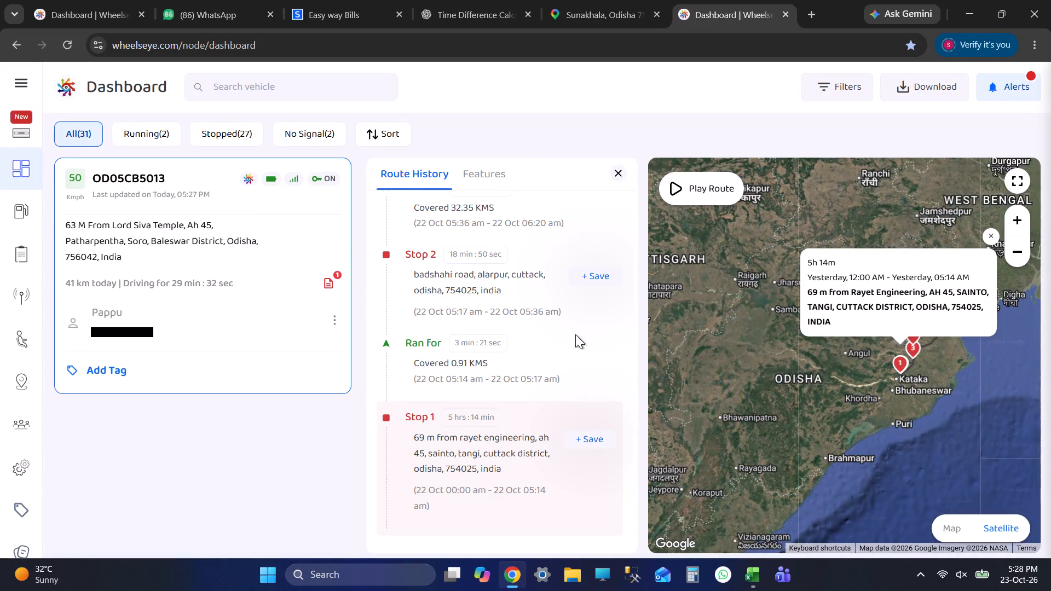
{"action": "scroll", "coordinate": [555, 334], "scroll_direction": "up", "scroll_amount": 3}
{"action": "scroll", "coordinate": [866, 352], "scroll_direction": "down", "scroll_amount": 2}
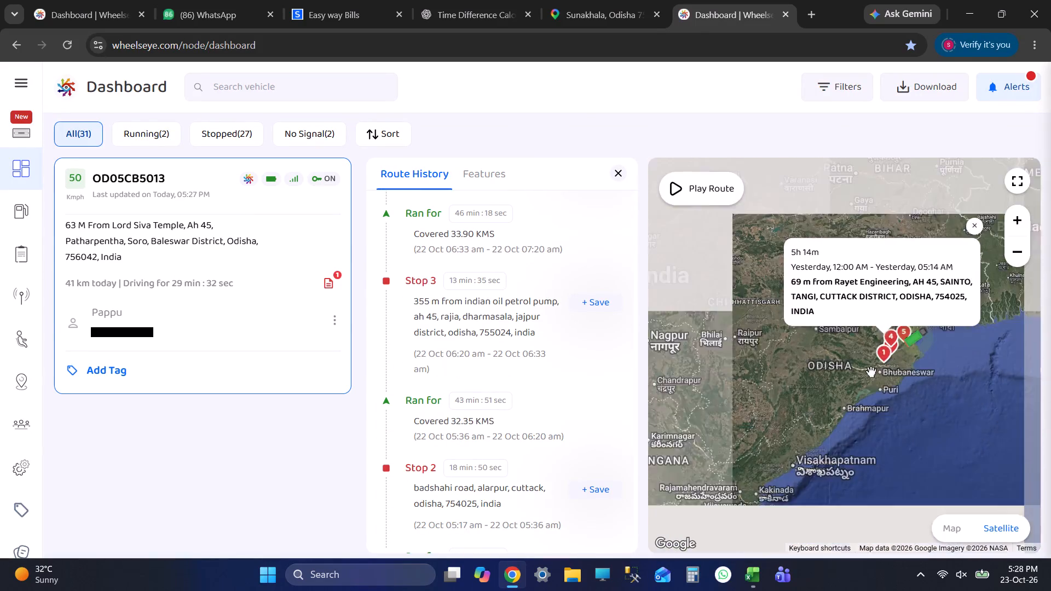
{"action": "scroll", "coordinate": [871, 372], "scroll_direction": "up", "scroll_amount": 10}
{"action": "scroll", "coordinate": [573, 328], "scroll_direction": "up", "scroll_amount": 9}
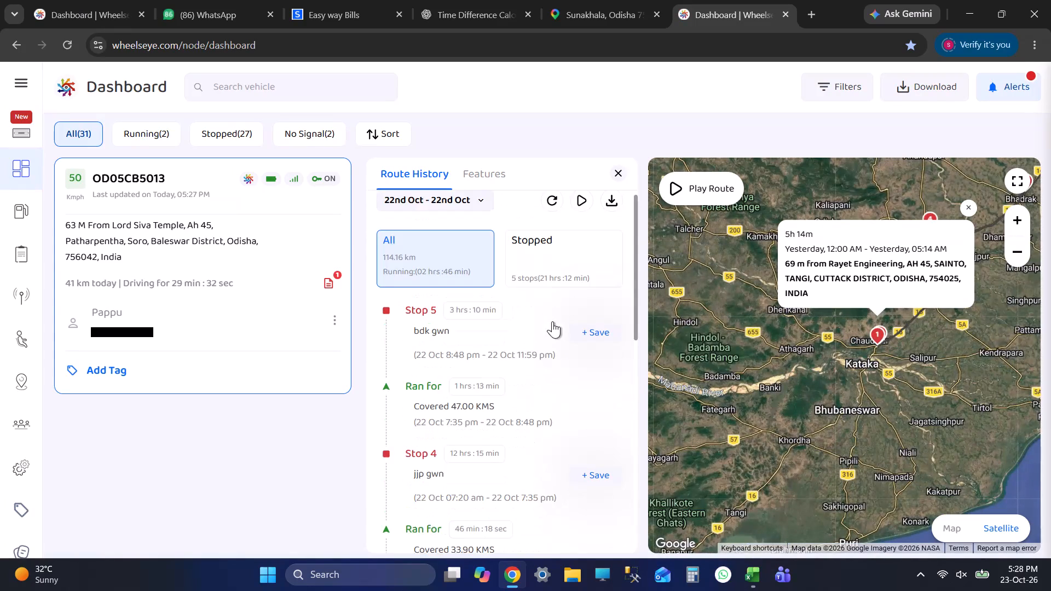
{"action": "scroll", "coordinate": [553, 482], "scroll_direction": "down", "scroll_amount": 4}
{"action": "scroll", "coordinate": [524, 302], "scroll_direction": "up", "scroll_amount": 2}
{"action": "left_click", "coordinate": [497, 338]}
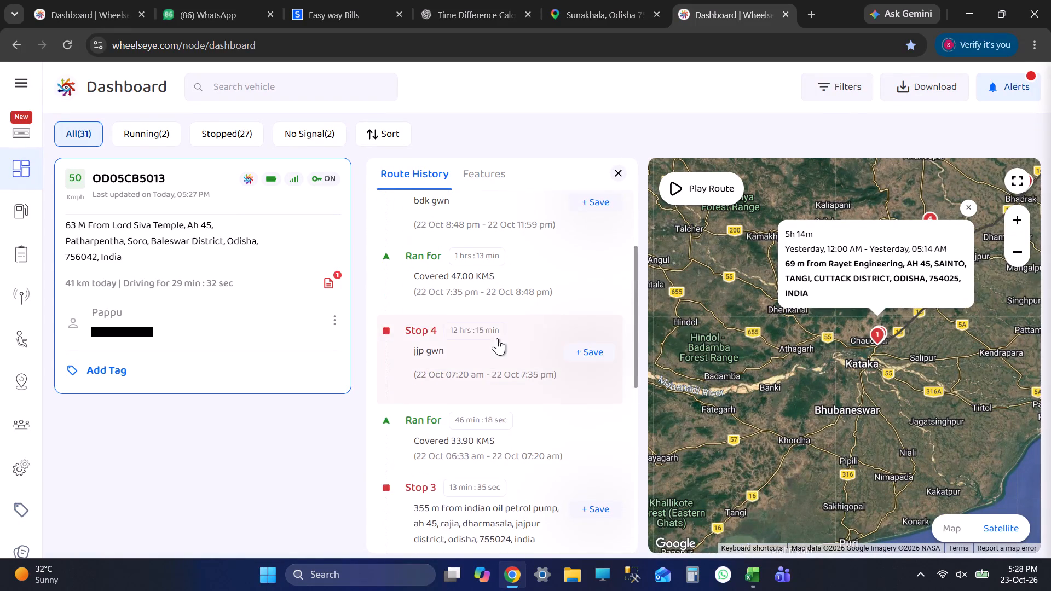
{"action": "scroll", "coordinate": [853, 340], "scroll_direction": "up", "scroll_amount": 3}
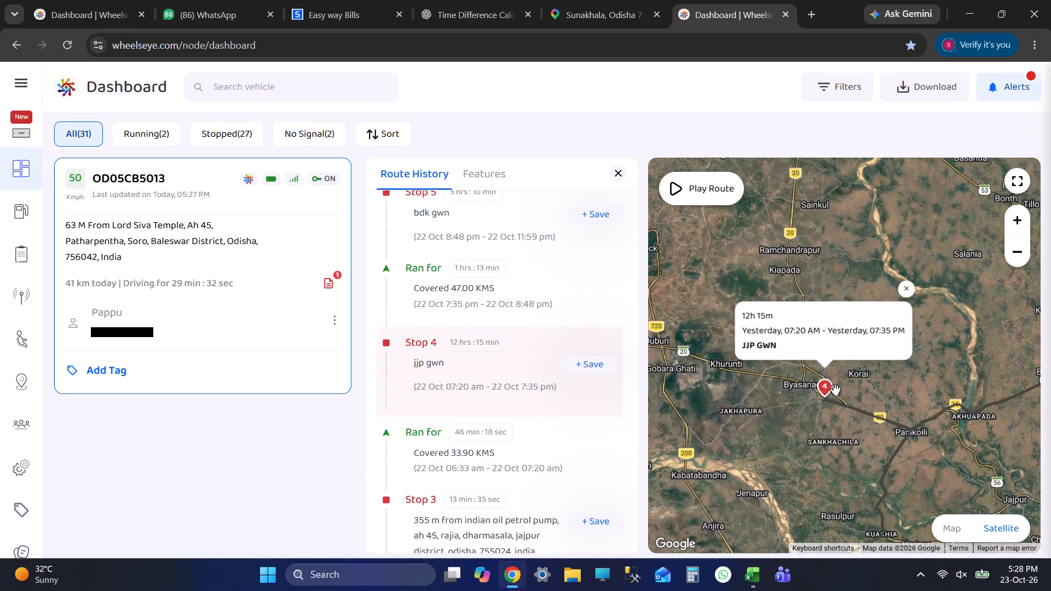
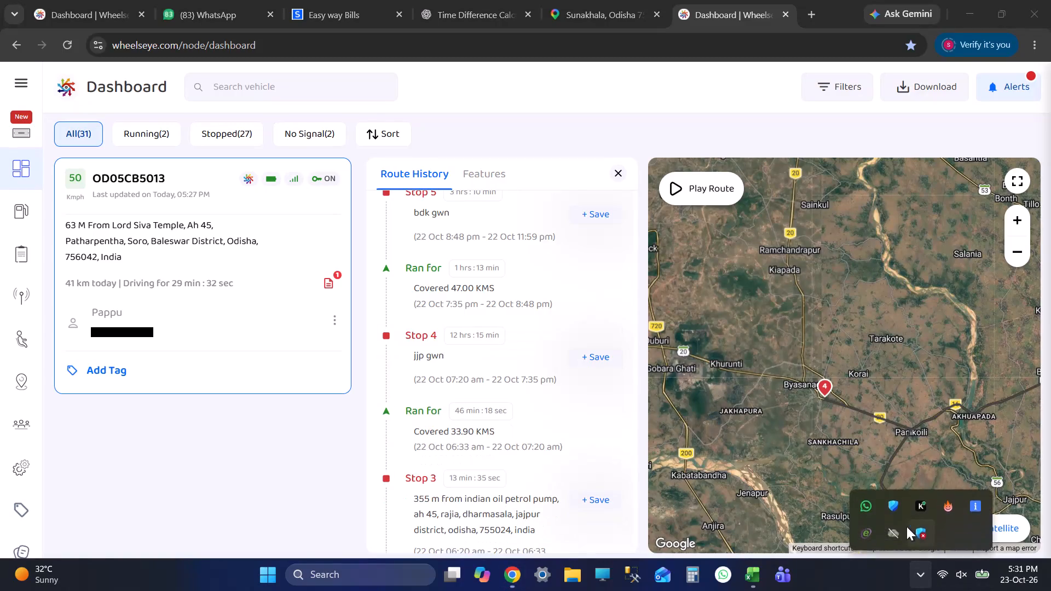
Raise the display brightness slightly in the system quick settings.
{"action": "left_click_drag", "start_coordinate": [939, 566], "coordinate": [939, 580]}
{"action": "left_click", "coordinate": [955, 578]}
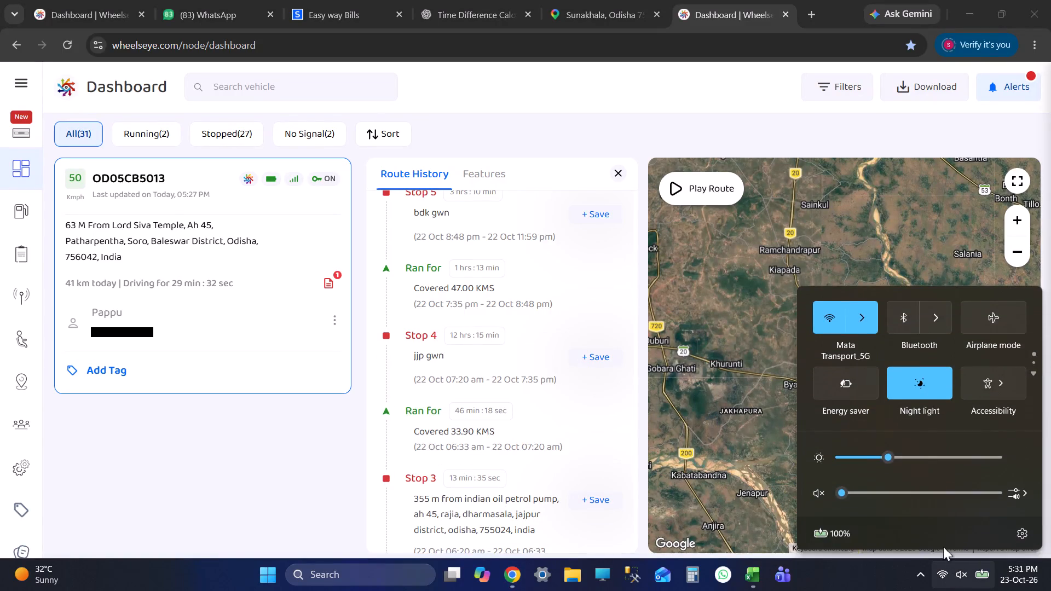
{"action": "left_click", "coordinate": [908, 453]}
{"action": "left_click", "coordinate": [969, 571]}
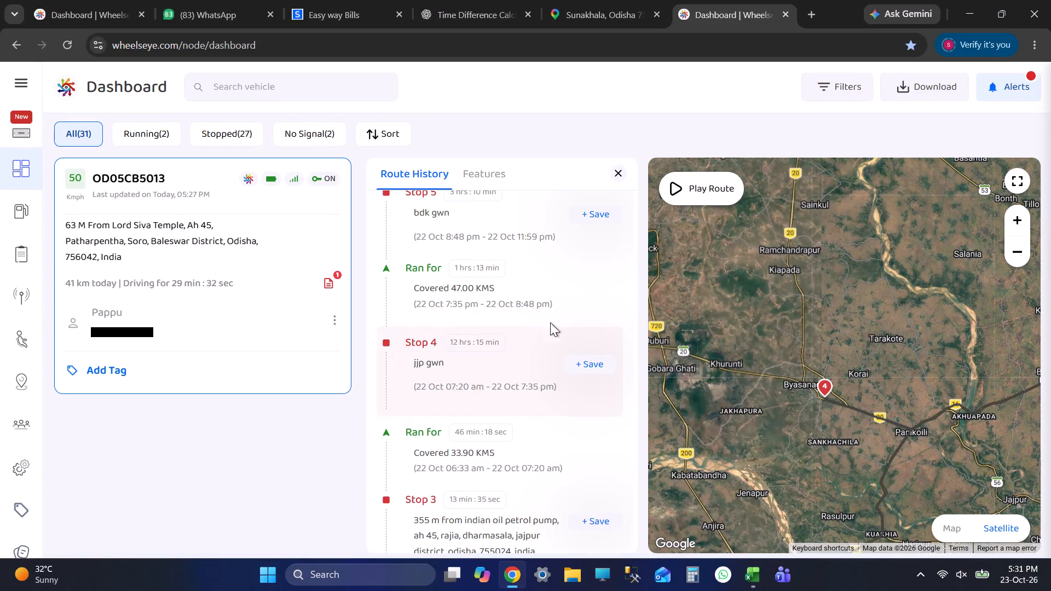
{"action": "scroll", "coordinate": [544, 318], "scroll_direction": "up", "scroll_amount": 4}
{"action": "left_click", "coordinate": [519, 341]}
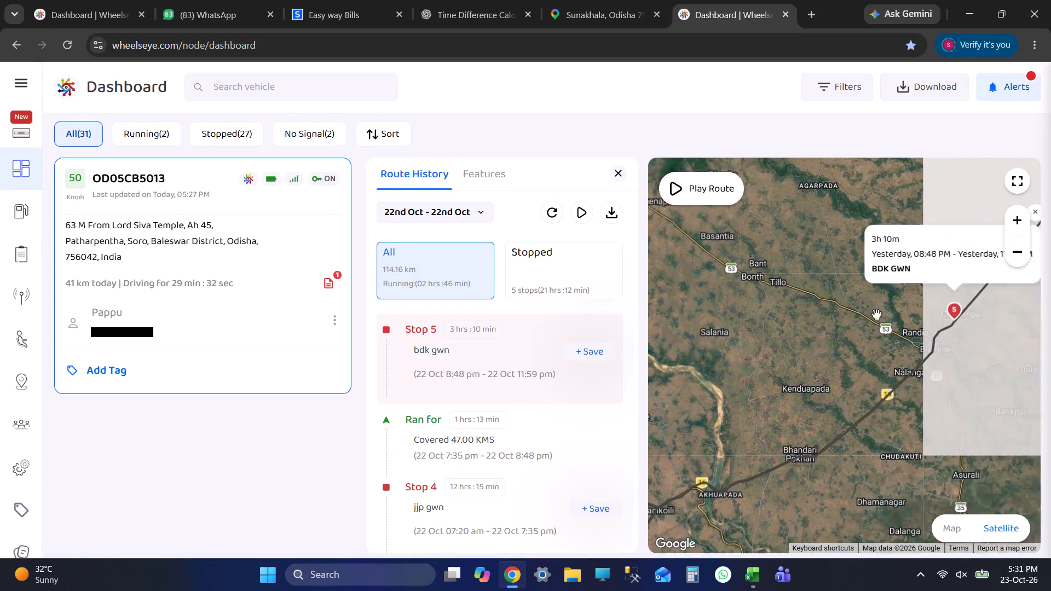
{"action": "scroll", "coordinate": [880, 345], "scroll_direction": "up", "scroll_amount": 4}
{"action": "scroll", "coordinate": [792, 395], "scroll_direction": "down", "scroll_amount": 1}
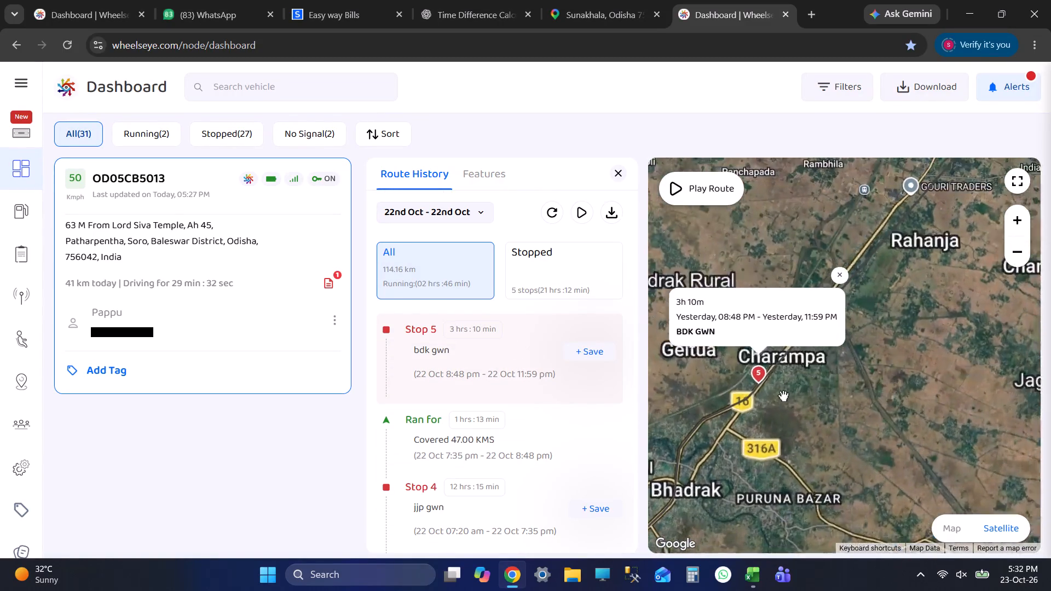
{"action": "scroll", "coordinate": [783, 396], "scroll_direction": "down", "scroll_amount": 5}
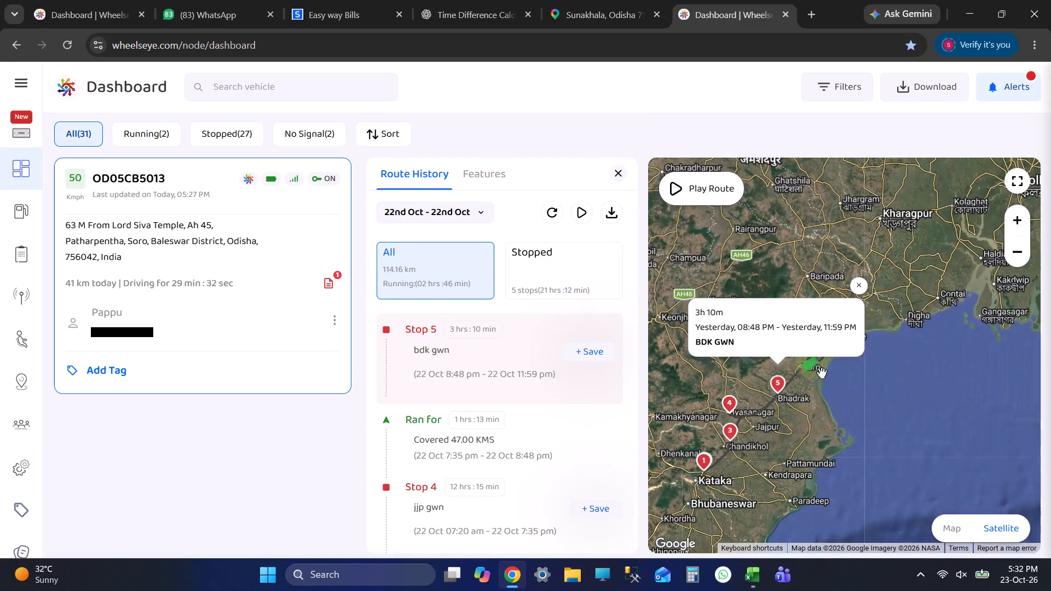
{"action": "left_click", "coordinate": [865, 291]}
{"action": "left_click", "coordinate": [540, 370]}
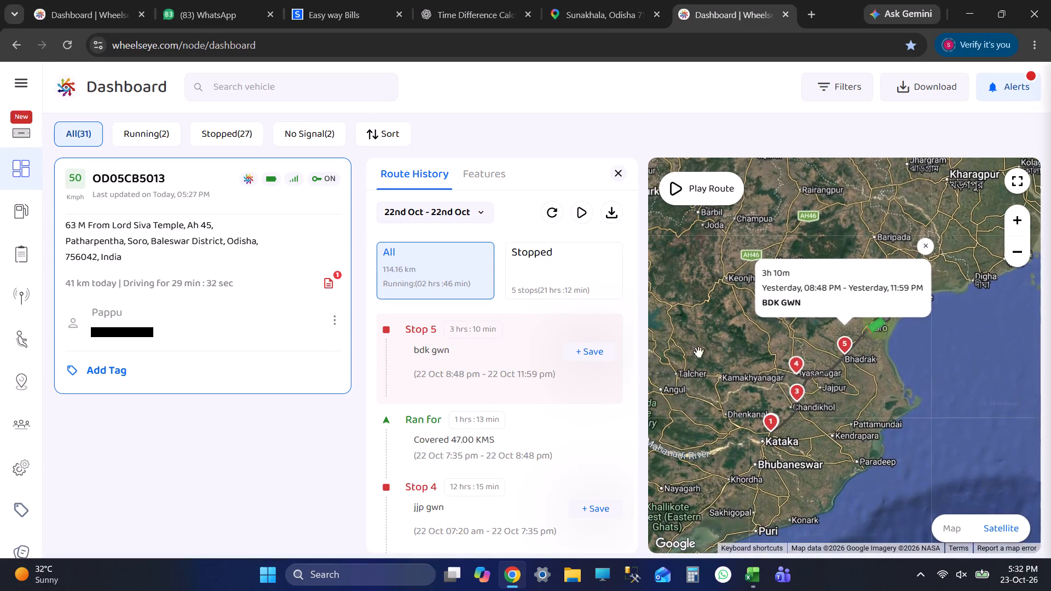
{"action": "scroll", "coordinate": [807, 360], "scroll_direction": "down", "scroll_amount": 1}
{"action": "scroll", "coordinate": [807, 361], "scroll_direction": "up", "scroll_amount": 2}
{"action": "scroll", "coordinate": [927, 363], "scroll_direction": "up", "scroll_amount": 3}
{"action": "left_click_drag", "start_coordinate": [928, 363], "coordinate": [836, 457]}
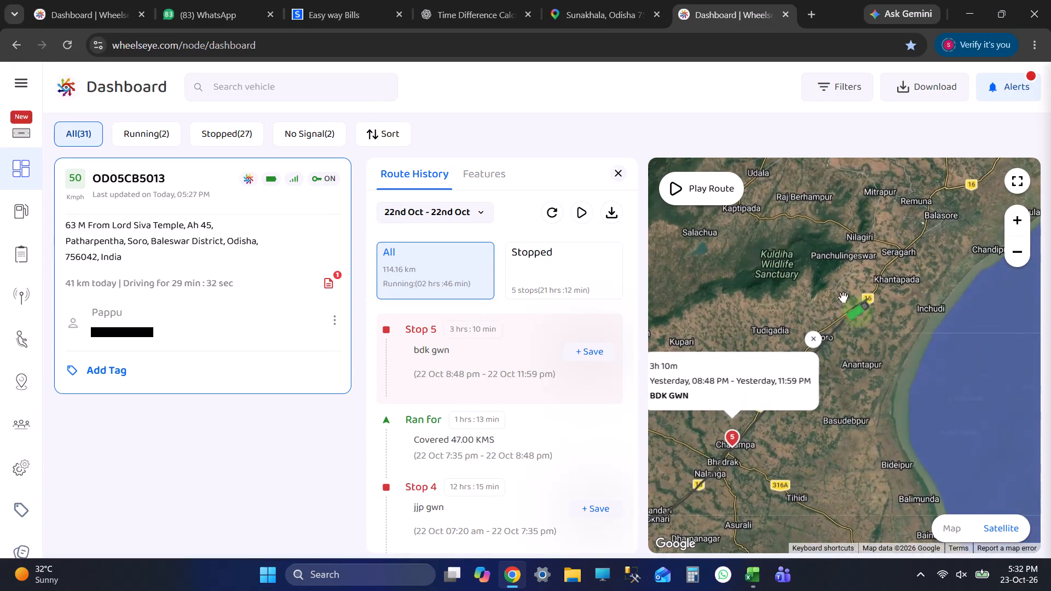
{"action": "left_click", "coordinate": [813, 332]}
{"action": "scroll", "coordinate": [865, 310], "scroll_direction": "up", "scroll_amount": 3}
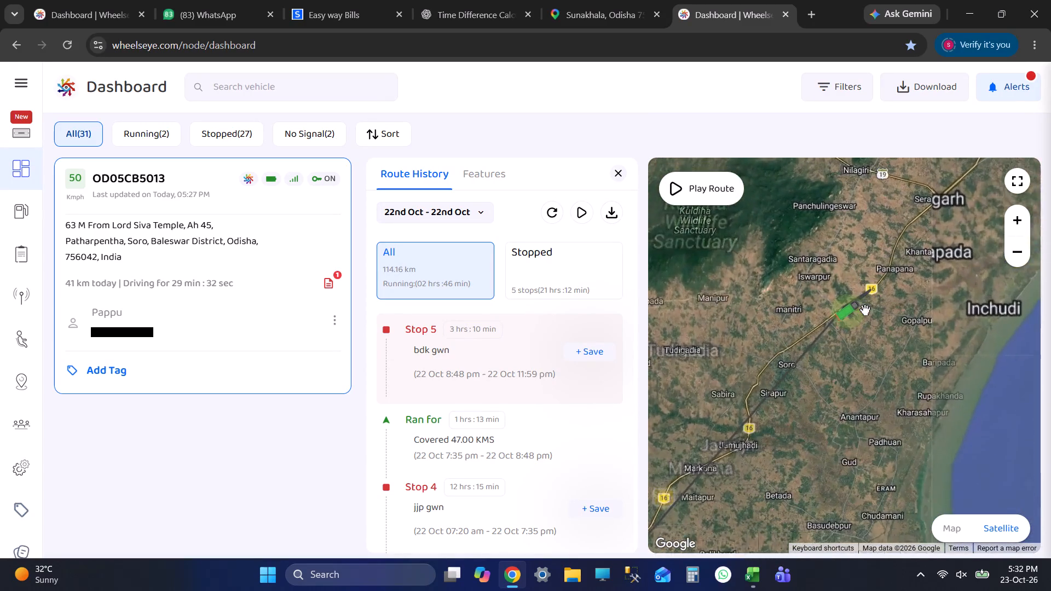
{"action": "scroll", "coordinate": [865, 310], "scroll_direction": "down", "scroll_amount": 7}
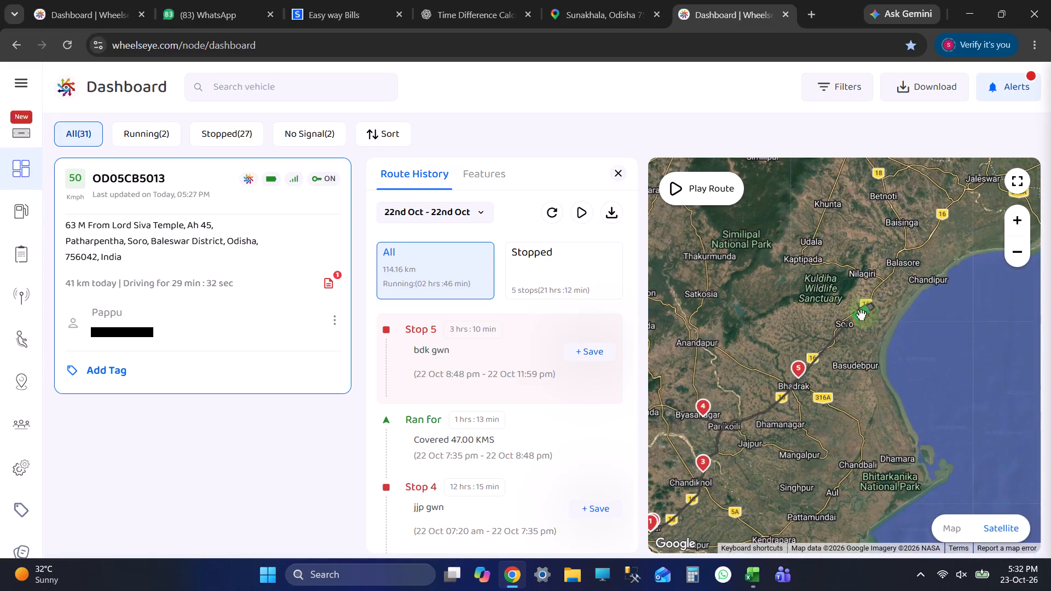
{"action": "scroll", "coordinate": [833, 323], "scroll_direction": "down", "scroll_amount": 4}
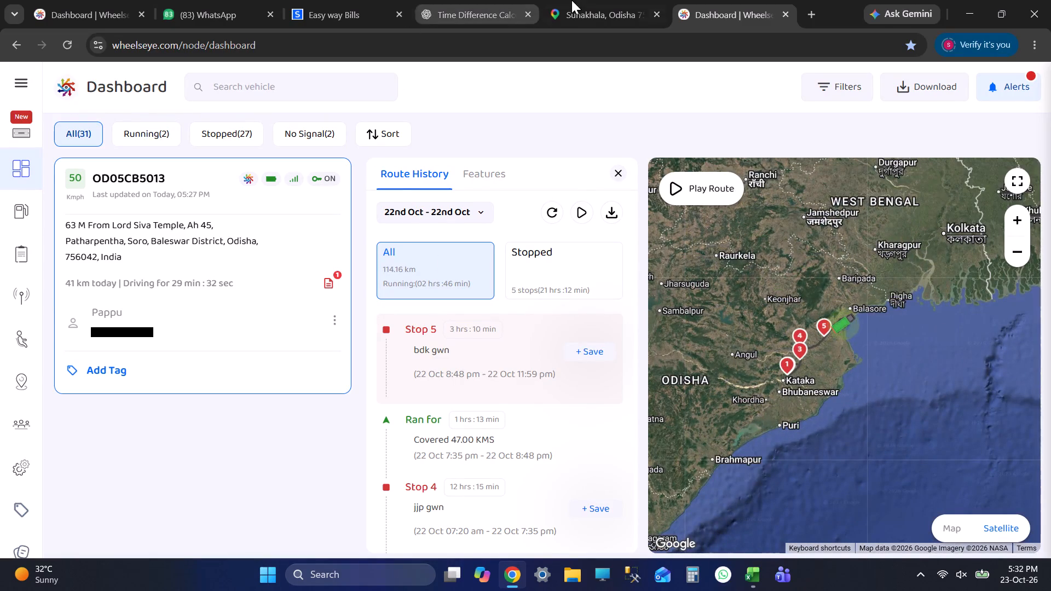
Close the Google Maps directions from Sunakhala to Khordha.
{"action": "left_click", "coordinate": [616, 0]}
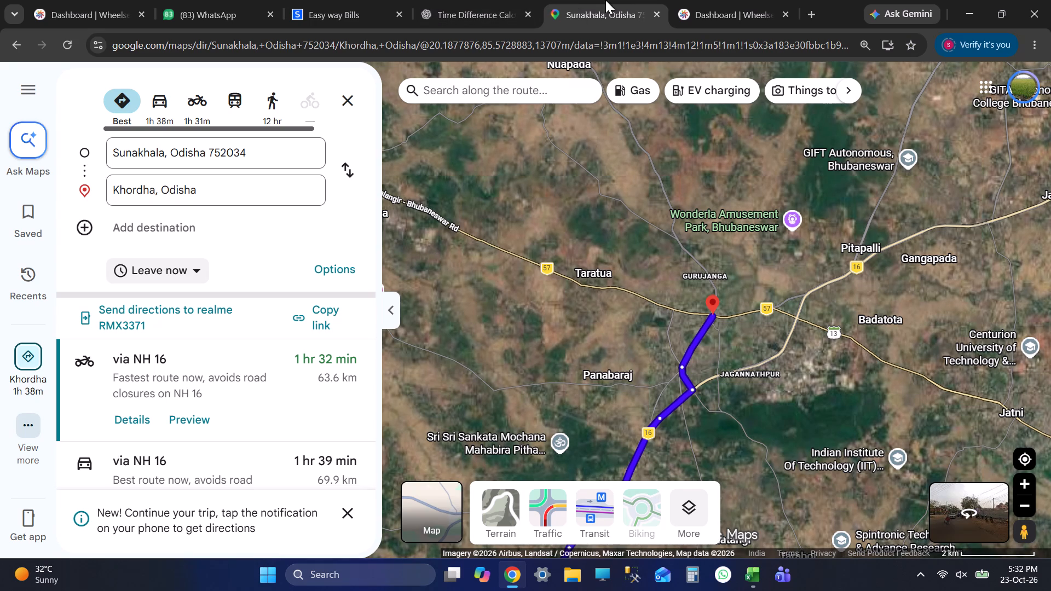
{"action": "left_click", "coordinate": [652, 19]}
{"action": "key", "text": "alt+Tab"}
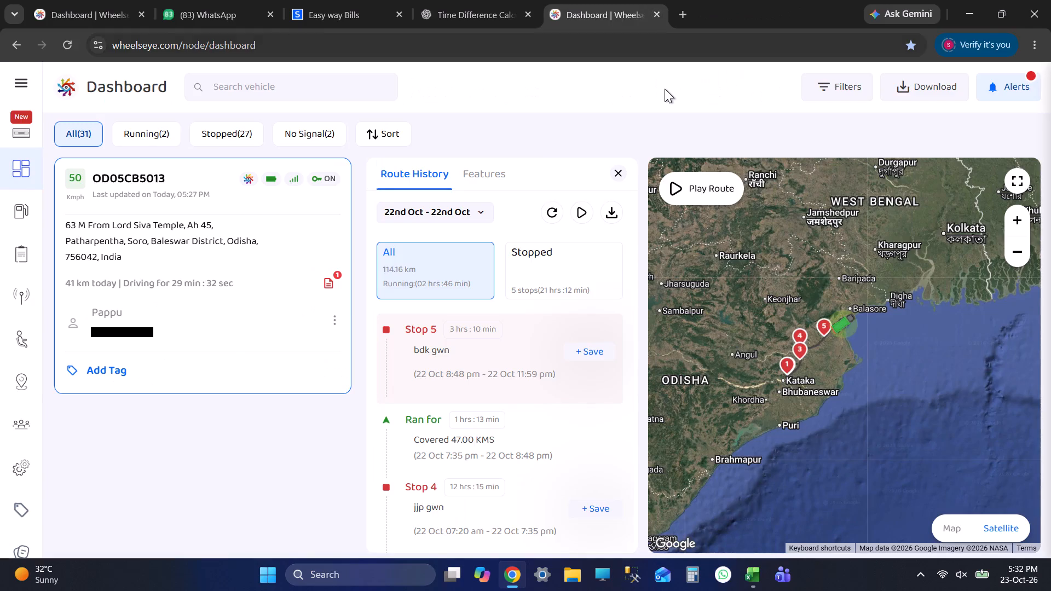
{"action": "key", "text": "alt+Tab"}
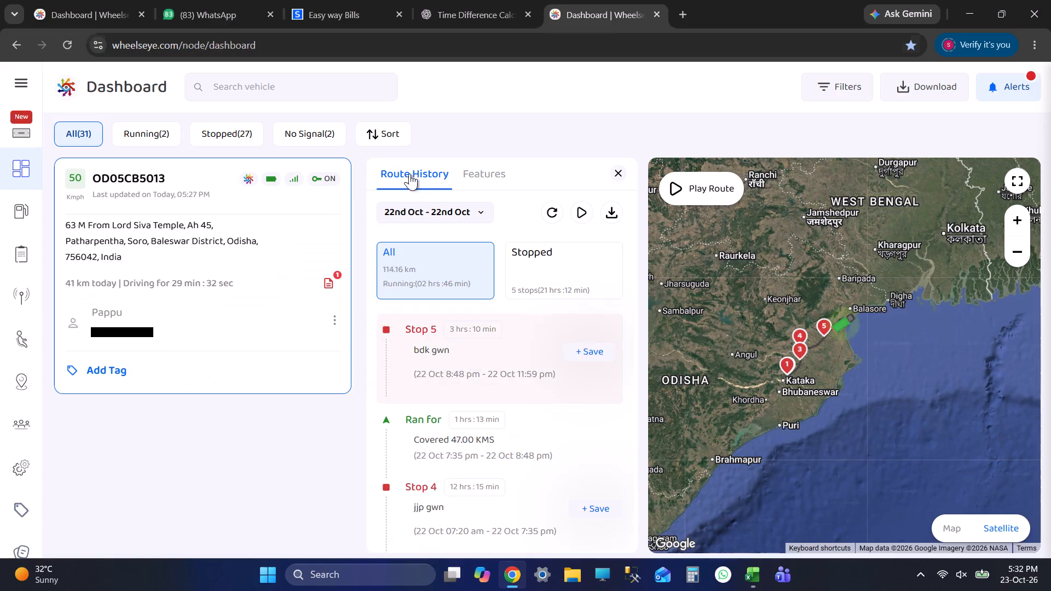
{"action": "key", "text": "alt+Tab"}
{"action": "key", "text": "alt+Tab"}
{"action": "scroll", "coordinate": [473, 300], "scroll_direction": "down", "scroll_amount": 2}
{"action": "left_click", "coordinate": [489, 372]}
{"action": "key", "text": "alt+Tab"}
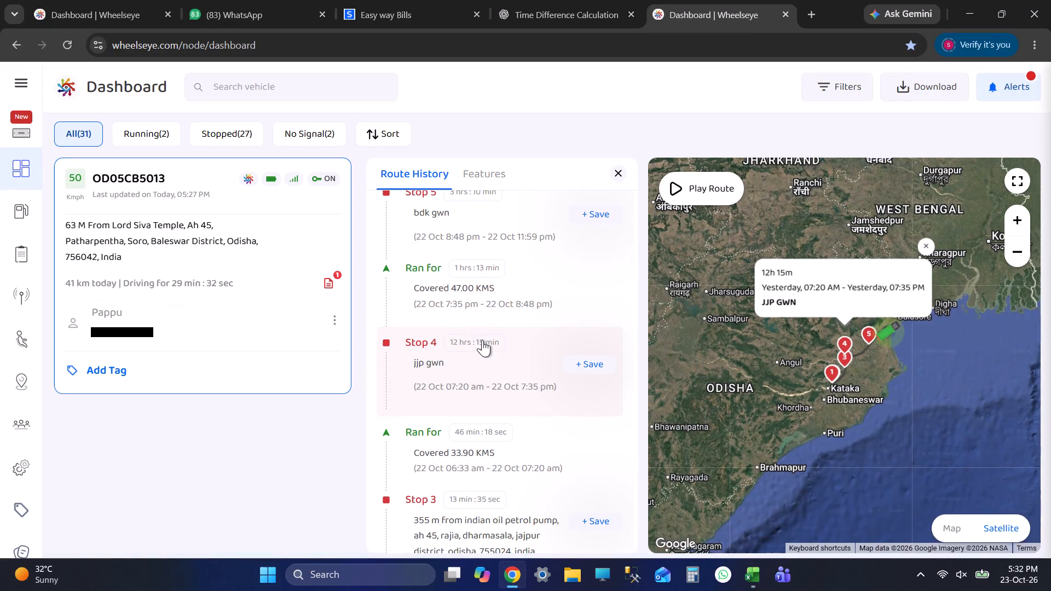
{"action": "key", "text": "Tab"}
{"action": "key", "text": "Tab"}
{"action": "key", "text": "Tab"}
{"action": "key", "text": "Tab"}
{"action": "key", "text": "Tab"}
{"action": "key", "text": "Tab"}
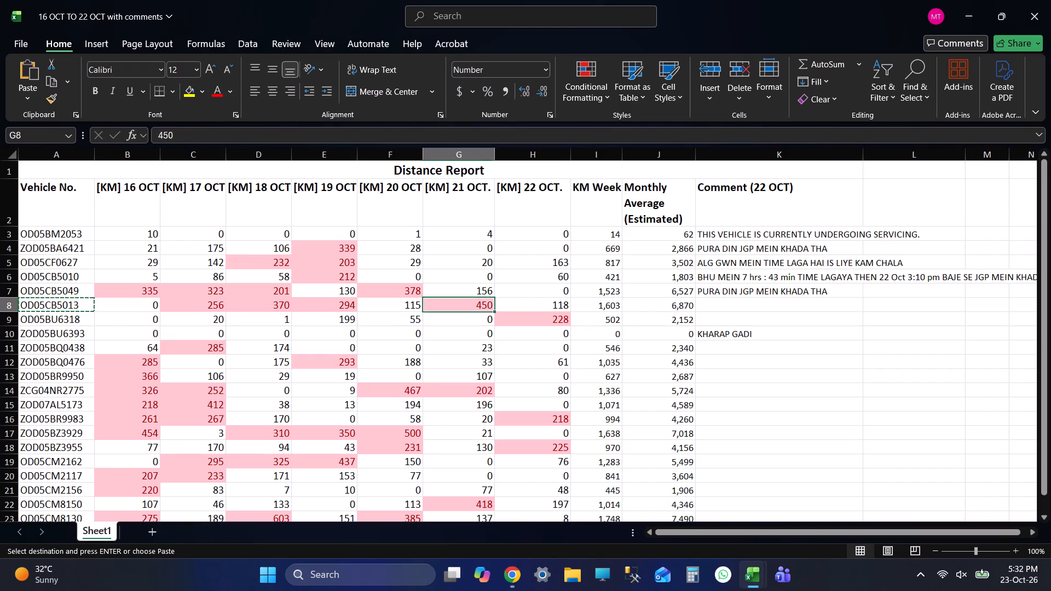
{"action": "key", "text": "Tab"}
{"action": "key", "text": "Tab"}
{"action": "key", "text": "Tab"}
{"action": "key", "text": "Tab"}
{"action": "key", "text": "alt+Tab"}
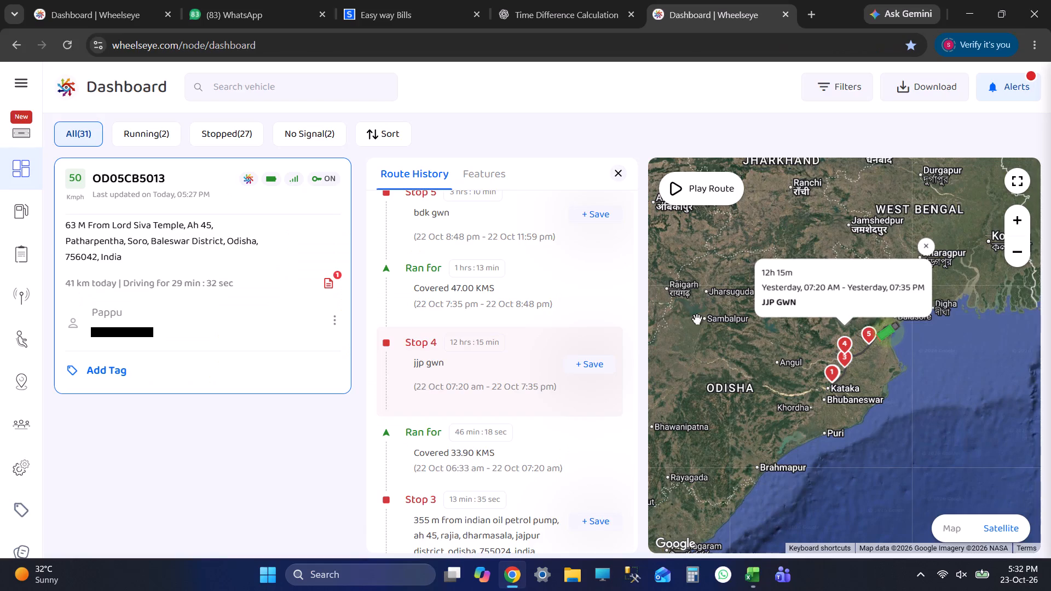
{"action": "scroll", "coordinate": [532, 296], "scroll_direction": "up", "scroll_amount": 6}
{"action": "left_click", "coordinate": [410, 208]}
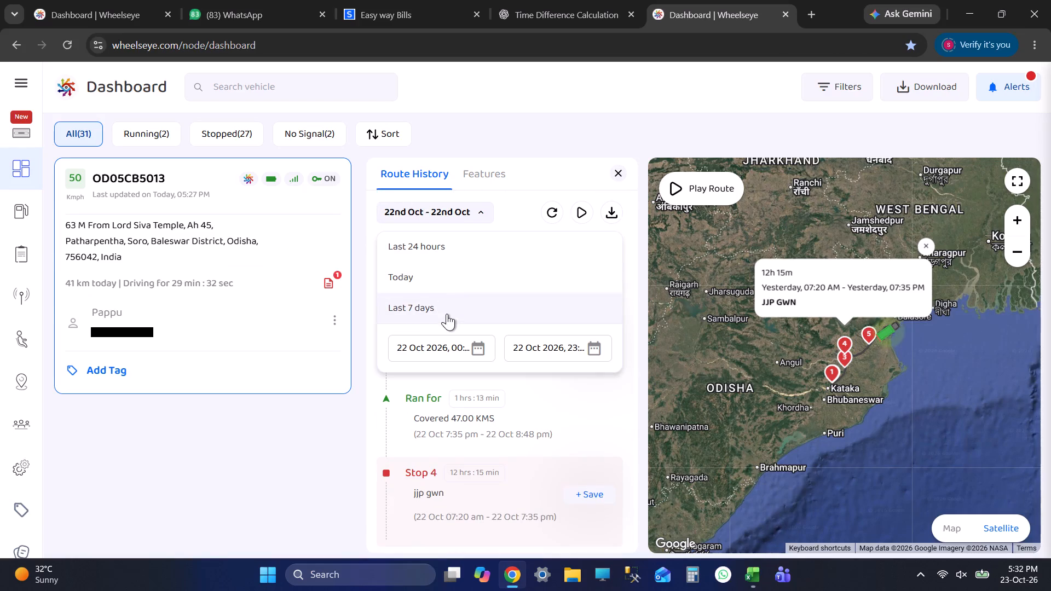
{"action": "left_click", "coordinate": [447, 314]}
{"action": "scroll", "coordinate": [533, 443], "scroll_direction": "down", "scroll_amount": 7}
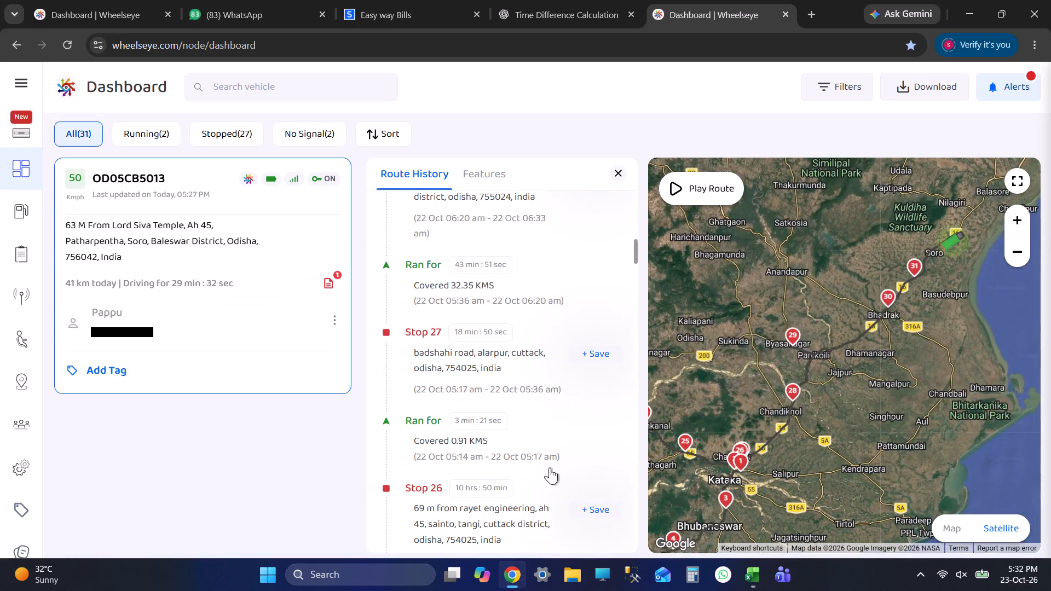
{"action": "left_click", "coordinate": [503, 502]}
{"action": "scroll", "coordinate": [804, 431], "scroll_direction": "down", "scroll_amount": 5}
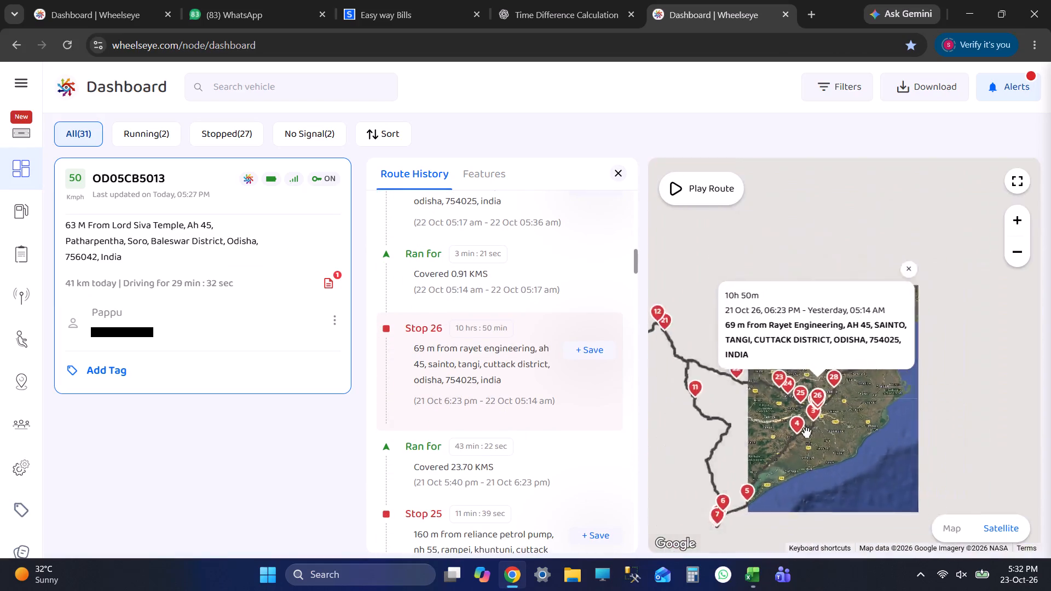
{"action": "scroll", "coordinate": [796, 443], "scroll_direction": "down", "scroll_amount": 2}
{"action": "scroll", "coordinate": [555, 473], "scroll_direction": "down", "scroll_amount": 2}
{"action": "left_click", "coordinate": [480, 424]}
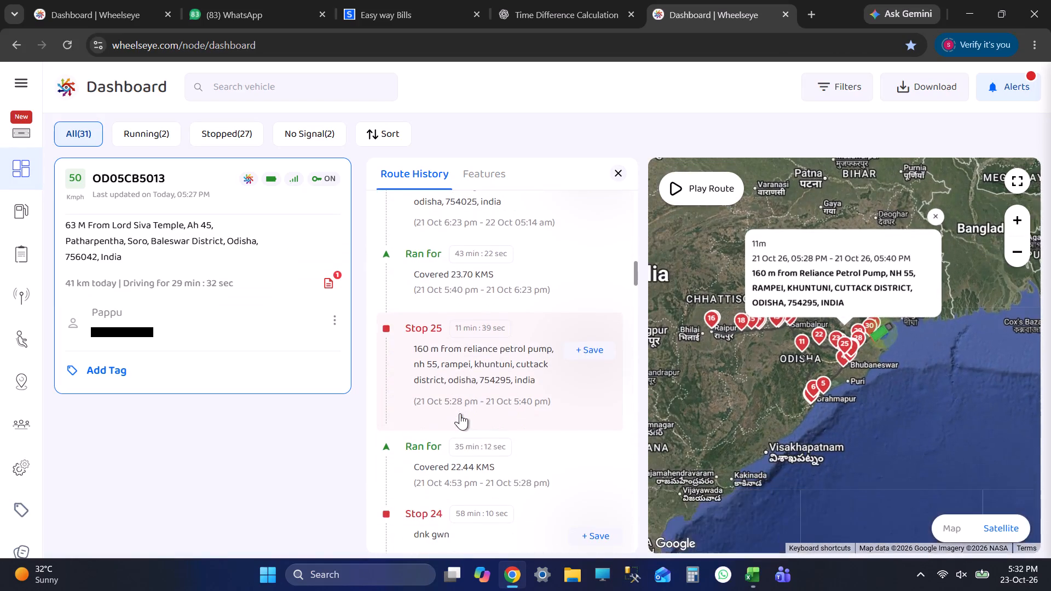
{"action": "scroll", "coordinate": [506, 417], "scroll_direction": "down", "scroll_amount": 2}
{"action": "left_click", "coordinate": [498, 399]}
{"action": "scroll", "coordinate": [847, 364], "scroll_direction": "up", "scroll_amount": 3}
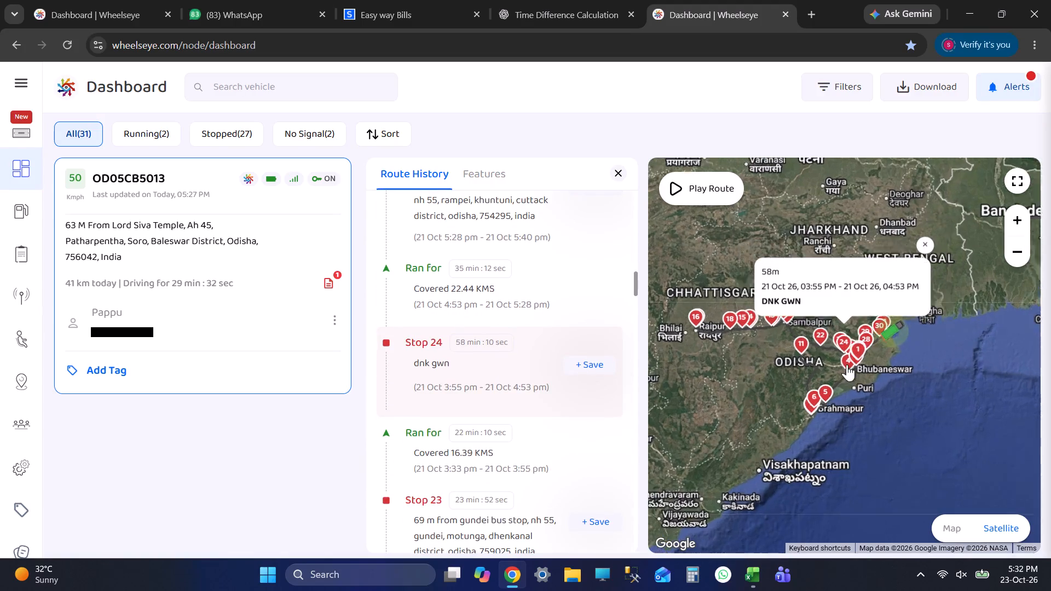
{"action": "scroll", "coordinate": [847, 364], "scroll_direction": "up", "scroll_amount": 14}
{"action": "scroll", "coordinate": [440, 362], "scroll_direction": "up", "scroll_amount": 3}
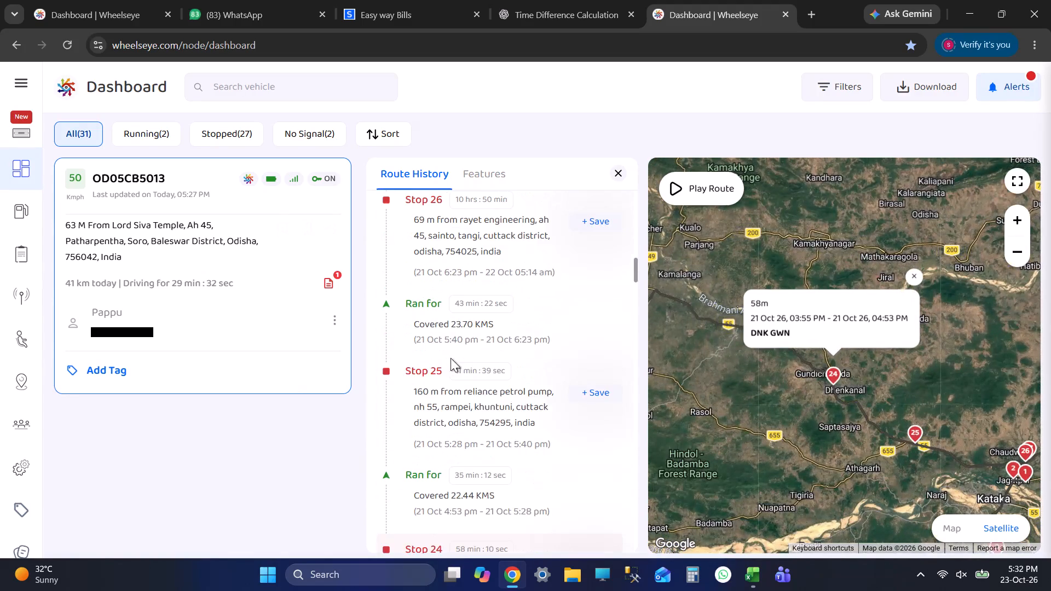
{"action": "left_click", "coordinate": [467, 389]}
{"action": "scroll", "coordinate": [467, 389], "scroll_direction": "up", "scroll_amount": 3}
{"action": "left_click", "coordinate": [475, 388]}
{"action": "scroll", "coordinate": [475, 388], "scroll_direction": "up", "scroll_amount": 1}
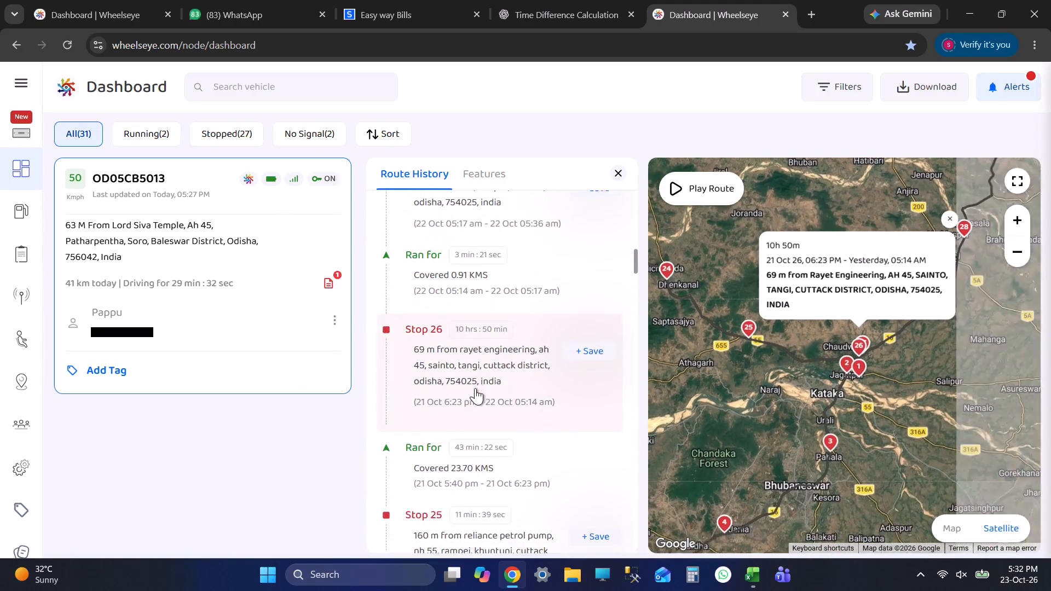
{"action": "scroll", "coordinate": [475, 388], "scroll_direction": "up", "scroll_amount": 2}
{"action": "scroll", "coordinate": [573, 461], "scroll_direction": "down", "scroll_amount": 2}
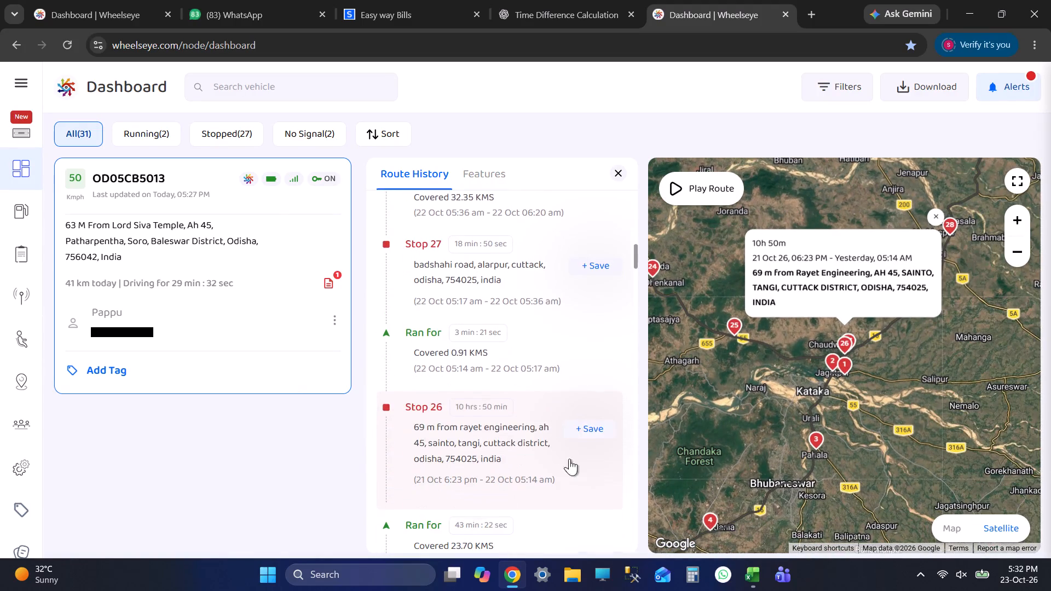
{"action": "scroll", "coordinate": [806, 391], "scroll_direction": "up", "scroll_amount": 3}
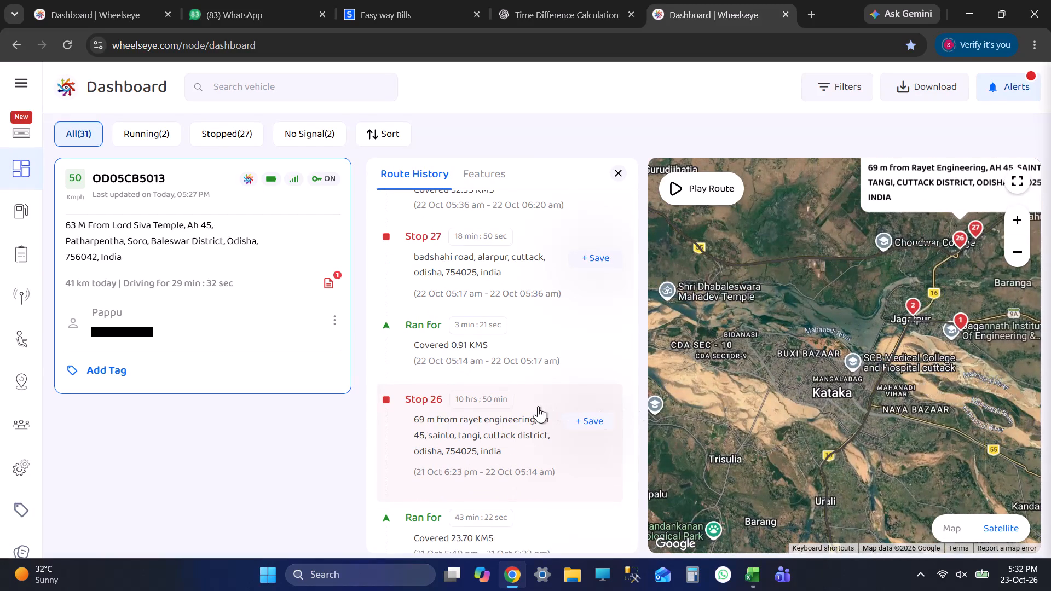
{"action": "scroll", "coordinate": [538, 406], "scroll_direction": "up", "scroll_amount": 1}
{"action": "left_click", "coordinate": [533, 361]}
{"action": "scroll", "coordinate": [531, 372], "scroll_direction": "up", "scroll_amount": 2}
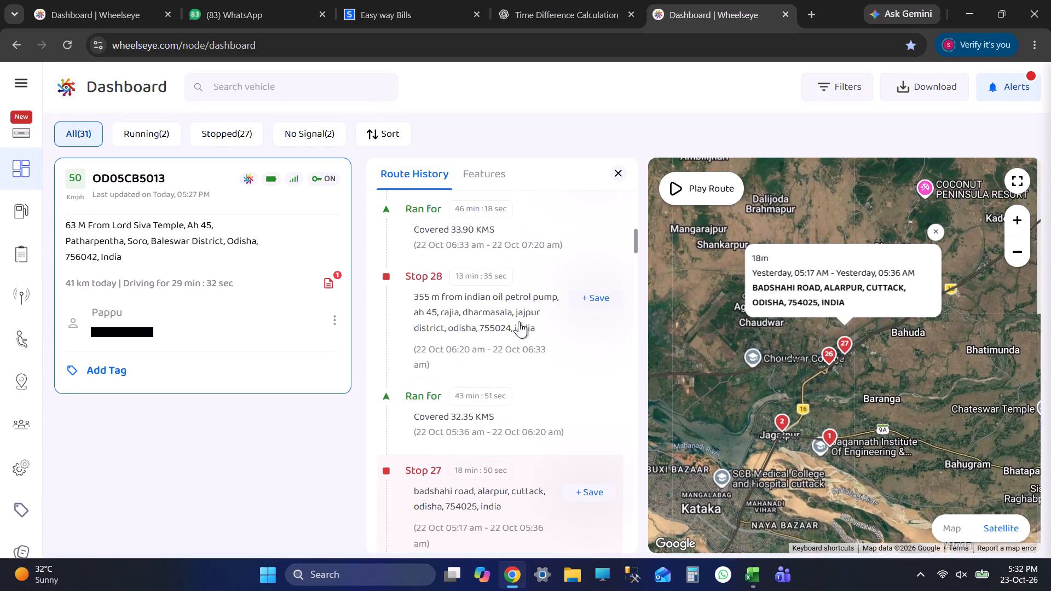
{"action": "left_click", "coordinate": [519, 321]}
{"action": "scroll", "coordinate": [535, 366], "scroll_direction": "up", "scroll_amount": 3}
{"action": "left_click", "coordinate": [491, 410]}
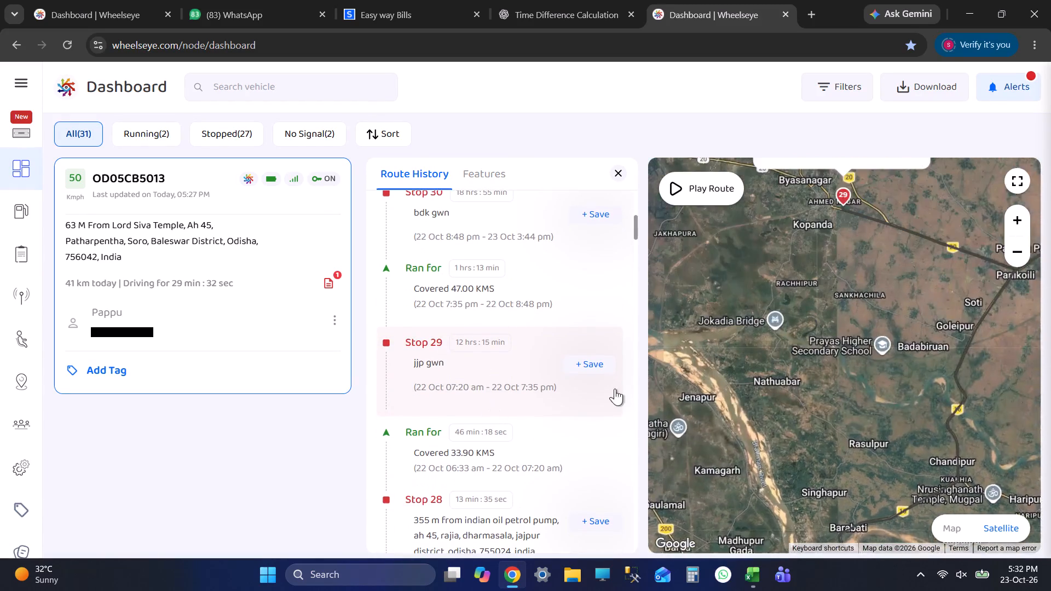
{"action": "key", "text": "alt+Tab"}
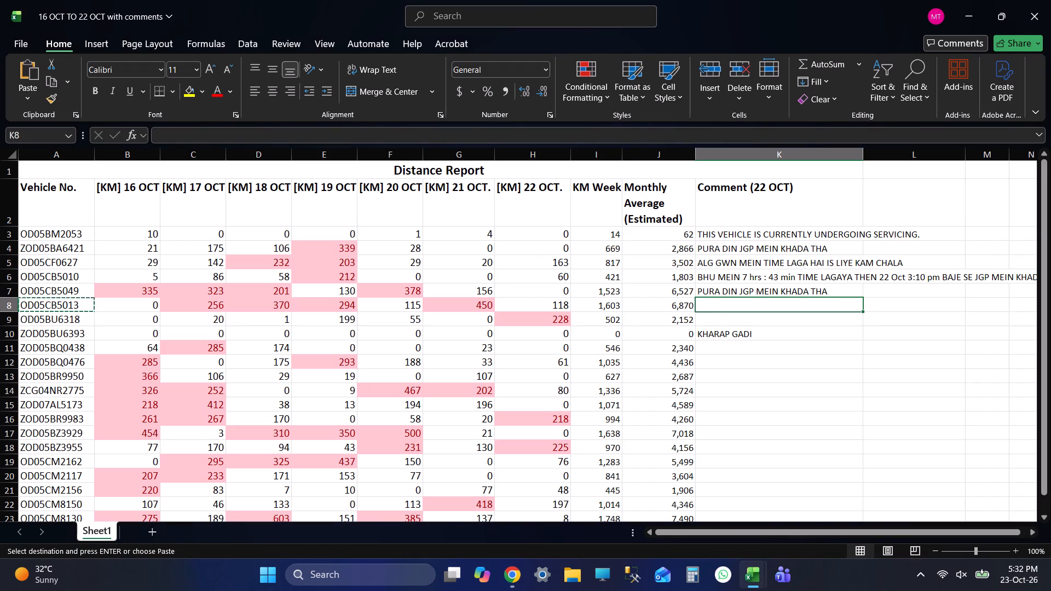
{"action": "type", "text": "JJP"}
{"action": "key", "text": "space"}
{"action": "type", "text": "GWN M"}
{"action": "type", "text": "EIN TIME"}
{"action": "key", "text": "space"}
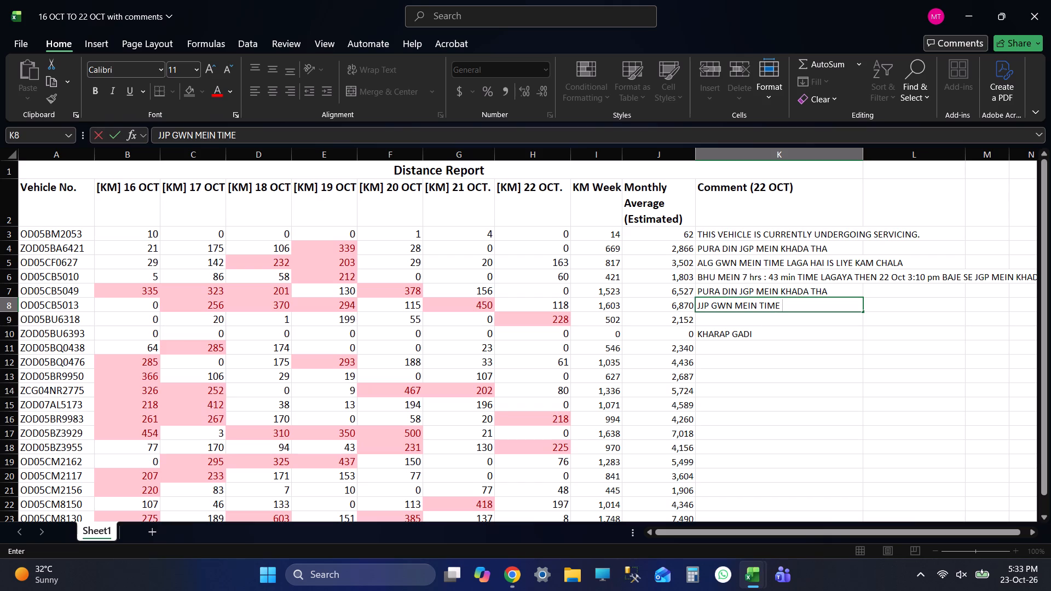
{"action": "type", "text": "LAGAYA IS LIYE KAM CHALA"}
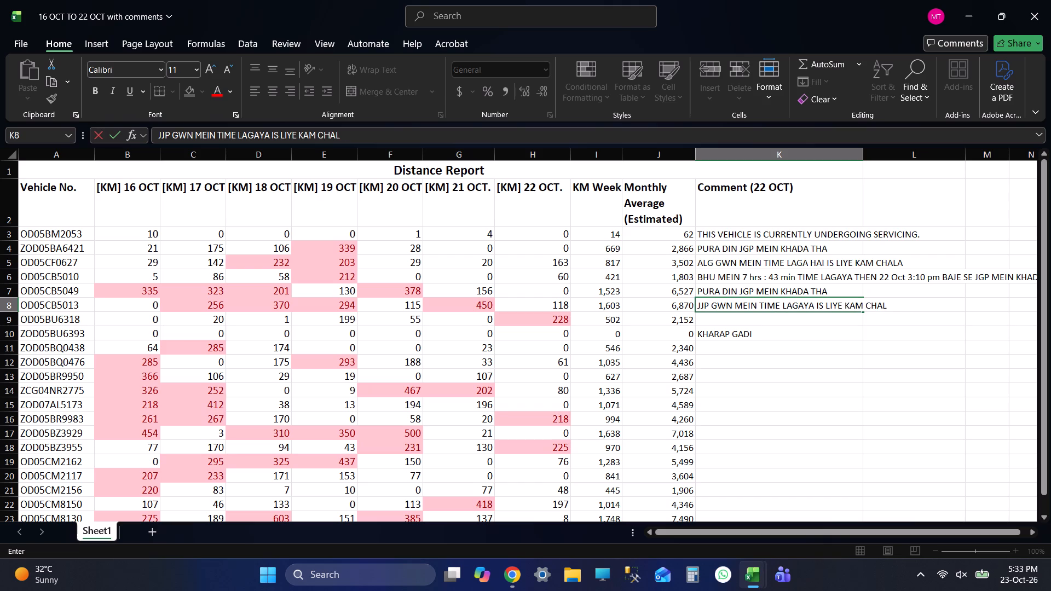
{"action": "key", "text": "Return"}
{"action": "scroll", "coordinate": [836, 338], "scroll_direction": "up", "scroll_amount": 1}
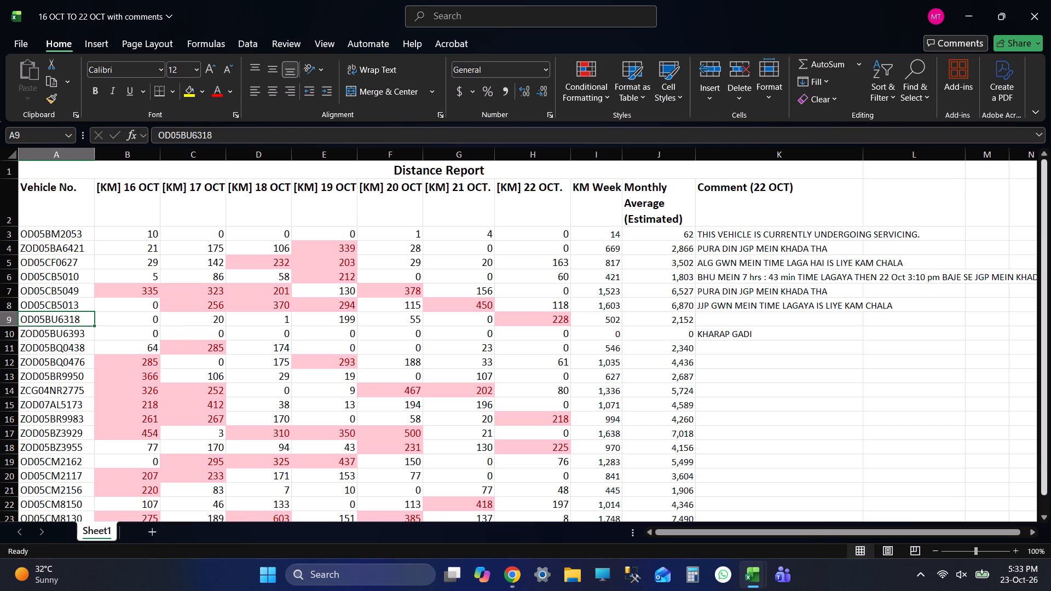
{"action": "left_click", "coordinate": [847, 305]}
{"action": "key", "text": "ctrl+s"}
{"action": "key", "text": "ctrl+s"}
{"action": "key", "text": "ctrl+s"}
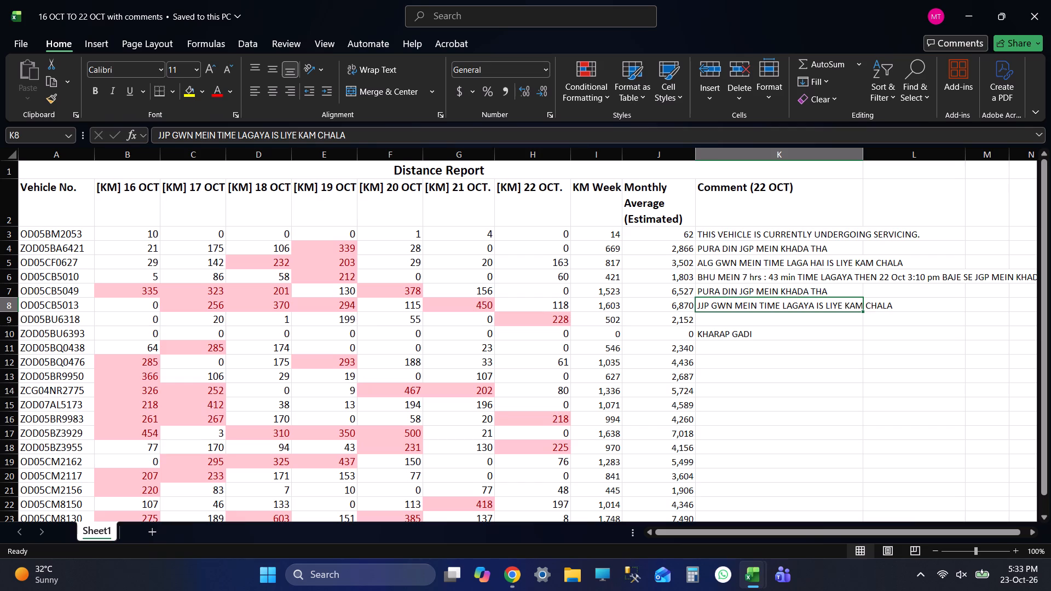
{"action": "key", "text": "Return"}
{"action": "key", "text": "ctrl+s"}
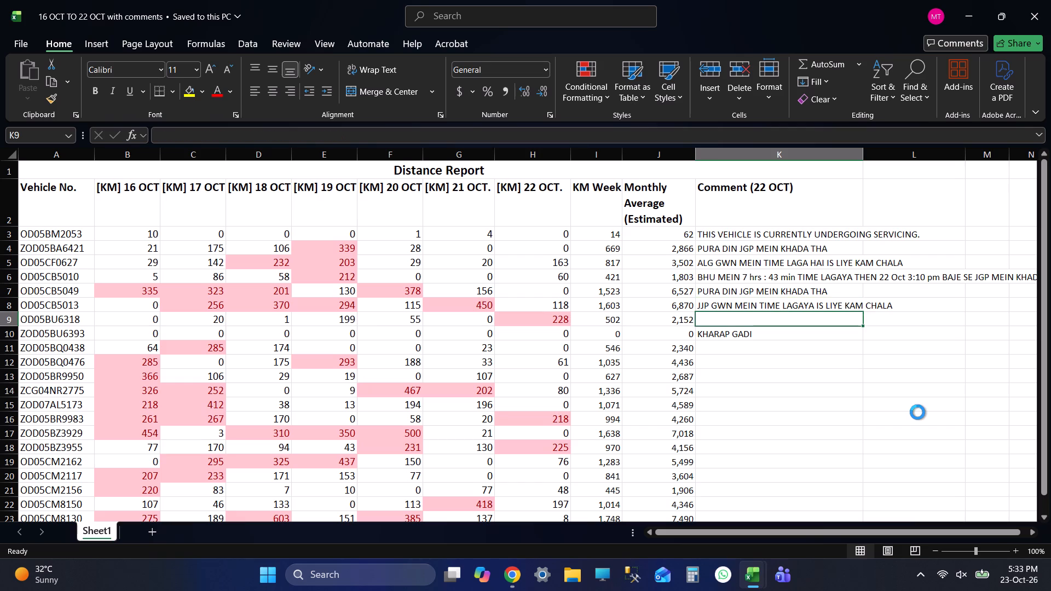
{"action": "key", "text": "ctrl+s"}
{"action": "key", "text": "ctrl+s"}
{"action": "key", "text": "ctrl+s"}
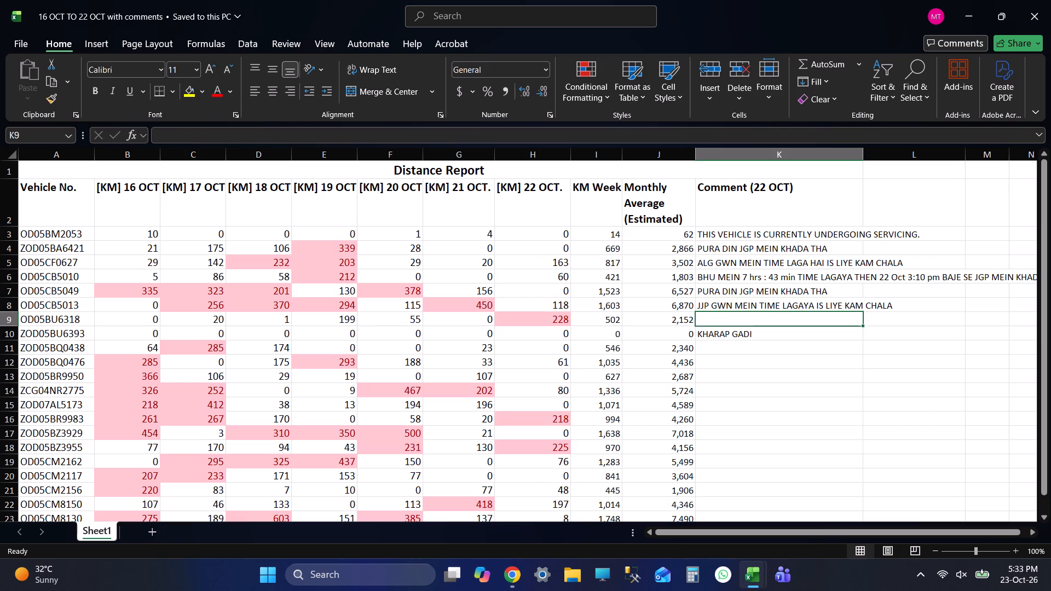
{"action": "left_click", "coordinate": [830, 302]}
{"action": "key", "text": "ctrl+s"}
{"action": "key", "text": "ctrl+s"}
{"action": "key", "text": "ctrl+s"}
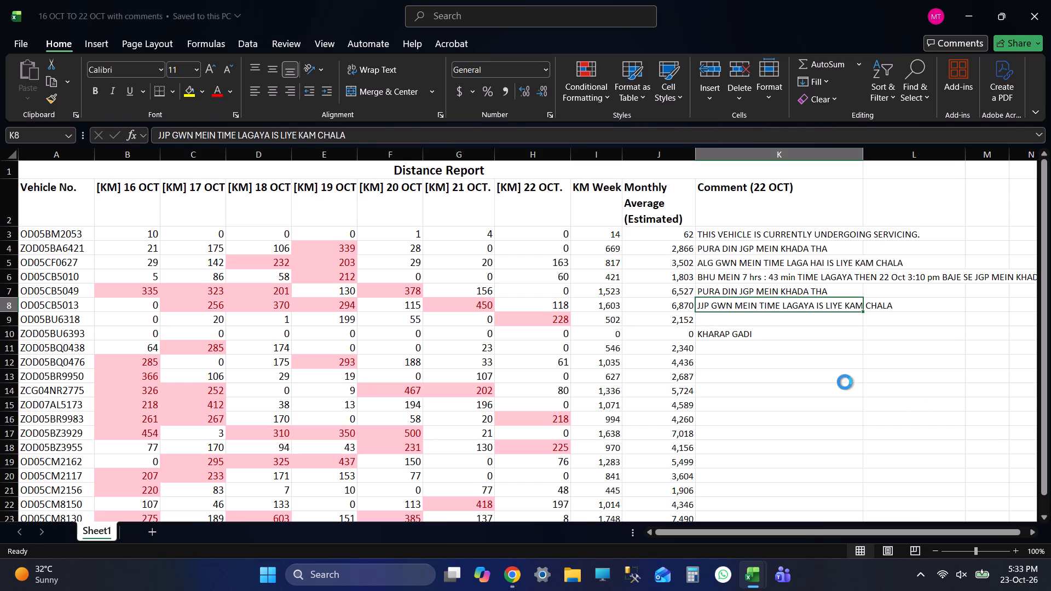
{"action": "key", "text": "ctrl+s"}
{"action": "key", "text": "ctrl+s"}
{"action": "key", "text": "ctrl+s"}
{"action": "key", "text": "ctrl+s"}
{"action": "key", "text": "ctrl+s"}
{"action": "key", "text": "ctrl+s"}
{"action": "key", "text": "ctrl+s"}
{"action": "key", "text": "ctrl+s"}
{"action": "key", "text": "ctrl+s"}
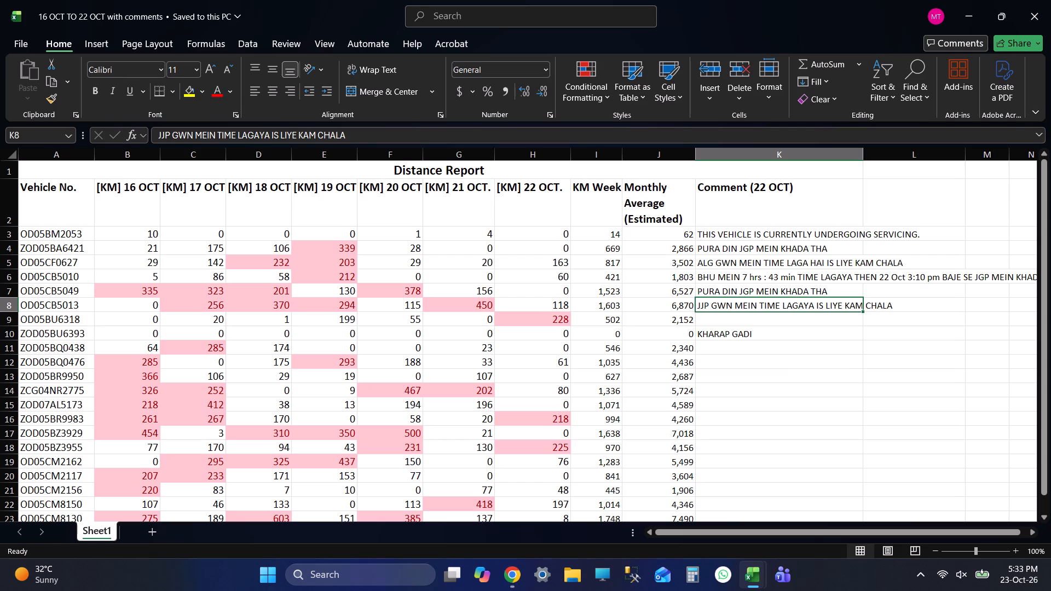
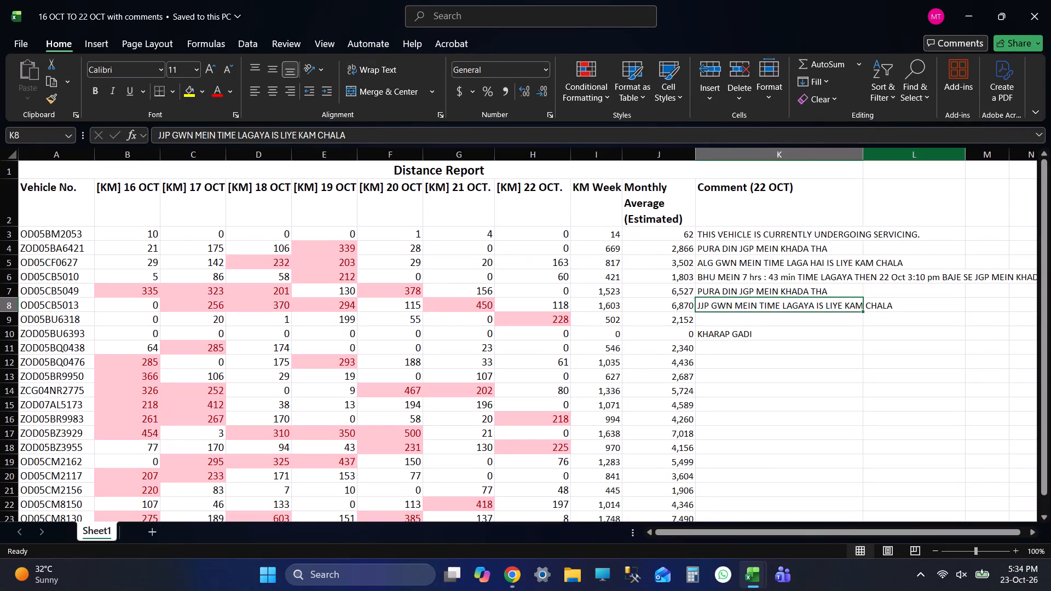
{"action": "key", "text": "Return"}
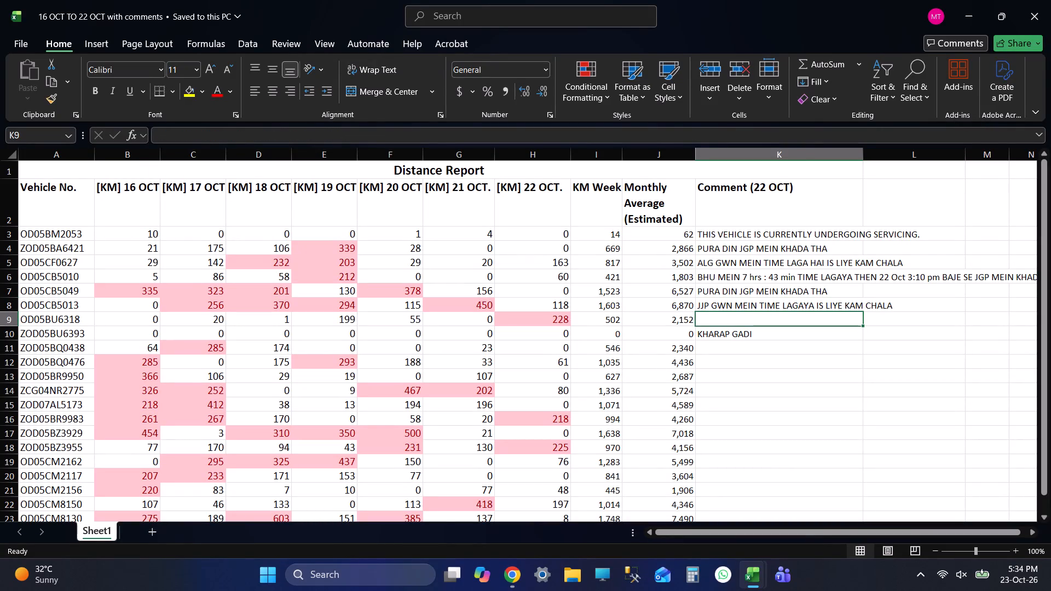
{"action": "key", "text": "ctrl+s"}
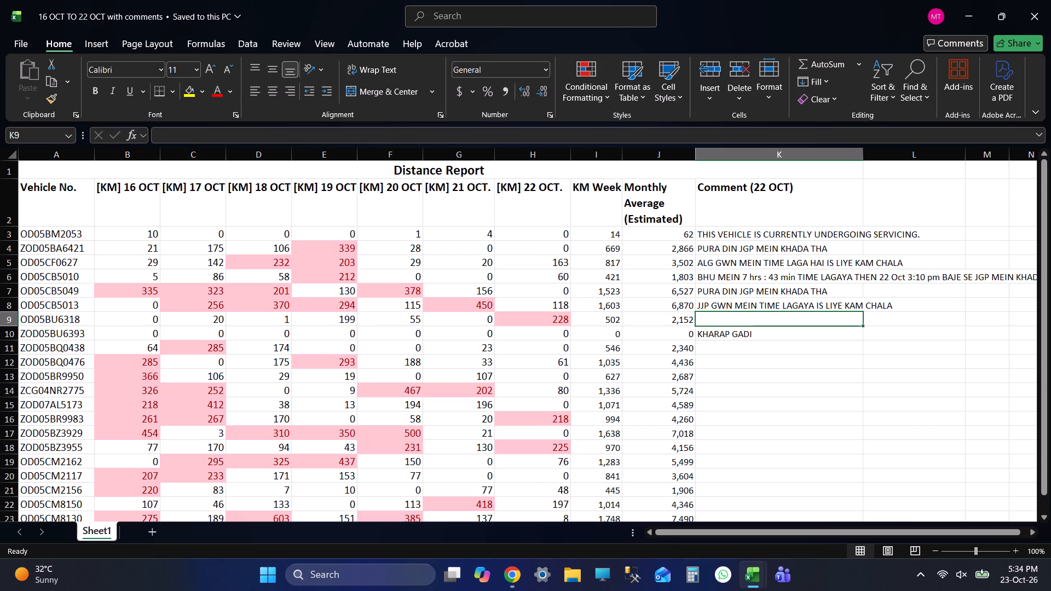
{"action": "left_click", "coordinate": [741, 354]}
{"action": "key", "text": "shift+Tab"}
{"action": "key", "text": "shift+Tab"}
{"action": "key", "text": "shift+Tab"}
{"action": "key", "text": "shift+Tab"}
{"action": "key", "text": "shift+Tab"}
{"action": "key", "text": "shift+Tab"}
{"action": "key", "text": "shift+Tab"}
{"action": "key", "text": "shift+Tab"}
{"action": "key", "text": "shift+Tab"}
{"action": "key", "text": "shift+Tab"}
{"action": "key", "text": "shift+Tab"}
{"action": "key", "text": "shift+Tab"}
{"action": "key", "text": "shift+Tab"}
{"action": "key", "text": "shift+Tab"}
{"action": "key", "text": "shift+Tab"}
{"action": "key", "text": "shift+Tab"}
{"action": "key", "text": "shift+Tab"}
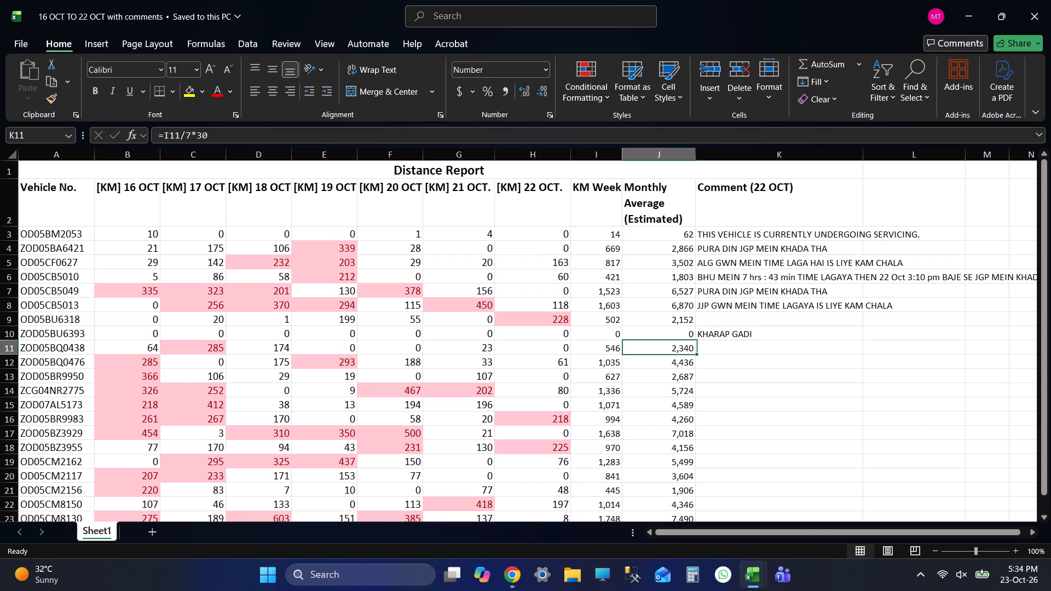
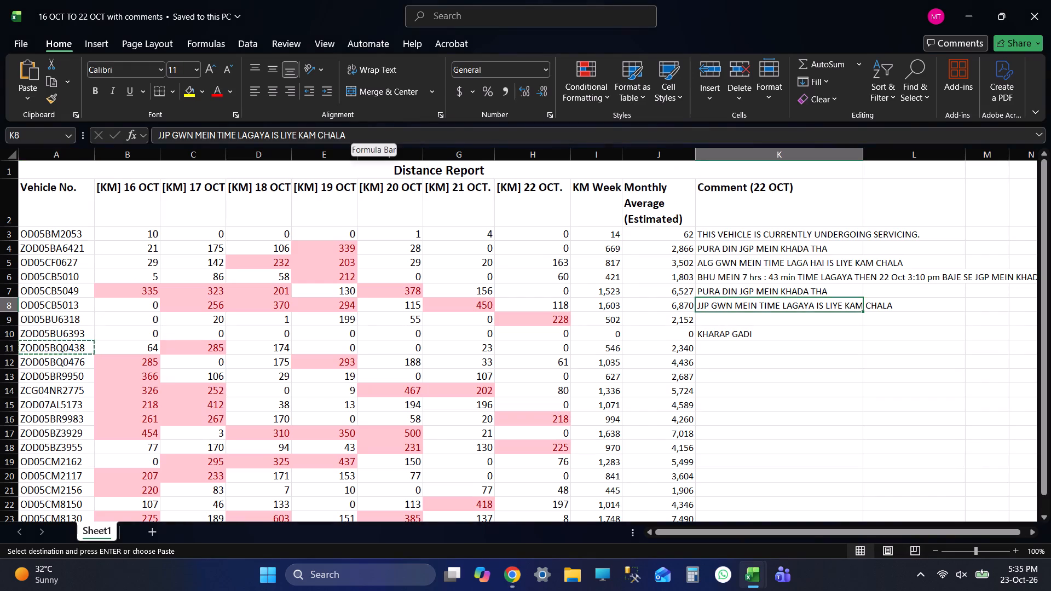
{"action": "left_click", "coordinate": [367, 129]}
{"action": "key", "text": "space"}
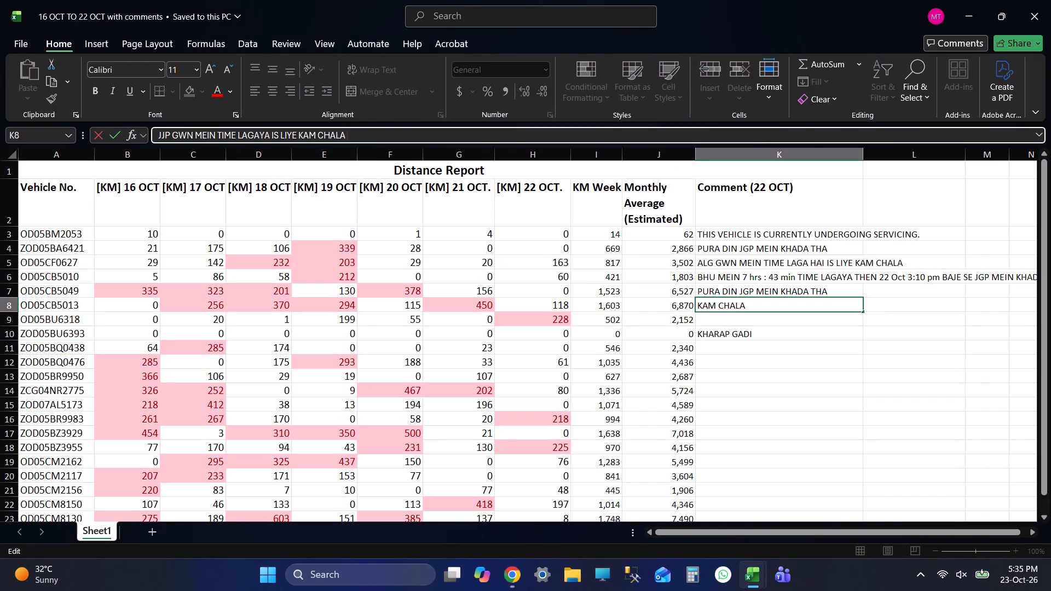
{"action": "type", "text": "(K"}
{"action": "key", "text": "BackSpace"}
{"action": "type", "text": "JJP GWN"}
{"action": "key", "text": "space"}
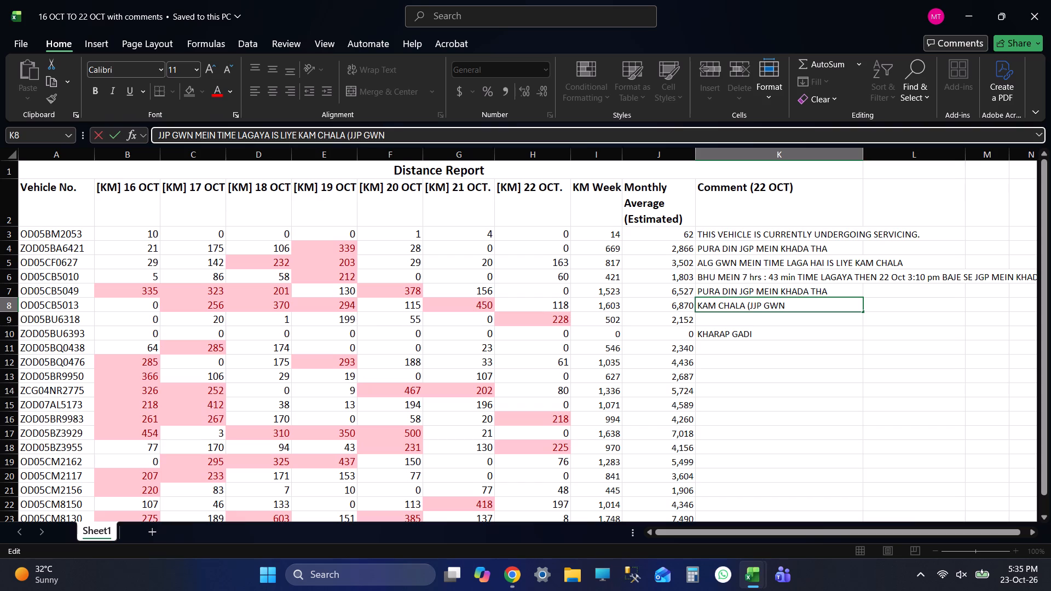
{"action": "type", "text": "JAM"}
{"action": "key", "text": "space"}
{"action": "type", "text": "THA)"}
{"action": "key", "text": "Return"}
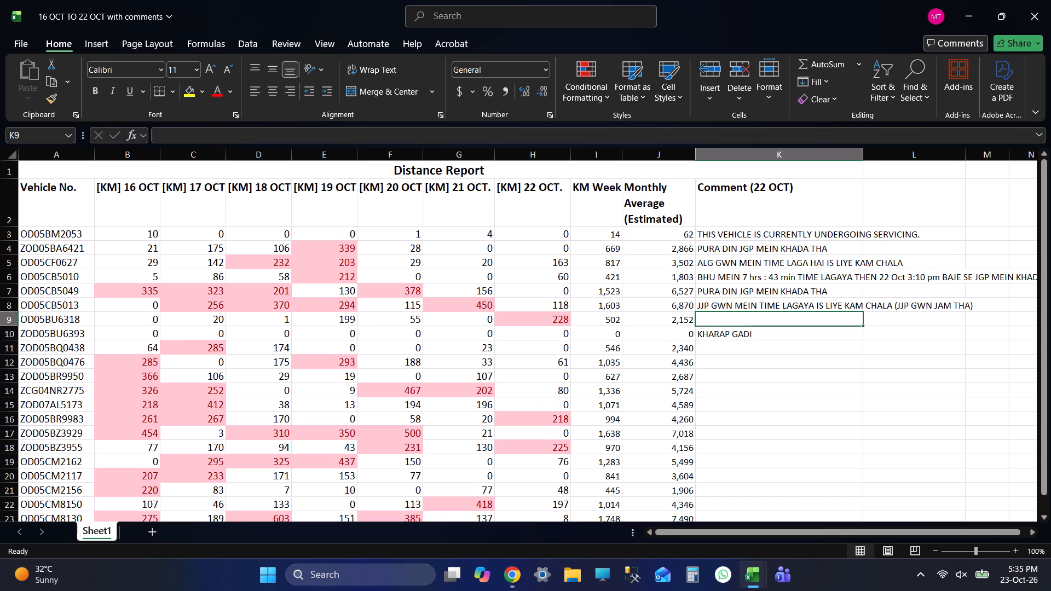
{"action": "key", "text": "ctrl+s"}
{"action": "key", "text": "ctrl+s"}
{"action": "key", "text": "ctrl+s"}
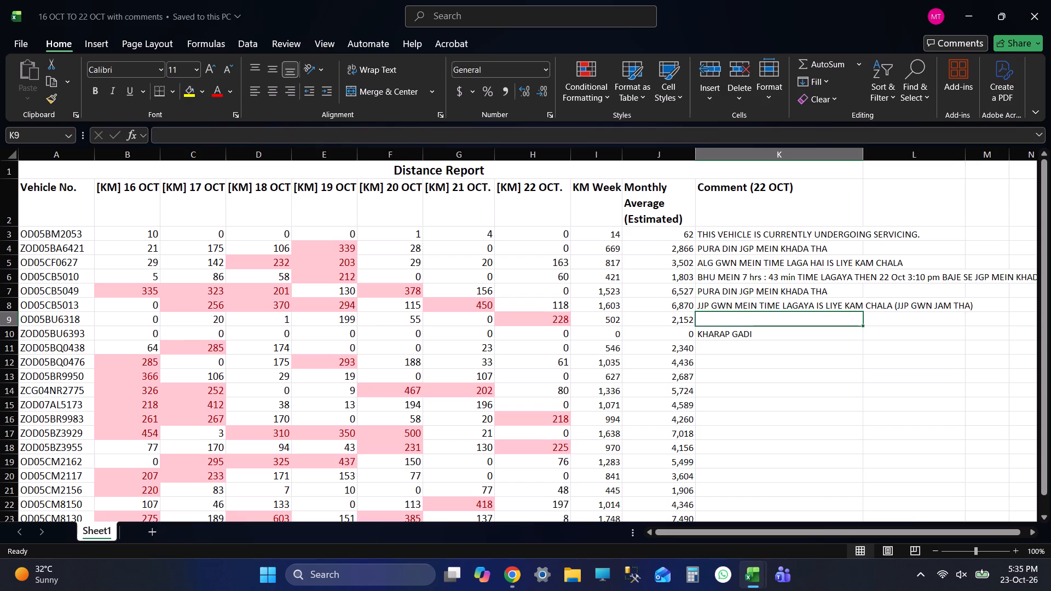
{"action": "left_click", "coordinate": [737, 339]}
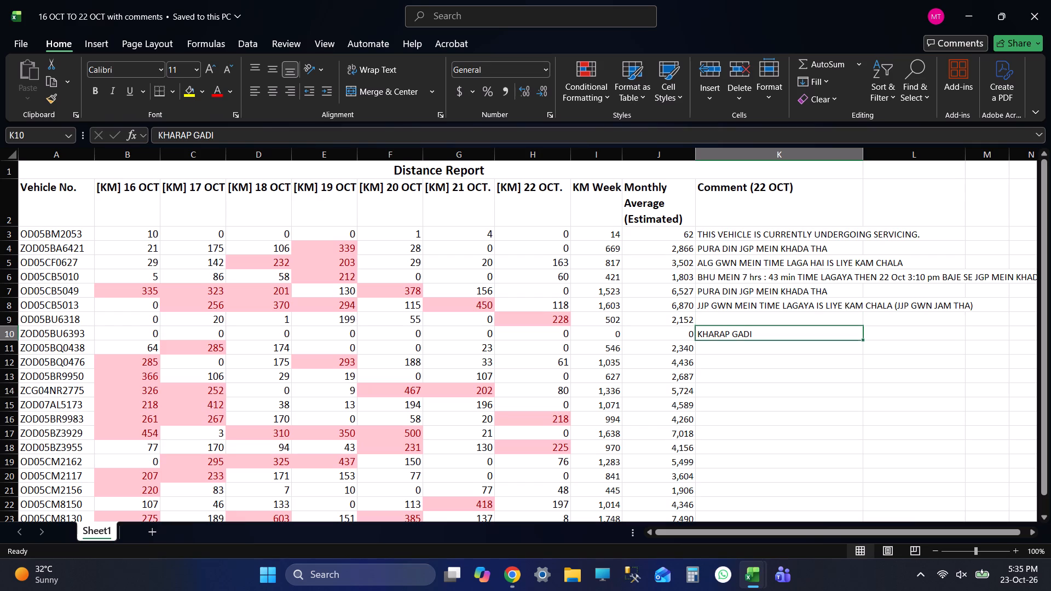
{"action": "left_click", "coordinate": [717, 344]}
{"action": "key", "text": "shift+Tab"}
{"action": "key", "text": "shift+Tab"}
{"action": "key", "text": "shift+Tab"}
{"action": "key", "text": "shift+Tab"}
{"action": "key", "text": "shift+Tab"}
{"action": "key", "text": "shift+Tab"}
{"action": "key", "text": "shift+Tab"}
{"action": "key", "text": "shift+Tab"}
{"action": "key", "text": "shift+Tab"}
{"action": "key", "text": "shift+Tab"}
{"action": "key", "text": "shift+Tab"}
{"action": "key", "text": "ctrl+c"}
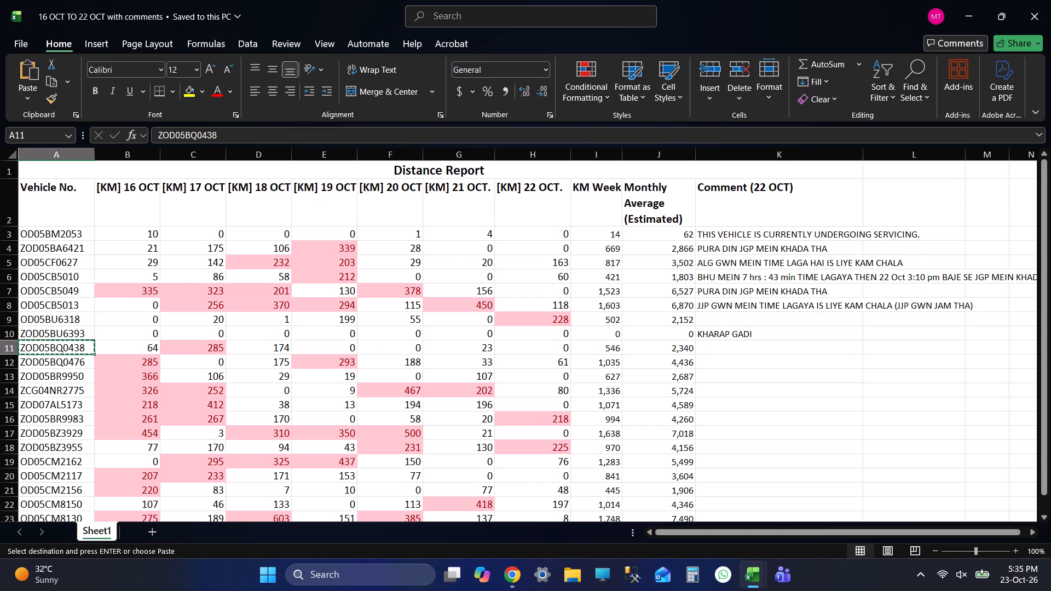
{"action": "key", "text": "alt+Tab"}
{"action": "left_click", "coordinate": [233, 81]}
{"action": "key", "text": "ctrl+v"}
{"action": "key", "text": "Return"}
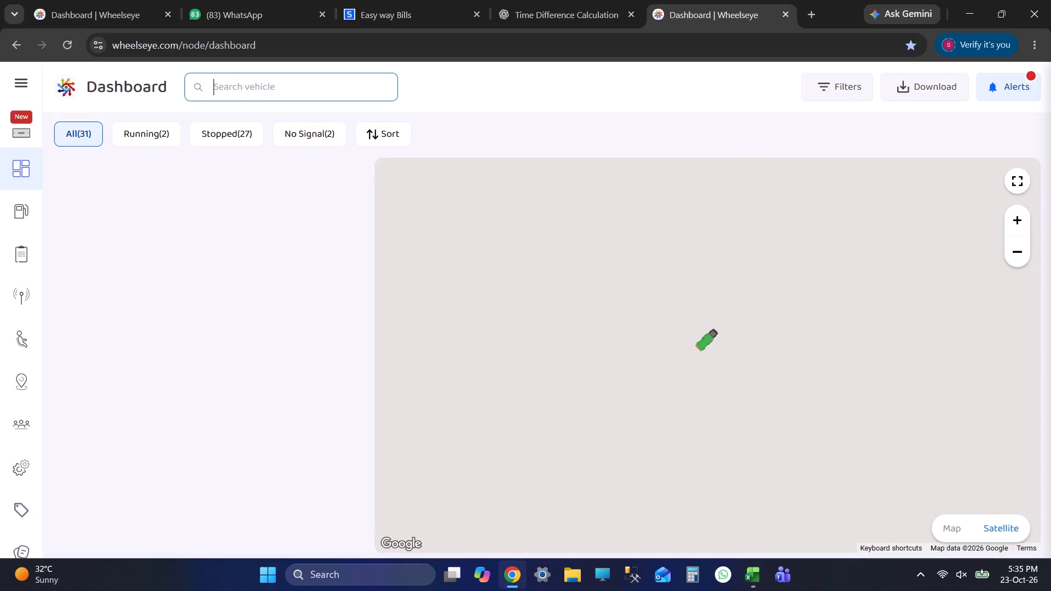
{"action": "left_click", "coordinate": [79, 331]}
{"action": "left_click", "coordinate": [418, 213]}
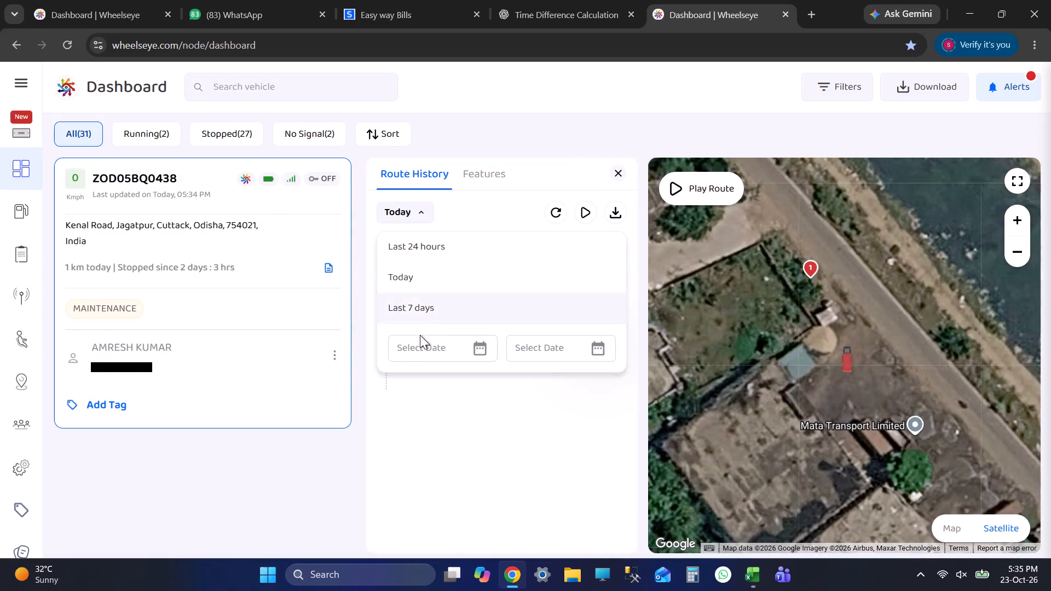
{"action": "left_click", "coordinate": [412, 342]}
{"action": "left_click", "coordinate": [559, 392]}
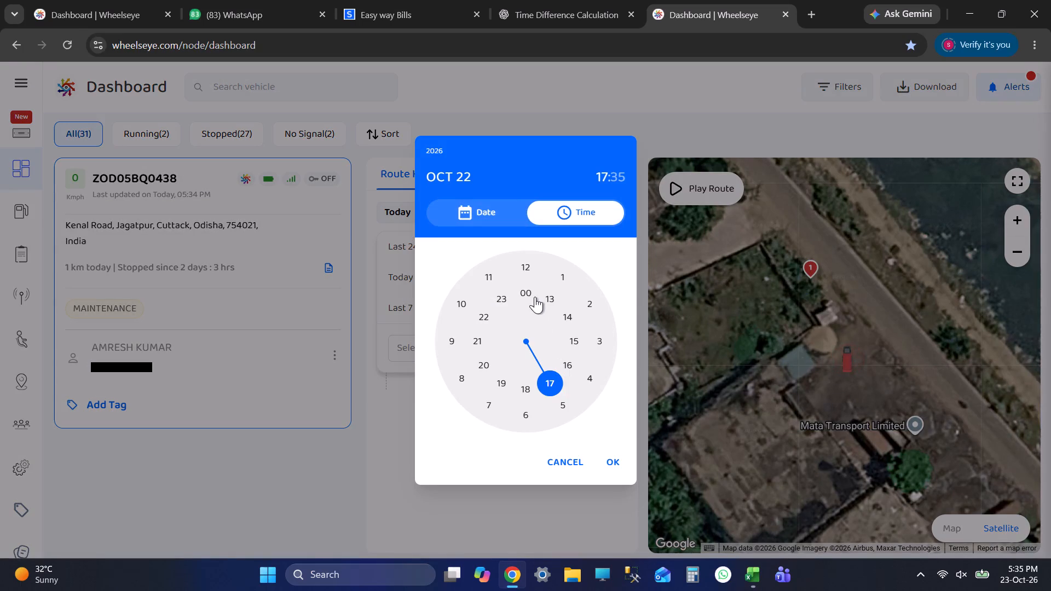
{"action": "left_click", "coordinate": [522, 286]}
{"action": "left_click", "coordinate": [525, 266]}
{"action": "left_click", "coordinate": [611, 463]}
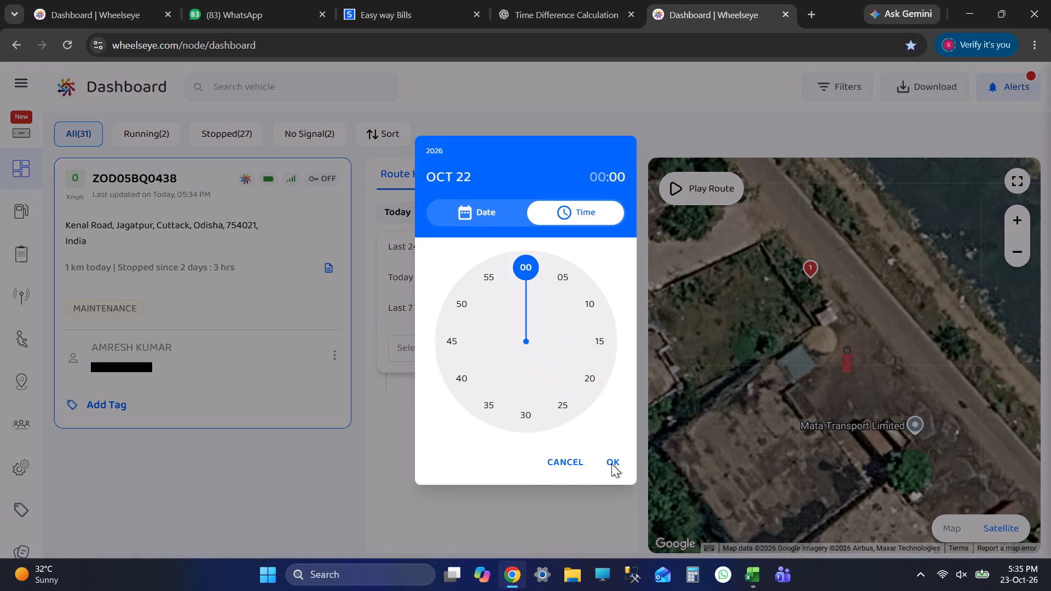
{"action": "left_click", "coordinate": [552, 340]}
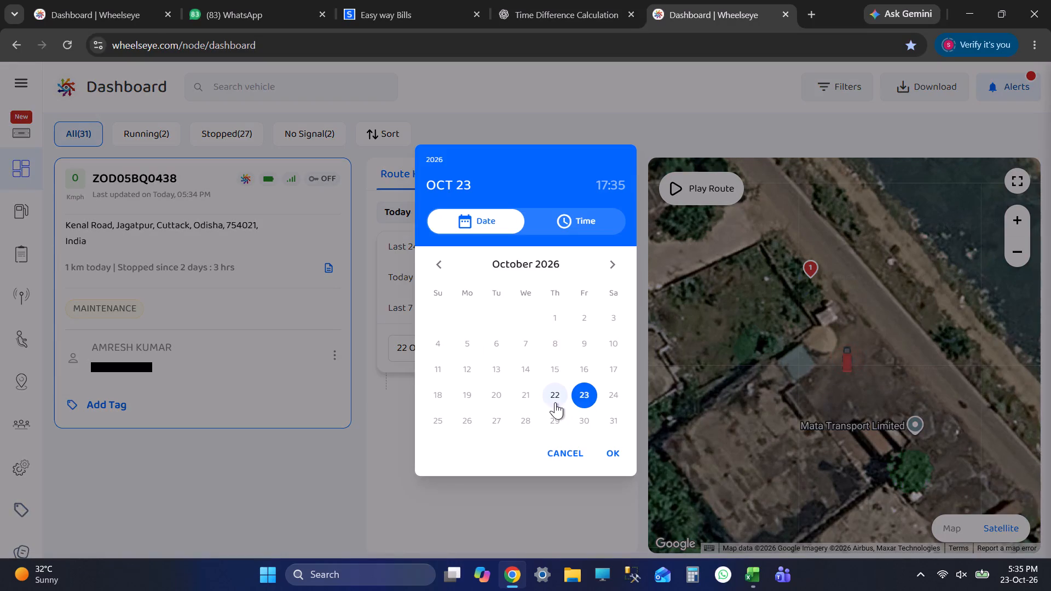
{"action": "left_click", "coordinate": [555, 402]}
{"action": "left_click", "coordinate": [501, 298]}
{"action": "left_click", "coordinate": [522, 270]}
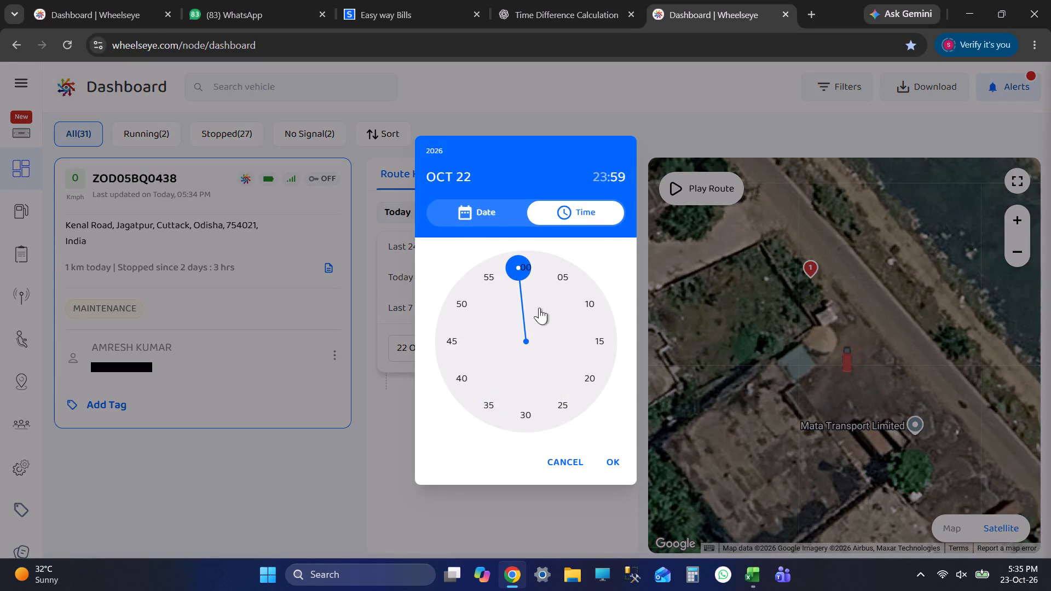
{"action": "left_click", "coordinate": [609, 455]}
{"action": "left_click", "coordinate": [505, 337]}
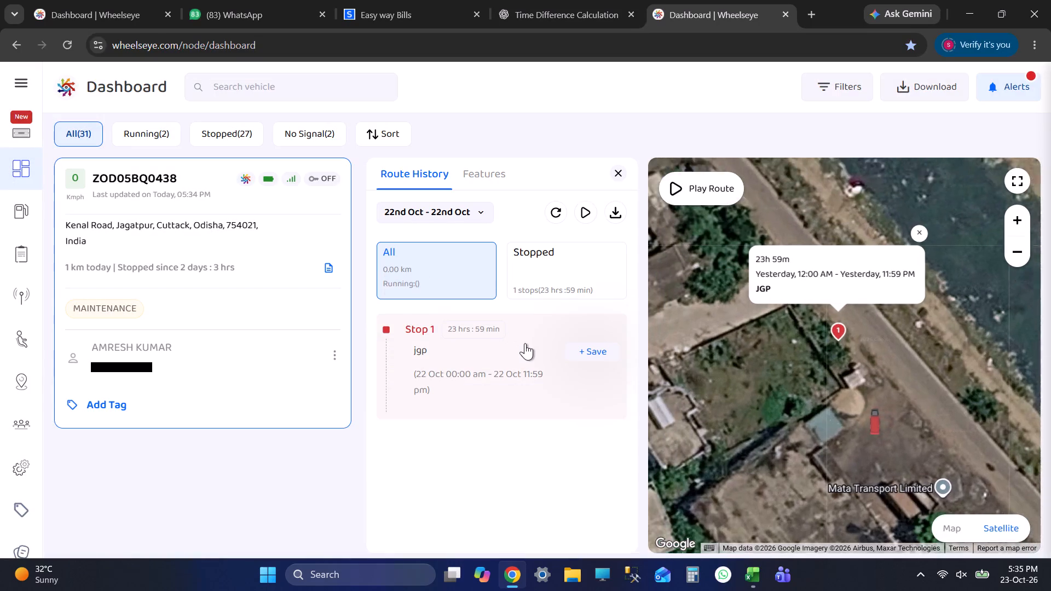
{"action": "key", "text": "alt+Tab"}
{"action": "left_click", "coordinate": [758, 291]}
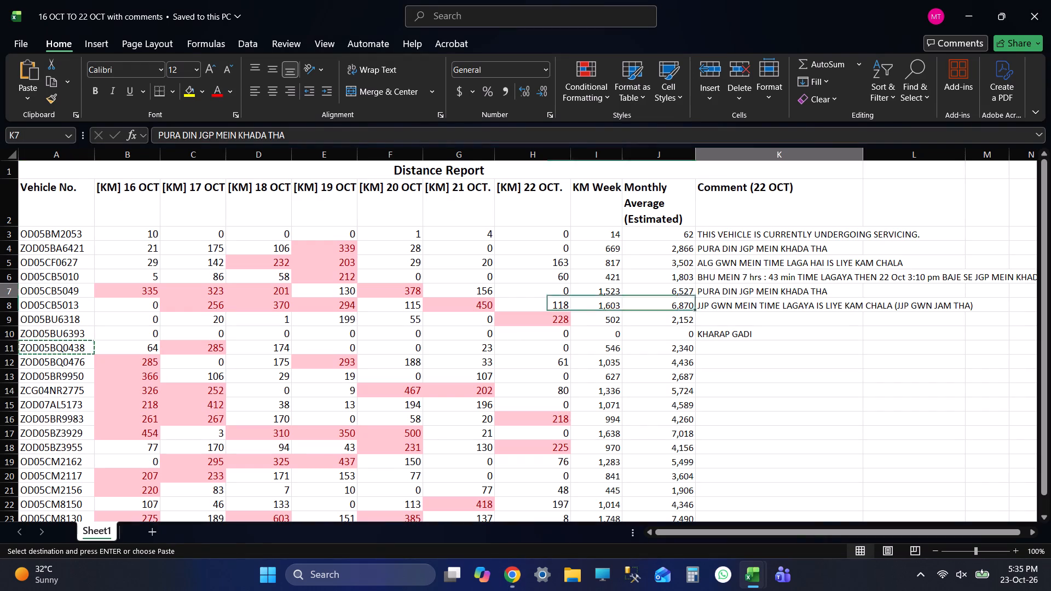
{"action": "key", "text": "ctrl+c"}
{"action": "left_click", "coordinate": [710, 318]}
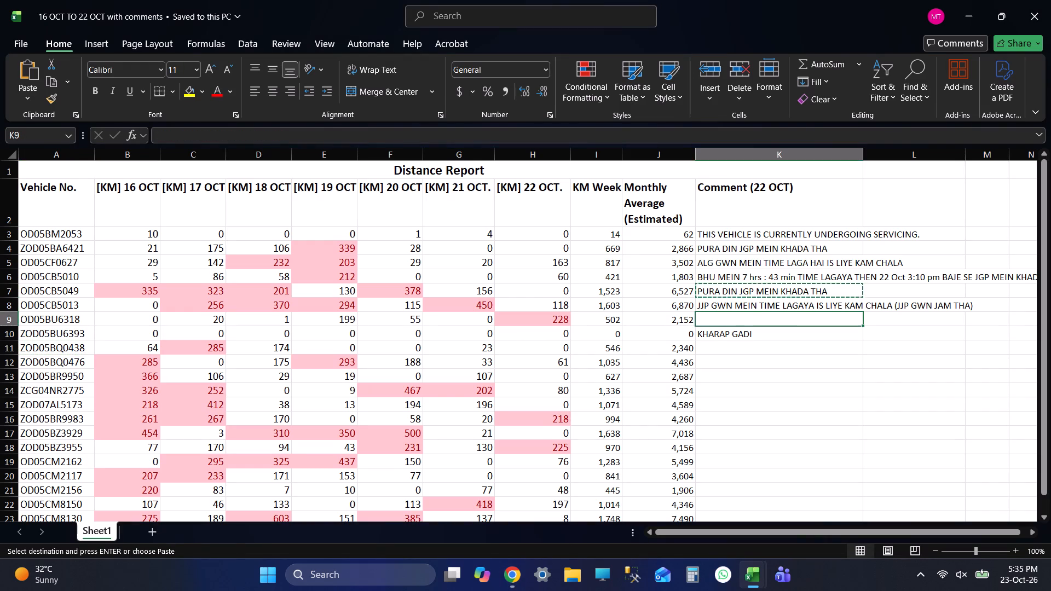
{"action": "left_click", "coordinate": [731, 334]}
{"action": "left_click", "coordinate": [715, 346]}
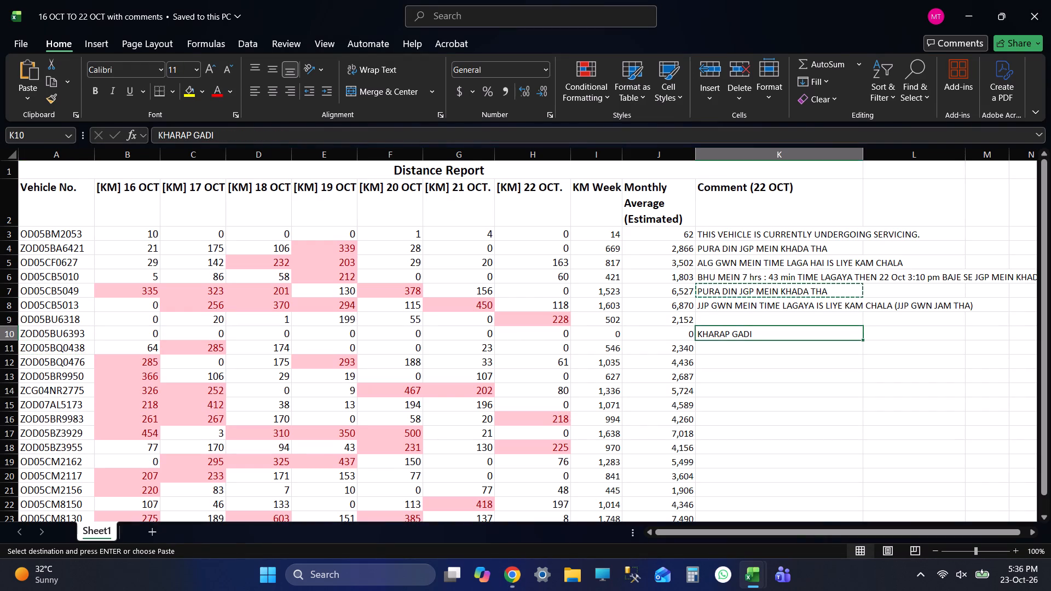
{"action": "key", "text": "alt+Tab"}
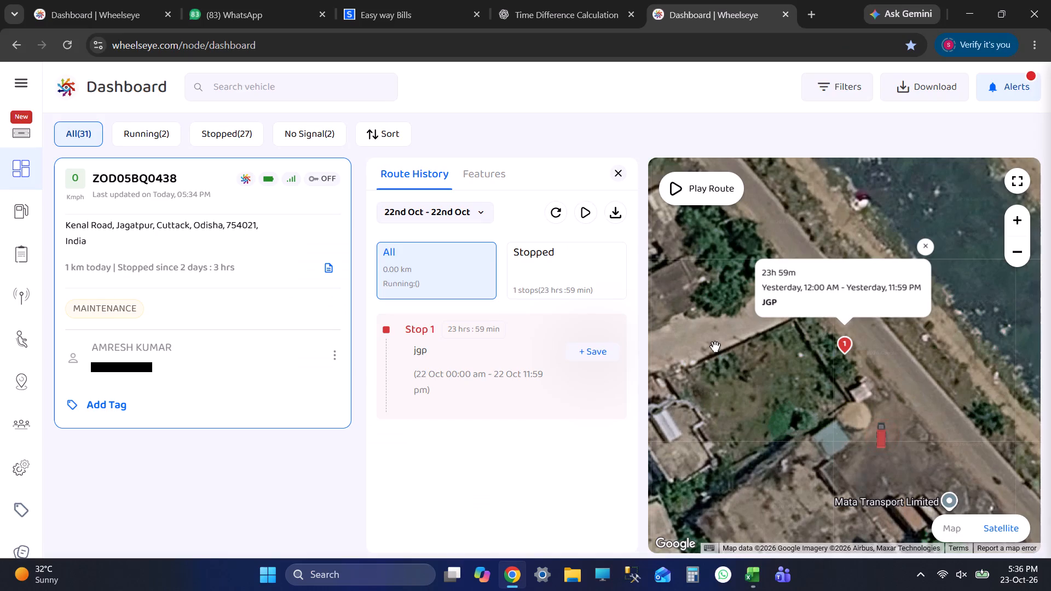
{"action": "key", "text": "alt+Tab"}
{"action": "key", "text": "ctrl+v"}
{"action": "left_click", "coordinate": [745, 367]}
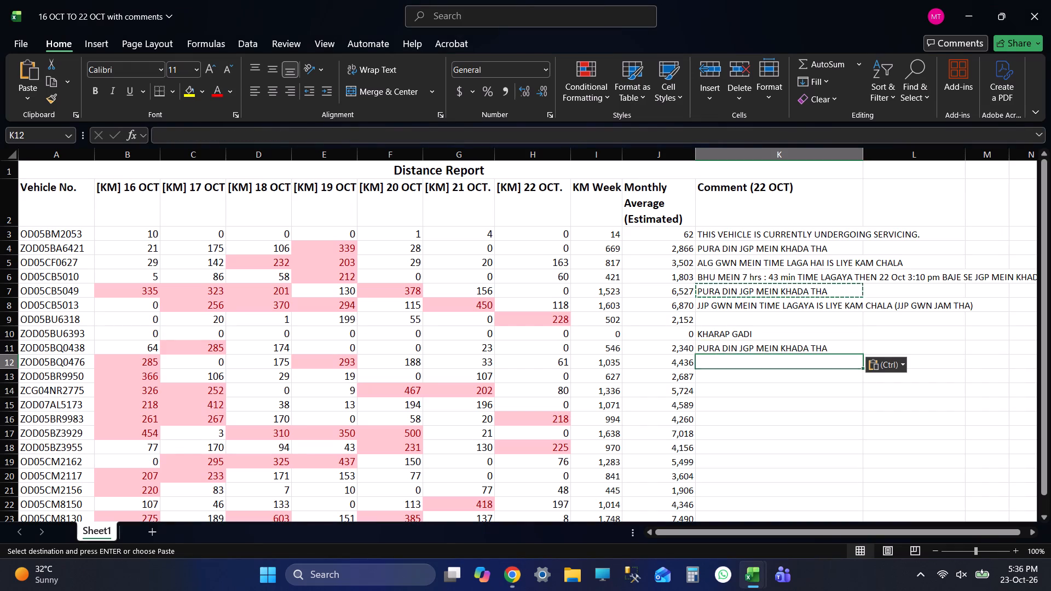
{"action": "key", "text": "shift+Tab"}
{"action": "key", "text": "shift+Tab"}
{"action": "key", "text": "shift+Tab"}
{"action": "key", "text": "shift+Tab"}
{"action": "key", "text": "shift+Tab"}
{"action": "key", "text": "shift+Tab"}
{"action": "key", "text": "shift+Tab"}
{"action": "key", "text": "shift+Tab"}
{"action": "key", "text": "shift+Tab"}
{"action": "key", "text": "shift+Tab"}
{"action": "key", "text": "shift+Tab"}
{"action": "key", "text": "shift+Tab"}
{"action": "key", "text": "shift+Tab"}
{"action": "key", "text": "shift+Tab"}
{"action": "key", "text": "ctrl+c"}
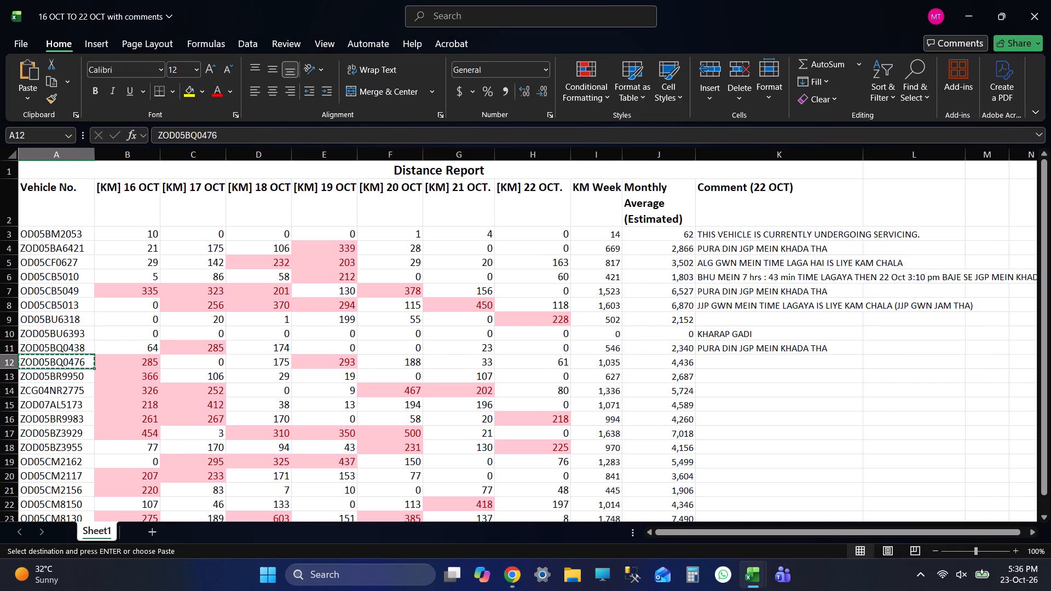
{"action": "scroll", "coordinate": [745, 367], "scroll_direction": "up", "scroll_amount": 1}
{"action": "scroll", "coordinate": [745, 367], "scroll_direction": "down", "scroll_amount": 2}
{"action": "key", "text": "alt+Tab"}
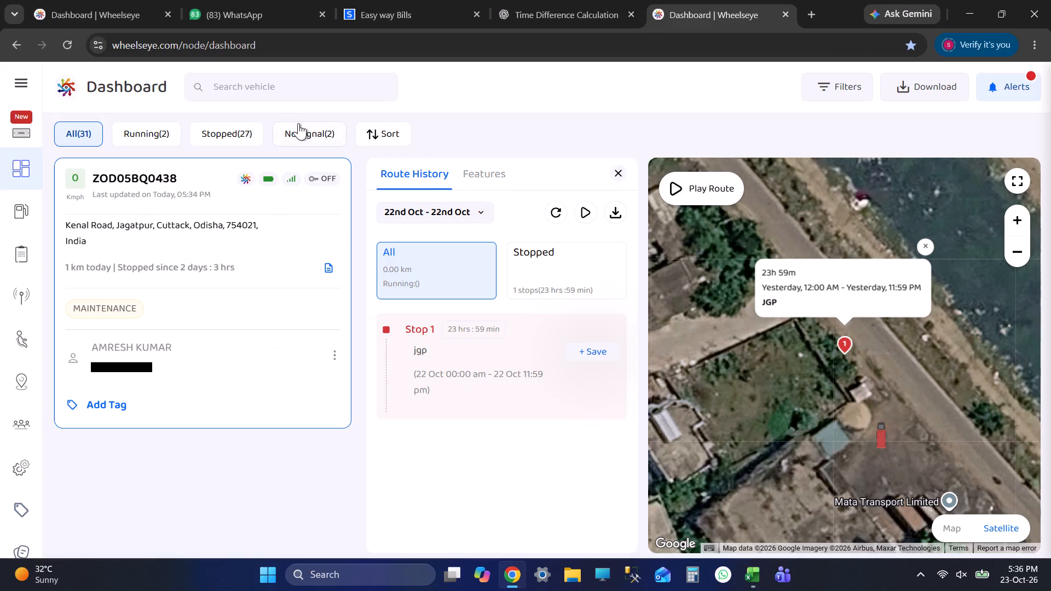
{"action": "left_click", "coordinate": [272, 90]}
{"action": "key", "text": "ctrl+v"}
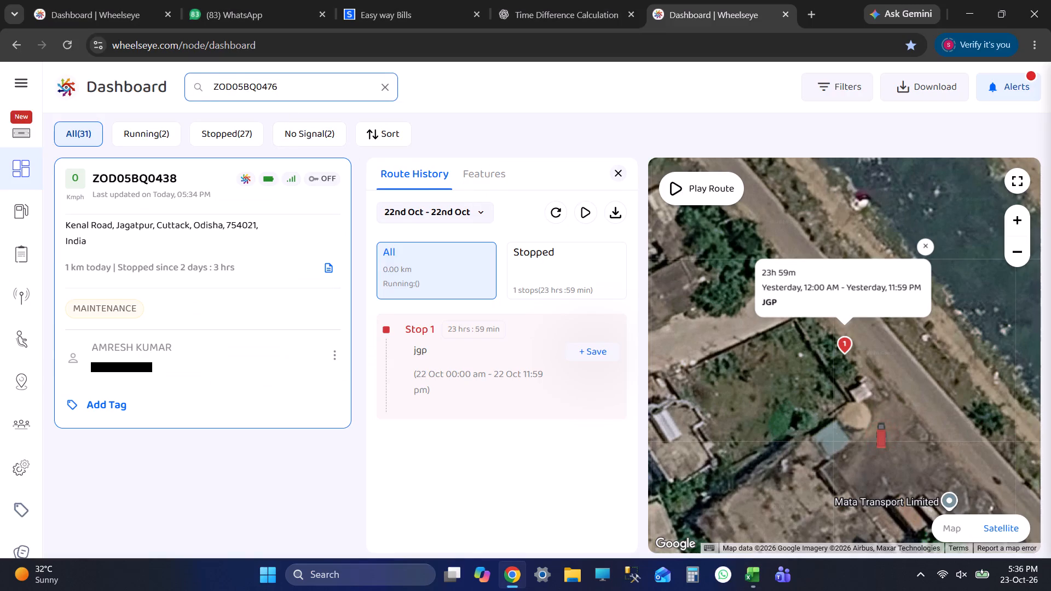
{"action": "key", "text": "Return"}
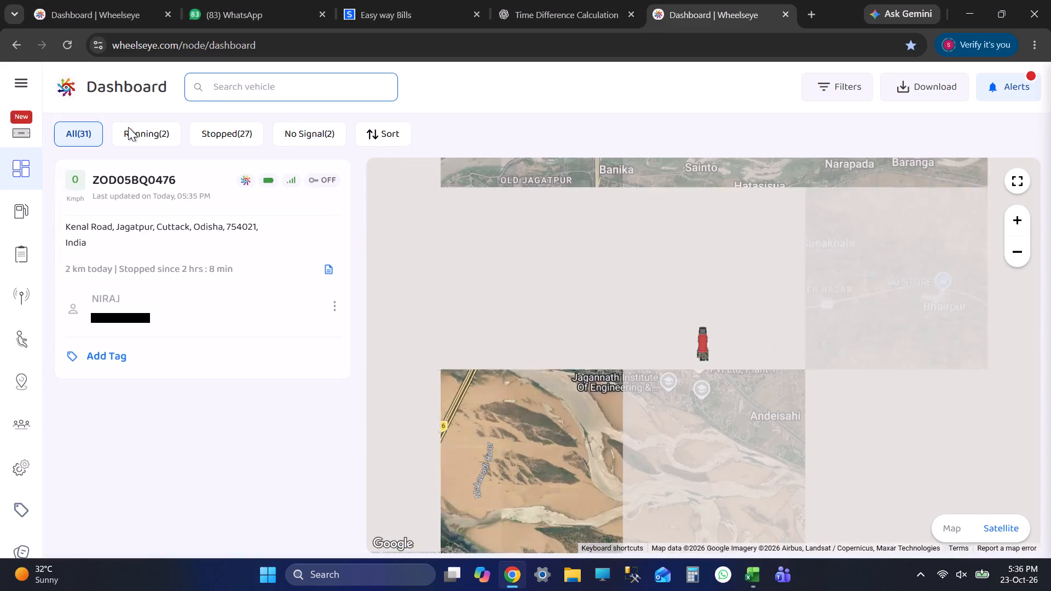
{"action": "left_click", "coordinate": [205, 274]}
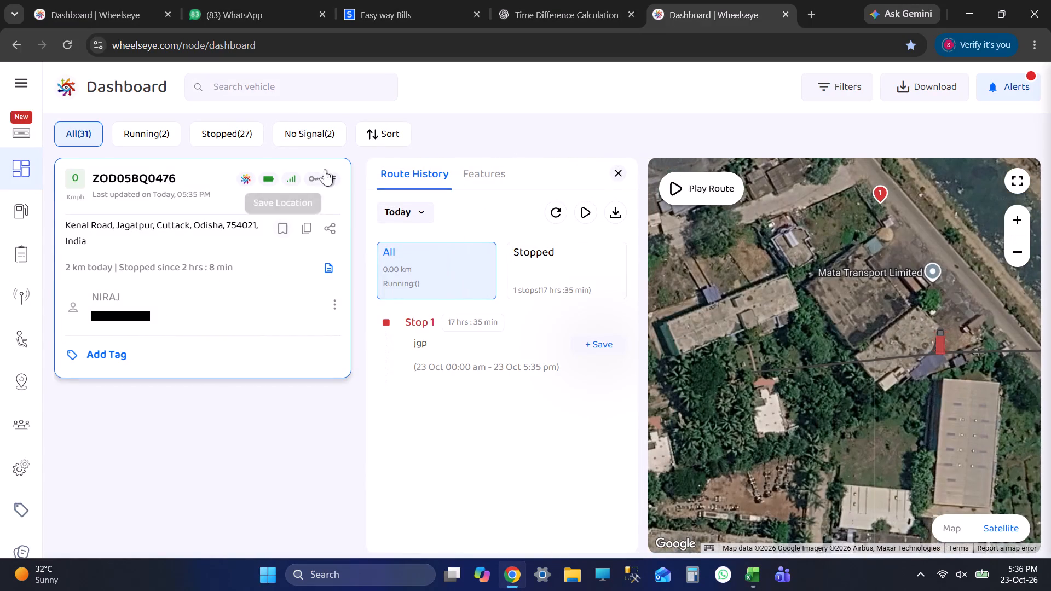
{"action": "left_click", "coordinate": [420, 215]}
{"action": "left_click", "coordinate": [420, 338]}
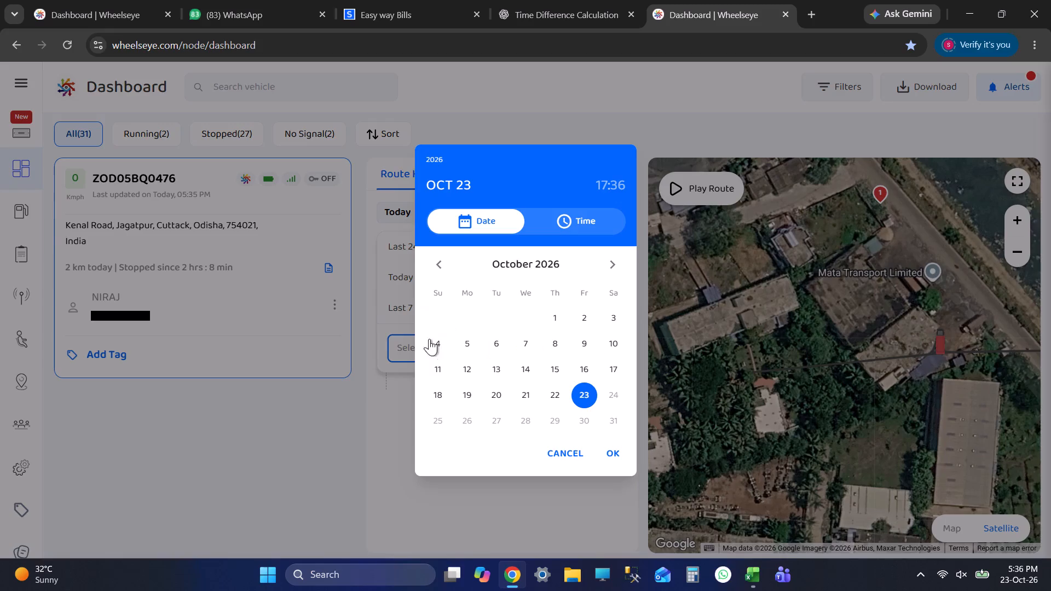
{"action": "left_click", "coordinate": [547, 401]}
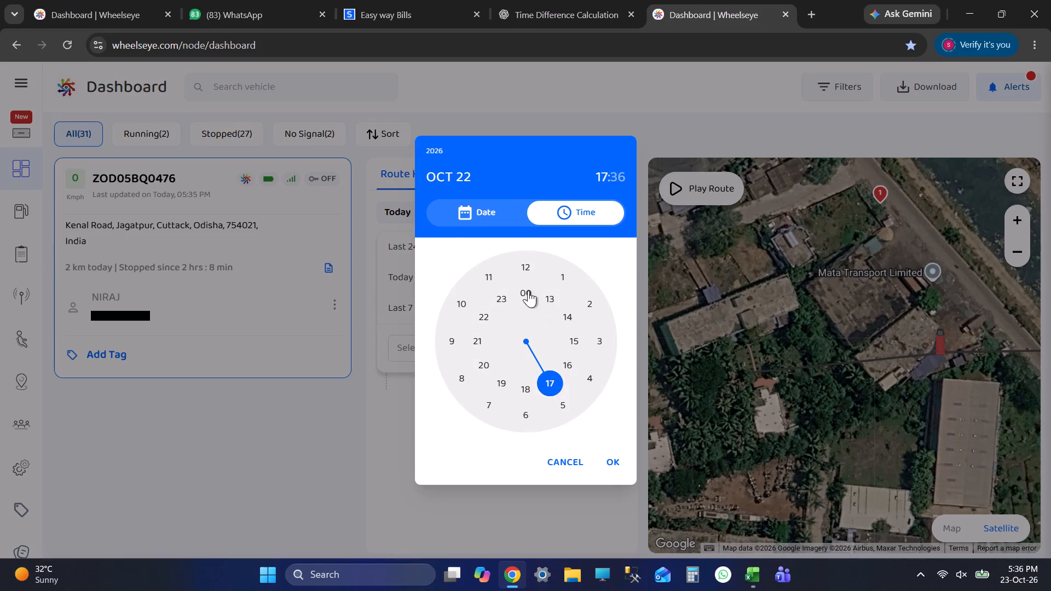
{"action": "left_click", "coordinate": [528, 291]}
{"action": "left_click", "coordinate": [527, 258]}
{"action": "left_click", "coordinate": [607, 440]}
{"action": "left_click", "coordinate": [610, 460]}
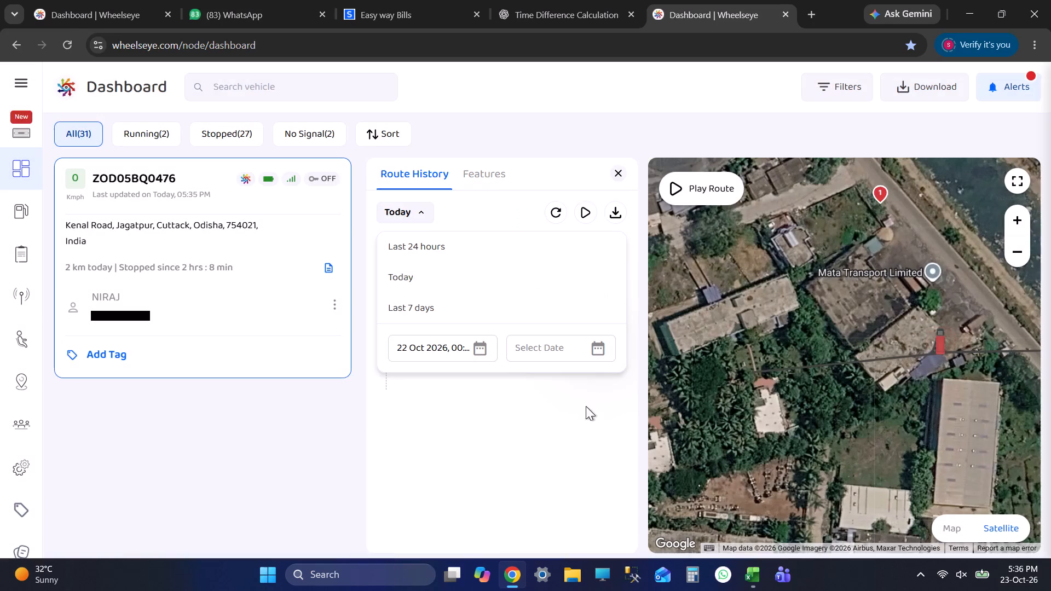
{"action": "left_click", "coordinate": [527, 343]}
{"action": "left_click", "coordinate": [553, 393]}
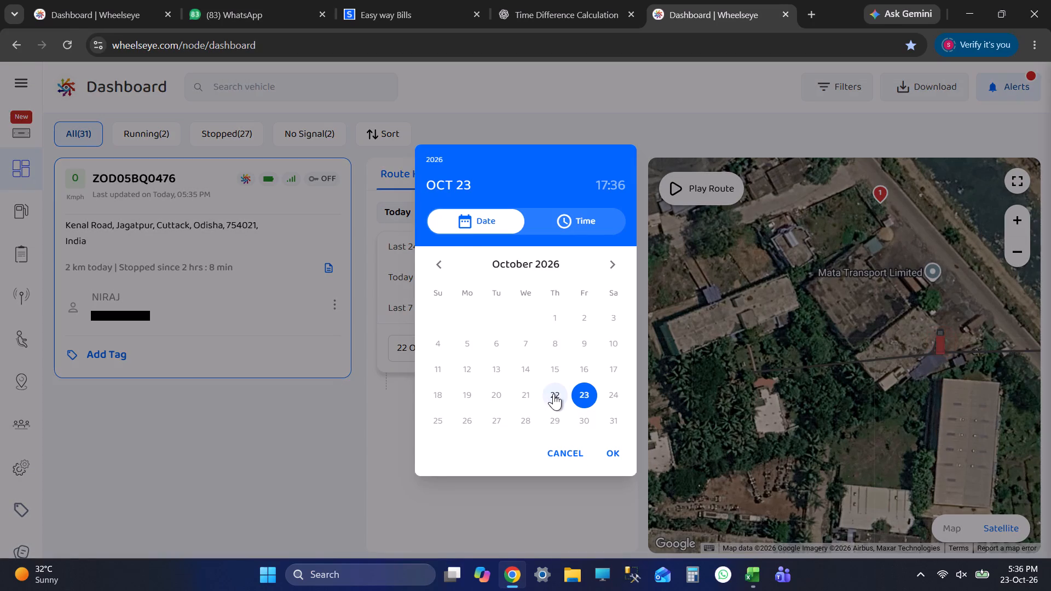
{"action": "left_click", "coordinate": [505, 298]}
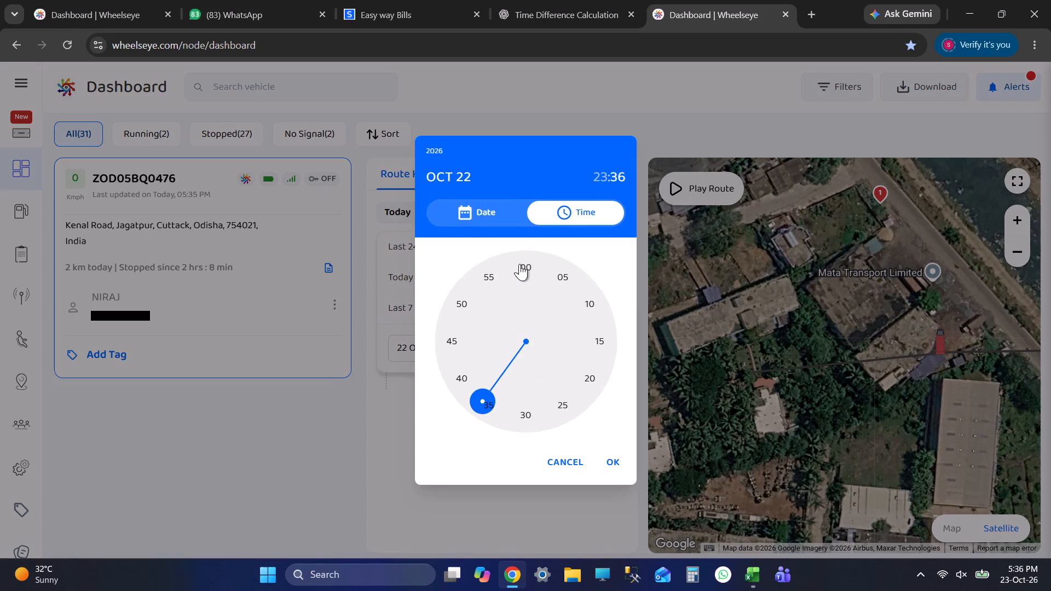
{"action": "left_click", "coordinate": [519, 264]}
{"action": "left_click", "coordinate": [616, 462]}
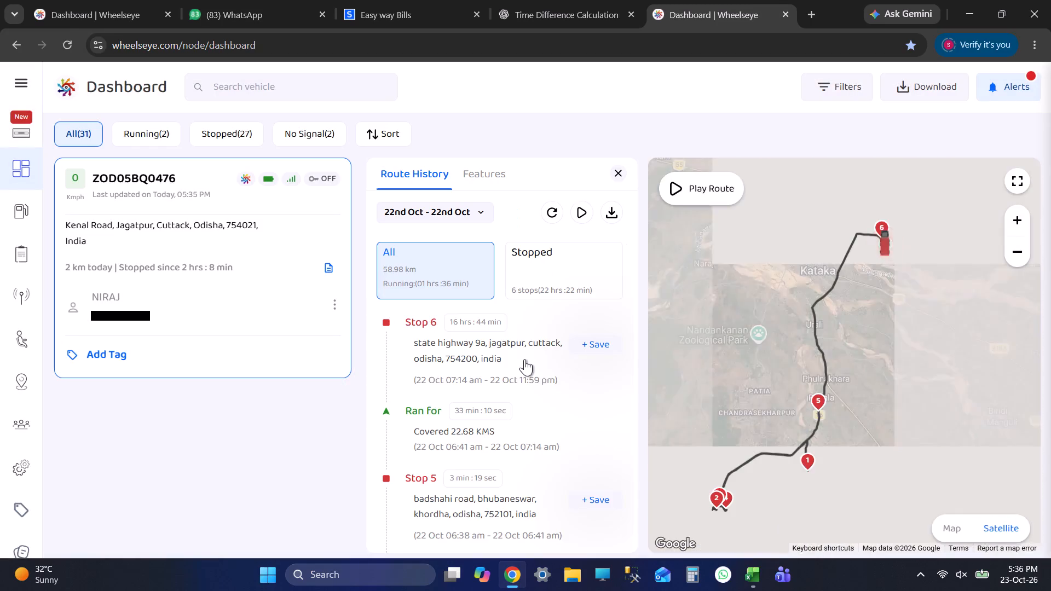
{"action": "left_click", "coordinate": [524, 359]}
{"action": "scroll", "coordinate": [816, 340], "scroll_direction": "up", "scroll_amount": 4}
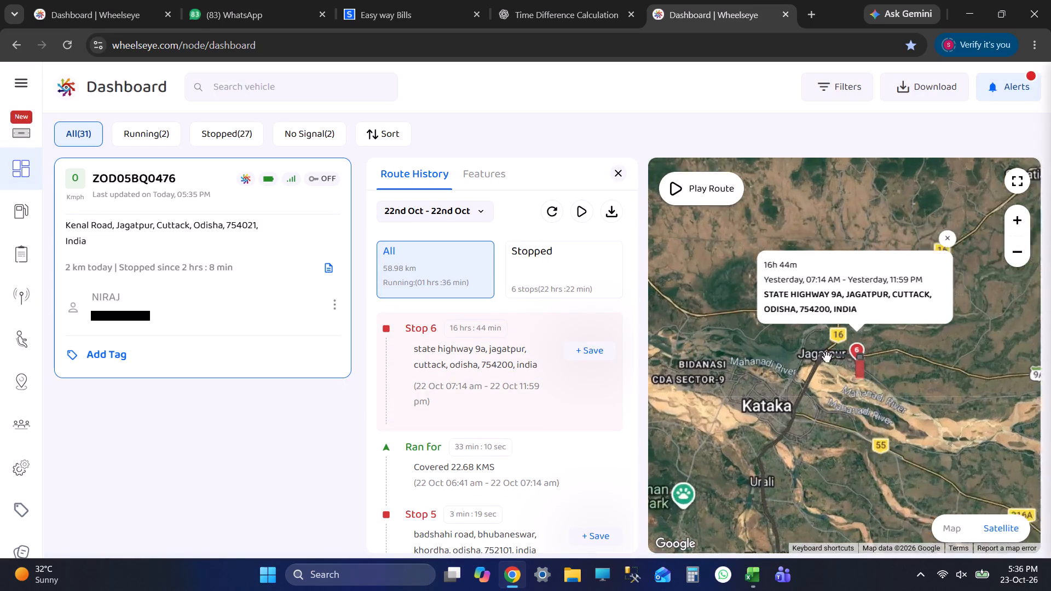
{"action": "scroll", "coordinate": [892, 397], "scroll_direction": "up", "scroll_amount": 3}
{"action": "scroll", "coordinate": [520, 389], "scroll_direction": "down", "scroll_amount": 3}
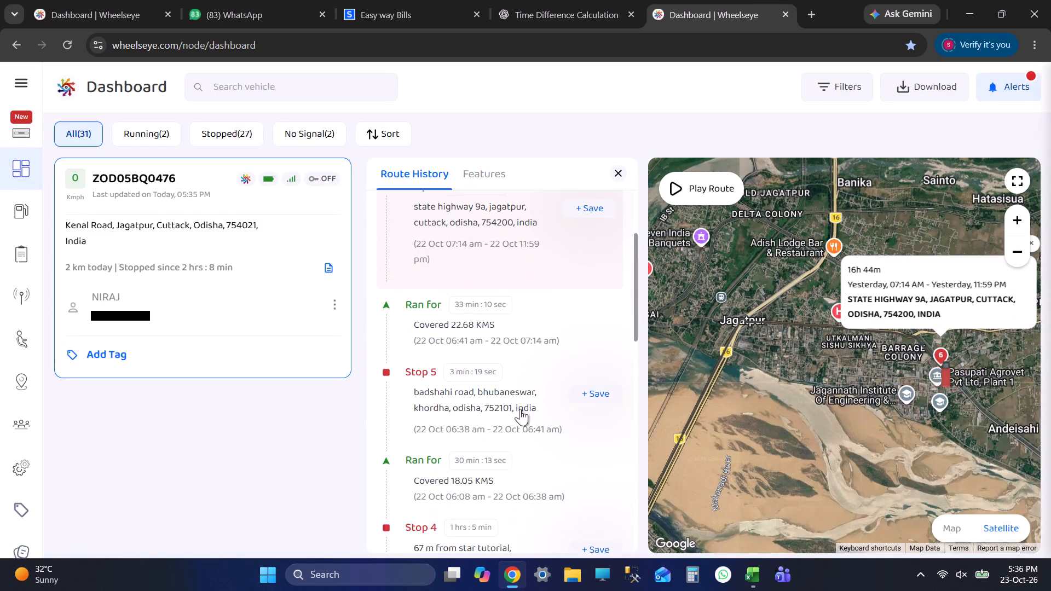
{"action": "left_click", "coordinate": [513, 351]}
{"action": "scroll", "coordinate": [522, 382], "scroll_direction": "down", "scroll_amount": 4}
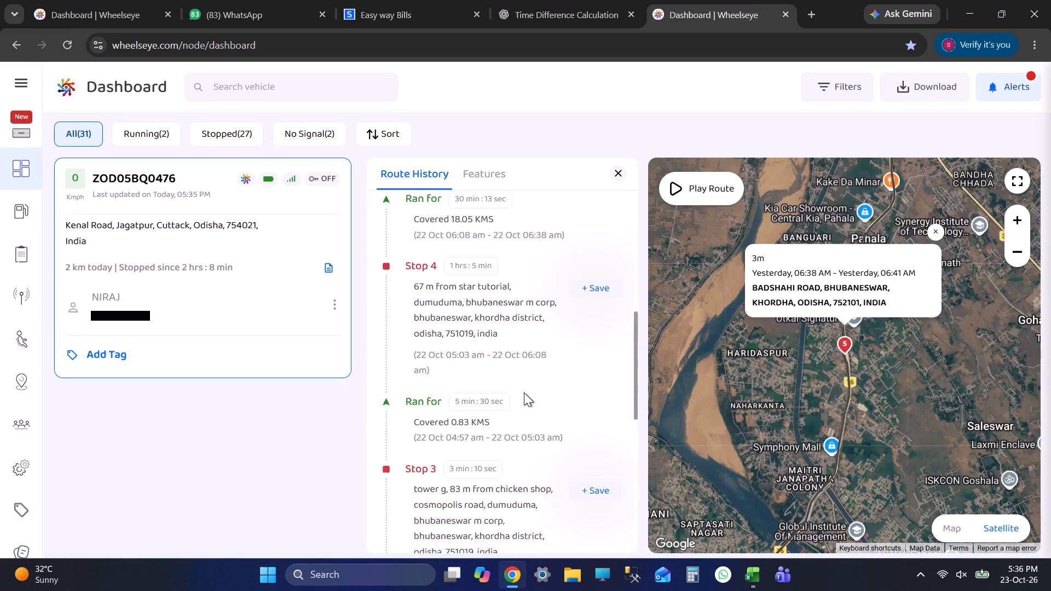
{"action": "left_click", "coordinate": [519, 282]}
{"action": "scroll", "coordinate": [542, 318], "scroll_direction": "down", "scroll_amount": 5}
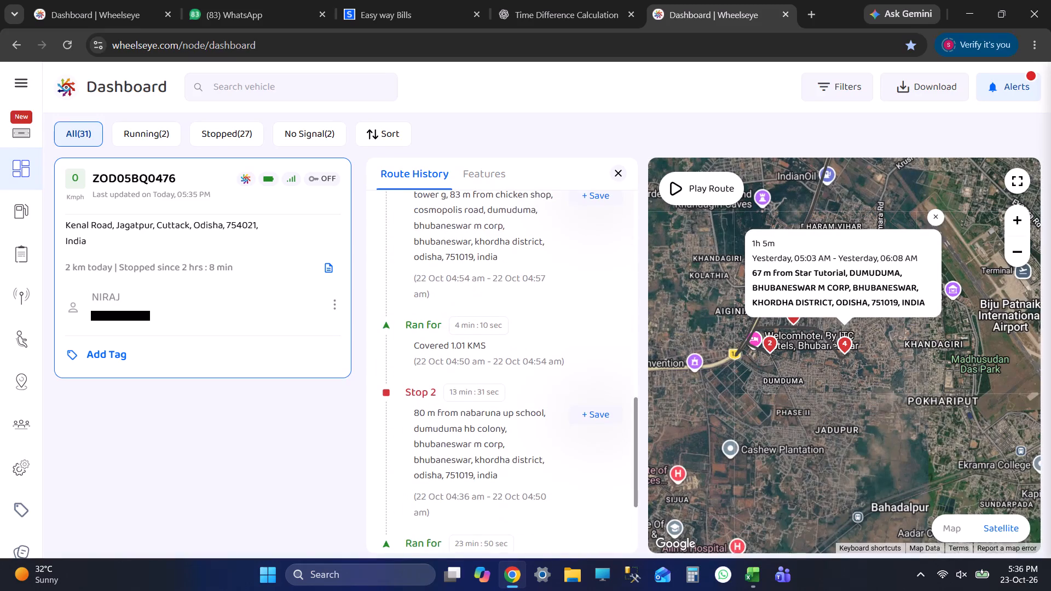
{"action": "left_click", "coordinate": [512, 415]}
{"action": "scroll", "coordinate": [860, 349], "scroll_direction": "up", "scroll_amount": 1}
{"action": "scroll", "coordinate": [857, 355], "scroll_direction": "down", "scroll_amount": 2}
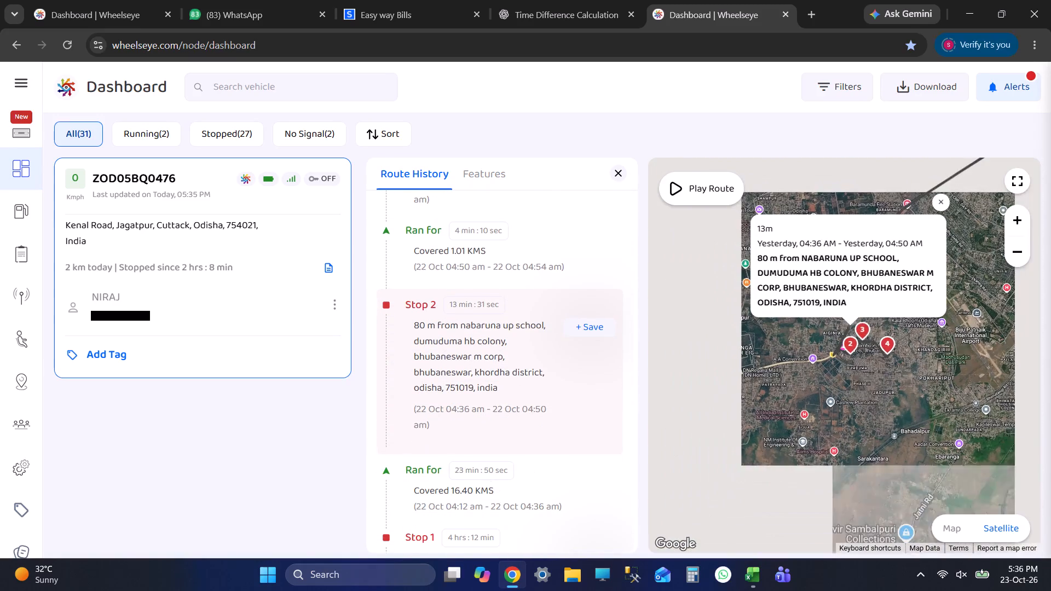
{"action": "scroll", "coordinate": [476, 485], "scroll_direction": "down", "scroll_amount": 4}
{"action": "left_click", "coordinate": [486, 467]}
{"action": "scroll", "coordinate": [527, 437], "scroll_direction": "up", "scroll_amount": 1}
{"action": "left_click", "coordinate": [472, 414]}
{"action": "scroll", "coordinate": [500, 415], "scroll_direction": "up", "scroll_amount": 4}
{"action": "left_click", "coordinate": [495, 436]}
{"action": "scroll", "coordinate": [500, 439], "scroll_direction": "up", "scroll_amount": 1}
{"action": "scroll", "coordinate": [500, 439], "scroll_direction": "down", "scroll_amount": 1}
{"action": "scroll", "coordinate": [500, 439], "scroll_direction": "up", "scroll_amount": 3}
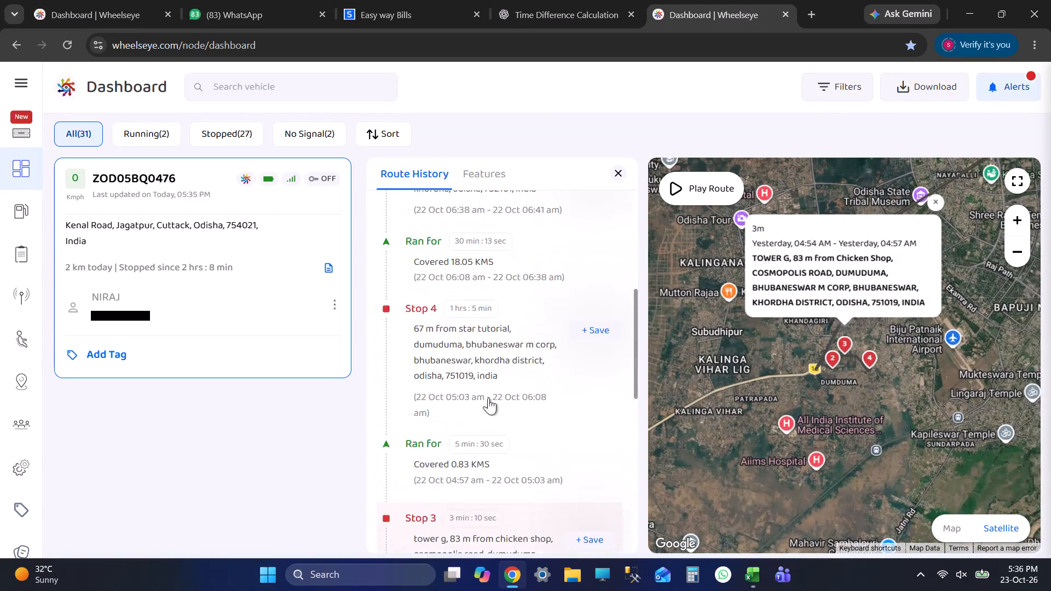
{"action": "left_click", "coordinate": [488, 398]}
{"action": "scroll", "coordinate": [503, 402], "scroll_direction": "up", "scroll_amount": 4}
{"action": "left_click", "coordinate": [472, 466]}
{"action": "scroll", "coordinate": [523, 384], "scroll_direction": "up", "scroll_amount": 3}
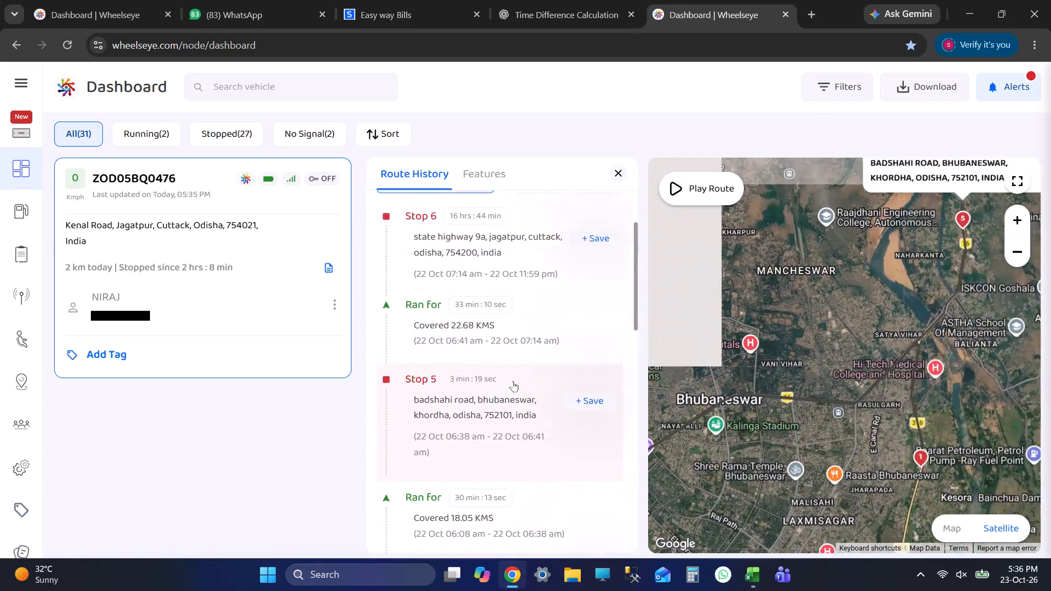
{"action": "left_click", "coordinate": [506, 379]}
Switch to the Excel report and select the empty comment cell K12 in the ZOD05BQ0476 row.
{"action": "key", "text": "alt+Tab"}
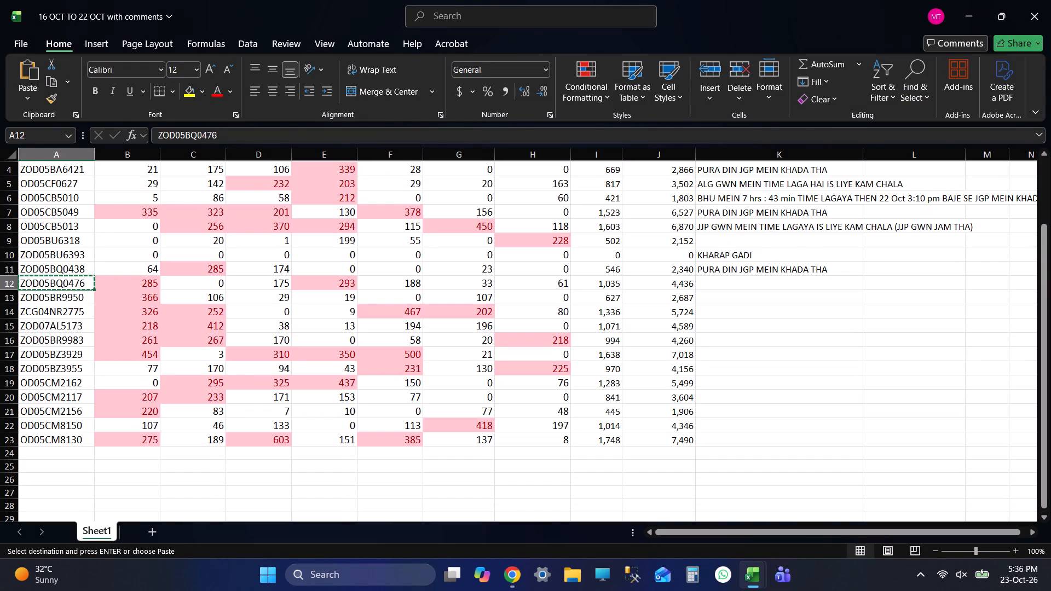
{"action": "key", "text": "Tab"}
{"action": "key", "text": "Tab"}
{"action": "key", "text": "Tab"}
{"action": "key", "text": "Tab"}
{"action": "key", "text": "Tab"}
{"action": "key", "text": "Tab"}
{"action": "key", "text": "Tab"}
{"action": "key", "text": "Tab"}
{"action": "key", "text": "Tab"}
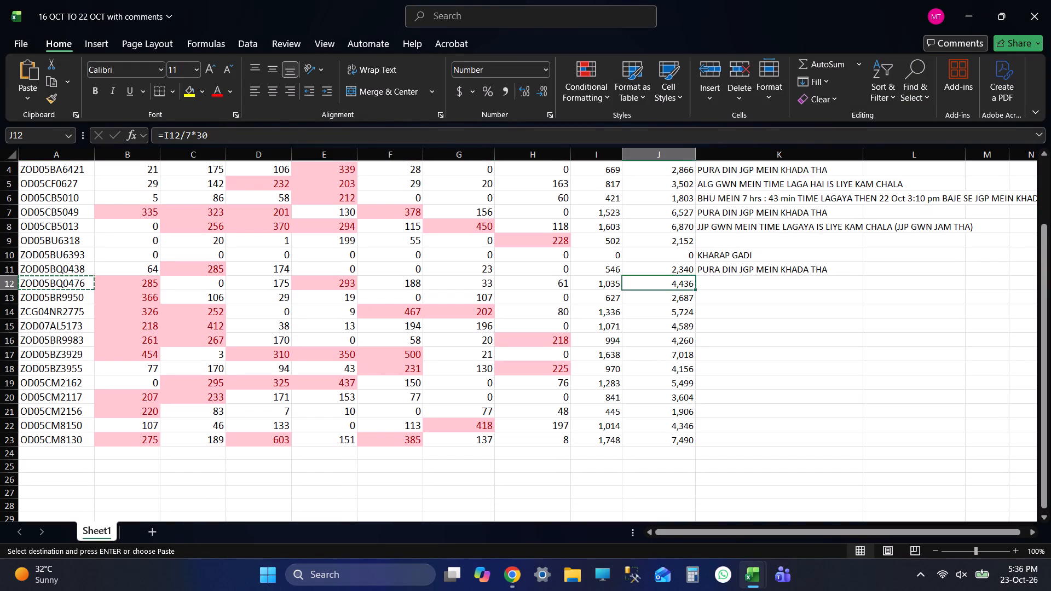
{"action": "key", "text": "Tab"}
{"action": "key", "text": "alt+Tab"}
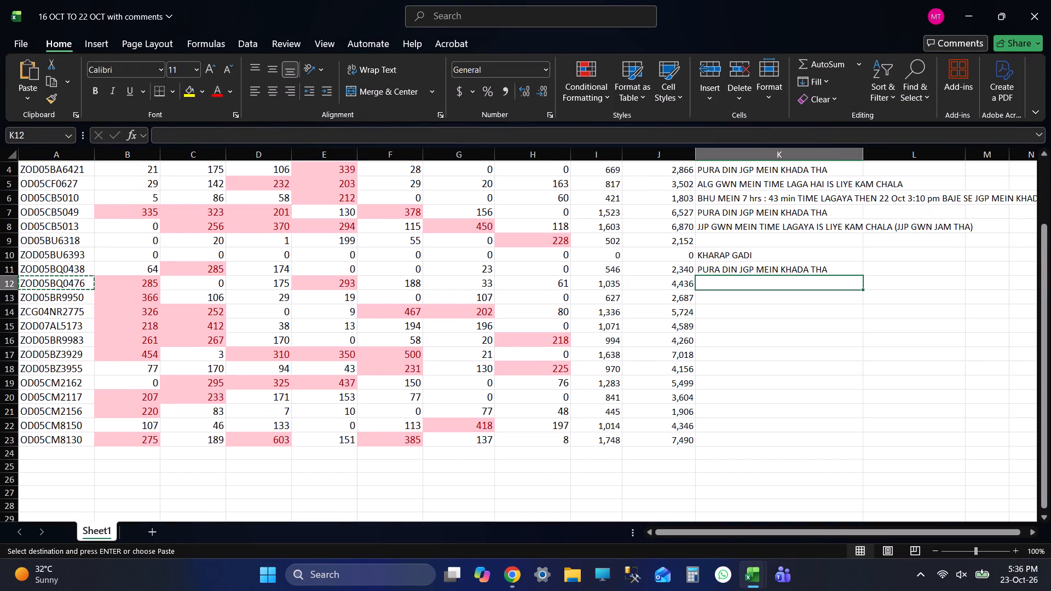
{"action": "left_click", "coordinate": [425, 209]}
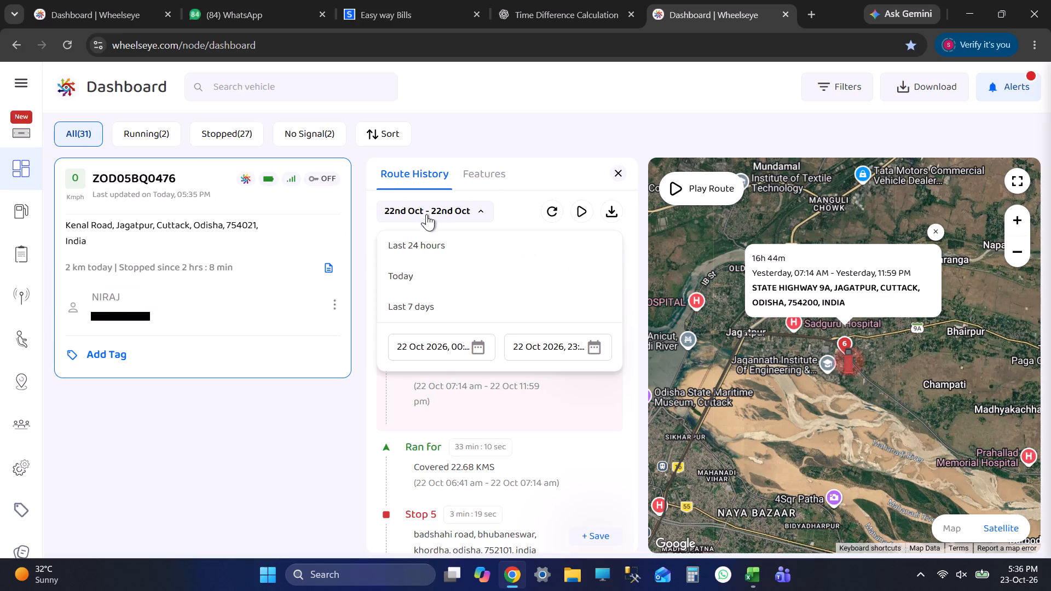
{"action": "left_click", "coordinate": [439, 316]}
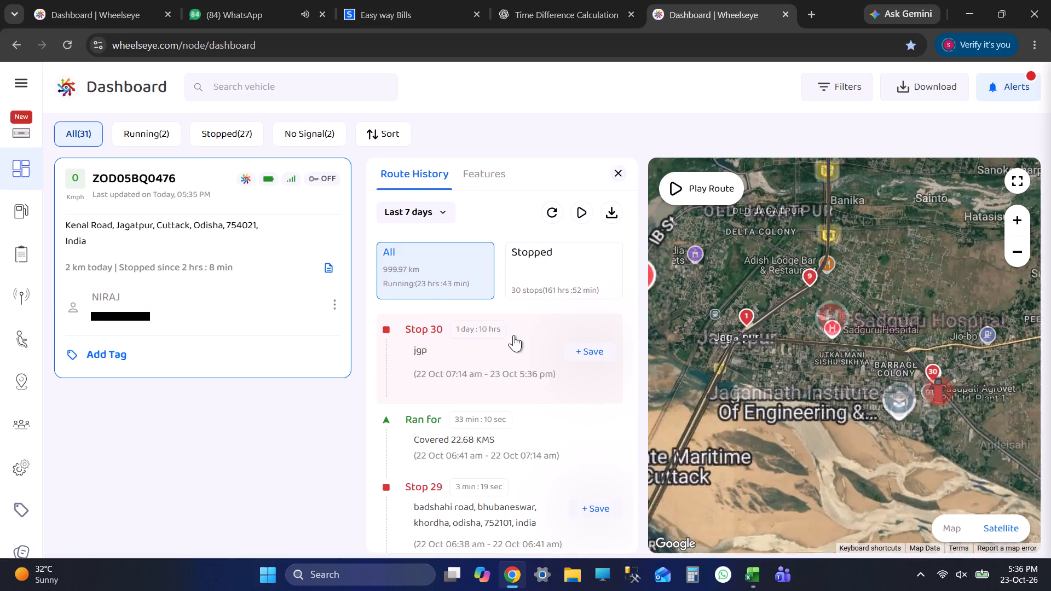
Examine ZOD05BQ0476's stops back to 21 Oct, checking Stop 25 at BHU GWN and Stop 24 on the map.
{"action": "scroll", "coordinate": [515, 377], "scroll_direction": "down", "scroll_amount": 3}
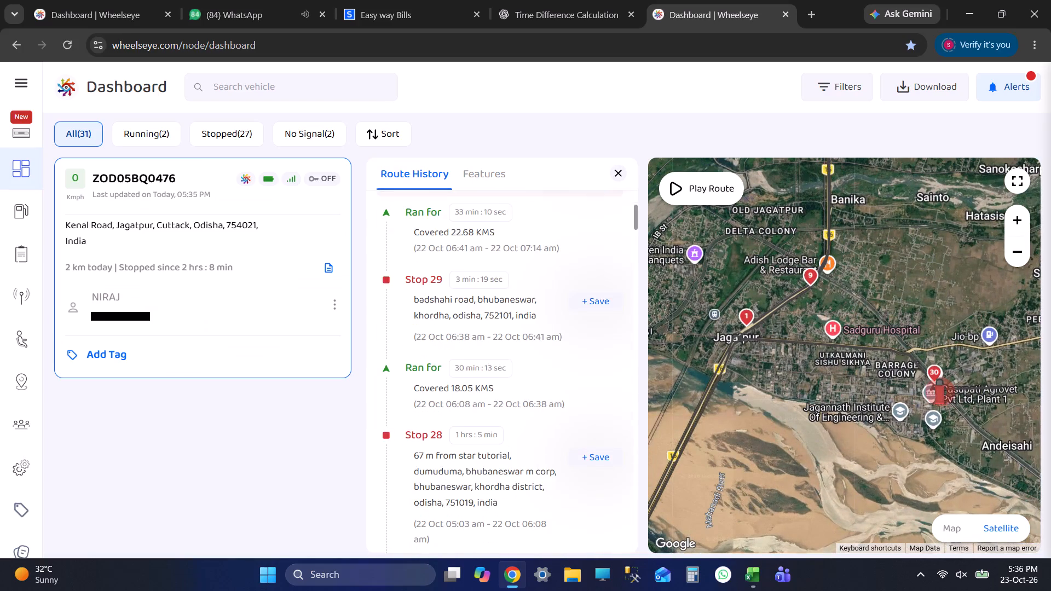
{"action": "scroll", "coordinate": [523, 384], "scroll_direction": "down", "scroll_amount": 7}
{"action": "scroll", "coordinate": [552, 417], "scroll_direction": "down", "scroll_amount": 3}
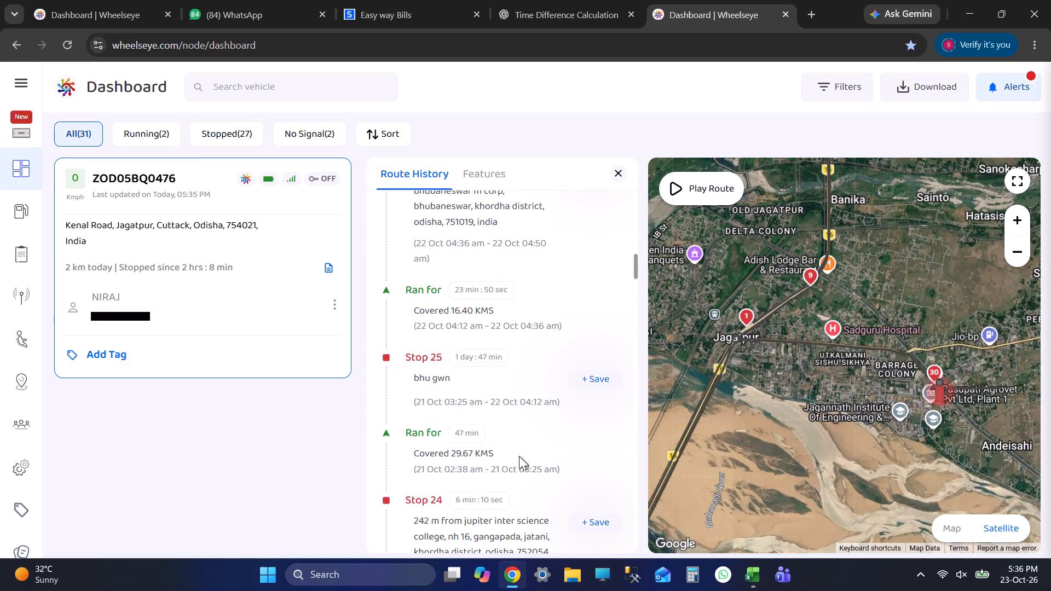
{"action": "left_click", "coordinate": [514, 393]}
{"action": "scroll", "coordinate": [812, 416], "scroll_direction": "down", "scroll_amount": 17}
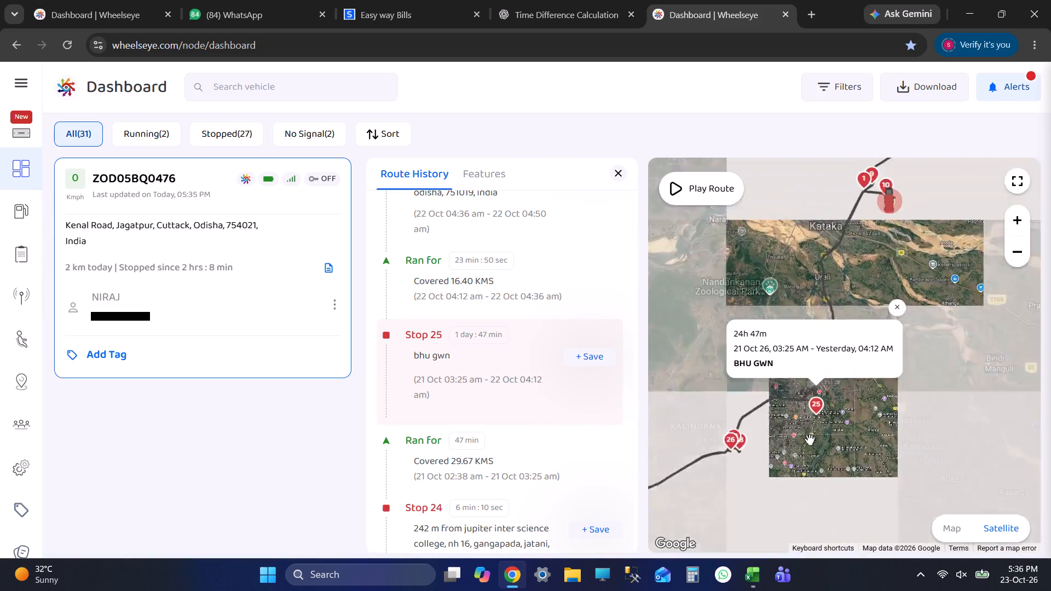
{"action": "scroll", "coordinate": [480, 461], "scroll_direction": "down", "scroll_amount": 3}
{"action": "left_click", "coordinate": [500, 373]}
{"action": "scroll", "coordinate": [529, 407], "scroll_direction": "down", "scroll_amount": 1}
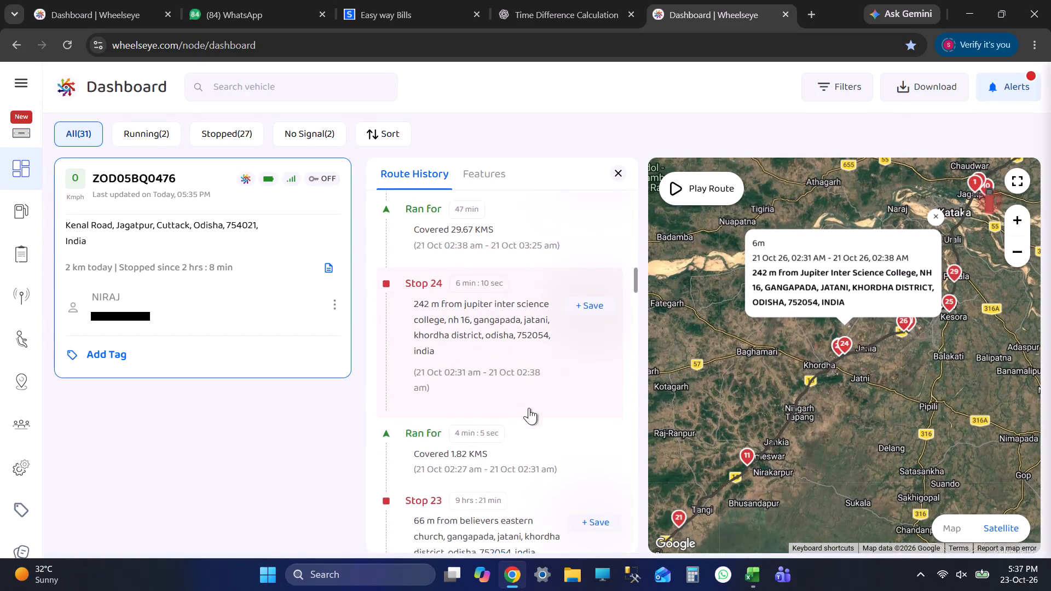
Examine Stop 23 near Believers Eastern Church on the satellite map, including the surrounding Khordha roads and nearby stops.
{"action": "scroll", "coordinate": [529, 408], "scroll_direction": "down", "scroll_amount": 2}
{"action": "left_click", "coordinate": [508, 365]}
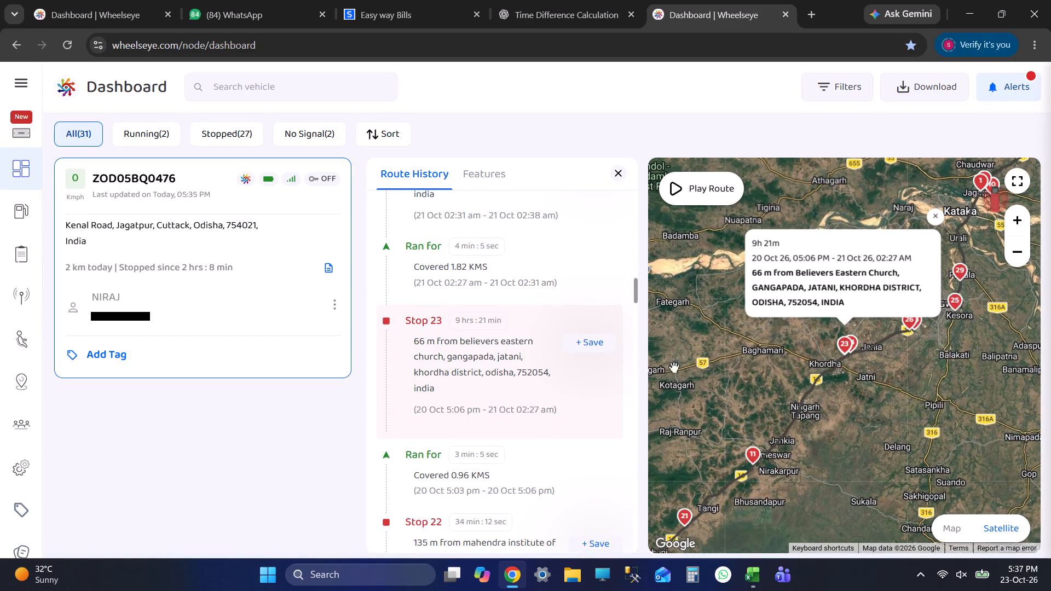
{"action": "scroll", "coordinate": [837, 360], "scroll_direction": "up", "scroll_amount": 1}
{"action": "scroll", "coordinate": [836, 360], "scroll_direction": "down", "scroll_amount": 1}
{"action": "scroll", "coordinate": [836, 360], "scroll_direction": "up", "scroll_amount": 7}
{"action": "scroll", "coordinate": [856, 358], "scroll_direction": "down", "scroll_amount": 5}
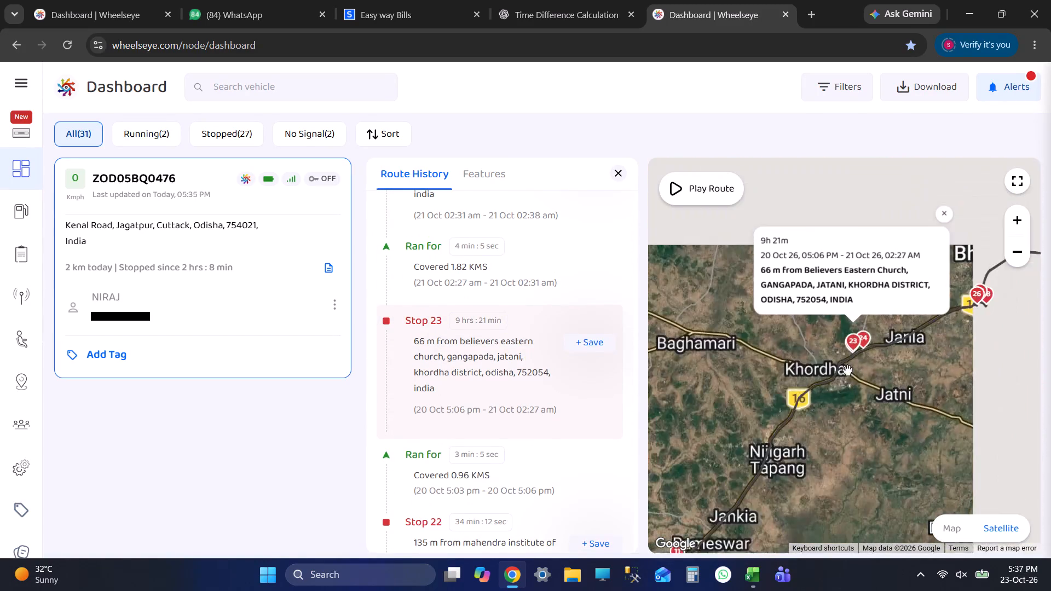
{"action": "scroll", "coordinate": [843, 356], "scroll_direction": "up", "scroll_amount": 13}
{"action": "scroll", "coordinate": [869, 348], "scroll_direction": "down", "scroll_amount": 1}
{"action": "scroll", "coordinate": [869, 347], "scroll_direction": "up", "scroll_amount": 13}
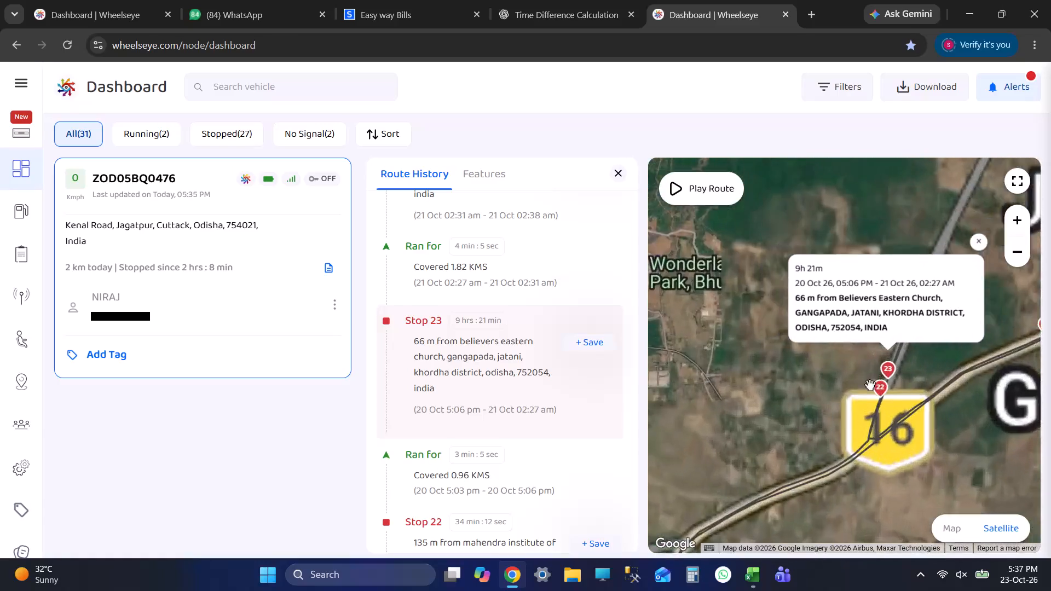
{"action": "scroll", "coordinate": [870, 385], "scroll_direction": "up", "scroll_amount": 6}
{"action": "left_click_drag", "start_coordinate": [880, 396], "coordinate": [788, 383]}
{"action": "scroll", "coordinate": [783, 365], "scroll_direction": "down", "scroll_amount": 7}
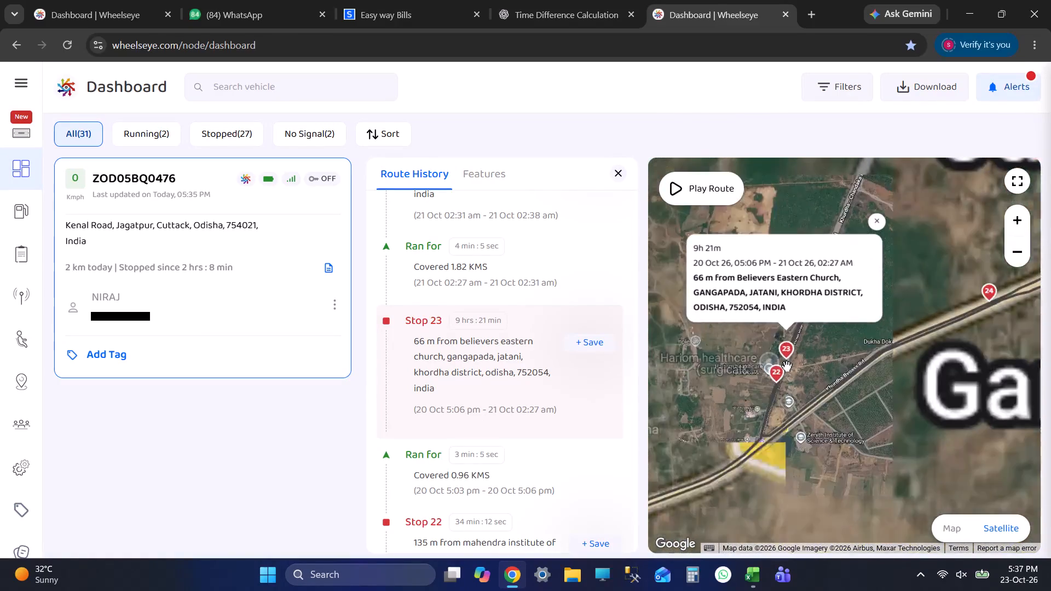
{"action": "scroll", "coordinate": [787, 366], "scroll_direction": "down", "scroll_amount": 5}
{"action": "left_click_drag", "start_coordinate": [769, 431], "coordinate": [903, 376]}
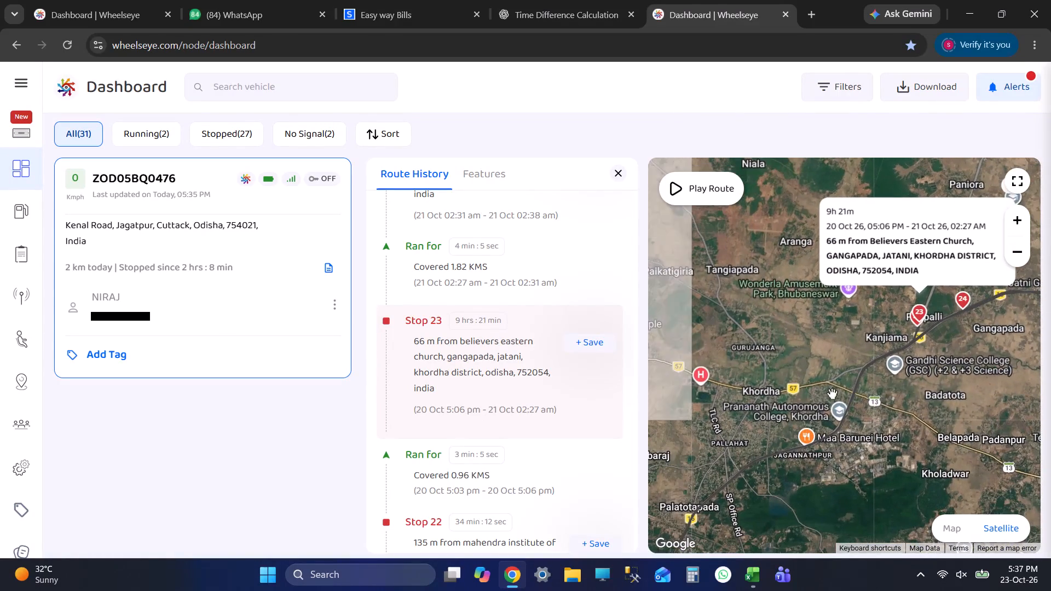
{"action": "scroll", "coordinate": [821, 401], "scroll_direction": "down", "scroll_amount": 1}
{"action": "scroll", "coordinate": [798, 418], "scroll_direction": "up", "scroll_amount": 1}
{"action": "scroll", "coordinate": [798, 418], "scroll_direction": "down", "scroll_amount": 1}
{"action": "scroll", "coordinate": [798, 418], "scroll_direction": "up", "scroll_amount": 3}
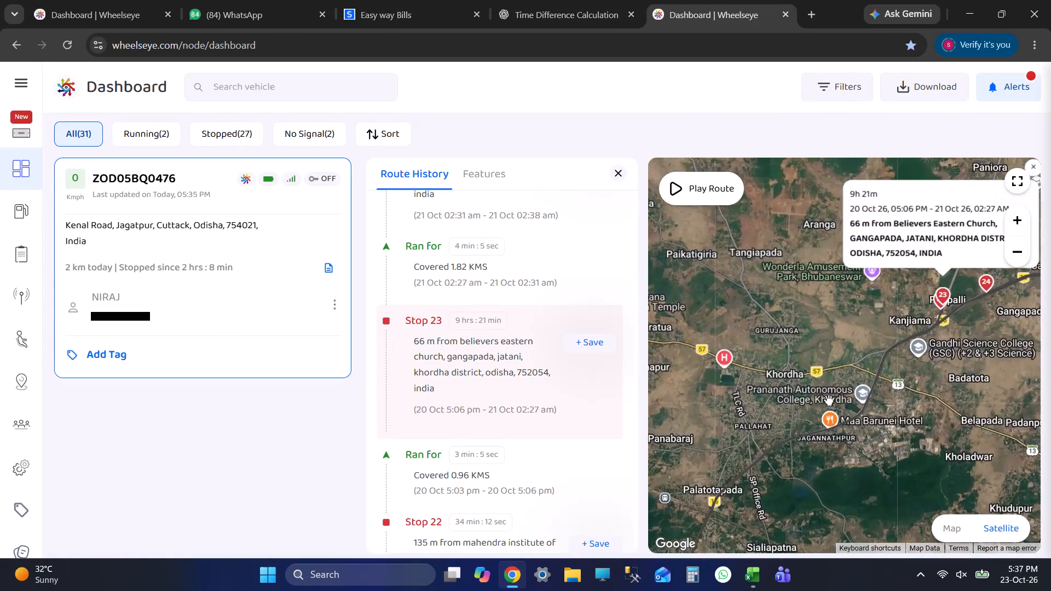
{"action": "left_click_drag", "start_coordinate": [840, 386], "coordinate": [794, 382]}
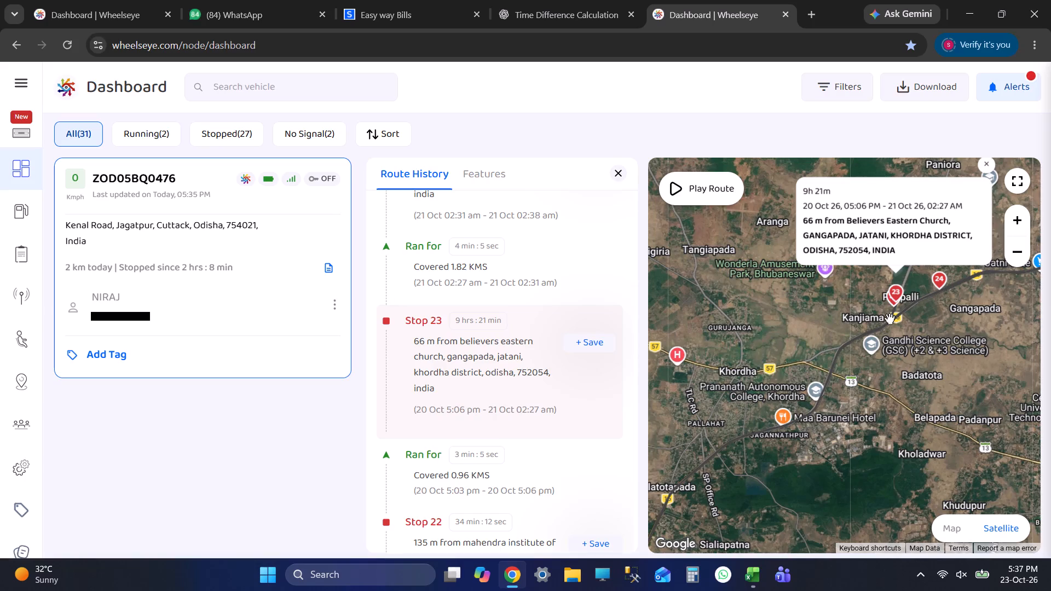
{"action": "scroll", "coordinate": [891, 334], "scroll_direction": "down", "scroll_amount": 1}
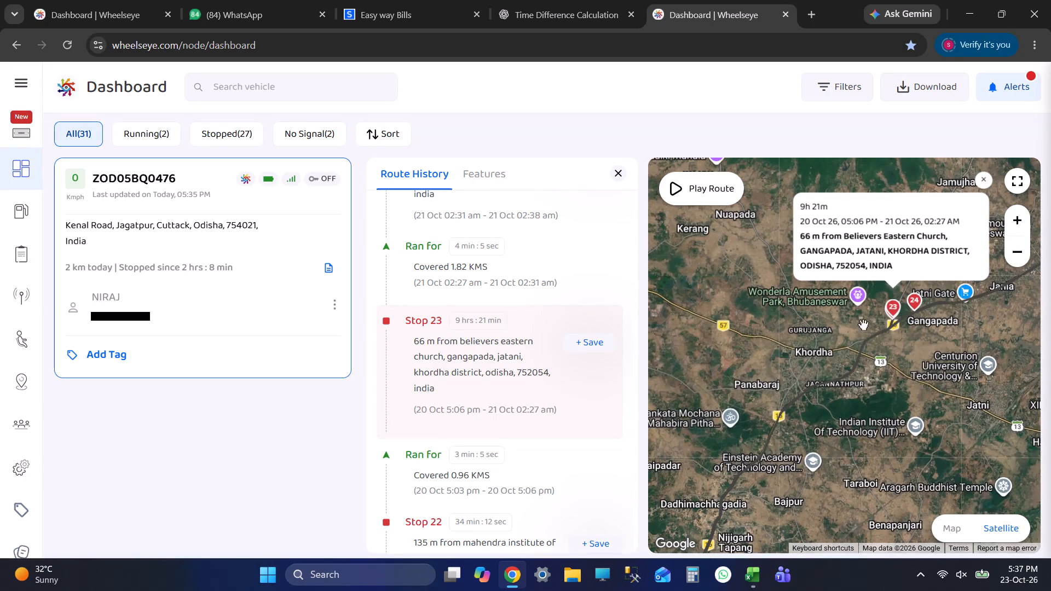
{"action": "scroll", "coordinate": [855, 307], "scroll_direction": "down", "scroll_amount": 4}
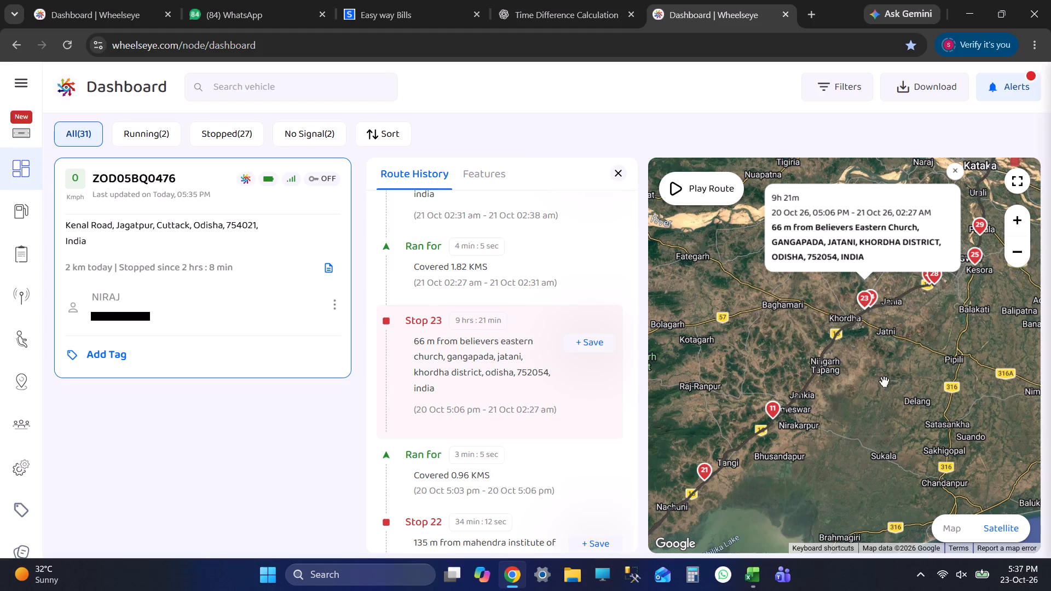
{"action": "scroll", "coordinate": [877, 306], "scroll_direction": "up", "scroll_amount": 12}
{"action": "scroll", "coordinate": [836, 324], "scroll_direction": "up", "scroll_amount": 2}
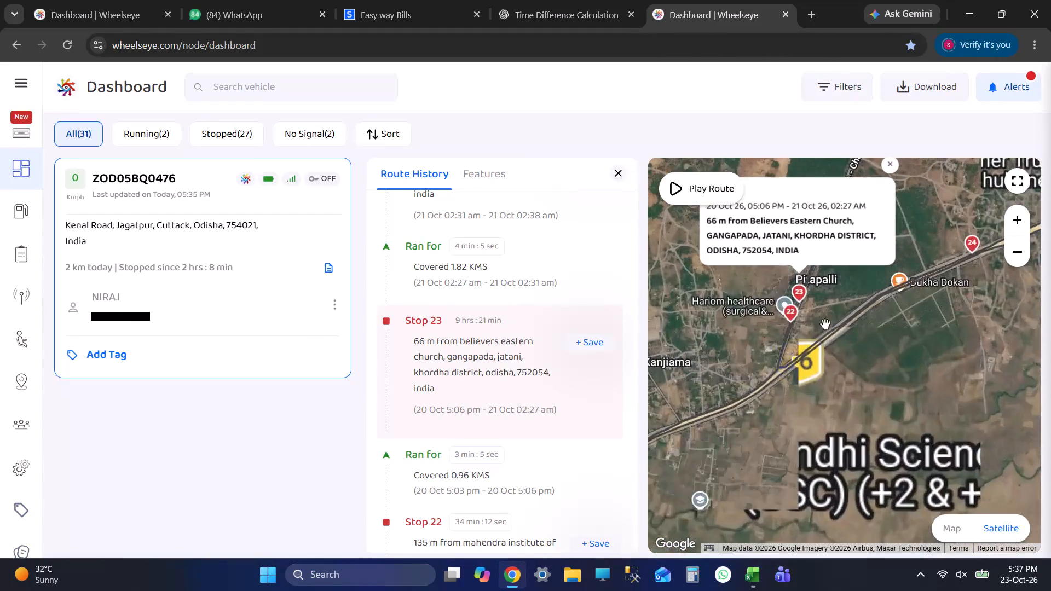
{"action": "scroll", "coordinate": [825, 324], "scroll_direction": "up", "scroll_amount": 3}
{"action": "left_click_drag", "start_coordinate": [769, 343], "coordinate": [808, 361]}
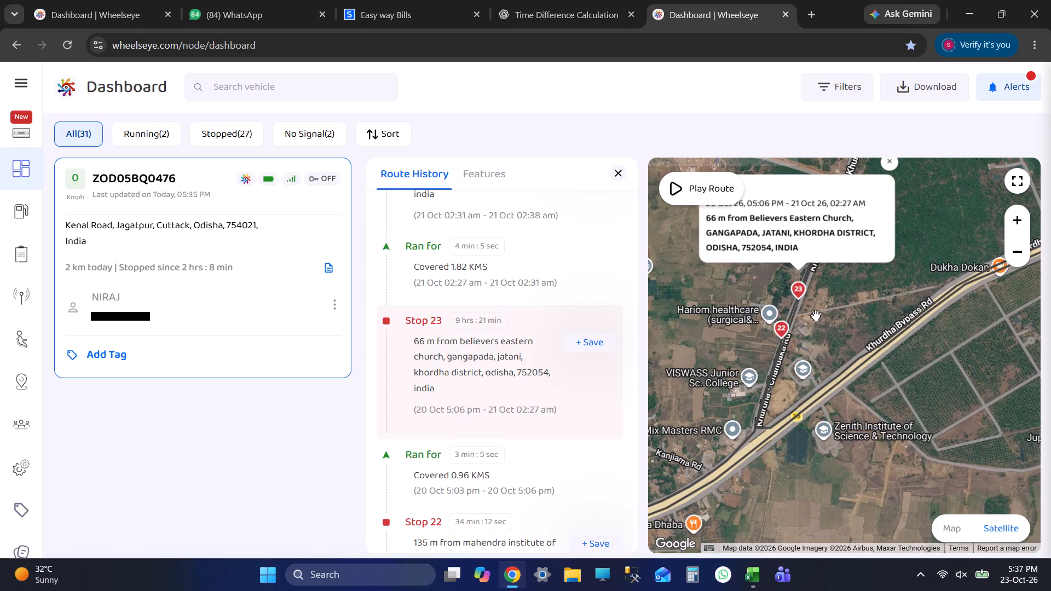
{"action": "scroll", "coordinate": [527, 429], "scroll_direction": "down", "scroll_amount": 2}
{"action": "left_click", "coordinate": [481, 378]}
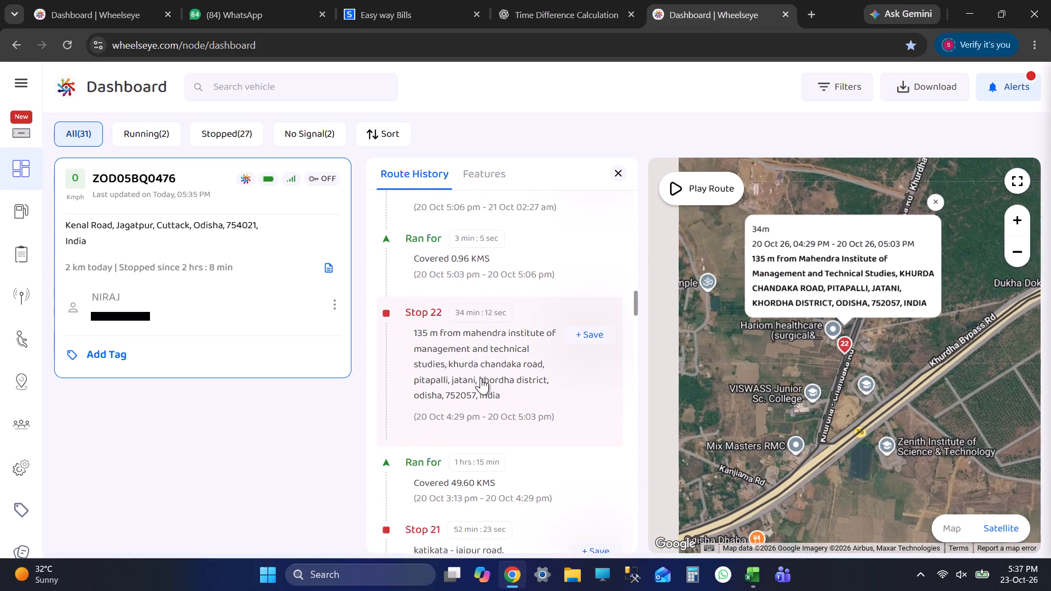
{"action": "scroll", "coordinate": [486, 385], "scroll_direction": "down", "scroll_amount": 2}
{"action": "left_click", "coordinate": [492, 394]}
{"action": "scroll", "coordinate": [507, 390], "scroll_direction": "down", "scroll_amount": 3}
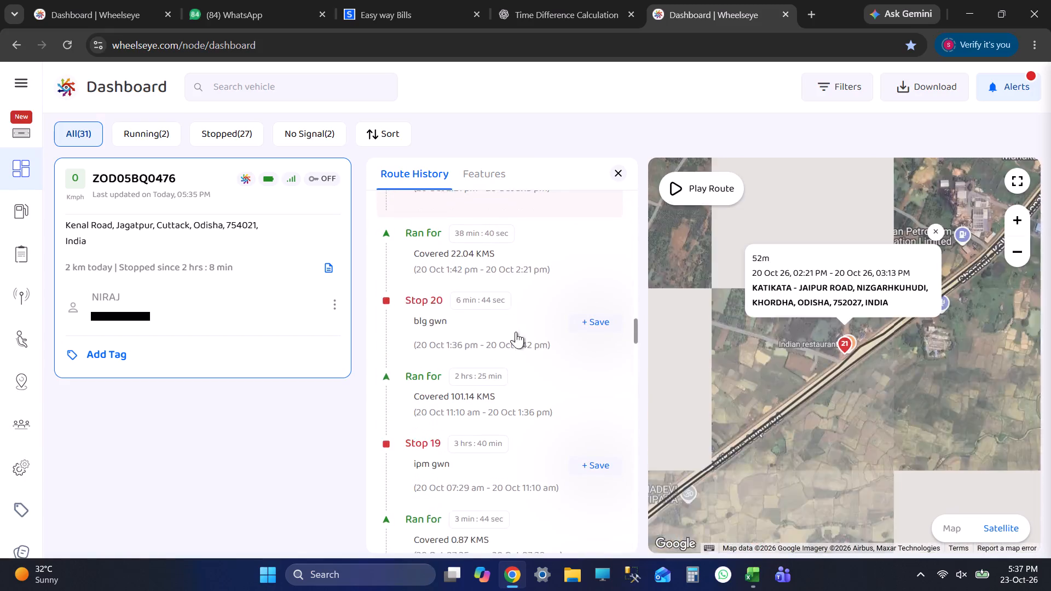
{"action": "left_click", "coordinate": [517, 306]}
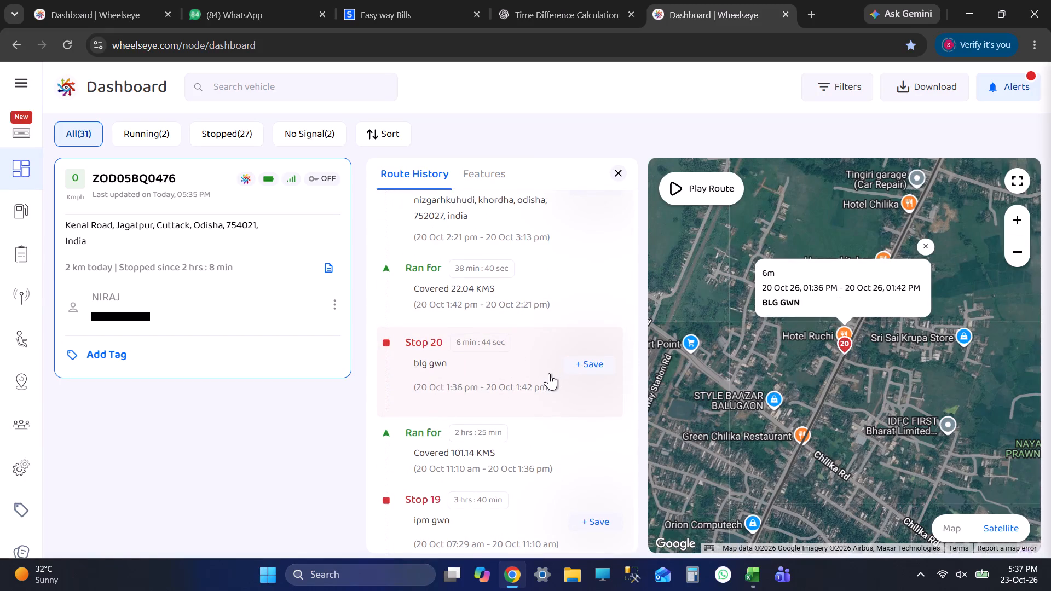
{"action": "scroll", "coordinate": [533, 420], "scroll_direction": "down", "scroll_amount": 2}
{"action": "left_click", "coordinate": [517, 373]}
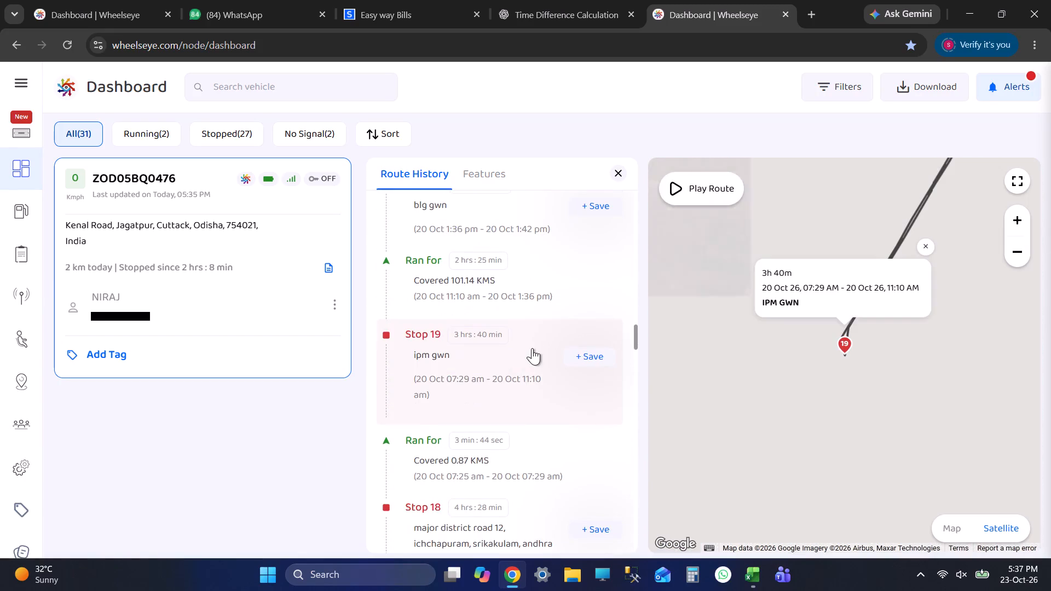
Go back to the most recent entry, Stop 30 at JGP, and check its location on the map.
{"action": "scroll", "coordinate": [541, 352], "scroll_direction": "up", "scroll_amount": 9}
{"action": "scroll", "coordinate": [541, 352], "scroll_direction": "down", "scroll_amount": 1}
{"action": "scroll", "coordinate": [541, 352], "scroll_direction": "up", "scroll_amount": 7}
{"action": "scroll", "coordinate": [541, 352], "scroll_direction": "down", "scroll_amount": 1}
{"action": "scroll", "coordinate": [541, 352], "scroll_direction": "up", "scroll_amount": 10}
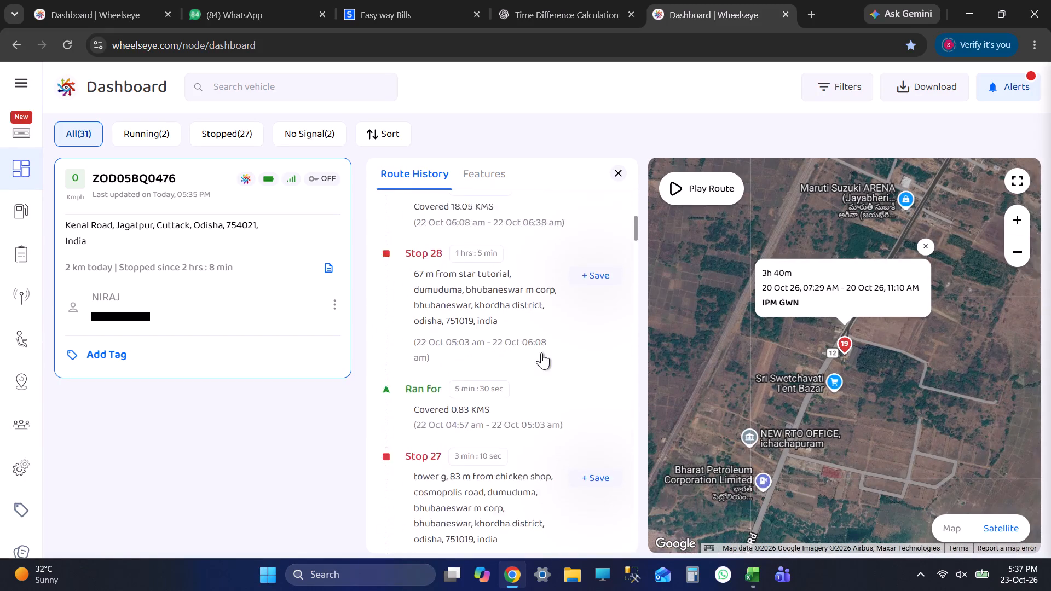
{"action": "scroll", "coordinate": [541, 352], "scroll_direction": "up", "scroll_amount": 11}
{"action": "left_click", "coordinate": [541, 352]}
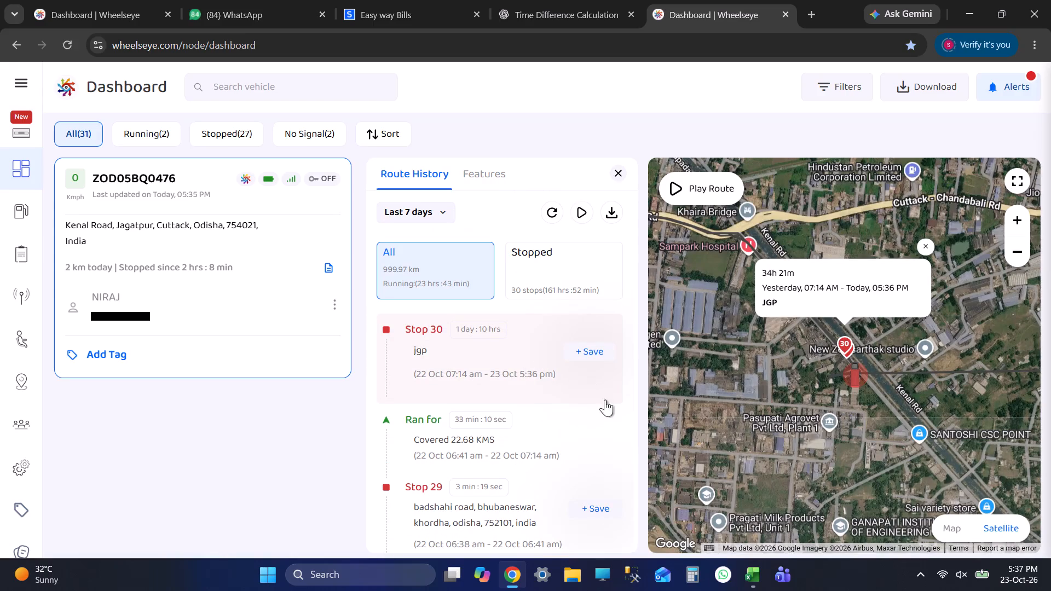
{"action": "key", "text": "alt+Tab"}
{"action": "key", "text": "alt+Tab"}
Find Stop 28 near Star Tutorial, Dumuduma, in the 22 Oct entries and examine its location and neighbouring stops on the satellite map.
{"action": "scroll", "coordinate": [589, 472], "scroll_direction": "down", "scroll_amount": 3}
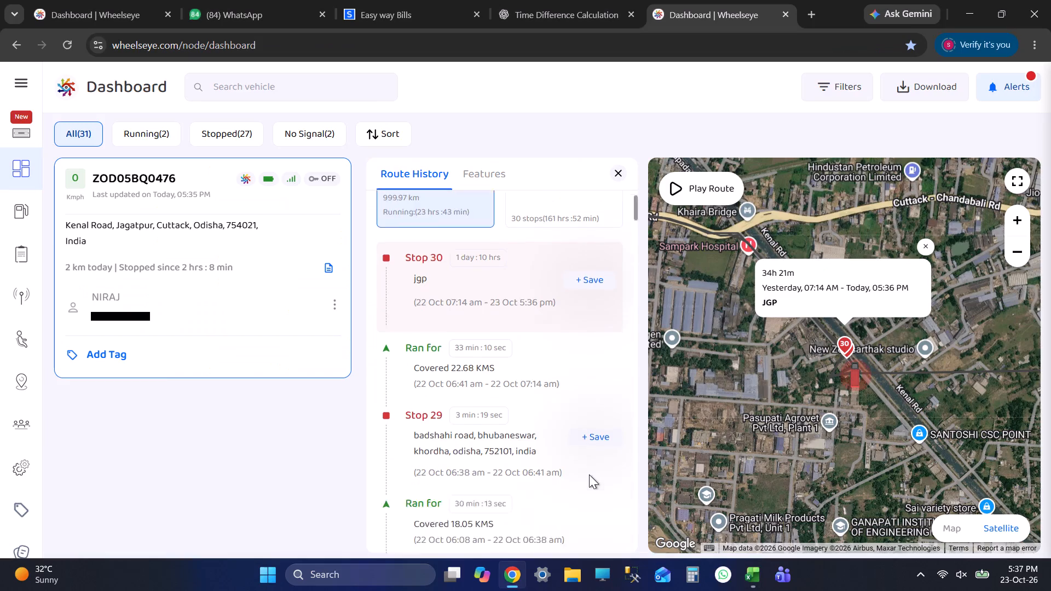
{"action": "scroll", "coordinate": [568, 468], "scroll_direction": "down", "scroll_amount": 5}
{"action": "scroll", "coordinate": [545, 424], "scroll_direction": "up", "scroll_amount": 3}
{"action": "left_click", "coordinate": [520, 345]}
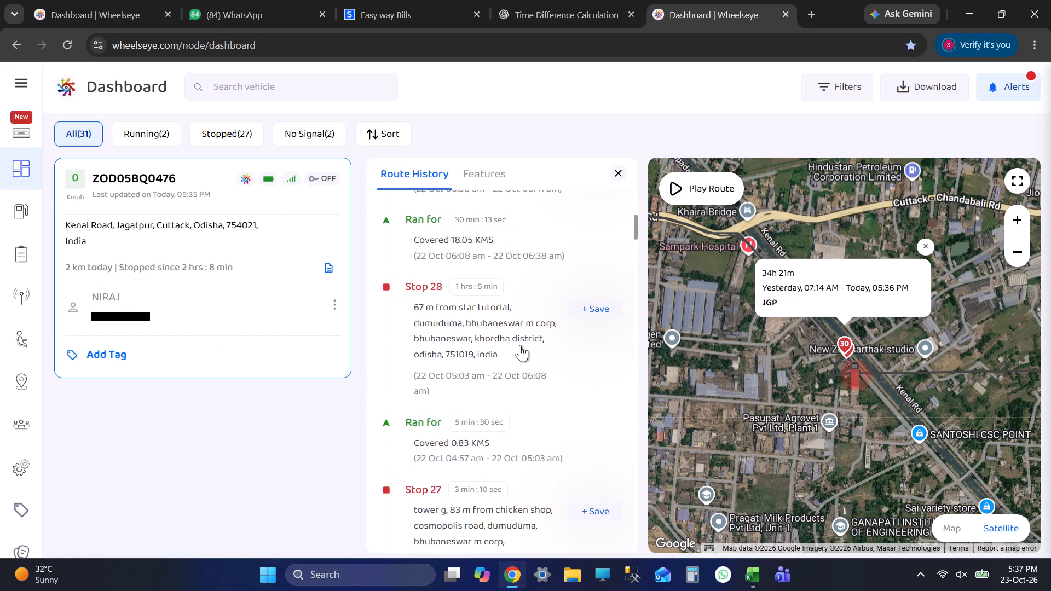
{"action": "scroll", "coordinate": [879, 366], "scroll_direction": "up", "scroll_amount": 4}
{"action": "scroll", "coordinate": [818, 318], "scroll_direction": "up", "scroll_amount": 4}
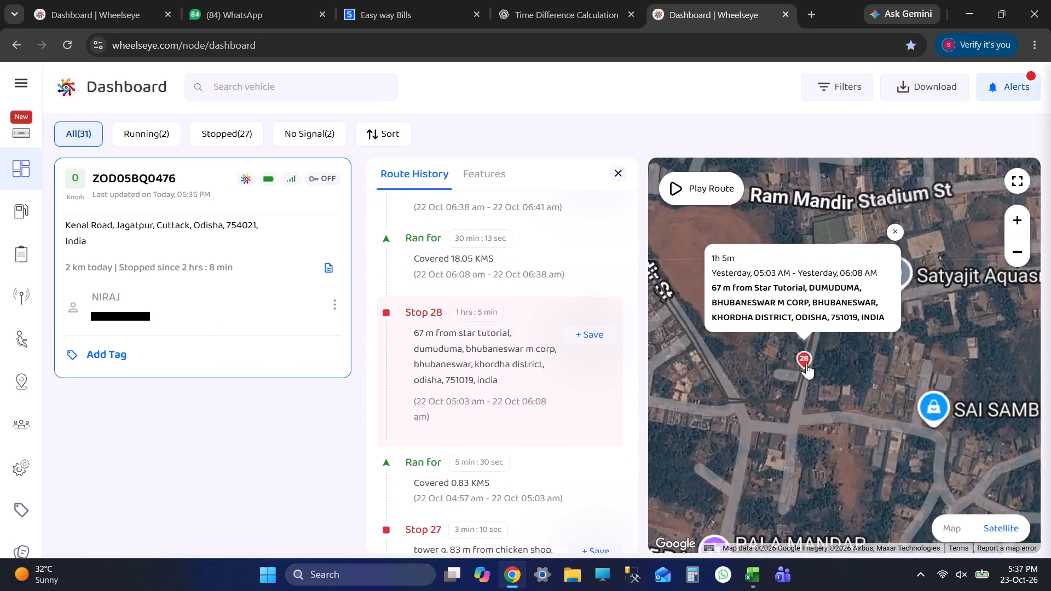
{"action": "scroll", "coordinate": [806, 385], "scroll_direction": "down", "scroll_amount": 17}
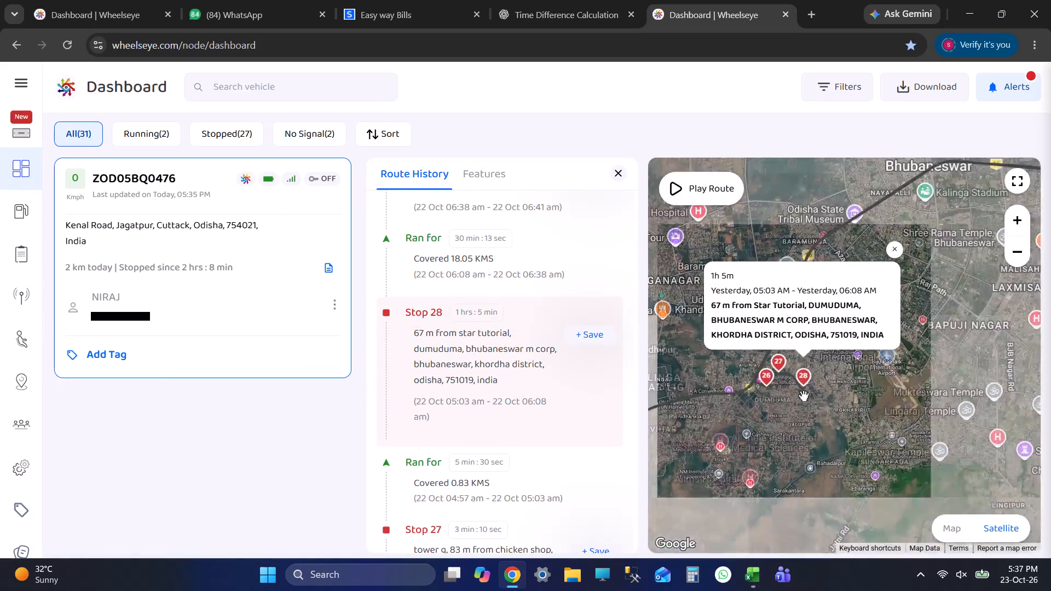
{"action": "scroll", "coordinate": [798, 392], "scroll_direction": "down", "scroll_amount": 1}
{"action": "left_click", "coordinate": [897, 247]}
{"action": "scroll", "coordinate": [823, 383], "scroll_direction": "up", "scroll_amount": 2}
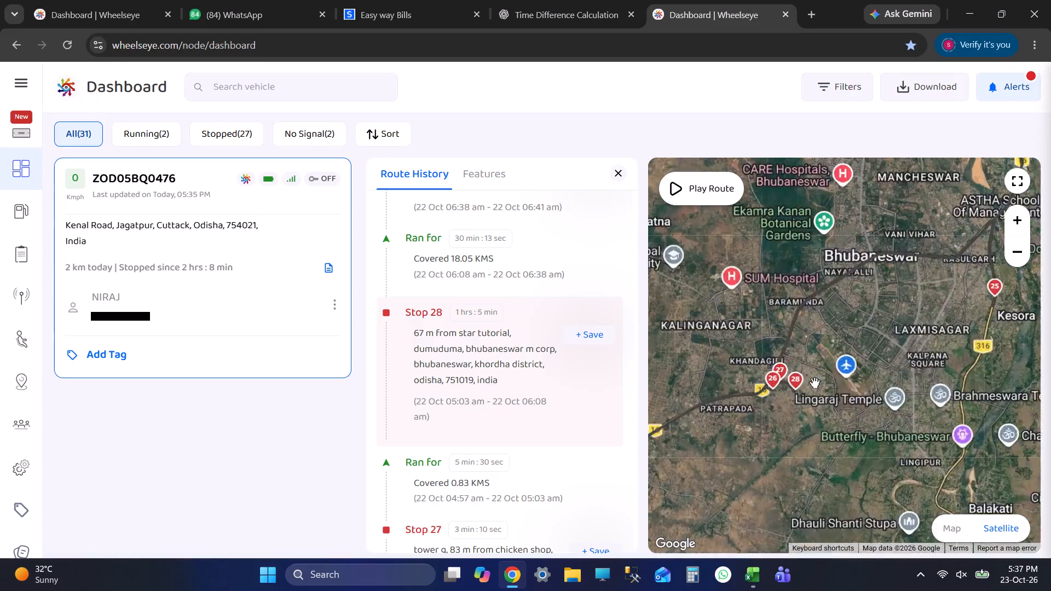
{"action": "scroll", "coordinate": [815, 383], "scroll_direction": "up", "scroll_amount": 15}
{"action": "scroll", "coordinate": [800, 399], "scroll_direction": "down", "scroll_amount": 1}
{"action": "scroll", "coordinate": [800, 399], "scroll_direction": "up", "scroll_amount": 5}
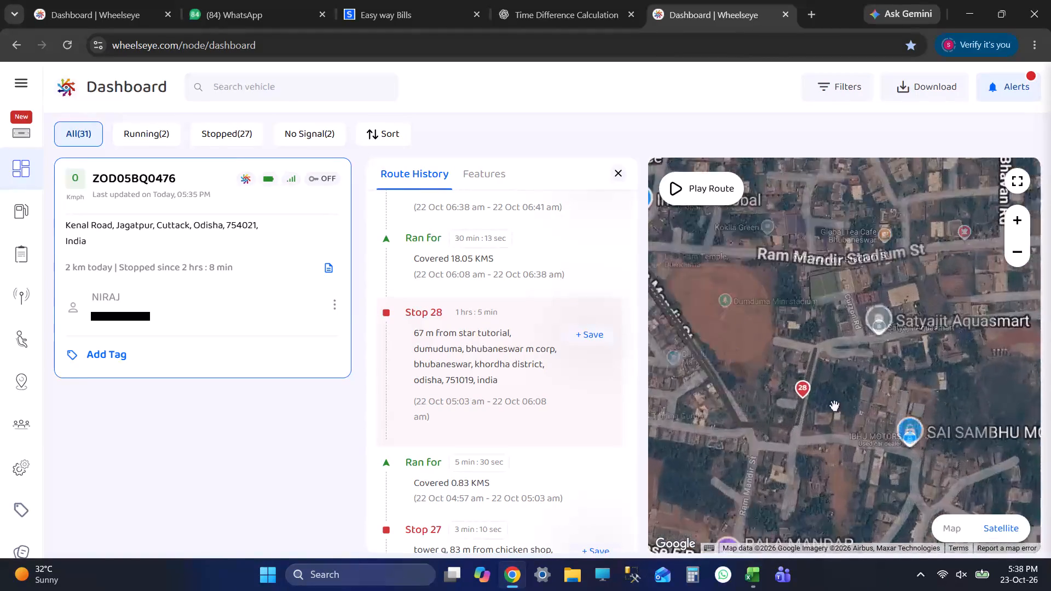
{"action": "scroll", "coordinate": [798, 399], "scroll_direction": "up", "scroll_amount": 3}
{"action": "scroll", "coordinate": [787, 398], "scroll_direction": "down", "scroll_amount": 8}
{"action": "scroll", "coordinate": [787, 398], "scroll_direction": "up", "scroll_amount": 1}
{"action": "scroll", "coordinate": [787, 398], "scroll_direction": "down", "scroll_amount": 1}
{"action": "scroll", "coordinate": [787, 403], "scroll_direction": "up", "scroll_amount": 1}
{"action": "scroll", "coordinate": [787, 407], "scroll_direction": "down", "scroll_amount": 10}
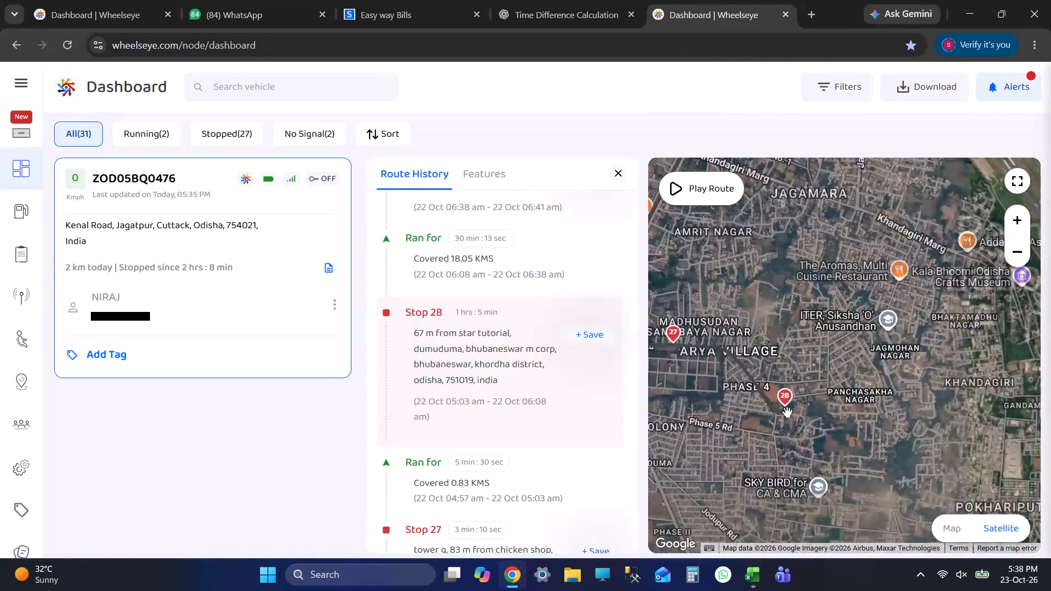
{"action": "scroll", "coordinate": [520, 442], "scroll_direction": "down", "scroll_amount": 4}
Check Stop 25 at BHU GWN on the map, and go back to the most recent entry, Stop 30 at JGP.
{"action": "scroll", "coordinate": [529, 438], "scroll_direction": "down", "scroll_amount": 5}
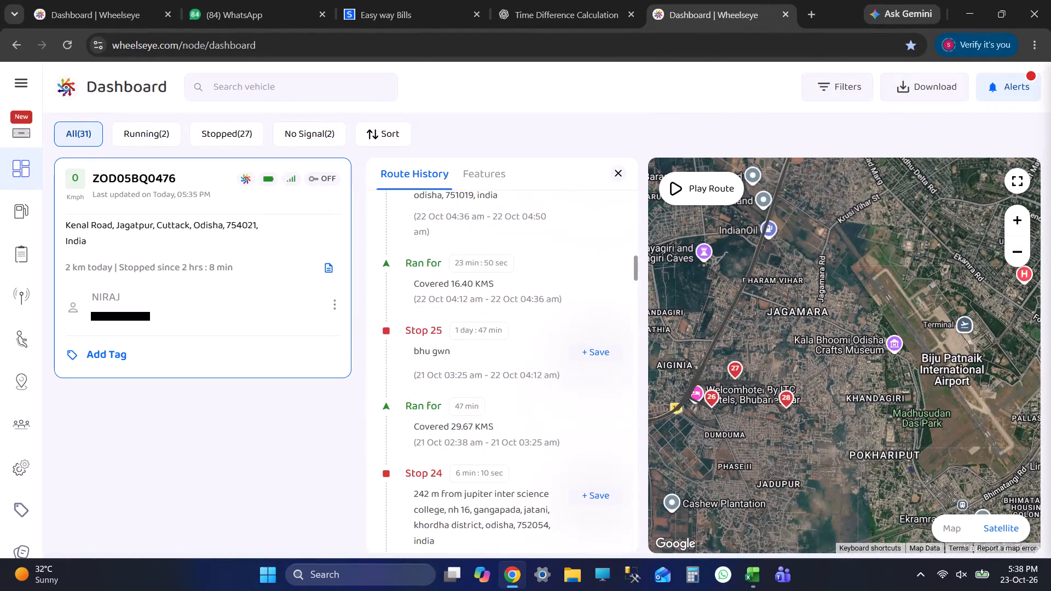
{"action": "left_click", "coordinate": [522, 367]}
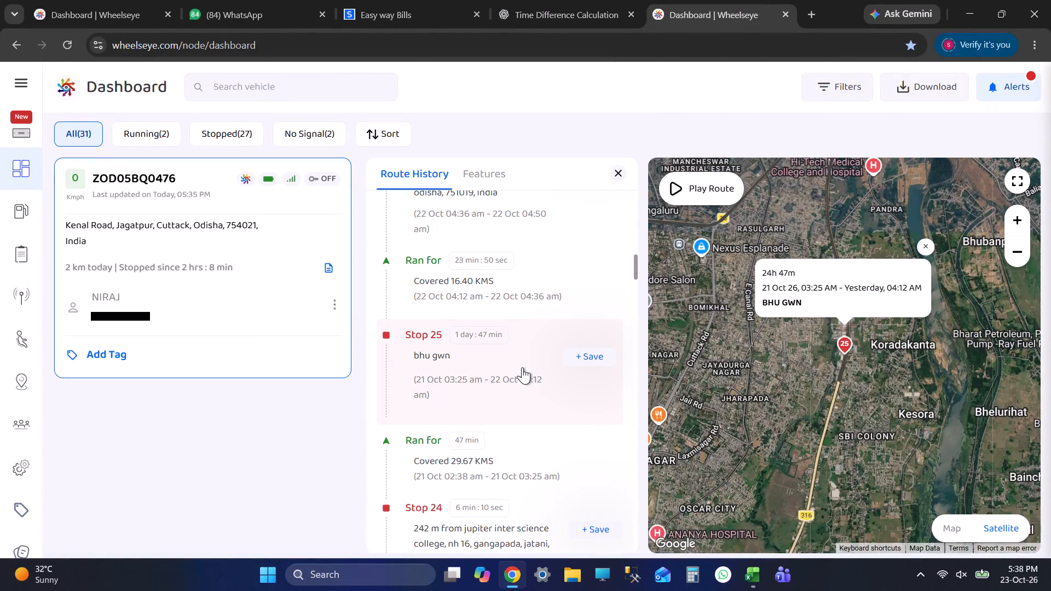
{"action": "scroll", "coordinate": [522, 367], "scroll_direction": "up", "scroll_amount": 2}
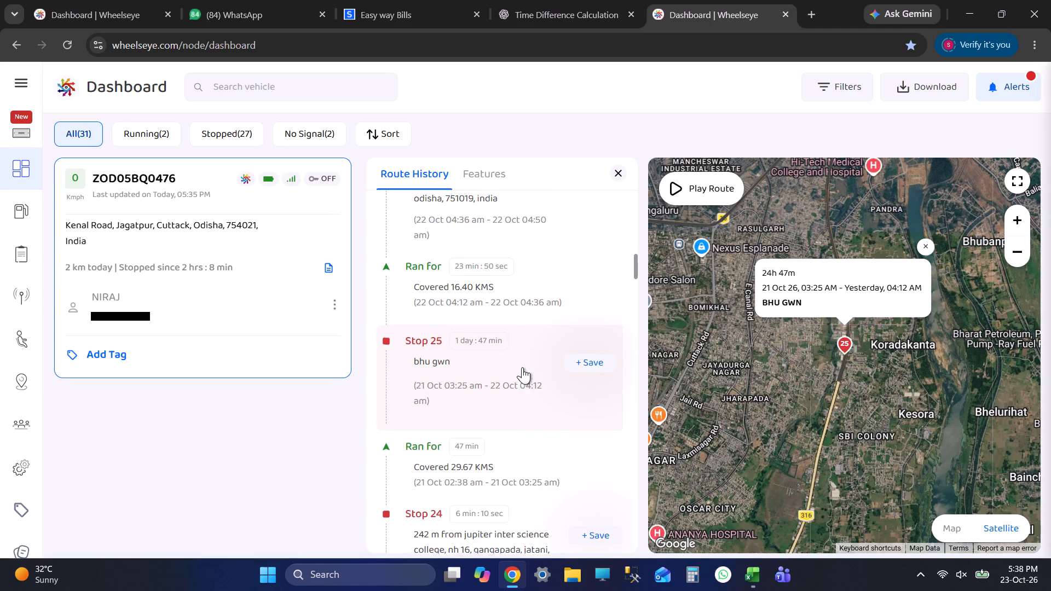
{"action": "scroll", "coordinate": [522, 367], "scroll_direction": "up", "scroll_amount": 11}
{"action": "scroll", "coordinate": [522, 367], "scroll_direction": "down", "scroll_amount": 1}
{"action": "scroll", "coordinate": [522, 367], "scroll_direction": "up", "scroll_amount": 3}
{"action": "left_click", "coordinate": [513, 318]}
{"action": "key", "text": "alt+Tab"}
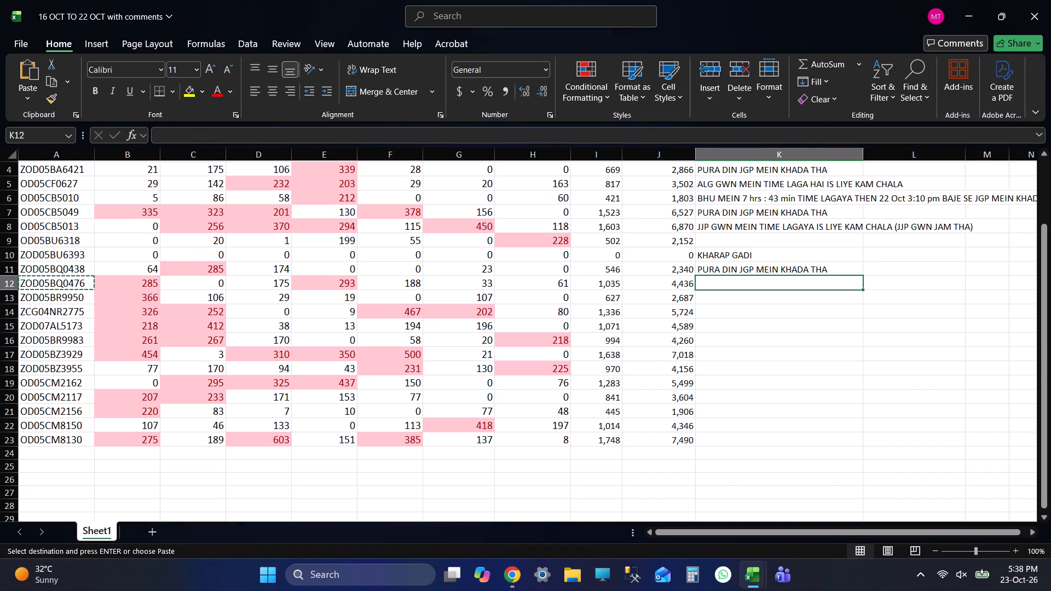
{"action": "type", "text": "BHU"}
{"action": "key", "text": "space"}
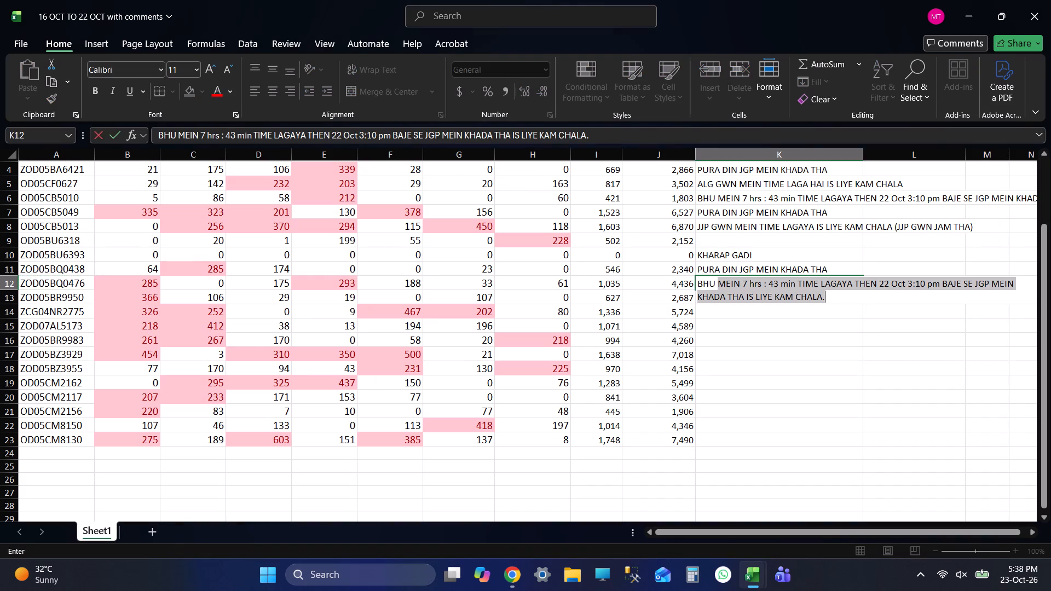
{"action": "type", "text": "KHALI KARKE"}
{"action": "key", "text": "space"}
{"action": "key", "text": "alt+Tab"}
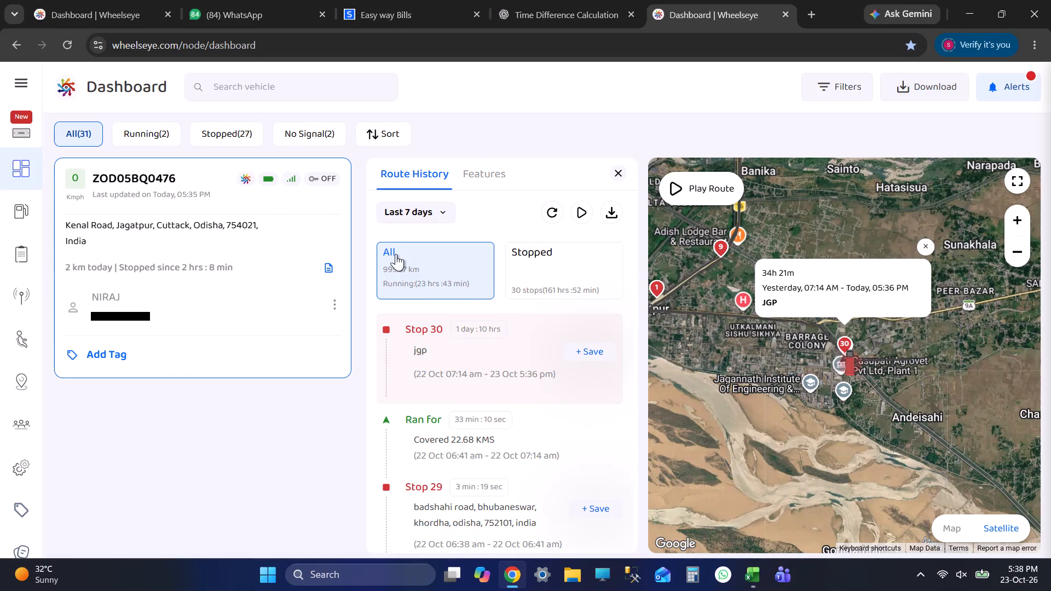
{"action": "key", "text": "alt+Tab"}
{"action": "type", "text": "SUBHA SE"}
{"action": "key", "text": "space"}
{"action": "type", "text": "JGP"}
{"action": "key", "text": "space"}
{"action": "type", "text": "MEIN KHADA THA"}
{"action": "key", "text": "space"}
{"action": "type", "text": "IS LIYE KAM CHALA"}
{"action": "key", "text": "period"}
{"action": "key", "text": "Return"}
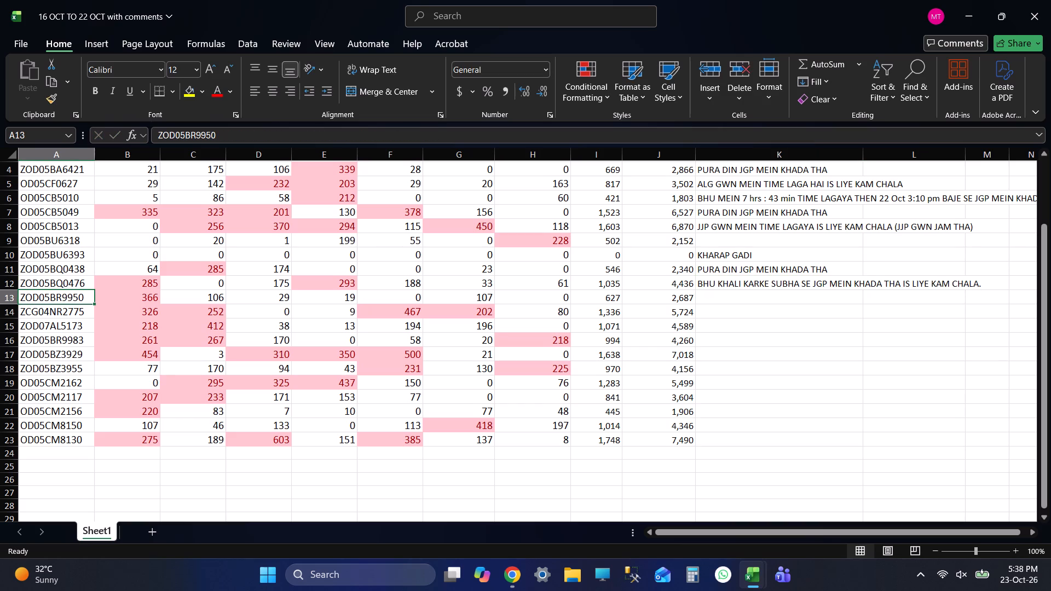
{"action": "left_click", "coordinate": [741, 302]}
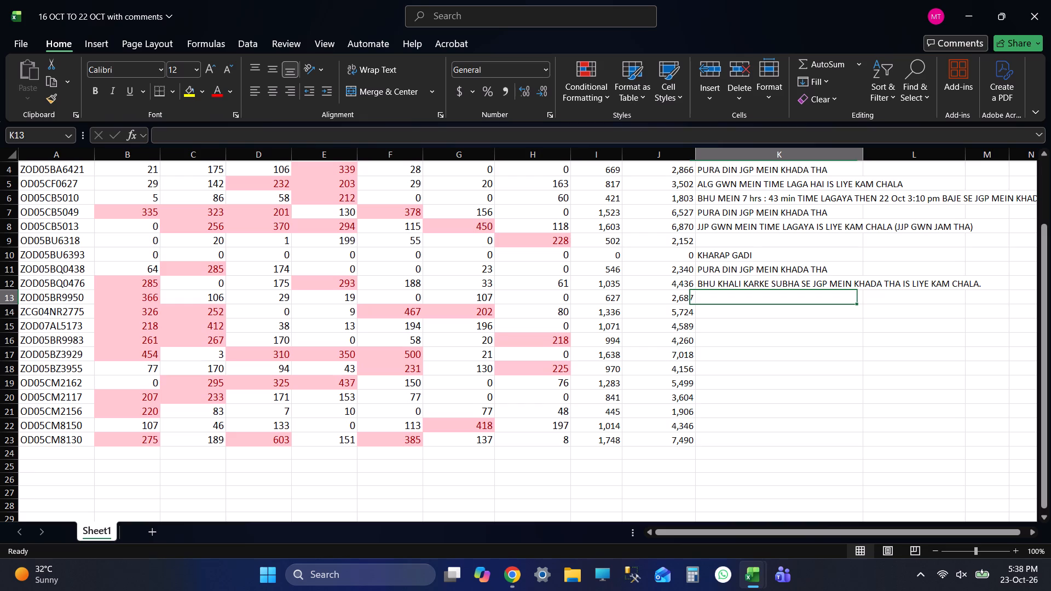
{"action": "key", "text": "ctrl+s"}
{"action": "key", "text": "shift+Tab"}
{"action": "key", "text": "shift+Tab"}
{"action": "key", "text": "shift+Tab"}
{"action": "key", "text": "shift+Tab"}
{"action": "key", "text": "shift+Tab"}
{"action": "key", "text": "shift+Tab"}
{"action": "key", "text": "shift+Tab"}
{"action": "key", "text": "shift+Tab"}
{"action": "key", "text": "shift+Tab"}
{"action": "key", "text": "shift+Tab"}
{"action": "key", "text": "shift+Tab"}
{"action": "key", "text": "shift+Tab"}
{"action": "key", "text": "shift+Tab"}
{"action": "key", "text": "shift+Tab"}
{"action": "key", "text": "shift+Tab"}
{"action": "key", "text": "shift+Tab"}
{"action": "key", "text": "shift+Tab"}
{"action": "key", "text": "shift+Tab"}
{"action": "key", "text": "shift+Tab"}
{"action": "key", "text": "shift+Tab"}
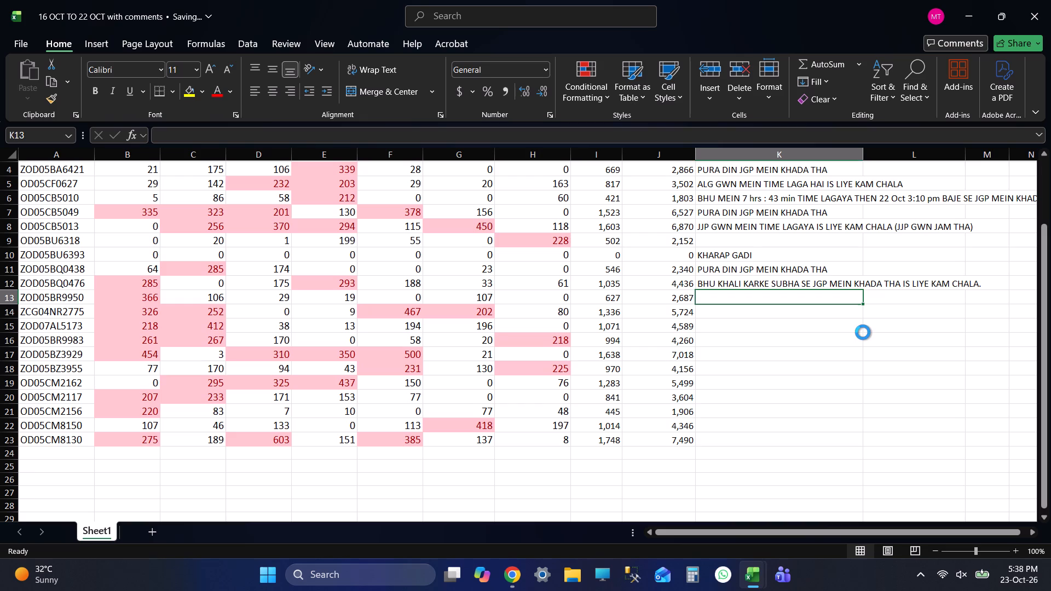
{"action": "key", "text": "ctrl+c"}
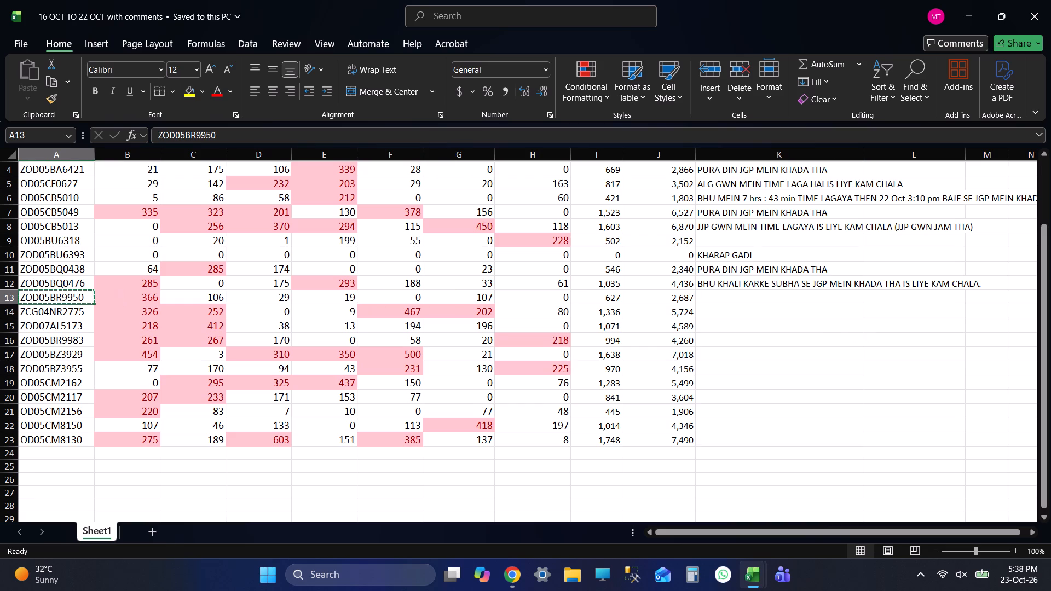
{"action": "key", "text": "alt+Tab"}
Turn on Night light in the Windows quick settings.
{"action": "left_click", "coordinate": [969, 579]}
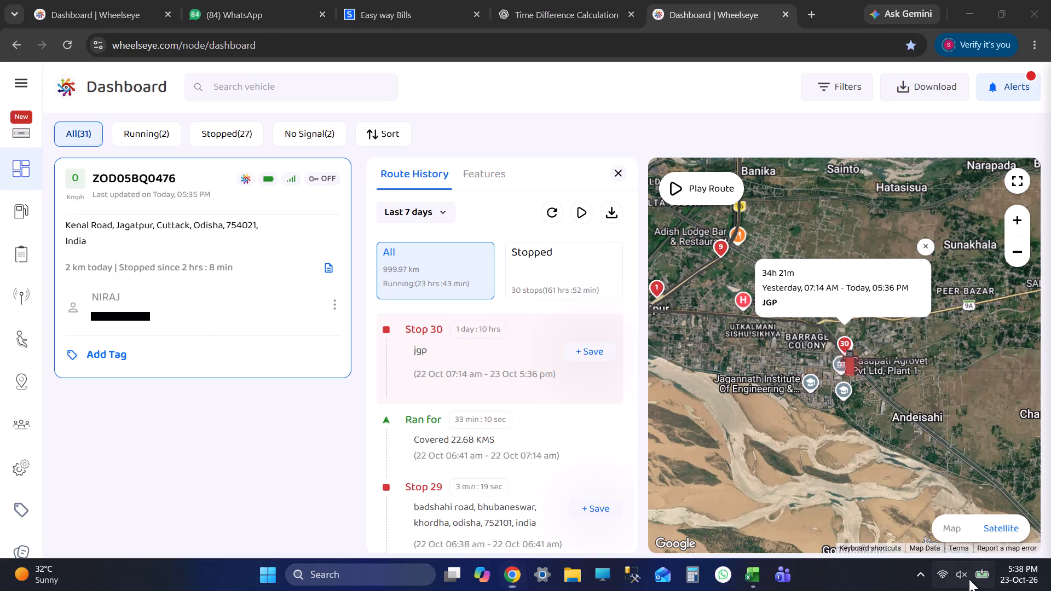
{"action": "left_click", "coordinate": [922, 454]}
{"action": "left_click", "coordinate": [948, 590]}
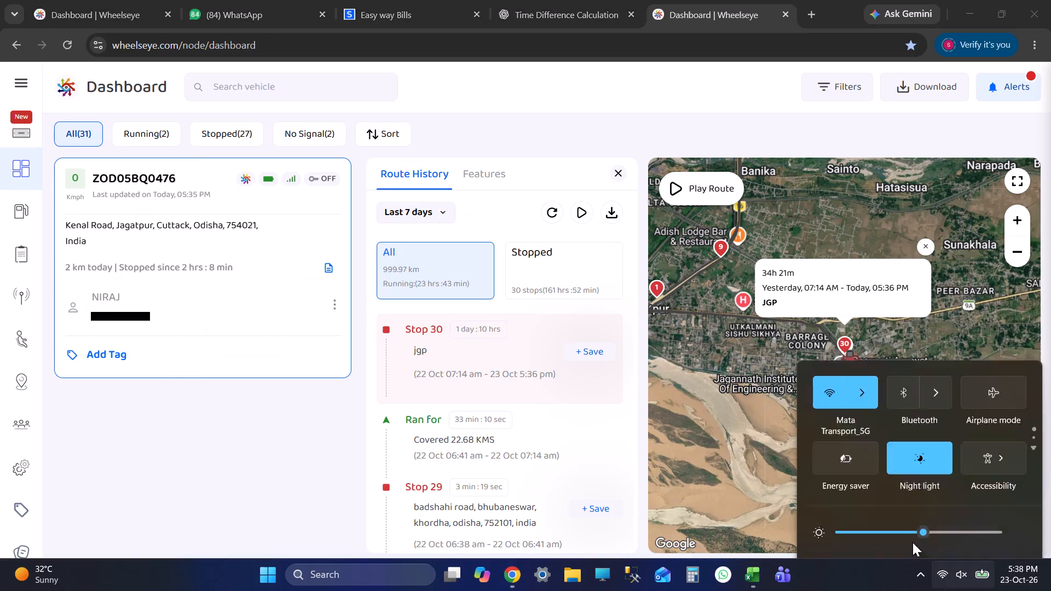
{"action": "left_click", "coordinate": [277, 97]}
{"action": "key", "text": "ctrl+v"}
{"action": "key", "text": "Return"}
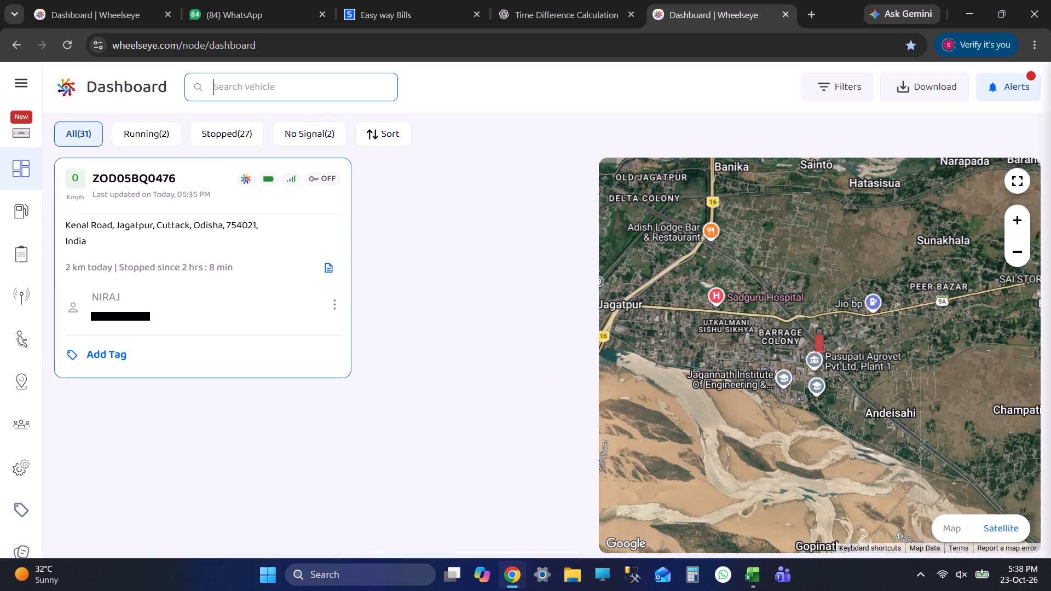
{"action": "left_click", "coordinate": [137, 182]}
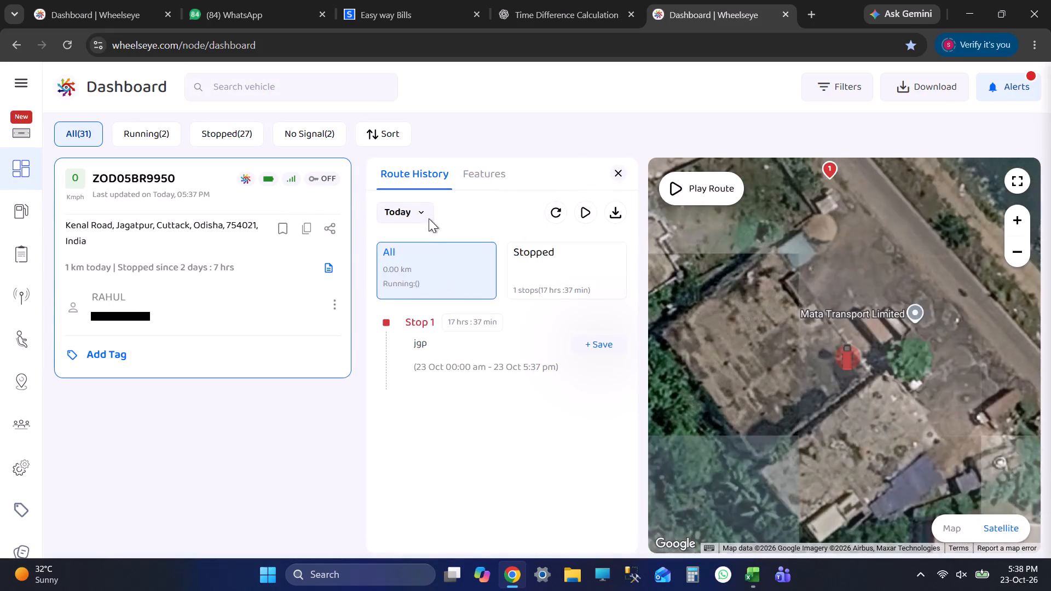
Set the route history's custom range from 22 October 2026 00:00 to 22 October 2026 23:59.
{"action": "left_click", "coordinate": [427, 214]}
{"action": "left_click", "coordinate": [426, 353]}
{"action": "key", "text": "alt+Tab"}
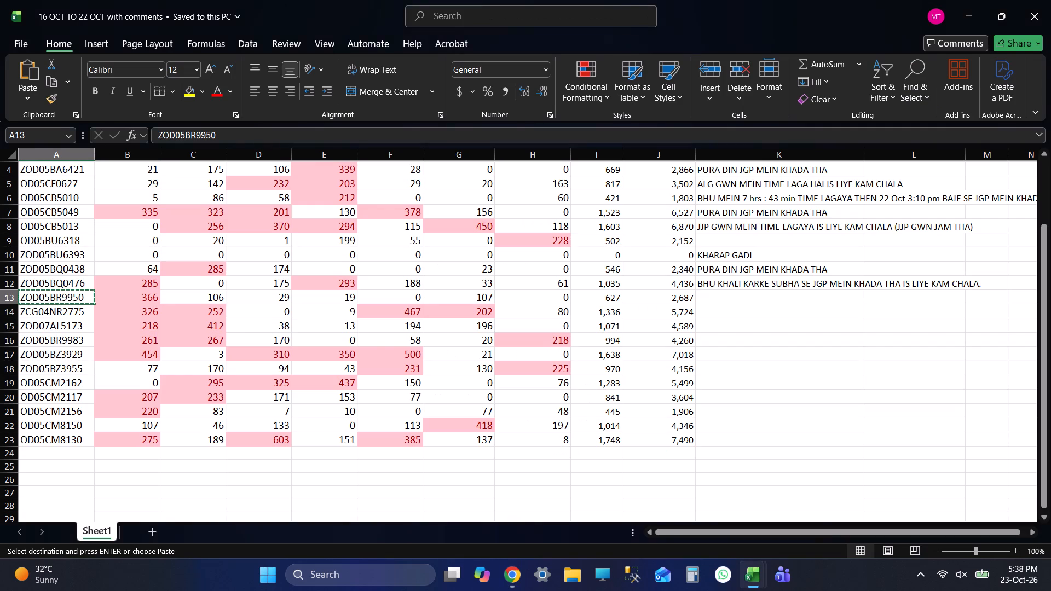
{"action": "key", "text": "alt+Tab"}
{"action": "left_click", "coordinate": [560, 392]}
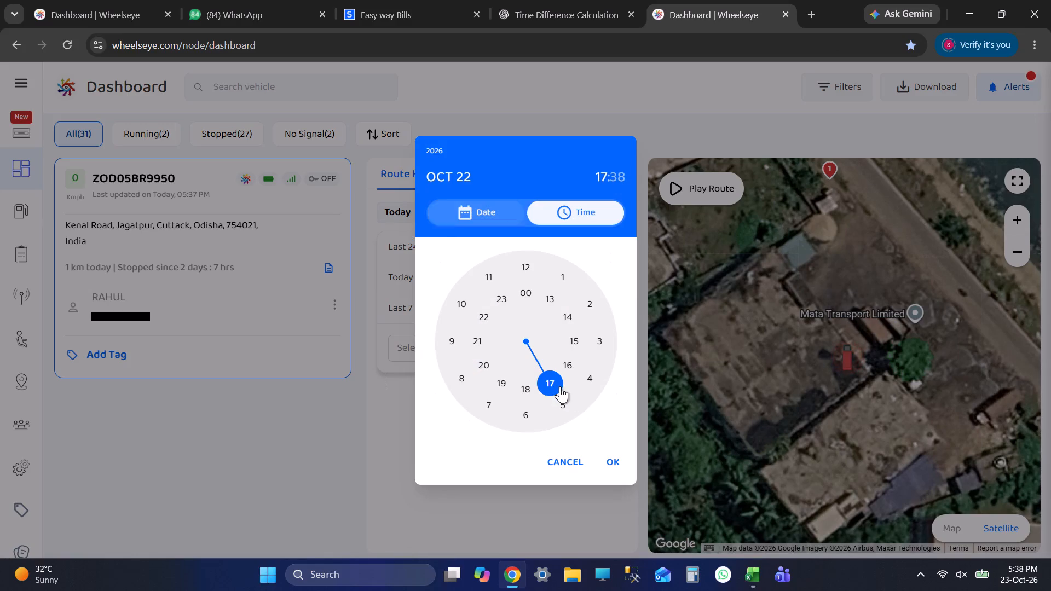
{"action": "left_click", "coordinate": [522, 299]}
{"action": "left_click", "coordinate": [529, 260]}
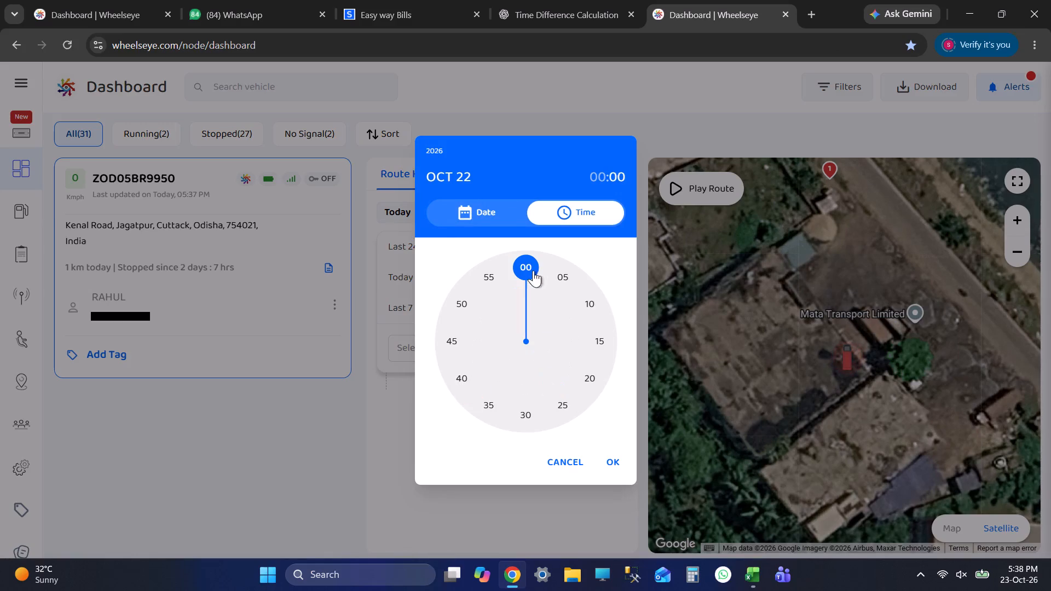
{"action": "left_click", "coordinate": [615, 459]}
{"action": "left_click", "coordinate": [546, 345]}
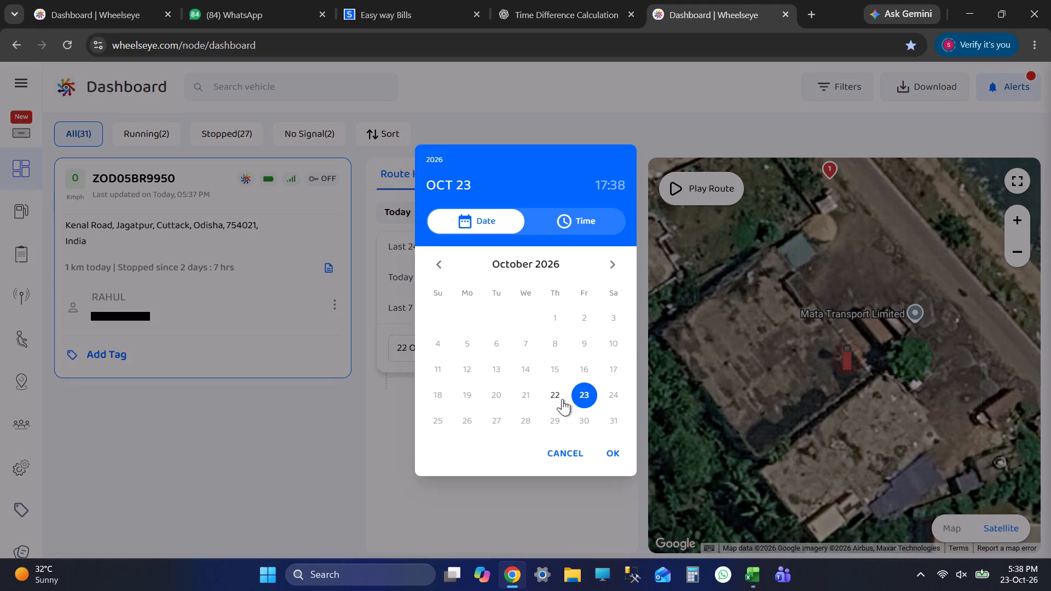
{"action": "left_click", "coordinate": [557, 397]}
{"action": "left_click", "coordinate": [509, 295]}
{"action": "left_click", "coordinate": [523, 260]}
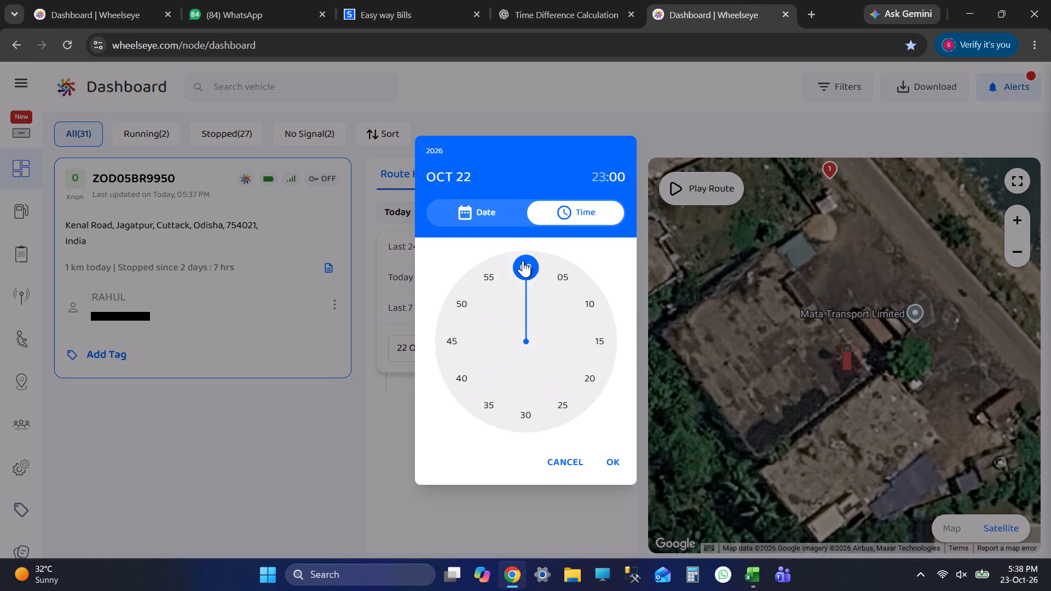
{"action": "left_click", "coordinate": [521, 266]}
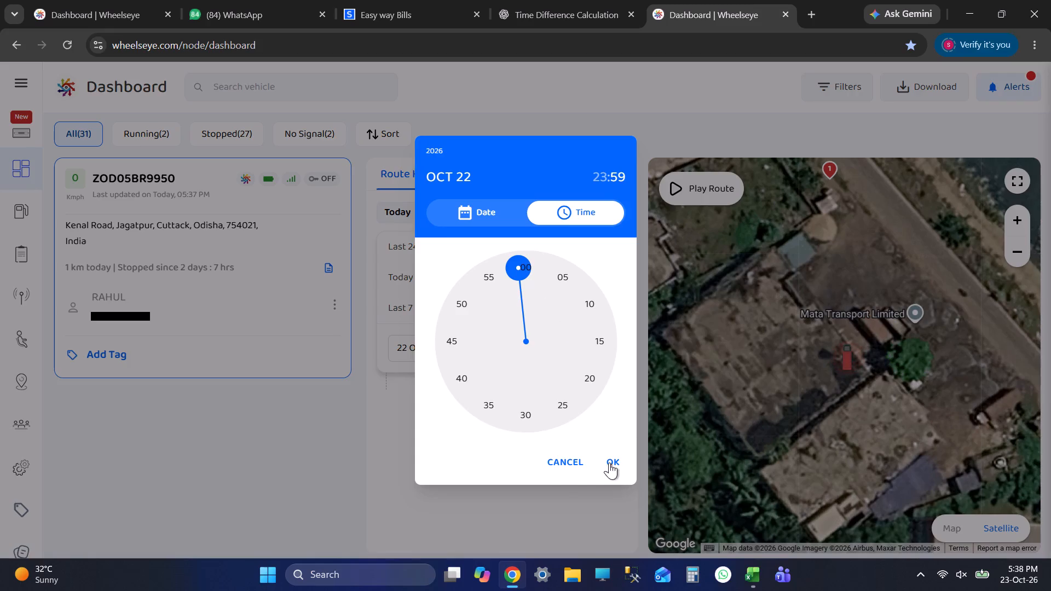
{"action": "left_click", "coordinate": [609, 460]}
{"action": "left_click", "coordinate": [453, 337]}
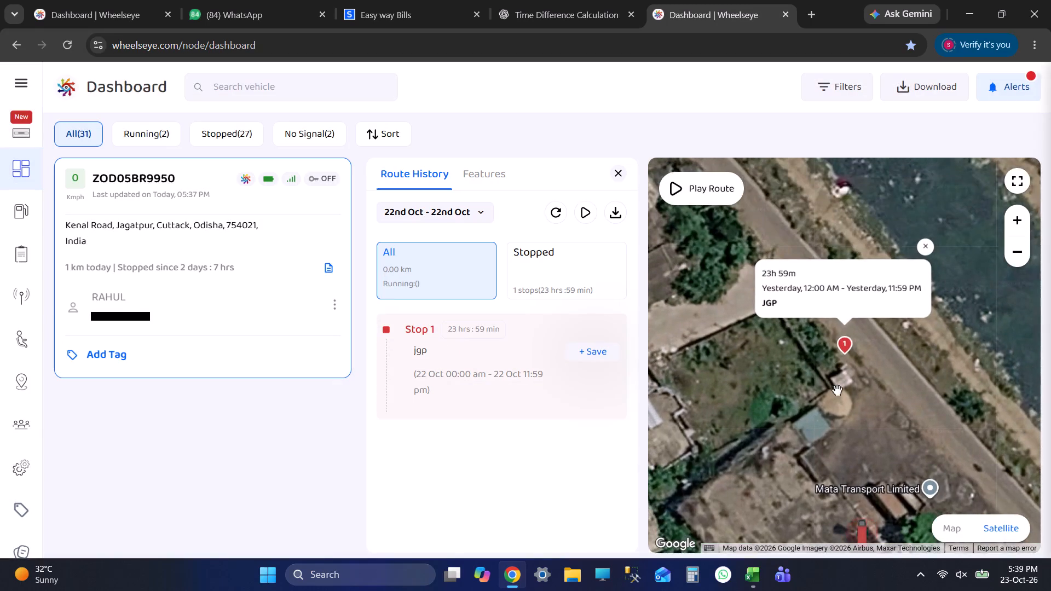
{"action": "key", "text": "alt+Tab"}
{"action": "key", "text": "alt+Tab"}
{"action": "left_click", "coordinate": [489, 352]}
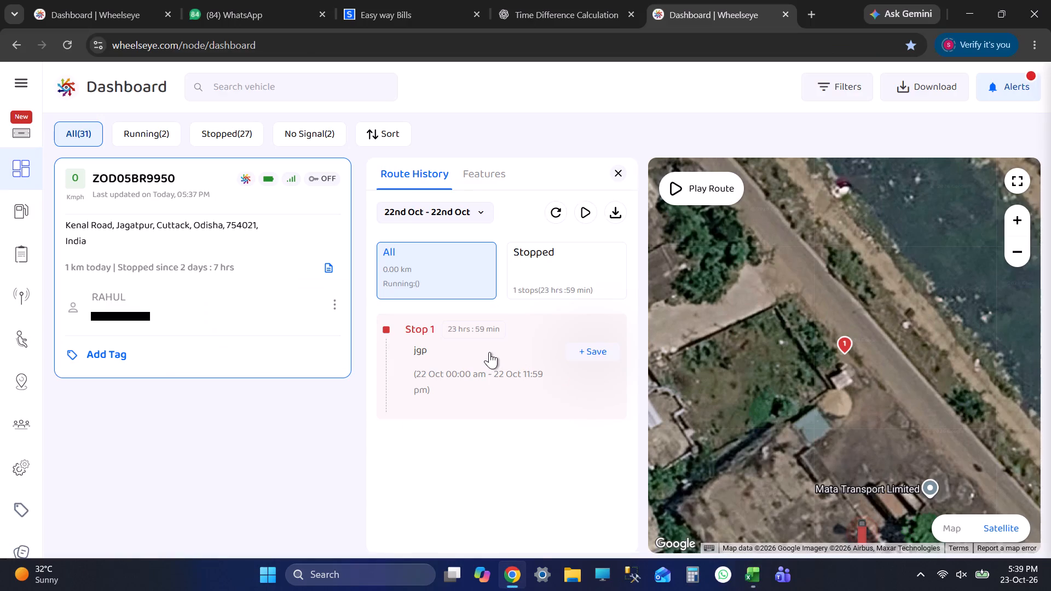
{"action": "left_click", "coordinate": [489, 352]}
{"action": "key", "text": "alt+Tab"}
{"action": "key", "text": "Tab"}
{"action": "key", "text": "Tab"}
{"action": "key", "text": "Tab"}
{"action": "key", "text": "Tab"}
{"action": "key", "text": "Tab"}
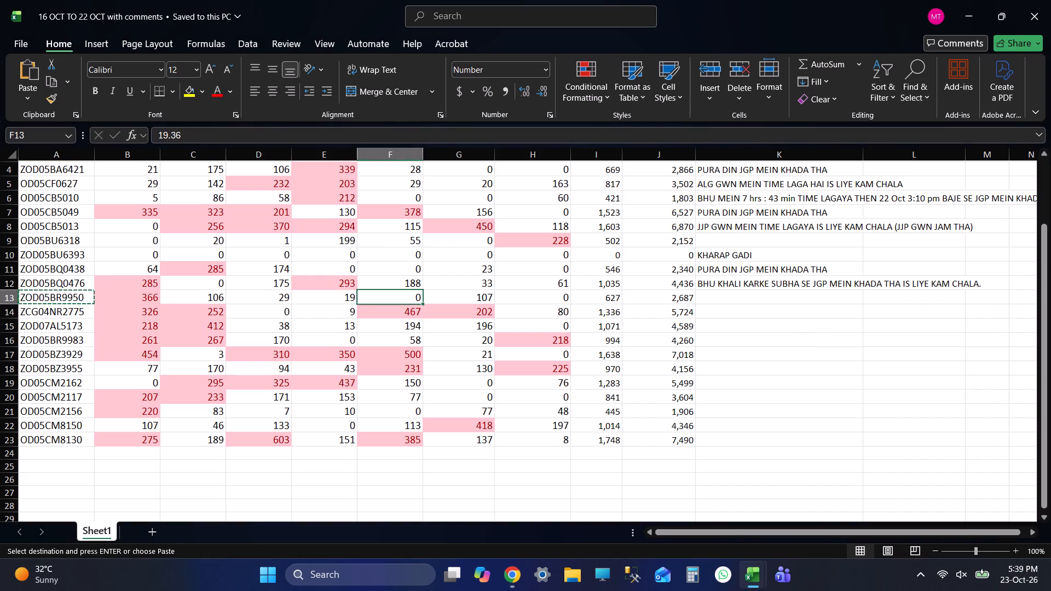
{"action": "key", "text": "Tab"}
{"action": "key", "text": "Tab"}
{"action": "key", "text": "Tab"}
{"action": "key", "text": "Tab"}
{"action": "key", "text": "Tab"}
{"action": "left_click", "coordinate": [769, 273]}
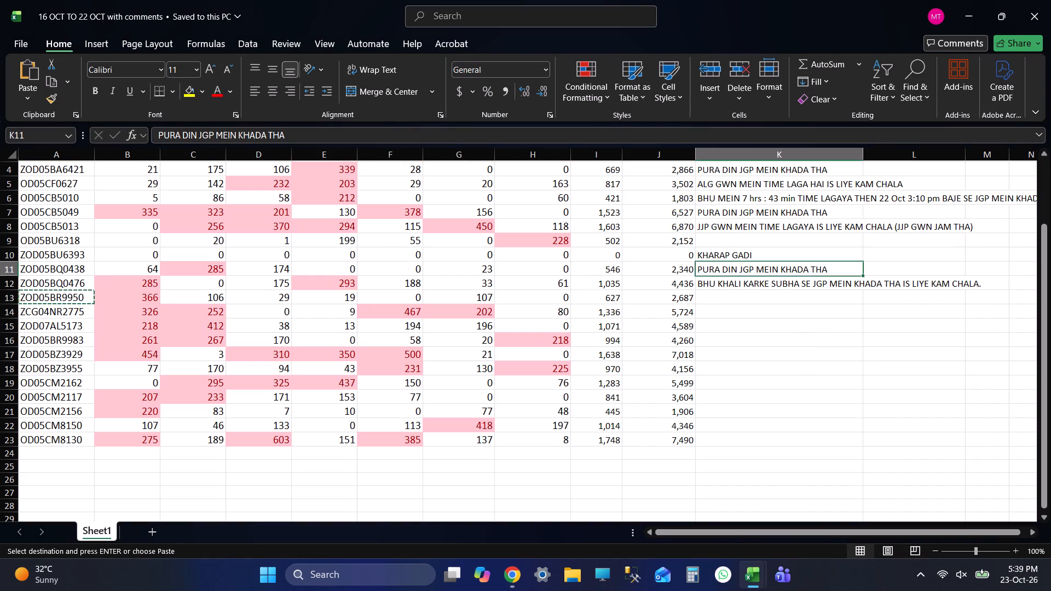
{"action": "key", "text": "ctrl+c"}
{"action": "left_click", "coordinate": [731, 297]}
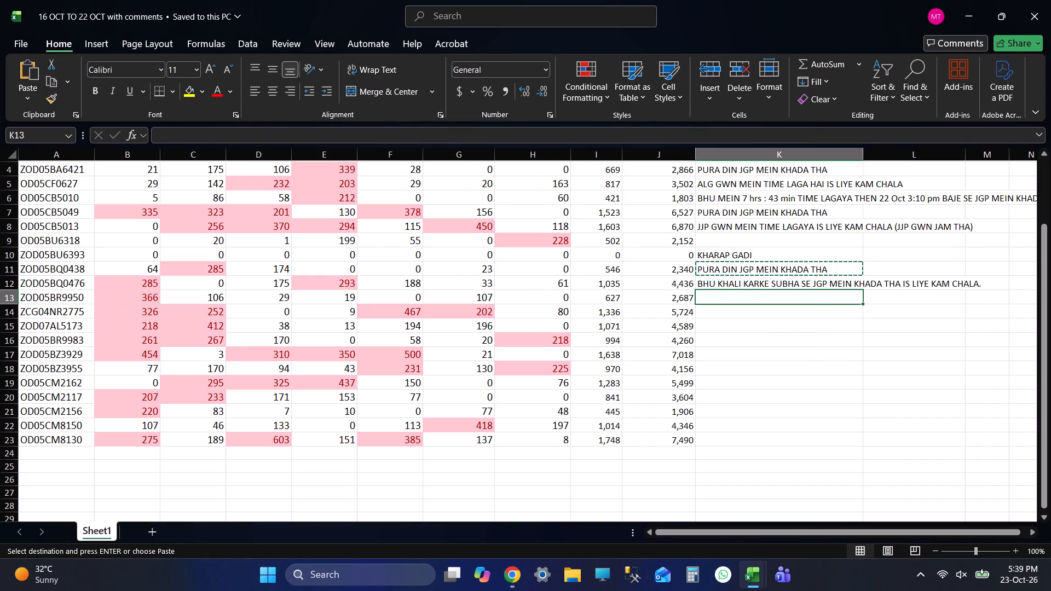
{"action": "key", "text": "ctrl+v"}
{"action": "left_click", "coordinate": [742, 313]}
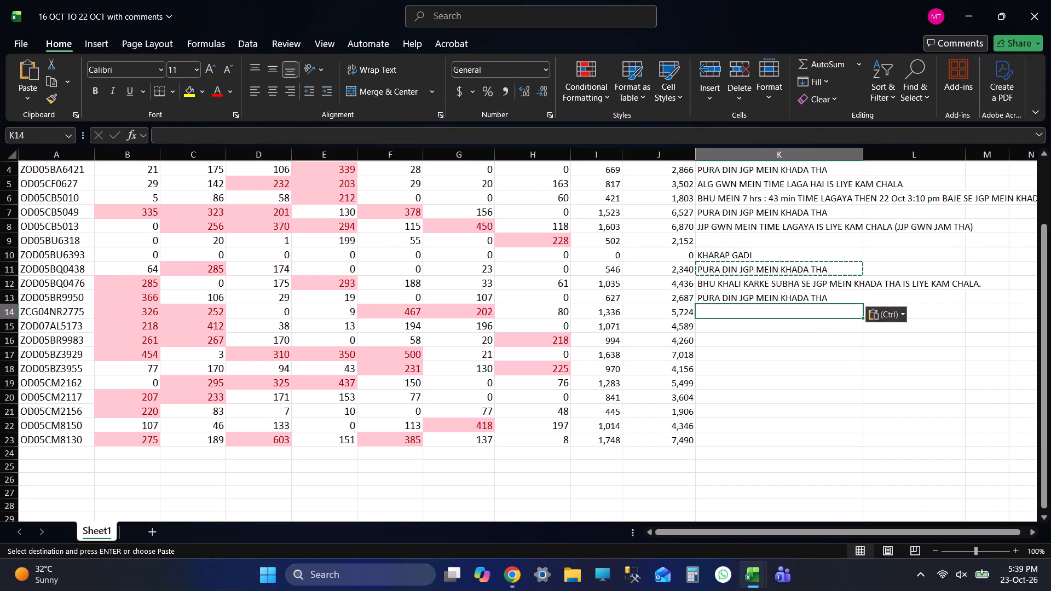
{"action": "key", "text": "ctrl+s"}
{"action": "key", "text": "ctrl+s"}
{"action": "key", "text": "ctrl+s"}
{"action": "key", "text": "ctrl+s"}
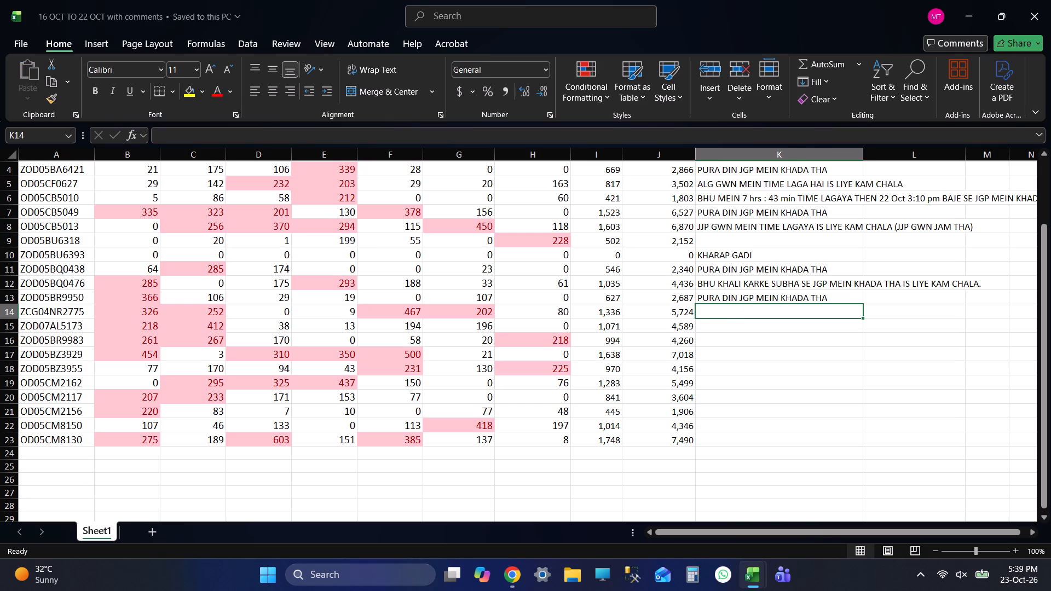
{"action": "key", "text": "shift+Tab"}
{"action": "key", "text": "shift+Tab"}
{"action": "key", "text": "shift+Tab"}
{"action": "key", "text": "shift+Tab"}
{"action": "key", "text": "shift+Tab"}
{"action": "key", "text": "shift+Tab"}
{"action": "key", "text": "shift+Tab"}
{"action": "key", "text": "shift+Tab"}
{"action": "key", "text": "shift+Tab"}
{"action": "key", "text": "shift+Tab"}
{"action": "key", "text": "shift+Tab"}
{"action": "key", "text": "shift+Tab"}
{"action": "key", "text": "shift+Tab"}
{"action": "key", "text": "shift+Tab"}
{"action": "key", "text": "shift+Tab"}
{"action": "key", "text": "shift+Tab"}
{"action": "key", "text": "shift+Tab"}
{"action": "key", "text": "shift+Tab"}
{"action": "key", "text": "shift+Tab"}
{"action": "key", "text": "shift+Tab"}
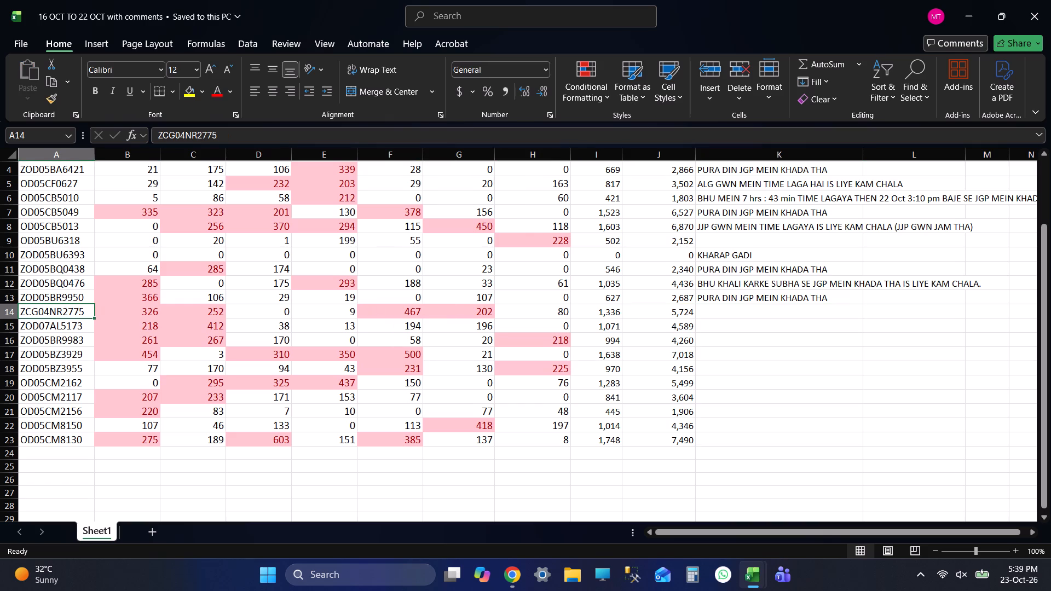
{"action": "key", "text": "ctrl+c"}
{"action": "key", "text": "alt+Tab"}
{"action": "left_click", "coordinate": [269, 96]}
{"action": "key", "text": "ctrl+v"}
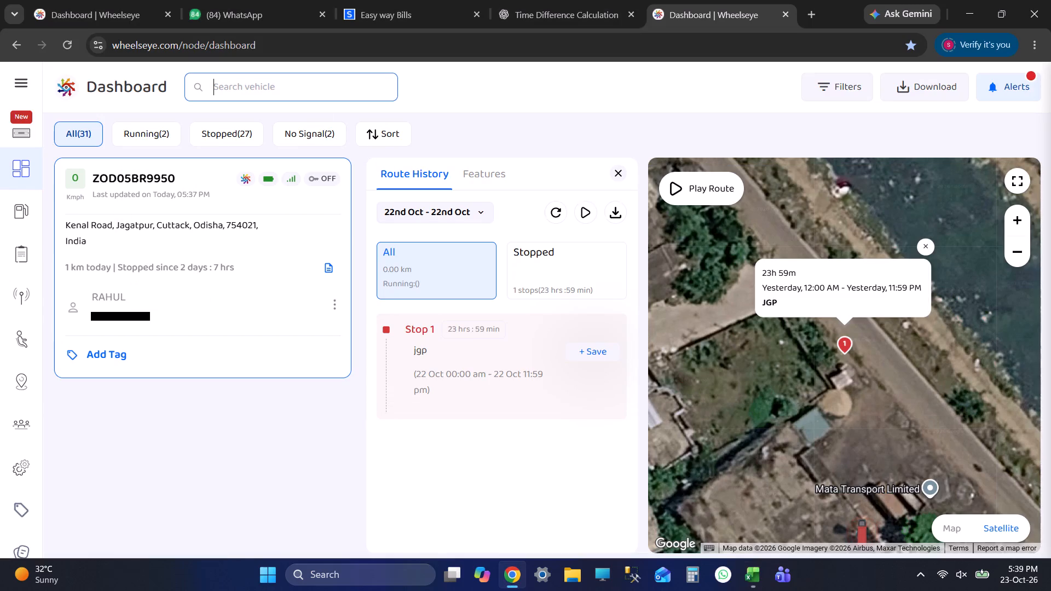
{"action": "key", "text": "Return"}
{"action": "left_click", "coordinate": [136, 201]}
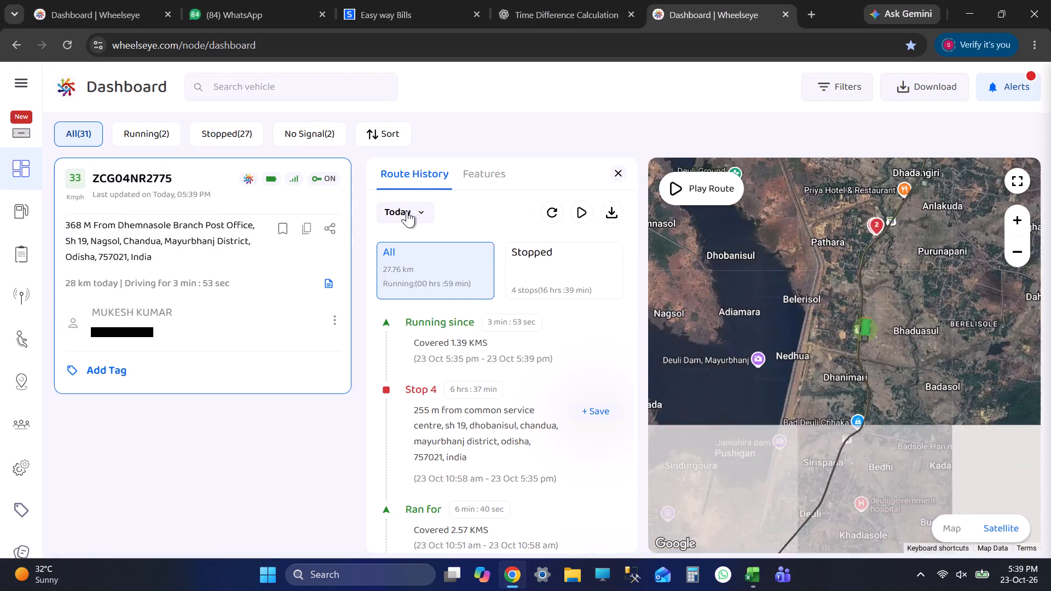
{"action": "left_click", "coordinate": [407, 212]}
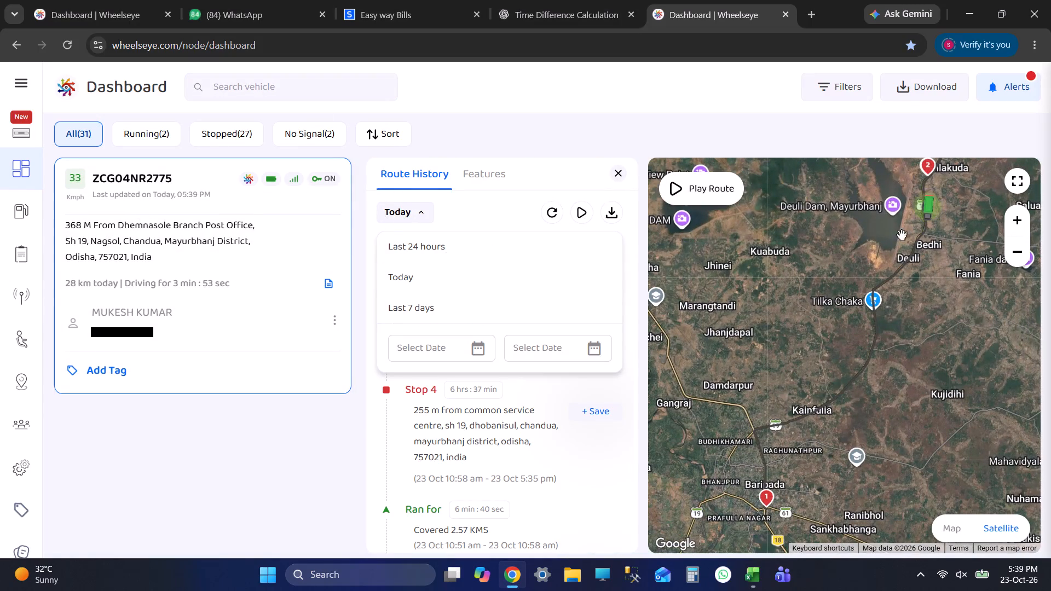
{"action": "left_click", "coordinate": [236, 496]}
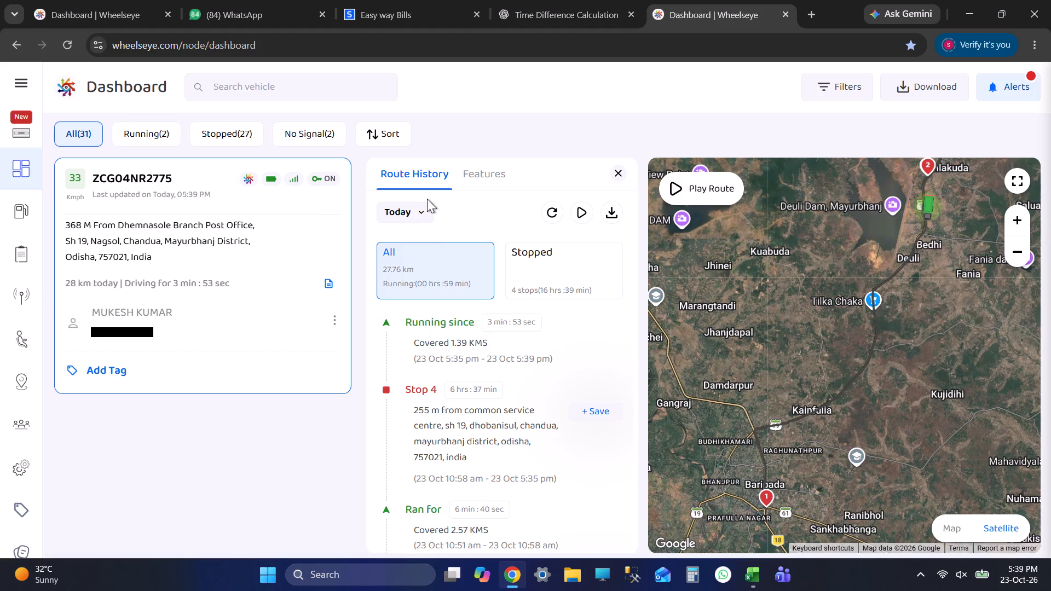
{"action": "left_click", "coordinate": [399, 216]}
{"action": "left_click", "coordinate": [440, 349]}
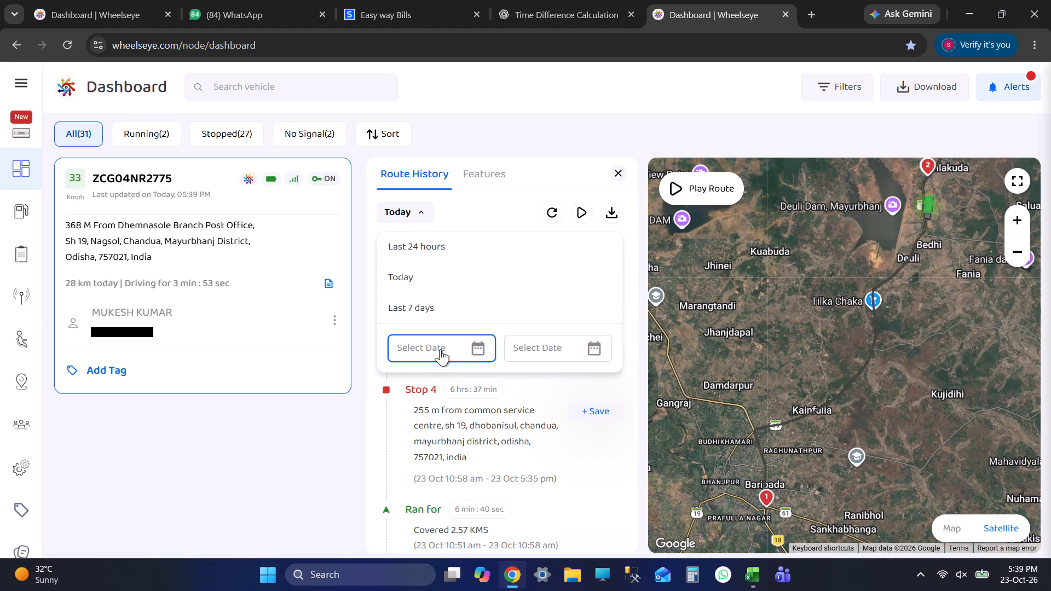
{"action": "left_click", "coordinate": [552, 391]}
{"action": "key", "text": "alt+Tab"}
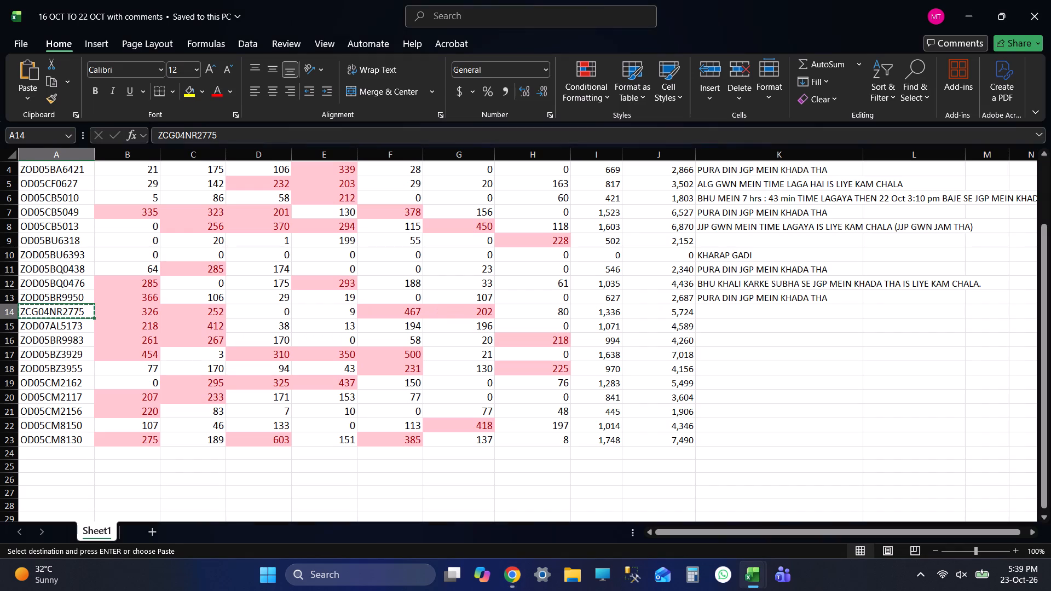
{"action": "key", "text": "alt+Tab"}
{"action": "key", "text": "alt+Tab"}
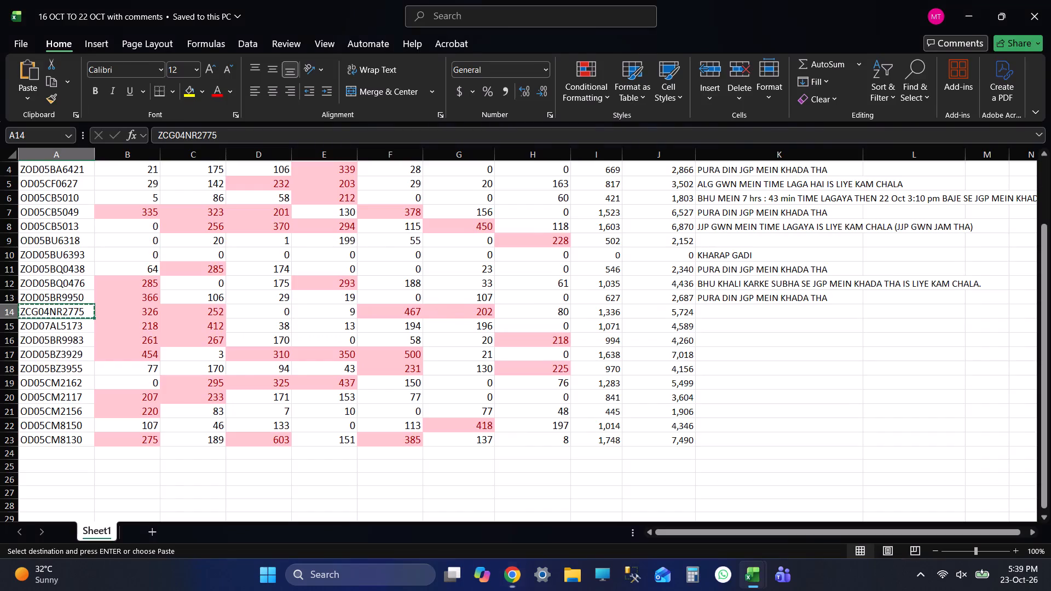
{"action": "key", "text": "alt+Tab"}
{"action": "key", "text": "alt+Tab"}
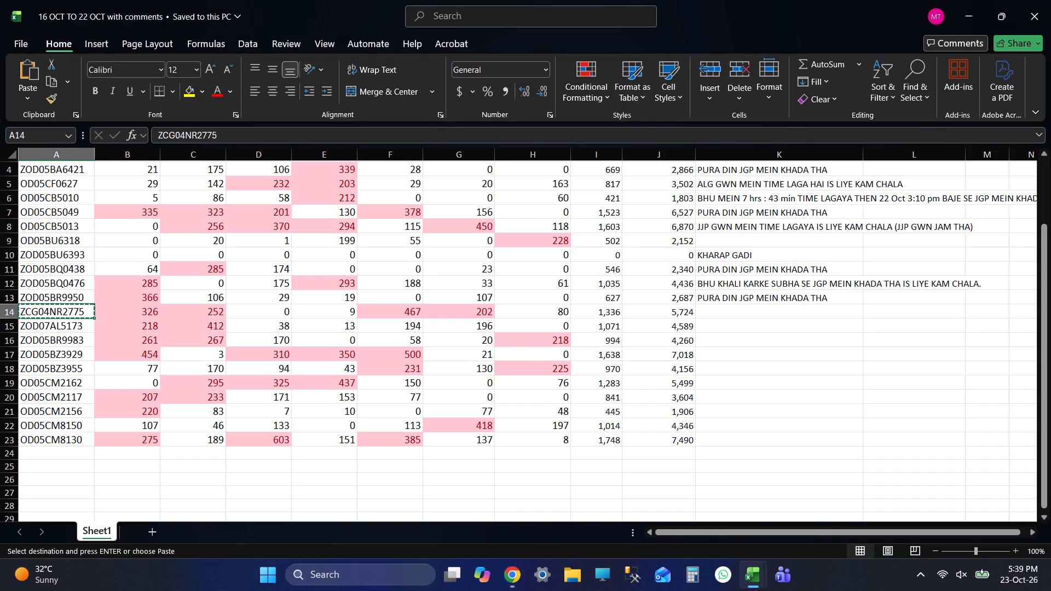
{"action": "key", "text": "alt+Tab"}
{"action": "left_click", "coordinate": [527, 295]}
{"action": "left_click", "coordinate": [527, 274]}
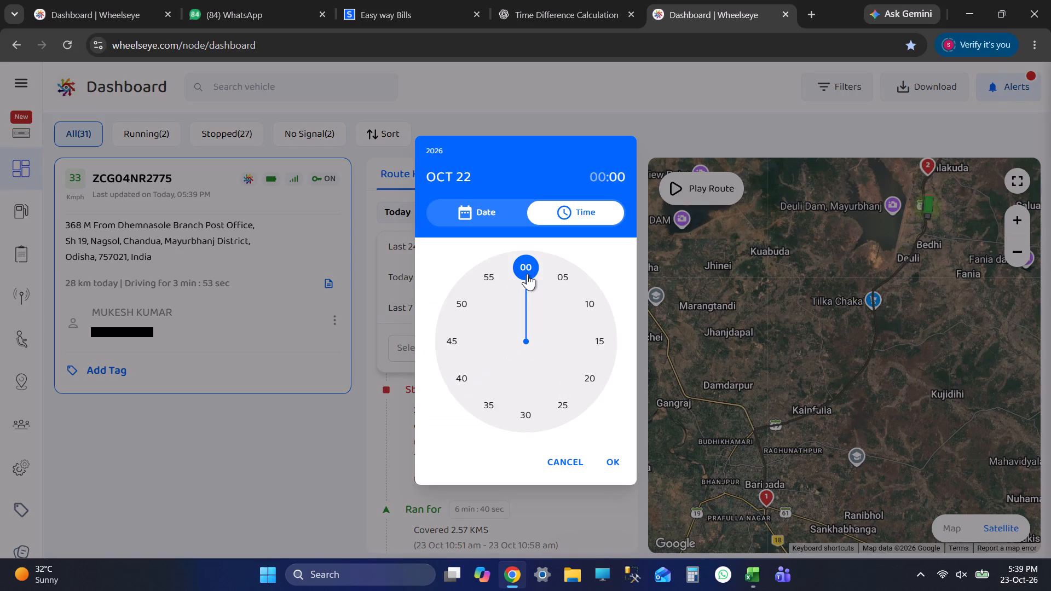
{"action": "left_click", "coordinate": [610, 464]}
{"action": "left_click", "coordinate": [564, 344]}
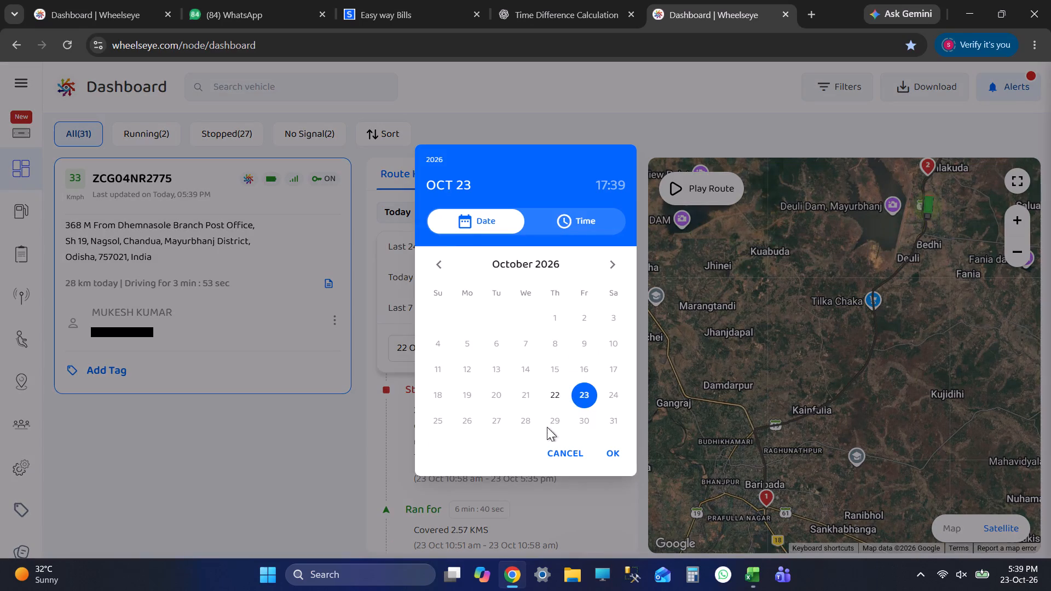
{"action": "left_click", "coordinate": [552, 395]}
{"action": "left_click", "coordinate": [508, 302]}
{"action": "left_click", "coordinate": [521, 262]}
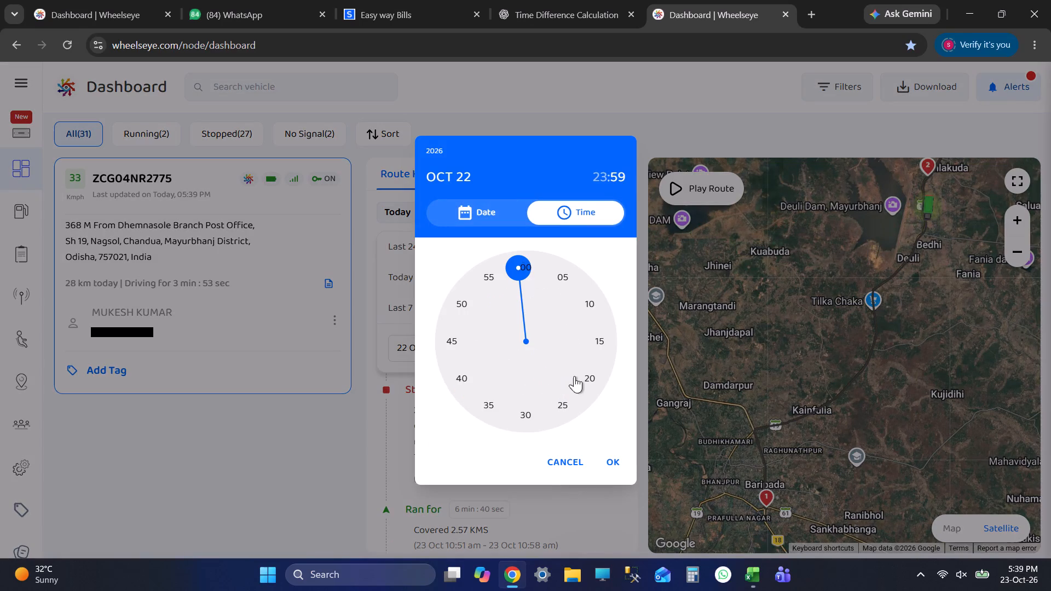
{"action": "left_click", "coordinate": [608, 459]}
{"action": "left_click", "coordinate": [507, 346]}
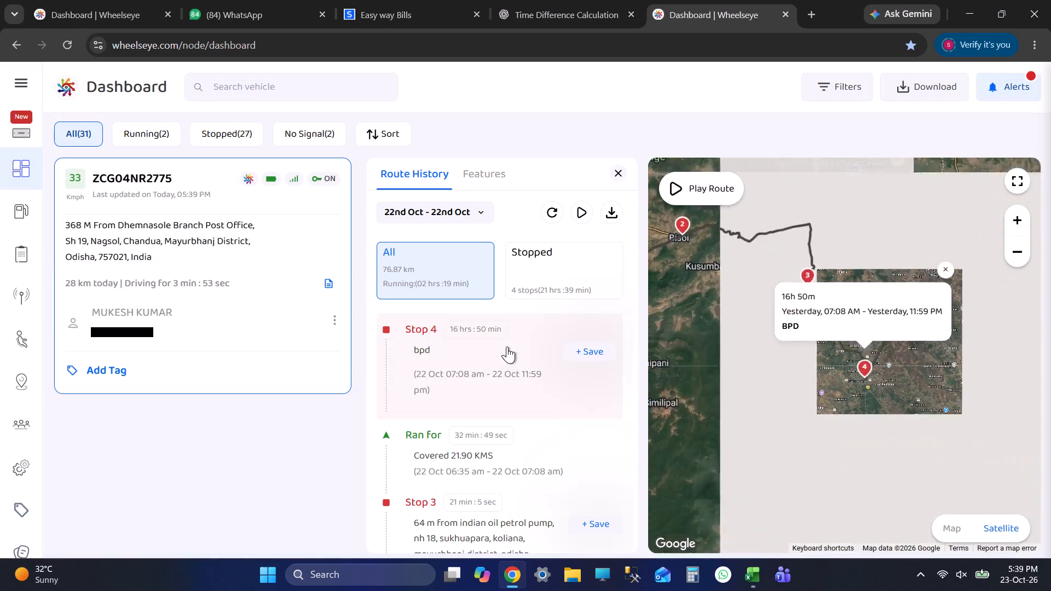
{"action": "scroll", "coordinate": [838, 349], "scroll_direction": "up", "scroll_amount": 11}
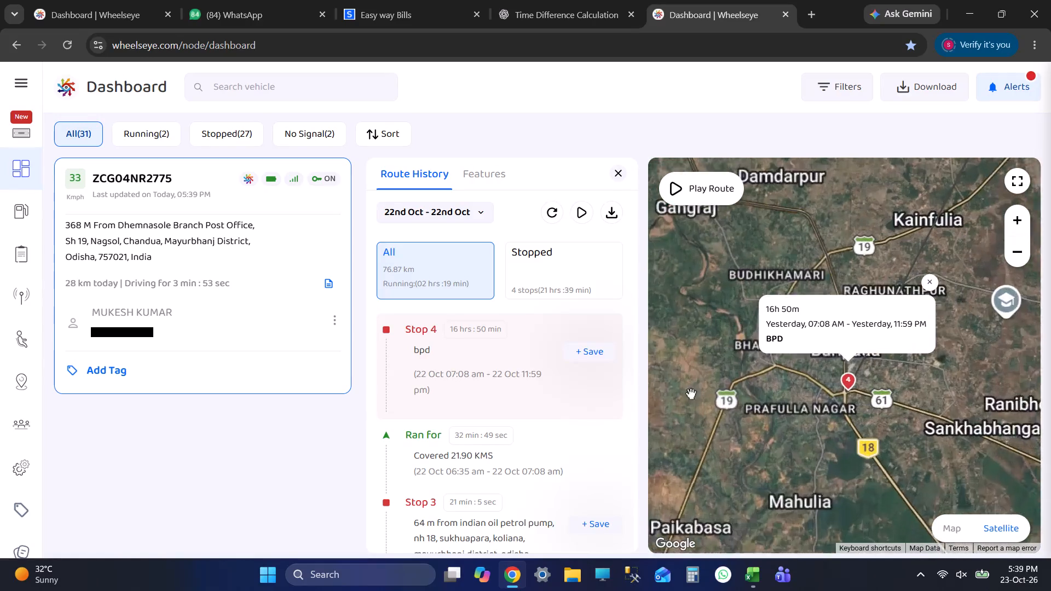
{"action": "scroll", "coordinate": [524, 386], "scroll_direction": "down", "scroll_amount": 3}
{"action": "left_click", "coordinate": [502, 344]}
{"action": "scroll", "coordinate": [521, 352], "scroll_direction": "down", "scroll_amount": 5}
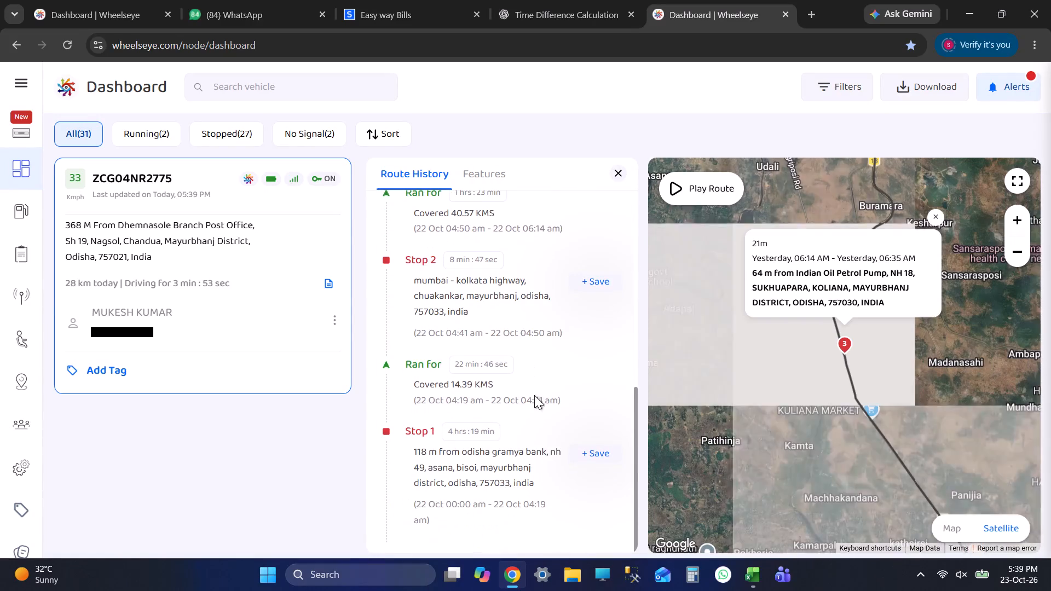
{"action": "scroll", "coordinate": [534, 395], "scroll_direction": "up", "scroll_amount": 1}
{"action": "scroll", "coordinate": [534, 397], "scroll_direction": "down", "scroll_amount": 3}
{"action": "left_click", "coordinate": [504, 476]}
{"action": "scroll", "coordinate": [847, 376], "scroll_direction": "up", "scroll_amount": 4}
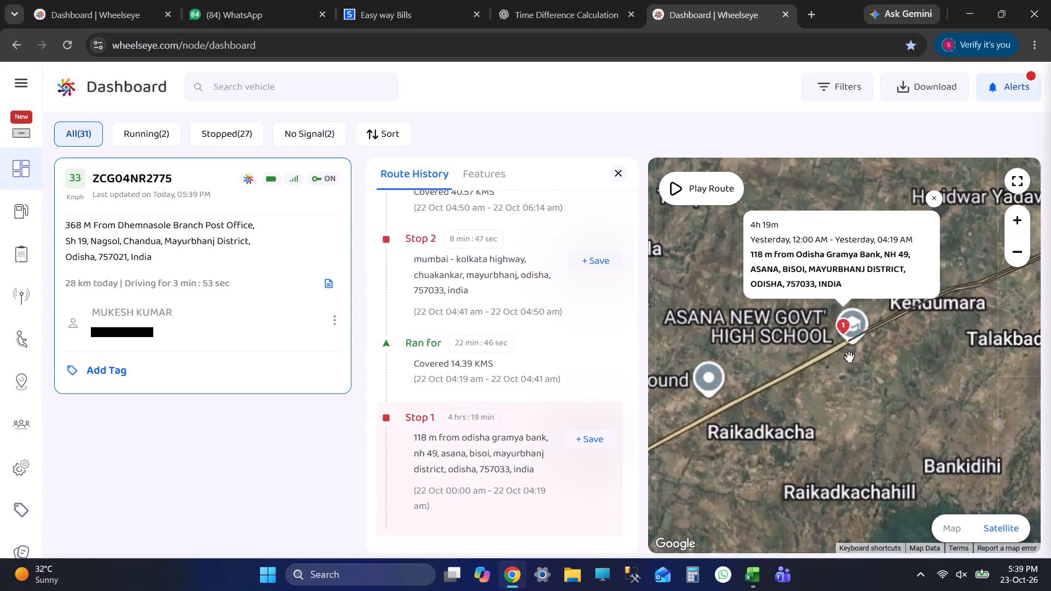
{"action": "scroll", "coordinate": [849, 334], "scroll_direction": "up", "scroll_amount": 8}
{"action": "scroll", "coordinate": [426, 467], "scroll_direction": "up", "scroll_amount": 2}
{"action": "left_click", "coordinate": [509, 421]}
{"action": "scroll", "coordinate": [509, 421], "scroll_direction": "up", "scroll_amount": 3}
{"action": "left_click", "coordinate": [494, 375]}
{"action": "scroll", "coordinate": [506, 379], "scroll_direction": "up", "scroll_amount": 3}
{"action": "left_click", "coordinate": [507, 352]}
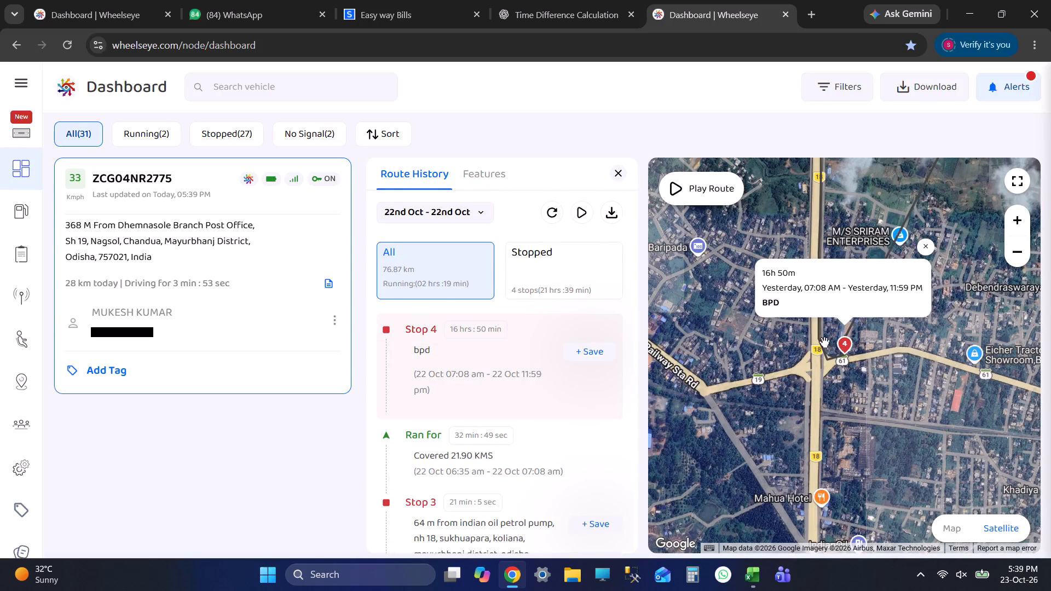
{"action": "key", "text": "alt+Tab"}
{"action": "key", "text": "alt+Tab"}
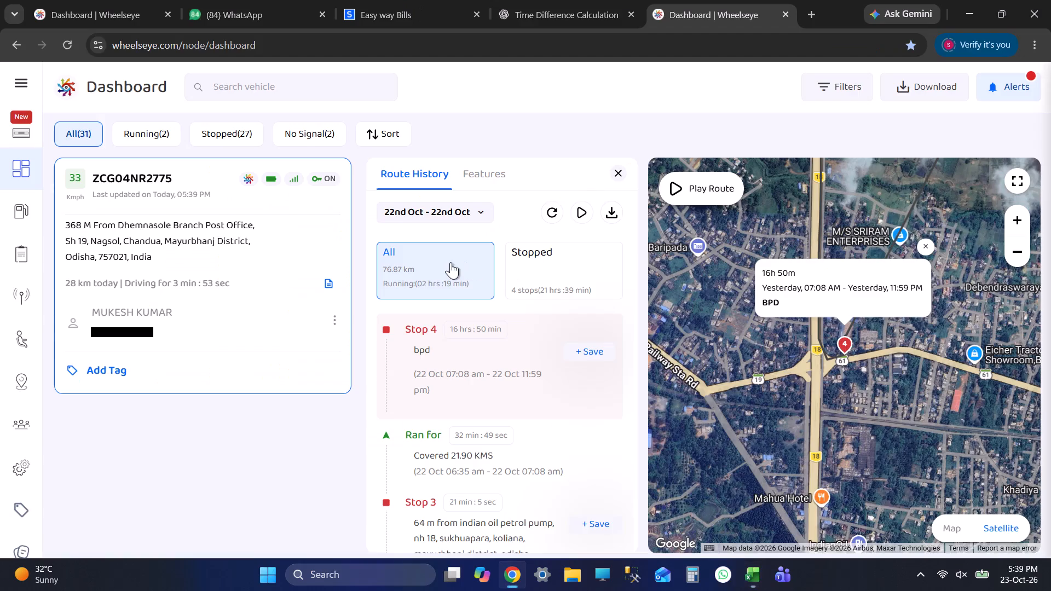
{"action": "left_click", "coordinate": [435, 215]}
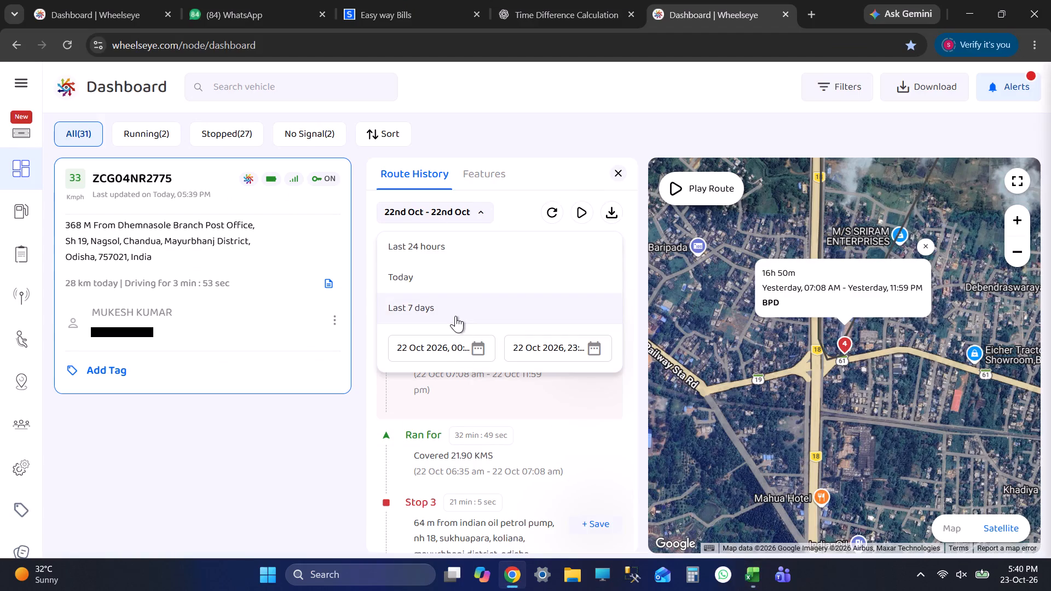
{"action": "left_click", "coordinate": [455, 312]}
{"action": "scroll", "coordinate": [542, 366], "scroll_direction": "down", "scroll_amount": 4}
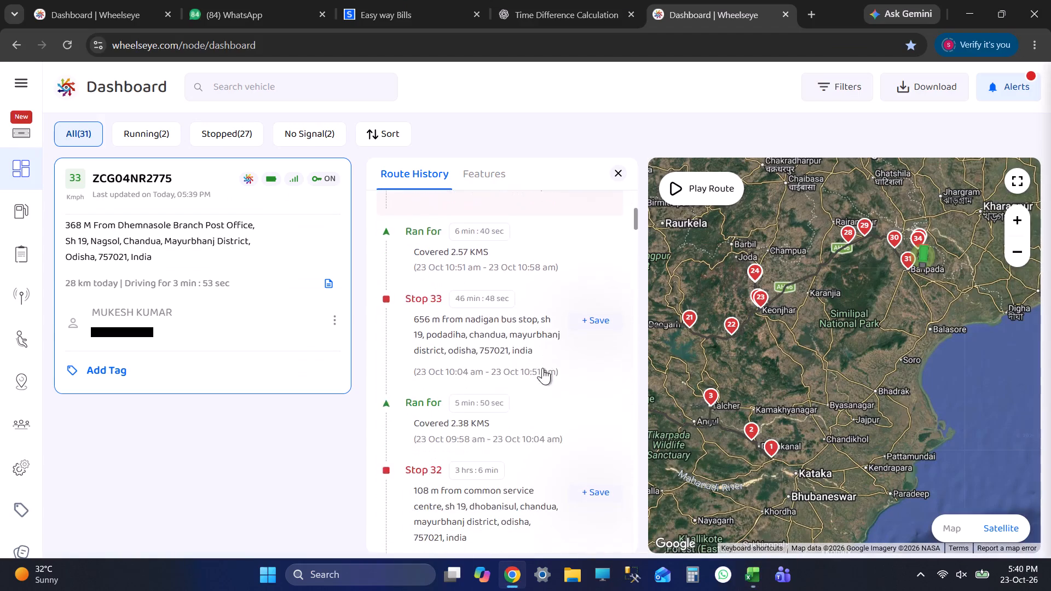
{"action": "scroll", "coordinate": [542, 368], "scroll_direction": "down", "scroll_amount": 4}
{"action": "left_click", "coordinate": [519, 336]}
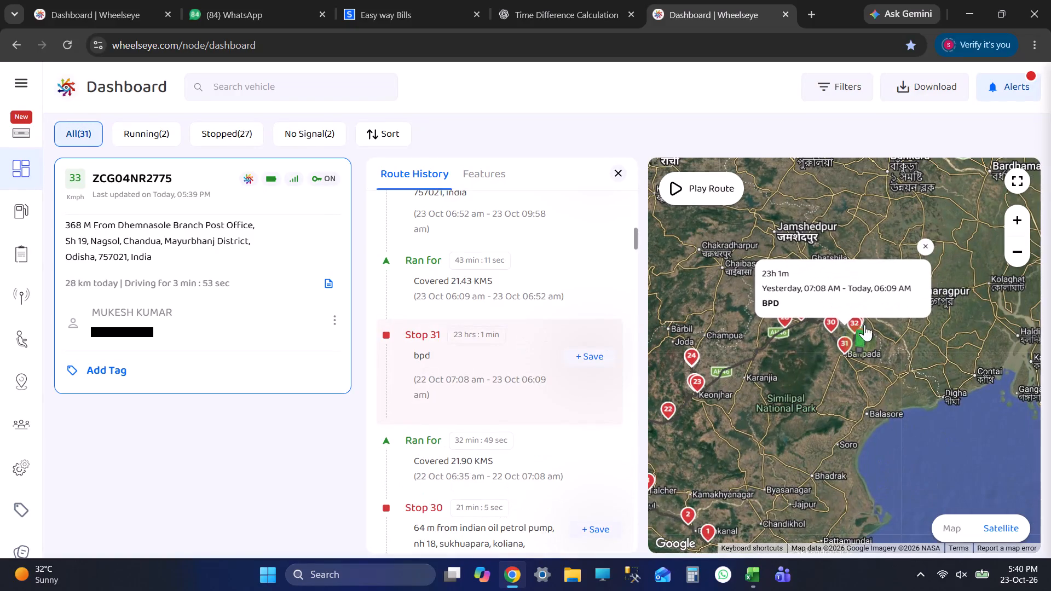
{"action": "key", "text": "alt+Tab"}
{"action": "key", "text": "alt+Tab"}
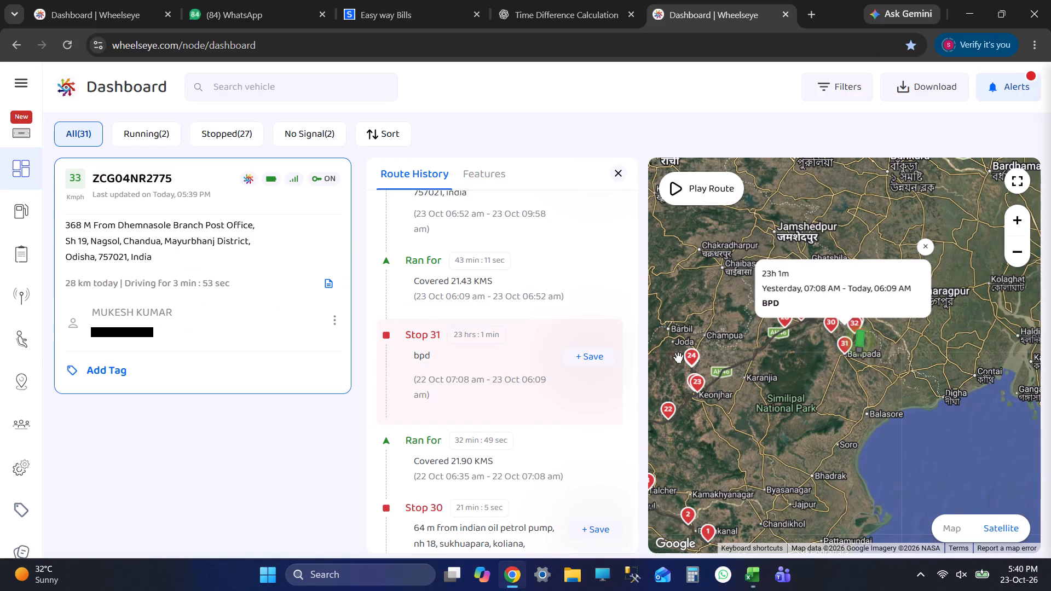
{"action": "key", "text": "alt+Tab"}
{"action": "key", "text": "Tab"}
{"action": "key", "text": "Tab"}
{"action": "key", "text": "Tab"}
{"action": "key", "text": "Tab"}
{"action": "key", "text": "Tab"}
{"action": "key", "text": "Tab"}
{"action": "key", "text": "Tab"}
{"action": "key", "text": "Tab"}
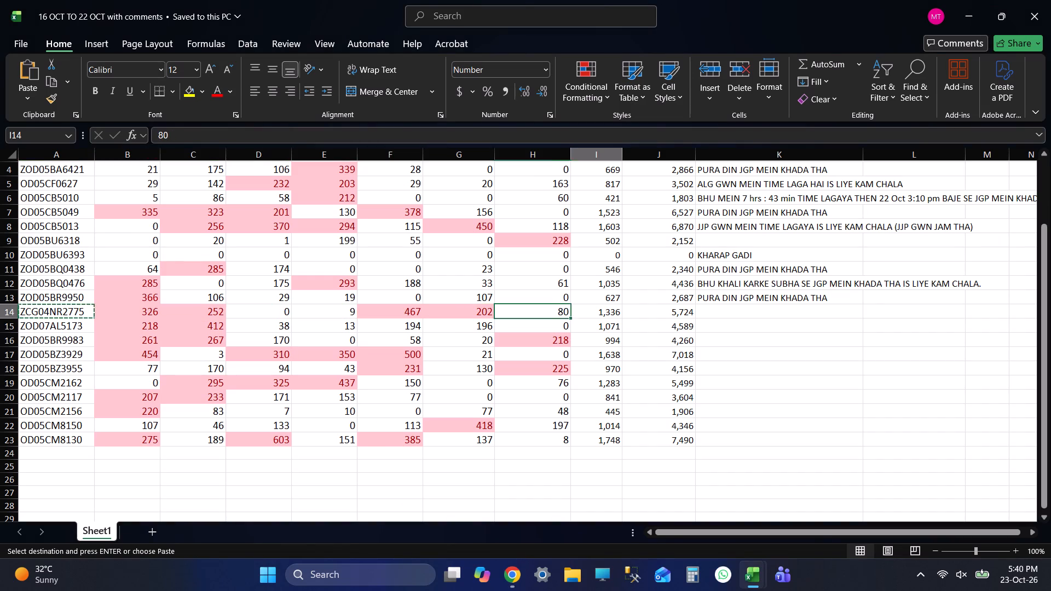
{"action": "key", "text": "Tab"}
{"action": "key", "text": "Tab"}
{"action": "type", "text": "SUBHA SE"}
{"action": "key", "text": "space"}
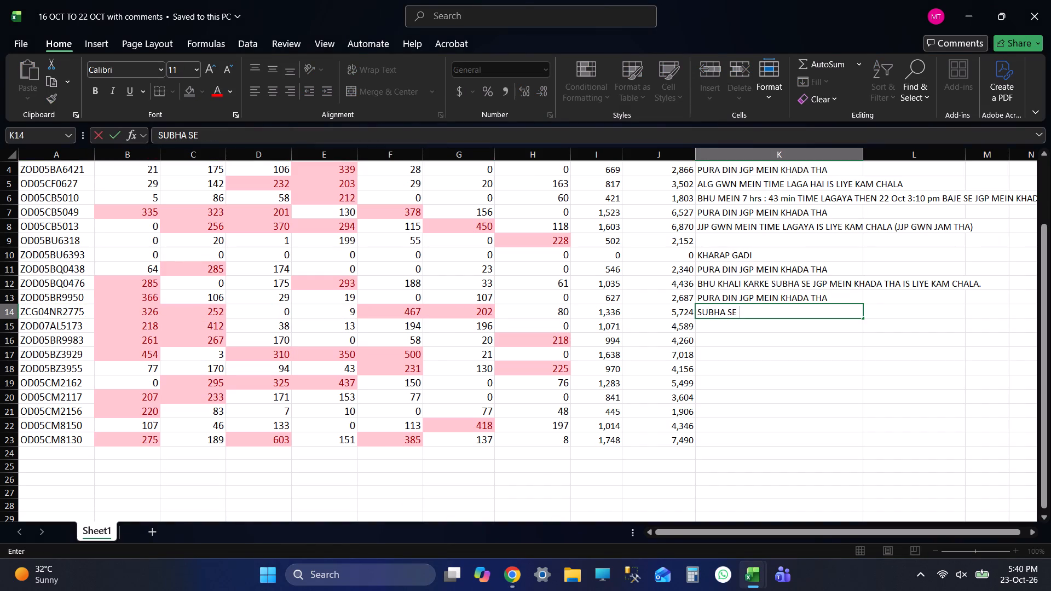
{"action": "type", "text": "BPD"}
{"action": "key", "text": "space"}
{"action": "type", "text": "GWN MEIN KHADA THA IS LIYE"}
{"action": "key", "text": "space"}
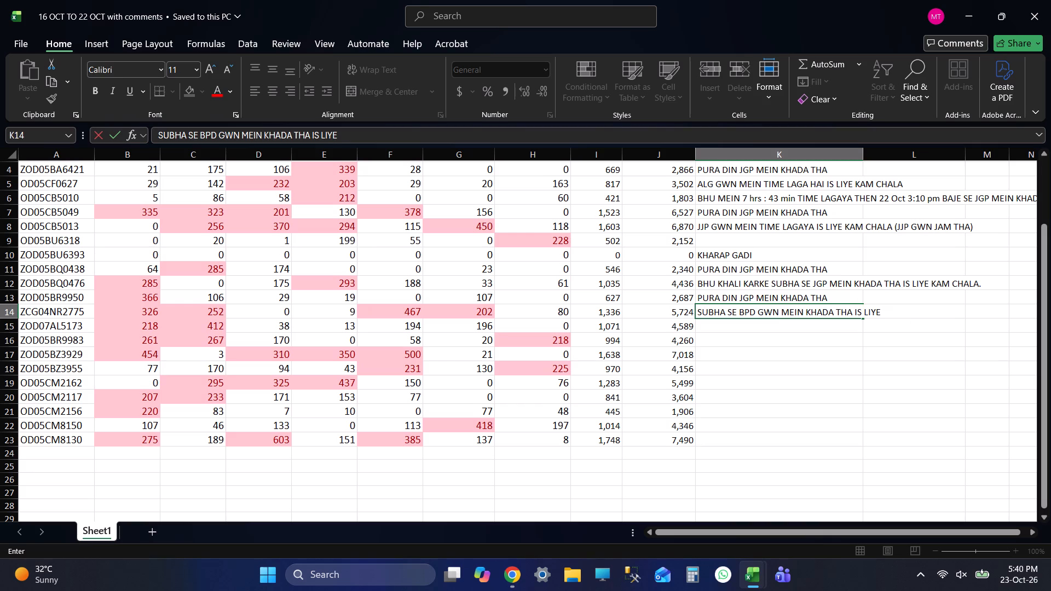
{"action": "type", "text": "KAM CHALA"}
{"action": "key", "text": "period"}
{"action": "key", "text": "Return"}
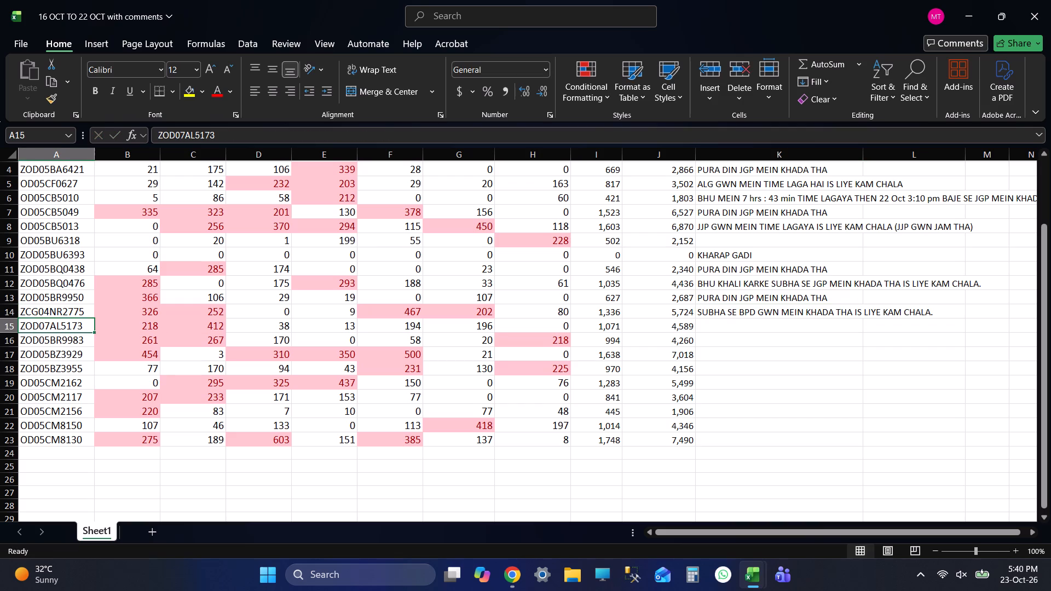
{"action": "key", "text": "ctrl+s"}
{"action": "key", "text": "ctrl+s"}
{"action": "key", "text": "ctrl+s"}
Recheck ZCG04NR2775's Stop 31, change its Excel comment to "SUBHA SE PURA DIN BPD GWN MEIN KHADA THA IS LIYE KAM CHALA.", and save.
{"action": "key", "text": "alt+Tab"}
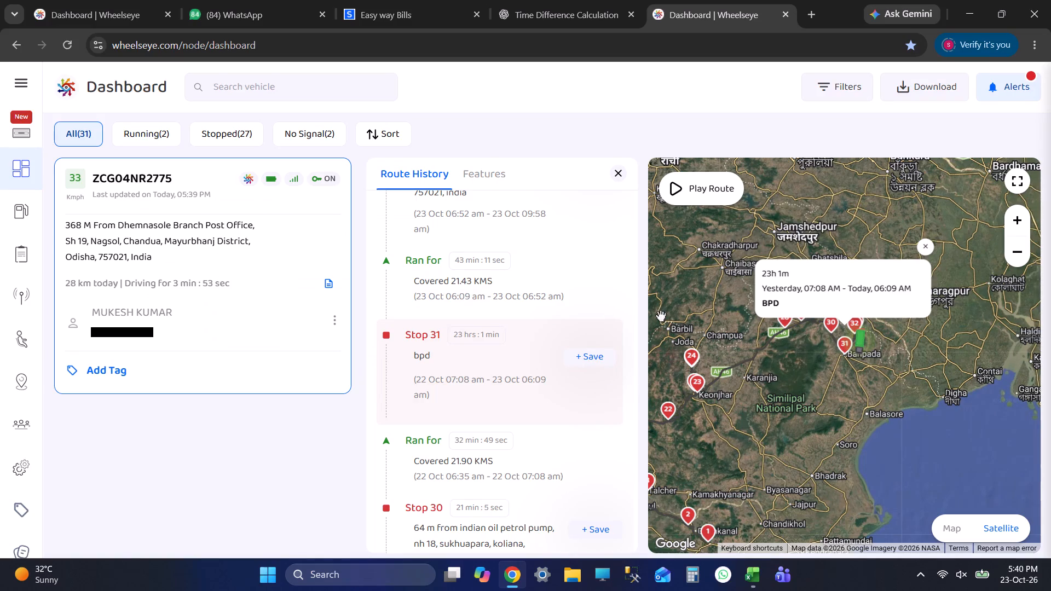
{"action": "left_click", "coordinate": [516, 385]}
{"action": "left_click", "coordinate": [516, 385]}
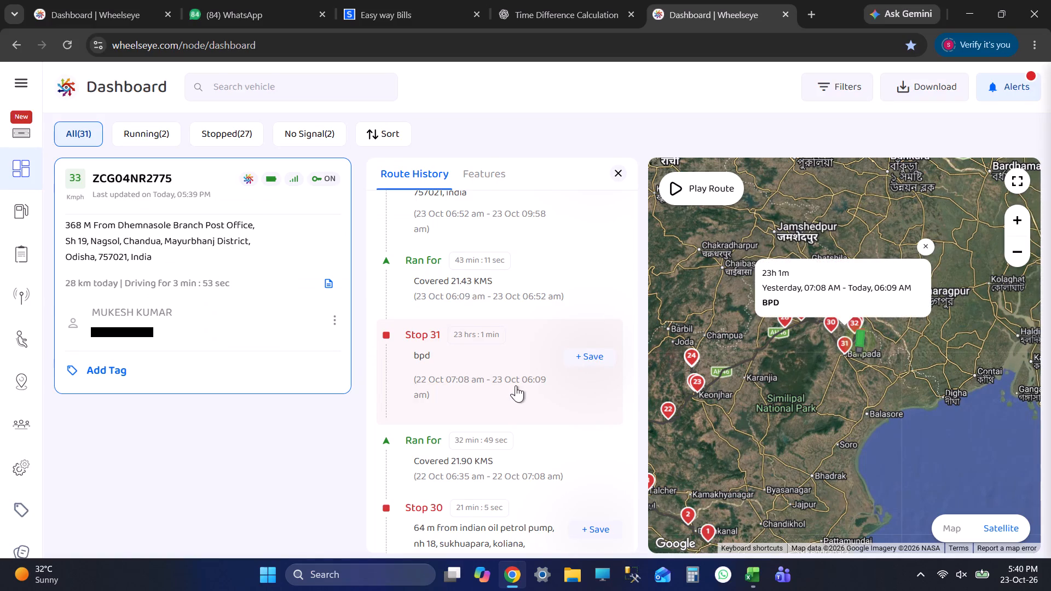
{"action": "key", "text": "alt+Tab"}
{"action": "left_click", "coordinate": [798, 314]}
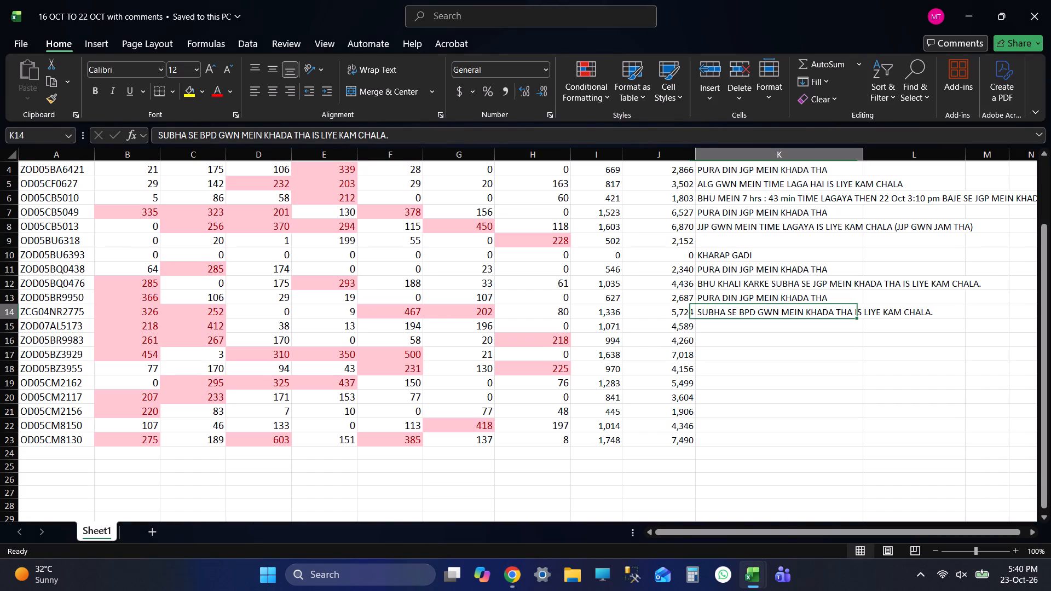
{"action": "double_click", "coordinate": [734, 309]}
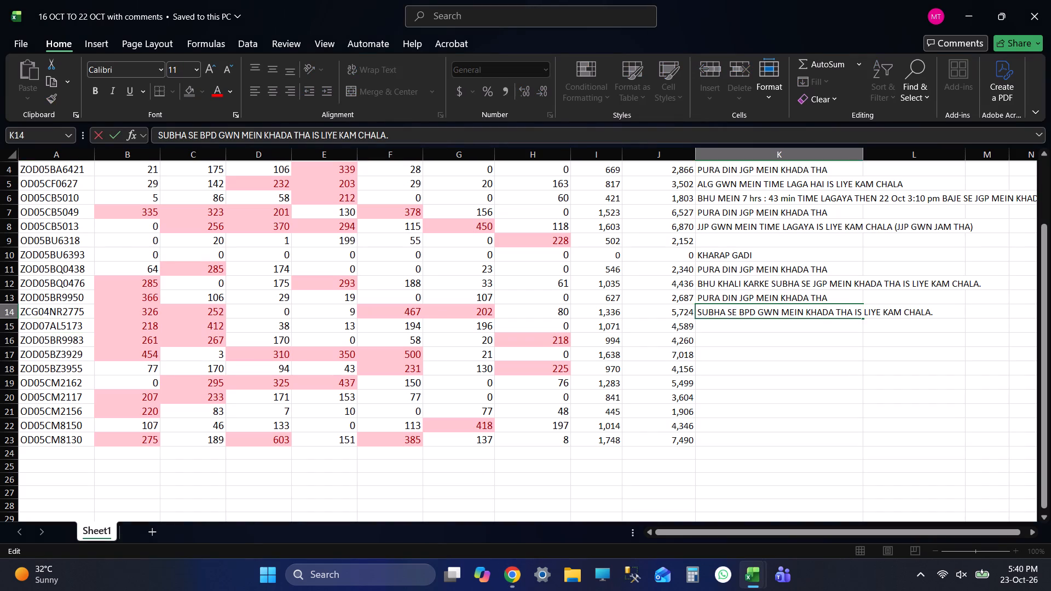
{"action": "key", "text": "Right"}
{"action": "key", "text": "space"}
{"action": "type", "text": "PURA"}
{"action": "key", "text": "space"}
{"action": "type", "text": "DIN"}
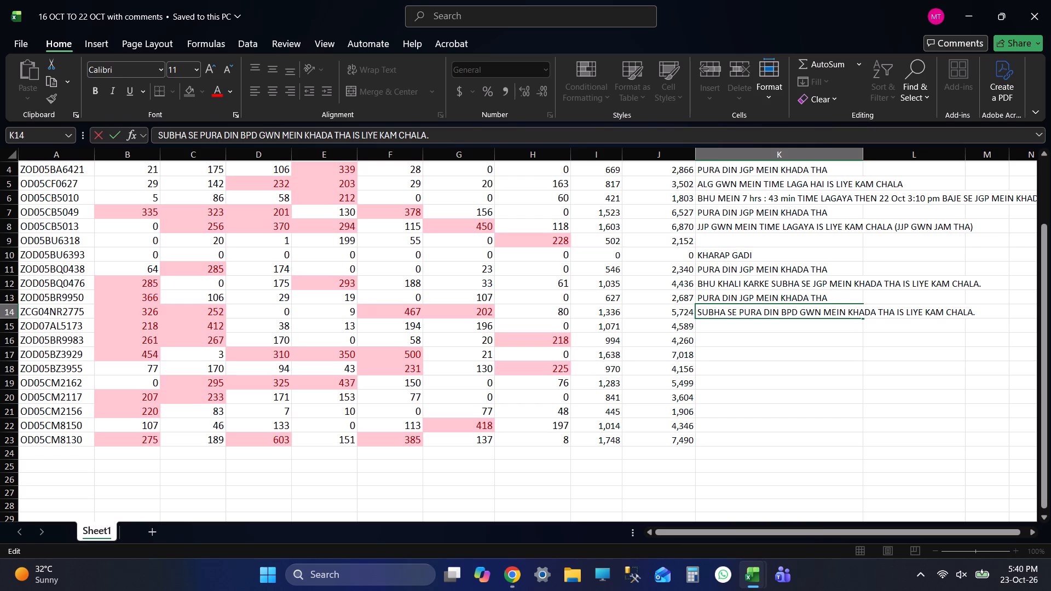
{"action": "key", "text": "alt+Tab"}
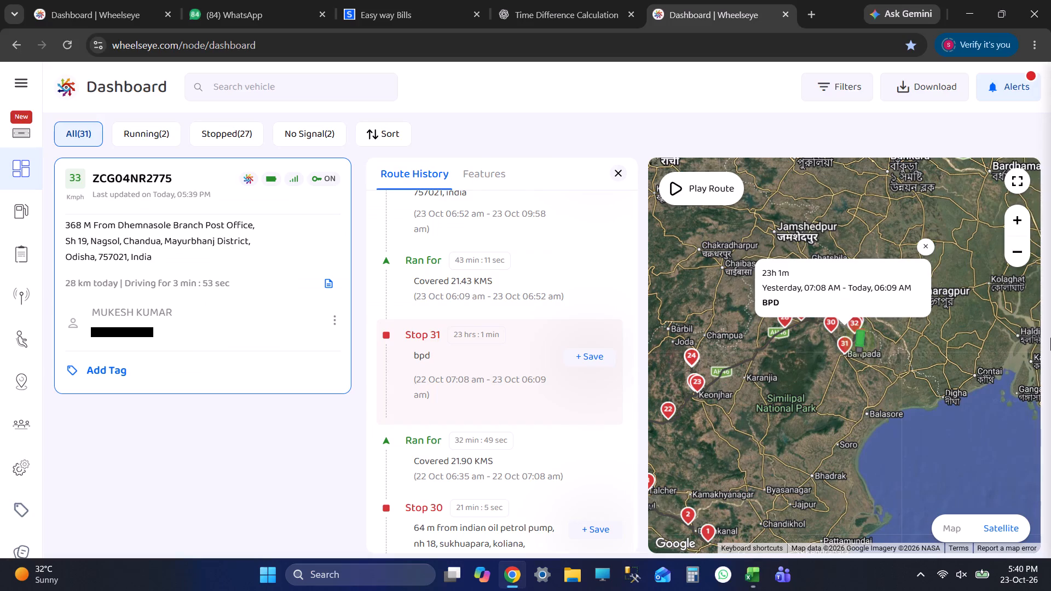
{"action": "key", "text": "alt+Tab"}
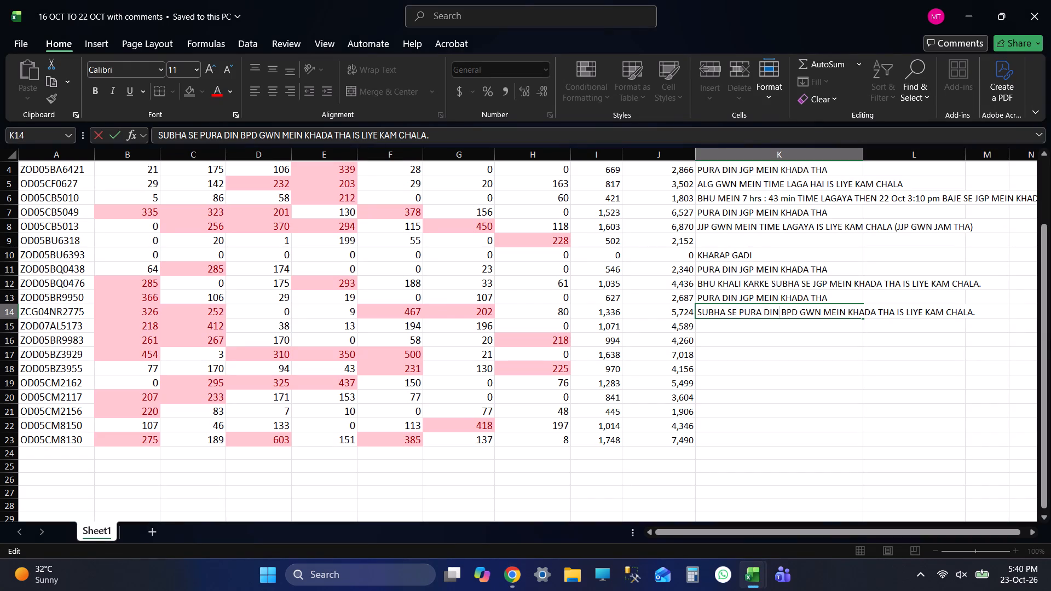
{"action": "key", "text": "Return"}
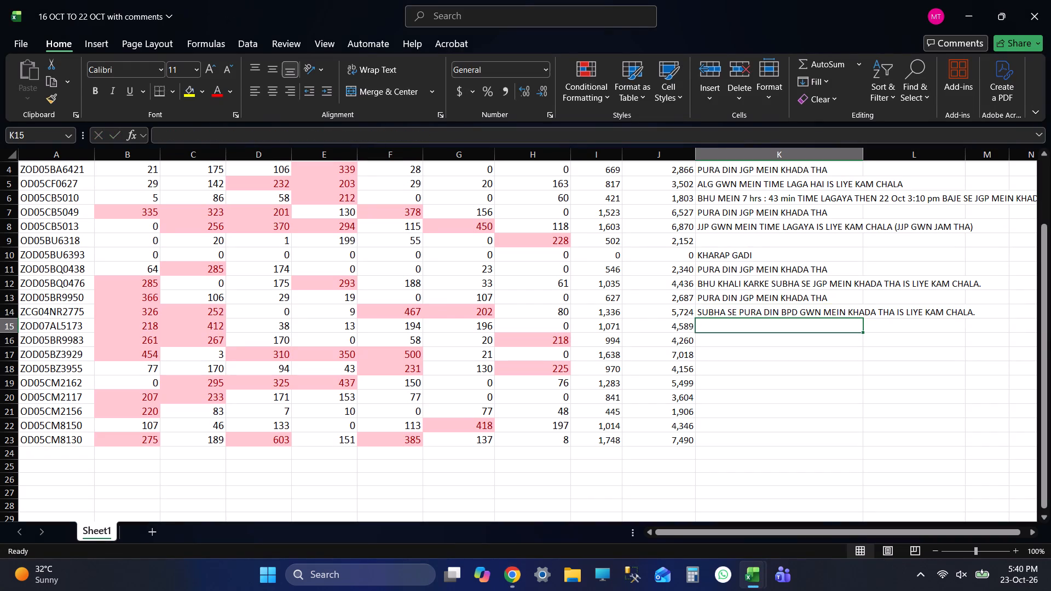
{"action": "key", "text": "ctrl+s"}
{"action": "key", "text": "shift+Tab"}
{"action": "key", "text": "shift+Tab"}
{"action": "key", "text": "shift+Tab"}
{"action": "key", "text": "shift+Tab"}
{"action": "key", "text": "shift+Tab"}
{"action": "key", "text": "shift+Tab"}
{"action": "key", "text": "shift+Tab"}
{"action": "key", "text": "shift+Tab"}
{"action": "key", "text": "shift+Tab"}
{"action": "key", "text": "shift+Tab"}
{"action": "key", "text": "shift+Tab"}
{"action": "key", "text": "shift+Tab"}
{"action": "key", "text": "shift+Tab"}
{"action": "key", "text": "shift+Tab"}
{"action": "key", "text": "shift+Tab"}
{"action": "key", "text": "shift+Tab"}
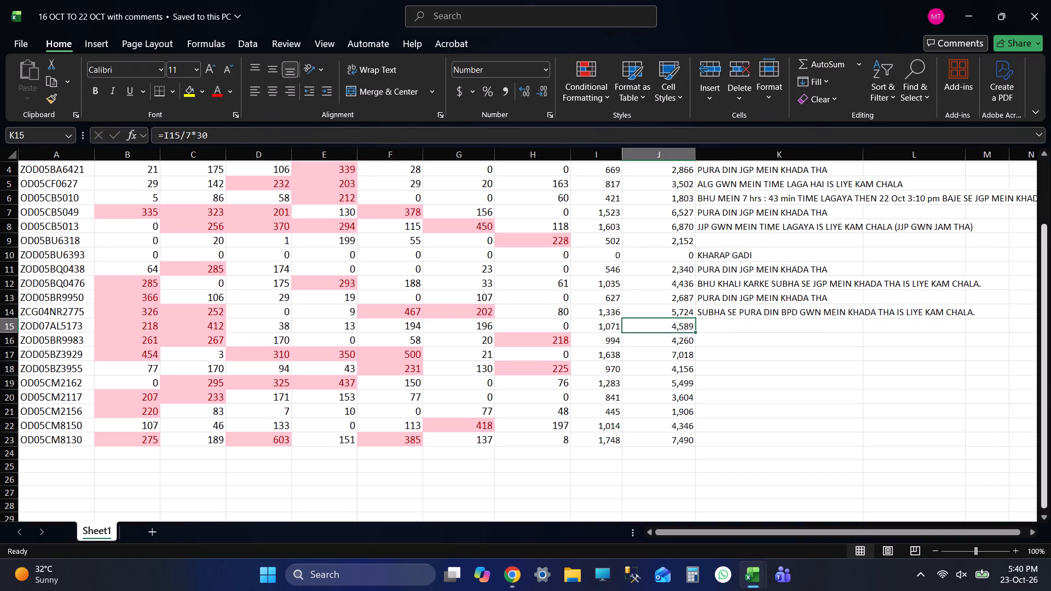
{"action": "key", "text": "ctrl+c"}
{"action": "key", "text": "alt+Tab"}
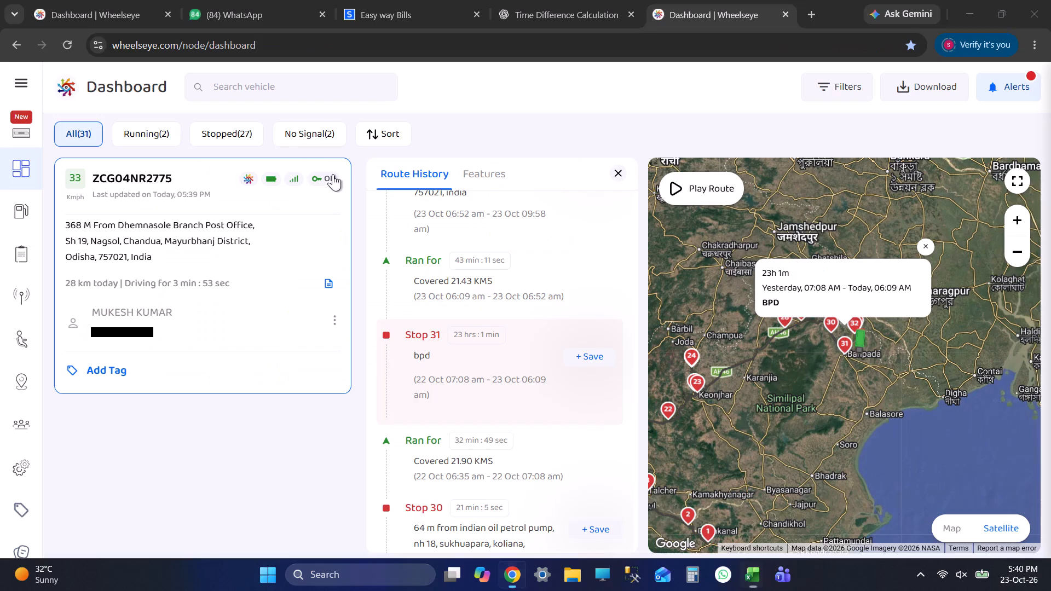
{"action": "left_click", "coordinate": [257, 93]}
{"action": "key", "text": "ctrl+v"}
{"action": "key", "text": "Return"}
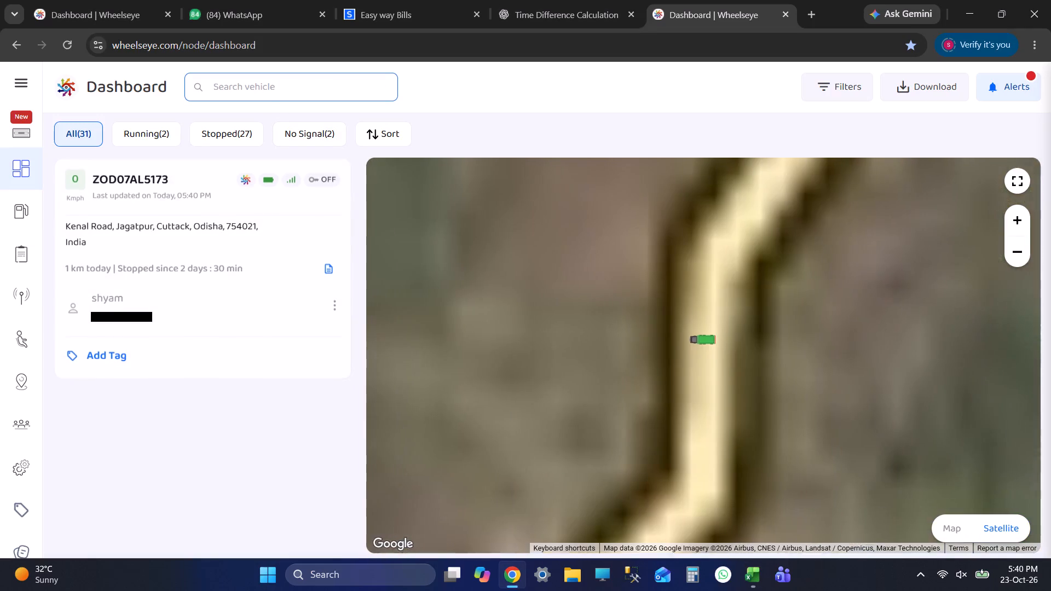
{"action": "left_click", "coordinate": [176, 255]}
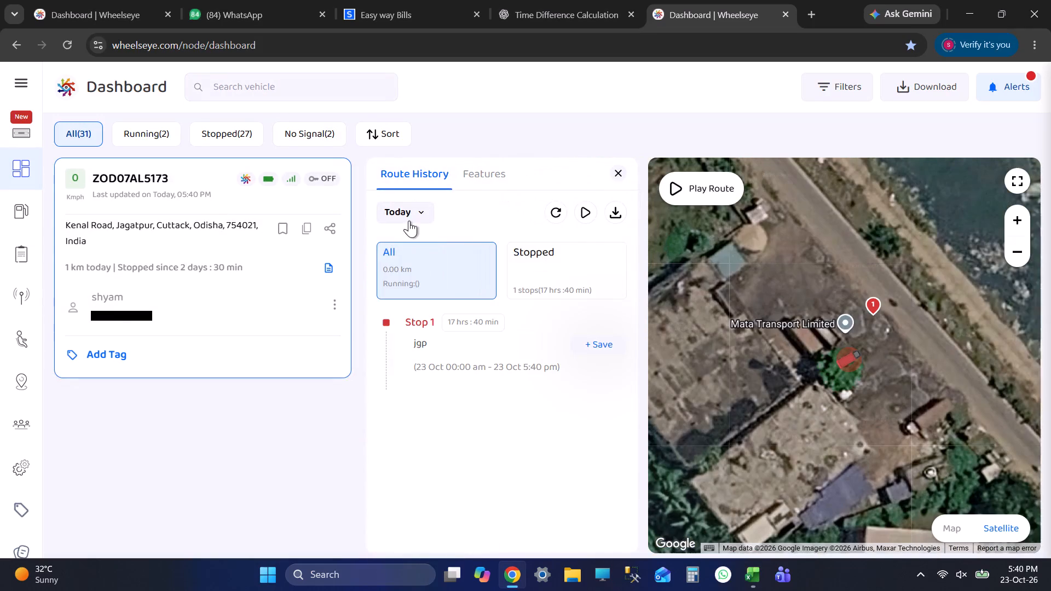
{"action": "left_click", "coordinate": [408, 218]}
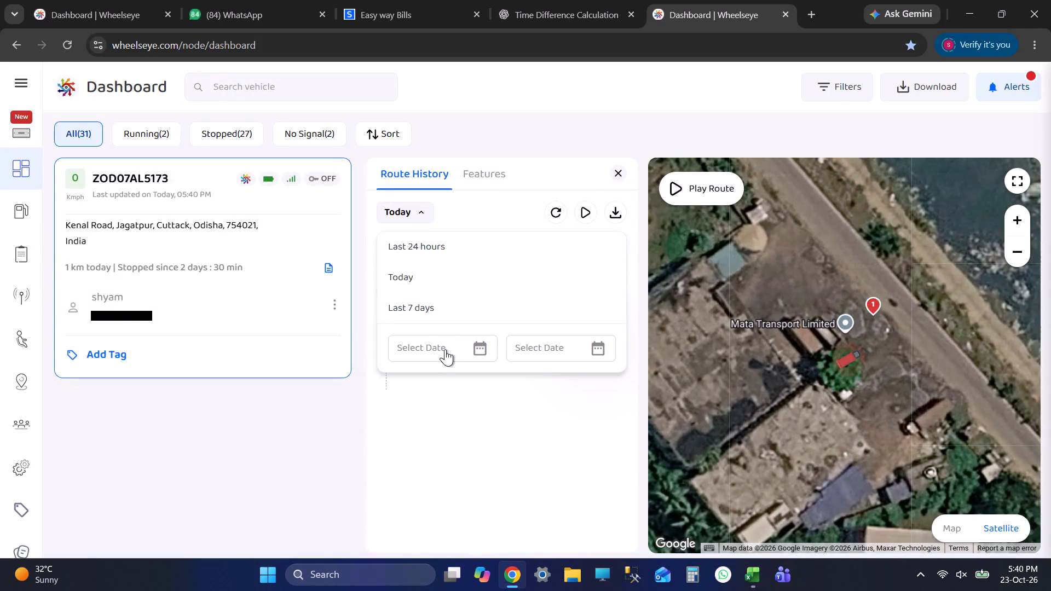
{"action": "left_click", "coordinate": [445, 349]}
{"action": "left_click", "coordinate": [550, 461]}
{"action": "left_click", "coordinate": [426, 318]}
{"action": "left_click", "coordinate": [514, 366]}
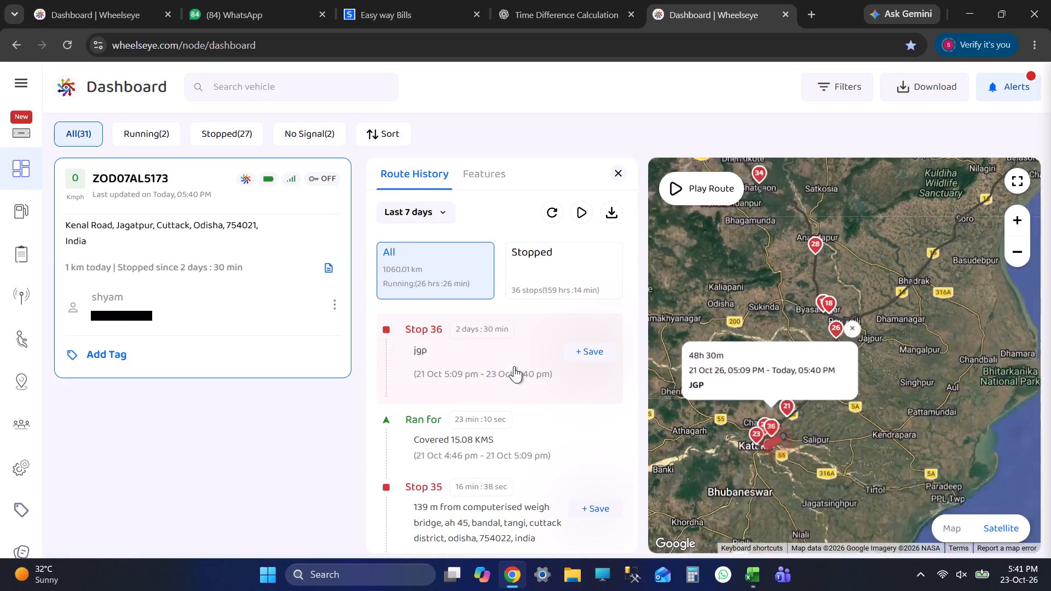
{"action": "key", "text": "alt+Tab"}
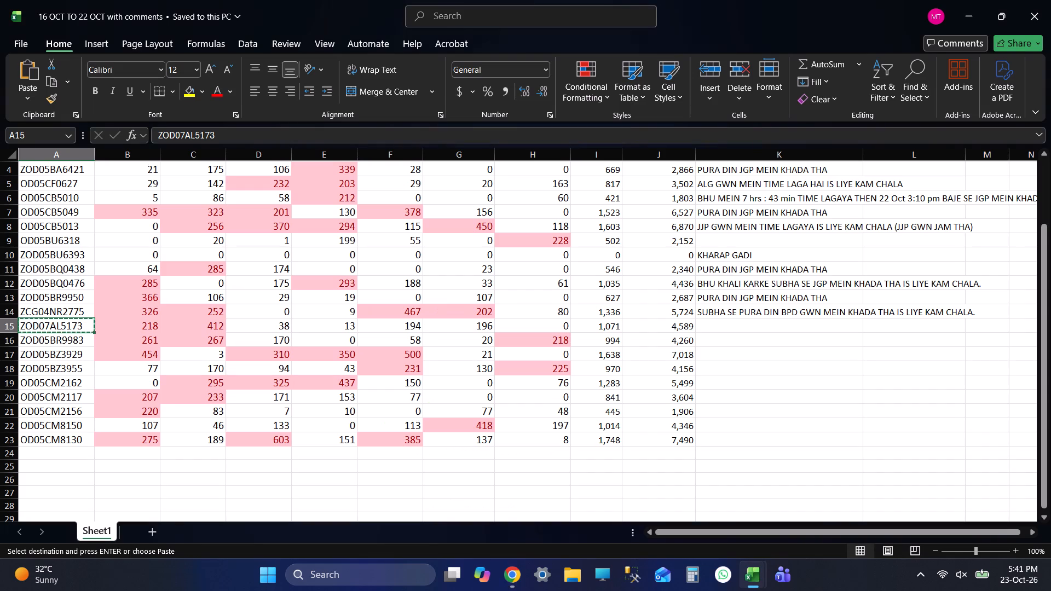
{"action": "key", "text": "Tab"}
{"action": "key", "text": "Tab"}
{"action": "key", "text": "Tab"}
{"action": "key", "text": "Tab"}
{"action": "key", "text": "Tab"}
{"action": "key", "text": "Tab"}
{"action": "key", "text": "Tab"}
{"action": "key", "text": "Tab"}
{"action": "key", "text": "Tab"}
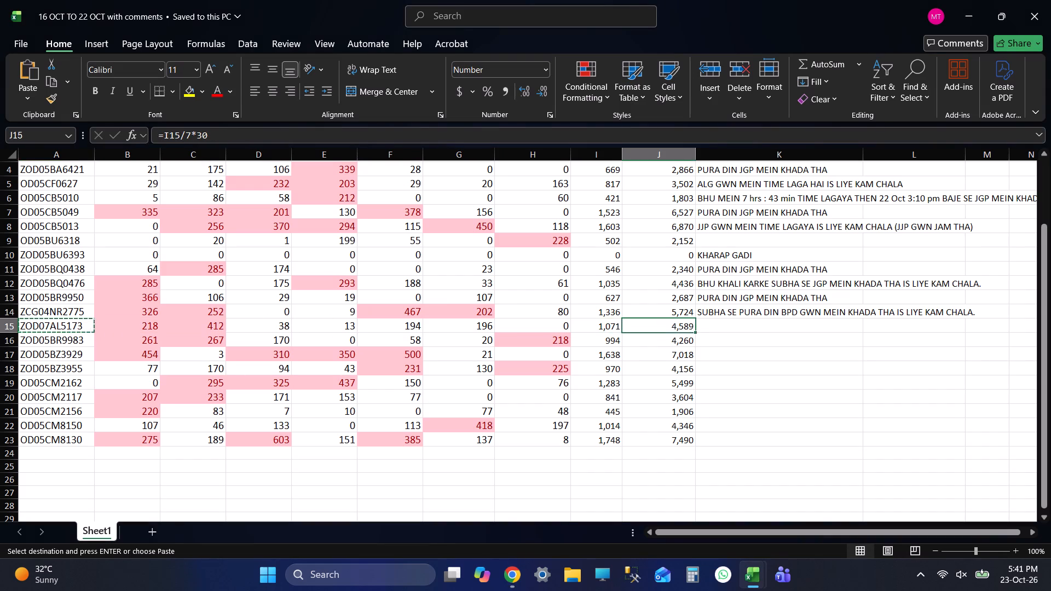
{"action": "key", "text": "Tab"}
{"action": "left_click", "coordinate": [744, 294]}
{"action": "key", "text": "ctrl+c"}
{"action": "left_click", "coordinate": [732, 325]}
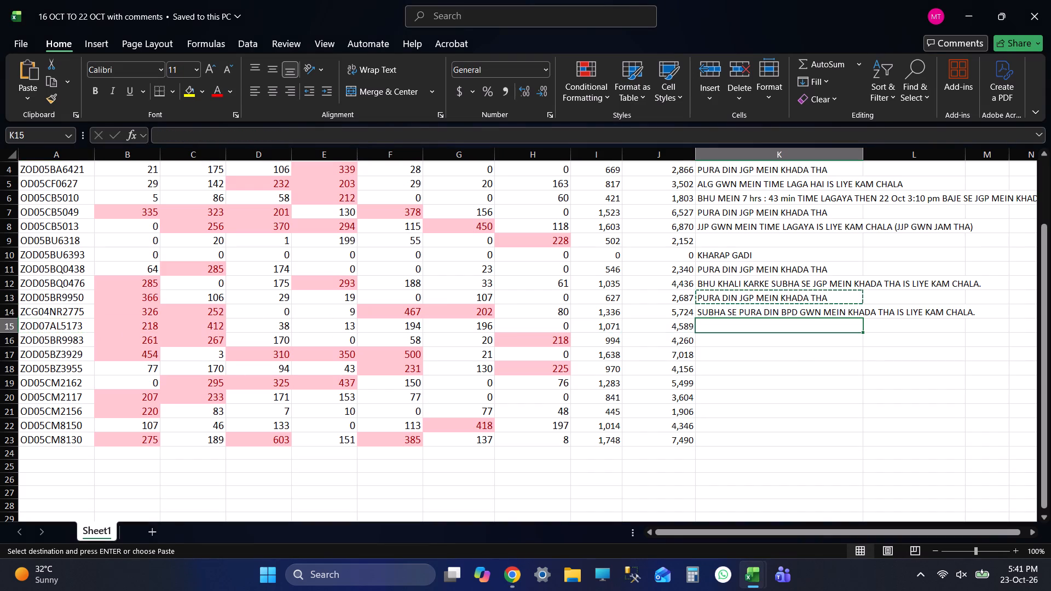
{"action": "key", "text": "ctrl+v"}
{"action": "left_click", "coordinate": [738, 341]}
{"action": "key", "text": "ctrl+s"}
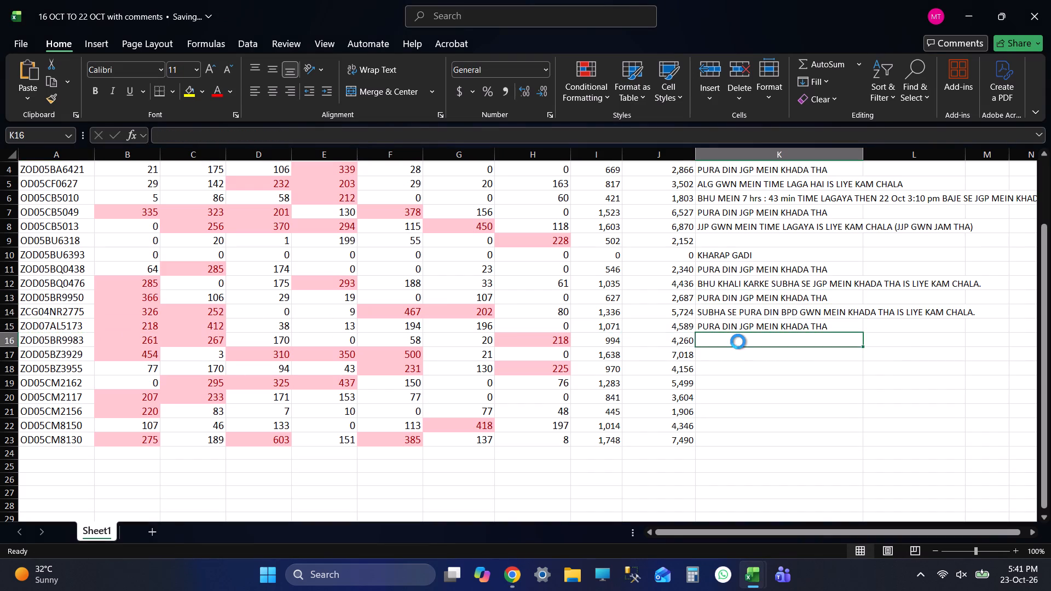
{"action": "key", "text": "shift+Tab"}
{"action": "key", "text": "shift+Tab"}
{"action": "key", "text": "shift+Tab"}
{"action": "key", "text": "shift+Tab"}
{"action": "key", "text": "shift+Tab"}
{"action": "key", "text": "shift+Tab"}
{"action": "key", "text": "shift+Tab"}
{"action": "key", "text": "shift+Tab"}
{"action": "key", "text": "shift+Tab"}
{"action": "key", "text": "shift+Tab"}
{"action": "key", "text": "shift+Tab"}
{"action": "key", "text": "shift+Tab"}
{"action": "key", "text": "shift+Tab"}
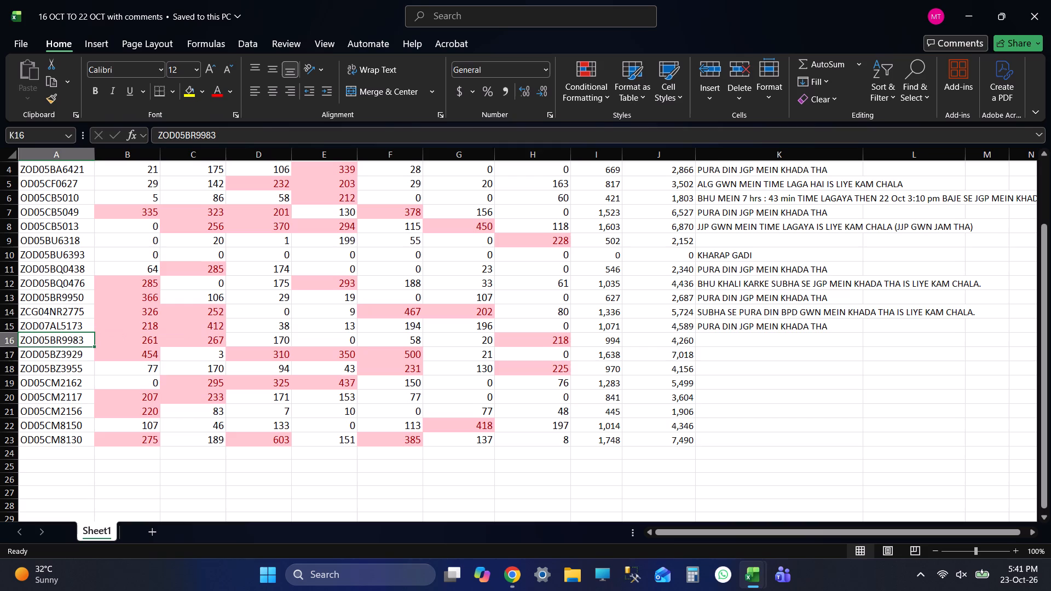
{"action": "left_click", "coordinate": [557, 352]}
{"action": "key", "text": "shift+Tab"}
{"action": "key", "text": "shift+Tab"}
{"action": "key", "text": "shift+Tab"}
{"action": "key", "text": "shift+Tab"}
{"action": "key", "text": "shift+Tab"}
{"action": "key", "text": "shift+Tab"}
{"action": "key", "text": "shift+Tab"}
{"action": "key", "text": "shift+Tab"}
{"action": "key", "text": "shift+Tab"}
{"action": "key", "text": "shift+Tab"}
{"action": "key", "text": "shift+Tab"}
{"action": "key", "text": "ctrl+c"}
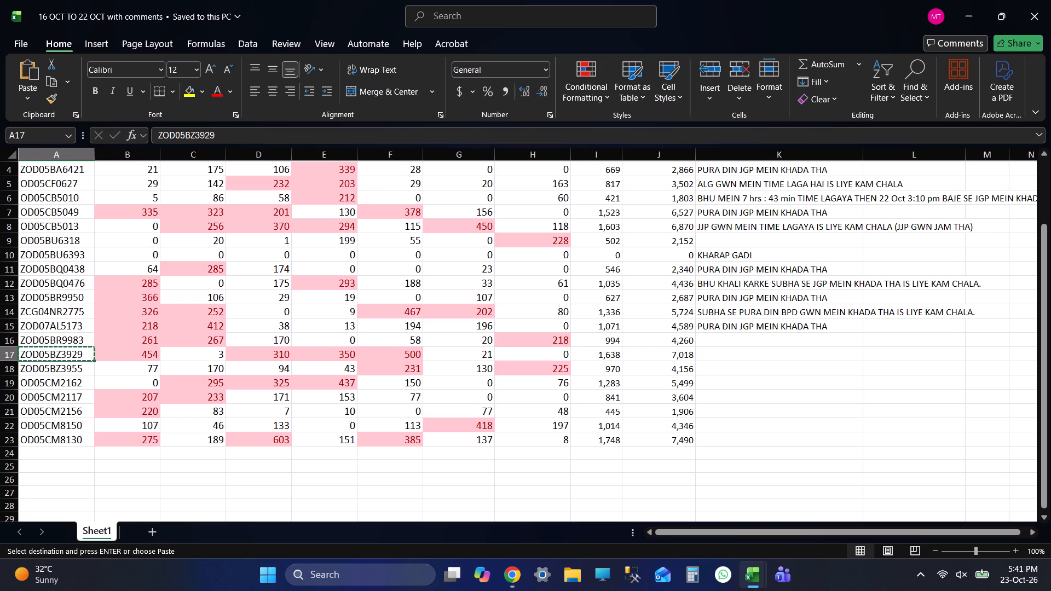
{"action": "key", "text": "alt+Tab"}
{"action": "left_click", "coordinate": [305, 89]}
{"action": "key", "text": "ctrl+v"}
{"action": "key", "text": "Return"}
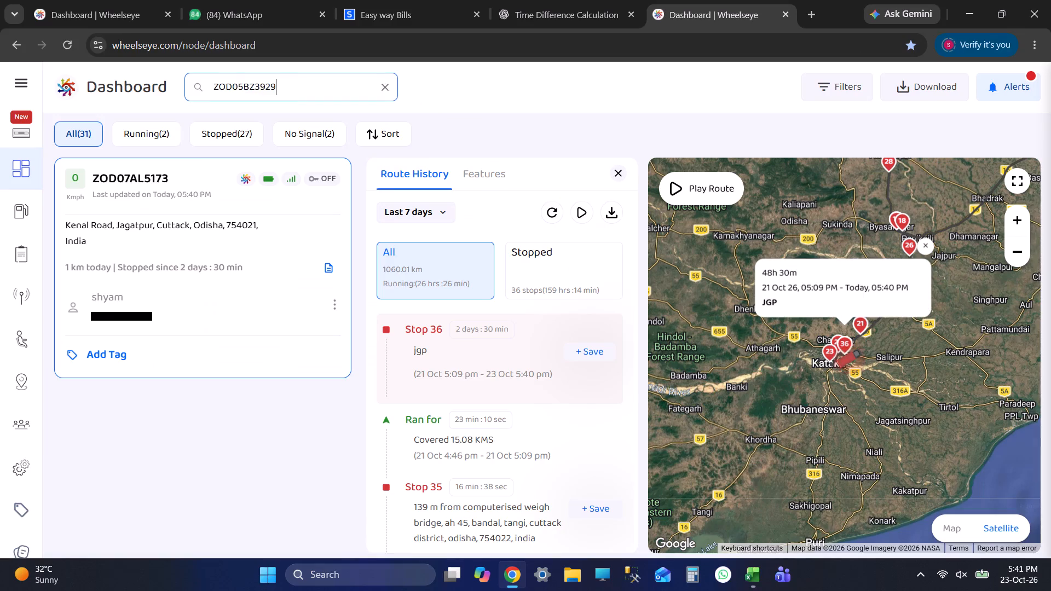
{"action": "left_click", "coordinate": [165, 226]}
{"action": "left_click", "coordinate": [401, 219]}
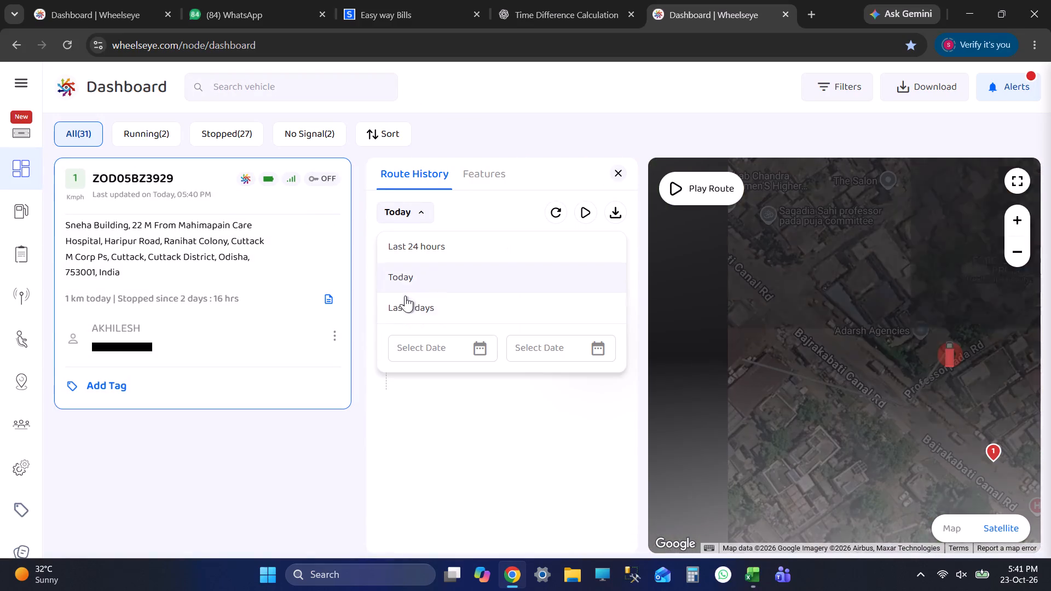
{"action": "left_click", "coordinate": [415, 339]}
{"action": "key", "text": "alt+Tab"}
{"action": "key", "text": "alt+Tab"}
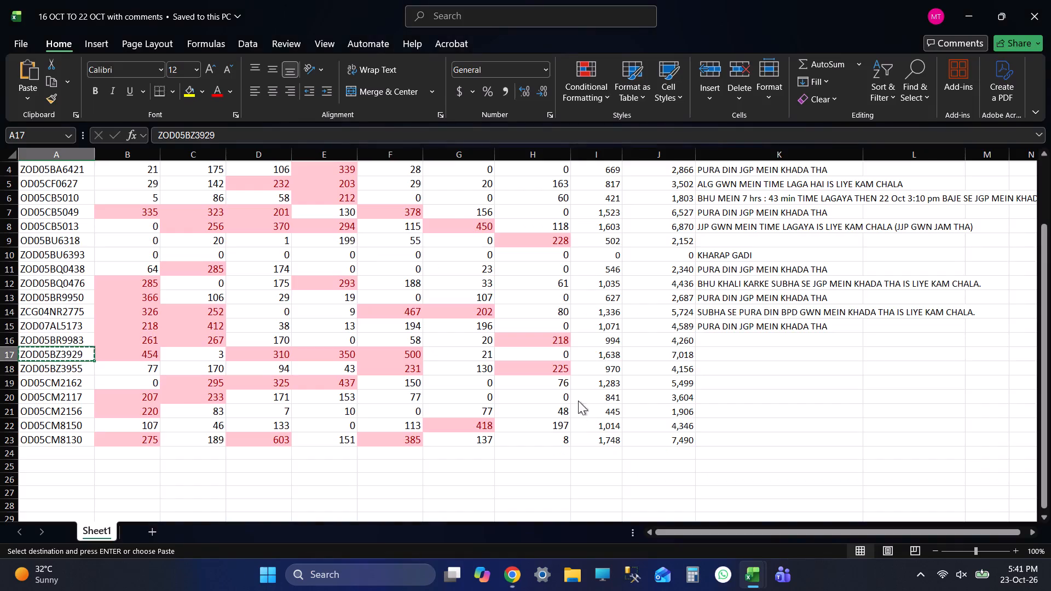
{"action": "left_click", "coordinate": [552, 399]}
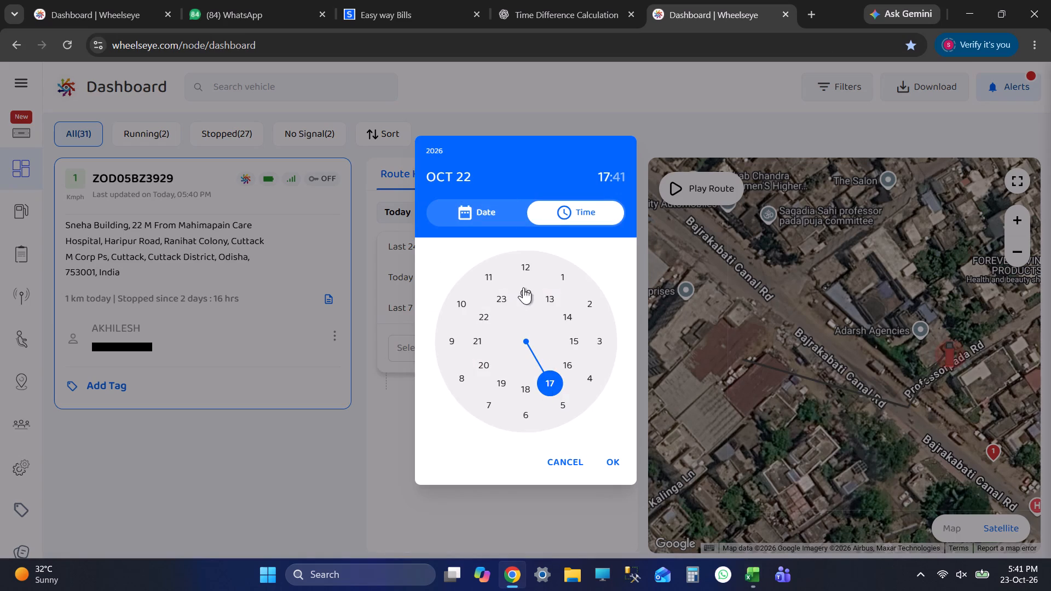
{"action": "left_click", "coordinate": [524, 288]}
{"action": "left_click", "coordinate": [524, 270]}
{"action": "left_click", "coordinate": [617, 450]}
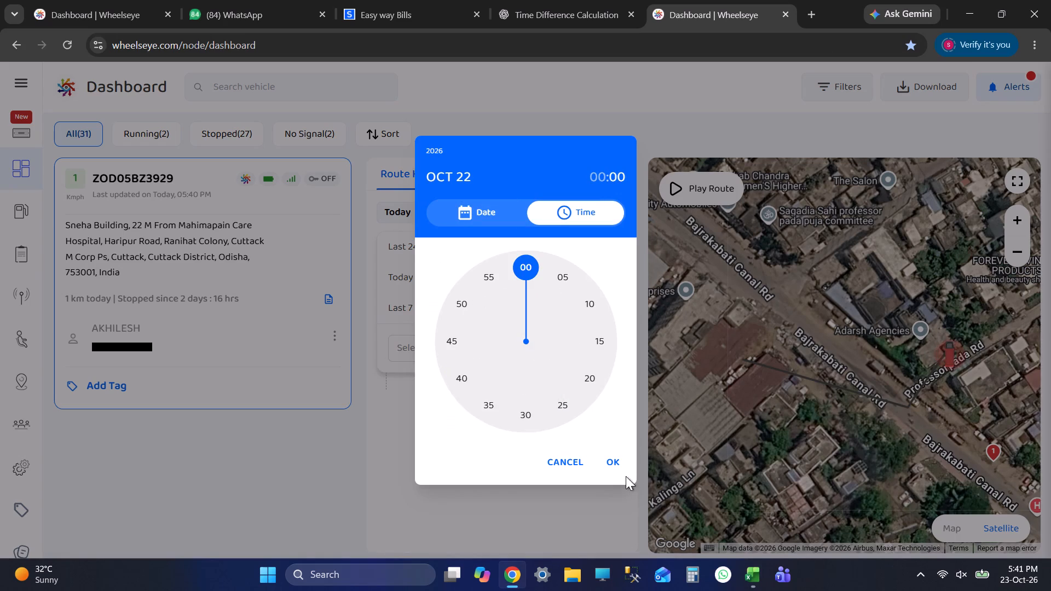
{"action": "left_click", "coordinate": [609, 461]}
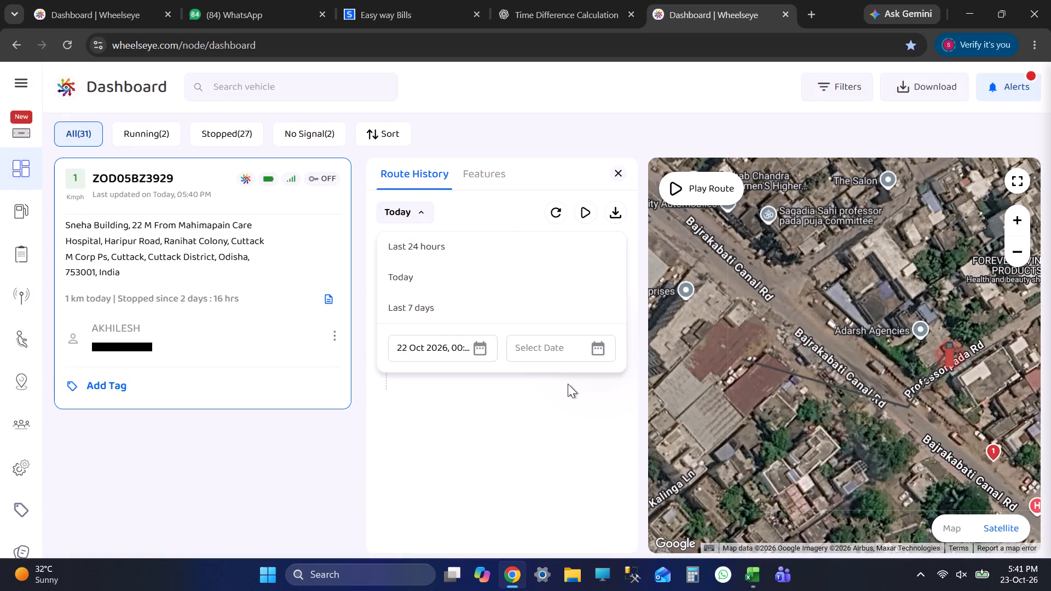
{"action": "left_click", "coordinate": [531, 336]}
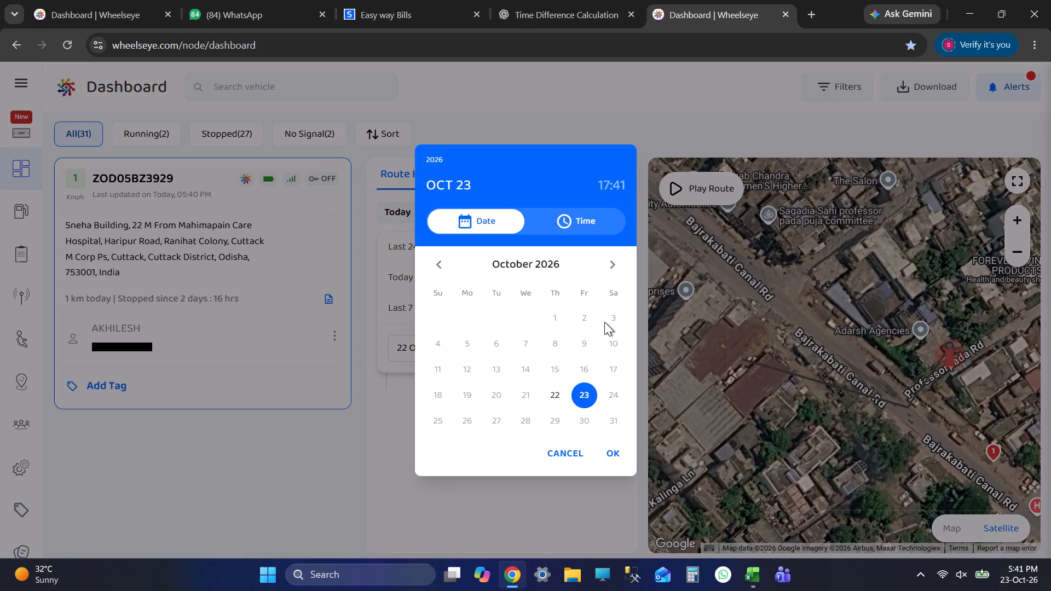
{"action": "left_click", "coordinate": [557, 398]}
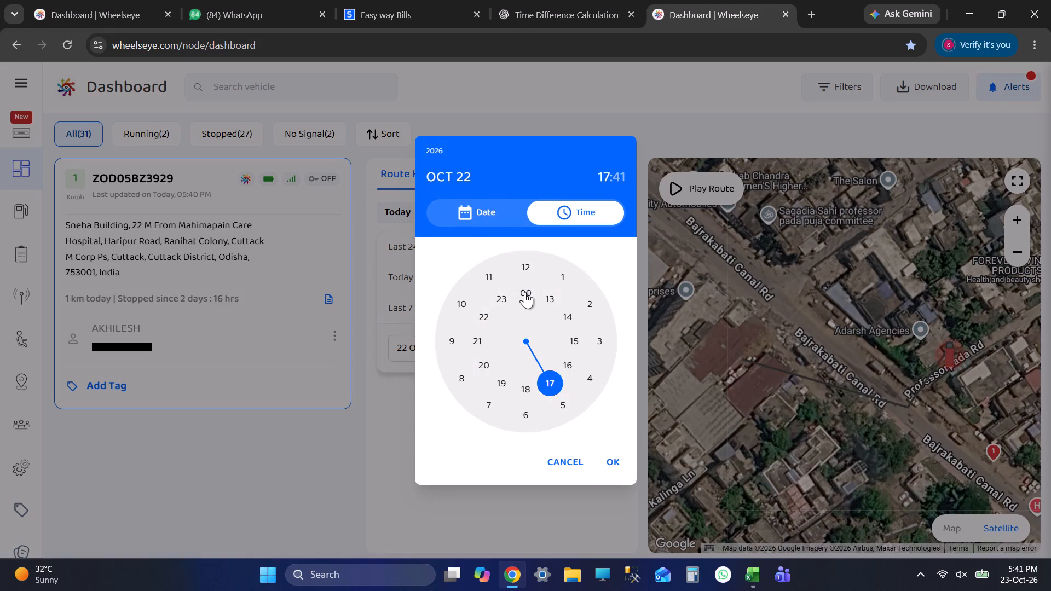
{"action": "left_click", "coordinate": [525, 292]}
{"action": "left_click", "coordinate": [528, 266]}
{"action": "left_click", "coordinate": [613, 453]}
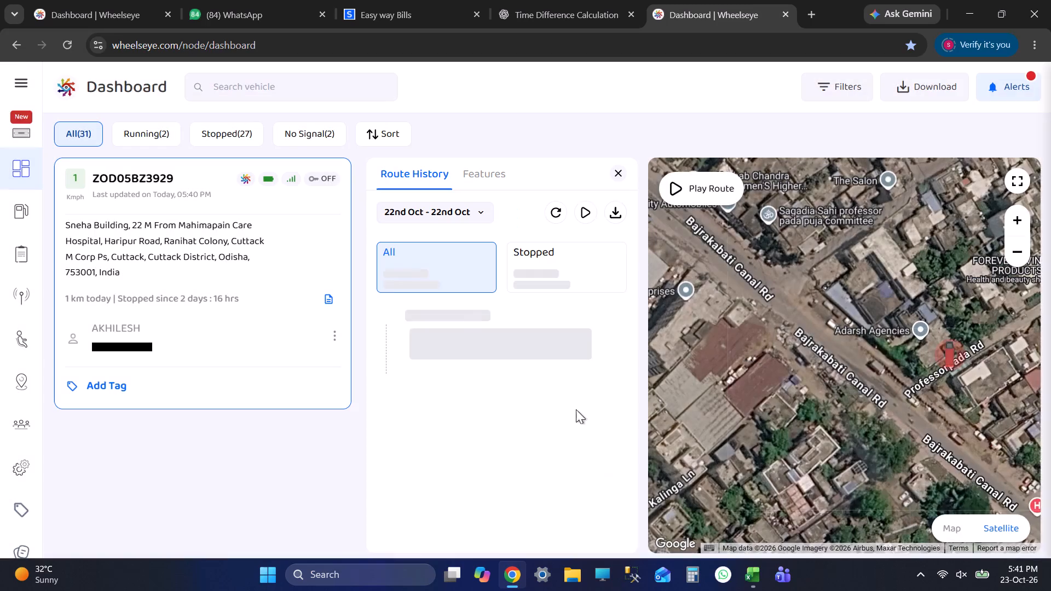
{"action": "left_click", "coordinate": [423, 212]}
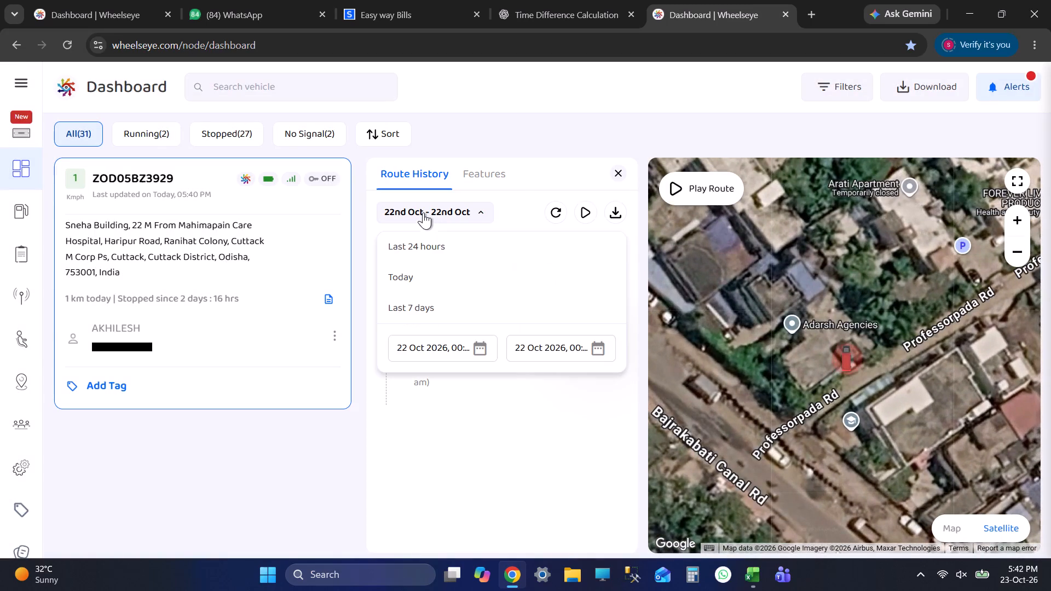
{"action": "key", "text": "alt+Tab"}
{"action": "key", "text": "alt+Tab"}
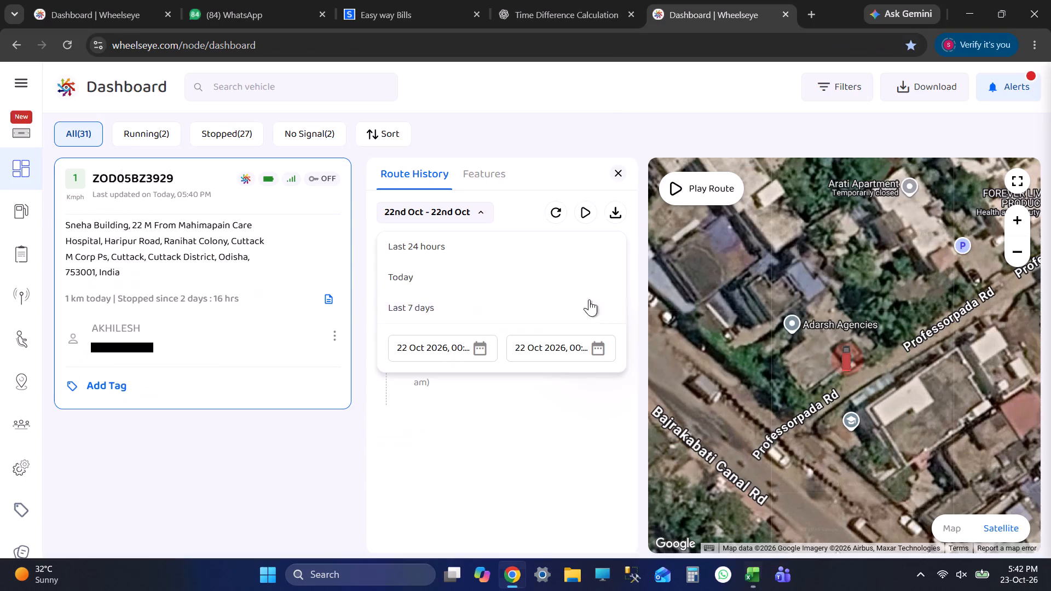
{"action": "left_click", "coordinate": [464, 456]}
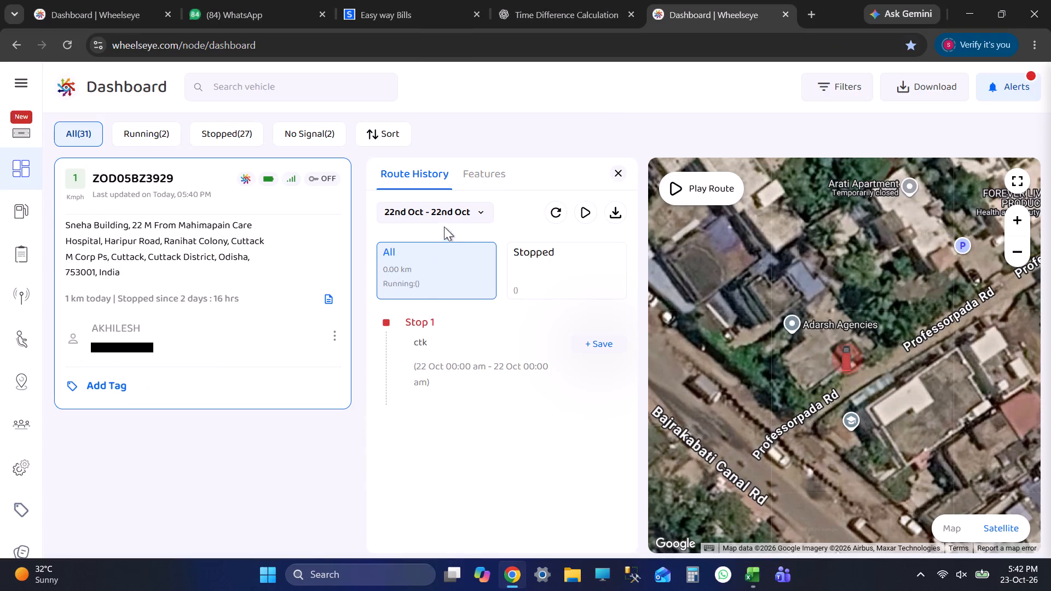
{"action": "left_click", "coordinate": [448, 216]}
{"action": "left_click", "coordinate": [428, 309]}
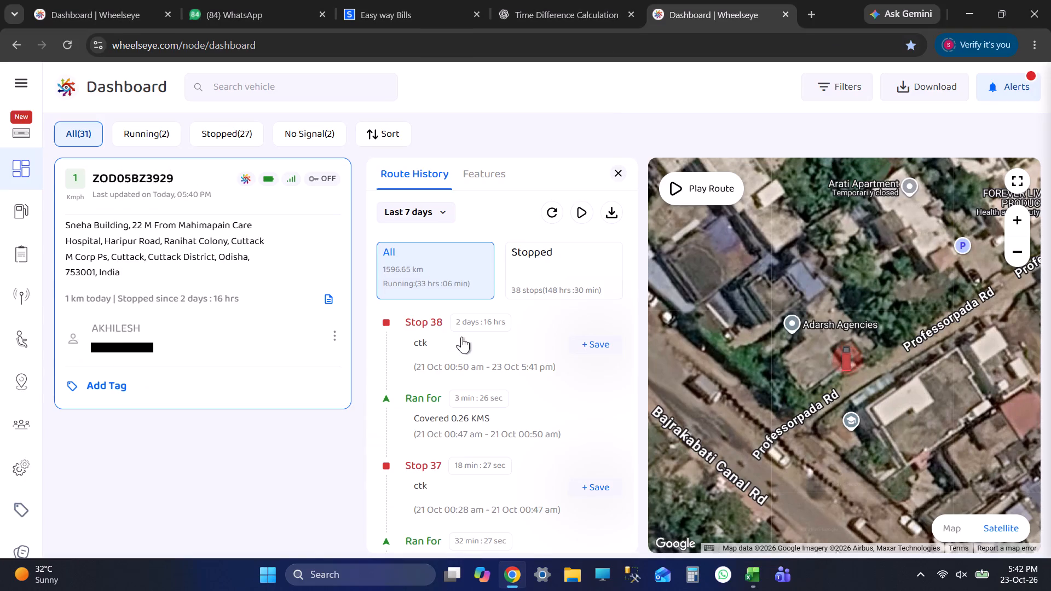
{"action": "left_click", "coordinate": [474, 339]}
{"action": "key", "text": "alt+Tab"}
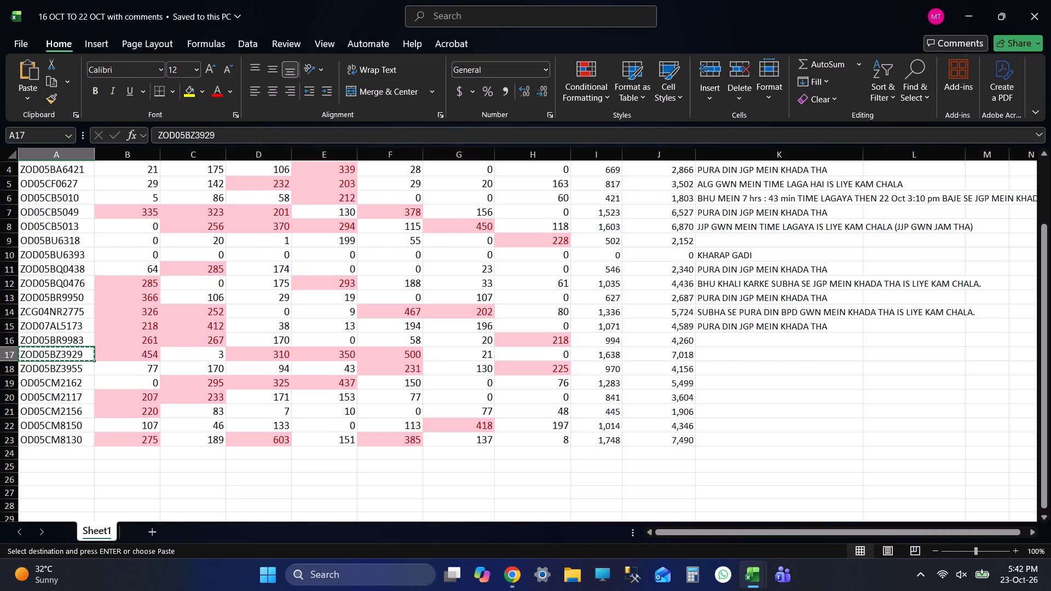
{"action": "key", "text": "Tab"}
{"action": "key", "text": "Tab"}
{"action": "key", "text": "Tab"}
{"action": "key", "text": "Tab"}
{"action": "key", "text": "Tab"}
{"action": "key", "text": "Tab"}
{"action": "key", "text": "Tab"}
{"action": "key", "text": "Tab"}
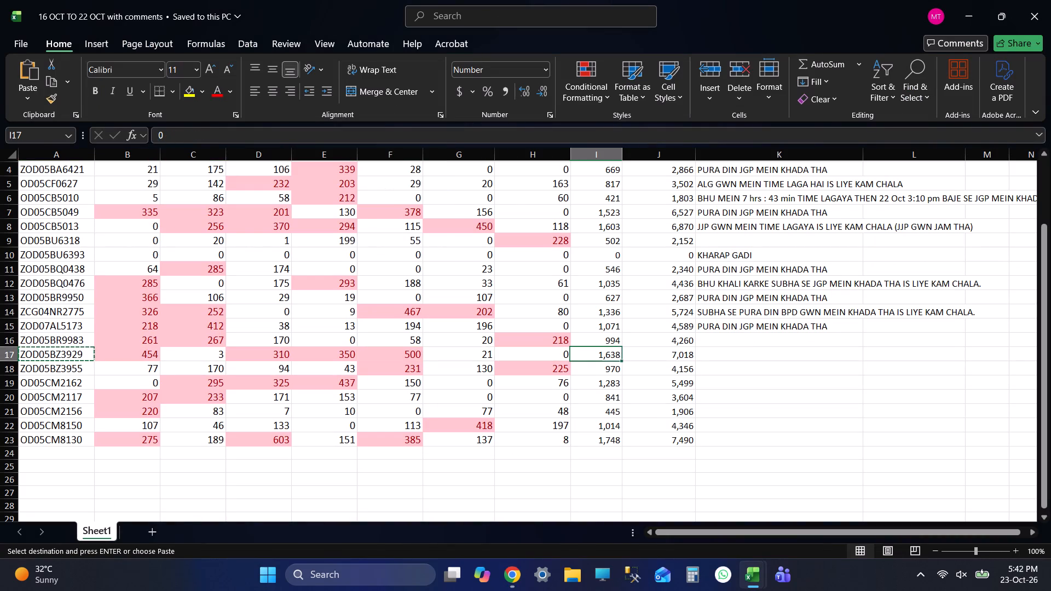
{"action": "key", "text": "shift+Tab"}
{"action": "key", "text": "shift+Tab"}
{"action": "key", "text": "shift+Tab"}
{"action": "key", "text": "shift+Tab"}
{"action": "key", "text": "shift+Tab"}
{"action": "key", "text": "shift+Tab"}
{"action": "key", "text": "shift+Tab"}
{"action": "key", "text": "shift+Tab"}
{"action": "key", "text": "shift+Tab"}
{"action": "key", "text": "shift+Tab"}
{"action": "key", "text": "alt+Tab"}
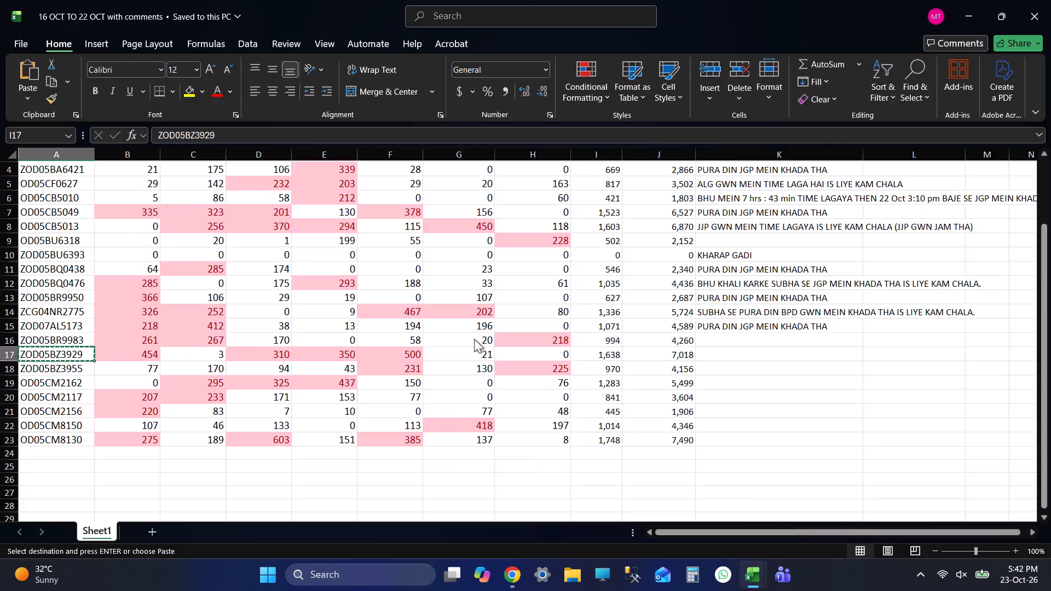
{"action": "key", "text": "alt+Tab"}
{"action": "key", "text": "Tab"}
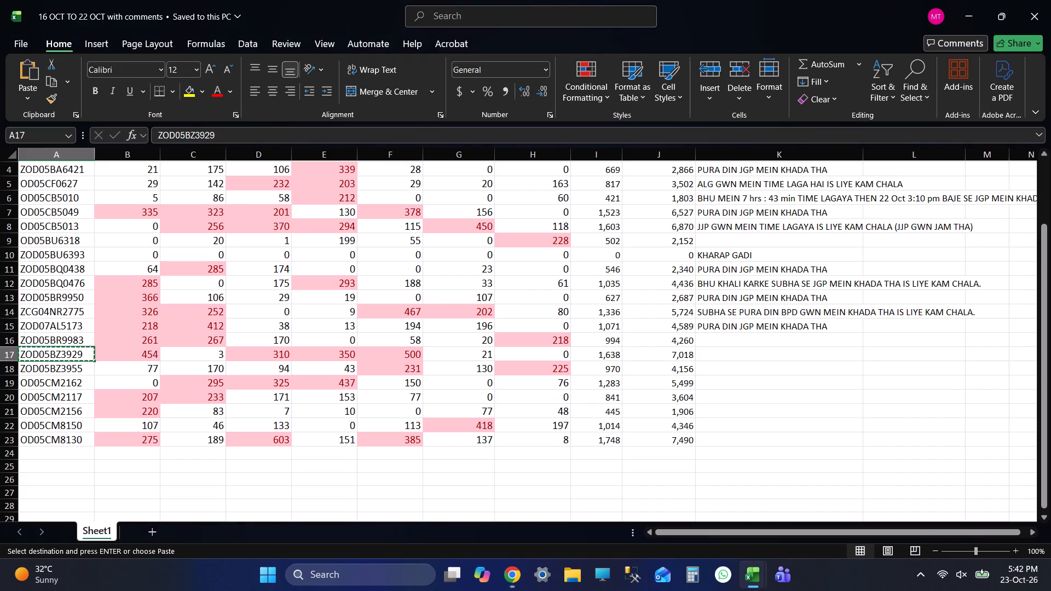
{"action": "key", "text": "Tab"}
{"action": "key", "text": "Tab"}
{"action": "key", "text": "Tab"}
{"action": "key", "text": "Tab"}
{"action": "key", "text": "Tab"}
{"action": "key", "text": "Tab"}
{"action": "key", "text": "Tab"}
{"action": "key", "text": "Tab"}
{"action": "key", "text": "Tab"}
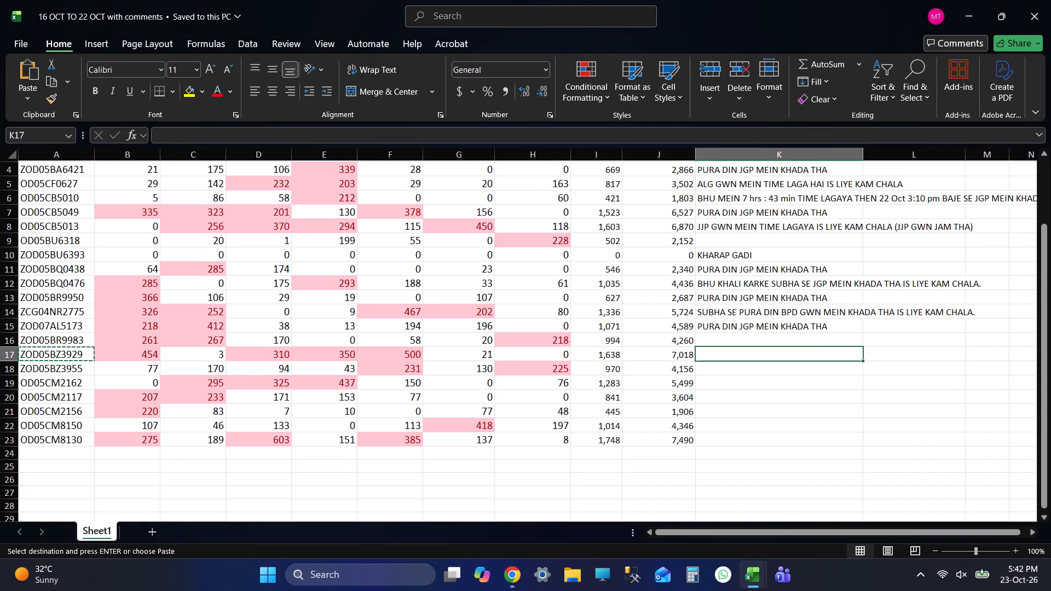
{"action": "key", "text": "alt+Tab"}
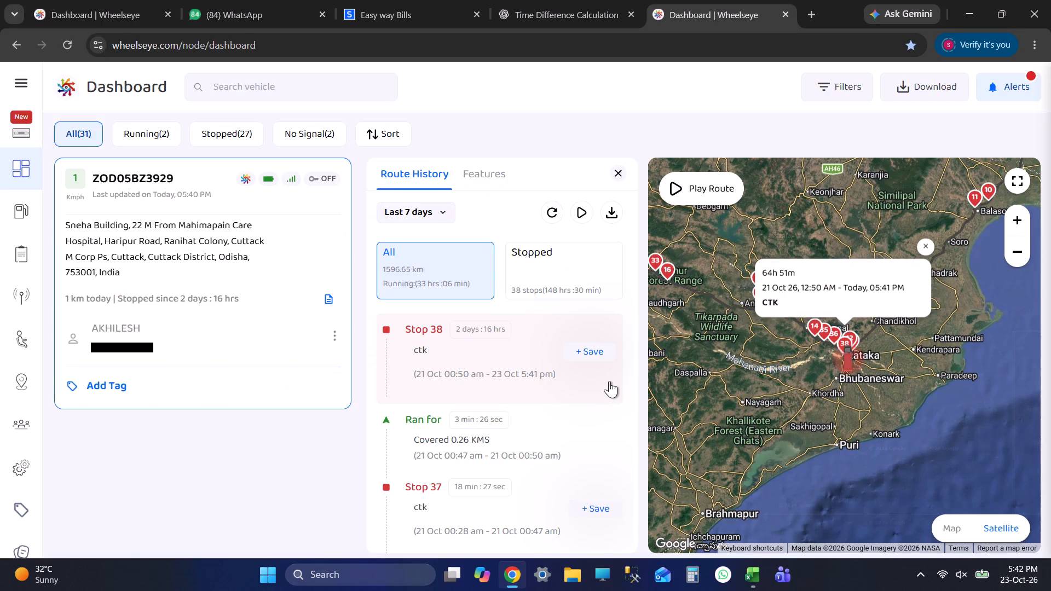
{"action": "key", "text": "alt+Tab"}
{"action": "key", "text": "alt+Tab"}
{"action": "scroll", "coordinate": [535, 394], "scroll_direction": "down", "scroll_amount": 3}
{"action": "scroll", "coordinate": [535, 413], "scroll_direction": "up", "scroll_amount": 2}
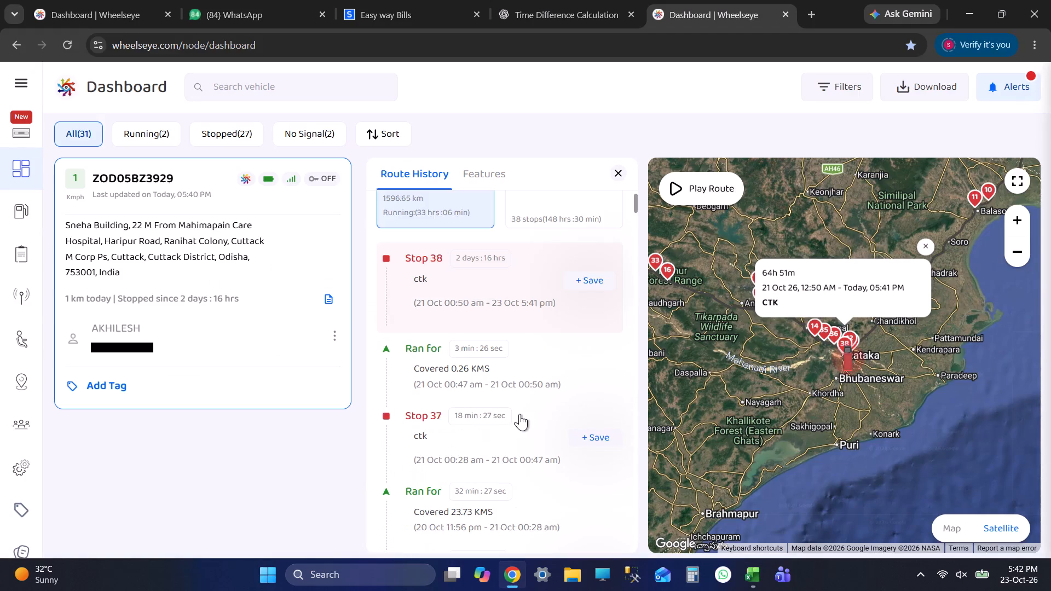
{"action": "left_click", "coordinate": [519, 414]}
{"action": "scroll", "coordinate": [519, 414], "scroll_direction": "down", "scroll_amount": 2}
{"action": "left_click", "coordinate": [511, 413]}
{"action": "scroll", "coordinate": [511, 413], "scroll_direction": "down", "scroll_amount": 1}
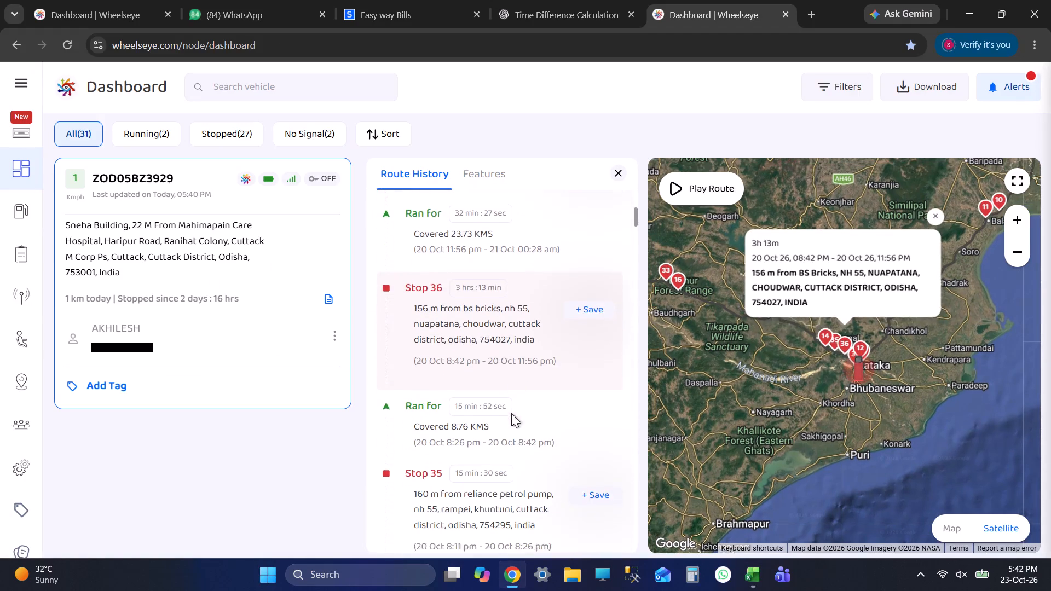
{"action": "scroll", "coordinate": [838, 347], "scroll_direction": "up", "scroll_amount": 12}
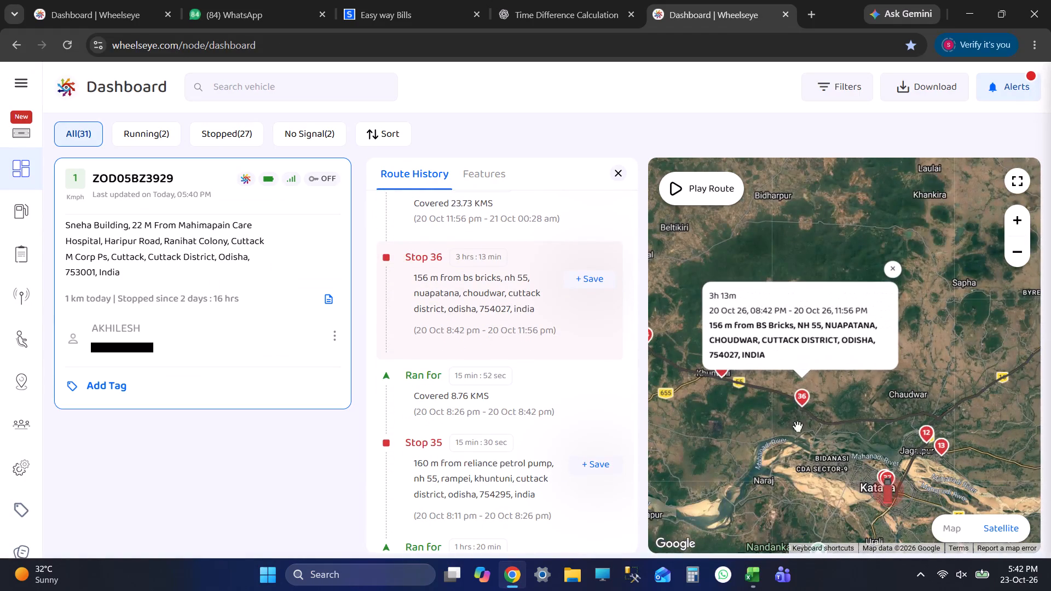
{"action": "scroll", "coordinate": [467, 432], "scroll_direction": "down", "scroll_amount": 1}
{"action": "left_click", "coordinate": [475, 405]}
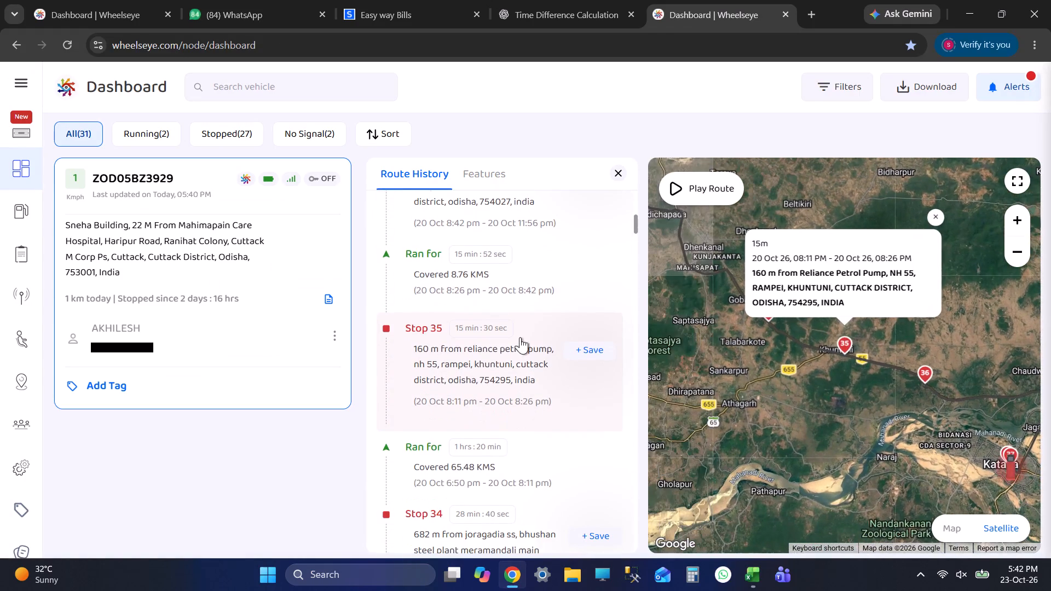
{"action": "scroll", "coordinate": [520, 337], "scroll_direction": "up", "scroll_amount": 3}
{"action": "left_click", "coordinate": [498, 379]}
{"action": "scroll", "coordinate": [513, 408], "scroll_direction": "up", "scroll_amount": 3}
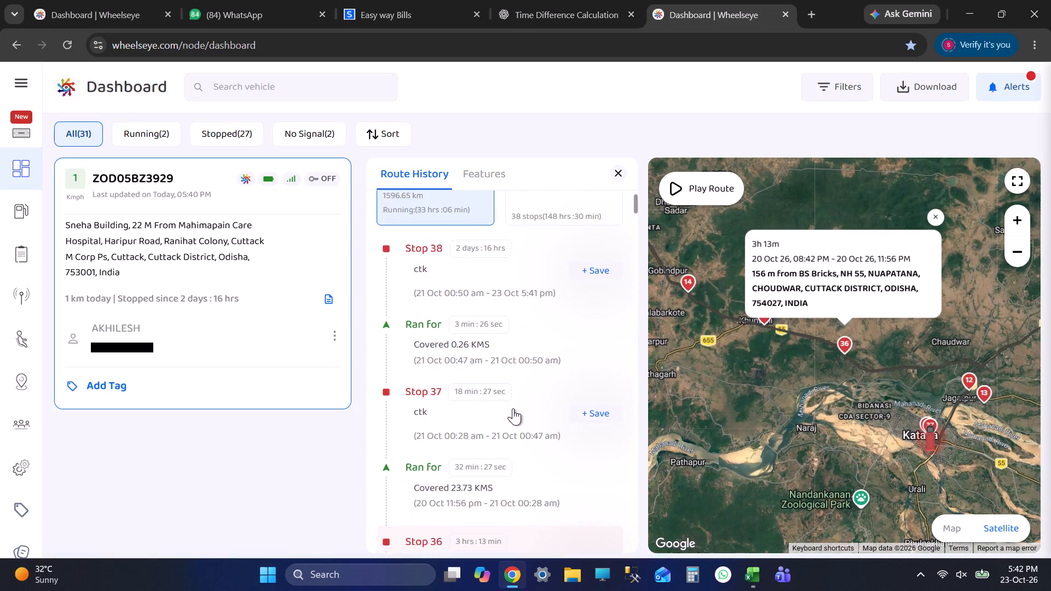
{"action": "left_click", "coordinate": [513, 408]}
{"action": "scroll", "coordinate": [513, 408], "scroll_direction": "up", "scroll_amount": 3}
{"action": "left_click", "coordinate": [513, 371]}
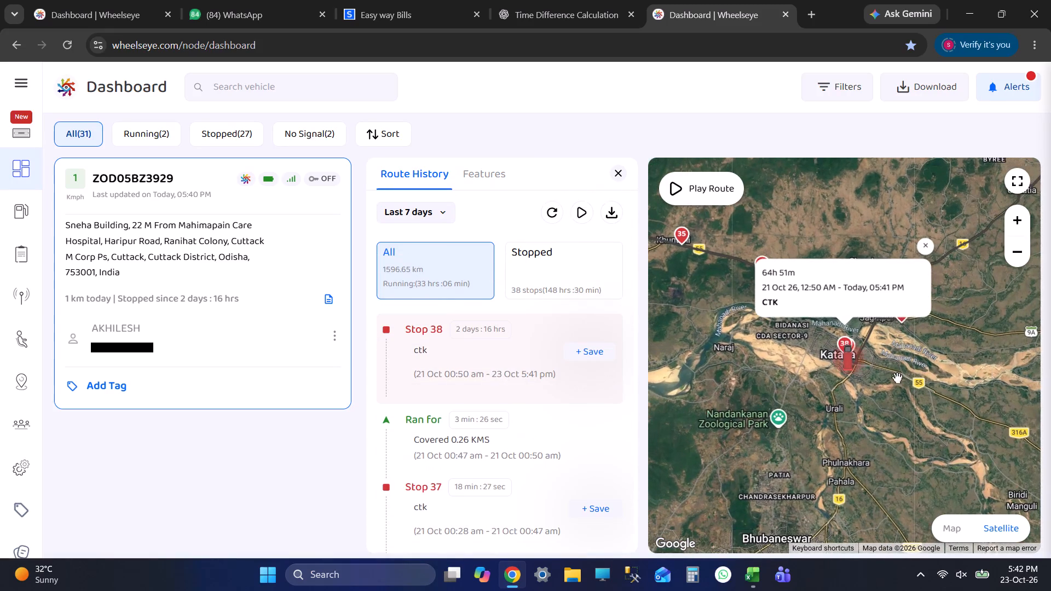
{"action": "scroll", "coordinate": [896, 378], "scroll_direction": "up", "scroll_amount": 4}
{"action": "left_click_drag", "start_coordinate": [829, 352], "coordinate": [880, 395]}
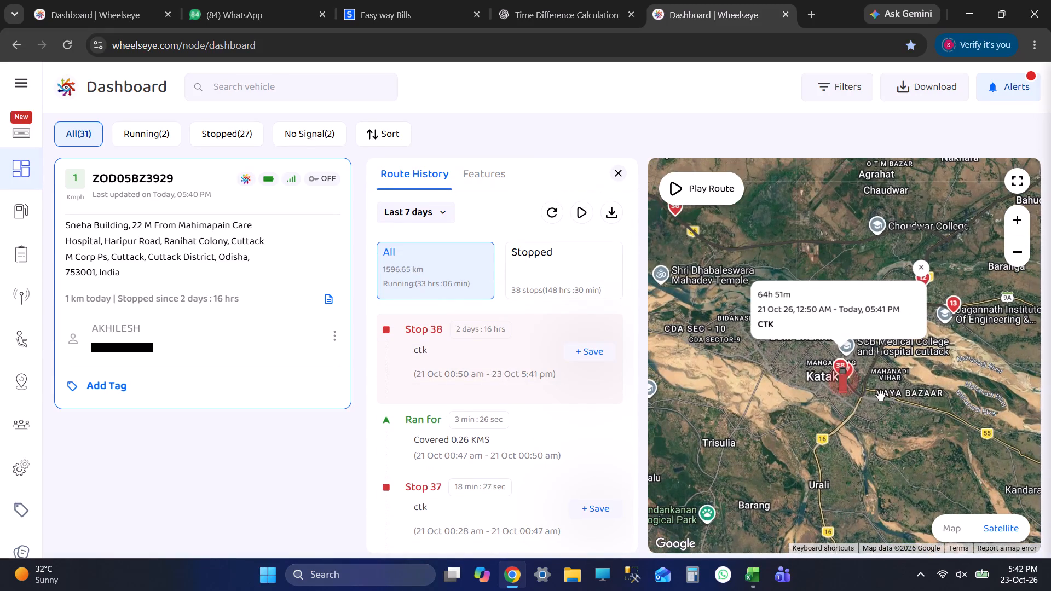
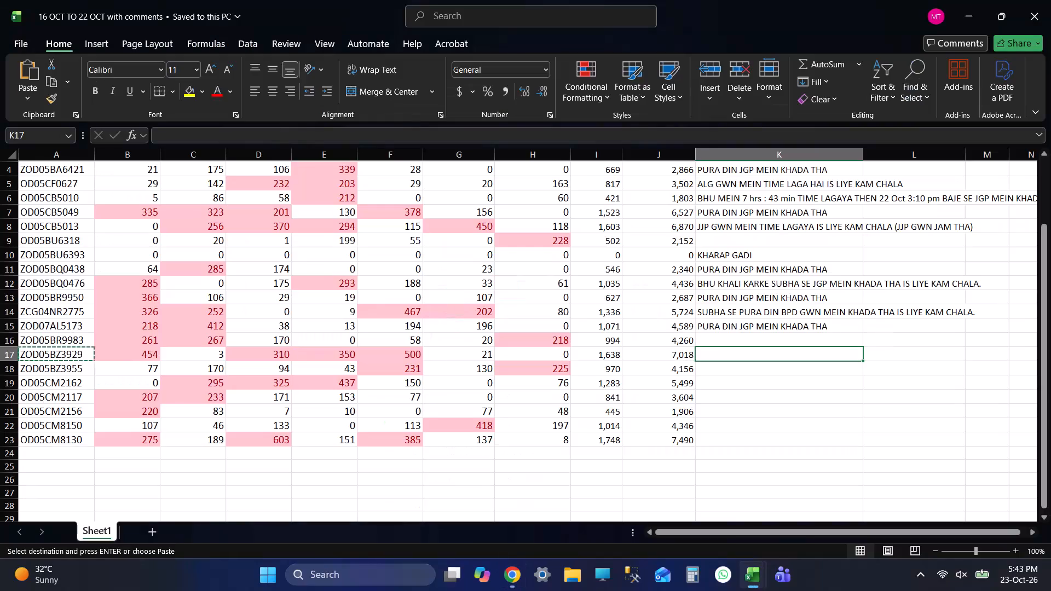
{"action": "key", "text": "alt+Tab"}
{"action": "key", "text": "alt+Tab"}
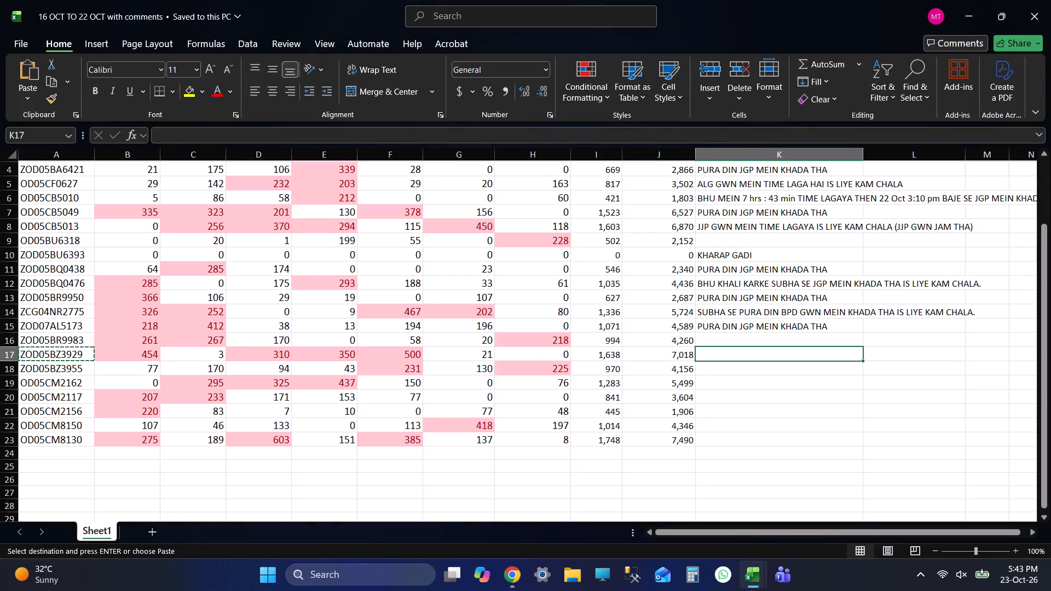
{"action": "key", "text": "shift+Tab"}
{"action": "key", "text": "shift+Tab"}
{"action": "key", "text": "shift+Tab"}
{"action": "key", "text": "shift+Tab"}
{"action": "key", "text": "shift+Tab"}
{"action": "key", "text": "shift+Tab"}
{"action": "key", "text": "shift+Tab"}
{"action": "key", "text": "shift+Tab"}
{"action": "key", "text": "shift+Tab"}
{"action": "key", "text": "shift+Tab"}
{"action": "key", "text": "shift+Tab"}
{"action": "key", "text": "shift+Tab"}
{"action": "key", "text": "shift+Tab"}
{"action": "key", "text": "shift+Tab"}
{"action": "key", "text": "shift+Tab"}
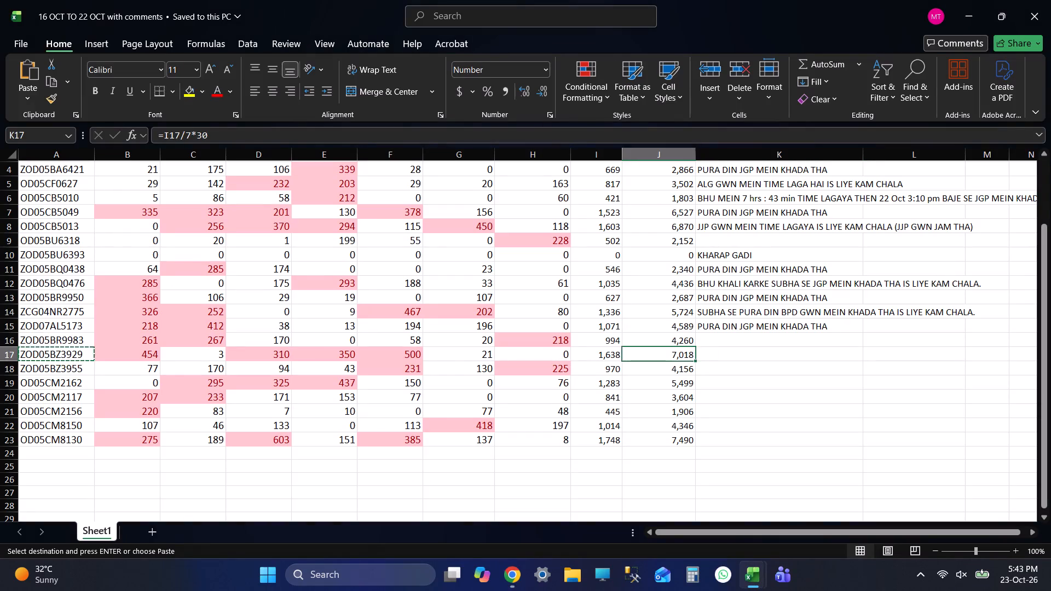
{"action": "key", "text": "shift+Tab"}
{"action": "key", "text": "shift+Tab"}
{"action": "key", "text": "Tab"}
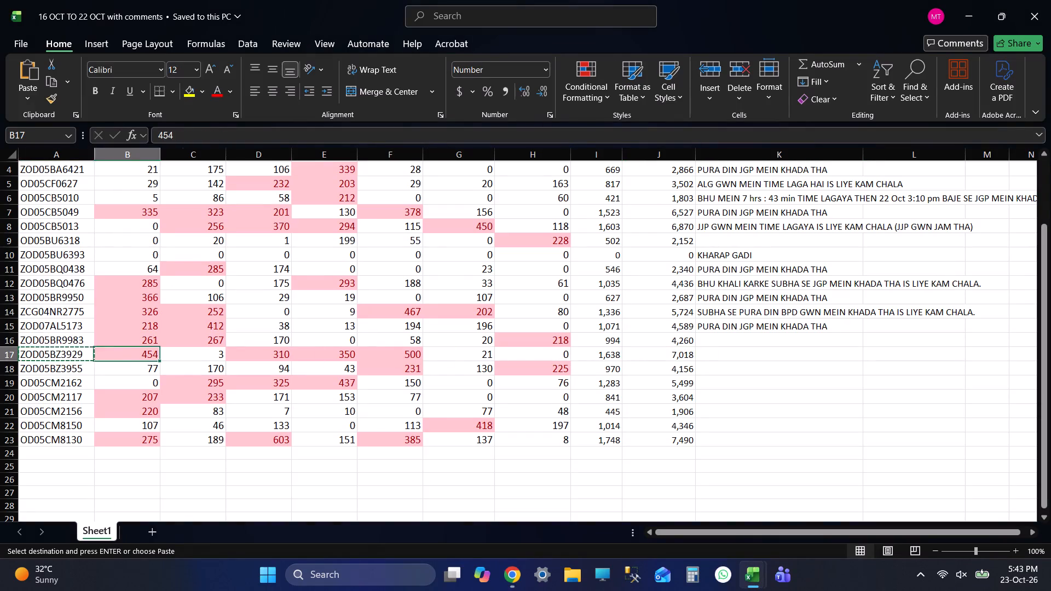
{"action": "key", "text": "Tab"}
{"action": "key", "text": "Tab"}
{"action": "key", "text": "Tab"}
{"action": "key", "text": "Tab"}
{"action": "key", "text": "Tab"}
{"action": "key", "text": "Tab"}
{"action": "key", "text": "Tab"}
{"action": "key", "text": "Tab"}
{"action": "key", "text": "Tab"}
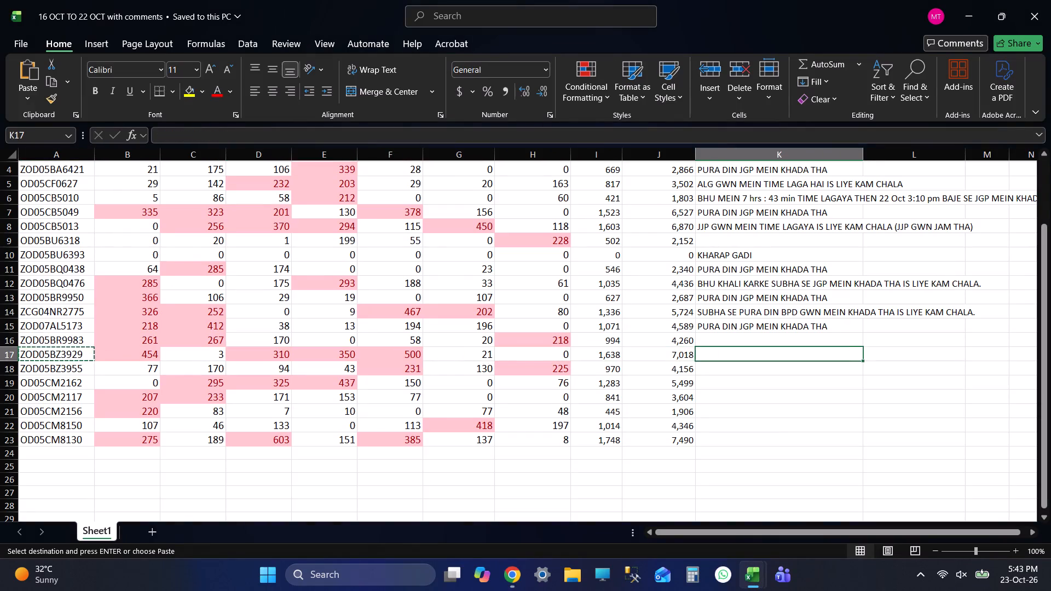
{"action": "key", "text": "alt+Tab"}
{"action": "key", "text": "alt+Tab"}
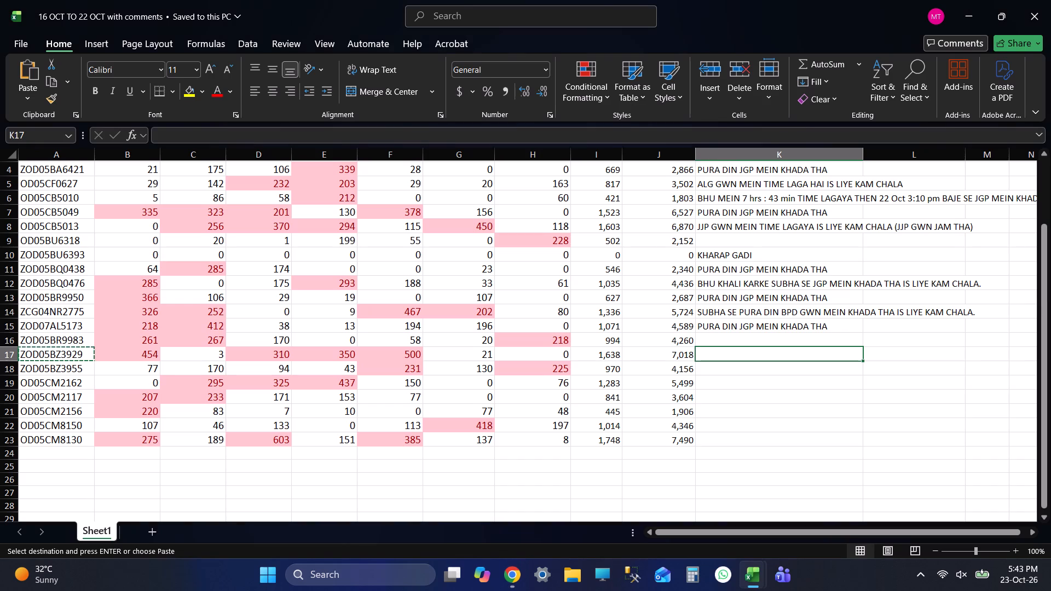
{"action": "type", "text": "PURA"}
{"action": "key", "text": "space"}
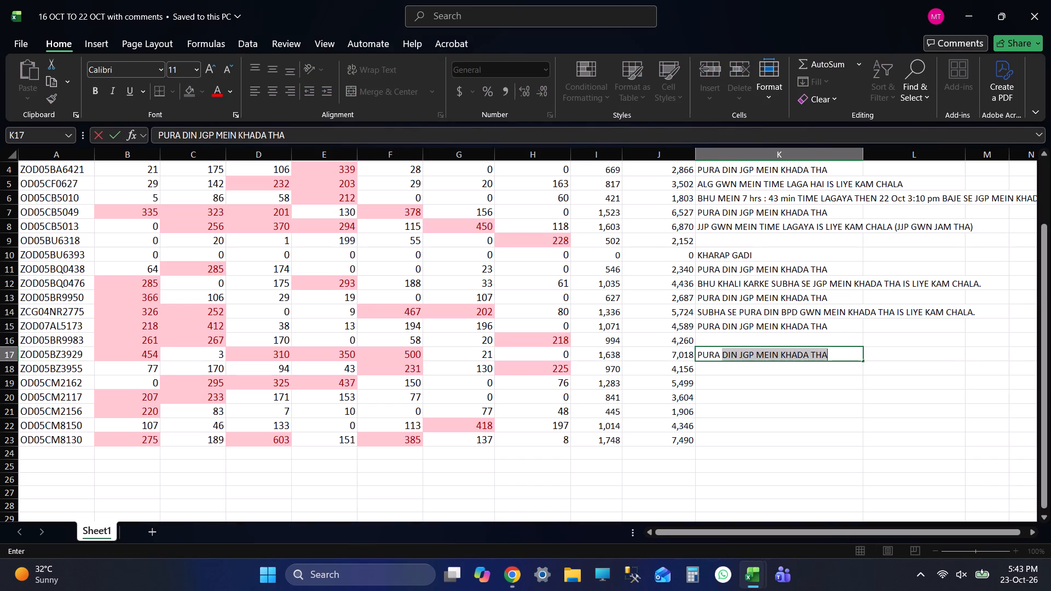
{"action": "type", "text": "DIN CTK MEIN KHADA THA"}
{"action": "key", "text": "space"}
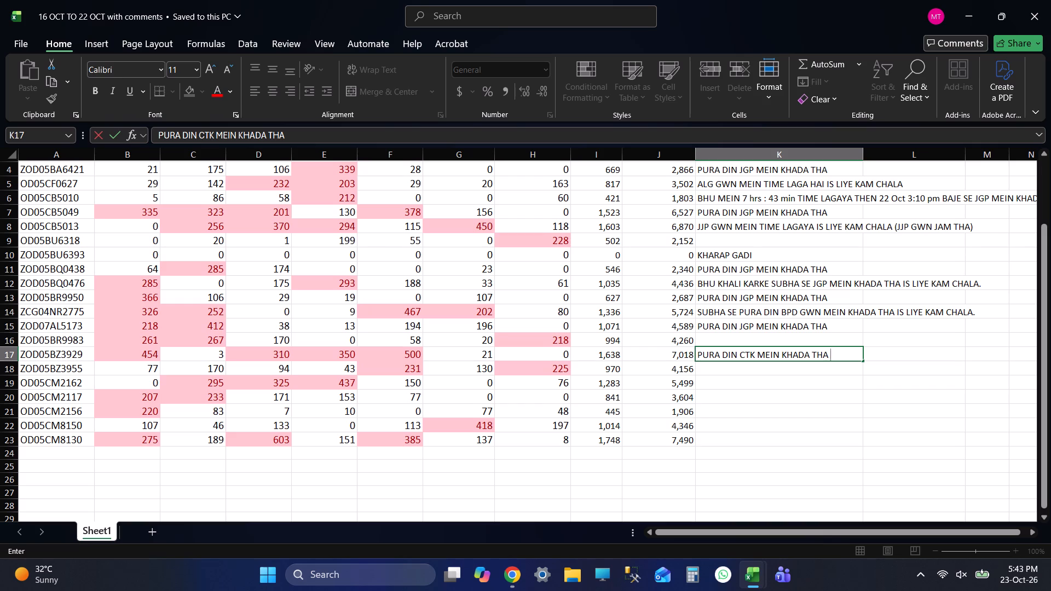
{"action": "type", "text": "PUJA KE LIYE CHUTI"}
{"action": "key", "text": "space"}
{"action": "type", "text": "THA A"}
{"action": "type", "text": "ND"}
{"action": "key", "text": "space"}
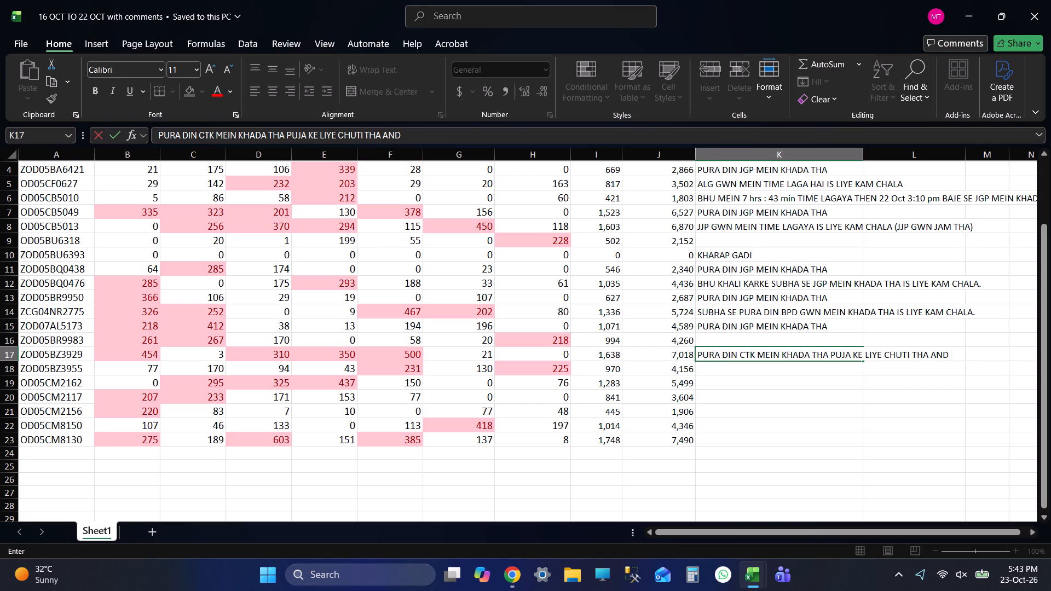
{"action": "left_click", "coordinate": [830, 353]}
{"action": "key", "text": "shift+parenleft"}
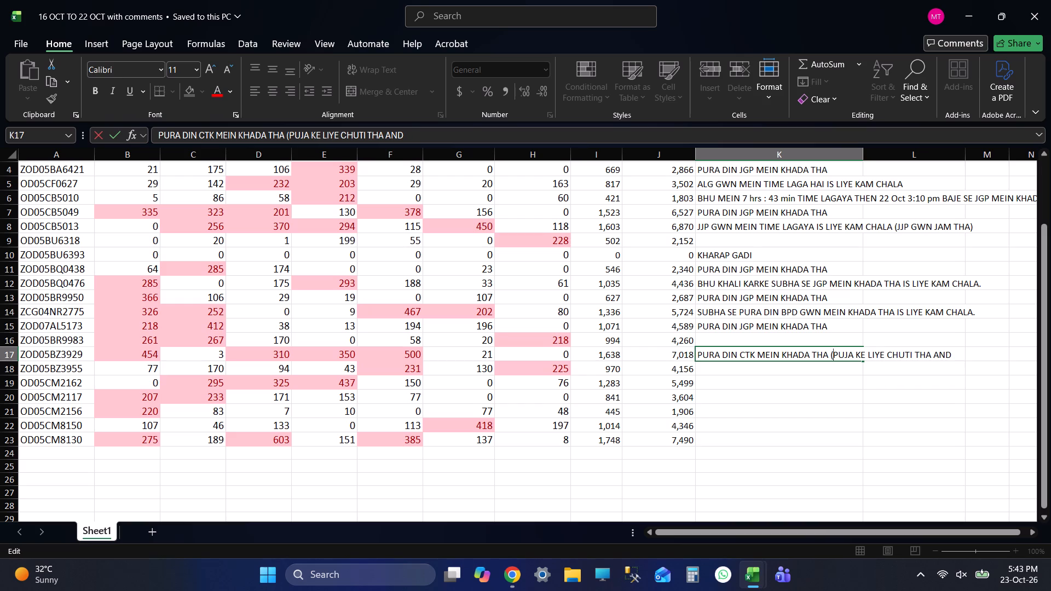
{"action": "left_click", "coordinate": [905, 352]}
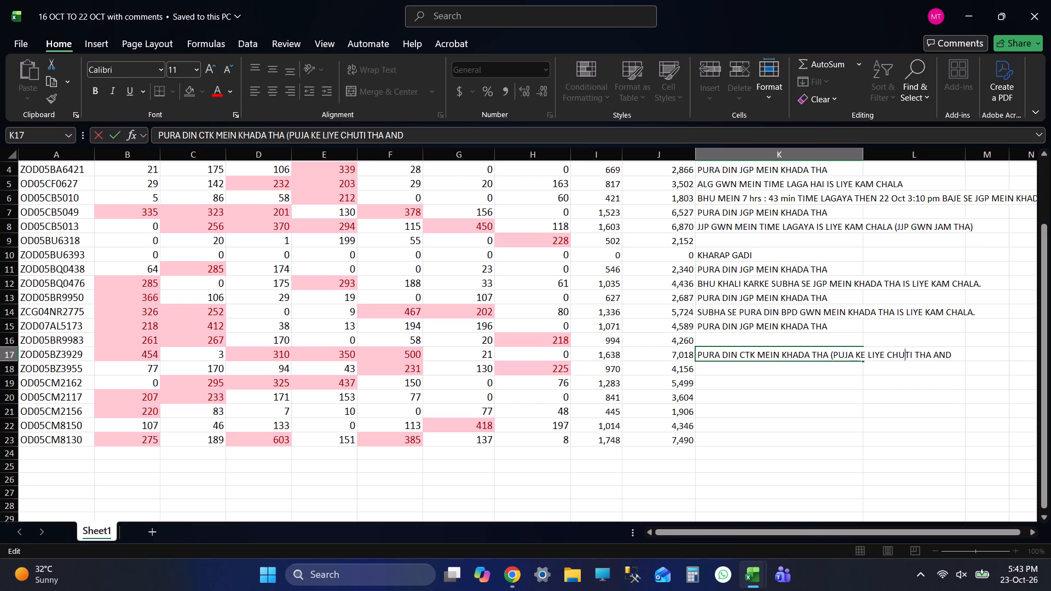
{"action": "left_click", "coordinate": [955, 357]}
{"action": "type", "text": "GWN"}
{"action": "key", "text": "space"}
{"action": "type", "text": "JAM THA"}
{"action": "key", "text": "shift+parenright"}
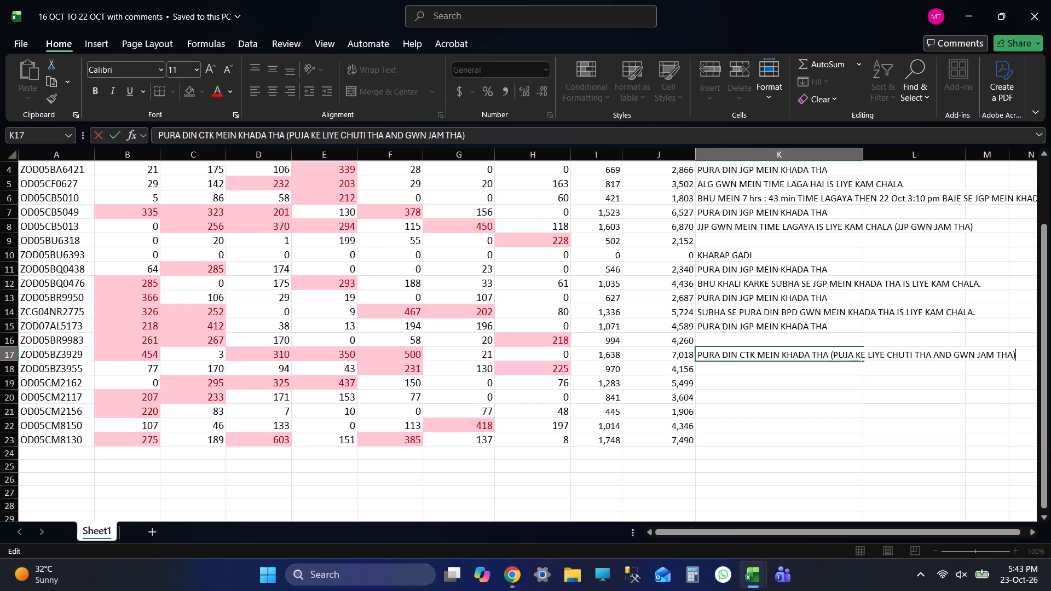
{"action": "key", "text": "Return"}
{"action": "key", "text": "ctrl+s"}
{"action": "key", "text": "ctrl+s"}
{"action": "key", "text": "ctrl+s"}
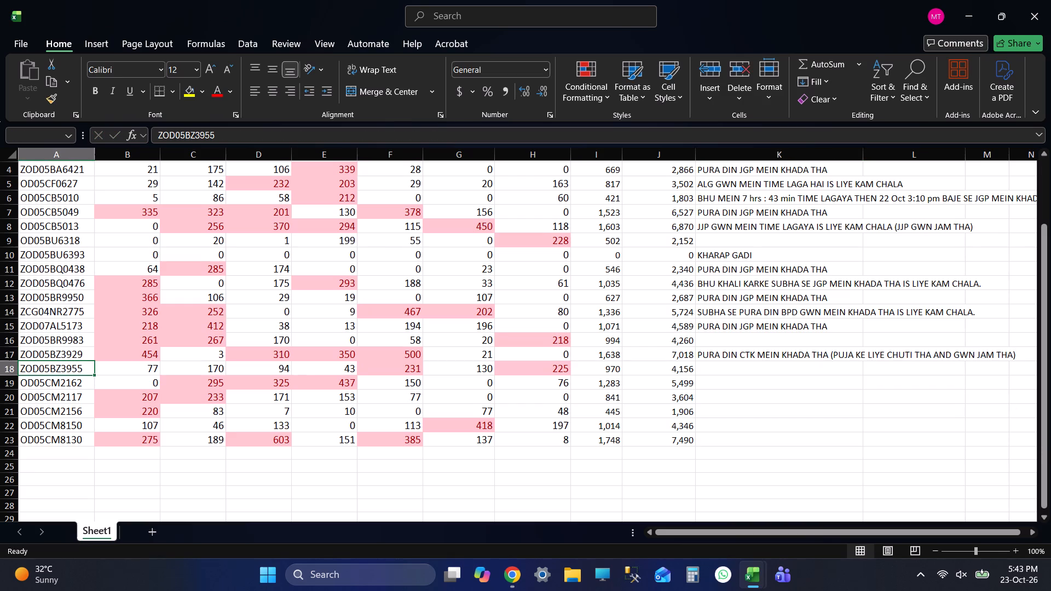
{"action": "left_click", "coordinate": [848, 363]}
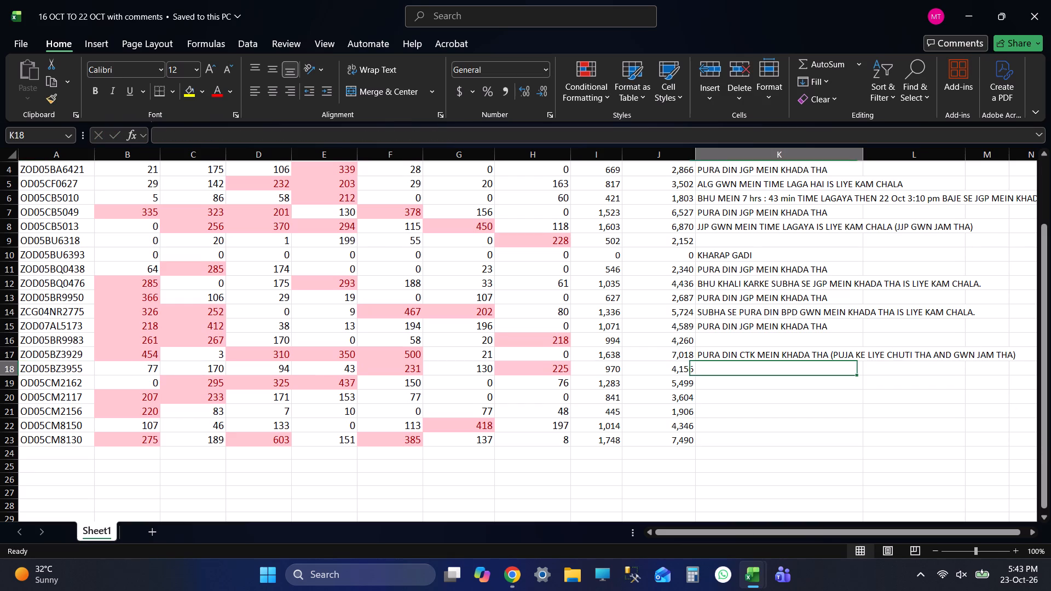
{"action": "key", "text": "ctrl+s"}
{"action": "key", "text": "shift+Tab"}
{"action": "key", "text": "shift+Tab"}
{"action": "key", "text": "shift+Tab"}
{"action": "key", "text": "shift+Tab"}
{"action": "key", "text": "shift+Tab"}
{"action": "key", "text": "shift+Tab"}
{"action": "key", "text": "shift+Tab"}
{"action": "key", "text": "shift+Tab"}
{"action": "key", "text": "shift+Tab"}
{"action": "key", "text": "shift+Tab"}
{"action": "key", "text": "shift+Tab"}
{"action": "key", "text": "shift+Tab"}
{"action": "key", "text": "shift+Tab"}
{"action": "key", "text": "shift+Tab"}
{"action": "key", "text": "shift+Tab"}
{"action": "key", "text": "shift+Tab"}
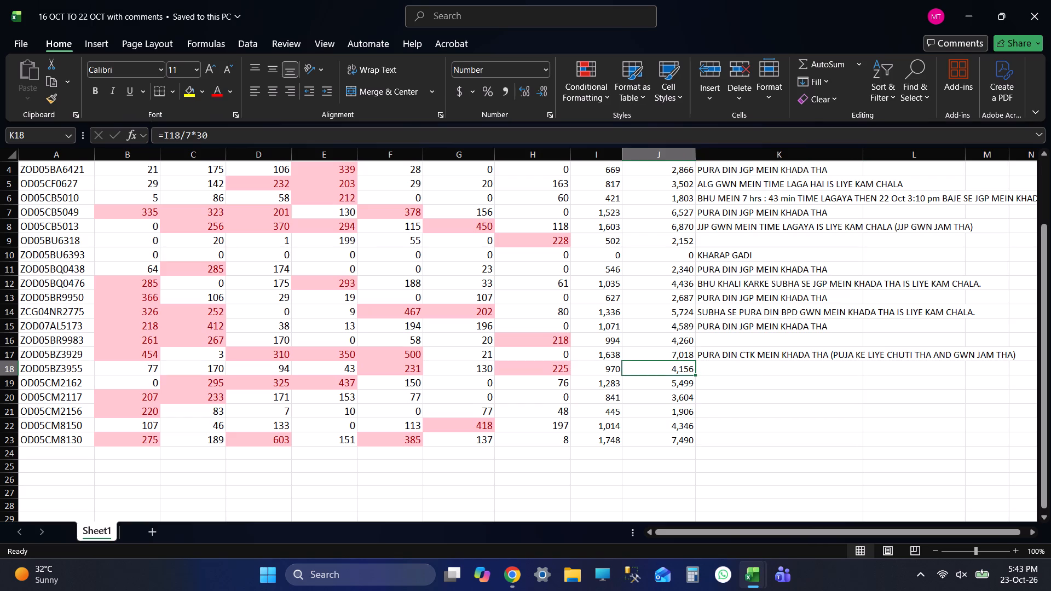
{"action": "left_click", "coordinate": [82, 379]}
{"action": "key", "text": "Tab"}
{"action": "key", "text": "Tab"}
{"action": "key", "text": "Tab"}
{"action": "key", "text": "Tab"}
{"action": "key", "text": "Tab"}
{"action": "key", "text": "Tab"}
{"action": "key", "text": "Tab"}
{"action": "key", "text": "Tab"}
{"action": "key", "text": "Tab"}
{"action": "key", "text": "Tab"}
{"action": "key", "text": "Tab"}
{"action": "key", "text": "Tab"}
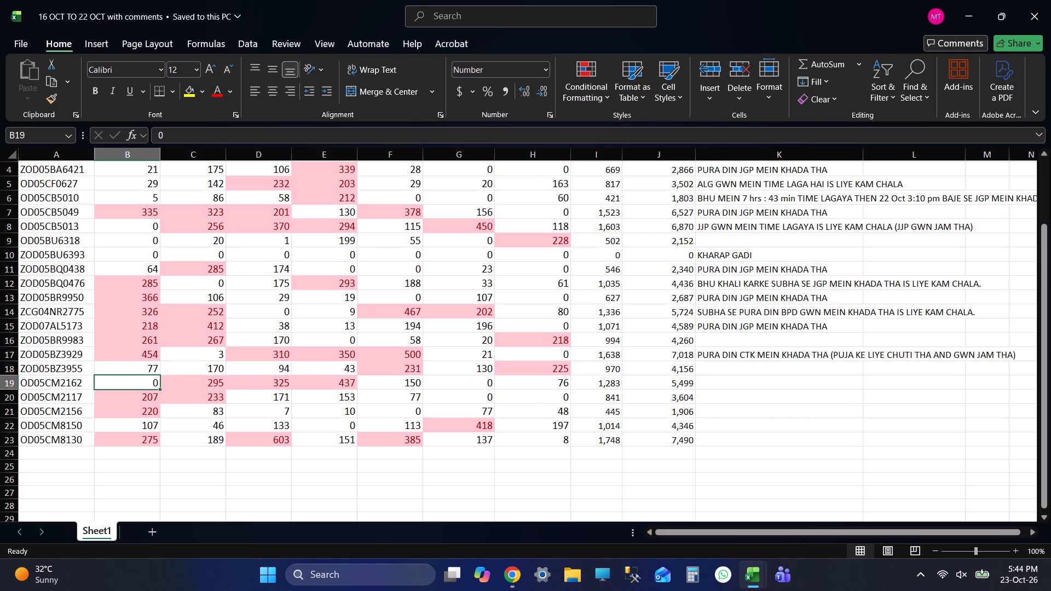
{"action": "key", "text": "shift+Tab"}
{"action": "key", "text": "shift+Tab"}
{"action": "key", "text": "shift+Tab"}
{"action": "key", "text": "shift+Tab"}
{"action": "key", "text": "shift+Tab"}
{"action": "key", "text": "shift+Tab"}
{"action": "key", "text": "shift+Tab"}
{"action": "key", "text": "shift+Tab"}
{"action": "key", "text": "shift+Tab"}
{"action": "key", "text": "shift+Tab"}
{"action": "key", "text": "shift+Tab"}
{"action": "key", "text": "shift+Tab"}
{"action": "key", "text": "shift+Tab"}
{"action": "key", "text": "shift+Tab"}
{"action": "key", "text": "shift+Tab"}
{"action": "key", "text": "shift+Tab"}
{"action": "key", "text": "shift+Tab"}
{"action": "key", "text": "shift+Tab"}
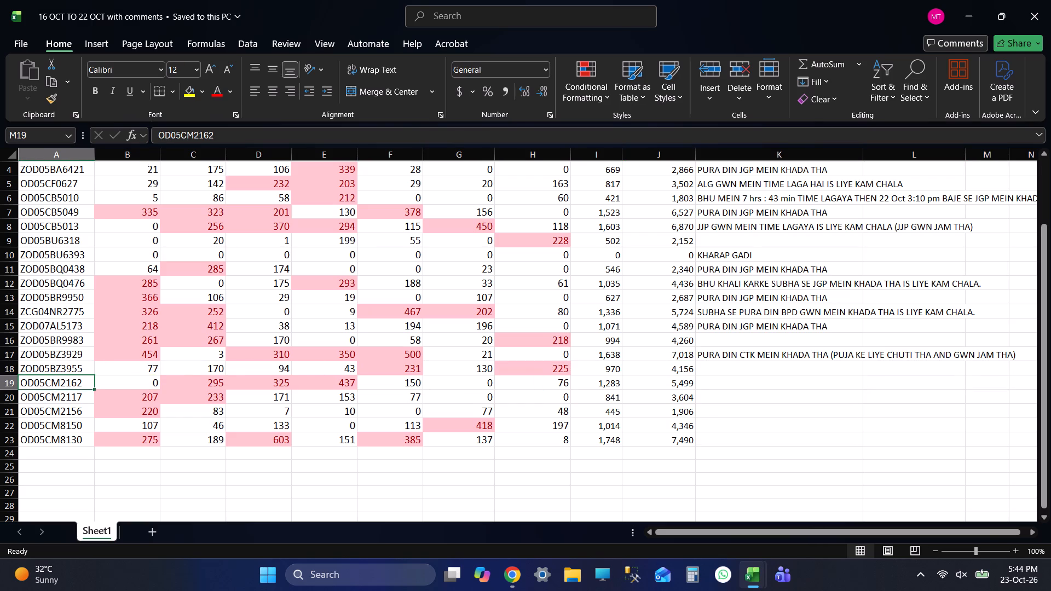
{"action": "key", "text": "ctrl+c"}
{"action": "key", "text": "alt+Tab"}
{"action": "left_click", "coordinate": [218, 94]}
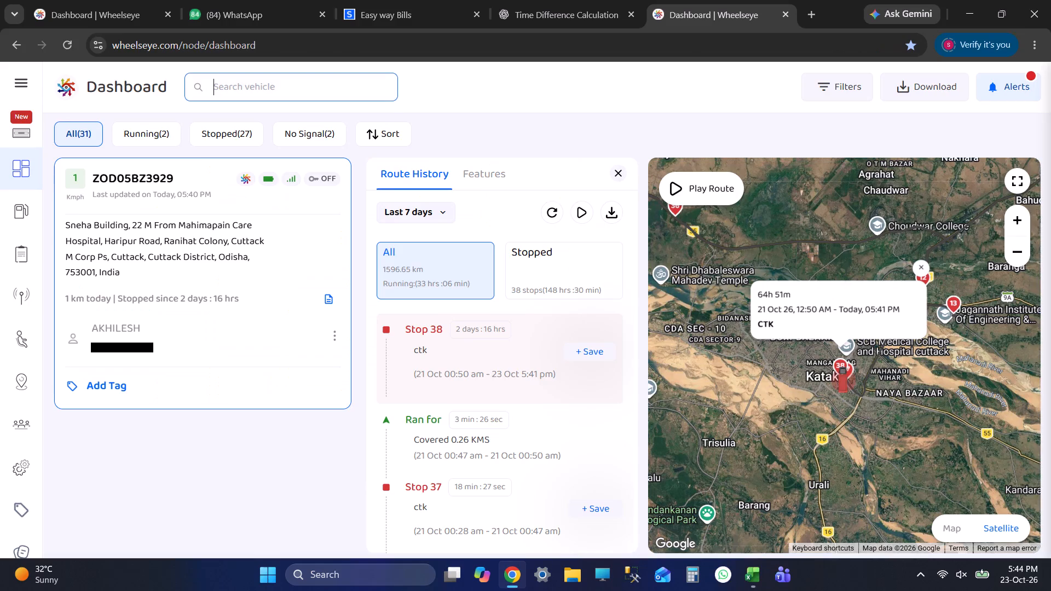
{"action": "key", "text": "ctrl+v"}
{"action": "key", "text": "Return"}
{"action": "left_click", "coordinate": [200, 195]}
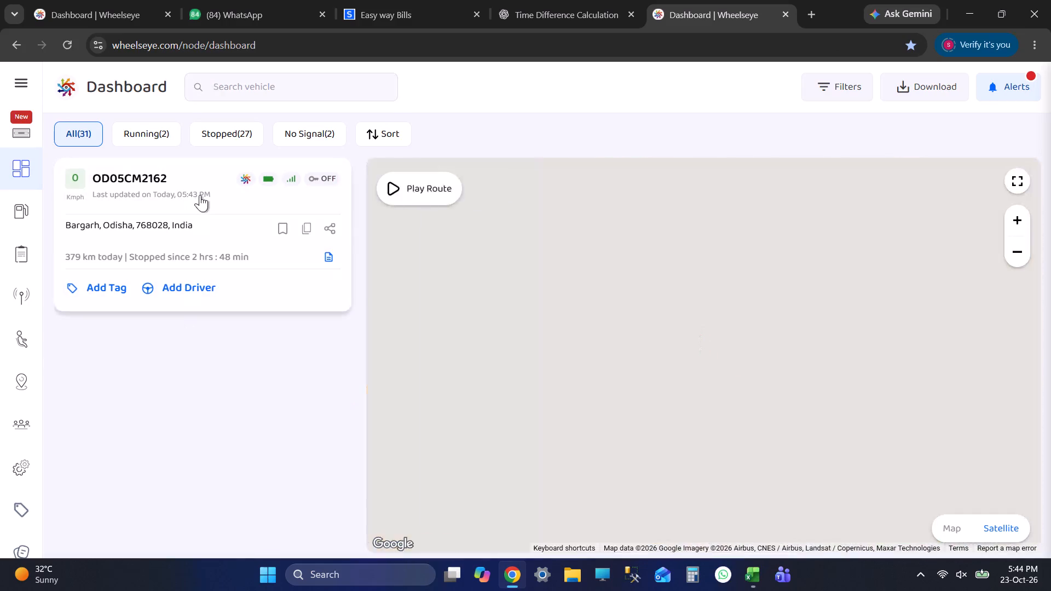
{"action": "left_click", "coordinate": [420, 213]}
{"action": "left_click", "coordinate": [426, 345]}
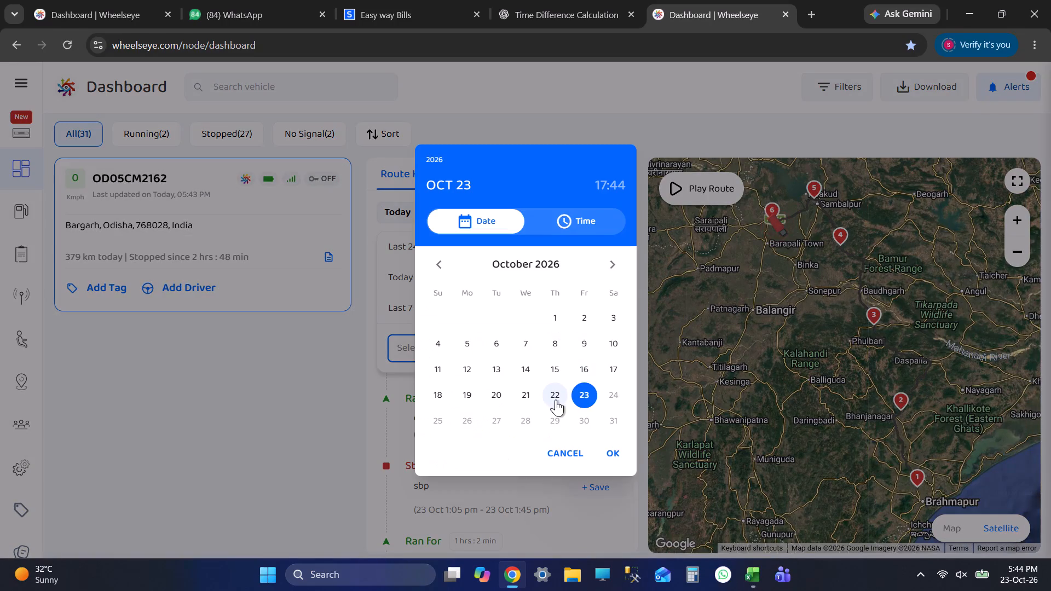
{"action": "left_click", "coordinate": [556, 399]}
{"action": "left_click", "coordinate": [530, 294]}
{"action": "left_click", "coordinate": [523, 271]}
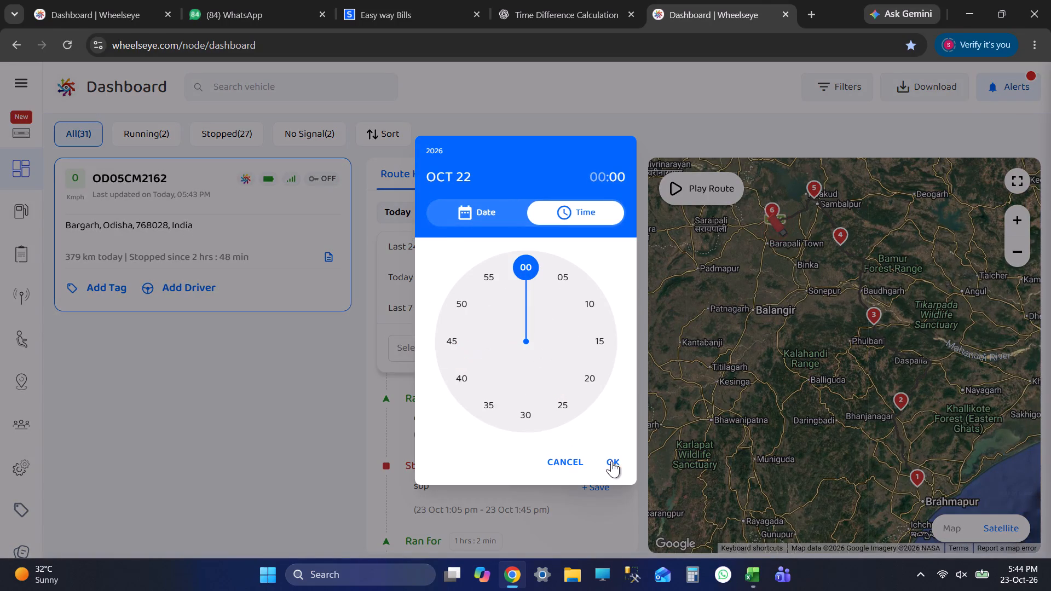
{"action": "left_click", "coordinate": [613, 462]}
{"action": "left_click", "coordinate": [549, 356]}
{"action": "left_click", "coordinate": [547, 400]}
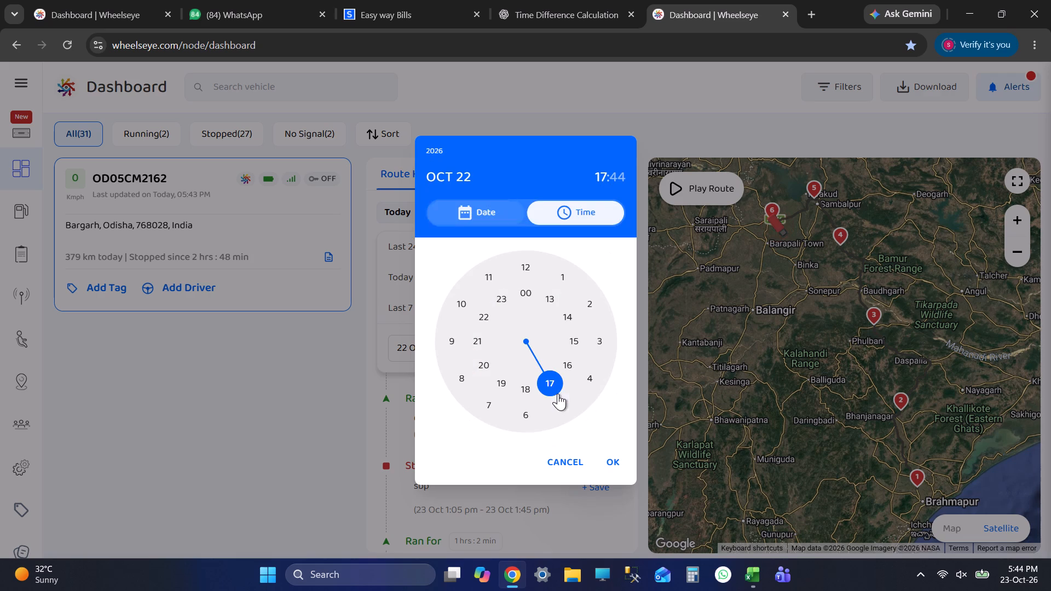
{"action": "left_click", "coordinate": [504, 299]}
{"action": "left_click", "coordinate": [522, 262]}
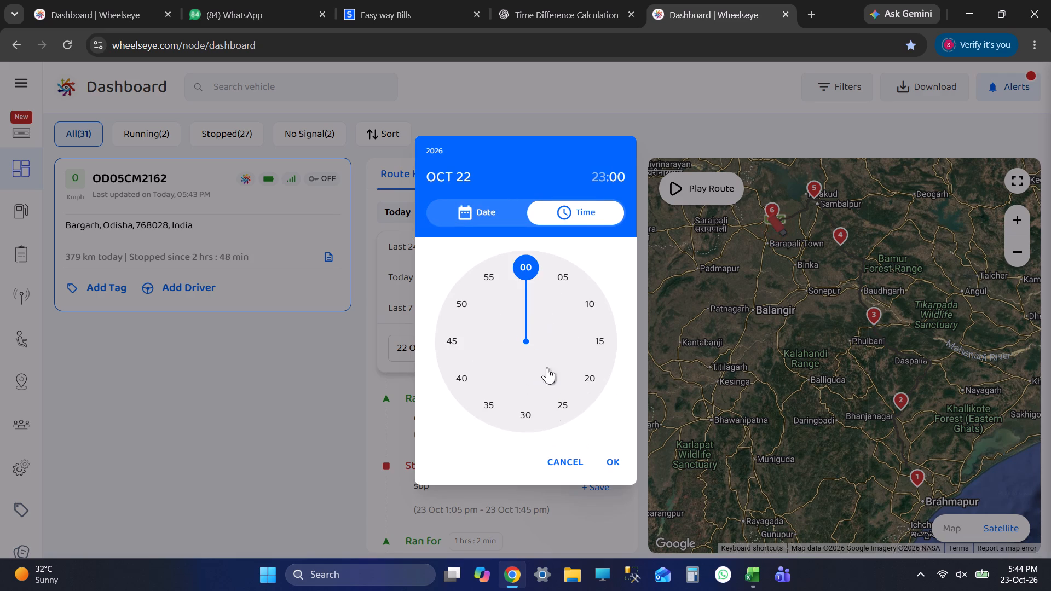
{"action": "left_click", "coordinate": [521, 265]}
{"action": "left_click", "coordinate": [600, 460]}
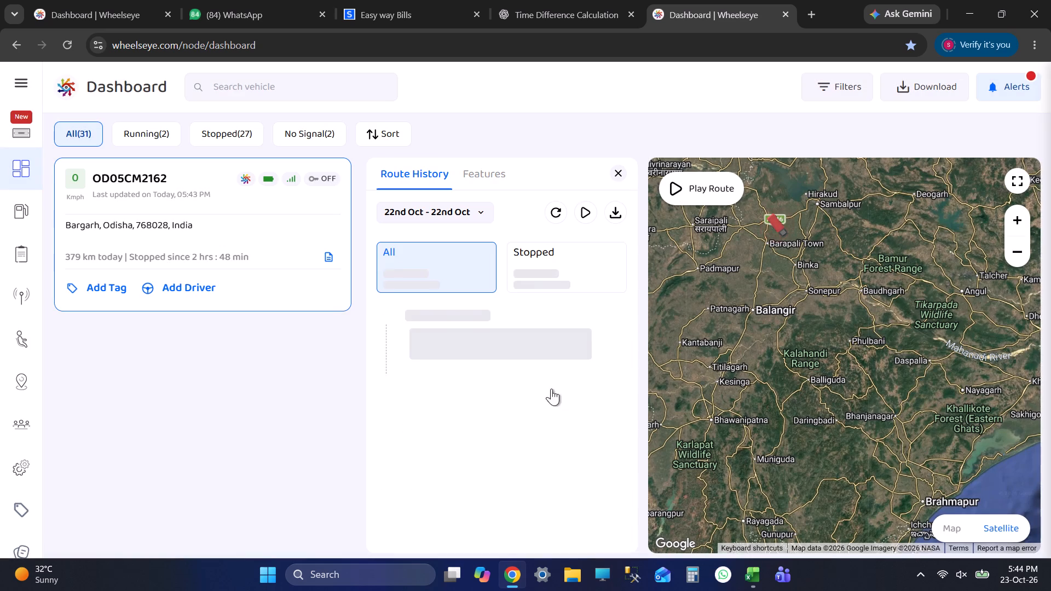
{"action": "left_click", "coordinate": [495, 349]}
{"action": "scroll", "coordinate": [857, 372], "scroll_direction": "up", "scroll_amount": 9}
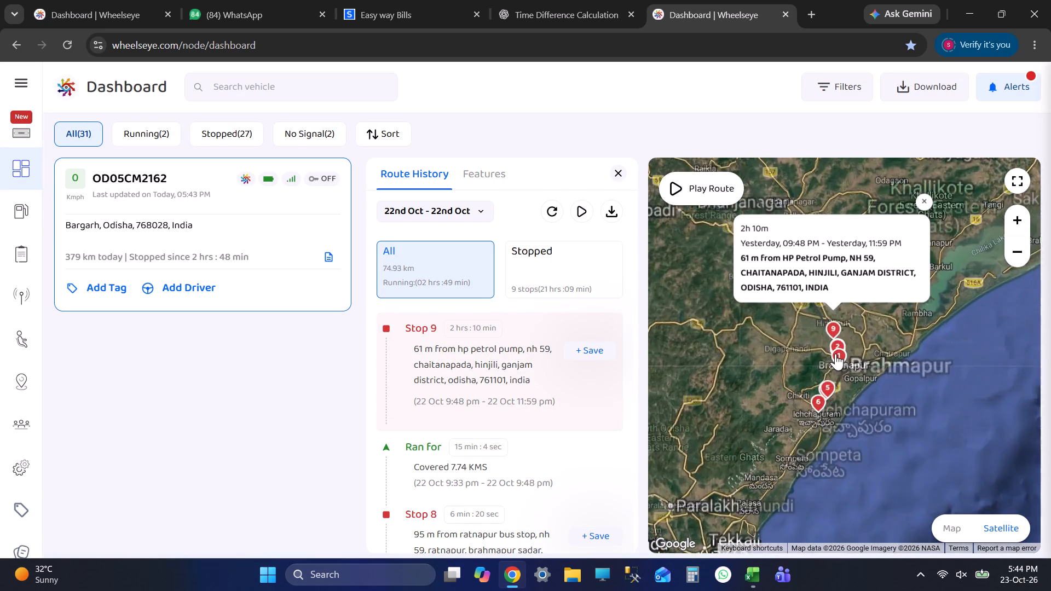
{"action": "scroll", "coordinate": [835, 354], "scroll_direction": "up", "scroll_amount": 1}
{"action": "scroll", "coordinate": [833, 298], "scroll_direction": "up", "scroll_amount": 13}
{"action": "scroll", "coordinate": [807, 366], "scroll_direction": "up", "scroll_amount": 4}
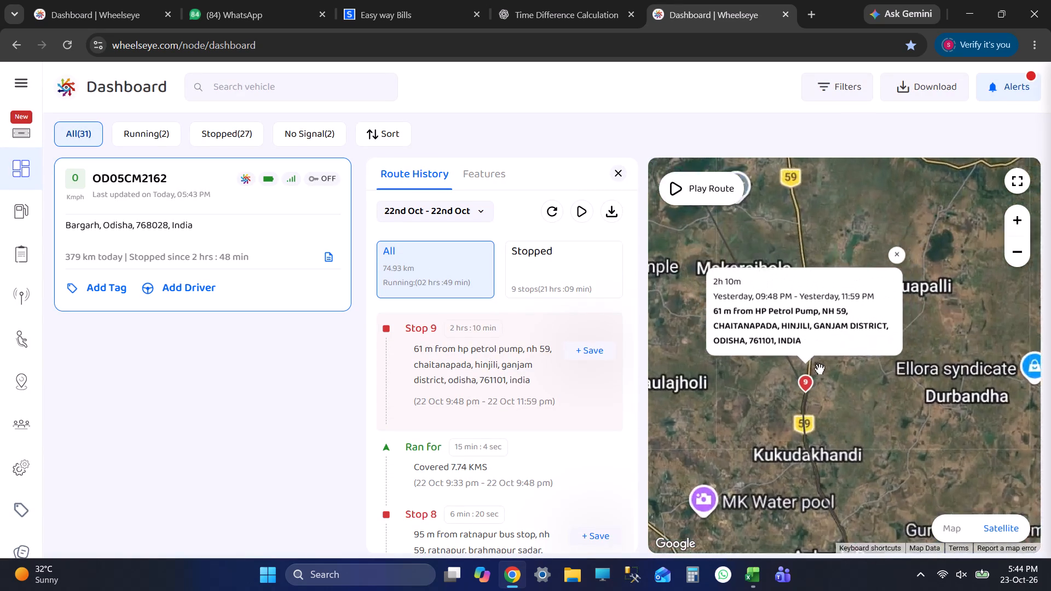
{"action": "scroll", "coordinate": [819, 369], "scroll_direction": "up", "scroll_amount": 7}
{"action": "scroll", "coordinate": [787, 425], "scroll_direction": "up", "scroll_amount": 3}
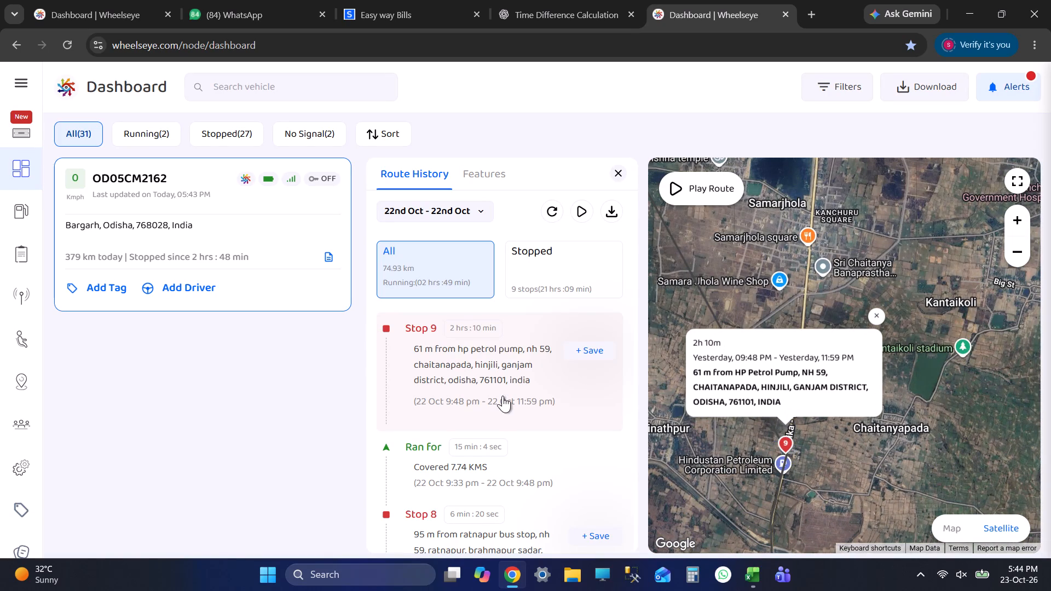
{"action": "scroll", "coordinate": [509, 413], "scroll_direction": "down", "scroll_amount": 2}
{"action": "left_click", "coordinate": [509, 414]}
{"action": "scroll", "coordinate": [526, 421], "scroll_direction": "down", "scroll_amount": 2}
{"action": "left_click", "coordinate": [514, 426]}
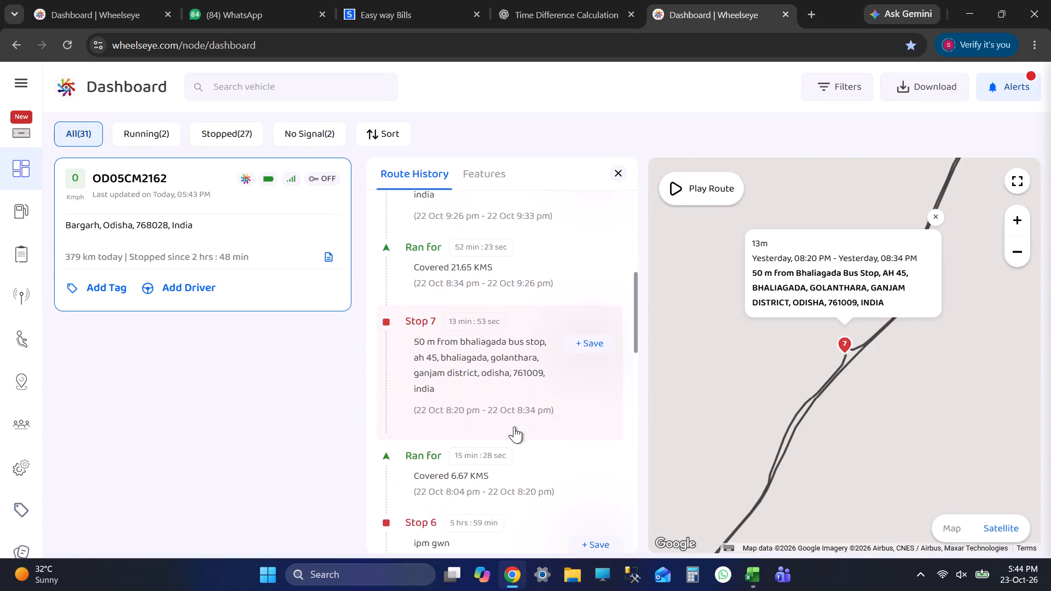
{"action": "scroll", "coordinate": [522, 428], "scroll_direction": "down", "scroll_amount": 2}
{"action": "left_click", "coordinate": [517, 414]}
{"action": "scroll", "coordinate": [533, 377], "scroll_direction": "down", "scroll_amount": 2}
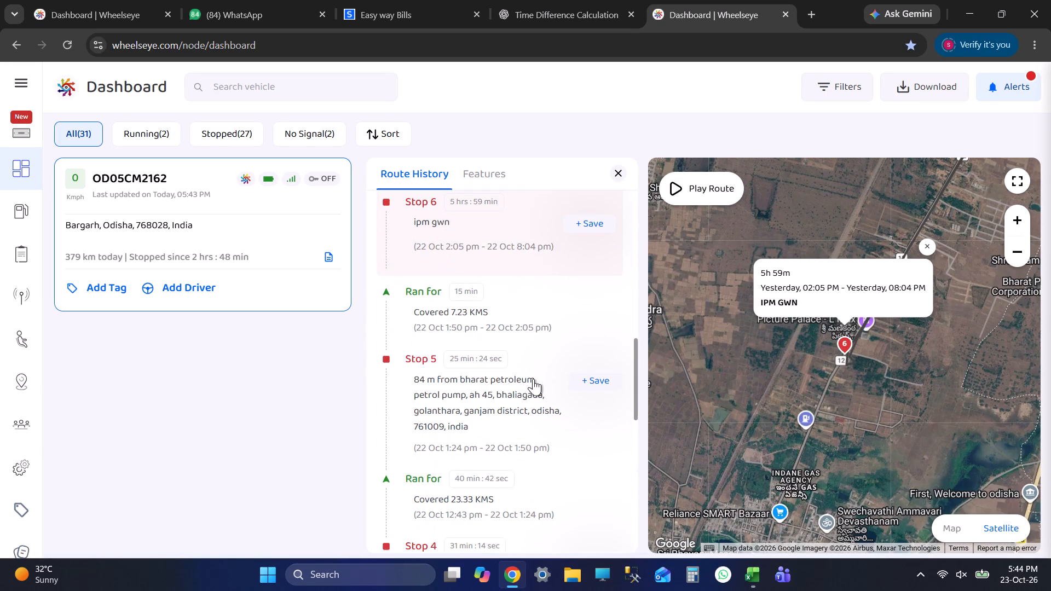
{"action": "left_click", "coordinate": [527, 384]}
{"action": "scroll", "coordinate": [527, 388], "scroll_direction": "down", "scroll_amount": 3}
{"action": "left_click", "coordinate": [513, 338]}
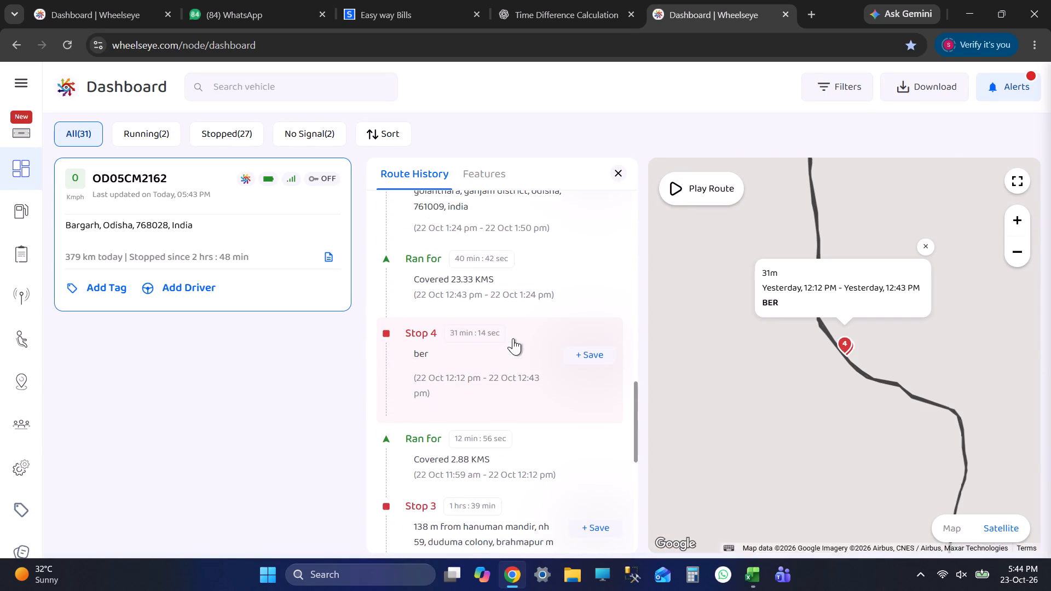
{"action": "scroll", "coordinate": [522, 370], "scroll_direction": "down", "scroll_amount": 4}
{"action": "left_click", "coordinate": [522, 293]}
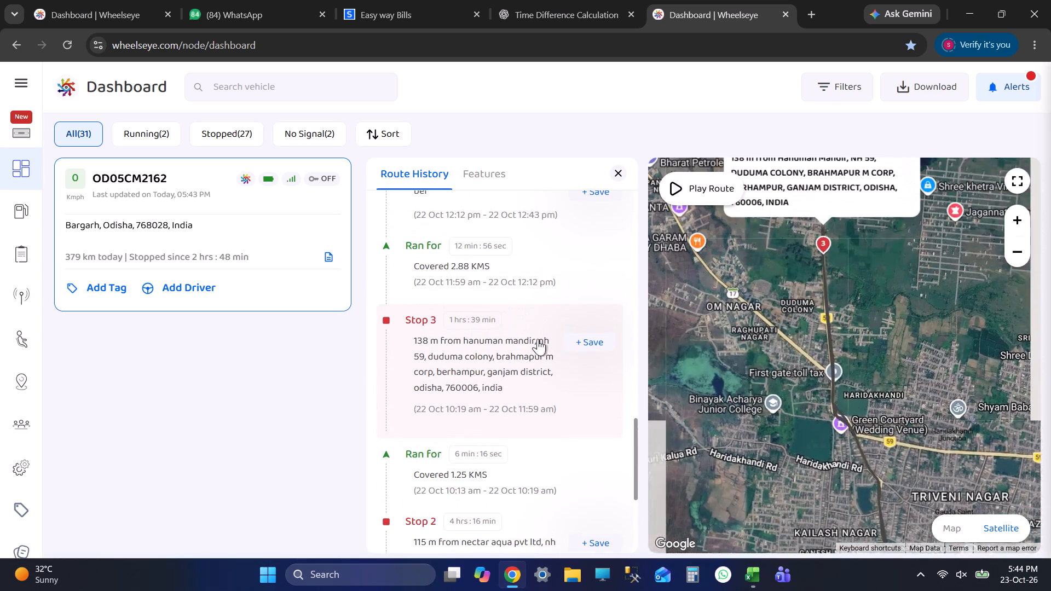
{"action": "scroll", "coordinate": [848, 361], "scroll_direction": "down", "scroll_amount": 1}
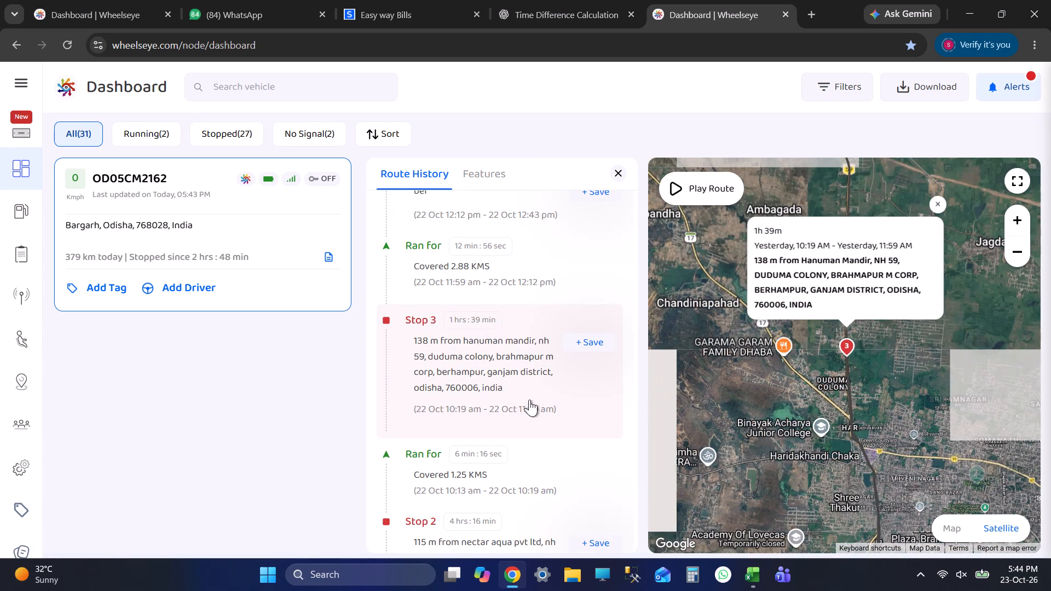
{"action": "scroll", "coordinate": [557, 405], "scroll_direction": "down", "scroll_amount": 2}
{"action": "left_click", "coordinate": [513, 410]}
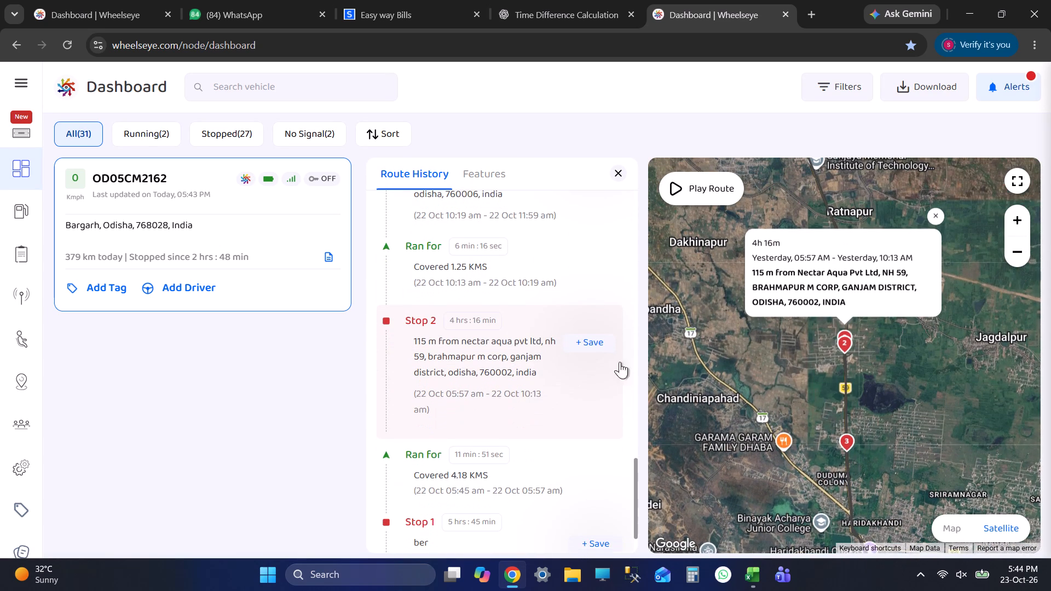
{"action": "scroll", "coordinate": [837, 349], "scroll_direction": "up", "scroll_amount": 7}
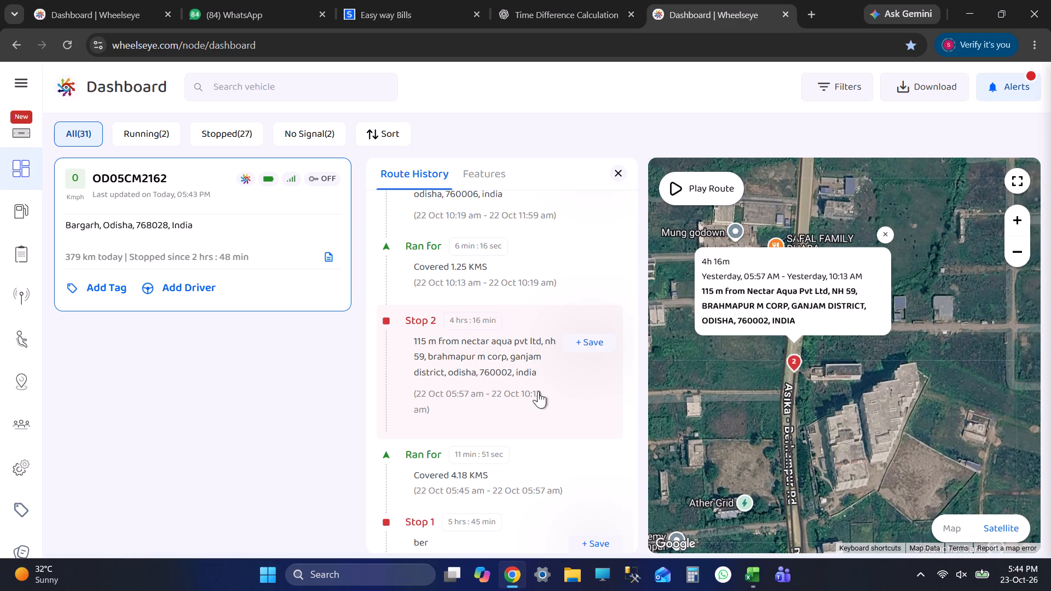
{"action": "scroll", "coordinate": [533, 392], "scroll_direction": "down", "scroll_amount": 2}
{"action": "left_click", "coordinate": [512, 490]}
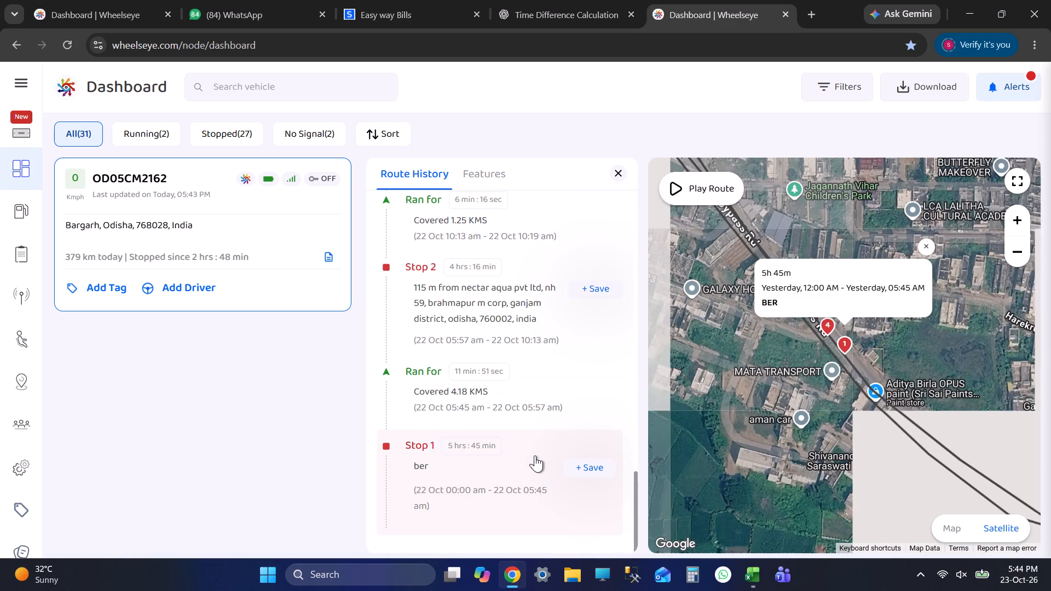
{"action": "scroll", "coordinate": [535, 455], "scroll_direction": "up", "scroll_amount": 2}
{"action": "left_click", "coordinate": [535, 451]}
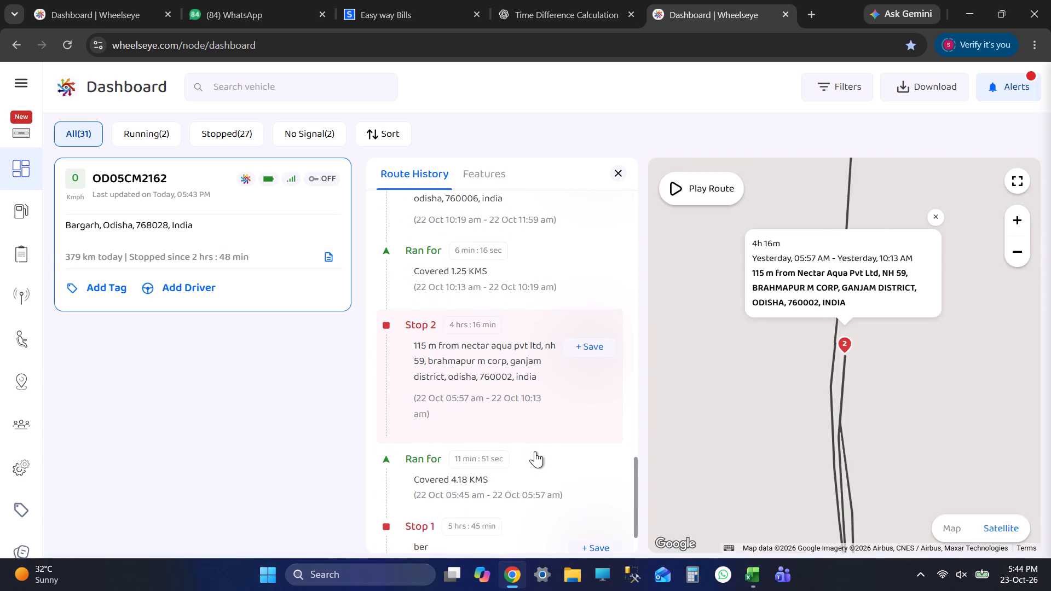
{"action": "scroll", "coordinate": [852, 408], "scroll_direction": "down", "scroll_amount": 8}
{"action": "scroll", "coordinate": [859, 400], "scroll_direction": "up", "scroll_amount": 5}
{"action": "scroll", "coordinate": [524, 441], "scroll_direction": "down", "scroll_amount": 3}
{"action": "left_click", "coordinate": [525, 490]}
{"action": "scroll", "coordinate": [843, 420], "scroll_direction": "down", "scroll_amount": 3}
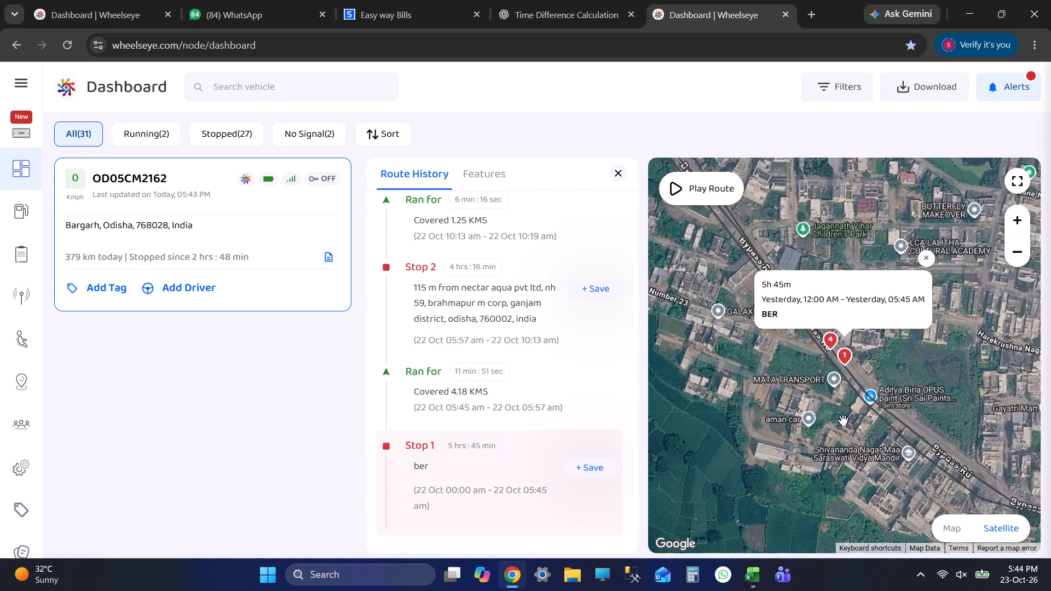
{"action": "scroll", "coordinate": [843, 420], "scroll_direction": "down", "scroll_amount": 9}
{"action": "scroll", "coordinate": [843, 421], "scroll_direction": "up", "scroll_amount": 1}
{"action": "scroll", "coordinate": [843, 421], "scroll_direction": "down", "scroll_amount": 1}
{"action": "scroll", "coordinate": [481, 420], "scroll_direction": "down", "scroll_amount": 5}
{"action": "scroll", "coordinate": [525, 354], "scroll_direction": "up", "scroll_amount": 3}
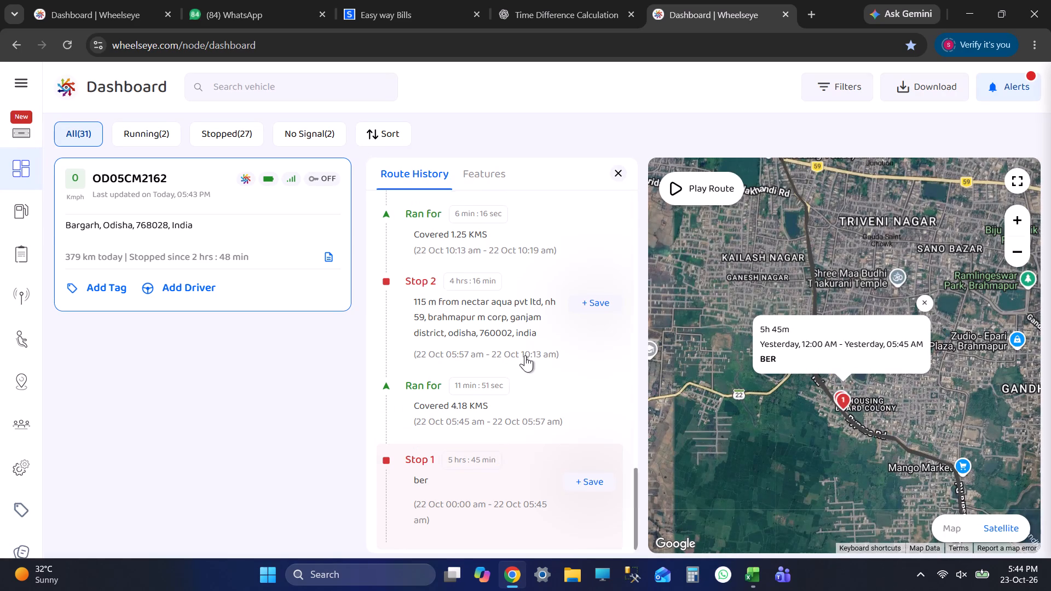
{"action": "scroll", "coordinate": [525, 355], "scroll_direction": "up", "scroll_amount": 20}
{"action": "scroll", "coordinate": [525, 355], "scroll_direction": "up", "scroll_amount": 3}
{"action": "left_click", "coordinate": [525, 355]}
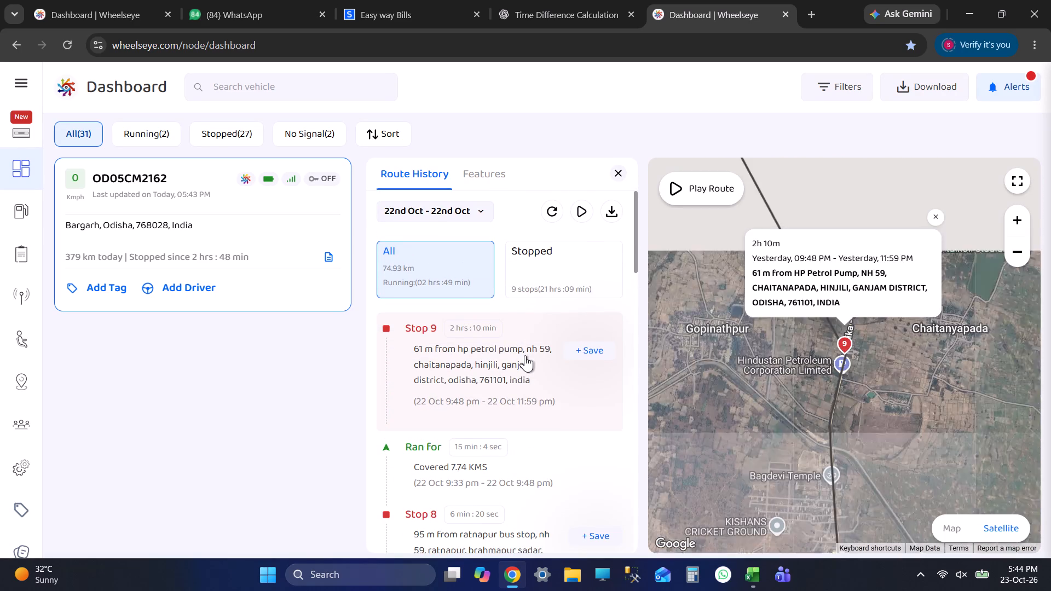
{"action": "scroll", "coordinate": [525, 355], "scroll_direction": "down", "scroll_amount": 7}
{"action": "scroll", "coordinate": [525, 355], "scroll_direction": "up", "scroll_amount": 1}
{"action": "scroll", "coordinate": [525, 355], "scroll_direction": "down", "scroll_amount": 5}
{"action": "scroll", "coordinate": [525, 355], "scroll_direction": "up", "scroll_amount": 1}
{"action": "scroll", "coordinate": [525, 355], "scroll_direction": "down", "scroll_amount": 3}
{"action": "scroll", "coordinate": [525, 355], "scroll_direction": "up", "scroll_amount": 1}
{"action": "scroll", "coordinate": [525, 356], "scroll_direction": "down", "scroll_amount": 1}
{"action": "scroll", "coordinate": [525, 363], "scroll_direction": "up", "scroll_amount": 1}
{"action": "scroll", "coordinate": [526, 367], "scroll_direction": "down", "scroll_amount": 1}
{"action": "scroll", "coordinate": [526, 369], "scroll_direction": "up", "scroll_amount": 1}
{"action": "scroll", "coordinate": [526, 369], "scroll_direction": "down", "scroll_amount": 9}
{"action": "scroll", "coordinate": [571, 447], "scroll_direction": "up", "scroll_amount": 1}
{"action": "scroll", "coordinate": [571, 448], "scroll_direction": "down", "scroll_amount": 3}
{"action": "scroll", "coordinate": [571, 448], "scroll_direction": "up", "scroll_amount": 1}
{"action": "scroll", "coordinate": [571, 448], "scroll_direction": "down", "scroll_amount": 3}
{"action": "left_click", "coordinate": [472, 510]}
{"action": "scroll", "coordinate": [539, 463], "scroll_direction": "up", "scroll_amount": 1}
{"action": "left_click", "coordinate": [517, 385]}
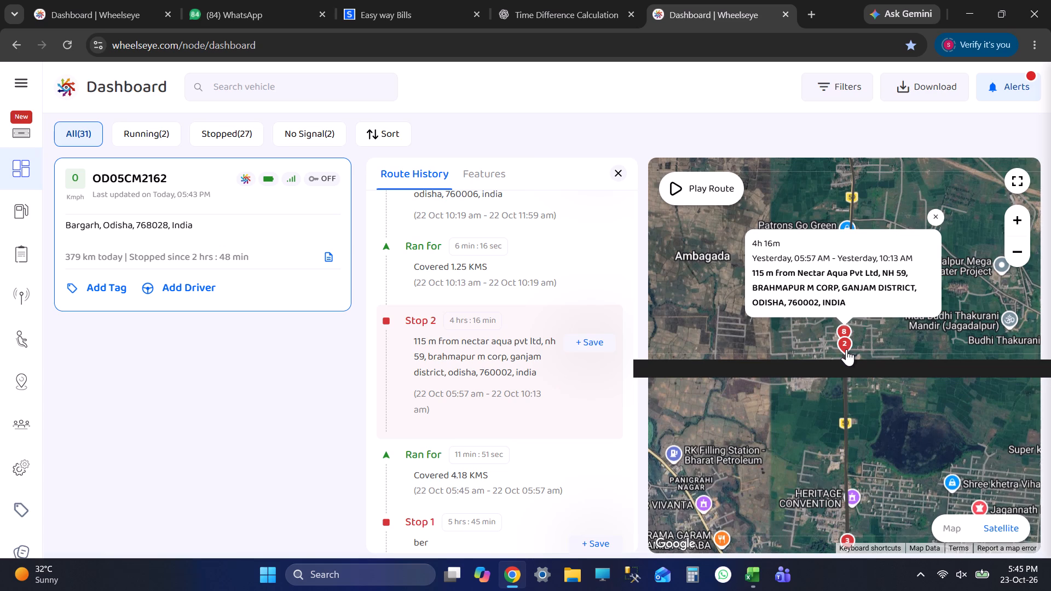
{"action": "scroll", "coordinate": [846, 349], "scroll_direction": "up", "scroll_amount": 3}
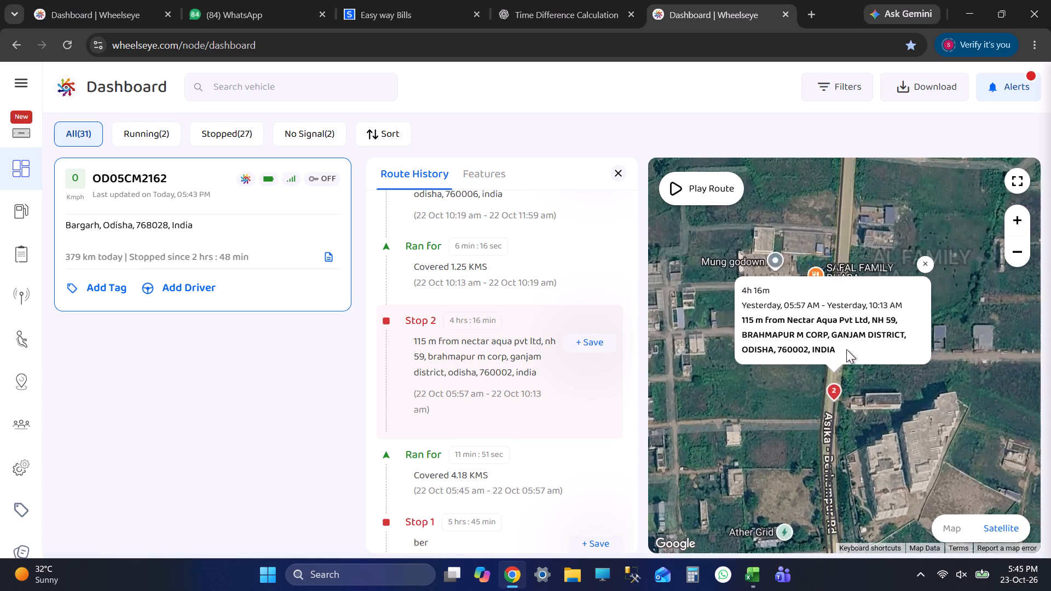
{"action": "scroll", "coordinate": [836, 390], "scroll_direction": "up", "scroll_amount": 1}
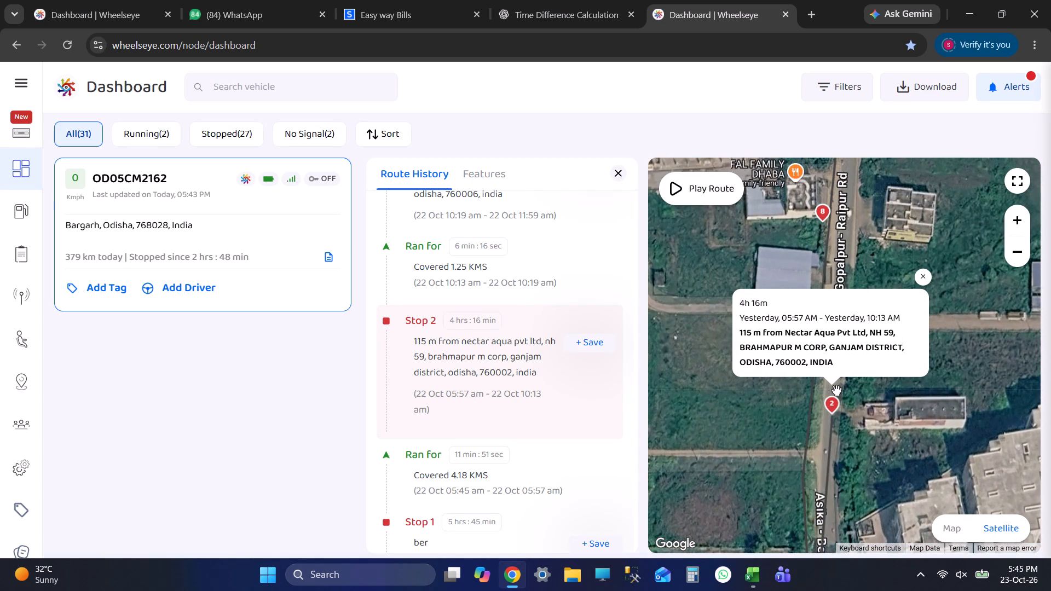
{"action": "scroll", "coordinate": [836, 391], "scroll_direction": "up", "scroll_amount": 3}
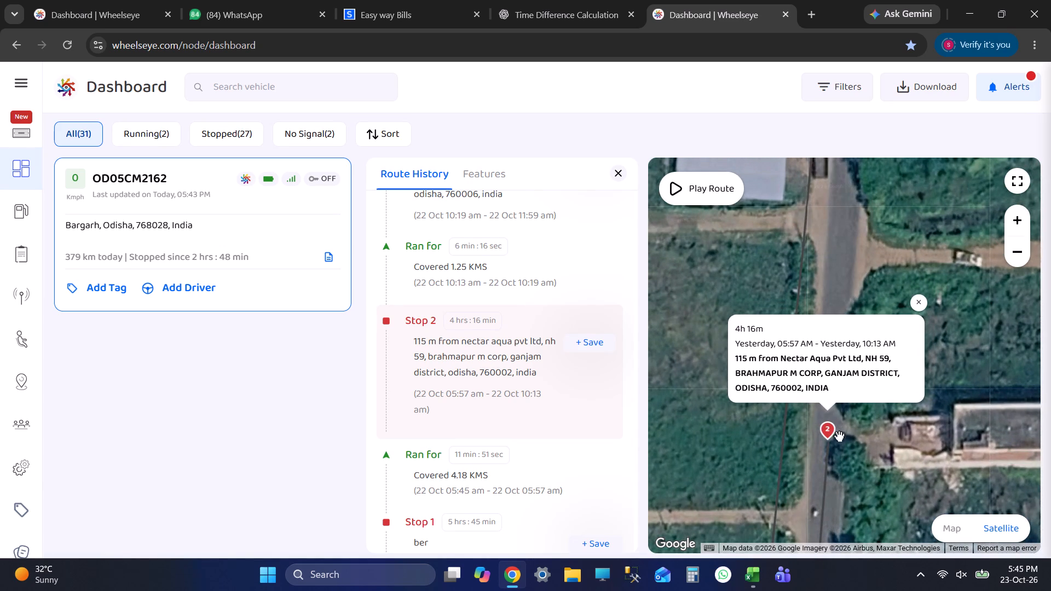
{"action": "scroll", "coordinate": [841, 438], "scroll_direction": "down", "scroll_amount": 9}
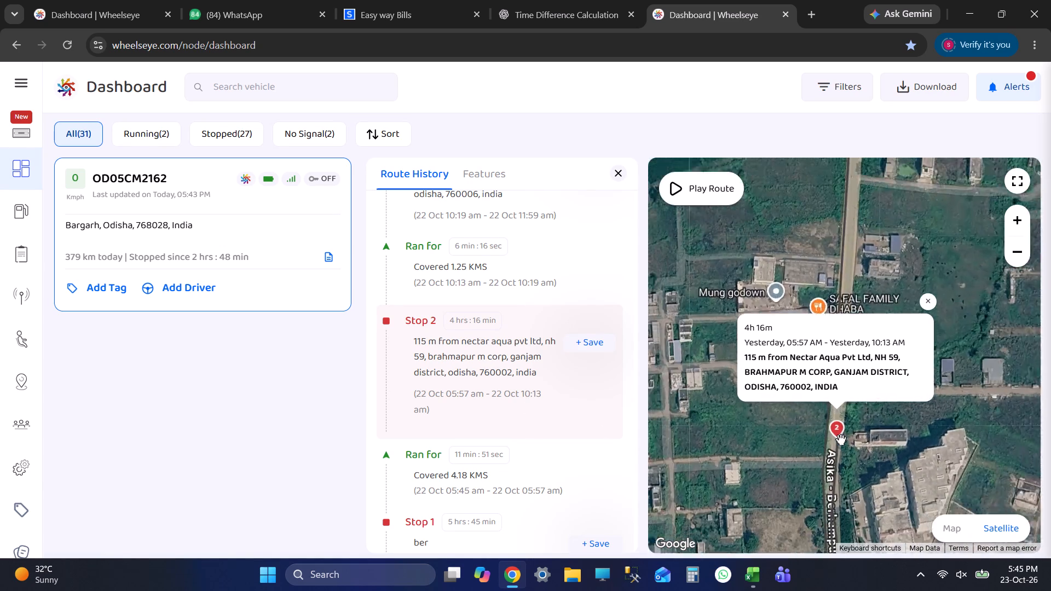
{"action": "scroll", "coordinate": [841, 439], "scroll_direction": "down", "scroll_amount": 5}
{"action": "scroll", "coordinate": [841, 439], "scroll_direction": "up", "scroll_amount": 1}
{"action": "scroll", "coordinate": [841, 439], "scroll_direction": "down", "scroll_amount": 10}
{"action": "left_click_drag", "start_coordinate": [906, 463], "coordinate": [851, 347]}
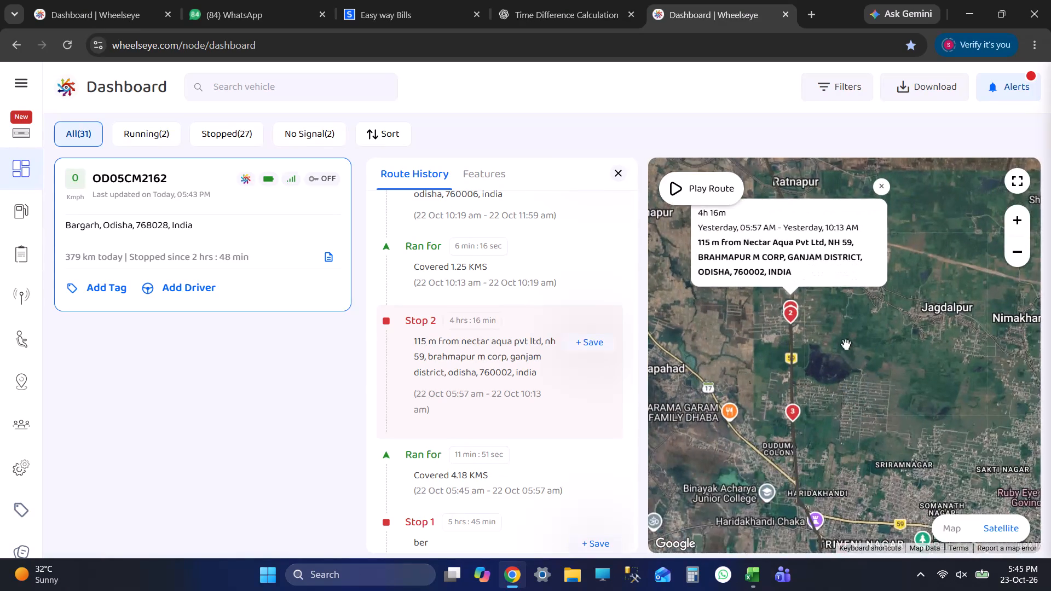
{"action": "scroll", "coordinate": [844, 351], "scroll_direction": "down", "scroll_amount": 4}
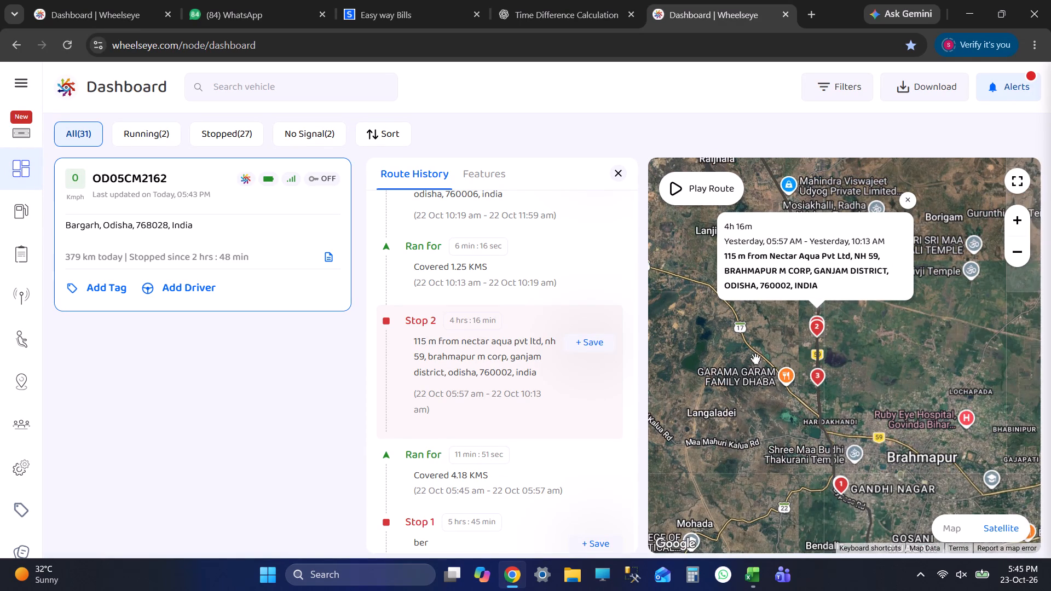
{"action": "scroll", "coordinate": [539, 384], "scroll_direction": "up", "scroll_amount": 1}
{"action": "left_click", "coordinate": [501, 257]}
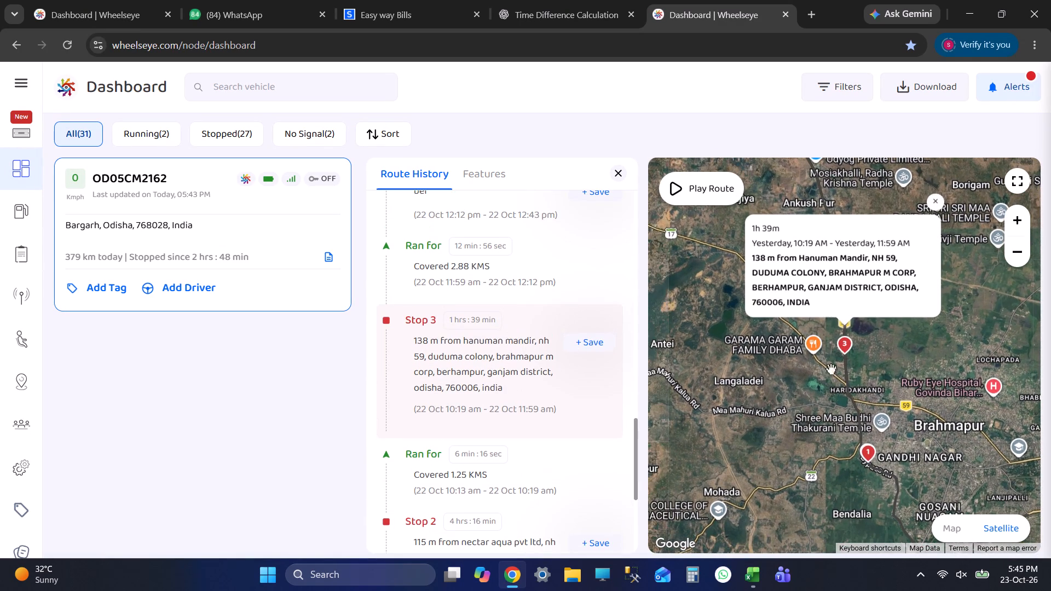
{"action": "scroll", "coordinate": [864, 359], "scroll_direction": "up", "scroll_amount": 19}
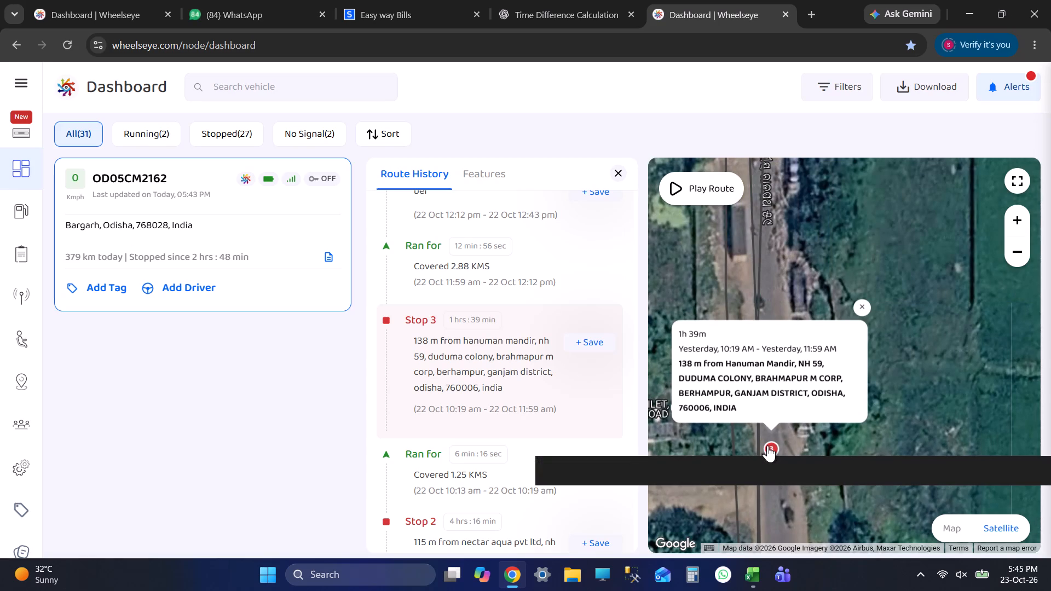
{"action": "scroll", "coordinate": [778, 468], "scroll_direction": "up", "scroll_amount": 1}
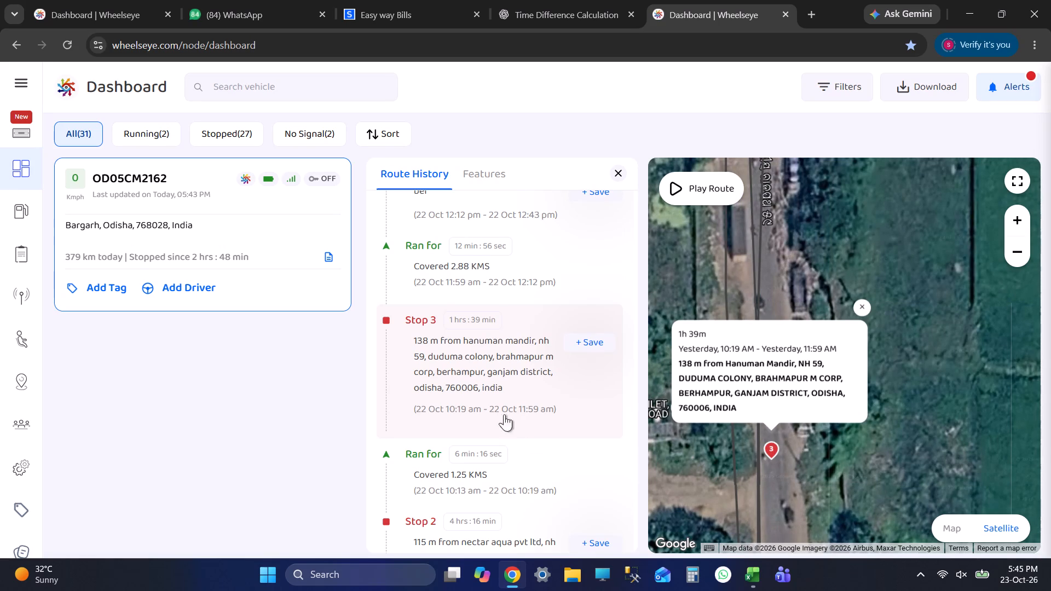
{"action": "scroll", "coordinate": [501, 410], "scroll_direction": "up", "scroll_amount": 2}
{"action": "left_click", "coordinate": [497, 350]}
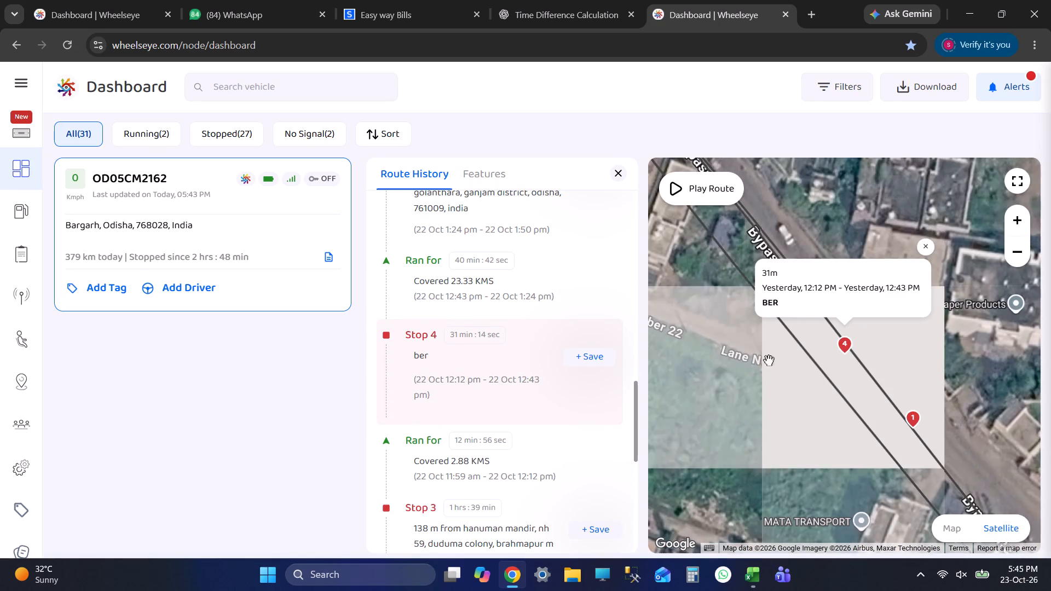
{"action": "scroll", "coordinate": [781, 366], "scroll_direction": "down", "scroll_amount": 6}
{"action": "scroll", "coordinate": [781, 379], "scroll_direction": "up", "scroll_amount": 1}
{"action": "scroll", "coordinate": [781, 379], "scroll_direction": "down", "scroll_amount": 1}
{"action": "scroll", "coordinate": [538, 429], "scroll_direction": "up", "scroll_amount": 1}
{"action": "scroll", "coordinate": [537, 430], "scroll_direction": "down", "scroll_amount": 2}
{"action": "left_click", "coordinate": [502, 444]}
{"action": "scroll", "coordinate": [544, 431], "scroll_direction": "down", "scroll_amount": 3}
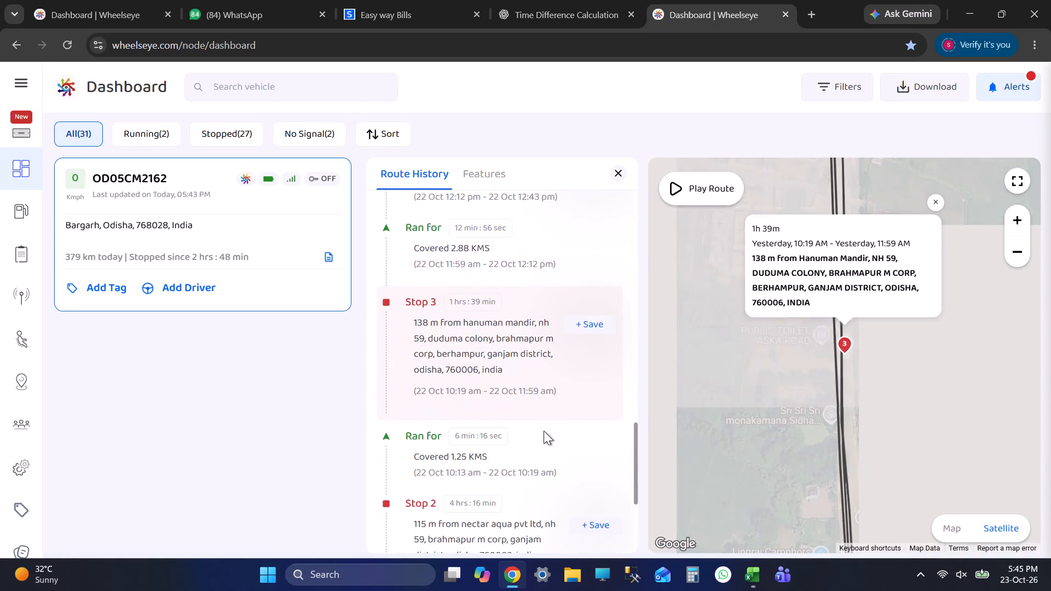
{"action": "left_click", "coordinate": [548, 362]}
{"action": "scroll", "coordinate": [836, 340], "scroll_direction": "up", "scroll_amount": 8}
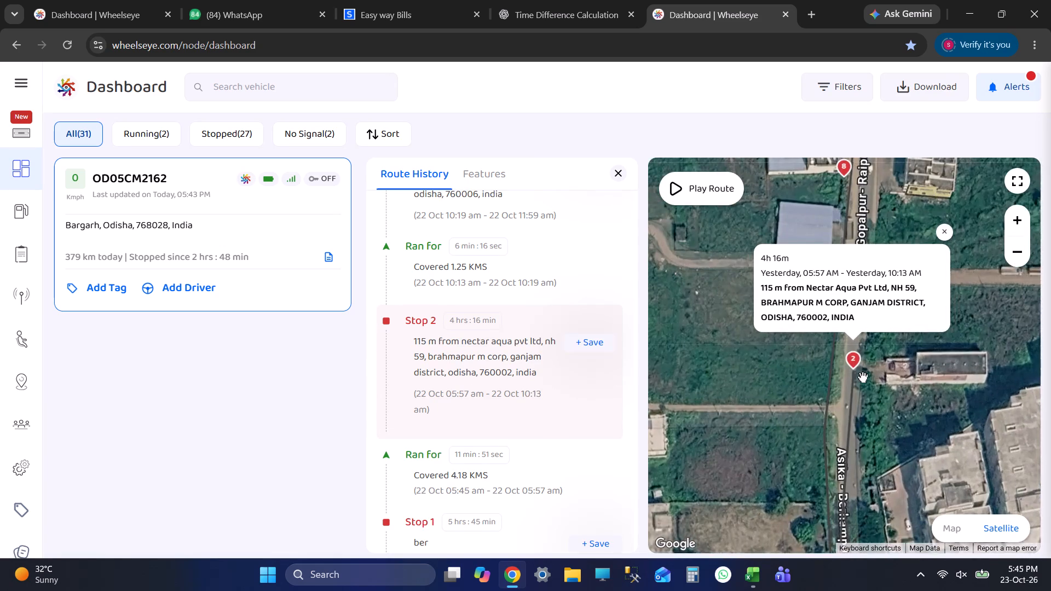
{"action": "scroll", "coordinate": [863, 377], "scroll_direction": "up", "scroll_amount": 2}
{"action": "scroll", "coordinate": [863, 381], "scroll_direction": "down", "scroll_amount": 8}
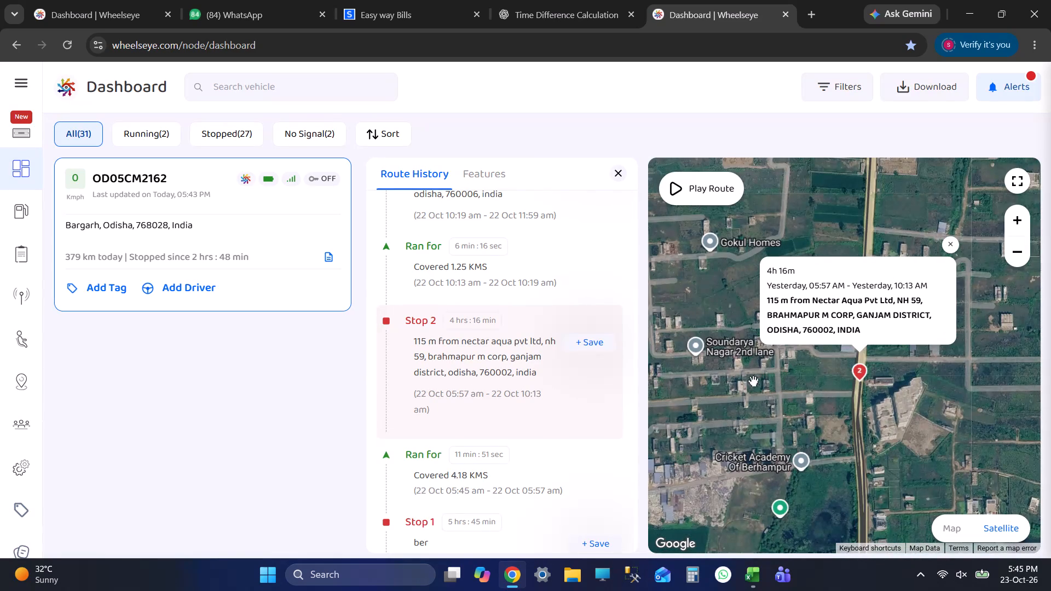
{"action": "scroll", "coordinate": [522, 363], "scroll_direction": "up", "scroll_amount": 1}
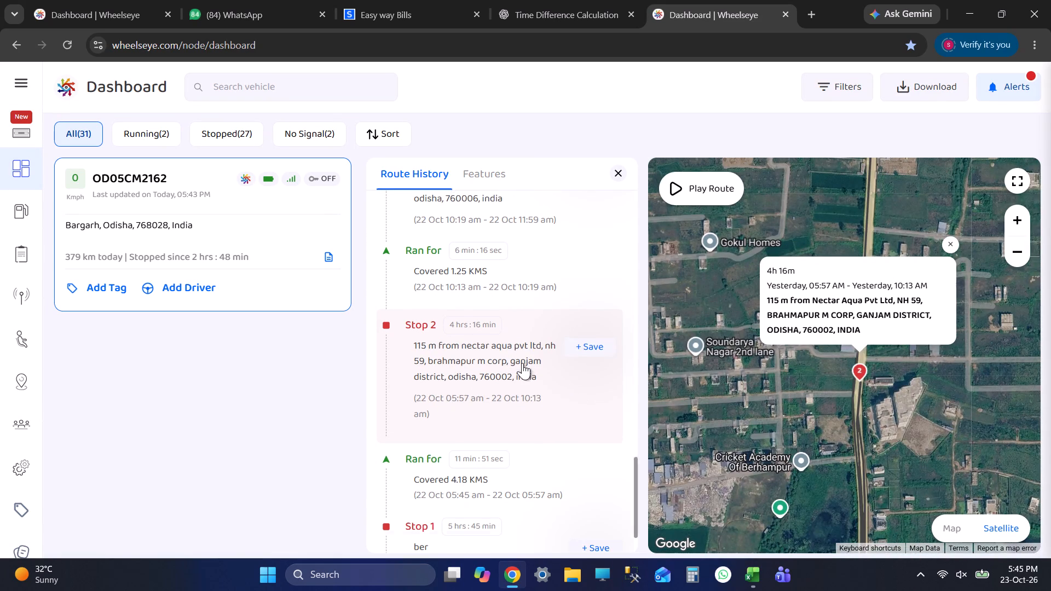
{"action": "scroll", "coordinate": [522, 363], "scroll_direction": "up", "scroll_amount": 2}
{"action": "left_click", "coordinate": [522, 361]}
{"action": "scroll", "coordinate": [522, 361], "scroll_direction": "up", "scroll_amount": 1}
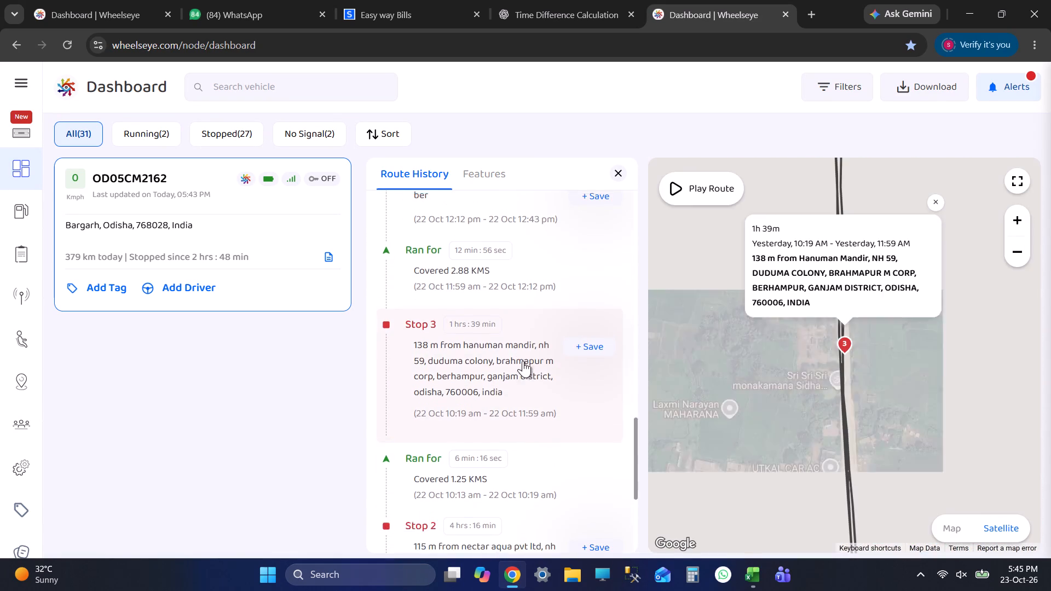
{"action": "scroll", "coordinate": [523, 361], "scroll_direction": "up", "scroll_amount": 1}
{"action": "left_click", "coordinate": [513, 340]}
{"action": "scroll", "coordinate": [513, 340], "scroll_direction": "up", "scroll_amount": 3}
{"action": "left_click", "coordinate": [513, 340]}
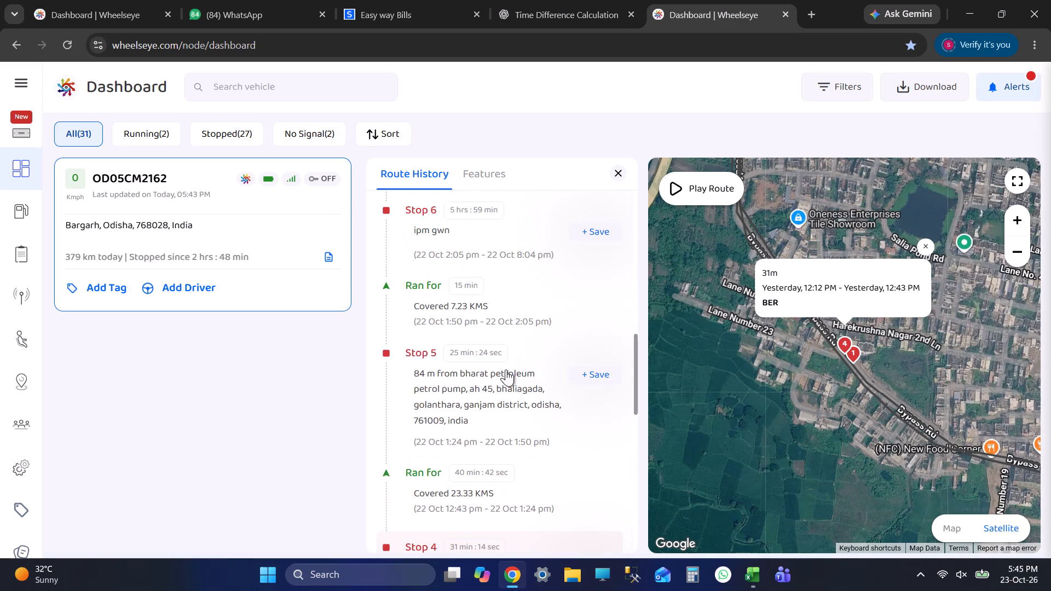
{"action": "left_click", "coordinate": [506, 369]}
{"action": "scroll", "coordinate": [510, 369], "scroll_direction": "up", "scroll_amount": 3}
{"action": "left_click", "coordinate": [502, 407]}
{"action": "scroll", "coordinate": [523, 401], "scroll_direction": "up", "scroll_amount": 4}
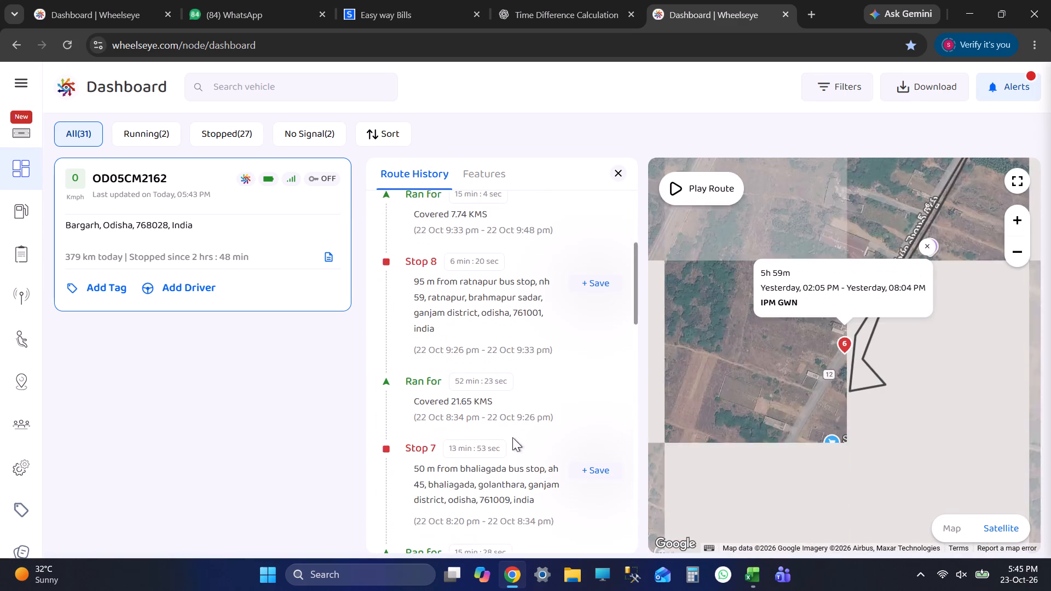
{"action": "scroll", "coordinate": [509, 455], "scroll_direction": "down", "scroll_amount": 4}
{"action": "scroll", "coordinate": [535, 427], "scroll_direction": "up", "scroll_amount": 1}
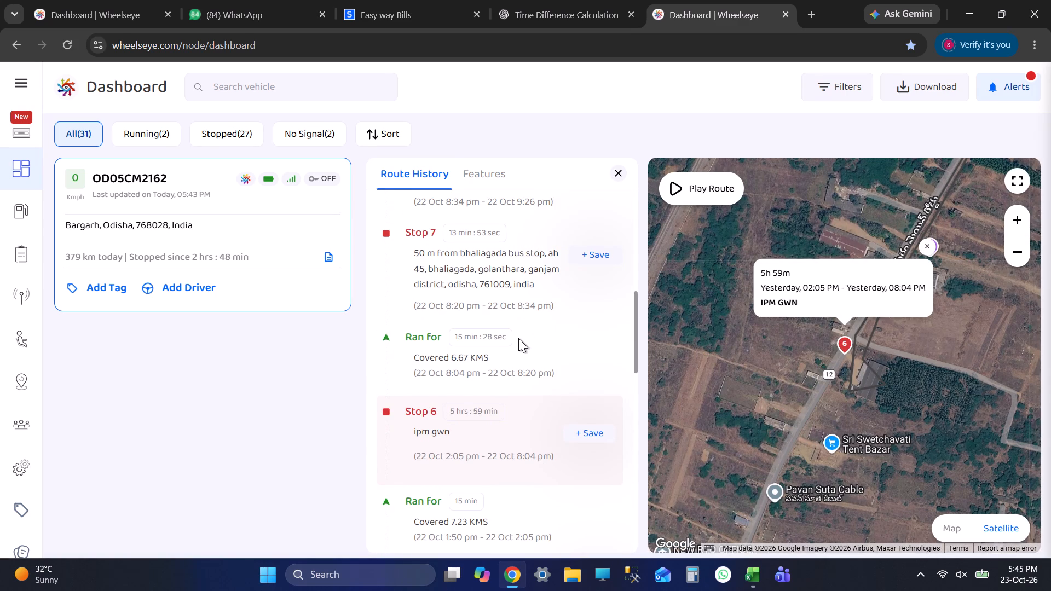
{"action": "left_click", "coordinate": [518, 338]}
{"action": "left_click", "coordinate": [521, 296]}
{"action": "scroll", "coordinate": [529, 375], "scroll_direction": "up", "scroll_amount": 3}
{"action": "left_click", "coordinate": [517, 373]}
{"action": "scroll", "coordinate": [517, 373], "scroll_direction": "up", "scroll_amount": 3}
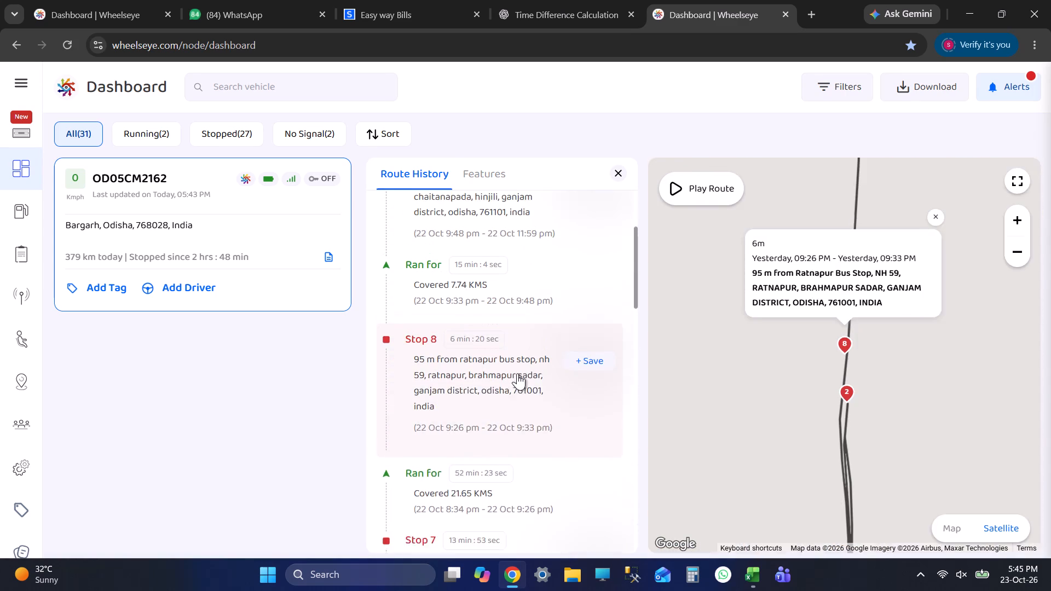
{"action": "left_click", "coordinate": [506, 396]}
{"action": "scroll", "coordinate": [839, 386], "scroll_direction": "down", "scroll_amount": 11}
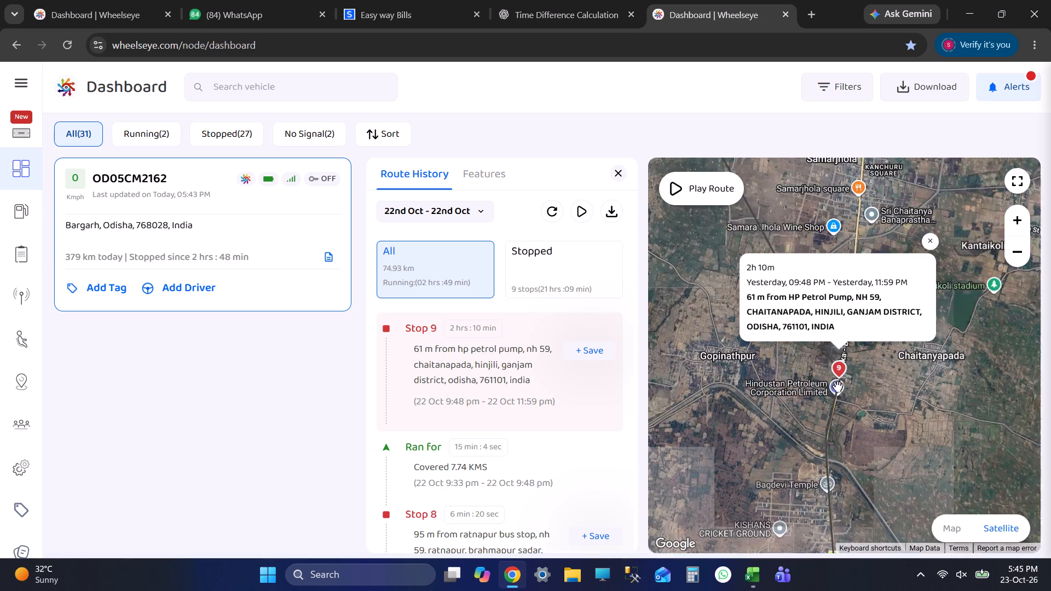
{"action": "scroll", "coordinate": [838, 386], "scroll_direction": "down", "scroll_amount": 3}
{"action": "scroll", "coordinate": [838, 386], "scroll_direction": "up", "scroll_amount": 1}
{"action": "scroll", "coordinate": [838, 386], "scroll_direction": "down", "scroll_amount": 8}
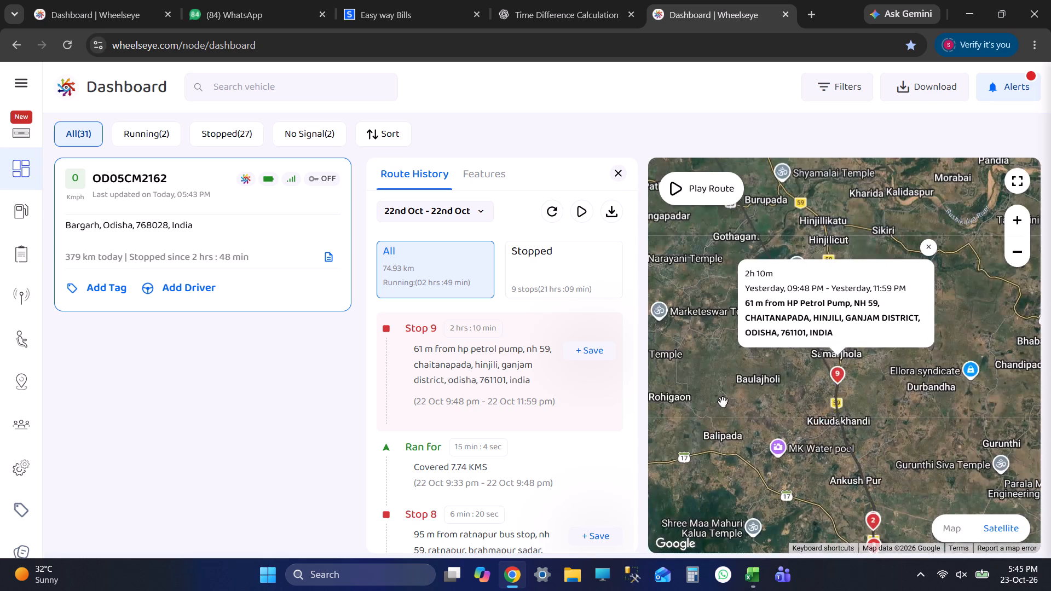
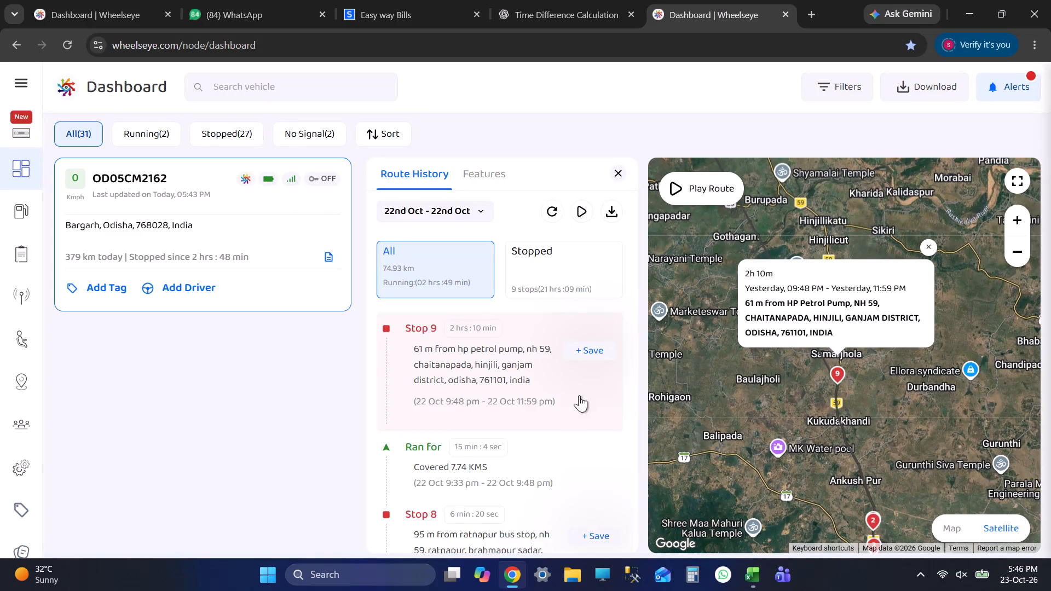
{"action": "scroll", "coordinate": [563, 410], "scroll_direction": "down", "scroll_amount": 1}
{"action": "scroll", "coordinate": [561, 413], "scroll_direction": "up", "scroll_amount": 1}
{"action": "scroll", "coordinate": [561, 414], "scroll_direction": "down", "scroll_amount": 9}
{"action": "scroll", "coordinate": [561, 414], "scroll_direction": "up", "scroll_amount": 1}
{"action": "scroll", "coordinate": [561, 414], "scroll_direction": "down", "scroll_amount": 13}
{"action": "scroll", "coordinate": [561, 414], "scroll_direction": "up", "scroll_amount": 1}
{"action": "scroll", "coordinate": [561, 414], "scroll_direction": "down", "scroll_amount": 2}
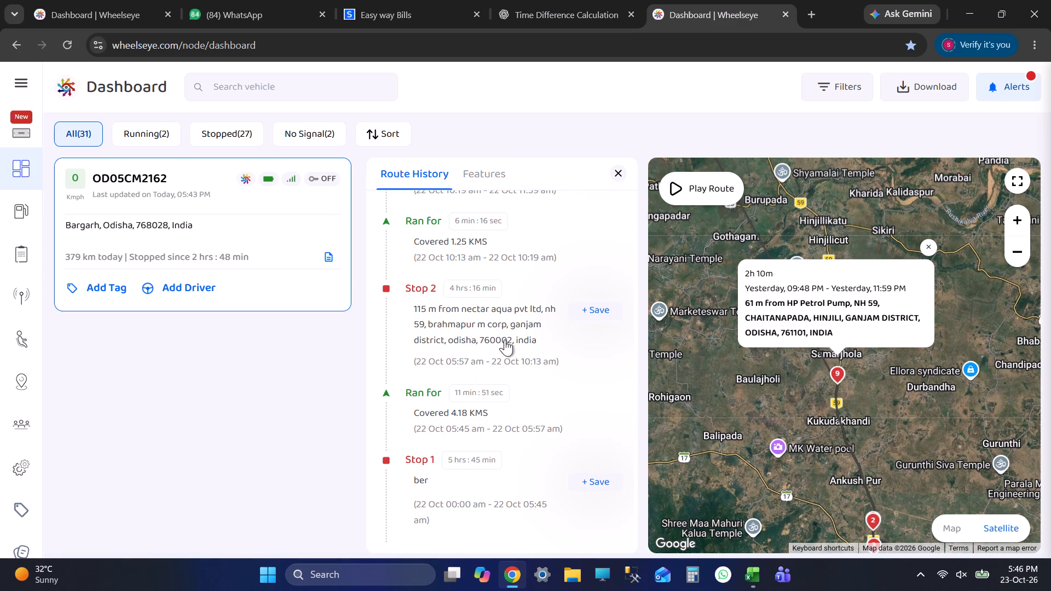
{"action": "left_click", "coordinate": [530, 336]}
{"action": "scroll", "coordinate": [532, 354], "scroll_direction": "up", "scroll_amount": 3}
{"action": "left_click", "coordinate": [532, 354]}
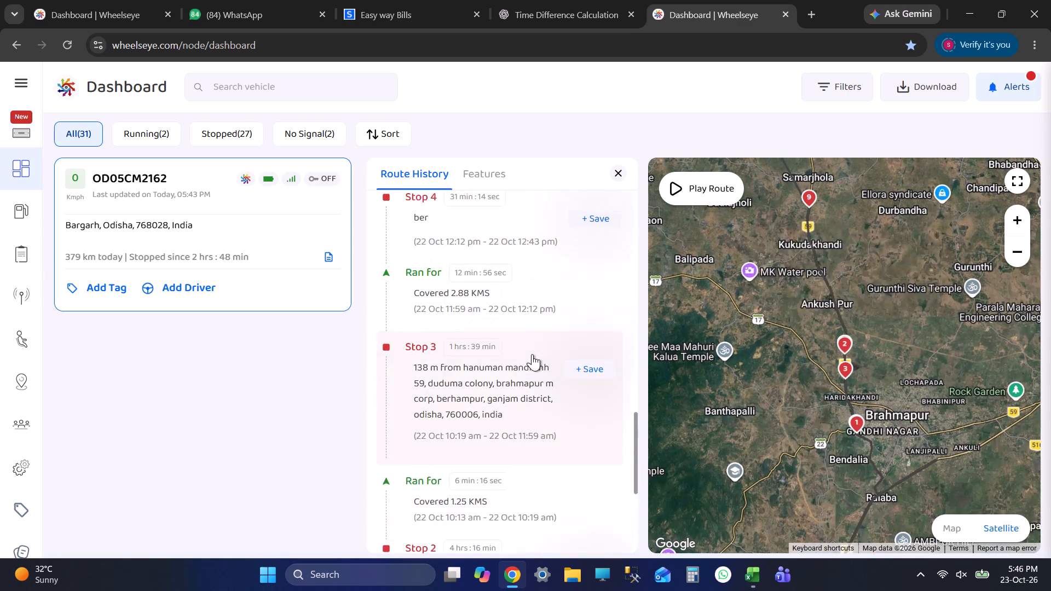
{"action": "scroll", "coordinate": [532, 354], "scroll_direction": "up", "scroll_amount": 3}
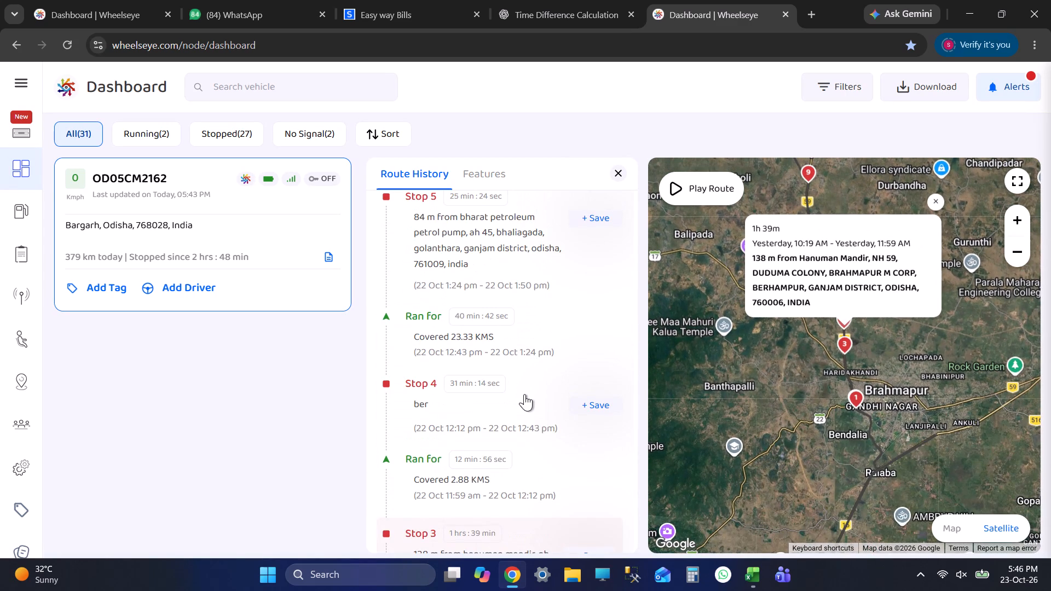
{"action": "scroll", "coordinate": [569, 453], "scroll_direction": "down", "scroll_amount": 3}
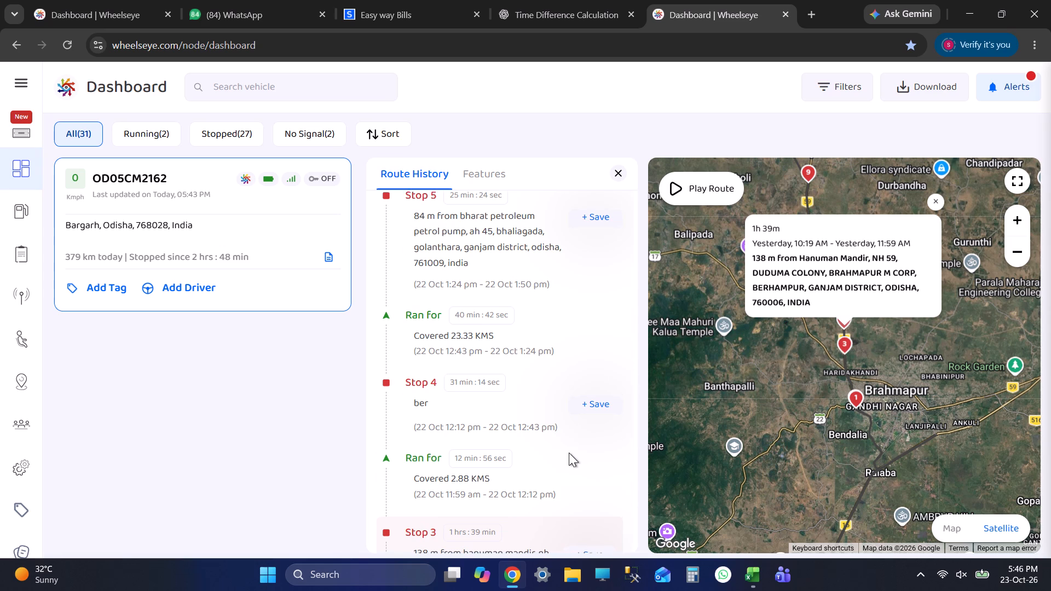
{"action": "scroll", "coordinate": [569, 453], "scroll_direction": "down", "scroll_amount": 4}
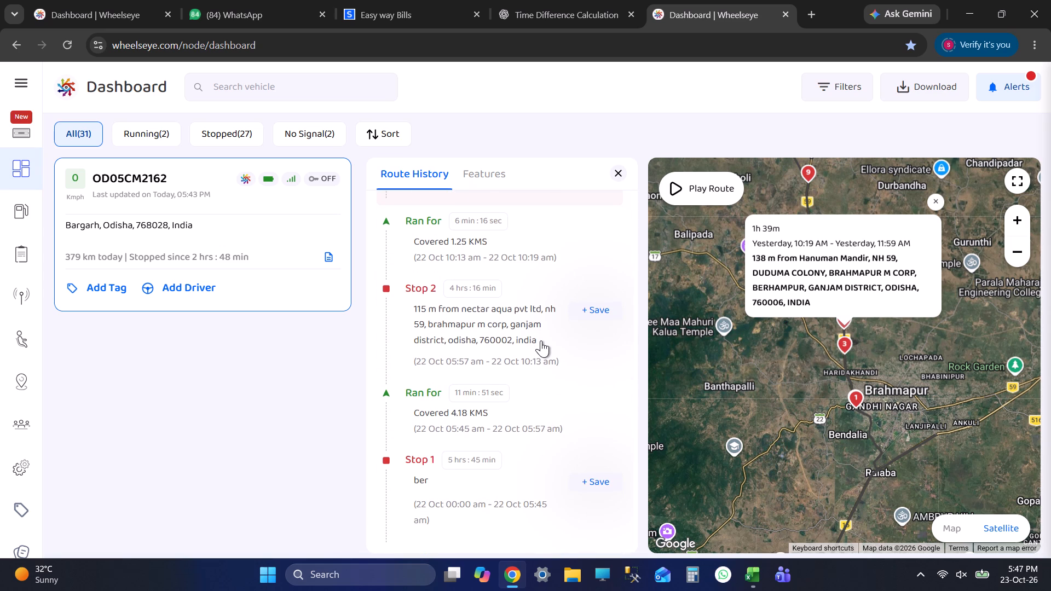
{"action": "scroll", "coordinate": [841, 352], "scroll_direction": "up", "scroll_amount": 8}
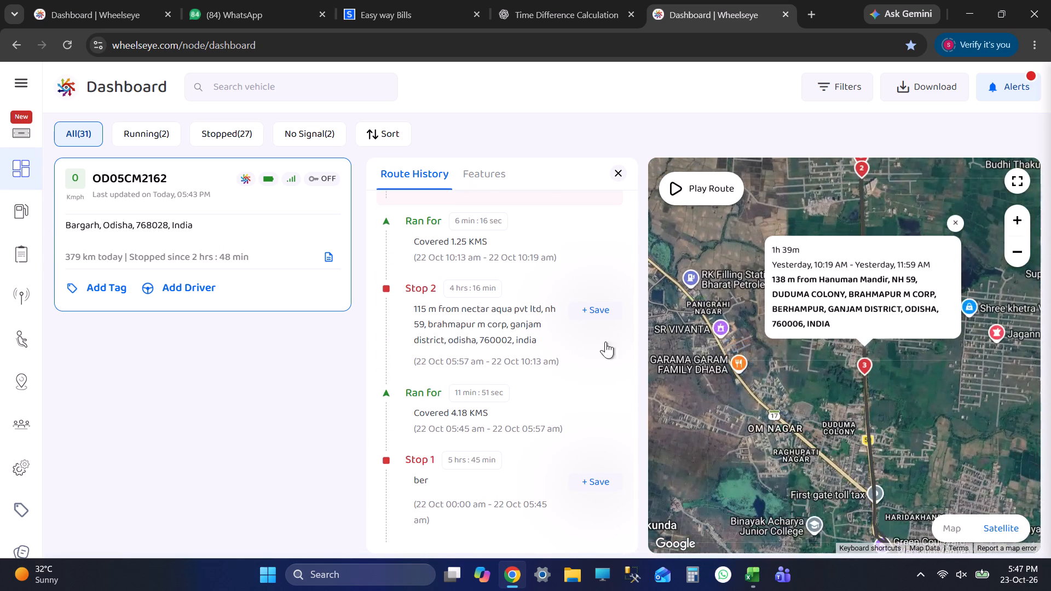
{"action": "left_click", "coordinate": [514, 311]}
{"action": "scroll", "coordinate": [871, 355], "scroll_direction": "down", "scroll_amount": 3}
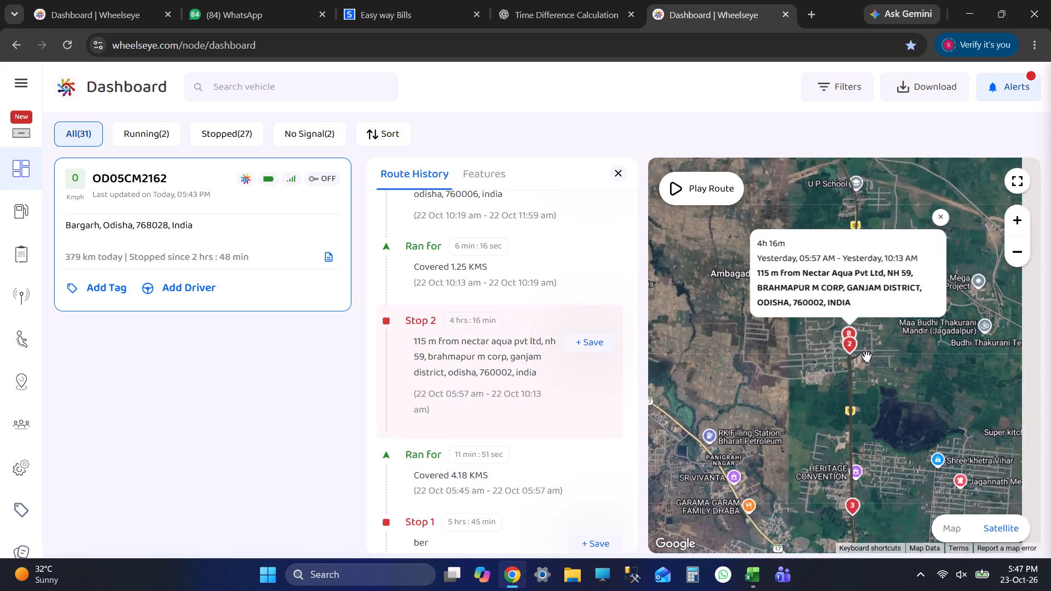
{"action": "scroll", "coordinate": [867, 356], "scroll_direction": "down", "scroll_amount": 2}
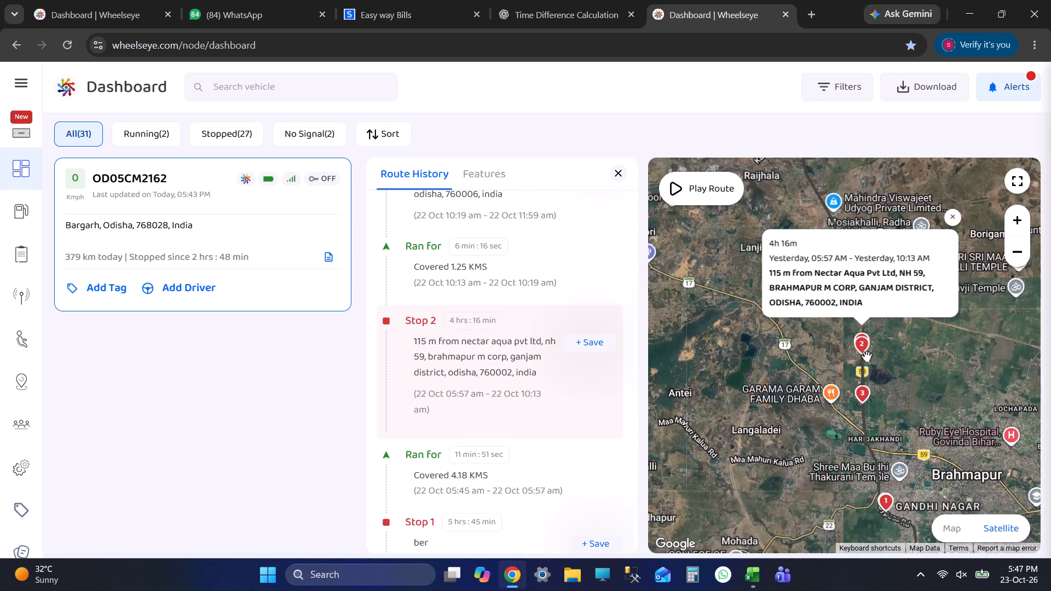
{"action": "scroll", "coordinate": [875, 353], "scroll_direction": "up", "scroll_amount": 4}
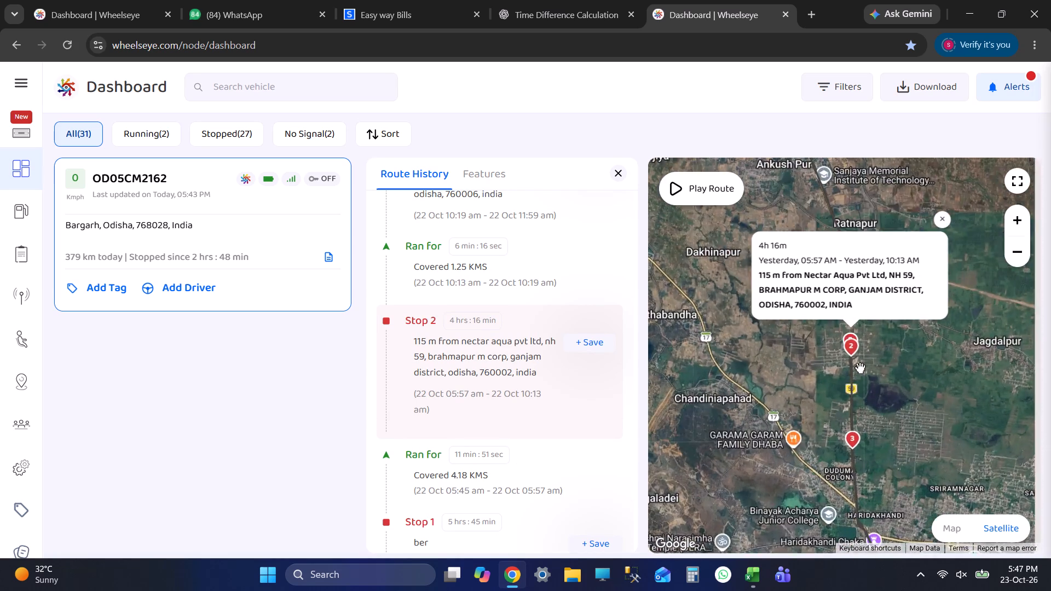
{"action": "scroll", "coordinate": [860, 368], "scroll_direction": "up", "scroll_amount": 10}
{"action": "left_click_drag", "start_coordinate": [828, 344], "coordinate": [796, 376]}
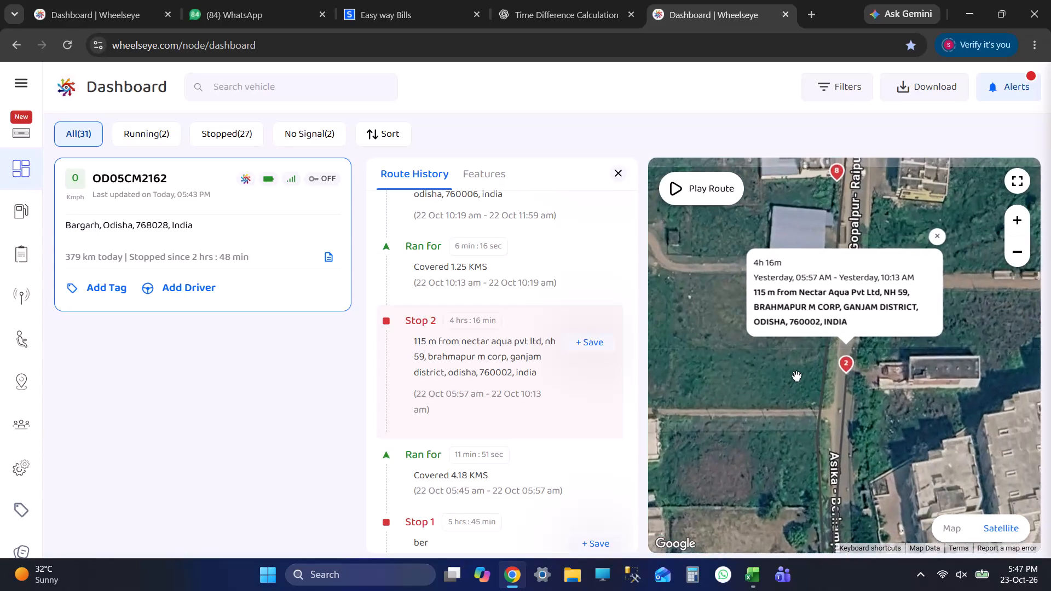
{"action": "scroll", "coordinate": [796, 376], "scroll_direction": "down", "scroll_amount": 12}
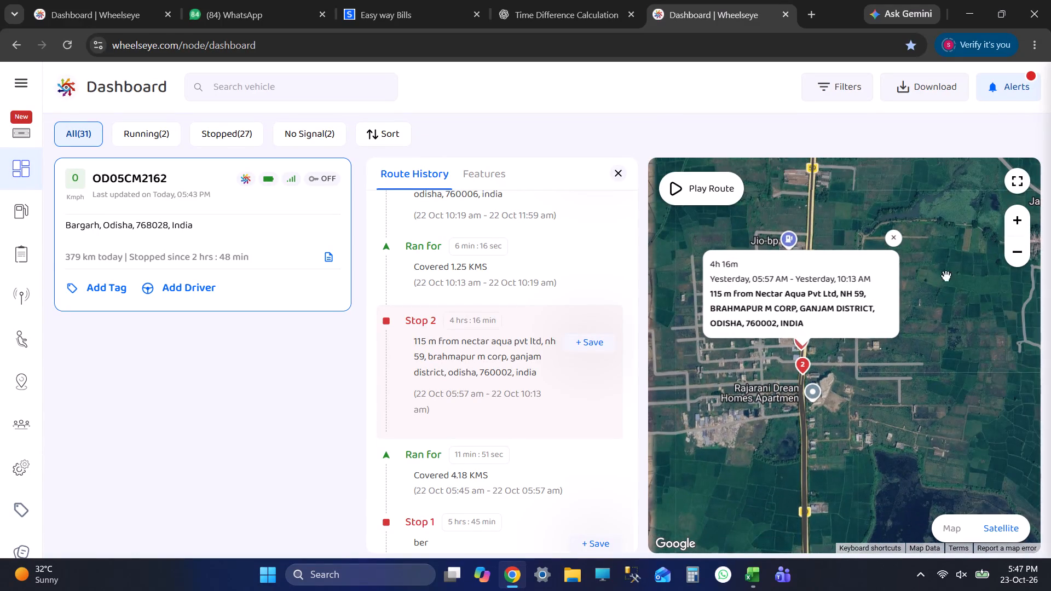
{"action": "left_click", "coordinate": [896, 245]}
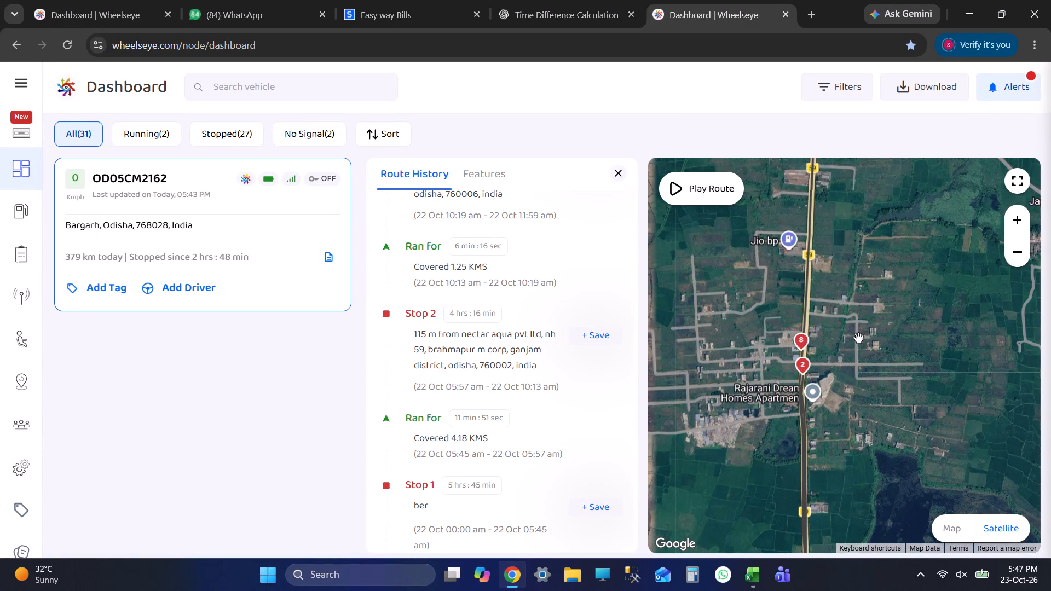
{"action": "scroll", "coordinate": [851, 340], "scroll_direction": "down", "scroll_amount": 12}
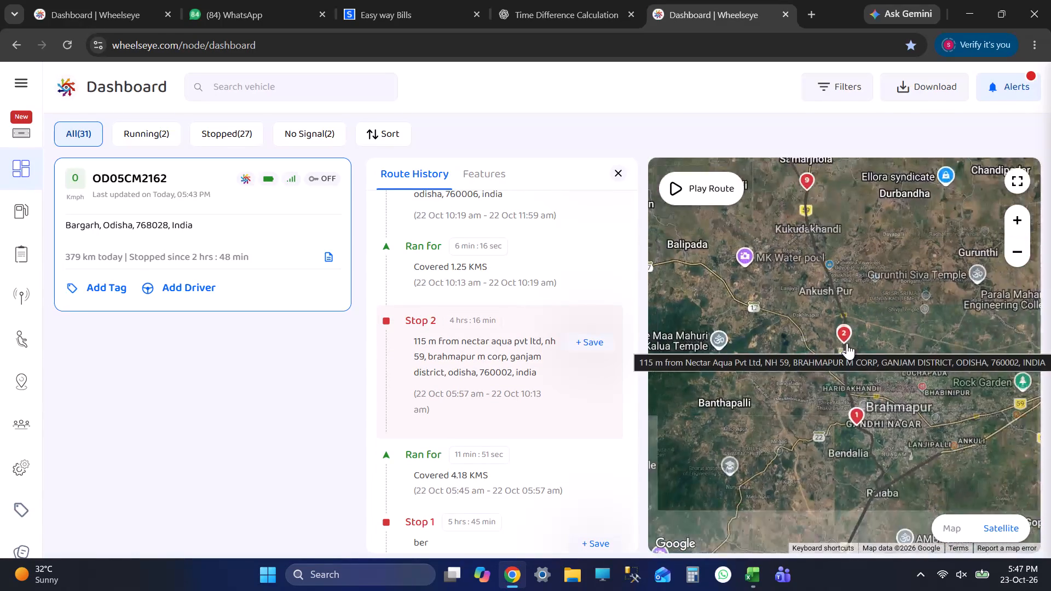
{"action": "scroll", "coordinate": [847, 343], "scroll_direction": "down", "scroll_amount": 3}
{"action": "scroll", "coordinate": [847, 343], "scroll_direction": "up", "scroll_amount": 1}
{"action": "scroll", "coordinate": [847, 343], "scroll_direction": "down", "scroll_amount": 3}
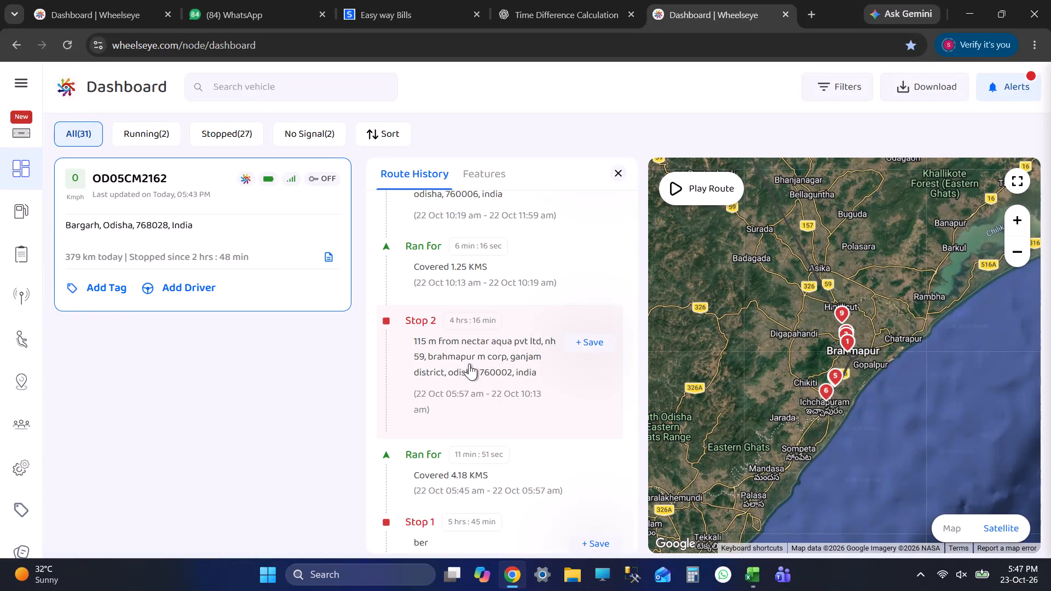
{"action": "key", "text": "alt+Tab"}
{"action": "key", "text": "Tab"}
{"action": "key", "text": "Tab"}
{"action": "key", "text": "Tab"}
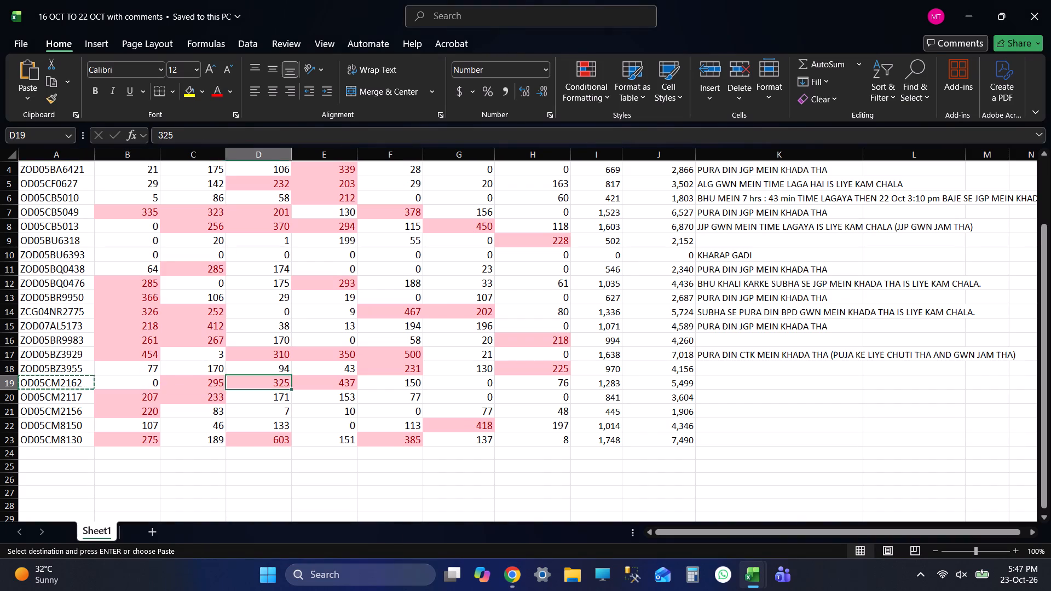
{"action": "key", "text": "Tab"}
{"action": "key", "text": "Tab"}
{"action": "key", "text": "Tab"}
{"action": "key", "text": "Tab"}
{"action": "key", "text": "Tab"}
{"action": "key", "text": "Tab"}
{"action": "key", "text": "Tab"}
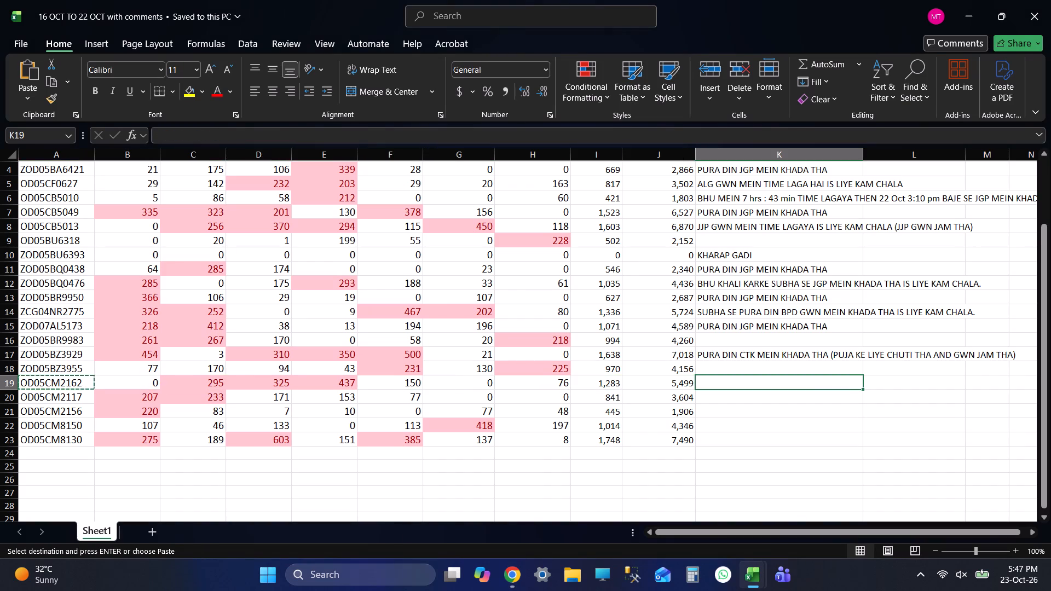
{"action": "type", "text": "BER"}
{"action": "key", "text": "space"}
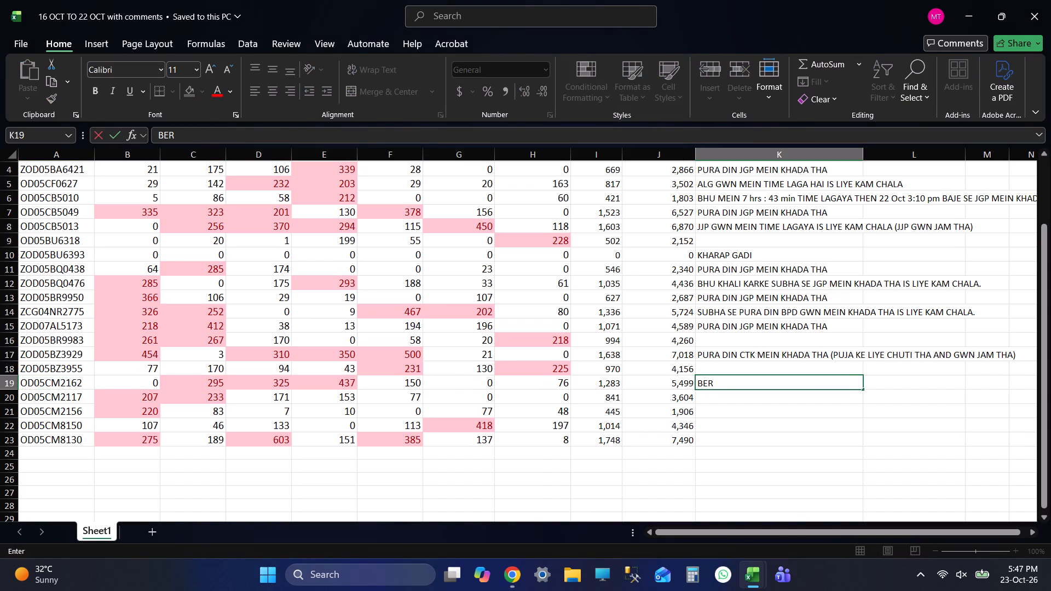
{"action": "type", "text": "PARTY"}
{"action": "key", "text": "space"}
{"action": "type", "text": "GWN MEIN TINME"}
{"action": "key", "text": "BackSpace"}
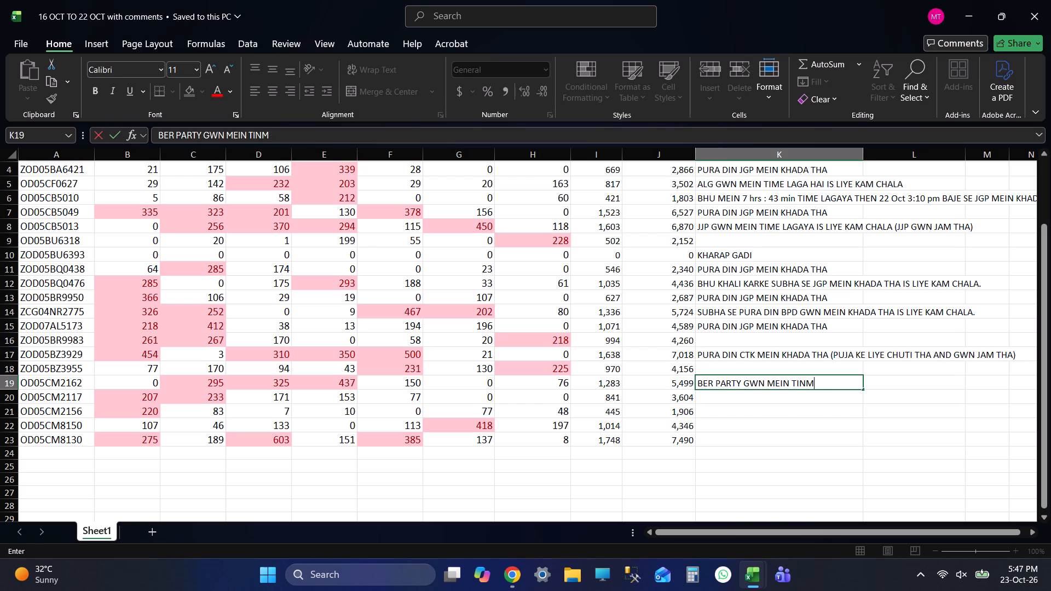
{"action": "key", "text": "BackSpace"}
{"action": "key", "text": "BackSpace"}
{"action": "key", "text": "BackSpace"}
{"action": "type", "text": "IME LAGAYA"}
{"action": "key", "text": "space"}
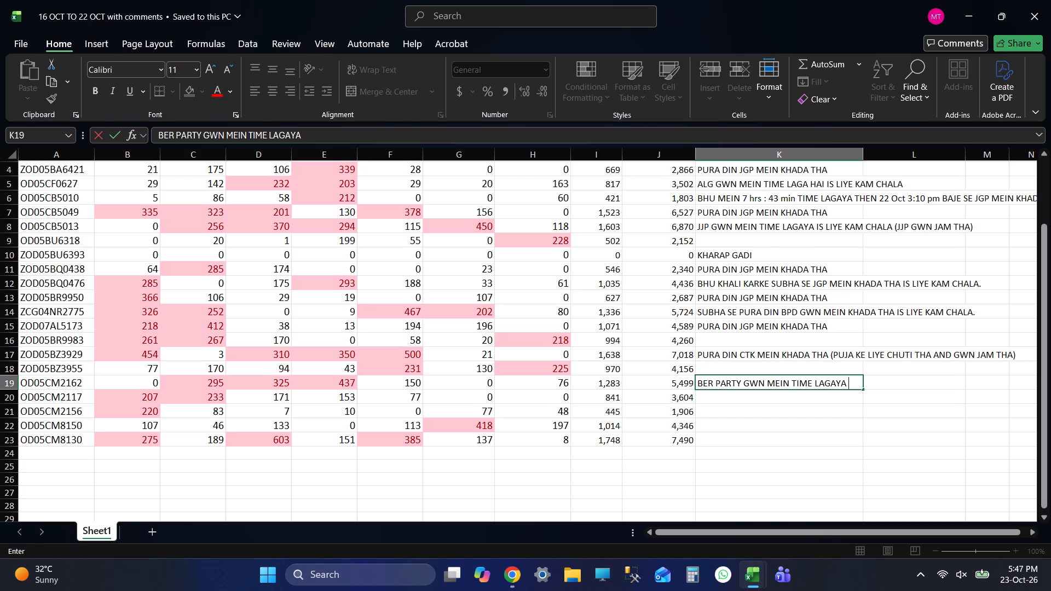
{"action": "type", "text": "AND"}
{"action": "key", "text": "space"}
{"action": "key", "text": "alt+Tab"}
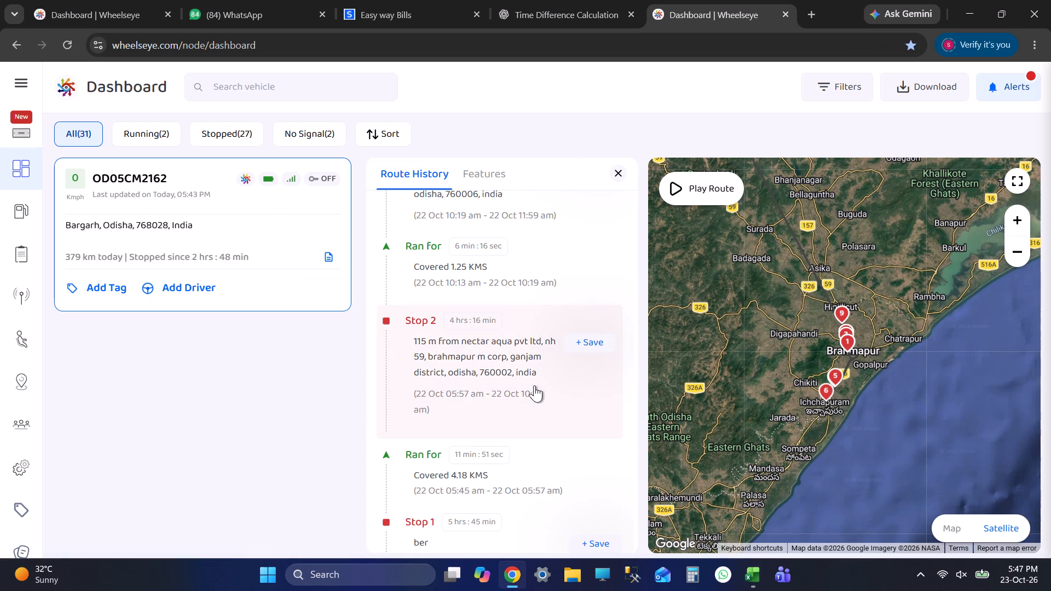
{"action": "scroll", "coordinate": [850, 344], "scroll_direction": "up", "scroll_amount": 7}
{"action": "scroll", "coordinate": [532, 349], "scroll_direction": "up", "scroll_amount": 2}
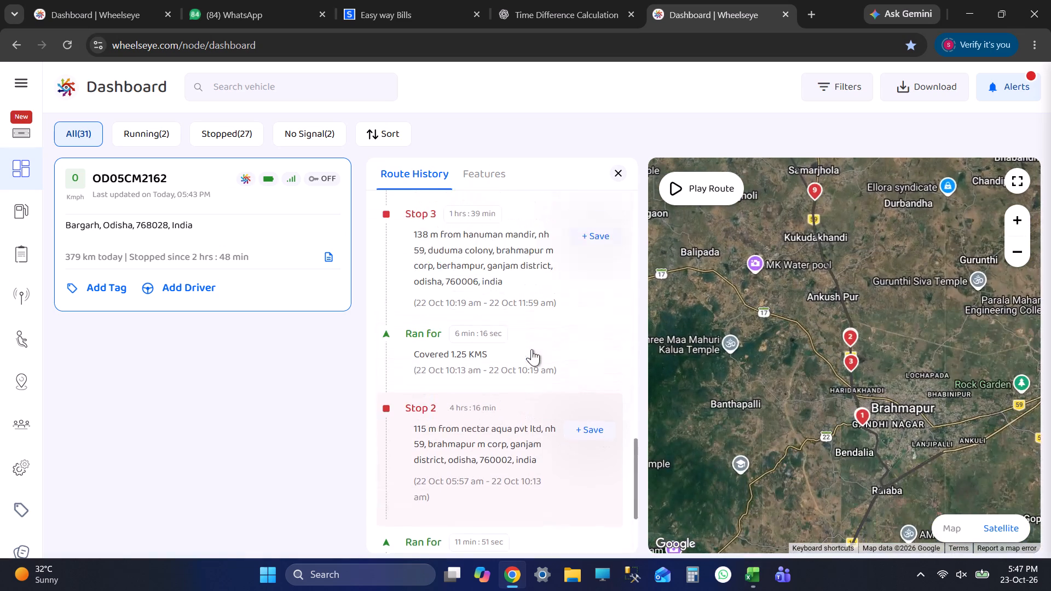
{"action": "left_click", "coordinate": [522, 311]}
{"action": "scroll", "coordinate": [876, 328], "scroll_direction": "up", "scroll_amount": 3}
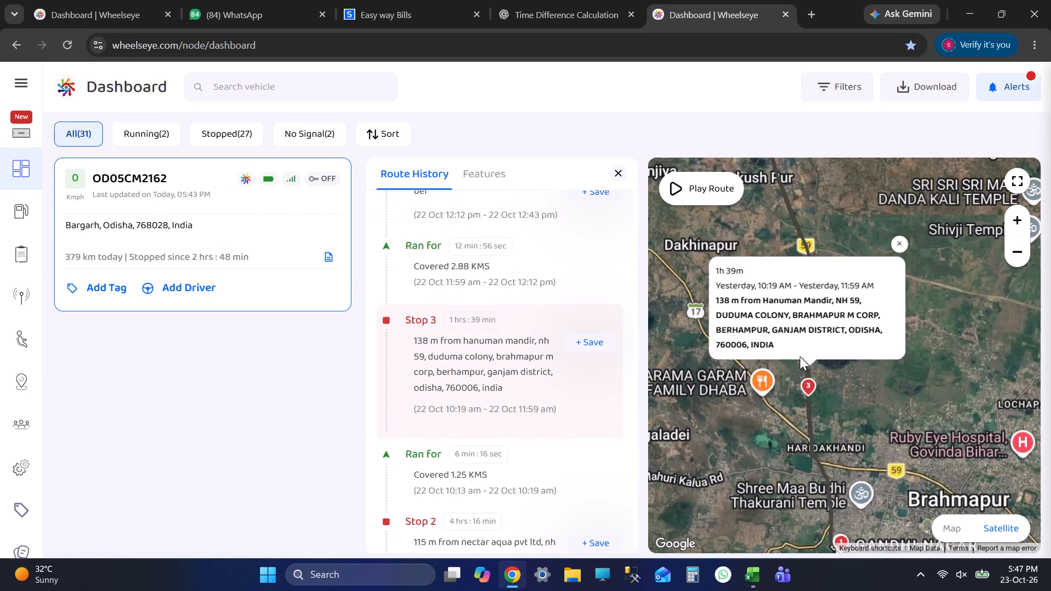
{"action": "key", "text": "alt+Tab"}
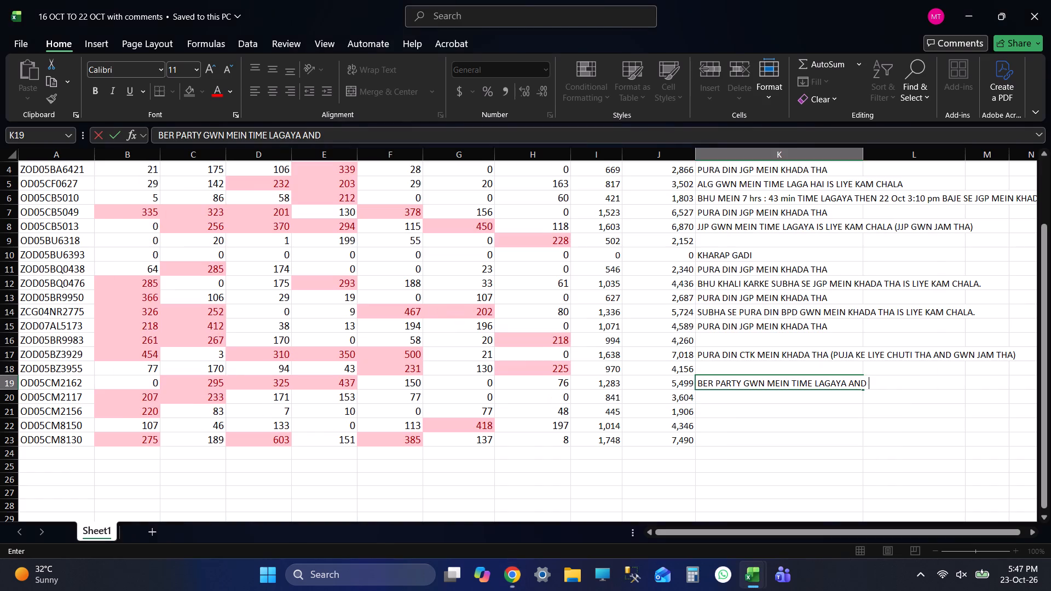
{"action": "key", "text": "alt+Tab"}
{"action": "key", "text": "alt+Tab"}
{"action": "key", "text": "alt+Tab"}
{"action": "scroll", "coordinate": [509, 309], "scroll_direction": "up", "scroll_amount": 2}
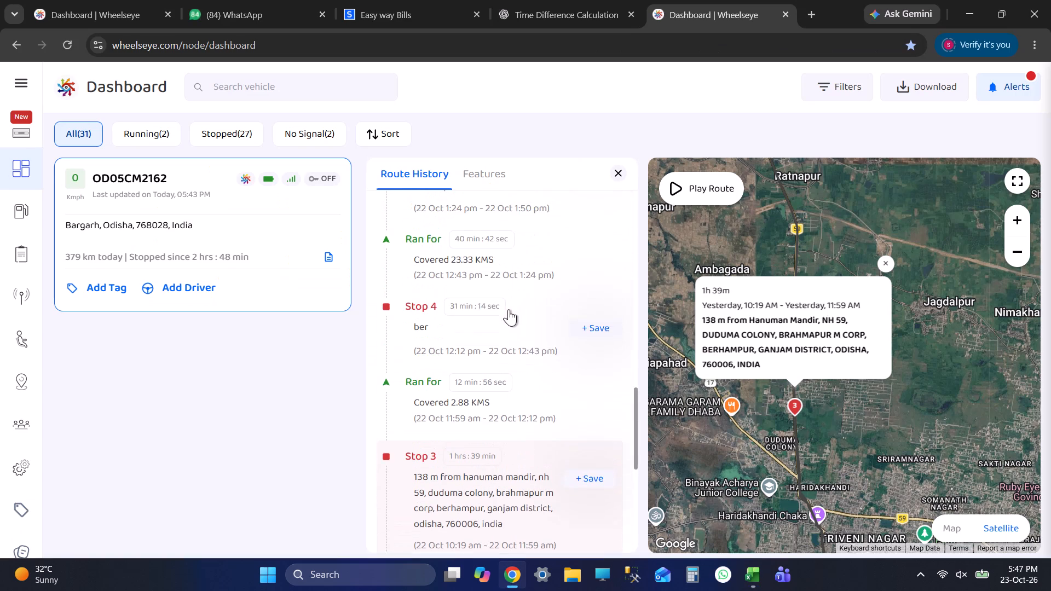
{"action": "left_click", "coordinate": [496, 323]}
{"action": "scroll", "coordinate": [509, 356], "scroll_direction": "up", "scroll_amount": 3}
{"action": "left_click", "coordinate": [507, 356]}
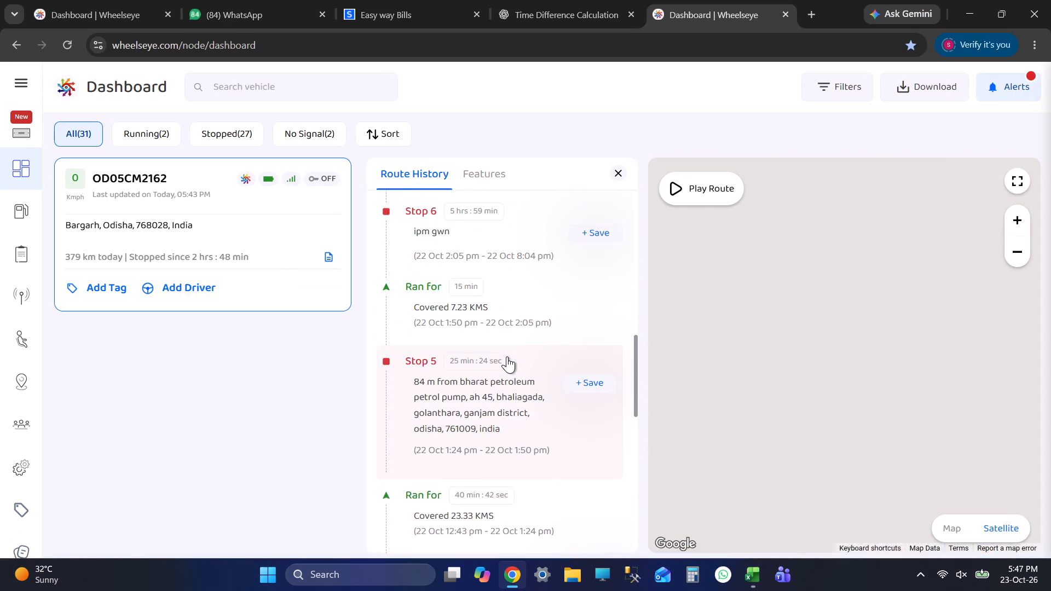
{"action": "scroll", "coordinate": [507, 356], "scroll_direction": "up", "scroll_amount": 3}
{"action": "left_click", "coordinate": [507, 356]}
{"action": "left_click", "coordinate": [513, 441]}
{"action": "key", "text": "alt+Tab"}
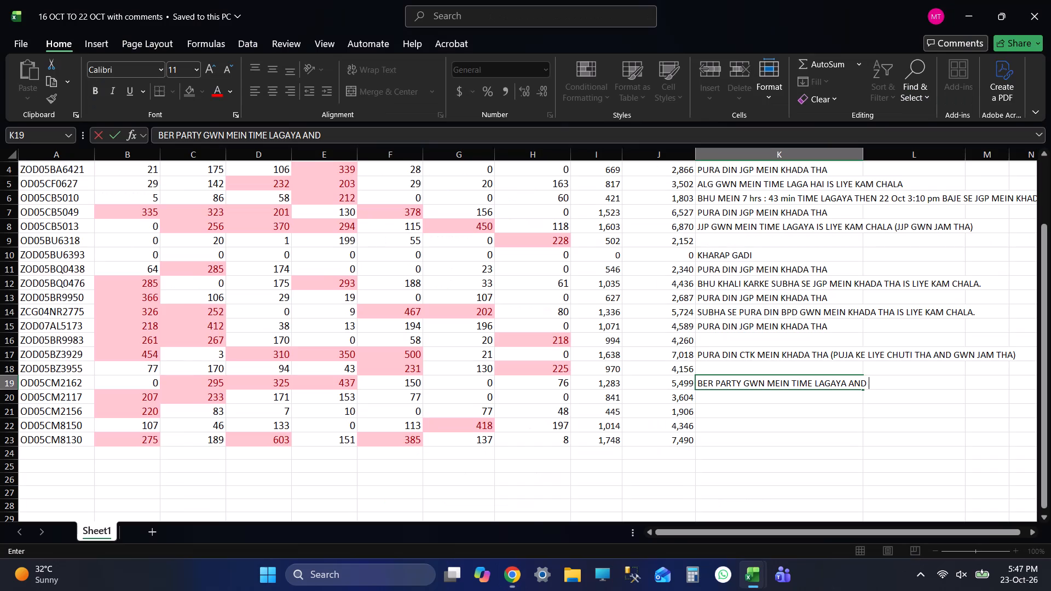
{"action": "type", "text": "IPM"}
{"action": "key", "text": "space"}
{"action": "type", "text": "LOADING"}
{"action": "key", "text": "space"}
{"action": "type", "text": "AND"}
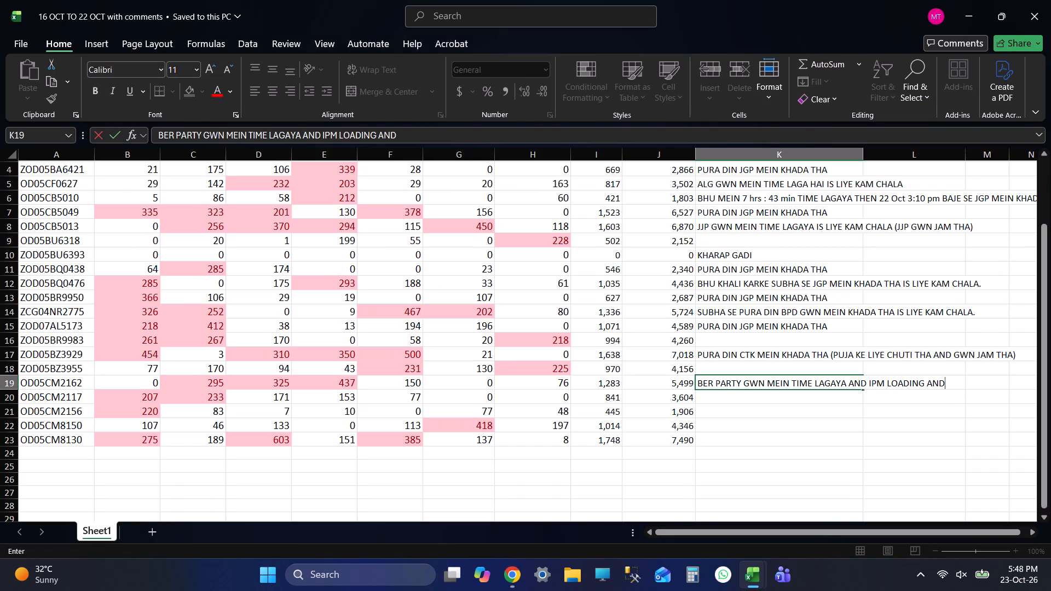
{"action": "key", "text": "space"}
{"action": "type", "text": "BER"}
{"action": "key", "text": "space"}
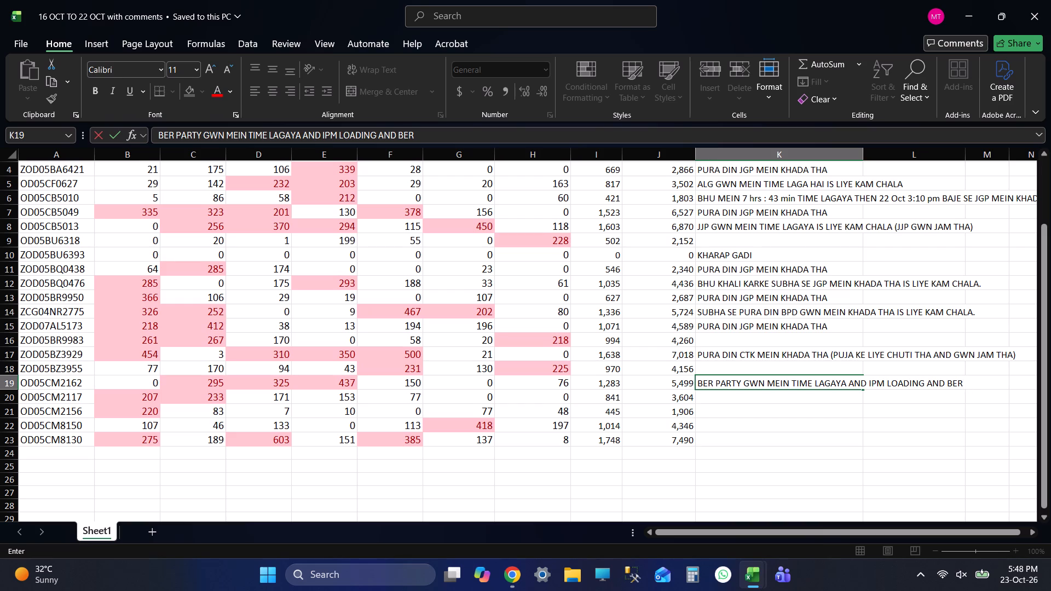
{"action": "type", "text": "NO ENTRY KE WAJE SE"}
{"action": "key", "text": "space"}
{"action": "type", "text": "KAM CHALA"}
{"action": "key", "text": "period"}
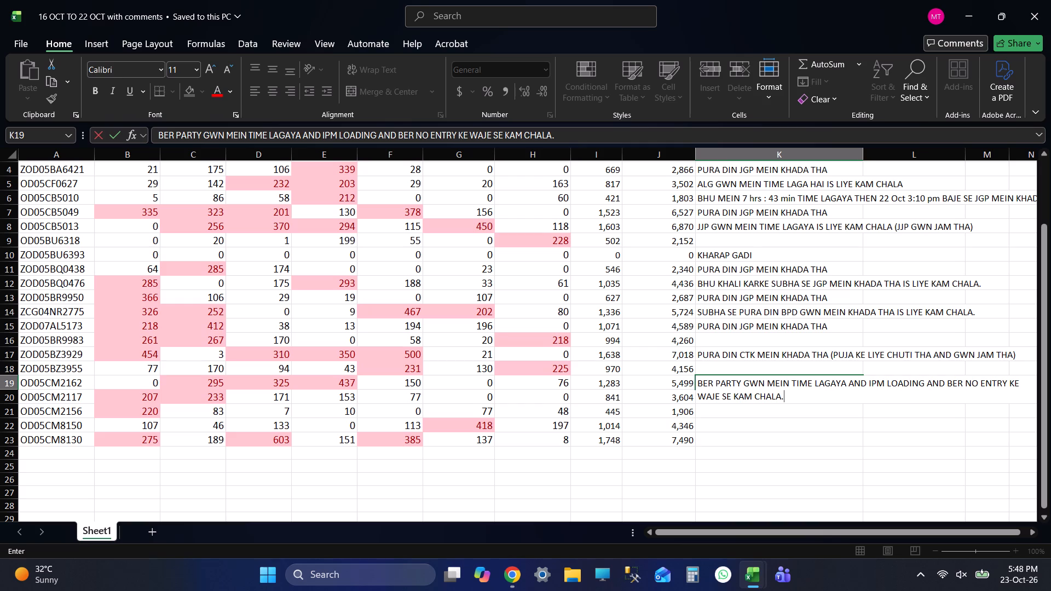
{"action": "left_click", "coordinate": [921, 384]}
{"action": "left_click", "coordinate": [924, 385]}
{"action": "key", "text": "space"}
{"action": "type", "text": "MEIN"}
{"action": "key", "text": "space"}
{"action": "type", "text": "TIMER"}
{"action": "key", "text": "BackSpace"}
{"action": "key", "text": "space"}
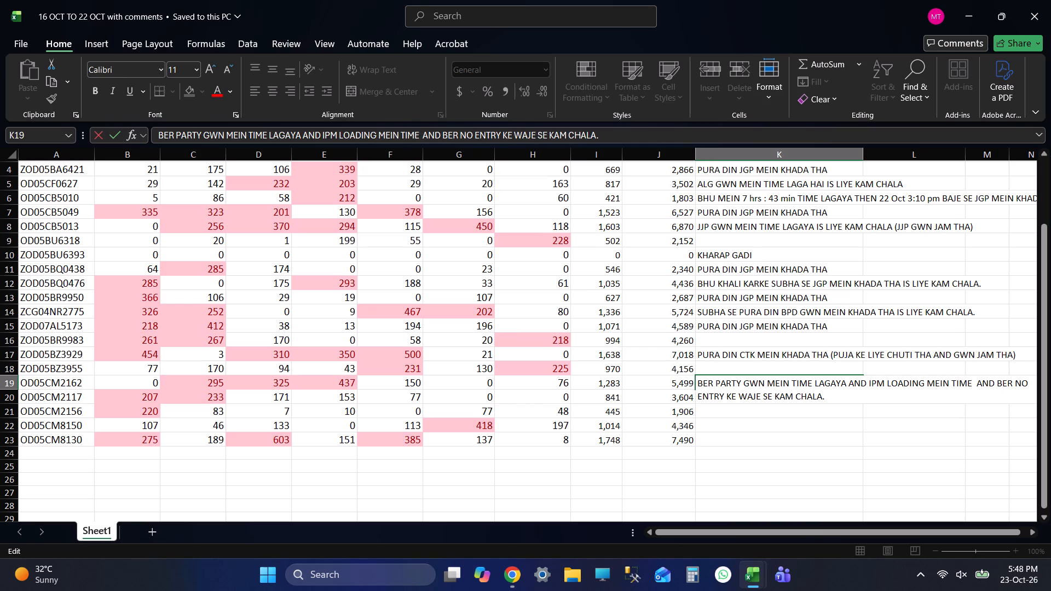
{"action": "type", "text": "LAGAYA"}
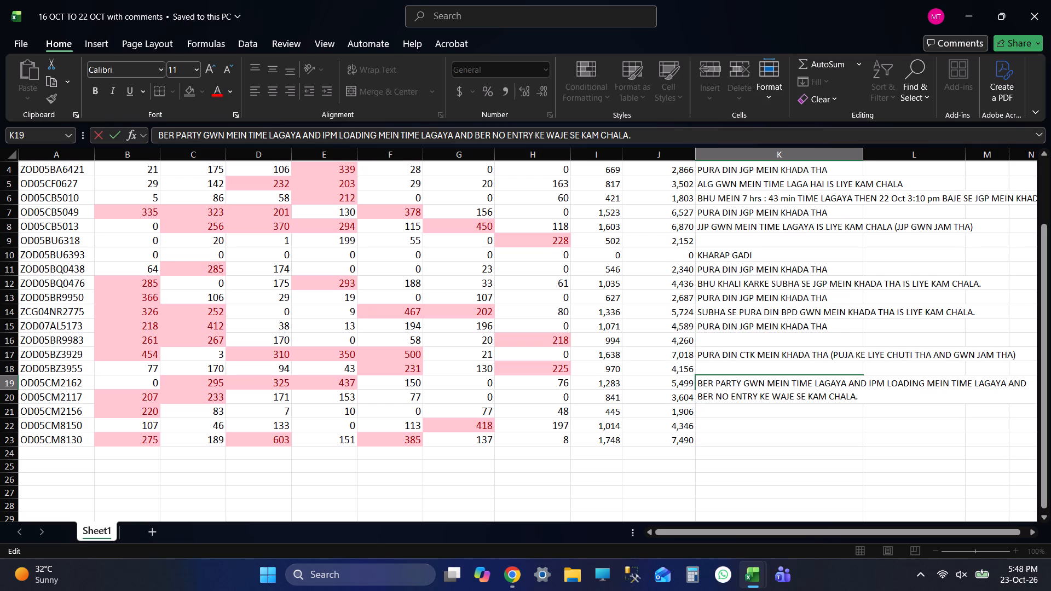
{"action": "key", "text": "BackSpace"}
{"action": "key", "text": "BackSpace"}
{"action": "key", "text": "BackSpace"}
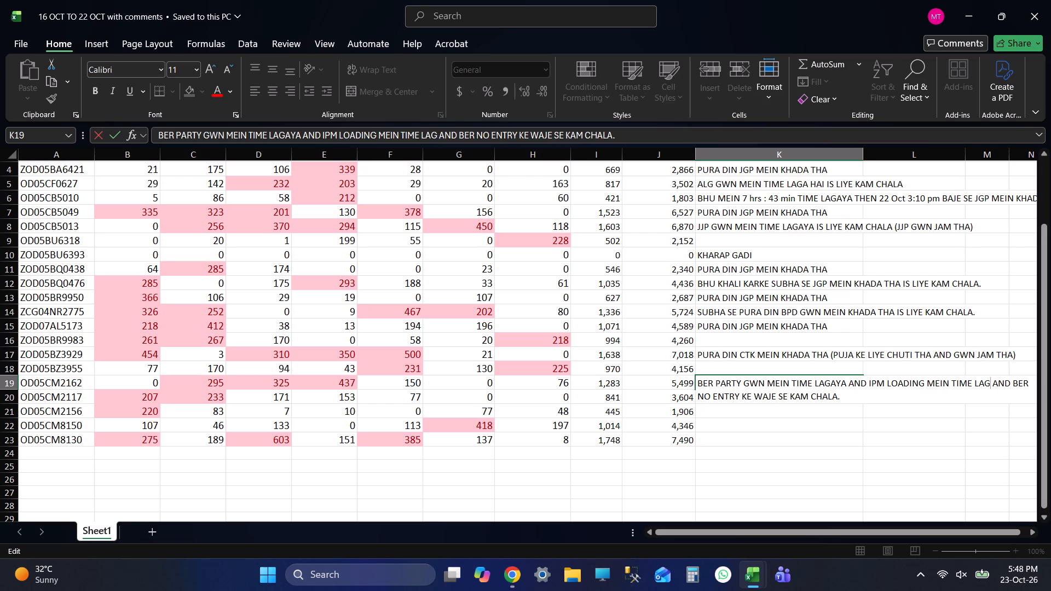
{"action": "key", "text": "BackSpace"}
{"action": "key", "text": "BackSpace"}
{"action": "key", "text": "BackSpace"}
{"action": "key", "text": "BackSpace"}
{"action": "key", "text": "BackSpace"}
{"action": "key", "text": "BackSpace"}
{"action": "key", "text": "BackSpace"}
{"action": "key", "text": "BackSpace"}
{"action": "key", "text": "BackSpace"}
{"action": "key", "text": "BackSpace"}
{"action": "key", "text": "BackSpace"}
{"action": "key", "text": "BackSpace"}
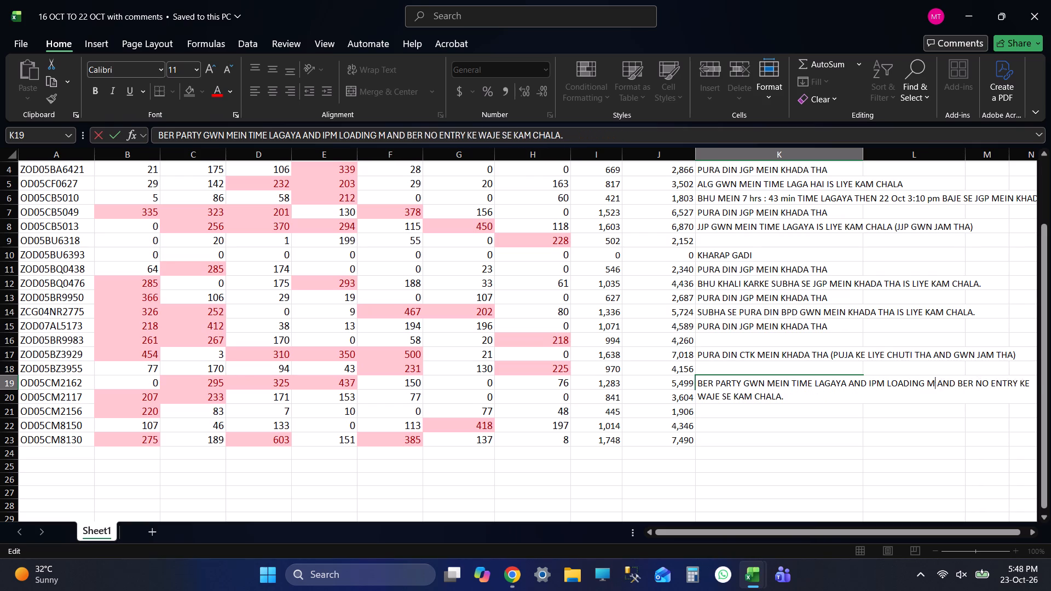
{"action": "key", "text": "BackSpace"}
{"action": "key", "text": "BackSpace"}
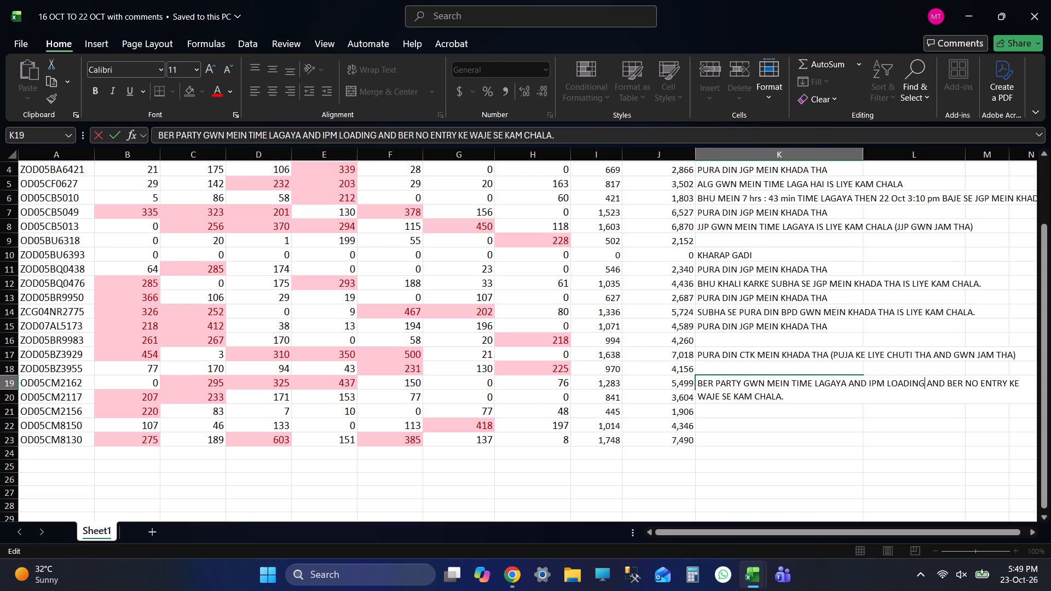
{"action": "key", "text": "Return"}
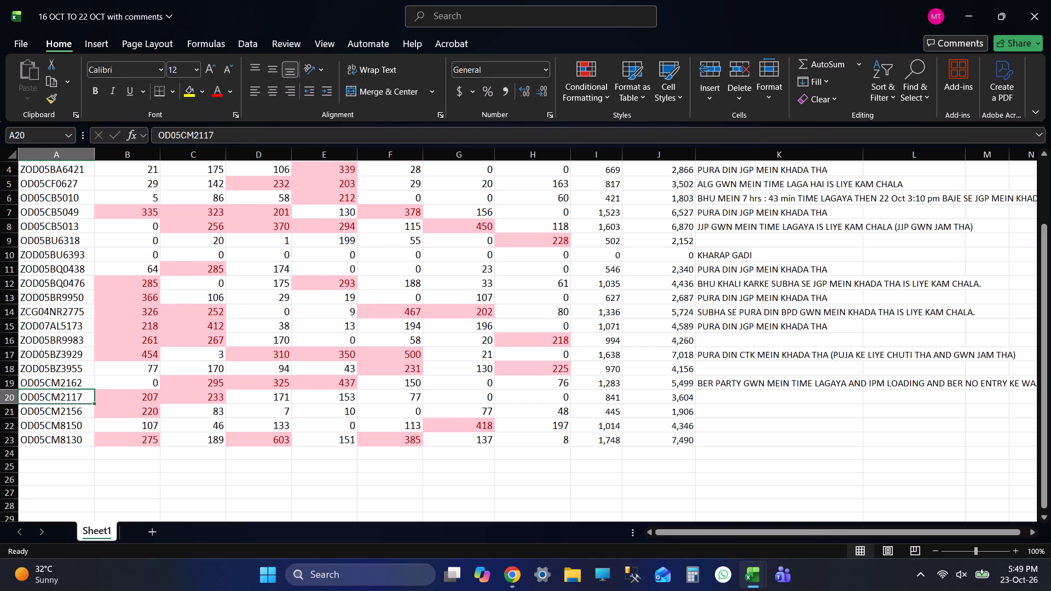
{"action": "left_click", "coordinate": [717, 396]}
{"action": "key", "text": "ctrl+s"}
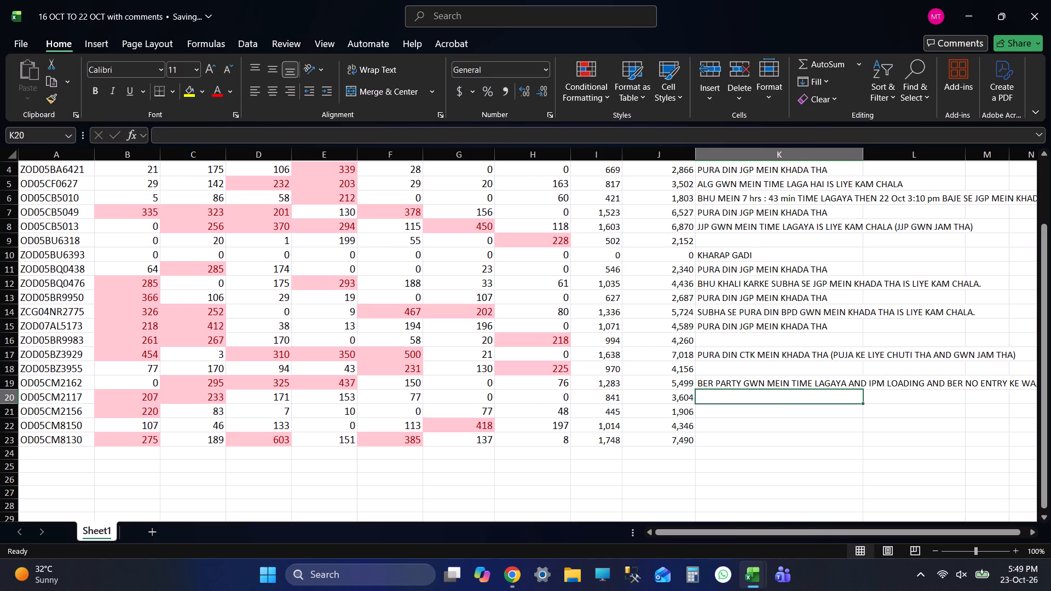
{"action": "key", "text": "shift+Tab"}
{"action": "key", "text": "shift+Tab"}
{"action": "key", "text": "shift+Tab"}
{"action": "key", "text": "shift+Tab"}
{"action": "key", "text": "shift+Tab"}
{"action": "key", "text": "shift+Tab"}
{"action": "key", "text": "shift+Tab"}
{"action": "key", "text": "shift+Tab"}
{"action": "key", "text": "shift+Tab"}
{"action": "key", "text": "shift+Tab"}
{"action": "key", "text": "shift+Tab"}
{"action": "key", "text": "shift+Tab"}
{"action": "key", "text": "shift+Tab"}
{"action": "key", "text": "shift+Tab"}
{"action": "key", "text": "ctrl+c"}
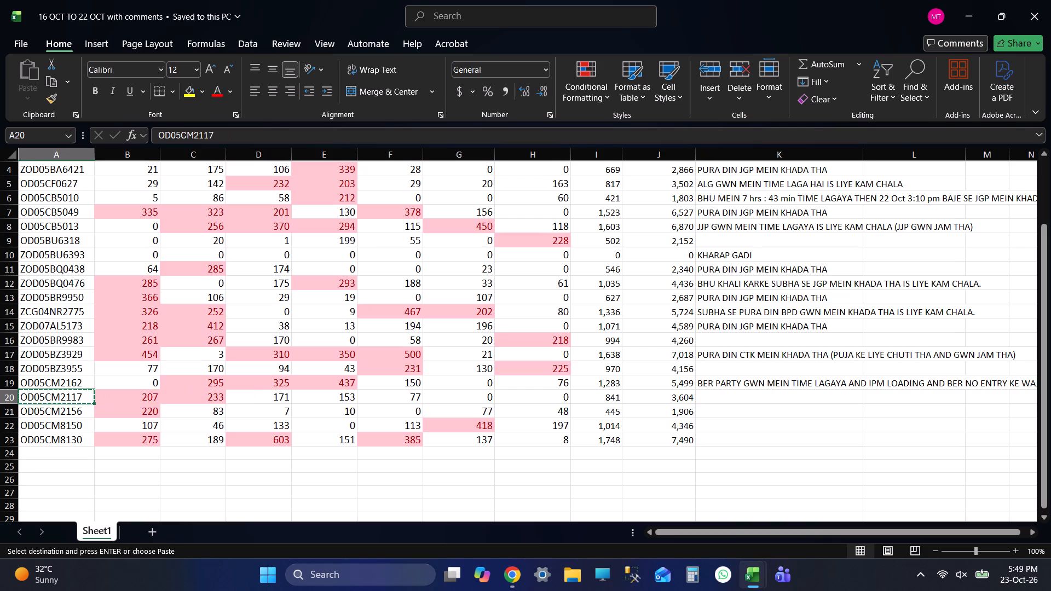
{"action": "key", "text": "alt+Tab"}
{"action": "left_click", "coordinate": [281, 105]}
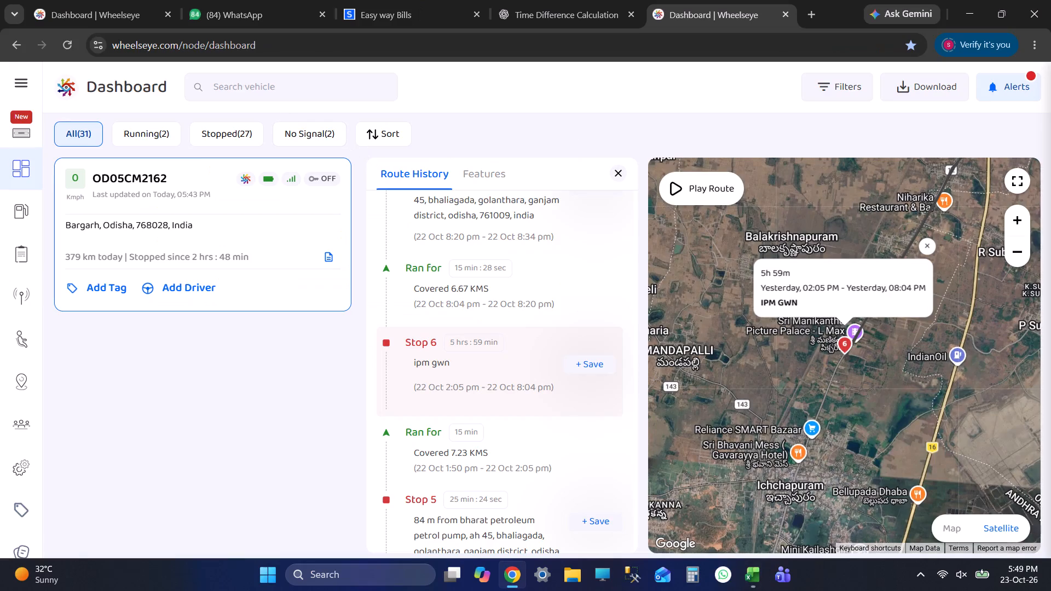
{"action": "left_click", "coordinate": [259, 92]}
{"action": "key", "text": "ctrl+v"}
{"action": "key", "text": "Return"}
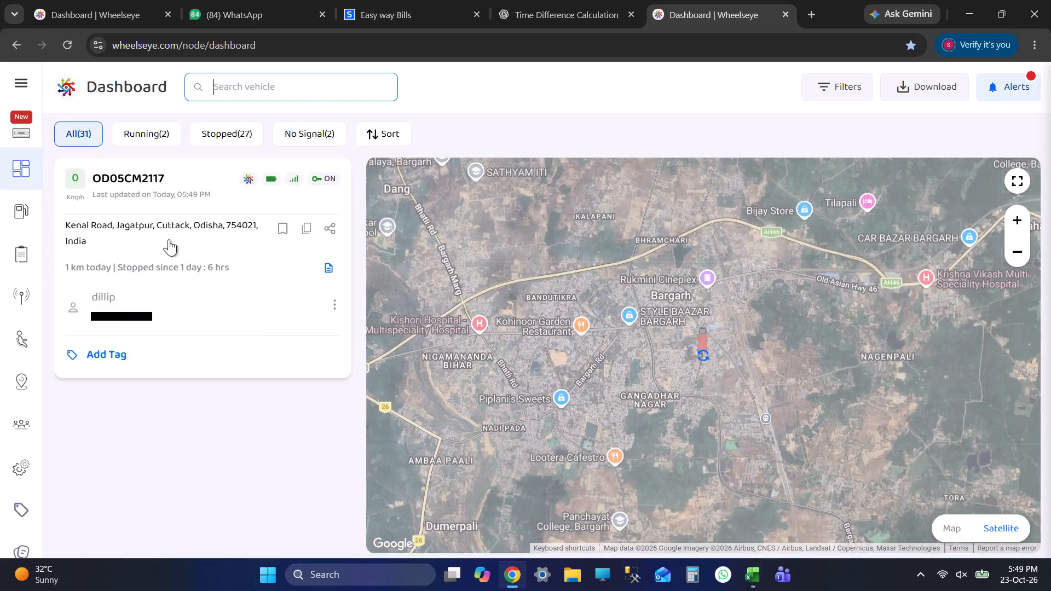
{"action": "left_click", "coordinate": [169, 239]}
{"action": "key", "text": "alt+Tab"}
{"action": "key", "text": "alt+Tab"}
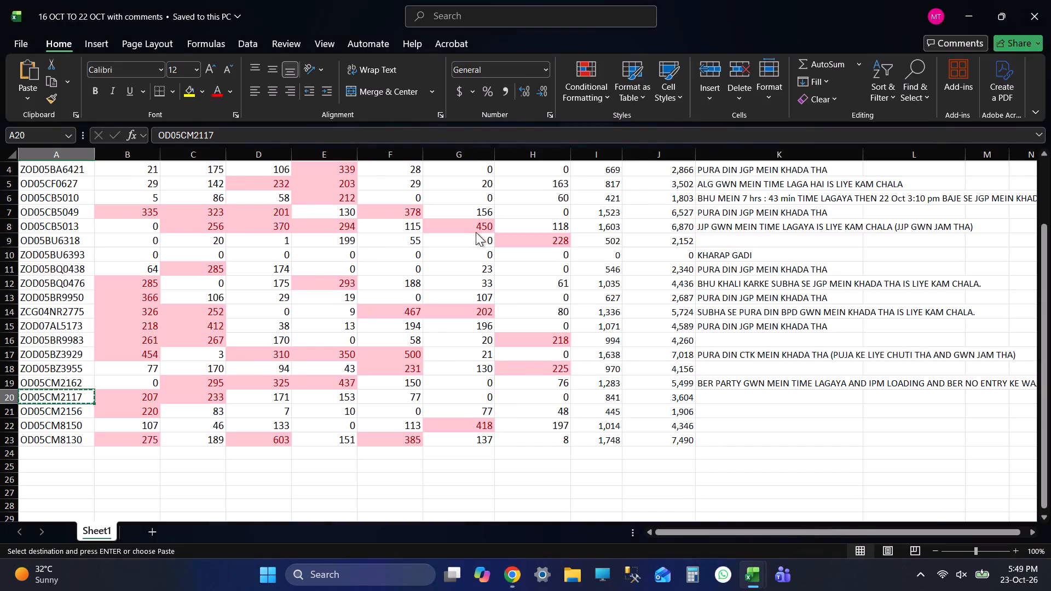
{"action": "left_click", "coordinate": [415, 207]}
{"action": "left_click", "coordinate": [428, 347]}
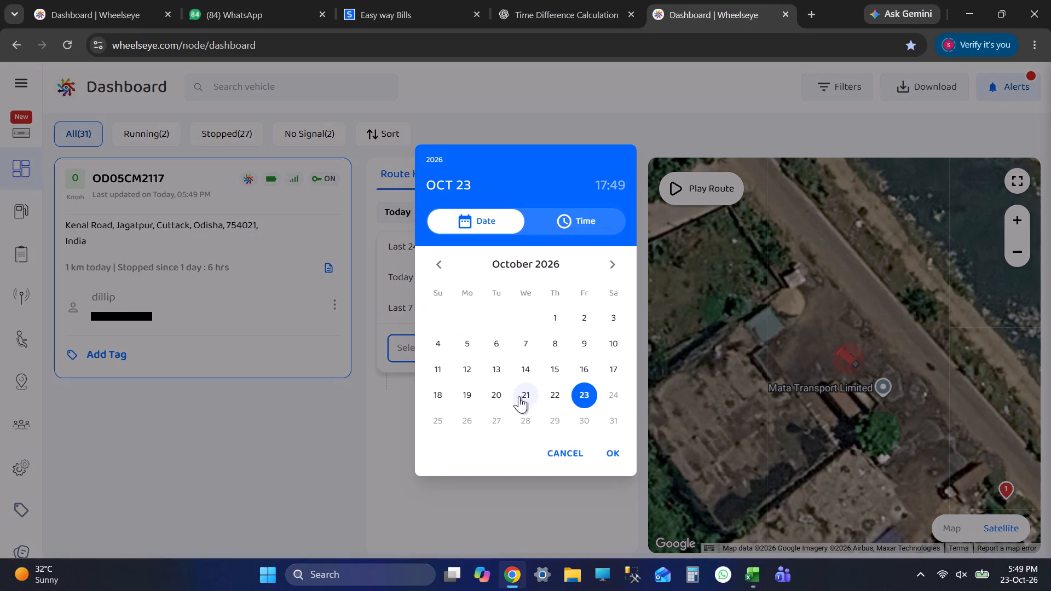
{"action": "left_click", "coordinate": [556, 401]}
{"action": "left_click", "coordinate": [528, 288]}
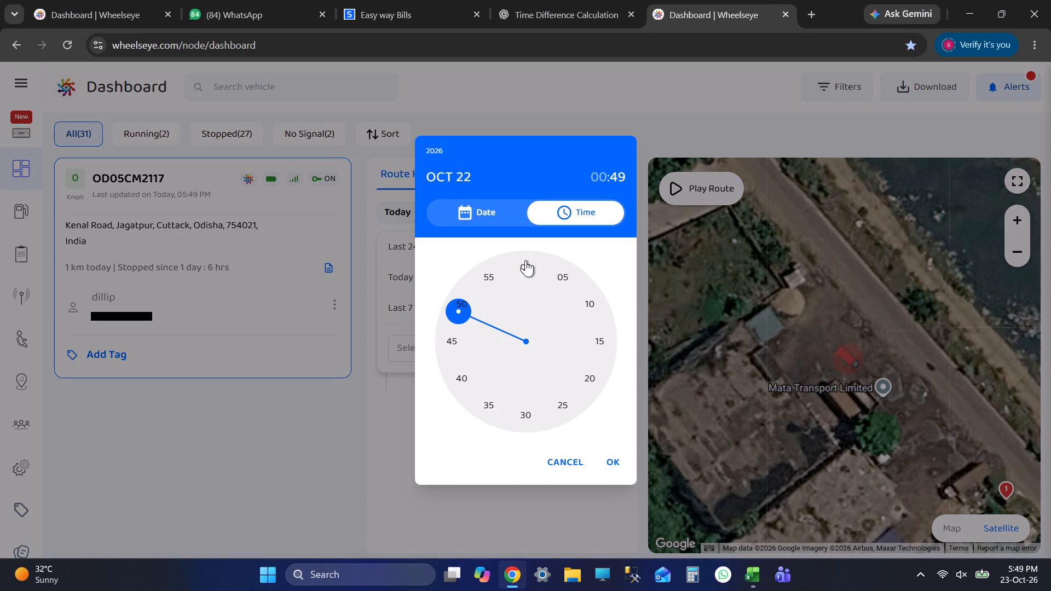
{"action": "left_click", "coordinate": [525, 260]}
{"action": "left_click", "coordinate": [622, 451]}
{"action": "left_click", "coordinate": [556, 347]}
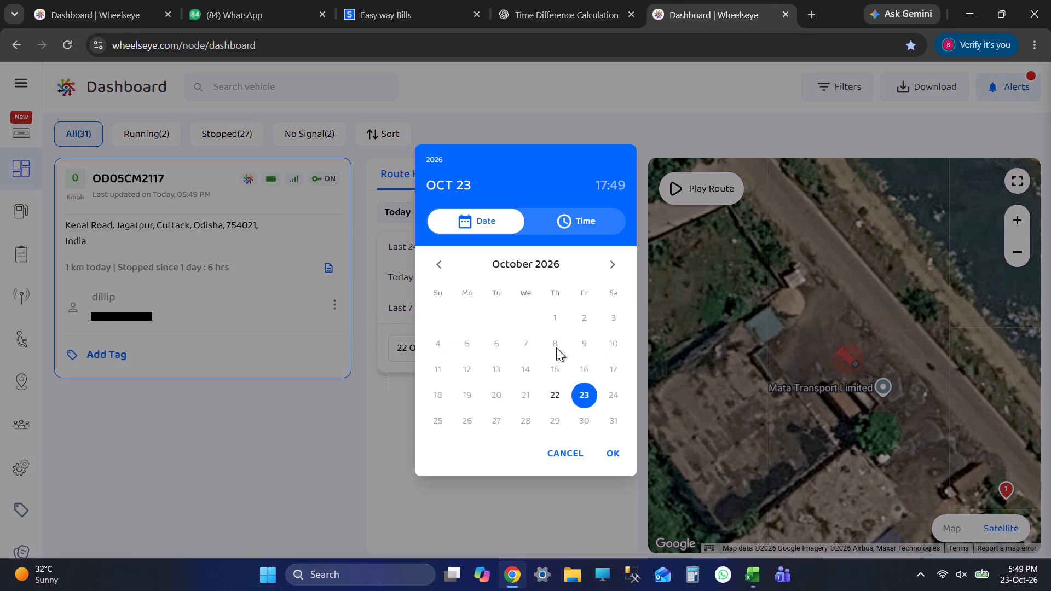
{"action": "left_click", "coordinate": [552, 399]}
{"action": "left_click", "coordinate": [494, 296]}
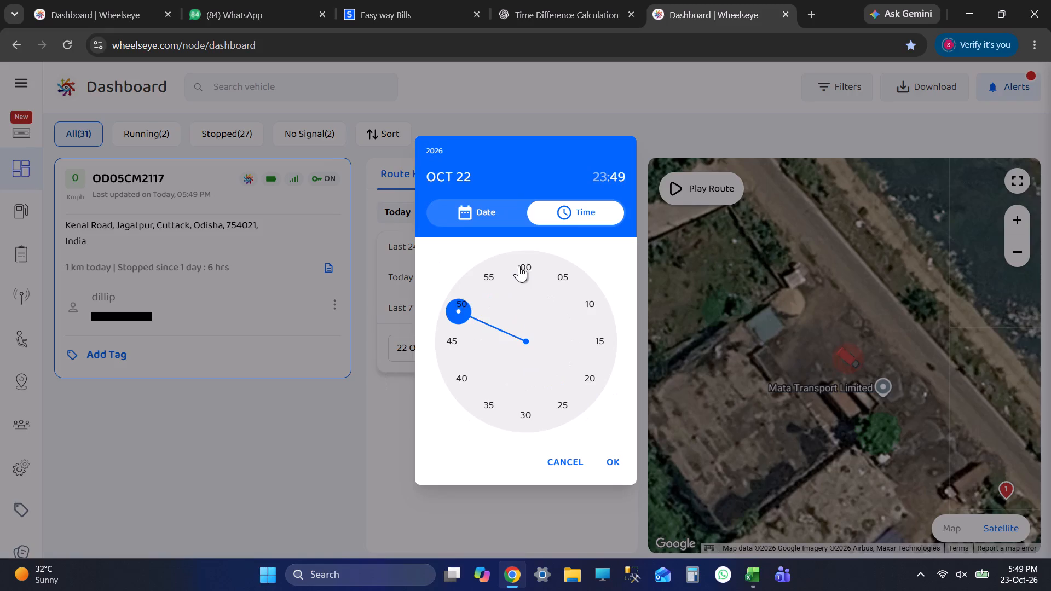
{"action": "left_click", "coordinate": [519, 265]}
{"action": "left_click", "coordinate": [612, 471]}
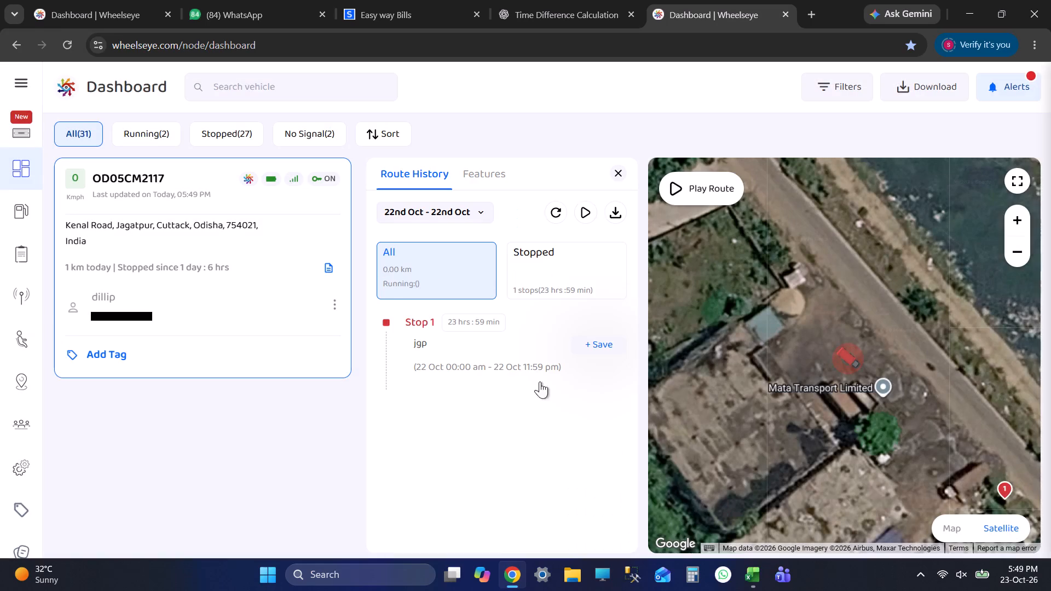
{"action": "left_click", "coordinate": [517, 345]}
Switch back to the Excel distance report.
{"action": "key", "text": "alt+Tab"}
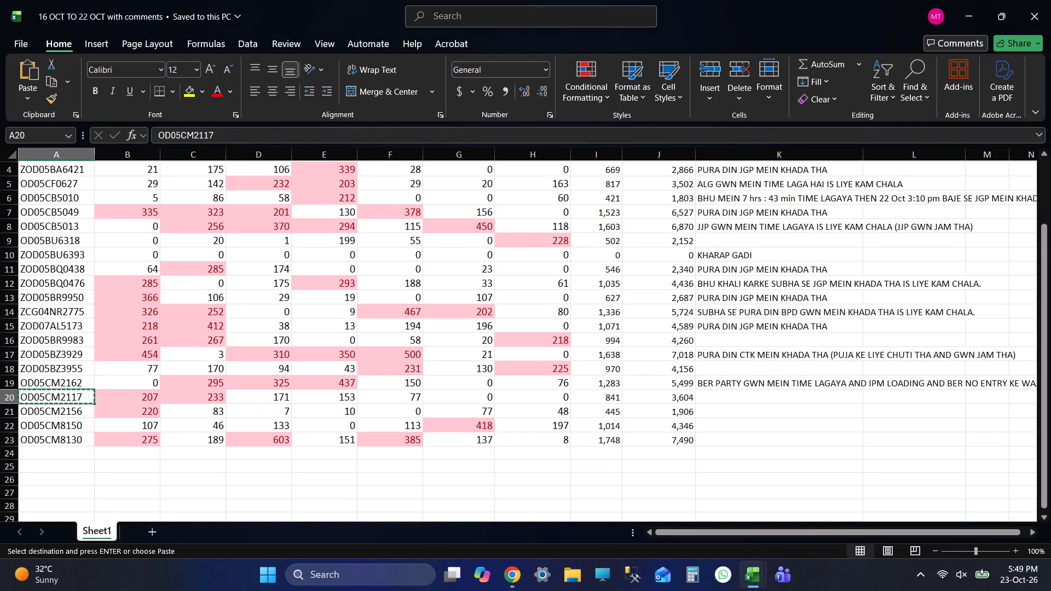
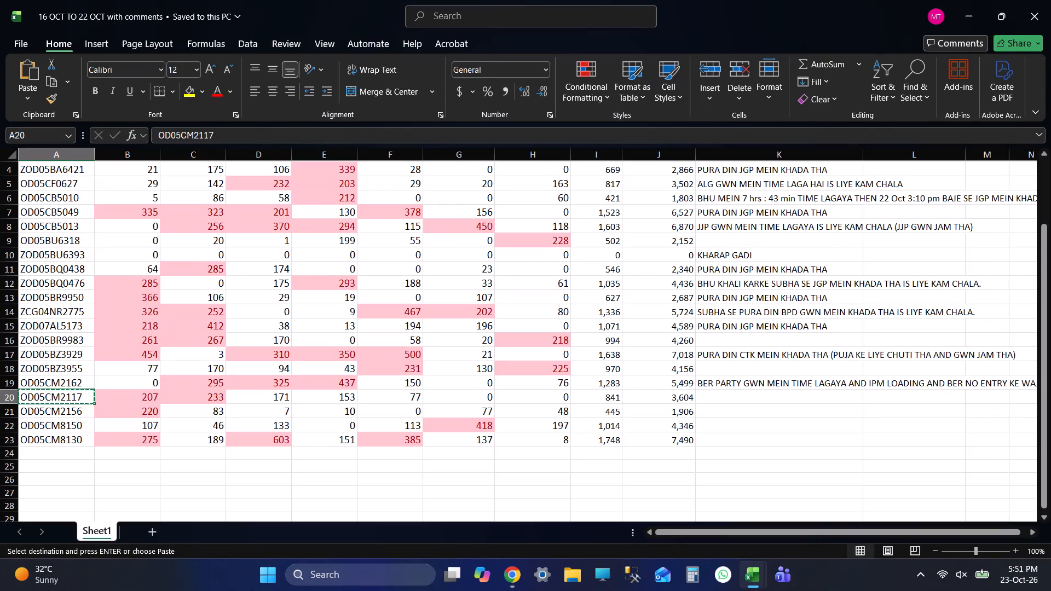
{"action": "key", "text": "ctrl+c"}
{"action": "key", "text": "Tab"}
{"action": "key", "text": "Tab"}
{"action": "key", "text": "Tab"}
{"action": "key", "text": "Tab"}
{"action": "key", "text": "Tab"}
{"action": "key", "text": "Tab"}
{"action": "key", "text": "Tab"}
{"action": "key", "text": "Tab"}
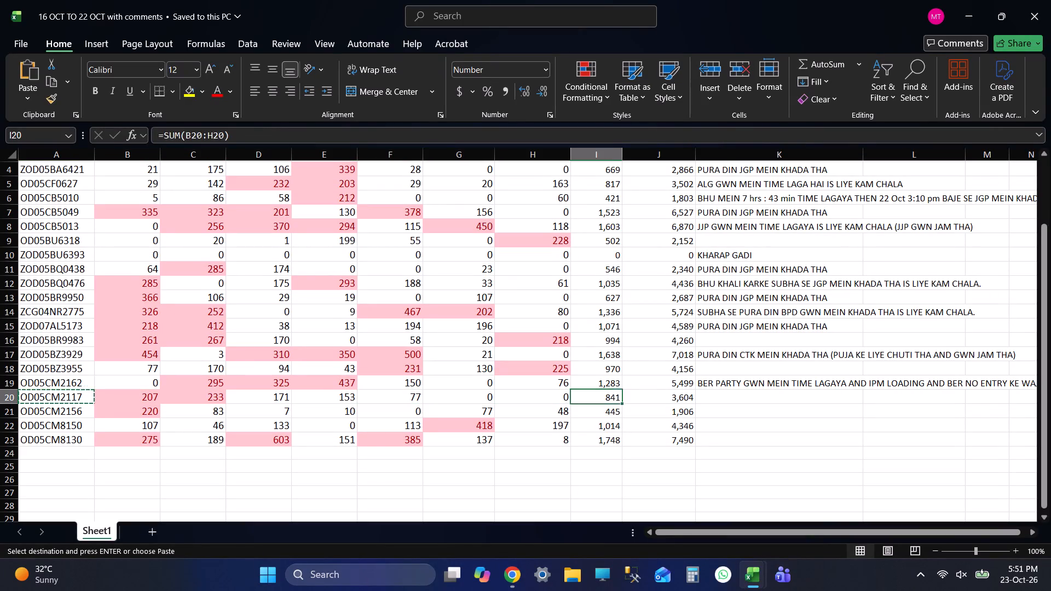
{"action": "key", "text": "Tab"}
{"action": "key", "text": "Tab"}
{"action": "key", "text": "alt+Tab"}
{"action": "left_click", "coordinate": [205, 87]}
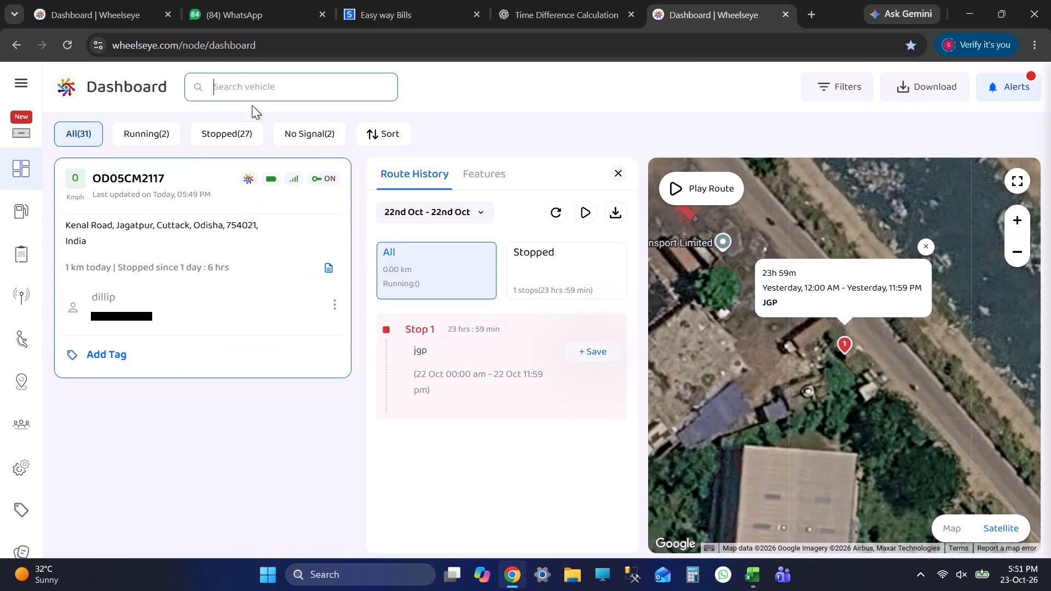
{"action": "key", "text": "alt+Tab"}
{"action": "key", "text": "alt+Tab"}
{"action": "key", "text": "ctrl+v"}
{"action": "key", "text": "Return"}
{"action": "left_click", "coordinate": [189, 266]}
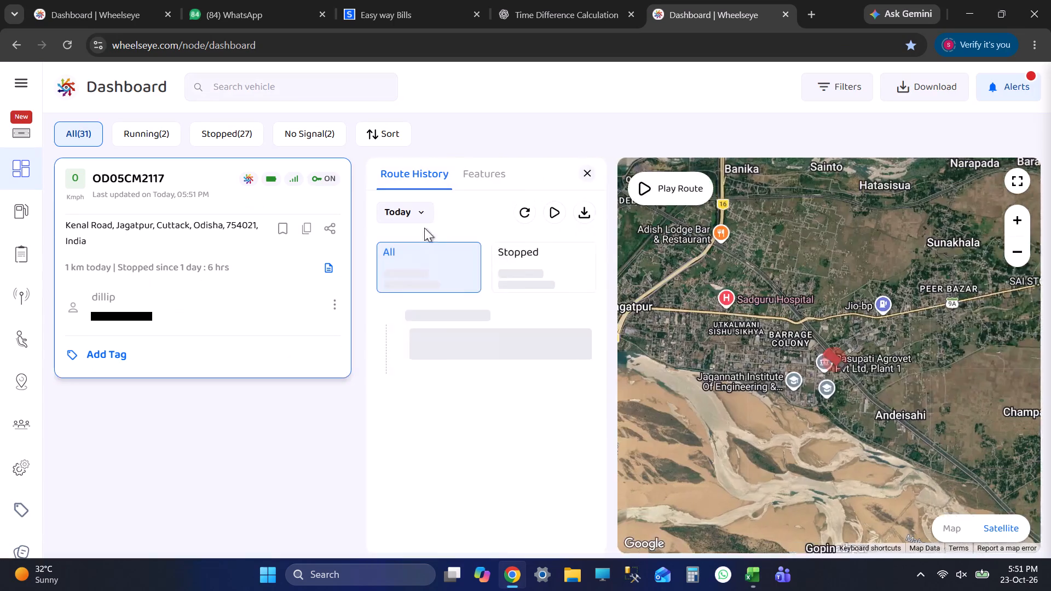
{"action": "left_click", "coordinate": [422, 202]}
{"action": "left_click", "coordinate": [430, 347]}
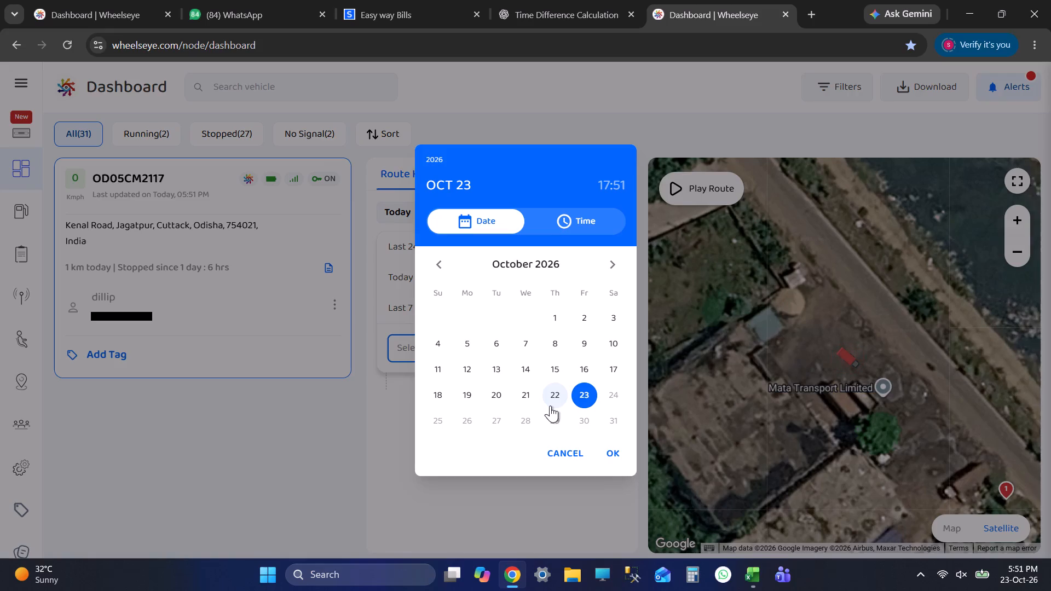
{"action": "key", "text": "alt+Tab"}
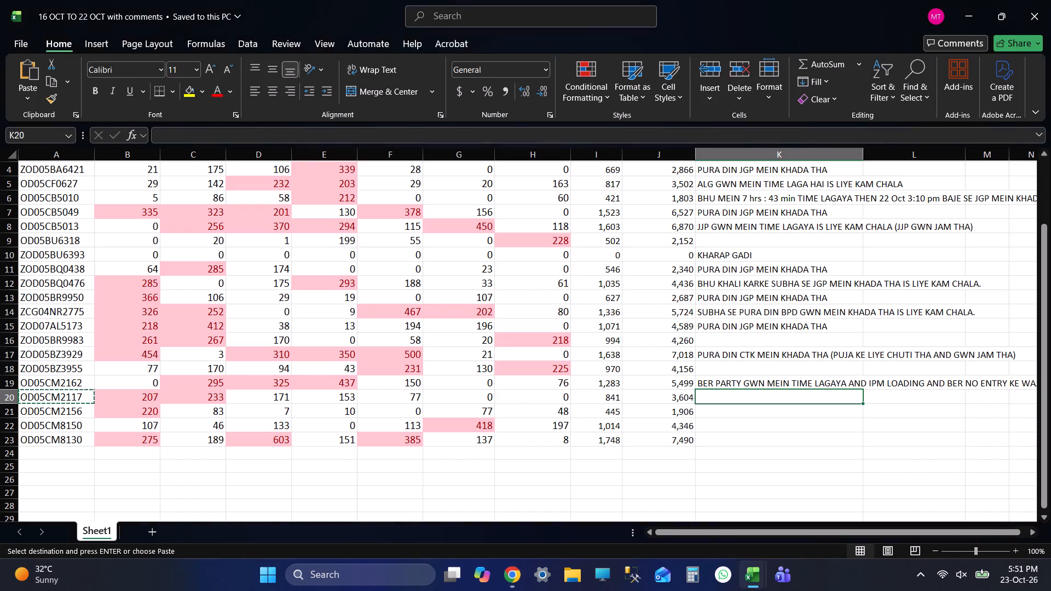
{"action": "key", "text": "alt+Tab"}
{"action": "left_click", "coordinate": [544, 392]}
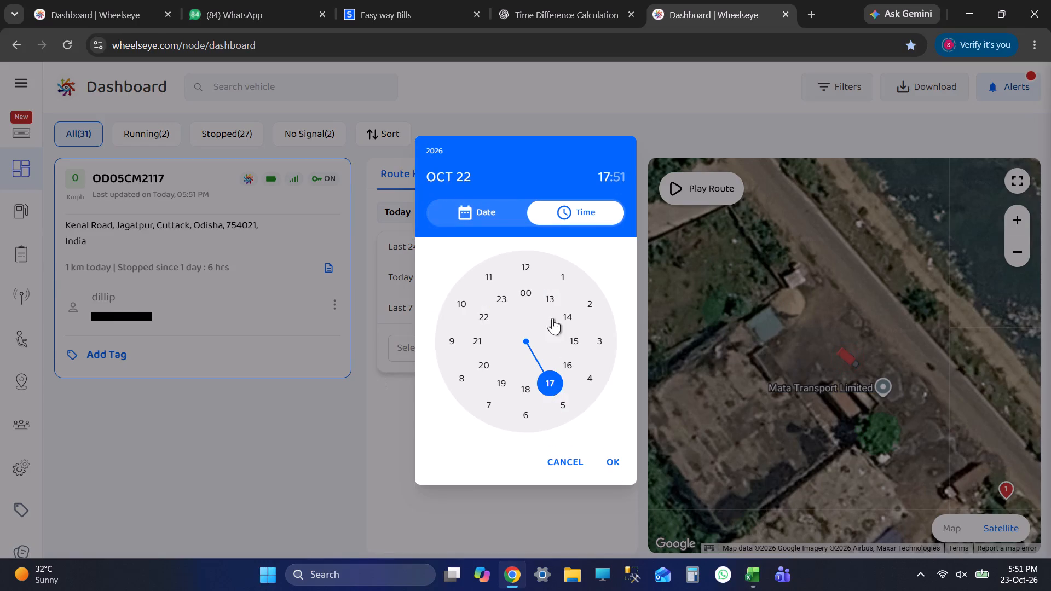
{"action": "left_click", "coordinate": [527, 291]}
{"action": "left_click", "coordinate": [522, 264]}
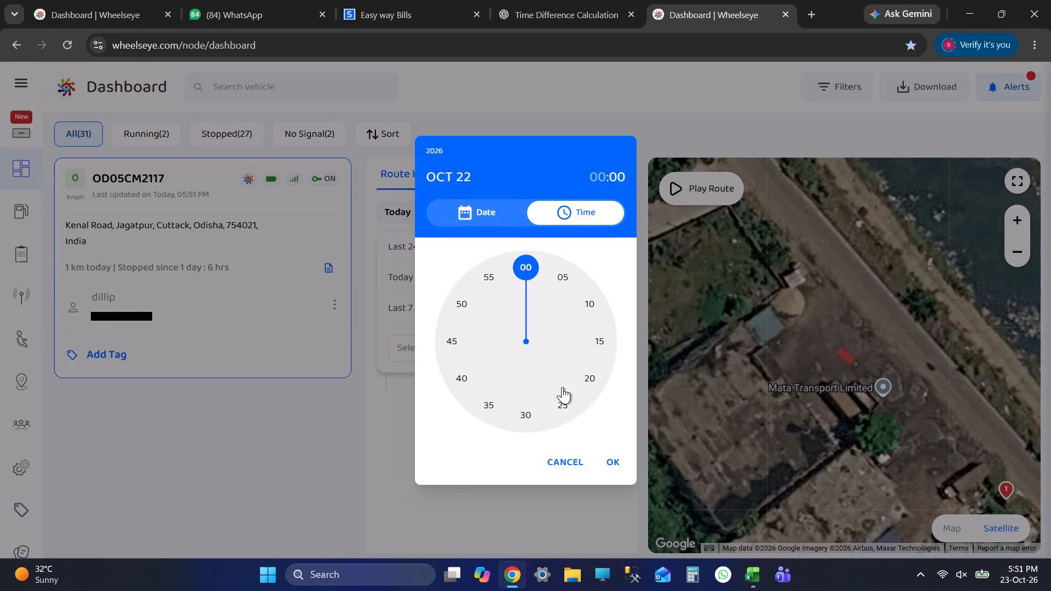
{"action": "left_click", "coordinate": [611, 457]}
{"action": "left_click", "coordinate": [542, 349]}
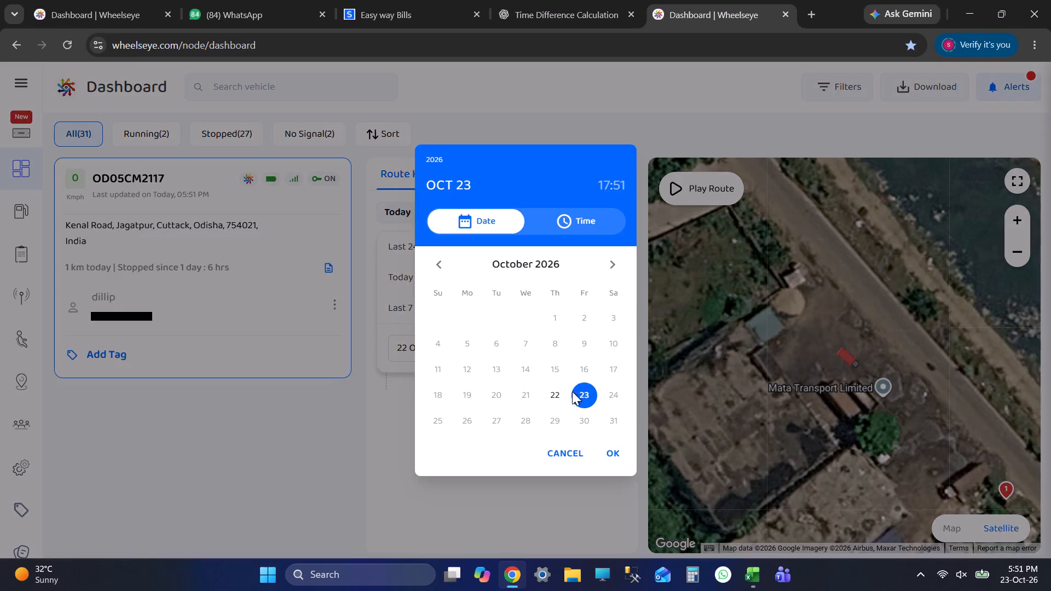
{"action": "left_click", "coordinate": [552, 393]}
{"action": "left_click", "coordinate": [506, 302]}
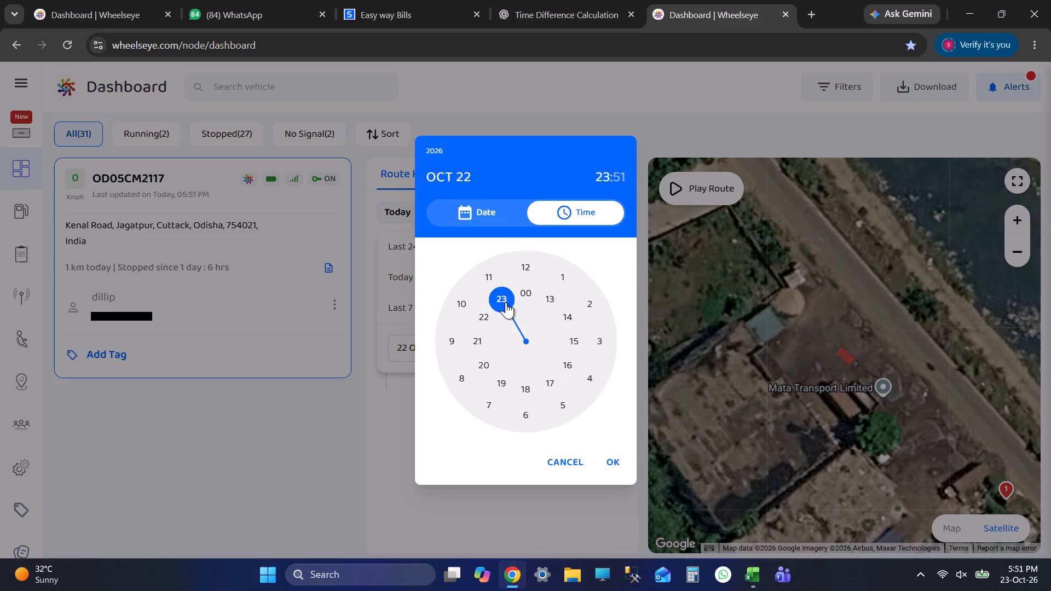
{"action": "left_click", "coordinate": [519, 265]}
{"action": "left_click", "coordinate": [607, 462]}
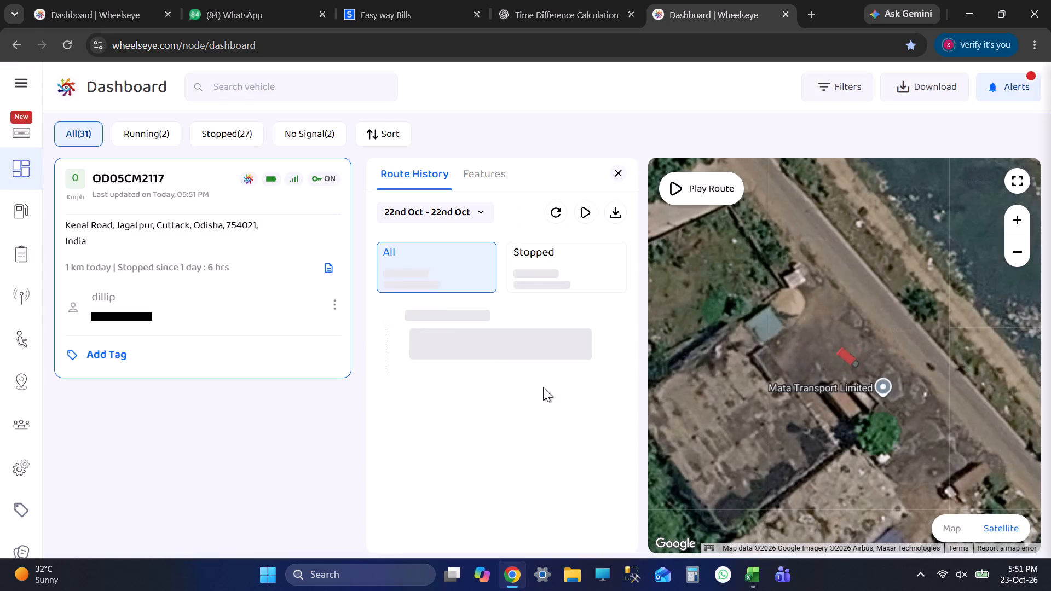
{"action": "left_click", "coordinate": [488, 331]}
{"action": "key", "text": "alt+Tab"}
{"action": "key", "text": "Tab"}
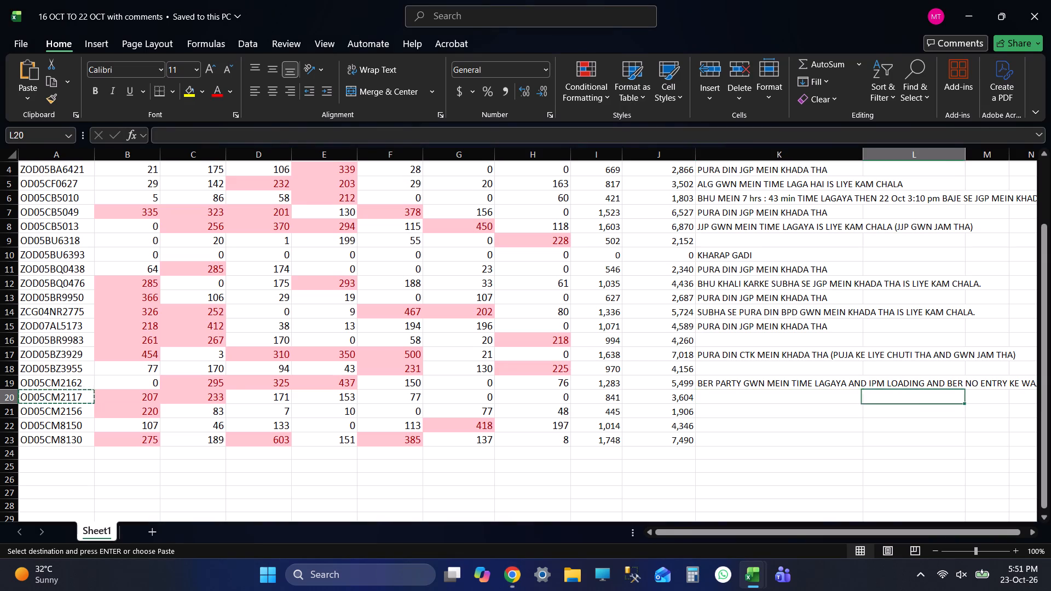
{"action": "key", "text": "Tab"}
{"action": "key", "text": "Tab"}
{"action": "key", "text": "shift+Tab"}
{"action": "key", "text": "shift+Tab"}
{"action": "key", "text": "shift+Tab"}
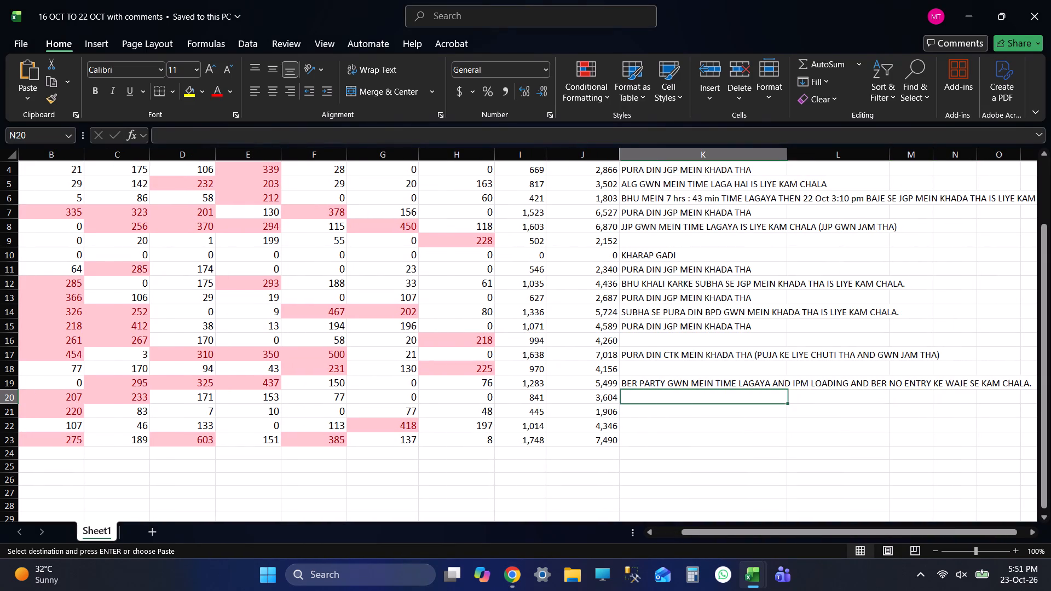
{"action": "left_click", "coordinate": [668, 329]}
{"action": "key", "text": "ctrl+c"}
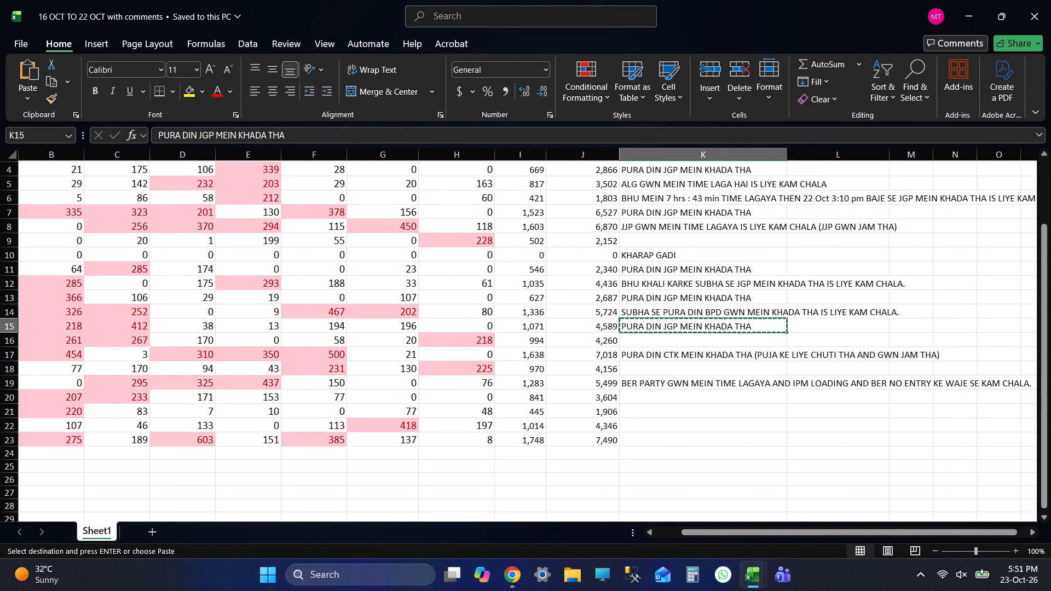
{"action": "left_click", "coordinate": [638, 392]}
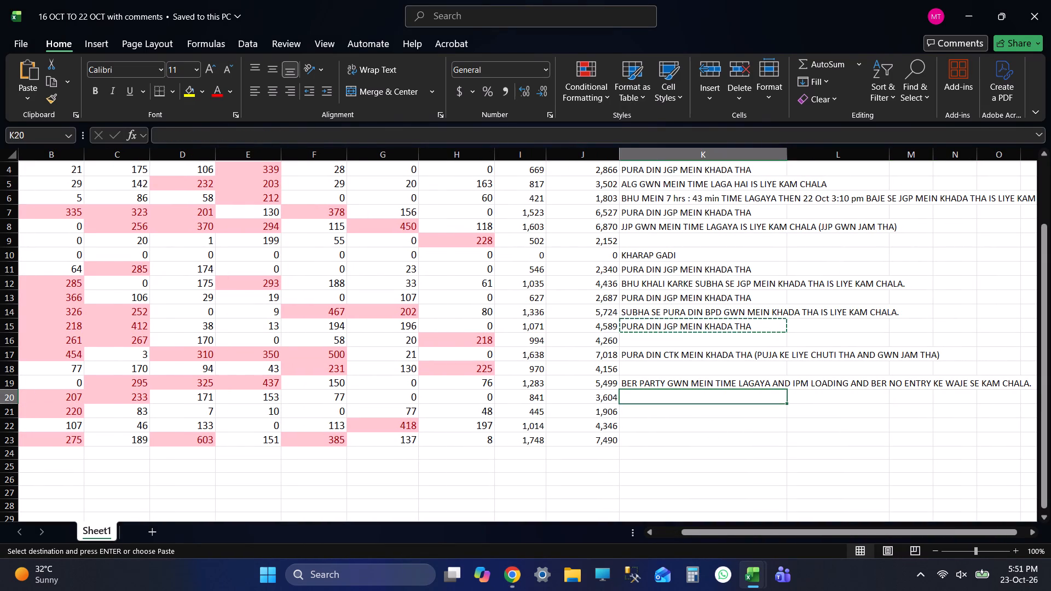
{"action": "key", "text": "ctrl+v"}
{"action": "left_click", "coordinate": [686, 415]}
{"action": "key", "text": "shift+Tab"}
{"action": "key", "text": "shift+Tab"}
{"action": "key", "text": "shift+Tab"}
{"action": "key", "text": "shift+Tab"}
{"action": "key", "text": "shift+Tab"}
{"action": "key", "text": "shift+Tab"}
{"action": "key", "text": "shift+Tab"}
{"action": "key", "text": "shift+Tab"}
{"action": "key", "text": "shift+Tab"}
{"action": "key", "text": "shift+Tab"}
{"action": "key", "text": "shift+Tab"}
{"action": "key", "text": "shift+Tab"}
{"action": "key", "text": "shift+Tab"}
{"action": "key", "text": "shift+Tab"}
{"action": "key", "text": "shift+Tab"}
{"action": "key", "text": "shift+Tab"}
{"action": "key", "text": "shift+Tab"}
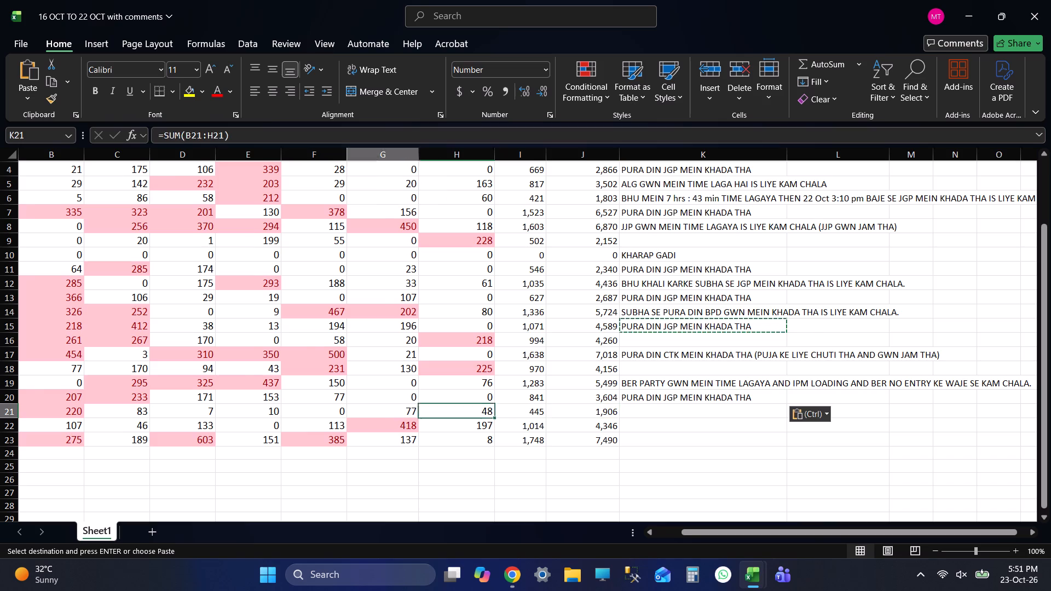
{"action": "key", "text": "ctrl+c"}
{"action": "key", "text": "alt+Tab"}
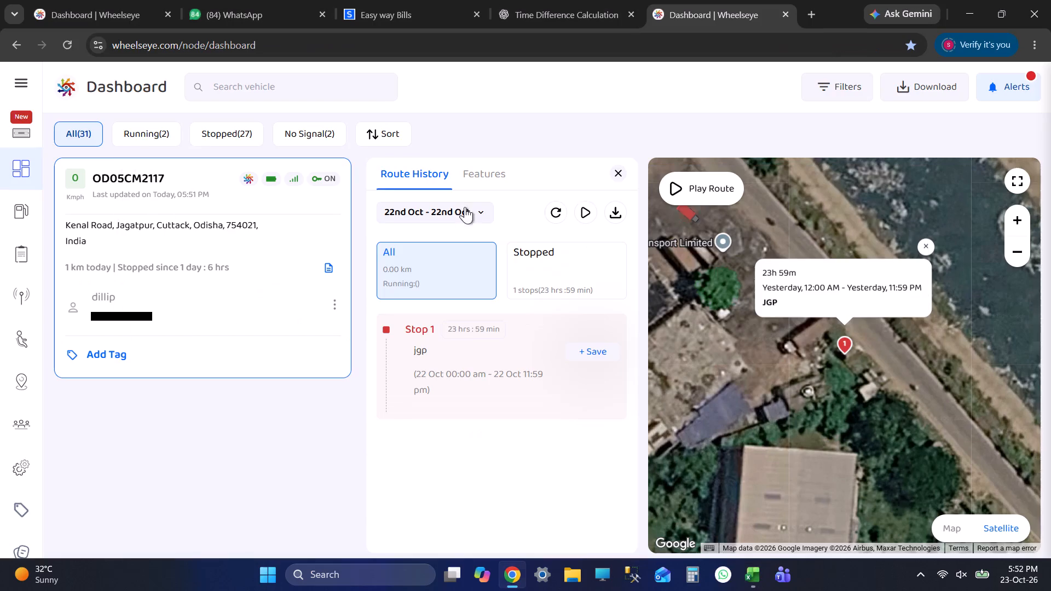
{"action": "left_click", "coordinate": [258, 88]}
{"action": "key", "text": "ctrl+v"}
{"action": "key", "text": "Return"}
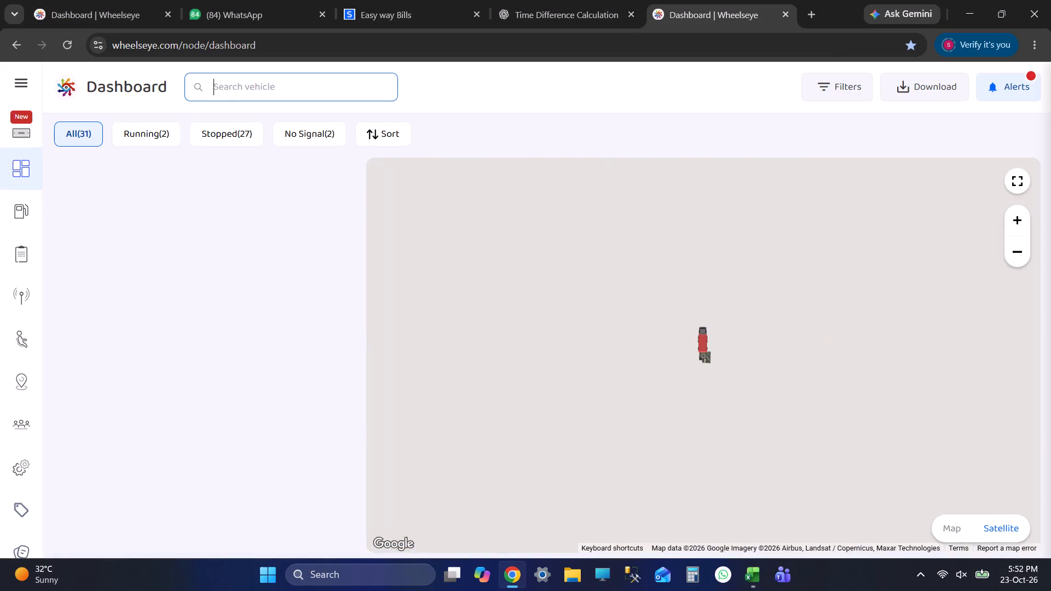
{"action": "left_click", "coordinate": [119, 248]}
{"action": "left_click", "coordinate": [403, 221]}
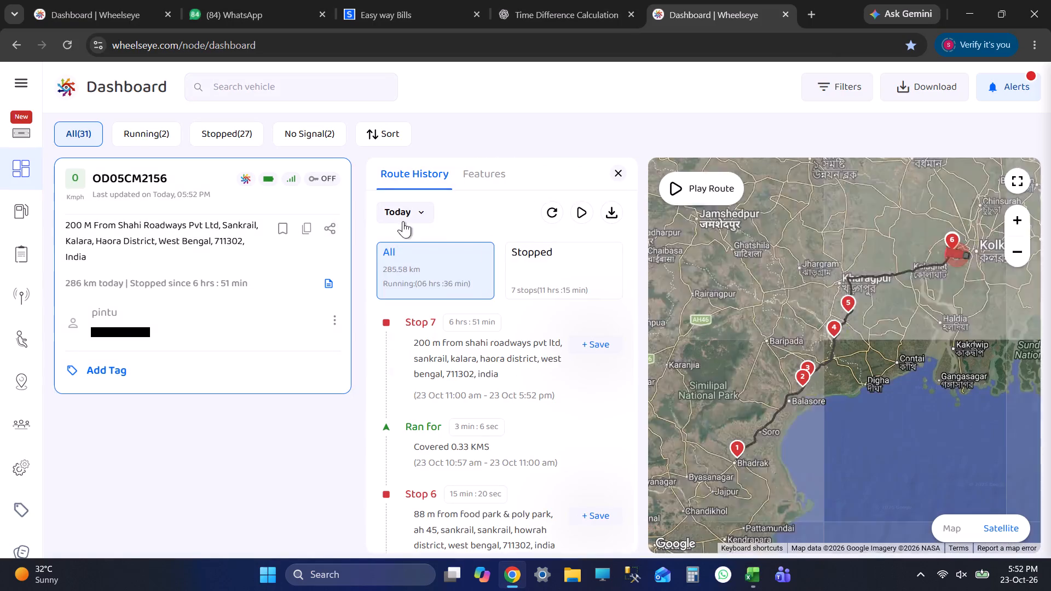
{"action": "left_click", "coordinate": [406, 353]}
{"action": "left_click", "coordinate": [566, 393]}
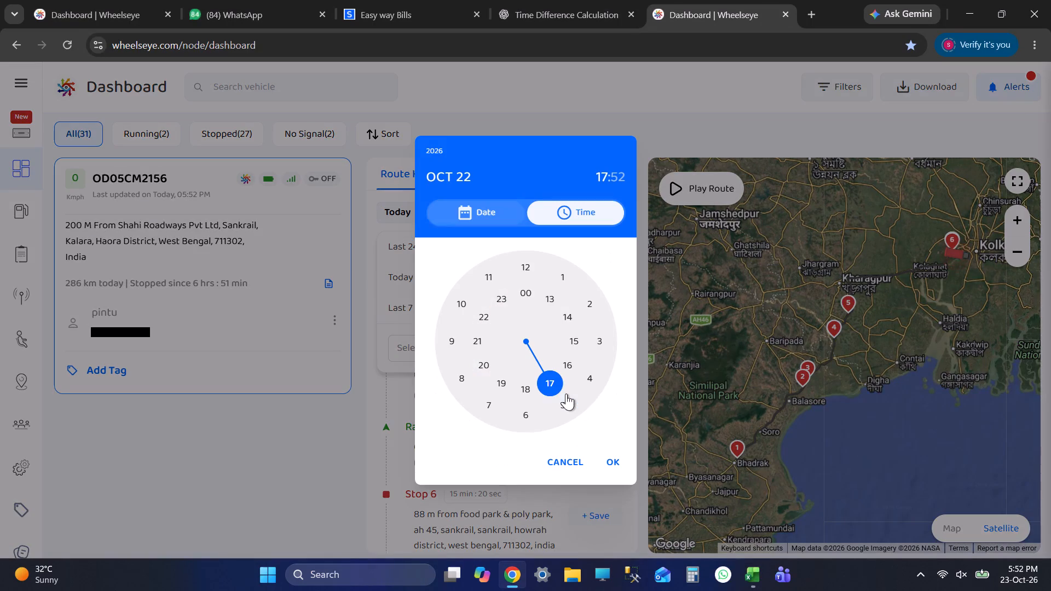
{"action": "left_click", "coordinate": [525, 289]}
{"action": "left_click", "coordinate": [531, 263]}
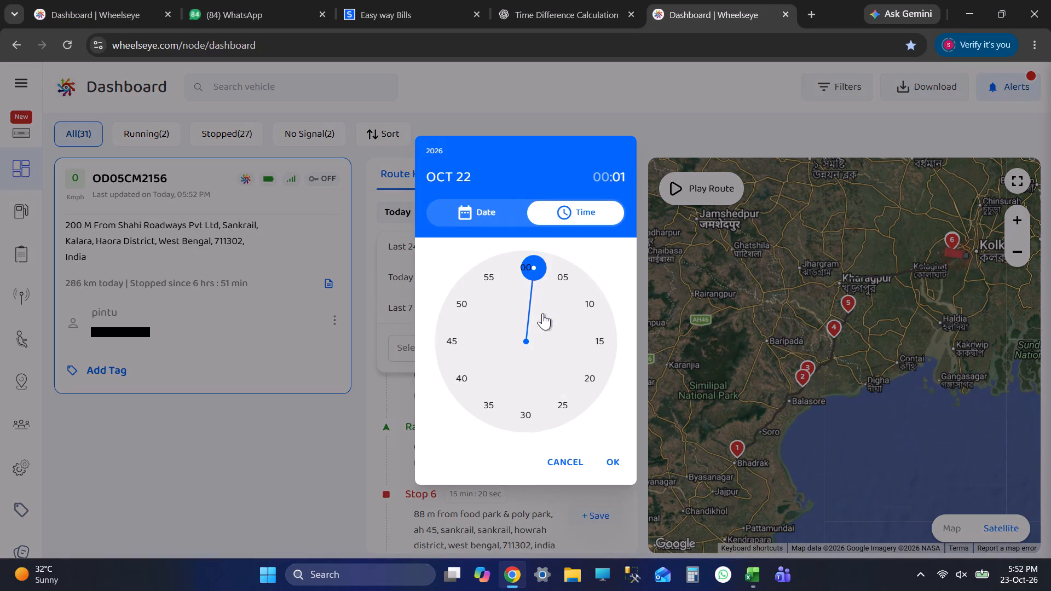
{"action": "left_click", "coordinate": [524, 265]}
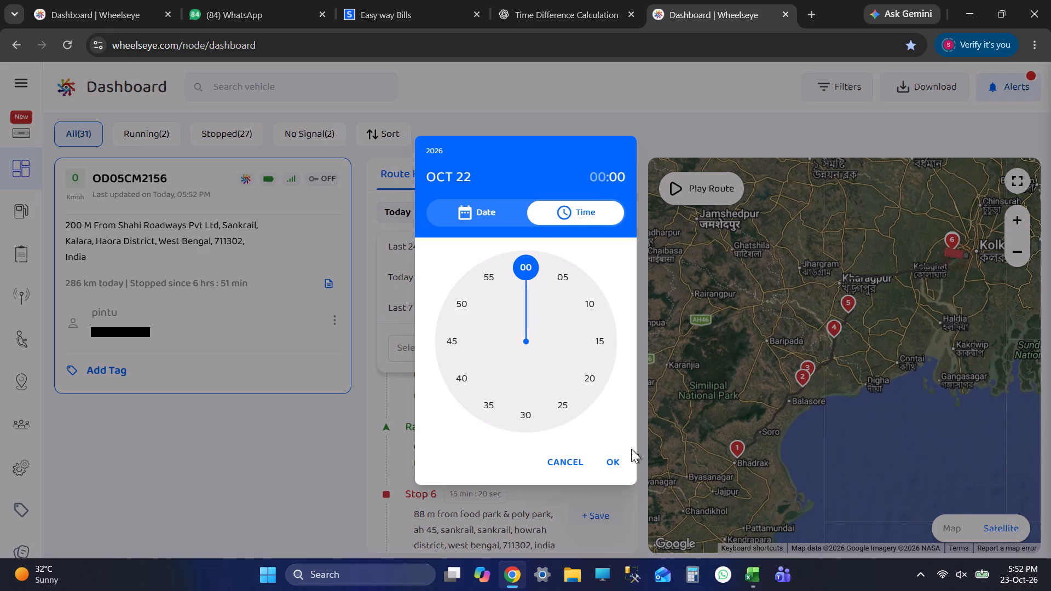
{"action": "left_click", "coordinate": [610, 458]}
{"action": "left_click", "coordinate": [546, 334]}
{"action": "left_click", "coordinate": [536, 343]}
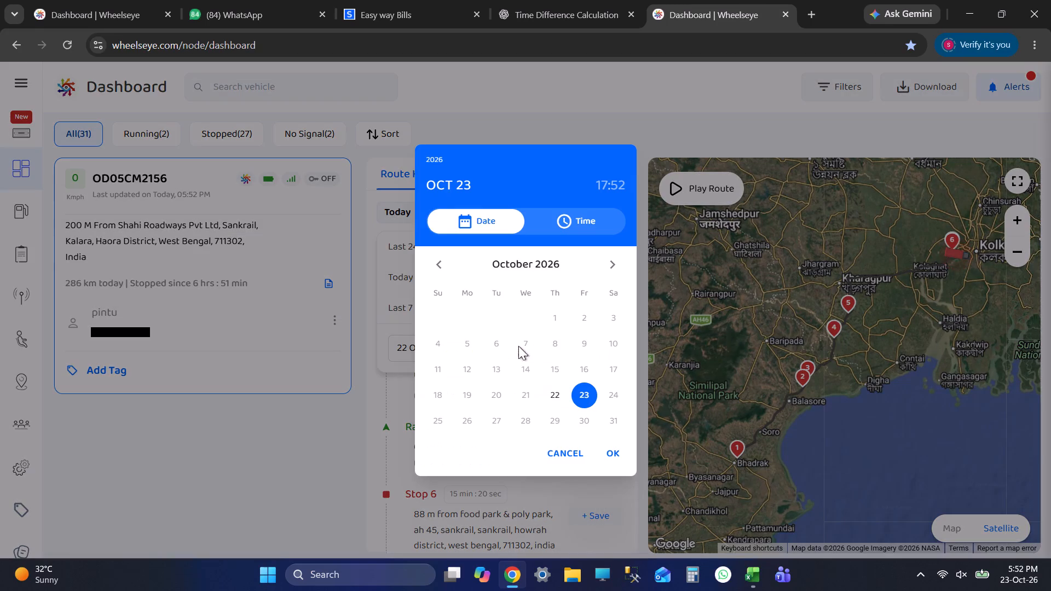
{"action": "left_click", "coordinate": [555, 399]}
{"action": "left_click", "coordinate": [502, 298]}
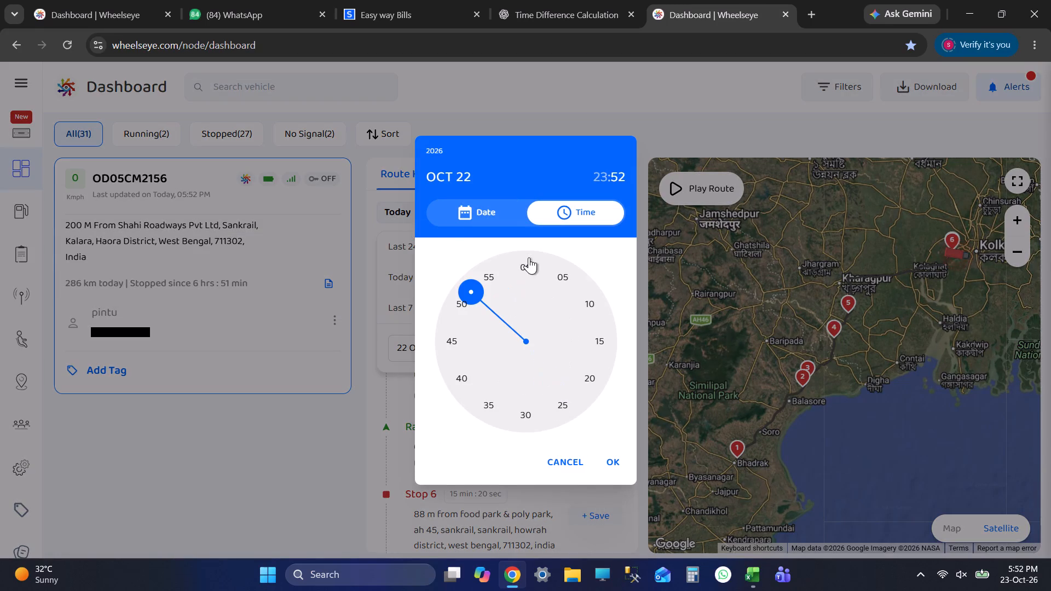
{"action": "left_click", "coordinate": [522, 264]}
{"action": "left_click", "coordinate": [522, 269]}
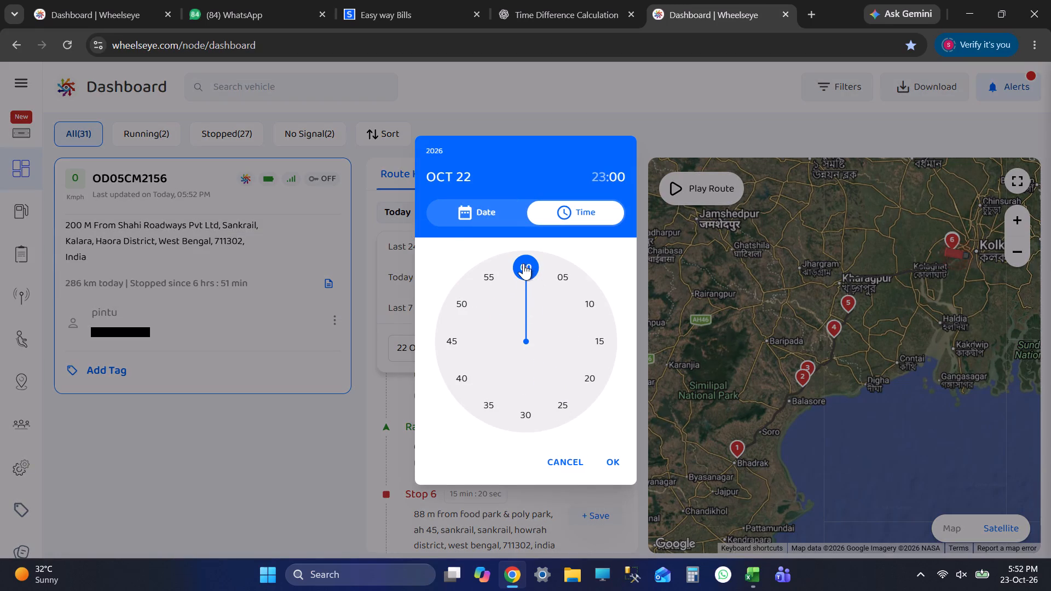
{"action": "left_click", "coordinate": [518, 262]}
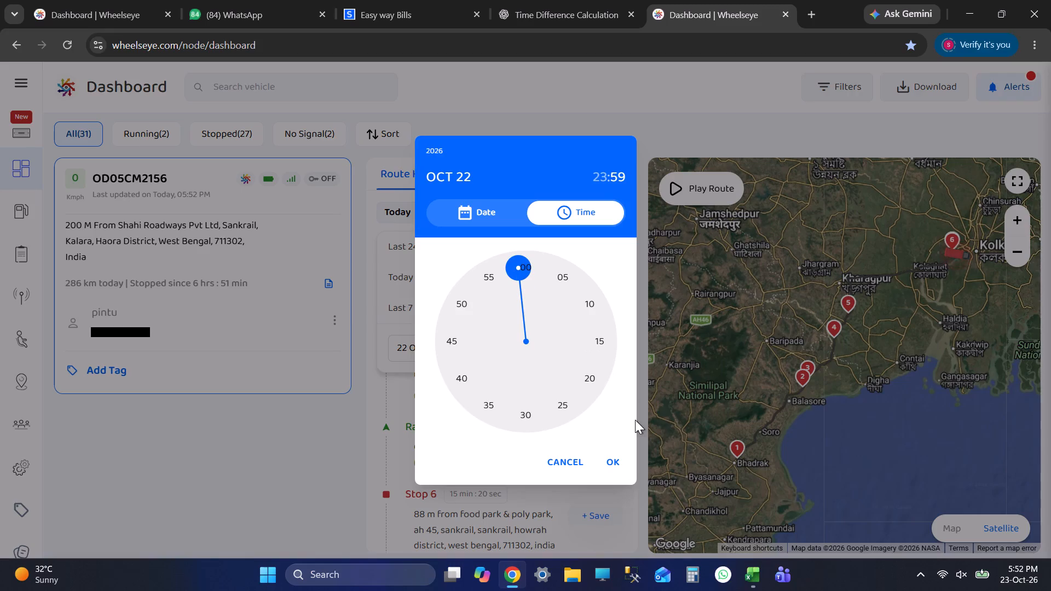
{"action": "left_click", "coordinate": [612, 460]}
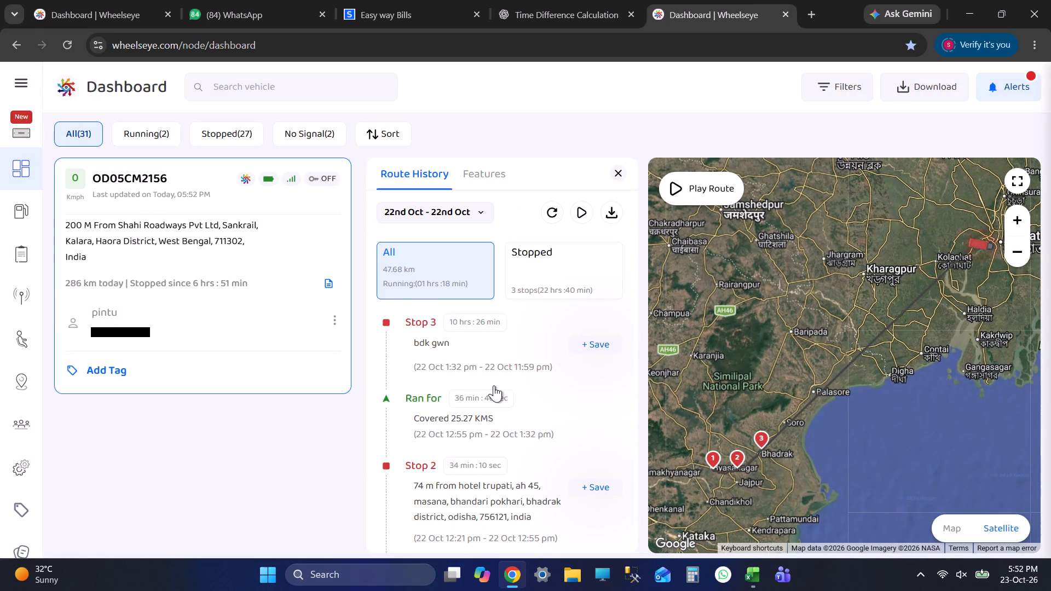
{"action": "scroll", "coordinate": [501, 346], "scroll_direction": "down", "scroll_amount": 3}
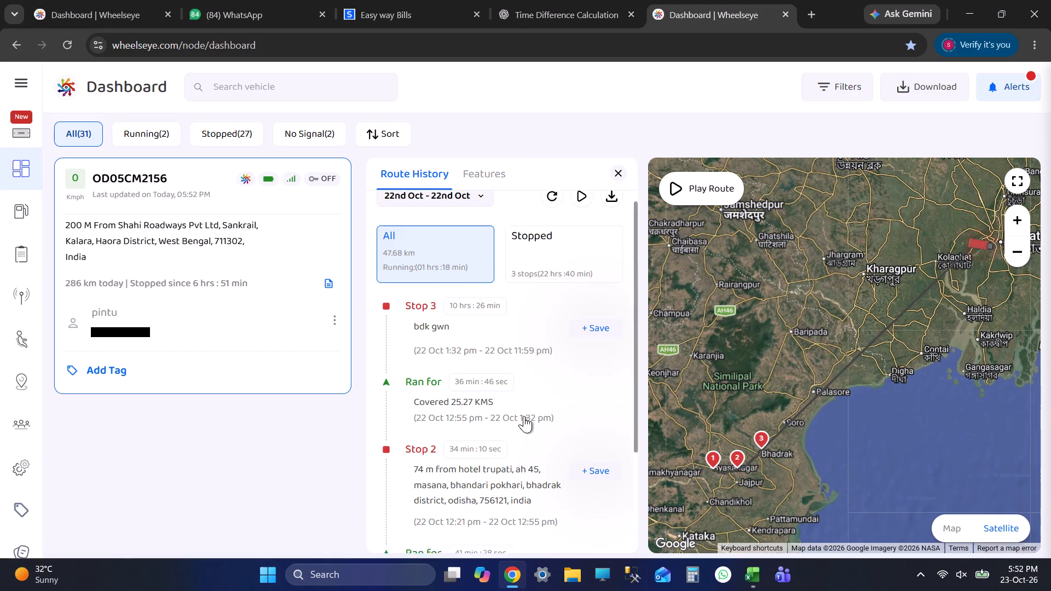
{"action": "scroll", "coordinate": [524, 416], "scroll_direction": "down", "scroll_amount": 5}
{"action": "scroll", "coordinate": [524, 427], "scroll_direction": "up", "scroll_amount": 1}
{"action": "scroll", "coordinate": [524, 428], "scroll_direction": "down", "scroll_amount": 2}
{"action": "scroll", "coordinate": [544, 465], "scroll_direction": "up", "scroll_amount": 2}
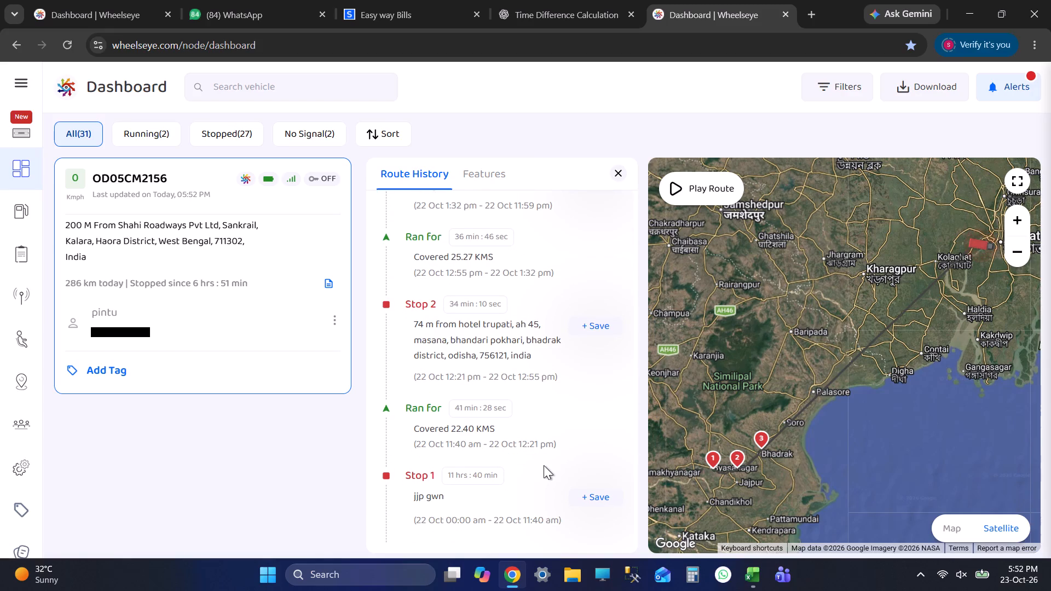
{"action": "scroll", "coordinate": [544, 465], "scroll_direction": "up", "scroll_amount": 6}
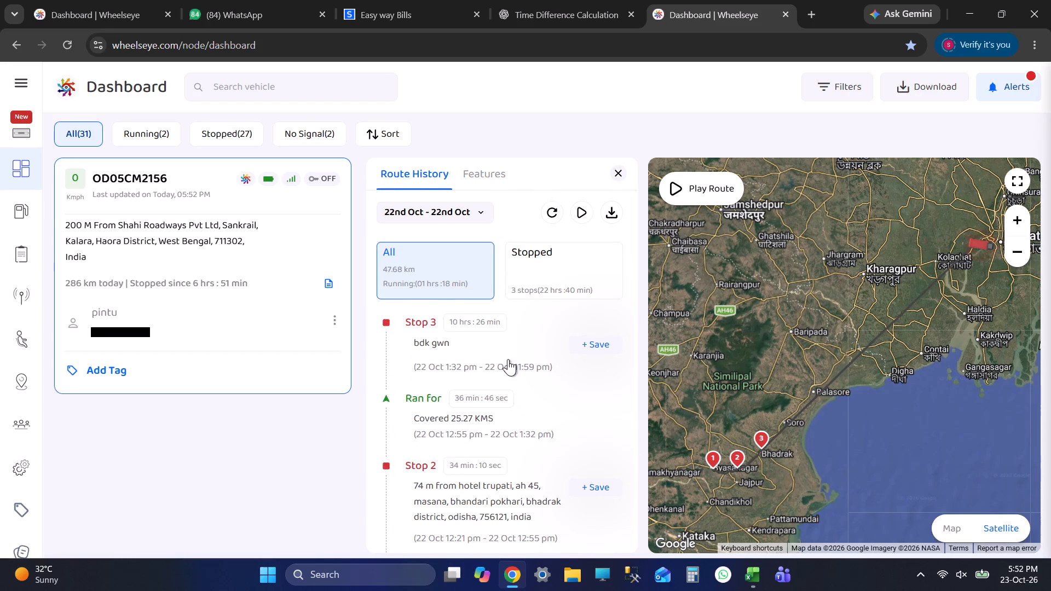
{"action": "left_click", "coordinate": [507, 352]}
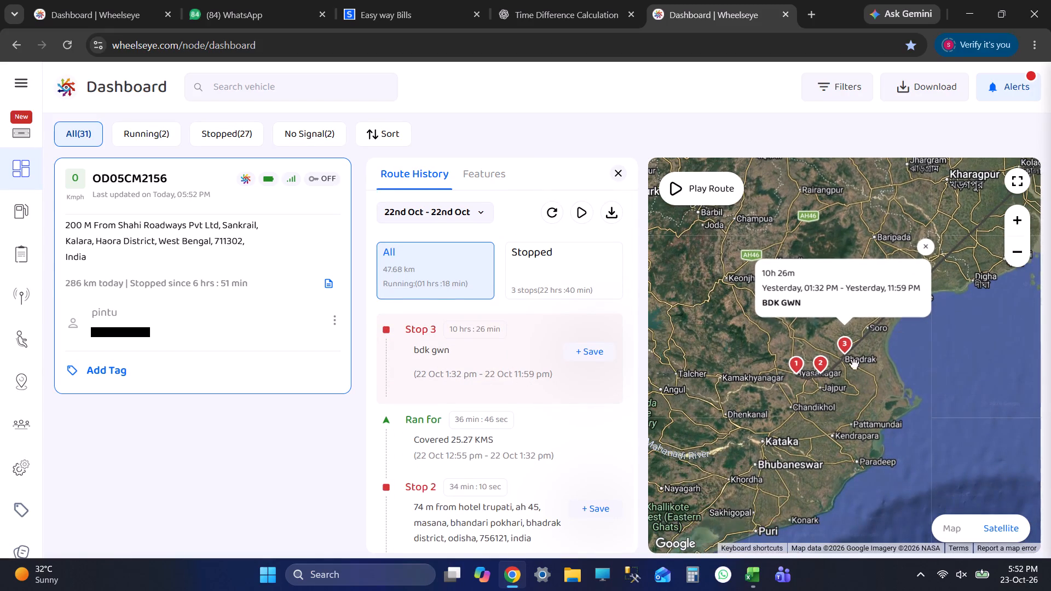
{"action": "scroll", "coordinate": [842, 362], "scroll_direction": "up", "scroll_amount": 10}
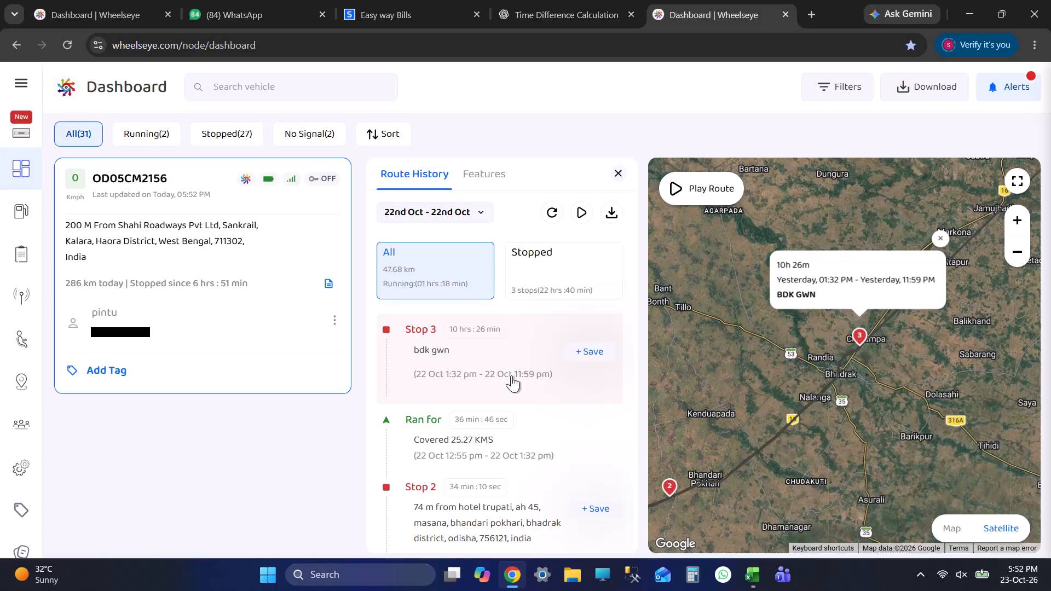
{"action": "left_click", "coordinate": [503, 370]}
{"action": "scroll", "coordinate": [947, 390], "scroll_direction": "down", "scroll_amount": 1}
{"action": "scroll", "coordinate": [947, 393], "scroll_direction": "up", "scroll_amount": 1}
{"action": "scroll", "coordinate": [947, 393], "scroll_direction": "down", "scroll_amount": 9}
{"action": "scroll", "coordinate": [935, 402], "scroll_direction": "up", "scroll_amount": 1}
{"action": "scroll", "coordinate": [935, 402], "scroll_direction": "down", "scroll_amount": 3}
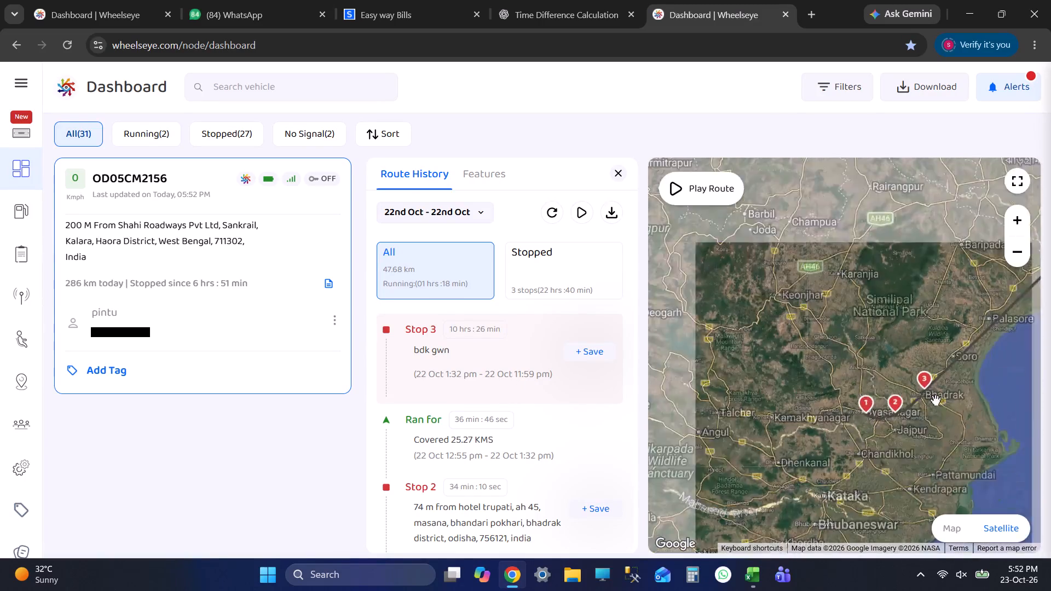
{"action": "scroll", "coordinate": [935, 400], "scroll_direction": "down", "scroll_amount": 1}
{"action": "scroll", "coordinate": [513, 410], "scroll_direction": "down", "scroll_amount": 4}
{"action": "left_click", "coordinate": [482, 344]}
{"action": "scroll", "coordinate": [515, 376], "scroll_direction": "down", "scroll_amount": 4}
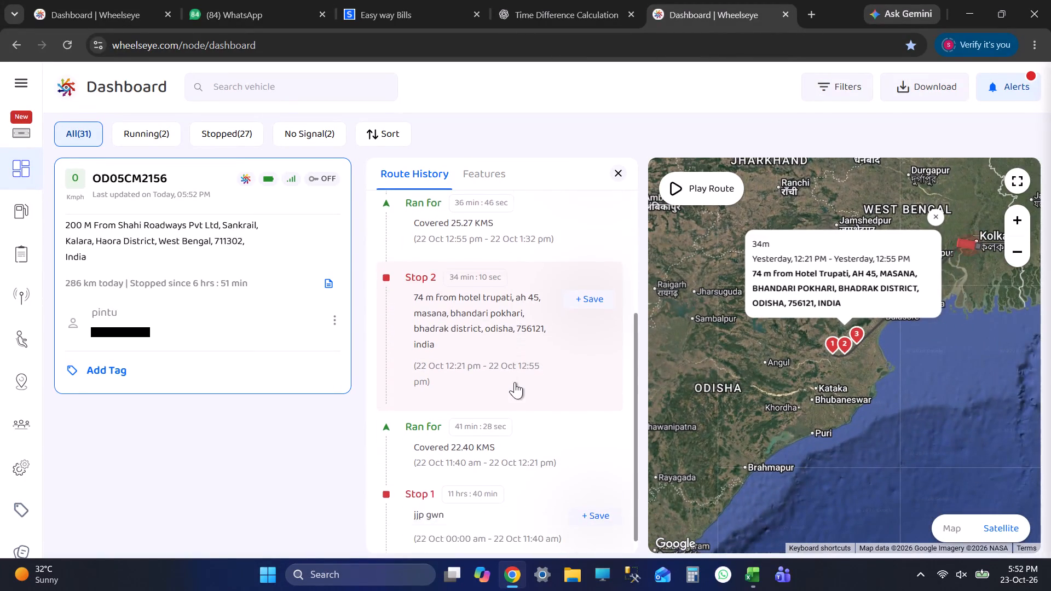
{"action": "scroll", "coordinate": [511, 374], "scroll_direction": "down", "scroll_amount": 1}
{"action": "scroll", "coordinate": [511, 374], "scroll_direction": "up", "scroll_amount": 4}
{"action": "left_click", "coordinate": [473, 332]}
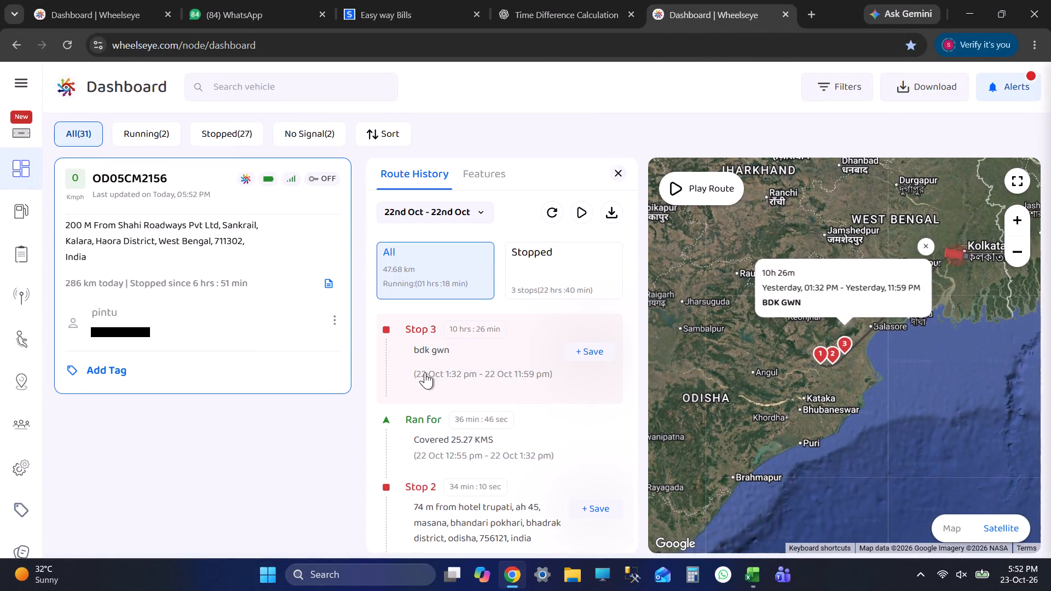
{"action": "key", "text": "alt+Tab"}
{"action": "key", "text": "Tab"}
{"action": "key", "text": "Tab"}
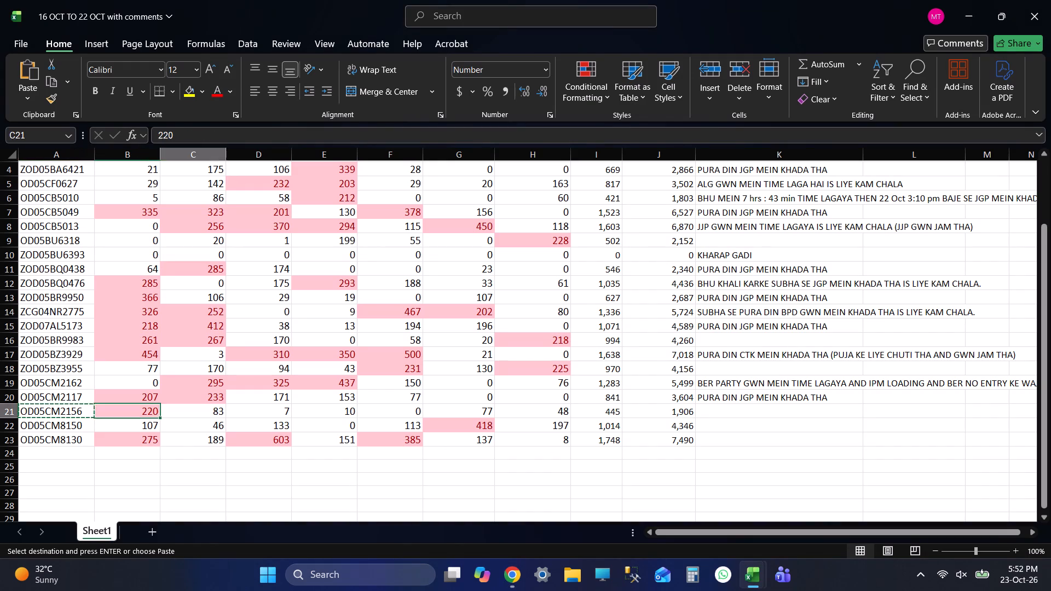
{"action": "key", "text": "Tab"}
{"action": "key", "text": "Tab"}
{"action": "key", "text": "Tab"}
{"action": "key", "text": "Tab"}
{"action": "key", "text": "Tab"}
{"action": "key", "text": "Tab"}
{"action": "key", "text": "Tab"}
{"action": "key", "text": "Tab"}
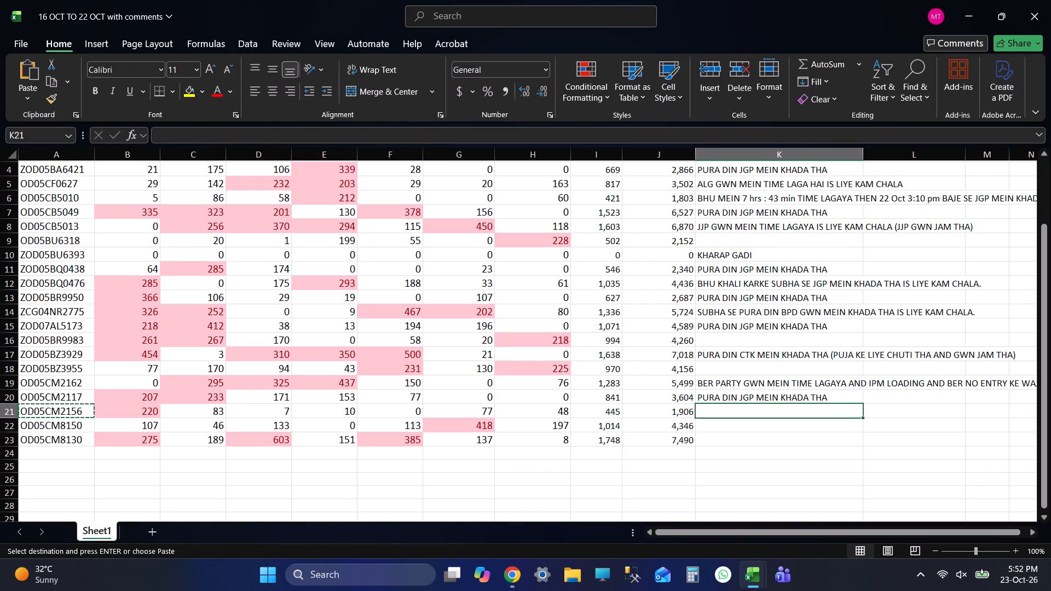
{"action": "type", "text": "BDK GWN MEIN TIME"}
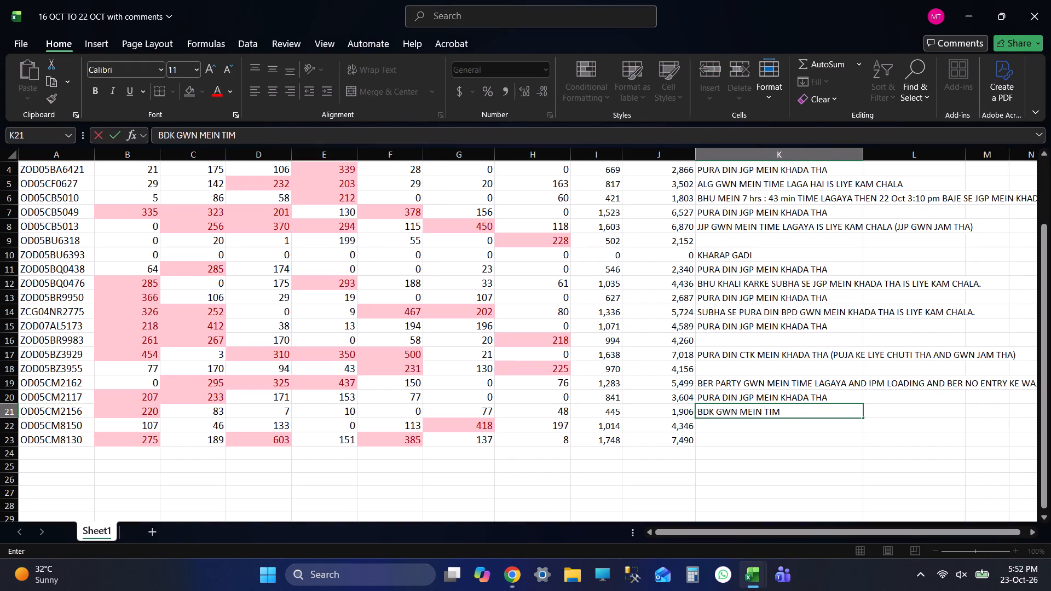
{"action": "key", "text": "space"}
{"action": "type", "text": "LAGAYA"}
{"action": "key", "text": "space"}
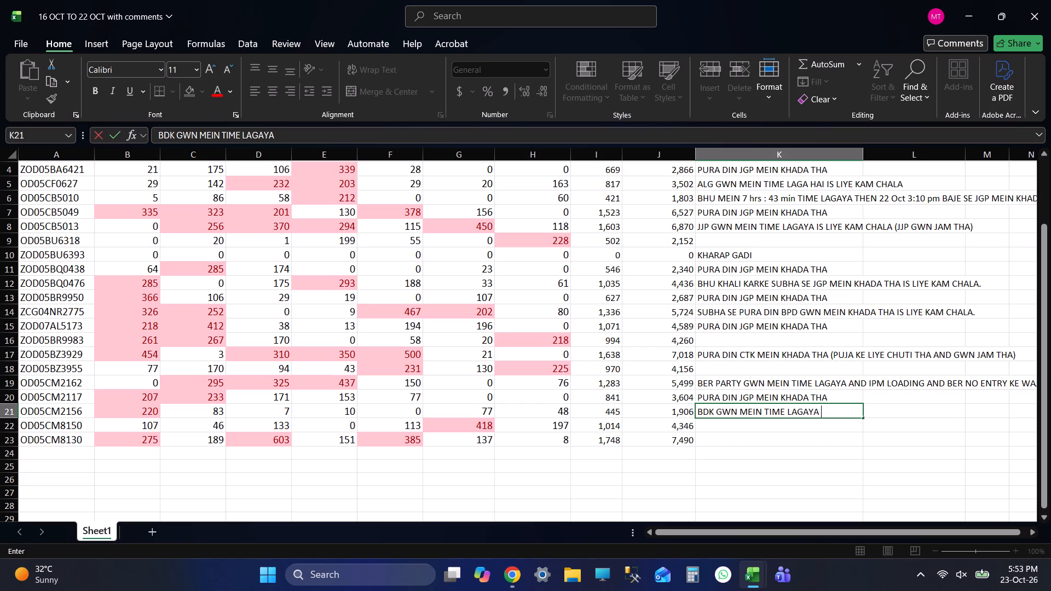
{"action": "type", "text": "IS LIYE KAM CHALA."}
{"action": "key", "text": "Return"}
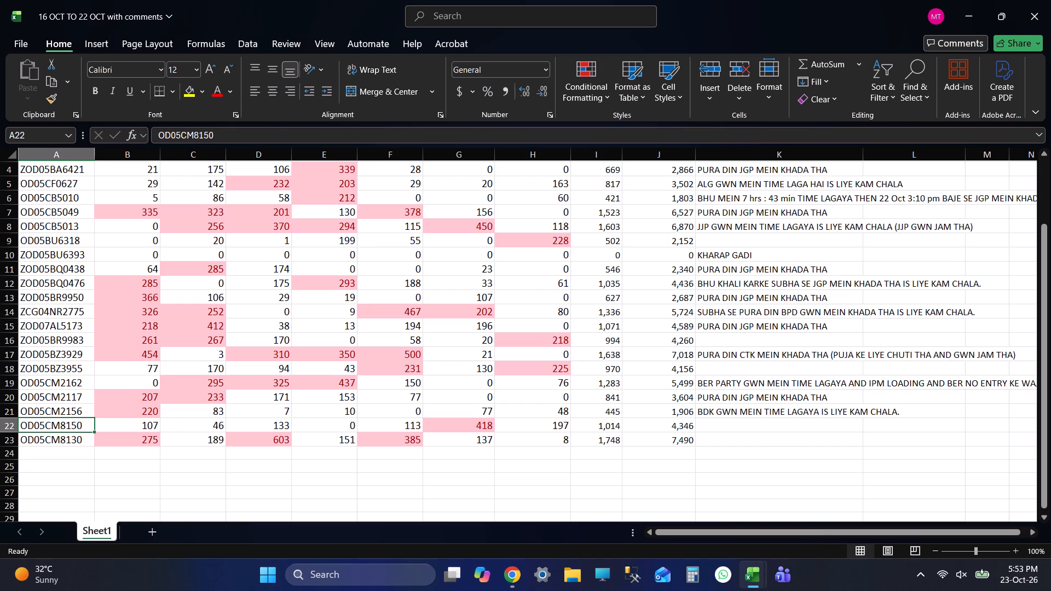
{"action": "left_click", "coordinate": [732, 426]}
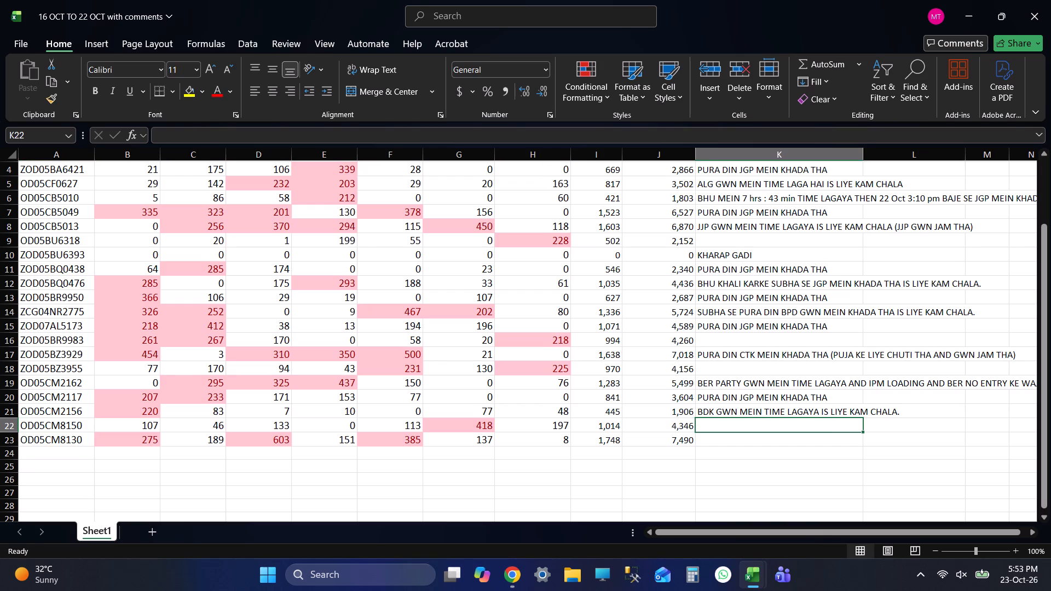
{"action": "key", "text": "ctrl+s"}
{"action": "key", "text": "shift+Tab"}
{"action": "key", "text": "shift+Tab"}
{"action": "key", "text": "shift+Tab"}
{"action": "key", "text": "shift+Tab"}
{"action": "key", "text": "shift+Tab"}
{"action": "key", "text": "shift+Tab"}
{"action": "key", "text": "shift+Tab"}
{"action": "key", "text": "shift+Tab"}
{"action": "key", "text": "shift+Tab"}
{"action": "key", "text": "shift+Tab"}
{"action": "key", "text": "shift+Tab"}
{"action": "key", "text": "shift+Tab"}
{"action": "key", "text": "shift+Tab"}
{"action": "key", "text": "shift+Tab"}
{"action": "key", "text": "shift+Tab"}
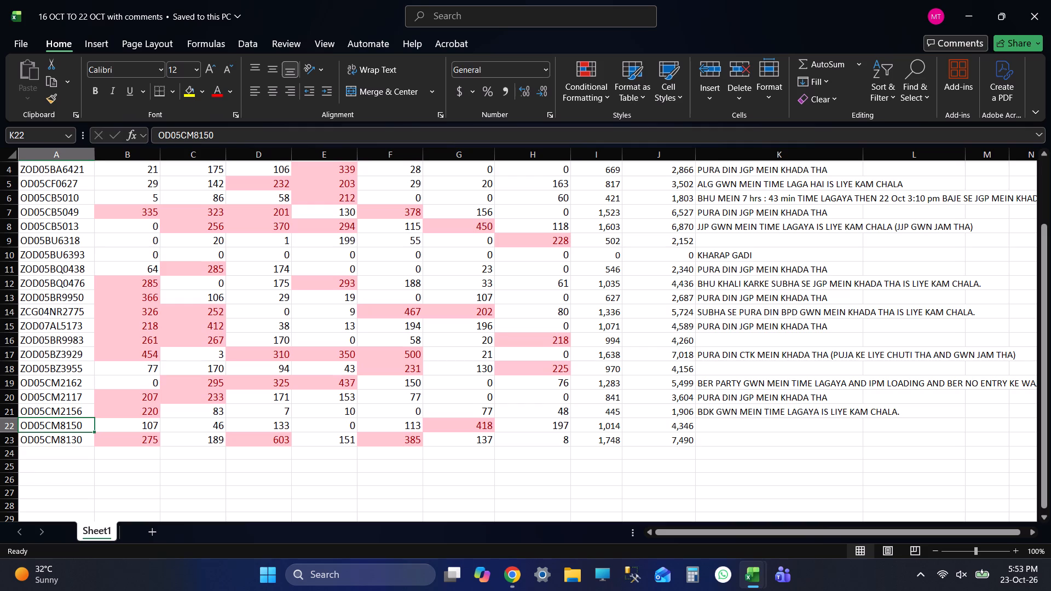
{"action": "key", "text": "ctrl+c"}
{"action": "key", "text": "alt+Tab"}
{"action": "left_click_drag", "start_coordinate": [260, 99], "coordinate": [265, 97]}
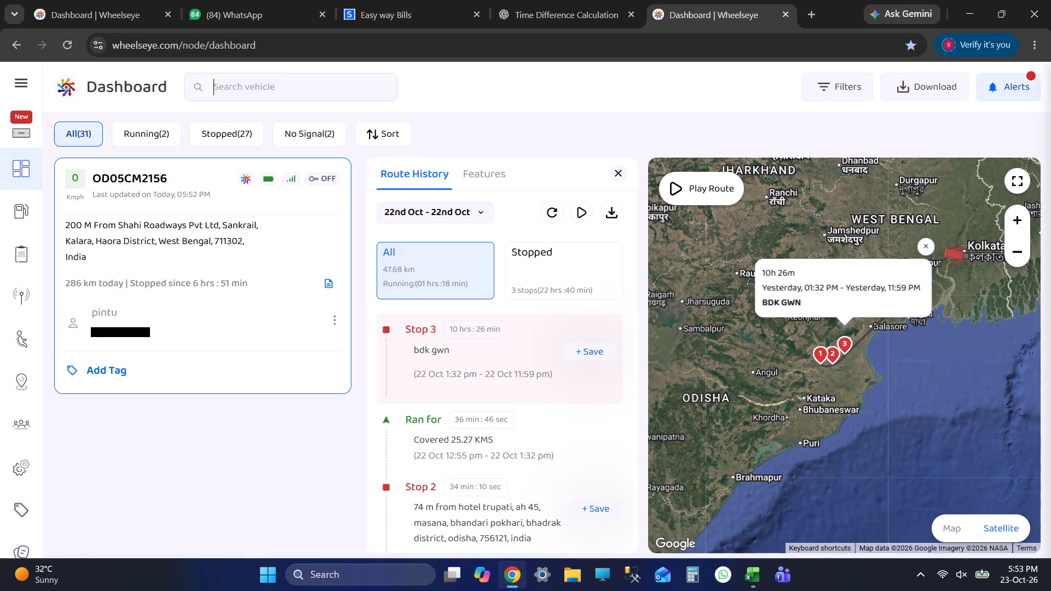
{"action": "left_click_drag", "start_coordinate": [265, 97], "coordinate": [278, 93]}
{"action": "key", "text": "ctrl+v"}
{"action": "key", "text": "Return"}
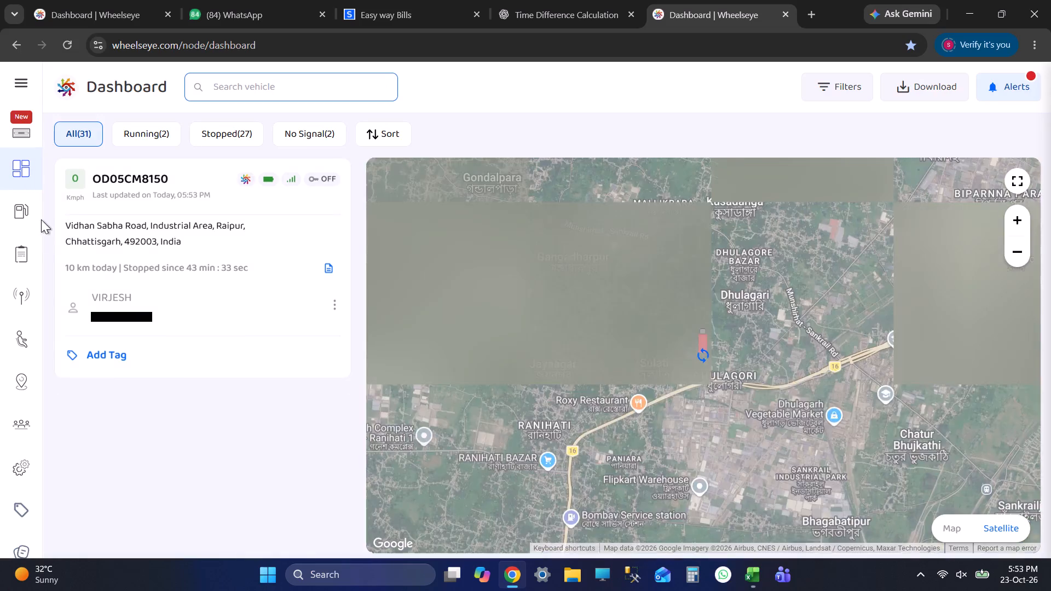
{"action": "left_click", "coordinate": [210, 280]}
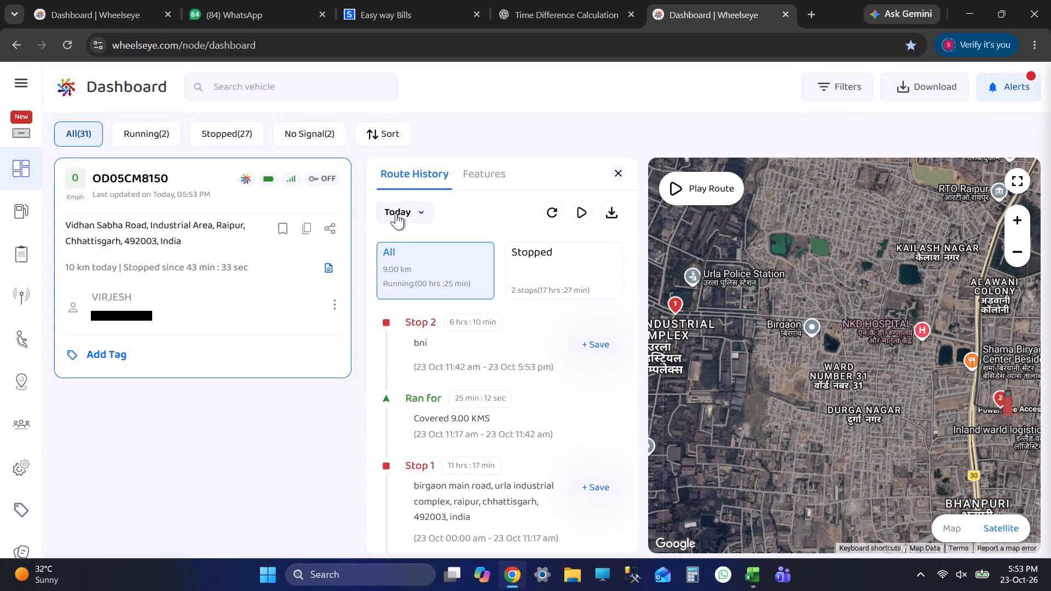
{"action": "left_click", "coordinate": [396, 213]}
{"action": "left_click", "coordinate": [436, 351]}
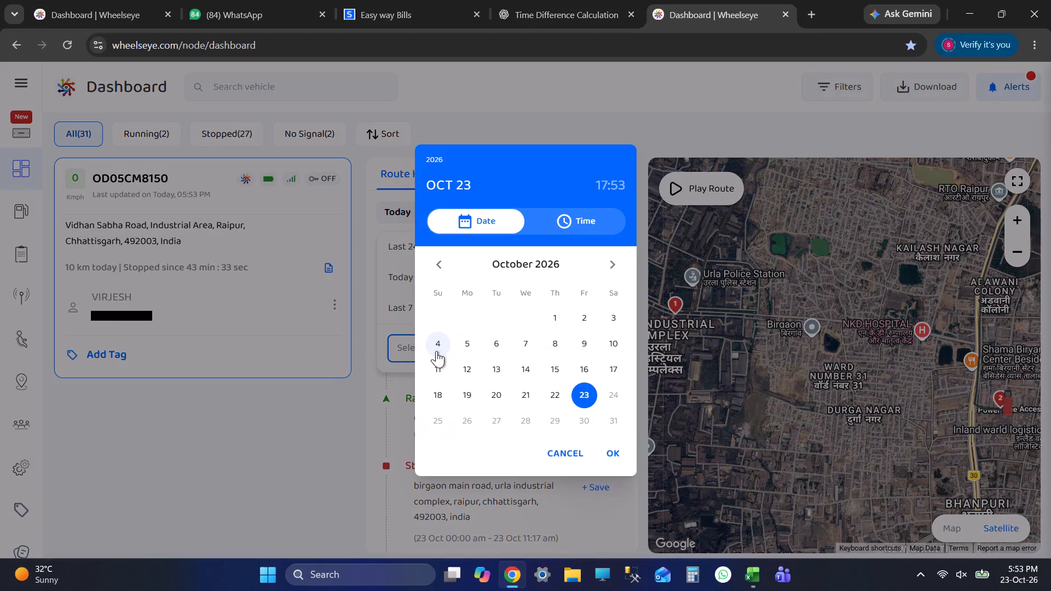
{"action": "left_click", "coordinate": [563, 396]}
{"action": "left_click", "coordinate": [525, 303]}
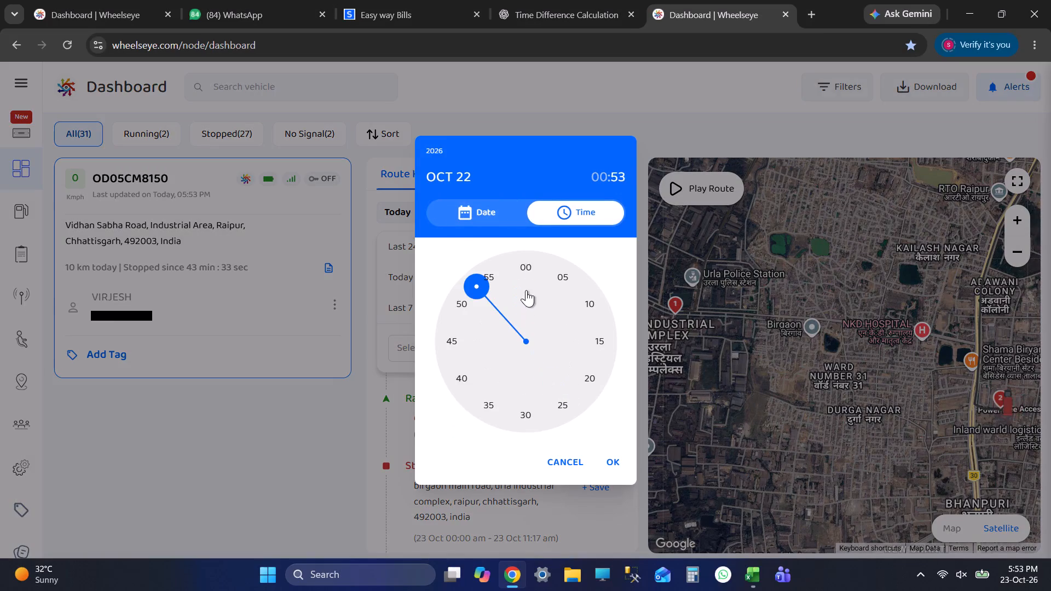
{"action": "left_click", "coordinate": [531, 260]}
{"action": "left_click", "coordinate": [524, 259]}
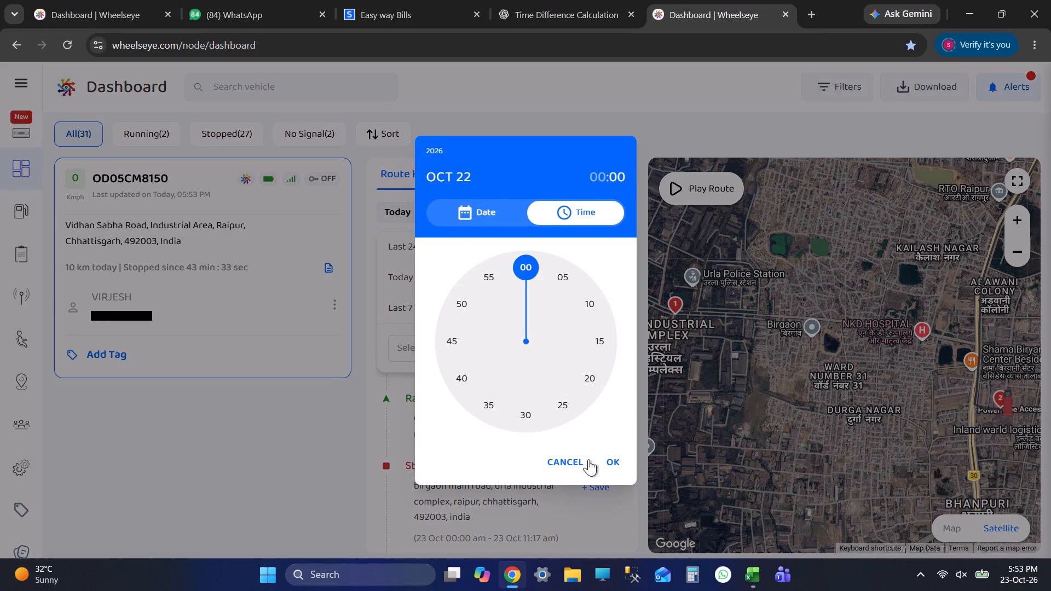
{"action": "left_click", "coordinate": [618, 459]}
{"action": "left_click", "coordinate": [547, 334]}
{"action": "left_click", "coordinate": [540, 345]}
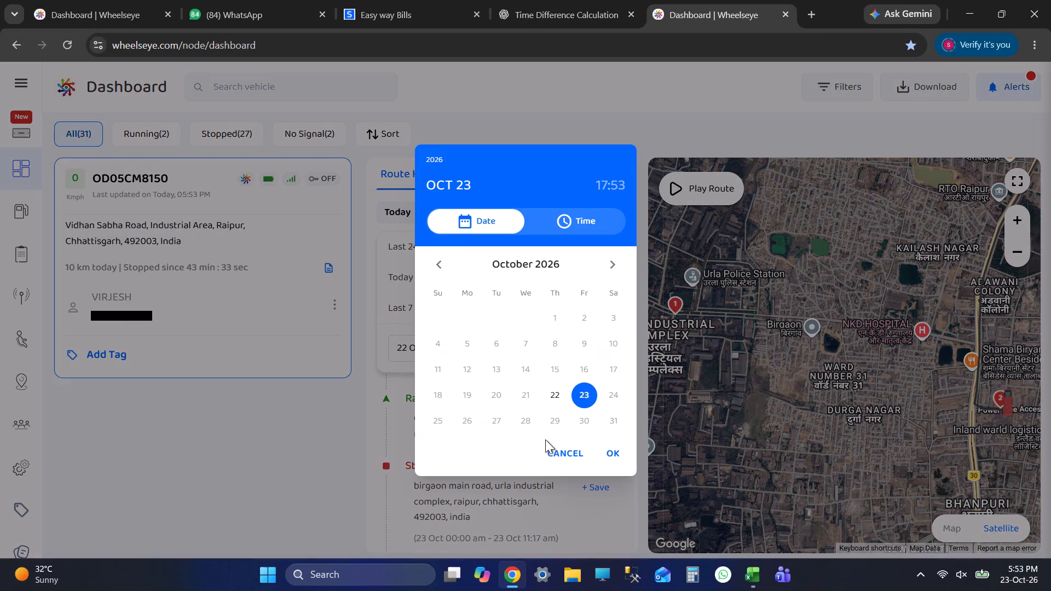
{"action": "left_click", "coordinate": [558, 401]}
{"action": "left_click", "coordinate": [503, 298]}
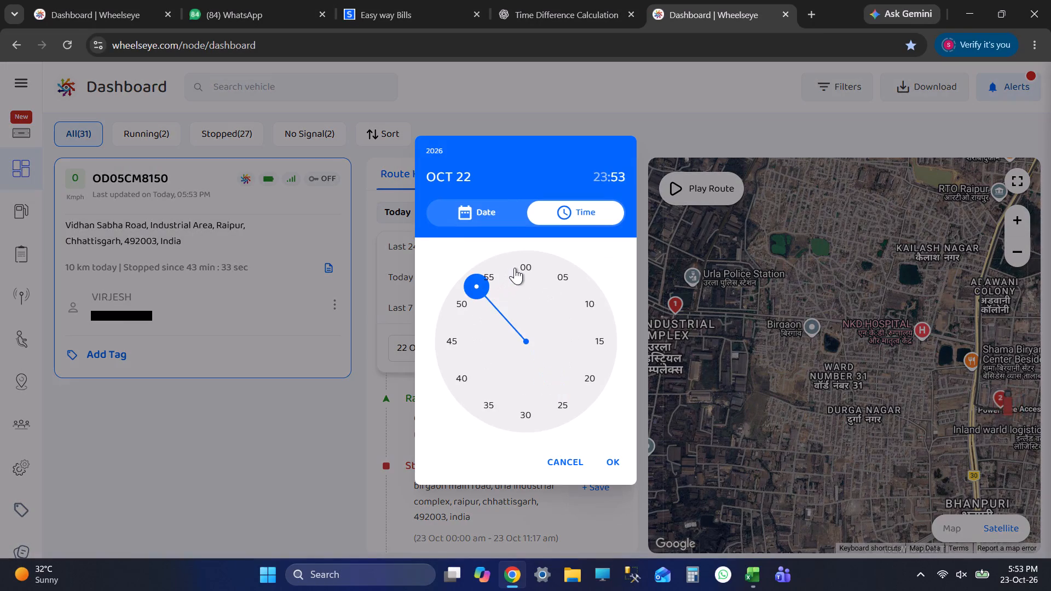
{"action": "left_click", "coordinate": [518, 268]}
{"action": "left_click", "coordinate": [610, 462]}
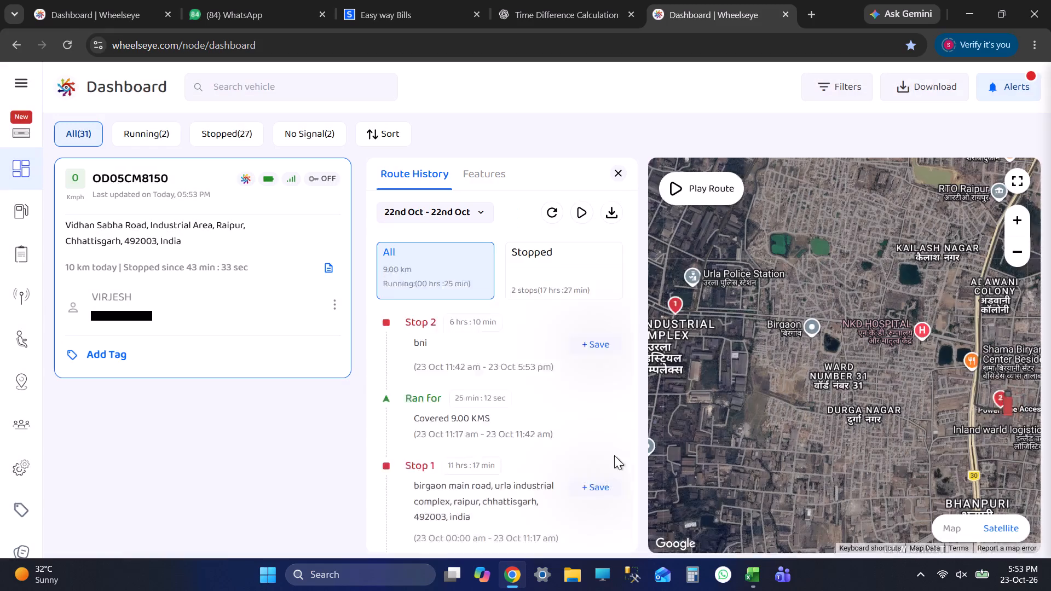
{"action": "left_click", "coordinate": [473, 357]}
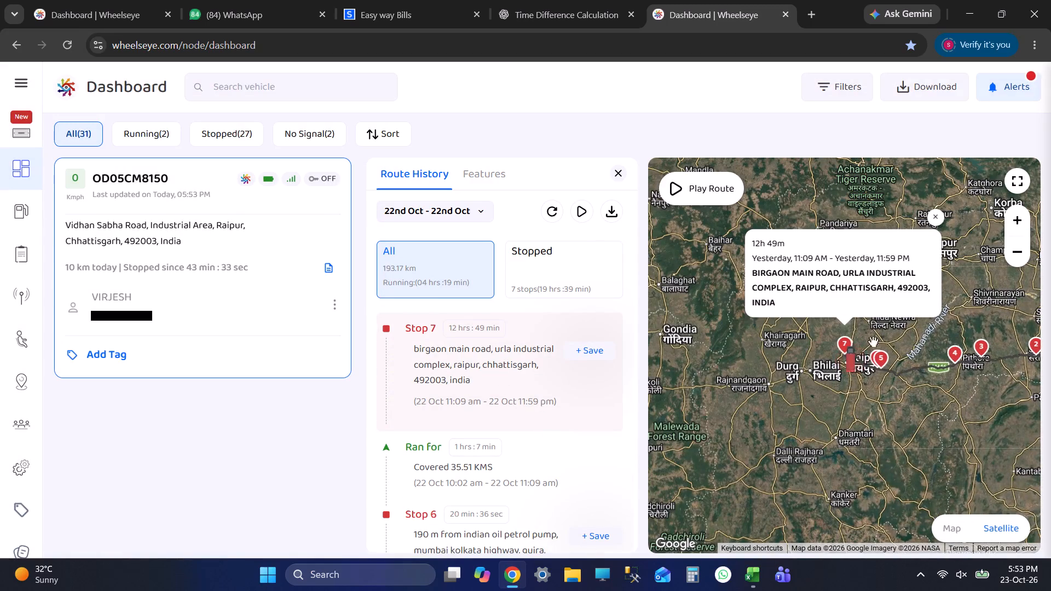
{"action": "scroll", "coordinate": [856, 356], "scroll_direction": "up", "scroll_amount": 19}
{"action": "scroll", "coordinate": [809, 352], "scroll_direction": "up", "scroll_amount": 4}
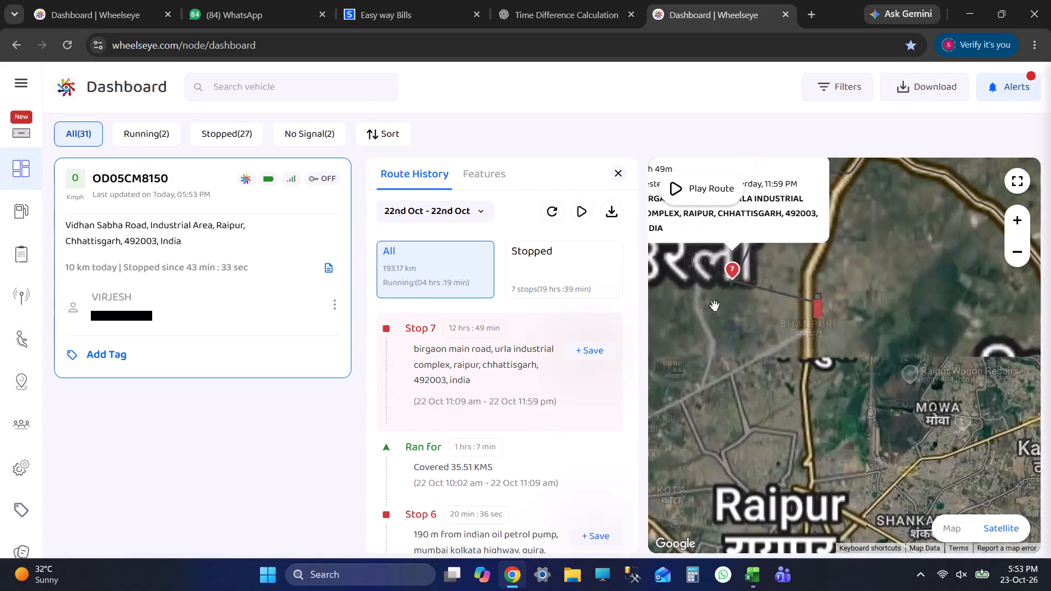
{"action": "scroll", "coordinate": [703, 302], "scroll_direction": "up", "scroll_amount": 3}
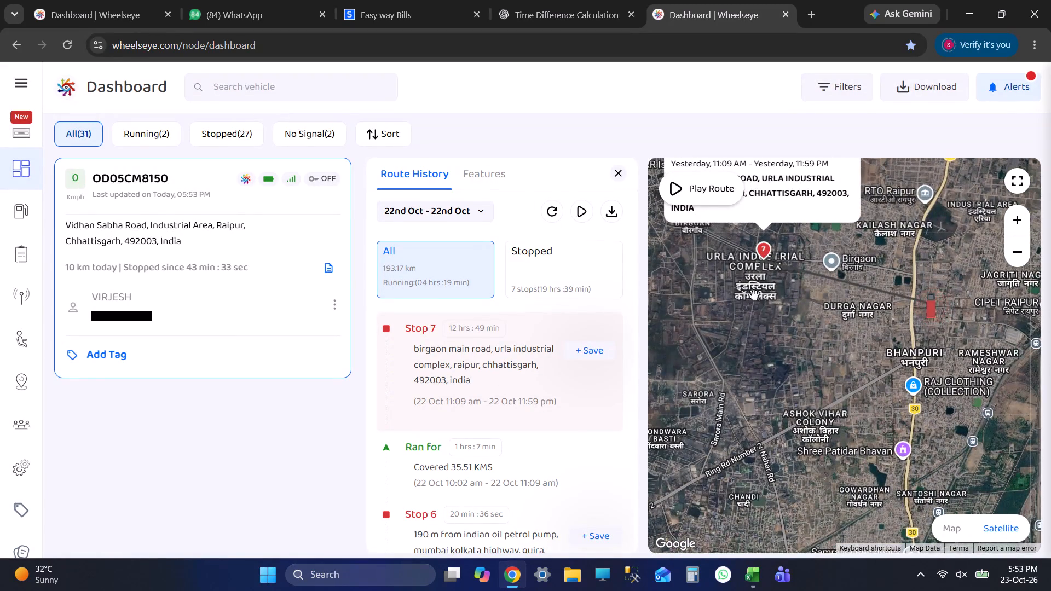
{"action": "scroll", "coordinate": [789, 271], "scroll_direction": "up", "scroll_amount": 3}
{"action": "left_click_drag", "start_coordinate": [754, 262], "coordinate": [818, 345]}
{"action": "scroll", "coordinate": [532, 454], "scroll_direction": "down", "scroll_amount": 4}
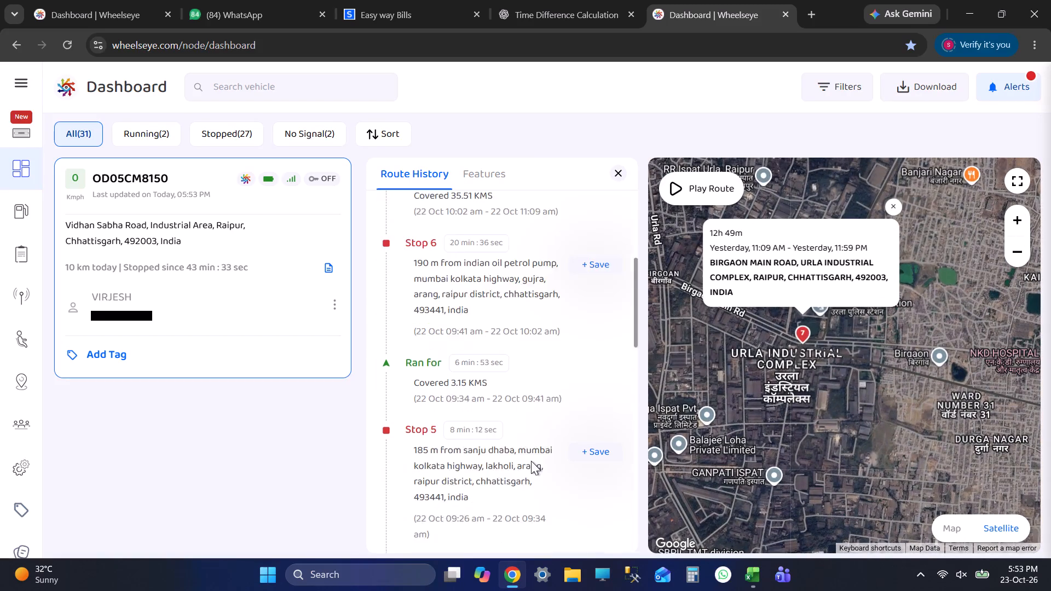
{"action": "scroll", "coordinate": [531, 461], "scroll_direction": "down", "scroll_amount": 5}
{"action": "scroll", "coordinate": [531, 463], "scroll_direction": "up", "scroll_amount": 1}
{"action": "scroll", "coordinate": [531, 463], "scroll_direction": "down", "scroll_amount": 8}
{"action": "left_click", "coordinate": [507, 369]}
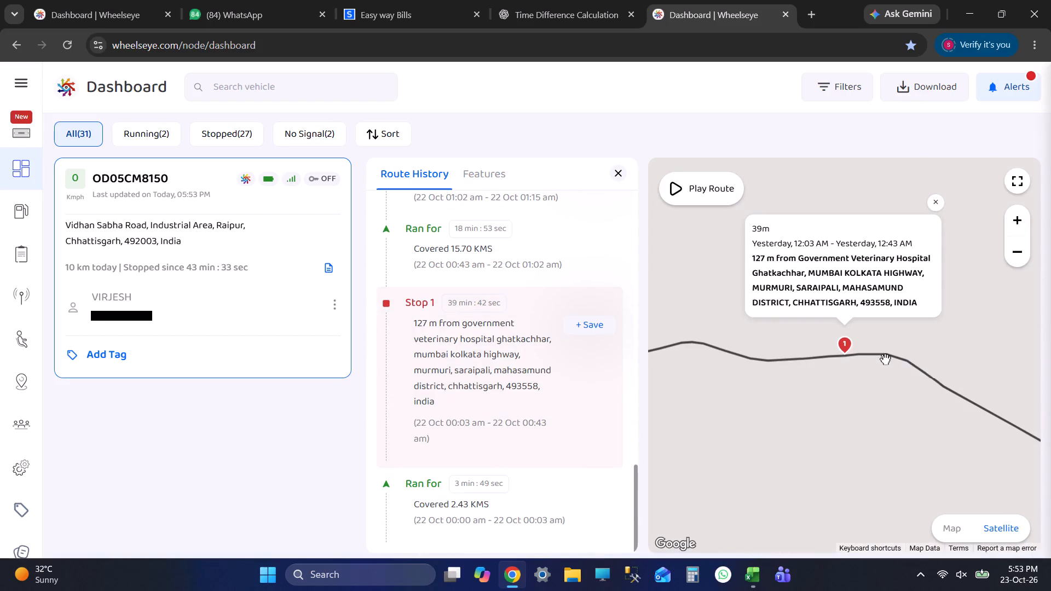
{"action": "scroll", "coordinate": [922, 407], "scroll_direction": "down", "scroll_amount": 20}
{"action": "scroll", "coordinate": [922, 407], "scroll_direction": "down", "scroll_amount": 4}
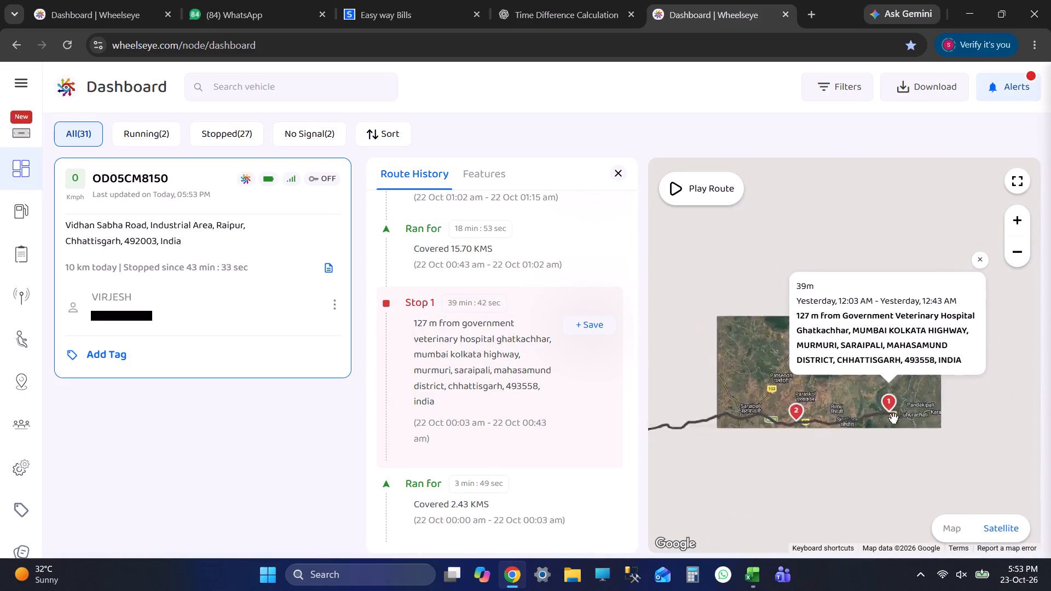
{"action": "scroll", "coordinate": [893, 418], "scroll_direction": "down", "scroll_amount": 5}
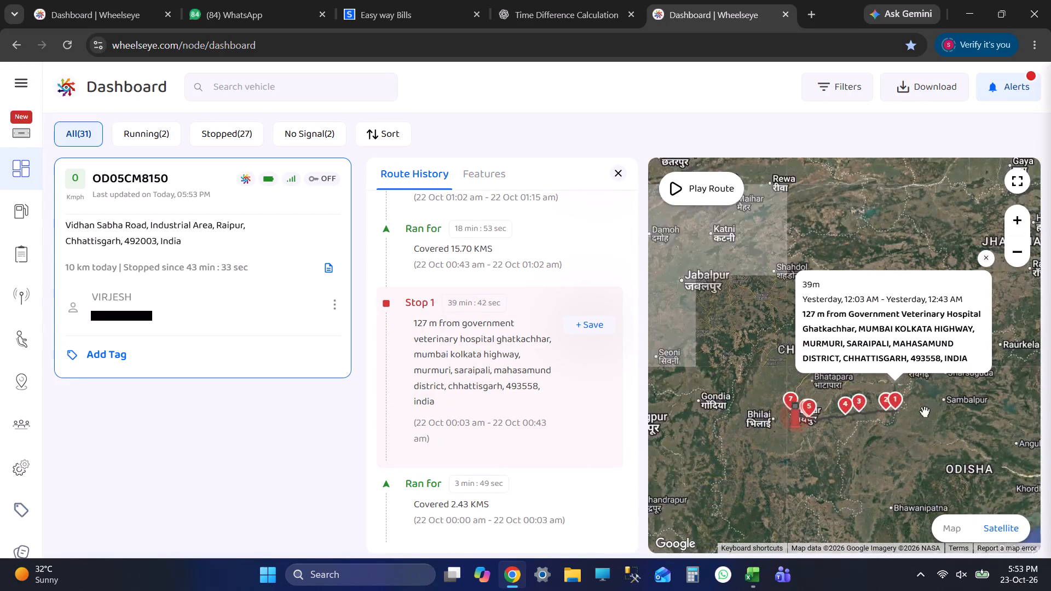
{"action": "scroll", "coordinate": [925, 412], "scroll_direction": "up", "scroll_amount": 4}
{"action": "scroll", "coordinate": [869, 404], "scroll_direction": "up", "scroll_amount": 1}
{"action": "scroll", "coordinate": [868, 404], "scroll_direction": "down", "scroll_amount": 1}
{"action": "scroll", "coordinate": [868, 404], "scroll_direction": "up", "scroll_amount": 1}
{"action": "left_click_drag", "start_coordinate": [841, 431], "coordinate": [994, 432]}
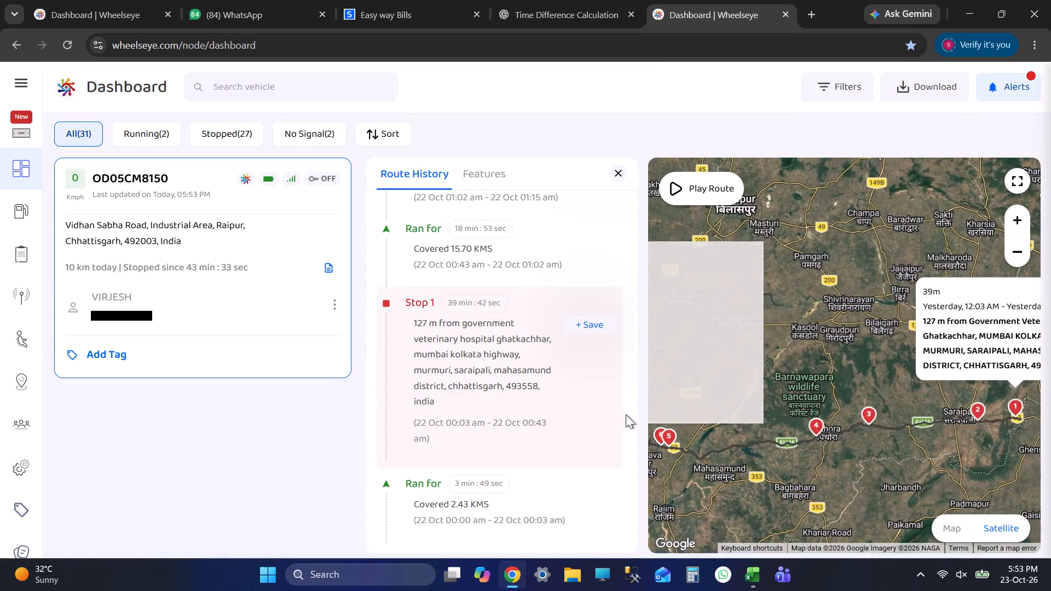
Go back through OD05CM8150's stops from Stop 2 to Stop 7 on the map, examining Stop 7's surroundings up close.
{"action": "scroll", "coordinate": [573, 417], "scroll_direction": "up", "scroll_amount": 3}
{"action": "left_click_drag", "start_coordinate": [508, 391], "coordinate": [515, 391]}
{"action": "scroll", "coordinate": [523, 419], "scroll_direction": "up", "scroll_amount": 3}
{"action": "left_click", "coordinate": [523, 370]}
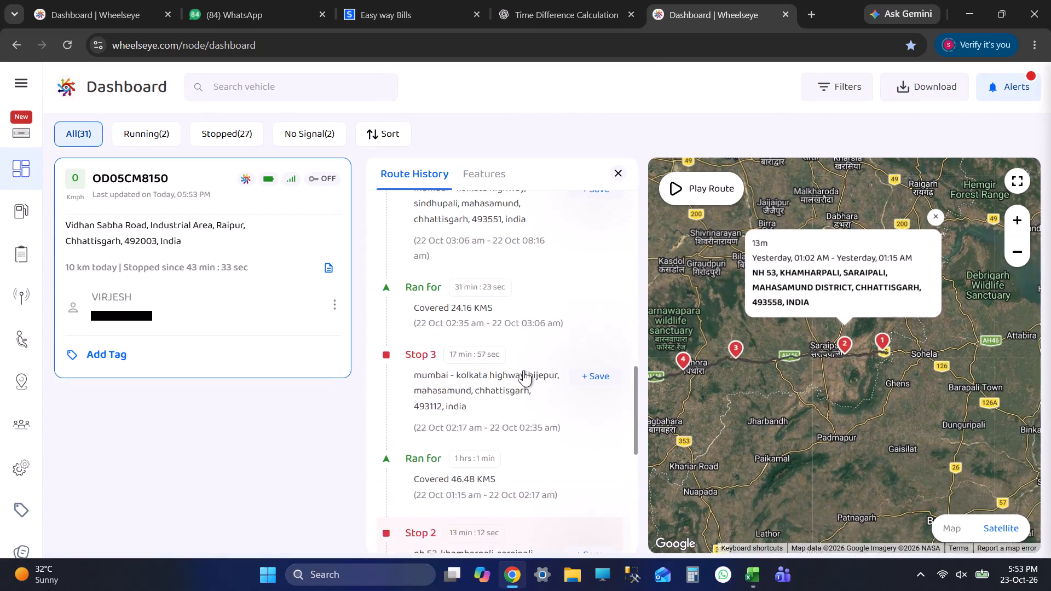
{"action": "scroll", "coordinate": [541, 408], "scroll_direction": "up", "scroll_amount": 2}
{"action": "left_click", "coordinate": [480, 291]}
{"action": "scroll", "coordinate": [886, 362], "scroll_direction": "up", "scroll_amount": 2}
{"action": "scroll", "coordinate": [757, 352], "scroll_direction": "down", "scroll_amount": 2}
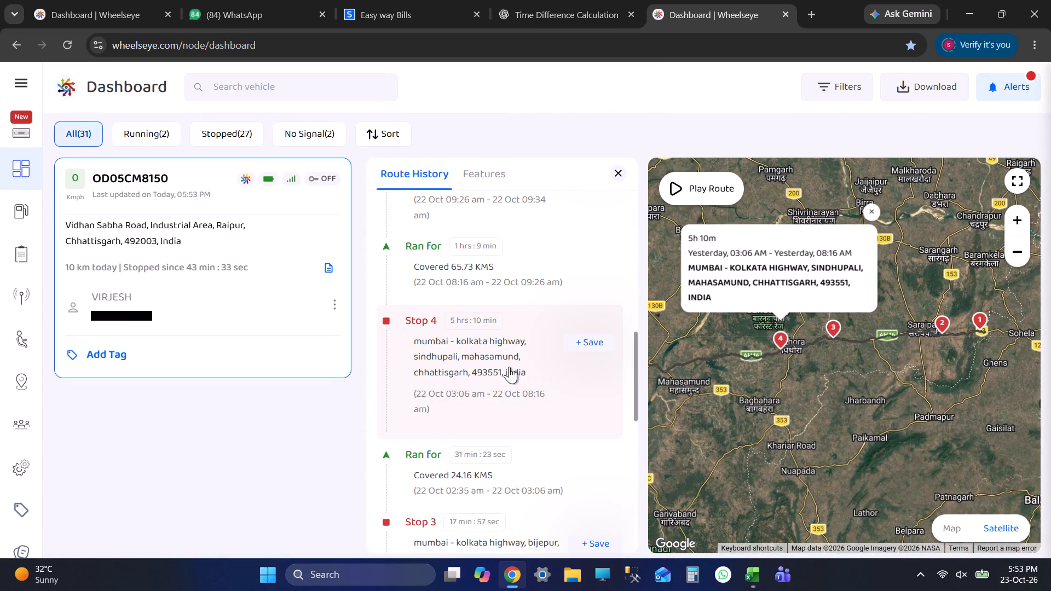
{"action": "scroll", "coordinate": [501, 368], "scroll_direction": "up", "scroll_amount": 2}
{"action": "left_click", "coordinate": [525, 300]}
{"action": "scroll", "coordinate": [512, 403], "scroll_direction": "up", "scroll_amount": 3}
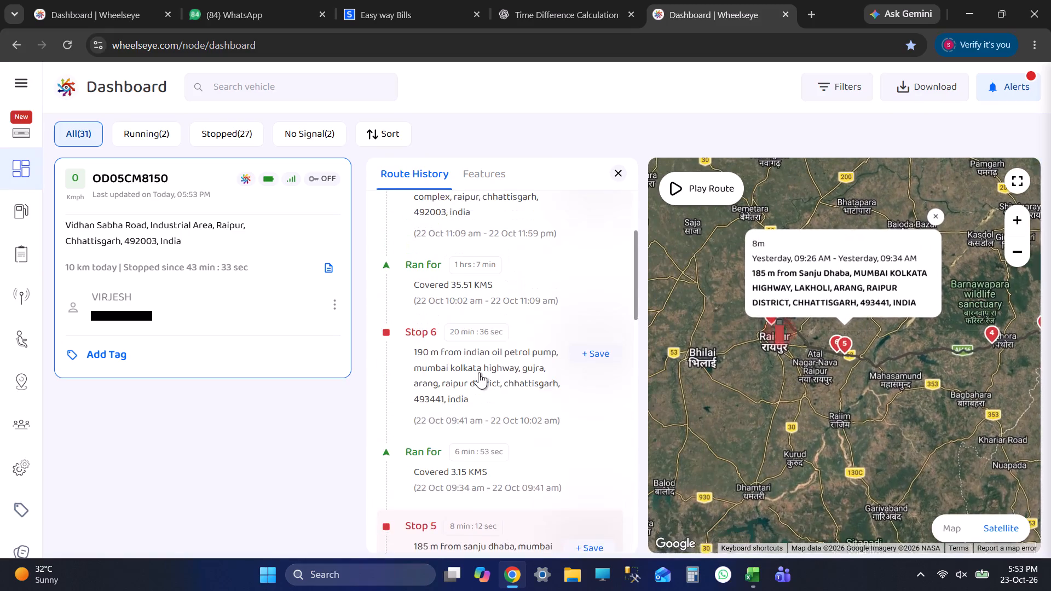
{"action": "left_click", "coordinate": [479, 372]}
{"action": "scroll", "coordinate": [495, 374], "scroll_direction": "up", "scroll_amount": 3}
{"action": "left_click", "coordinate": [493, 376]}
{"action": "scroll", "coordinate": [853, 347], "scroll_direction": "up", "scroll_amount": 7}
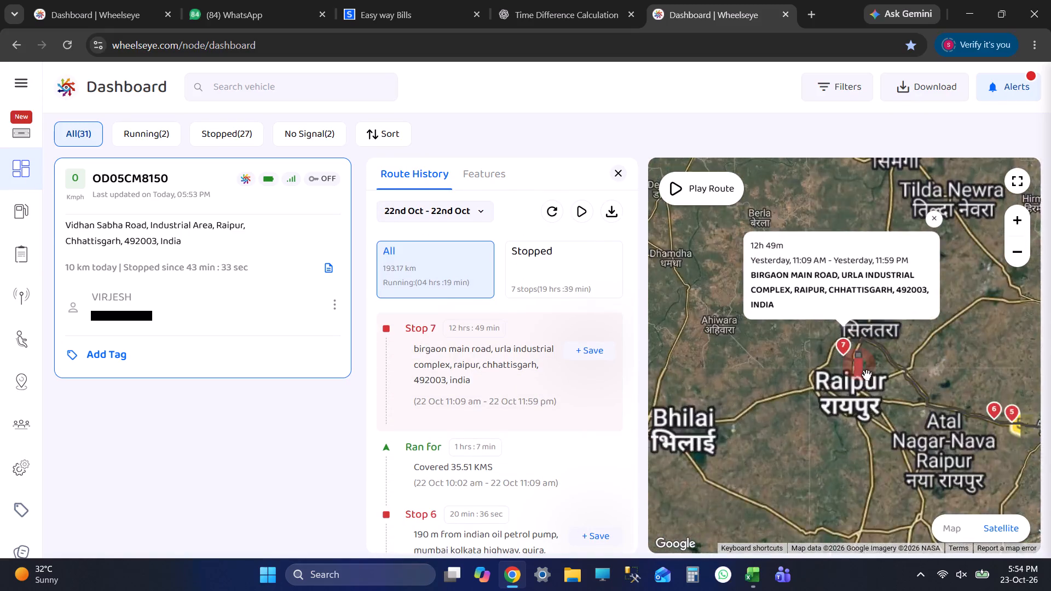
{"action": "scroll", "coordinate": [867, 375], "scroll_direction": "up", "scroll_amount": 2}
{"action": "scroll", "coordinate": [802, 343], "scroll_direction": "up", "scroll_amount": 2}
{"action": "key", "text": "alt+Tab"}
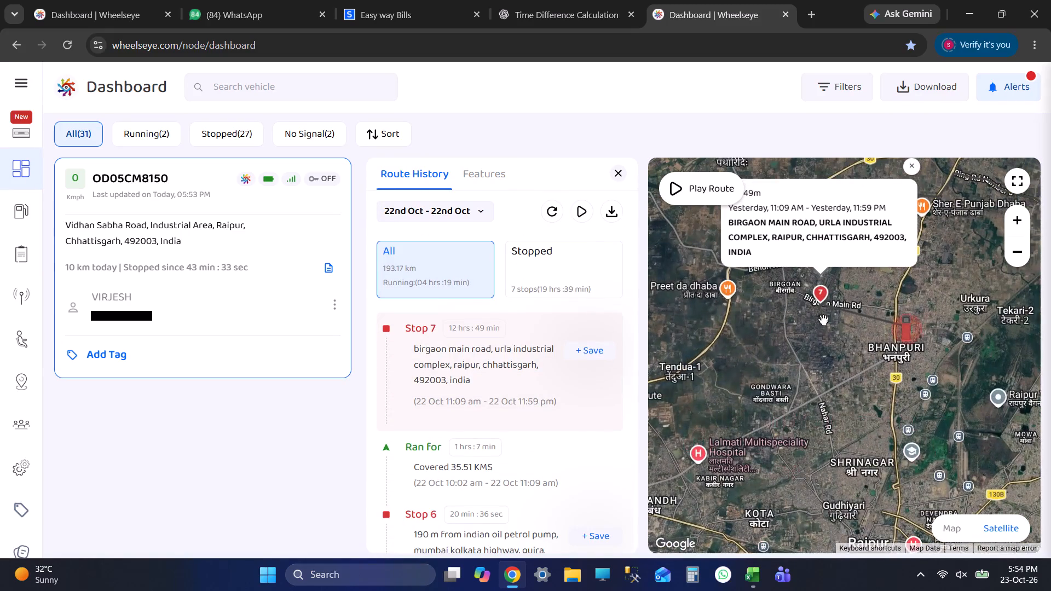
{"action": "key", "text": "Tab"}
{"action": "key", "text": "Tab"}
{"action": "key", "text": "Tab"}
{"action": "key", "text": "Tab"}
{"action": "key", "text": "Tab"}
{"action": "key", "text": "Tab"}
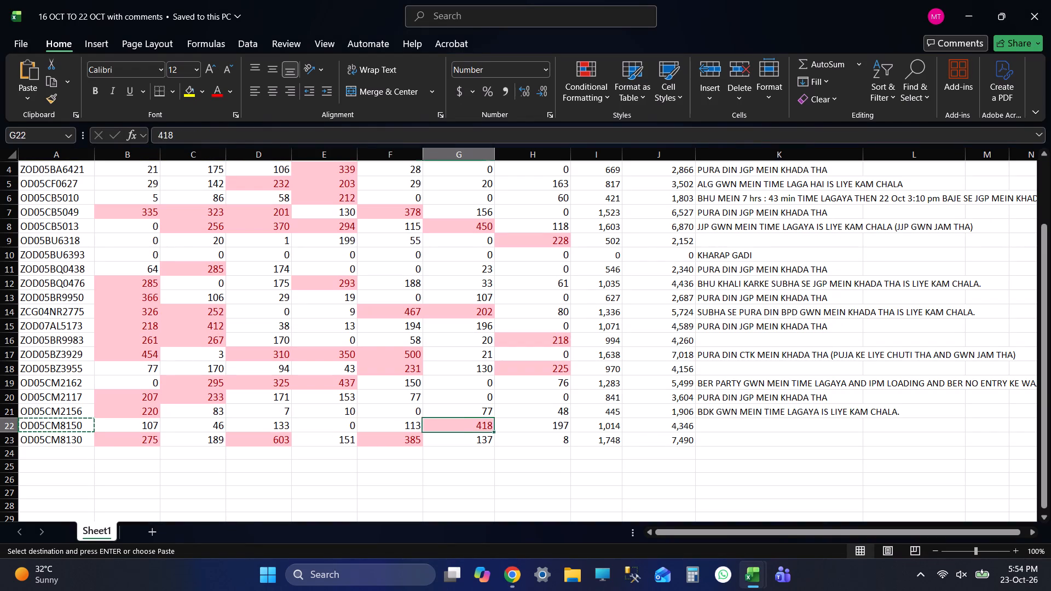
{"action": "key", "text": "Tab"}
{"action": "key", "text": "Tab"}
{"action": "key", "text": "Tab"}
{"action": "key", "text": "Tab"}
{"action": "type", "text": "RAIPUR"}
{"action": "key", "text": "space"}
{"action": "type", "text": "PARTY GWN MEIN SUBHA SE KHADA THA IS LIYE"}
{"action": "key", "text": "space"}
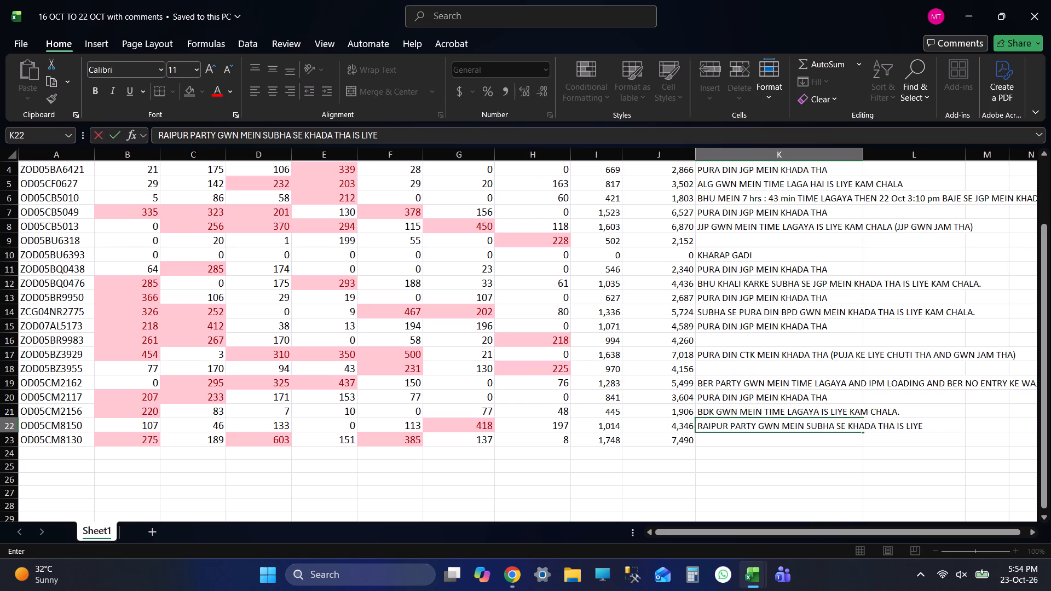
{"action": "type", "text": "KAM CHALA"}
{"action": "key", "text": "space"}
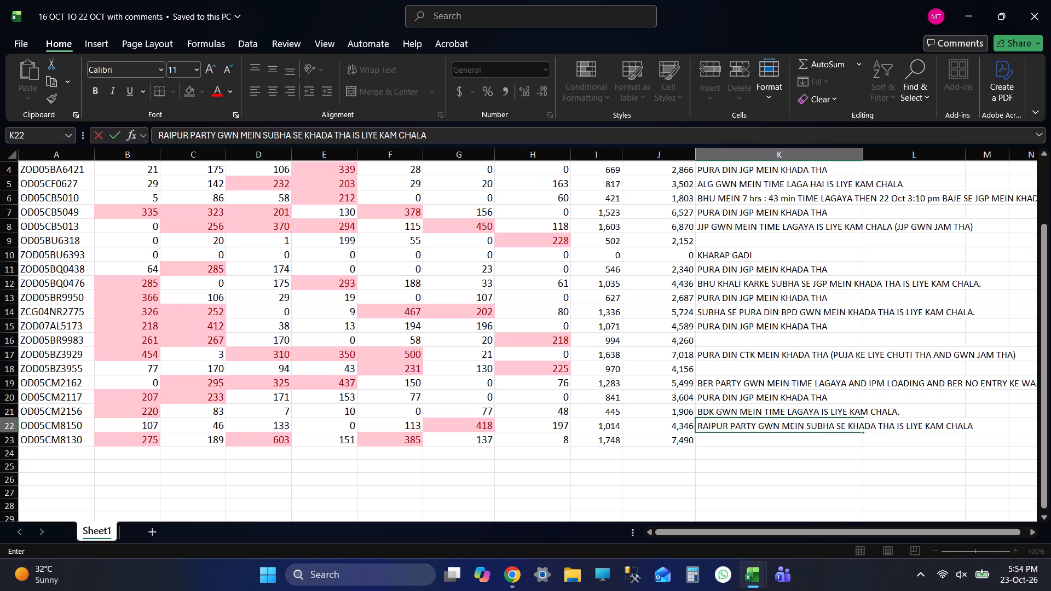
{"action": "type", "text": "23 OCT KHALI HUA HAI."}
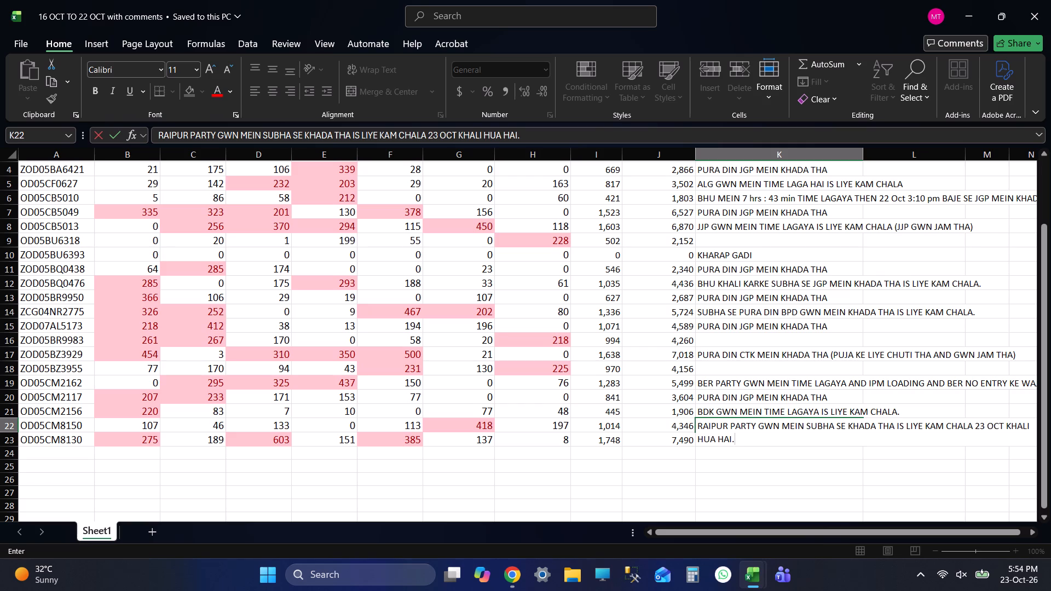
{"action": "left_click", "coordinate": [820, 488]}
Insert a comma after "CHALA" in the K22 comment and save the workbook.
{"action": "left_click", "coordinate": [763, 421]}
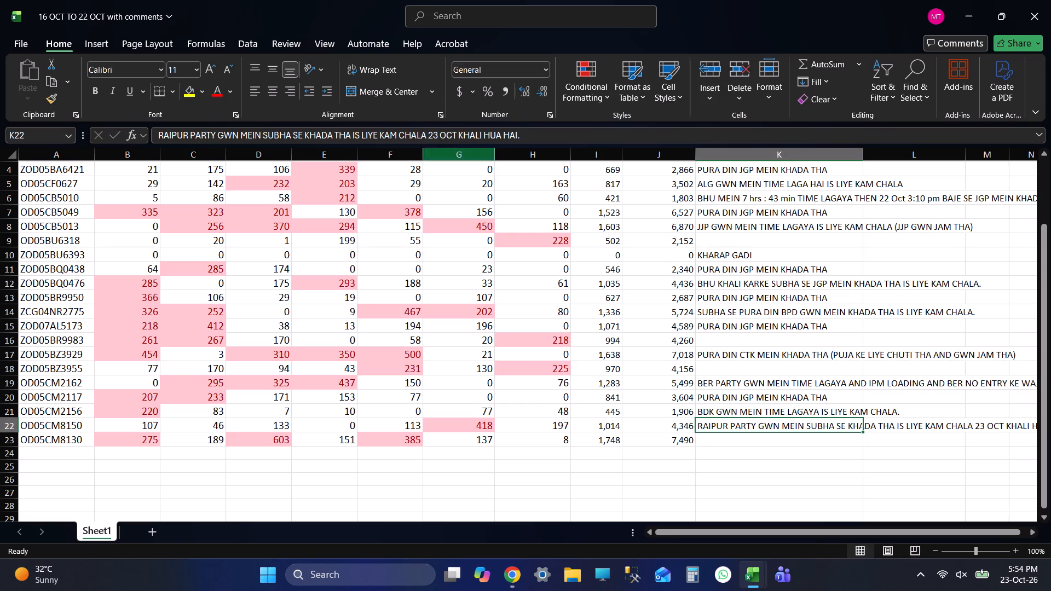
{"action": "left_click", "coordinate": [424, 135]}
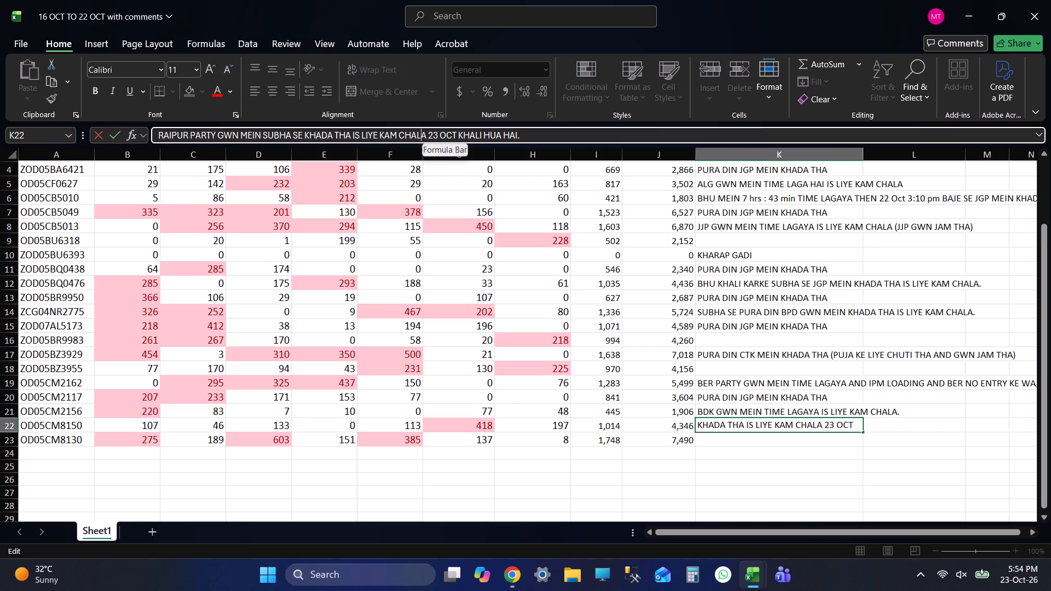
{"action": "key", "text": "Right"}
{"action": "key", "text": "comma"}
{"action": "key", "text": "Return"}
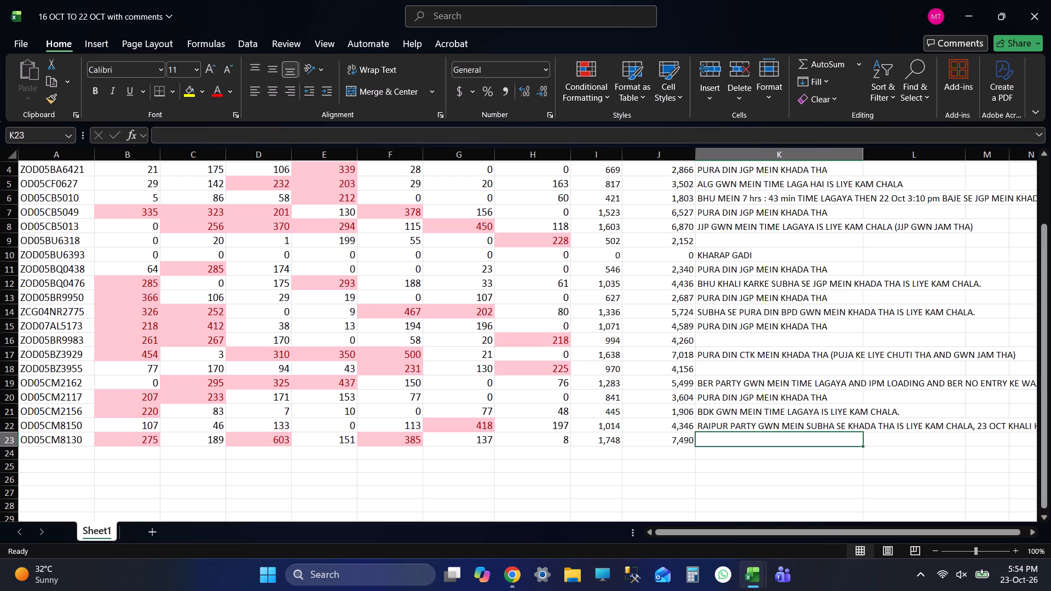
{"action": "left_click", "coordinate": [783, 417]}
{"action": "left_click", "coordinate": [784, 423]}
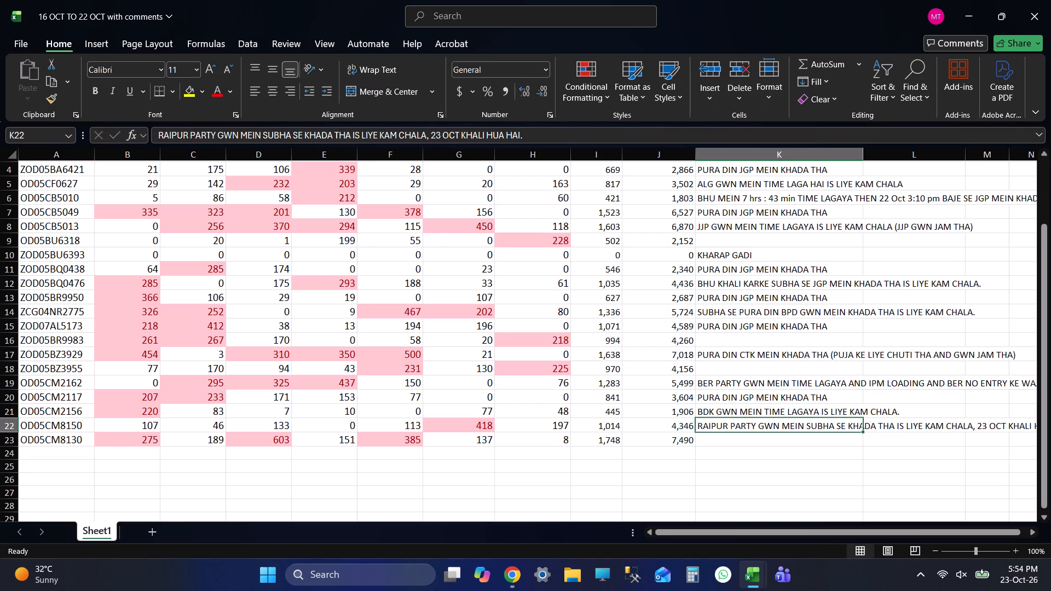
{"action": "key", "text": "ctrl+s"}
{"action": "key", "text": "ctrl+s"}
{"action": "key", "text": "ctrl+s"}
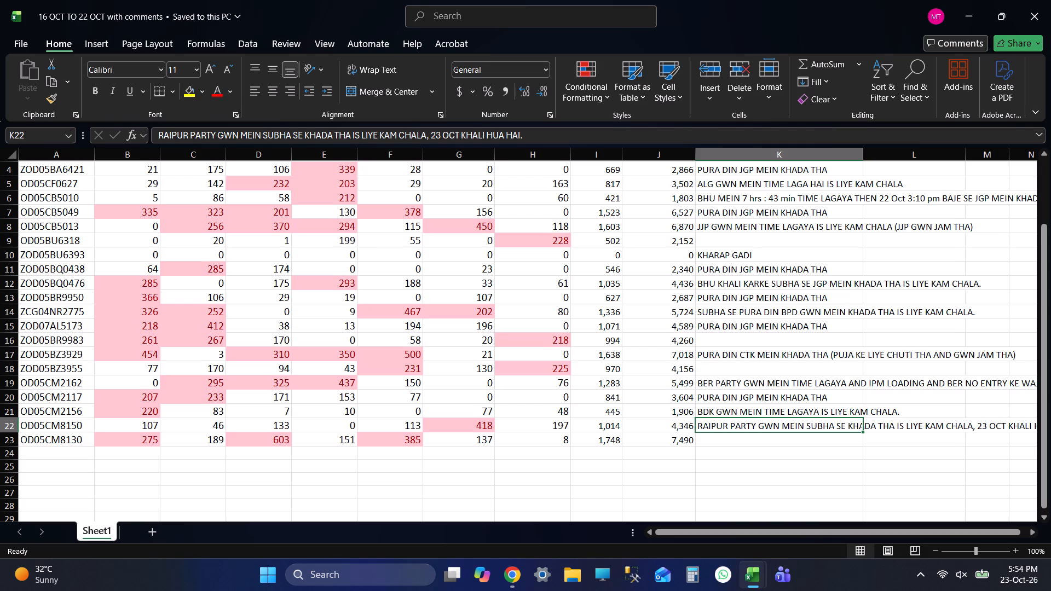
{"action": "left_click", "coordinate": [750, 439]}
{"action": "key", "text": "shift+Tab"}
{"action": "key", "text": "shift+Tab"}
{"action": "key", "text": "shift+Tab"}
{"action": "key", "text": "shift+Tab"}
{"action": "key", "text": "shift+Tab"}
{"action": "key", "text": "shift+Tab"}
{"action": "key", "text": "shift+Tab"}
{"action": "key", "text": "shift+Tab"}
{"action": "key", "text": "shift+Tab"}
{"action": "key", "text": "shift+Tab"}
{"action": "key", "text": "shift+Tab"}
{"action": "key", "text": "shift+Tab"}
{"action": "key", "text": "shift+Tab"}
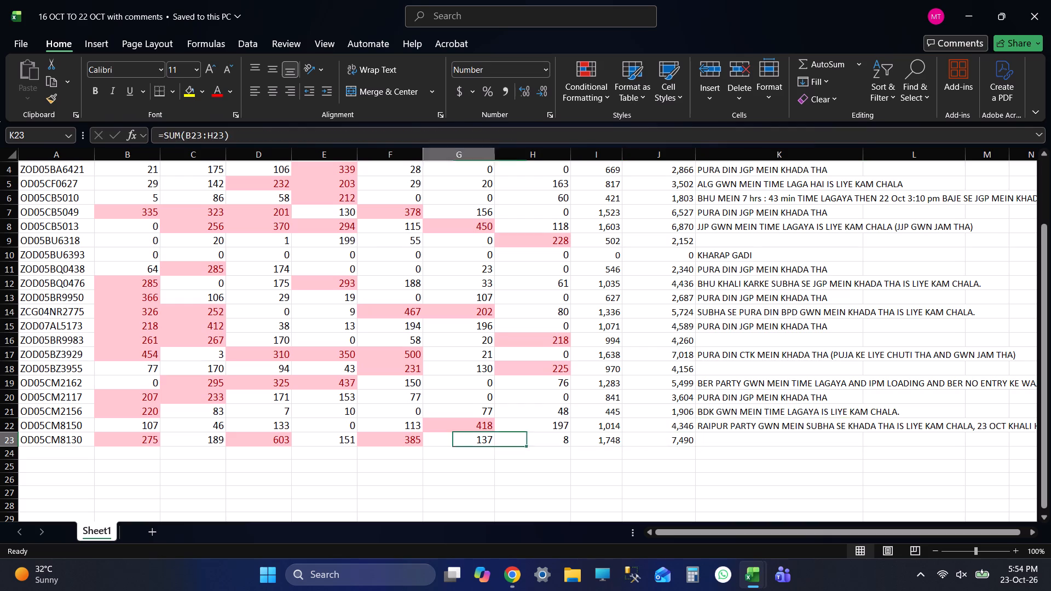
{"action": "key", "text": "ctrl+c"}
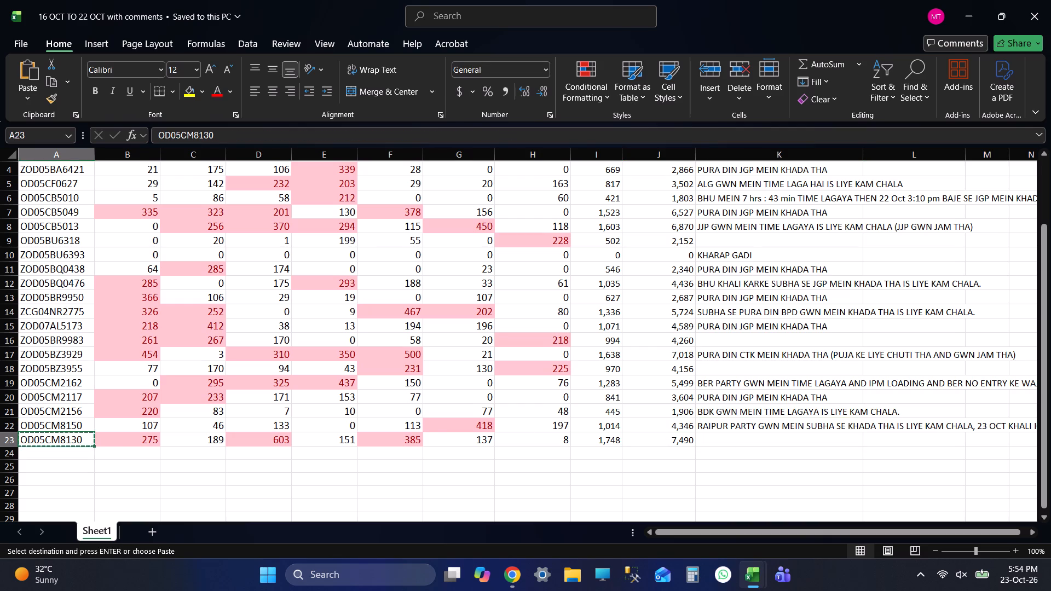
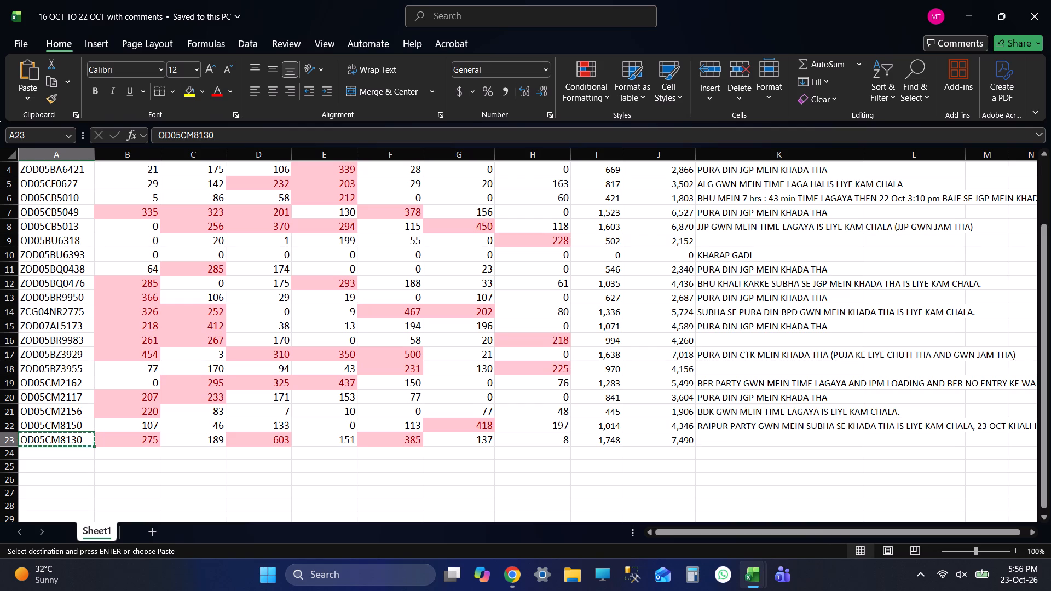
{"action": "key", "text": "alt+Tab"}
{"action": "left_click", "coordinate": [236, 90]}
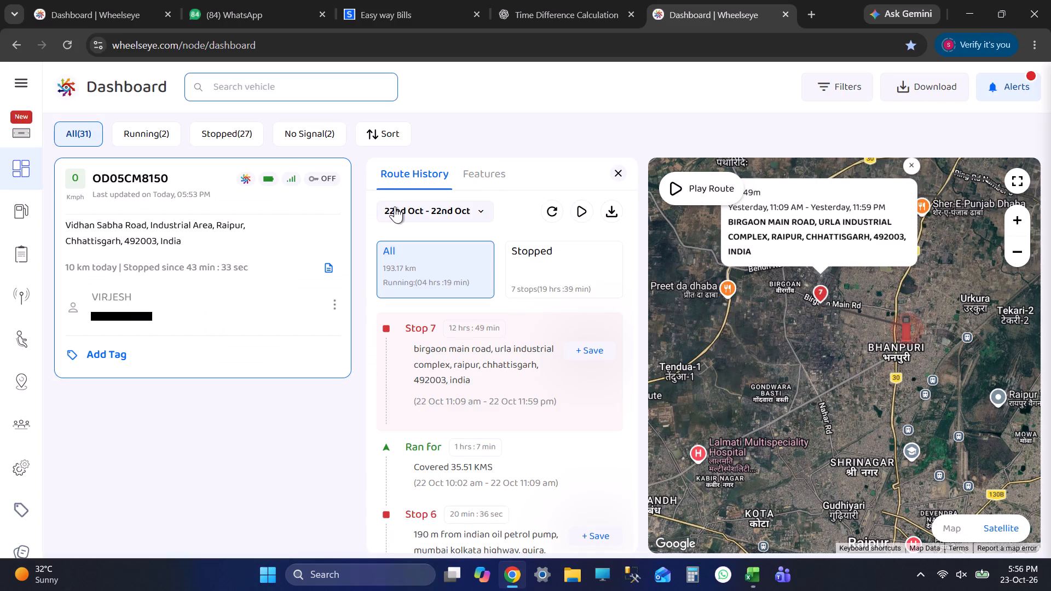
{"action": "key", "text": "ctrl+v"}
{"action": "key", "text": "Return"}
{"action": "left_click_drag", "start_coordinate": [127, 237], "coordinate": [137, 235]}
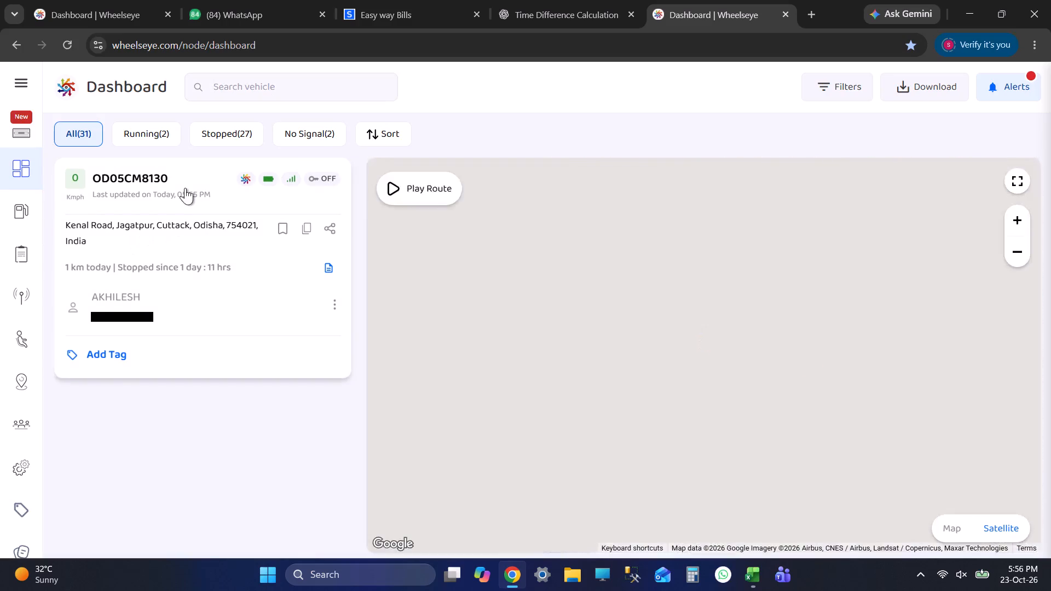
{"action": "left_click", "coordinate": [396, 223]}
{"action": "left_click", "coordinate": [431, 345]}
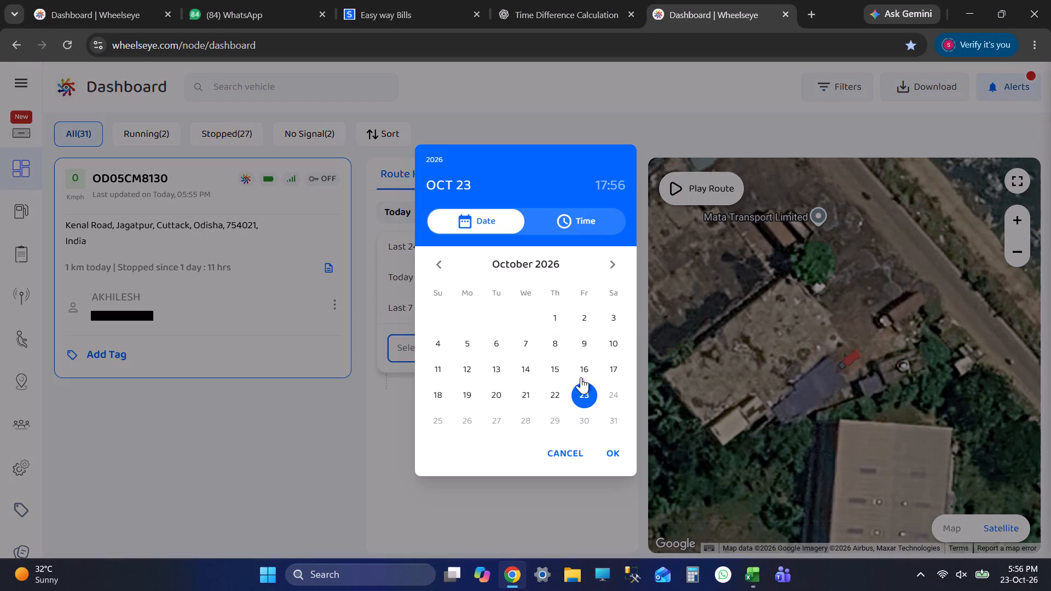
{"action": "left_click", "coordinate": [559, 401]}
{"action": "left_click", "coordinate": [527, 287]}
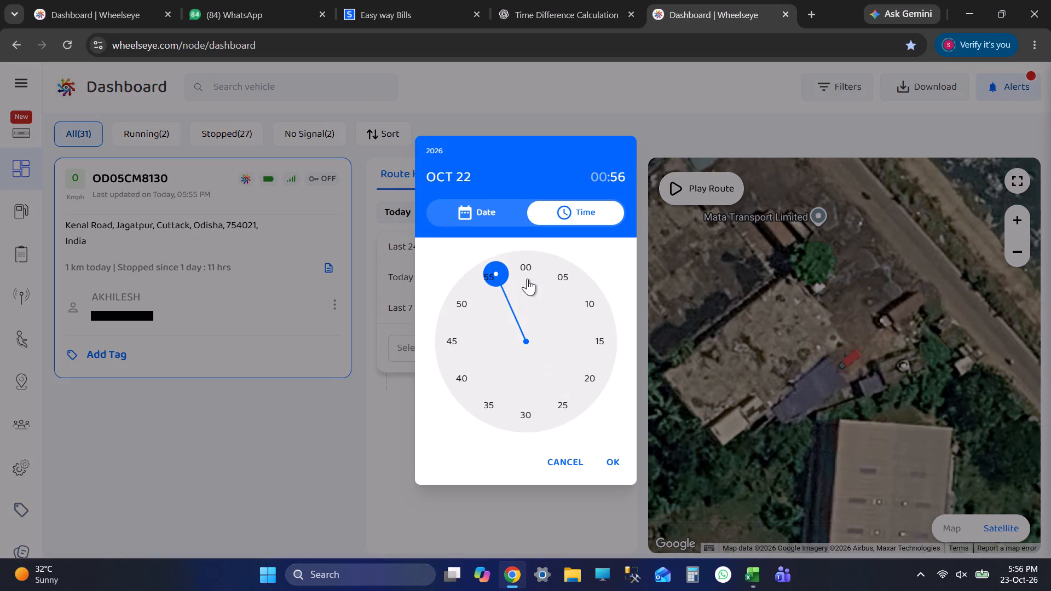
{"action": "left_click", "coordinate": [527, 275]}
{"action": "left_click", "coordinate": [610, 461]}
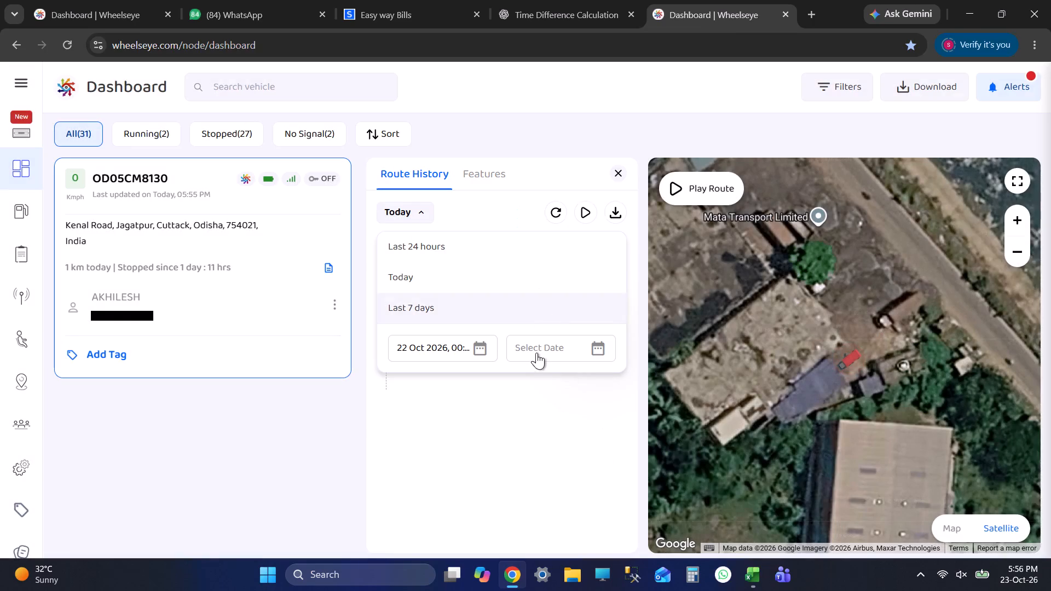
{"action": "left_click", "coordinate": [536, 353]}
{"action": "left_click", "coordinate": [557, 393]}
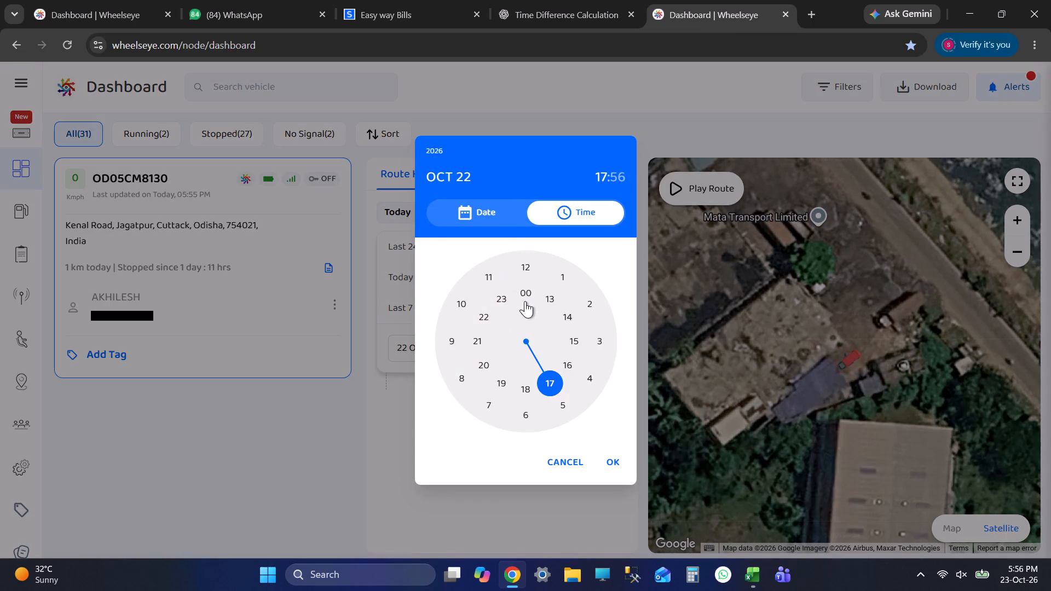
{"action": "left_click", "coordinate": [499, 293]}
{"action": "left_click", "coordinate": [519, 264]}
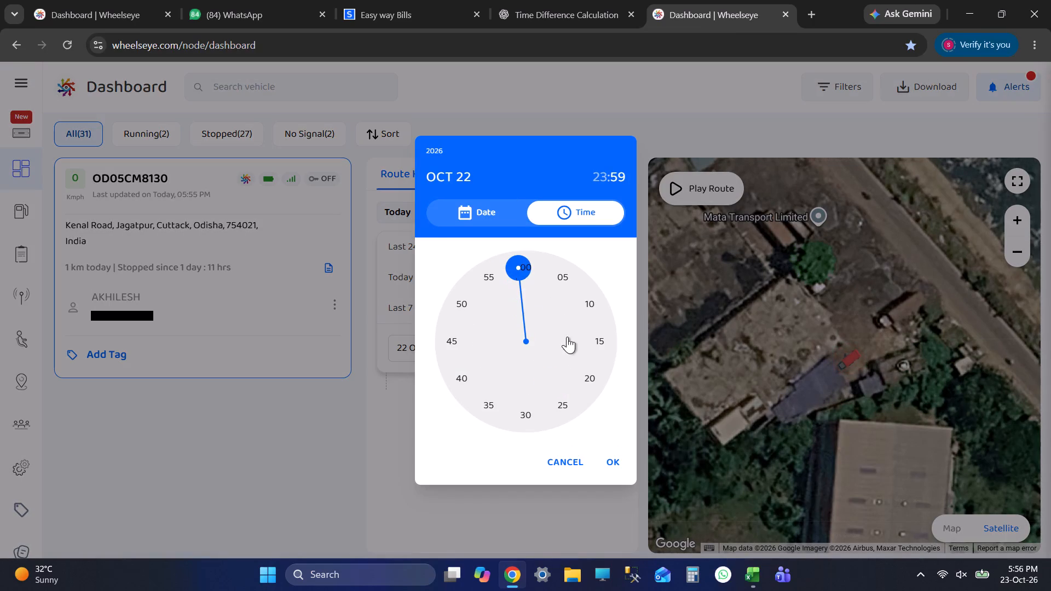
{"action": "left_click", "coordinate": [613, 456]}
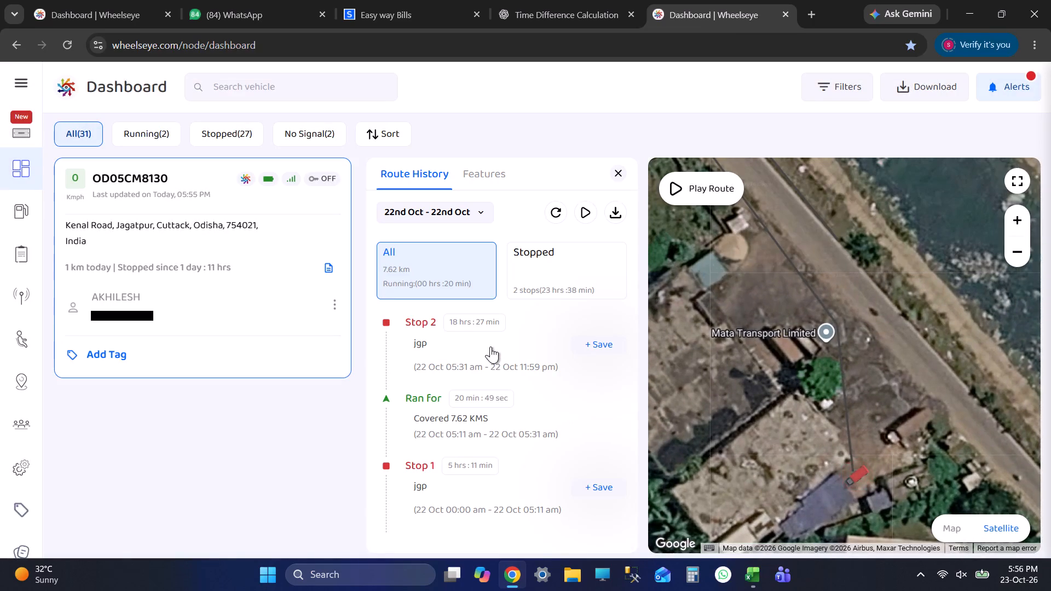
{"action": "left_click", "coordinate": [490, 346]}
{"action": "left_click", "coordinate": [498, 518]}
{"action": "scroll", "coordinate": [518, 462], "scroll_direction": "down", "scroll_amount": 3}
{"action": "left_click", "coordinate": [507, 303]}
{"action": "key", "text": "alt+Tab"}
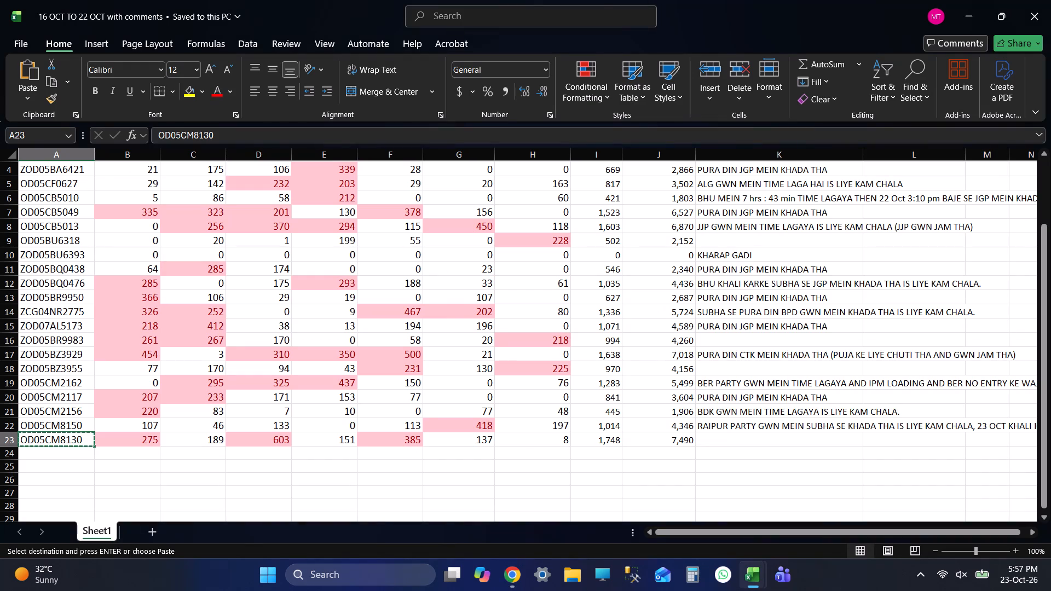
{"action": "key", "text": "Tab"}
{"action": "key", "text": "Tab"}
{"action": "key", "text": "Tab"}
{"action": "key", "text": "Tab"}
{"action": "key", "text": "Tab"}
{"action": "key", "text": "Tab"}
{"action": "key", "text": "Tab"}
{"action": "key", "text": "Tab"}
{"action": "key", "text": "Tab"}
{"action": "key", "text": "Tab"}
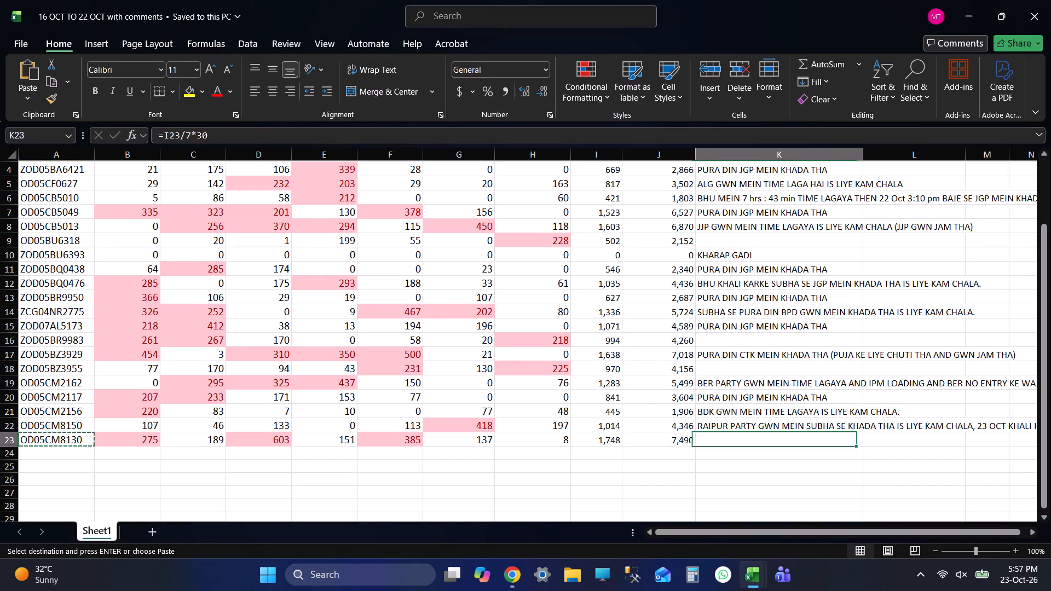
{"action": "key", "text": "alt+Tab"}
{"action": "scroll", "coordinate": [706, 450], "scroll_direction": "down", "scroll_amount": 14}
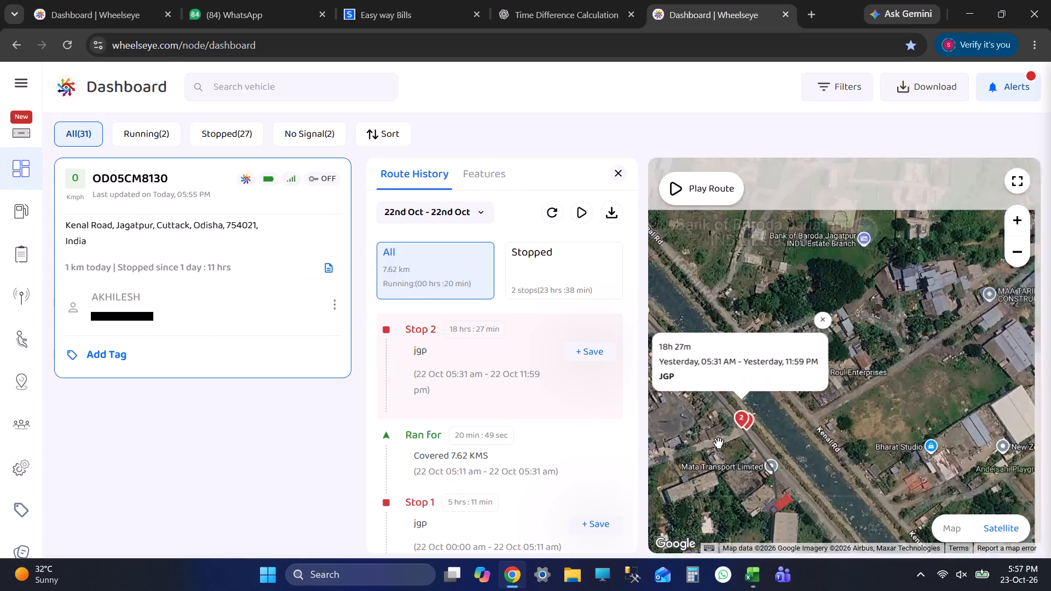
{"action": "scroll", "coordinate": [718, 443], "scroll_direction": "down", "scroll_amount": 5}
{"action": "left_click_drag", "start_coordinate": [712, 441], "coordinate": [778, 471]}
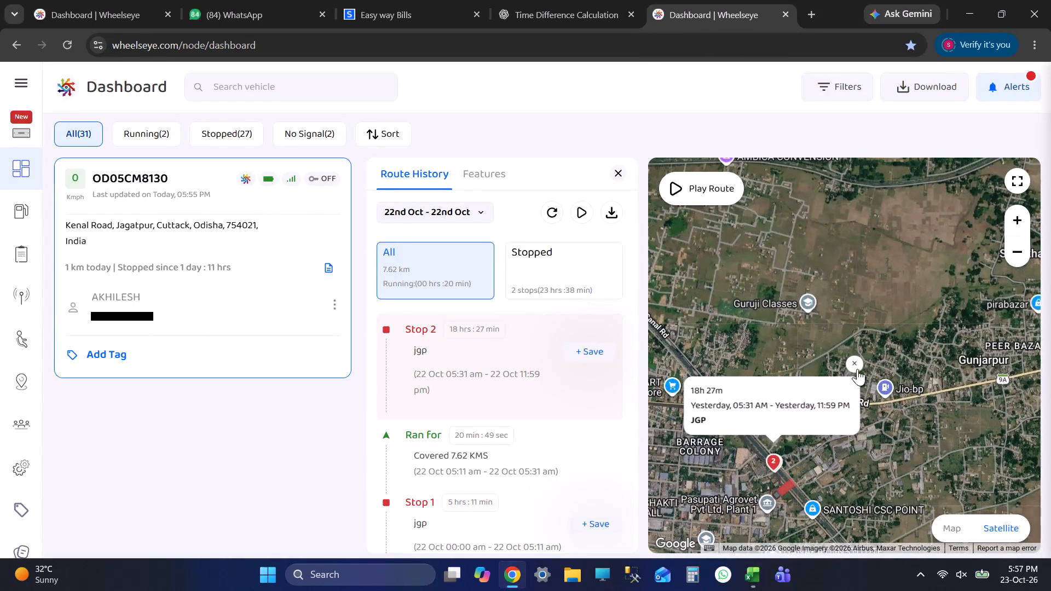
{"action": "left_click", "coordinate": [857, 369]}
{"action": "scroll", "coordinate": [776, 424], "scroll_direction": "down", "scroll_amount": 6}
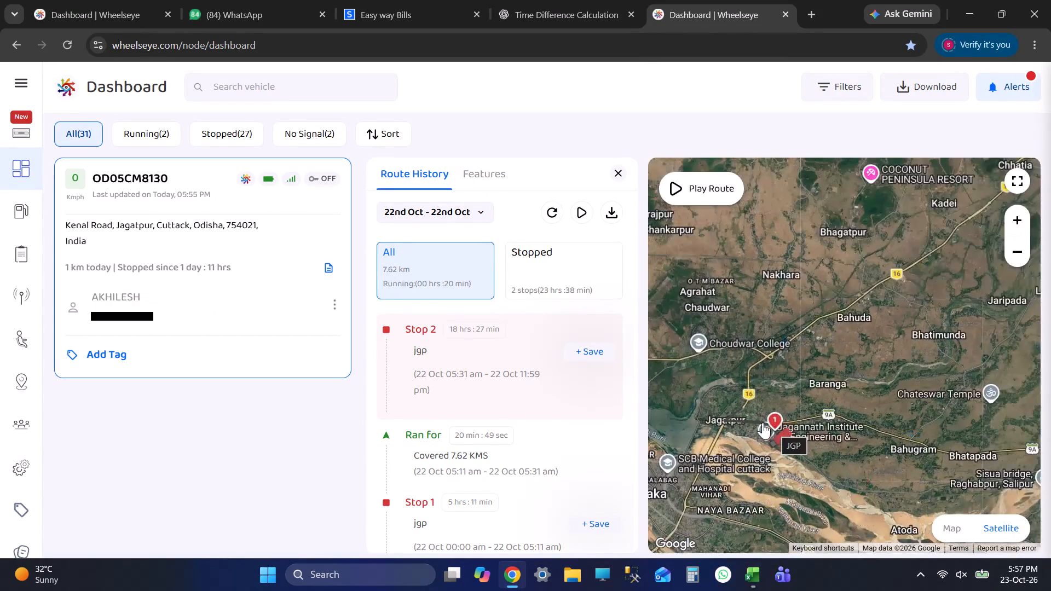
{"action": "scroll", "coordinate": [742, 422], "scroll_direction": "up", "scroll_amount": 3}
{"action": "scroll", "coordinate": [738, 410], "scroll_direction": "up", "scroll_amount": 19}
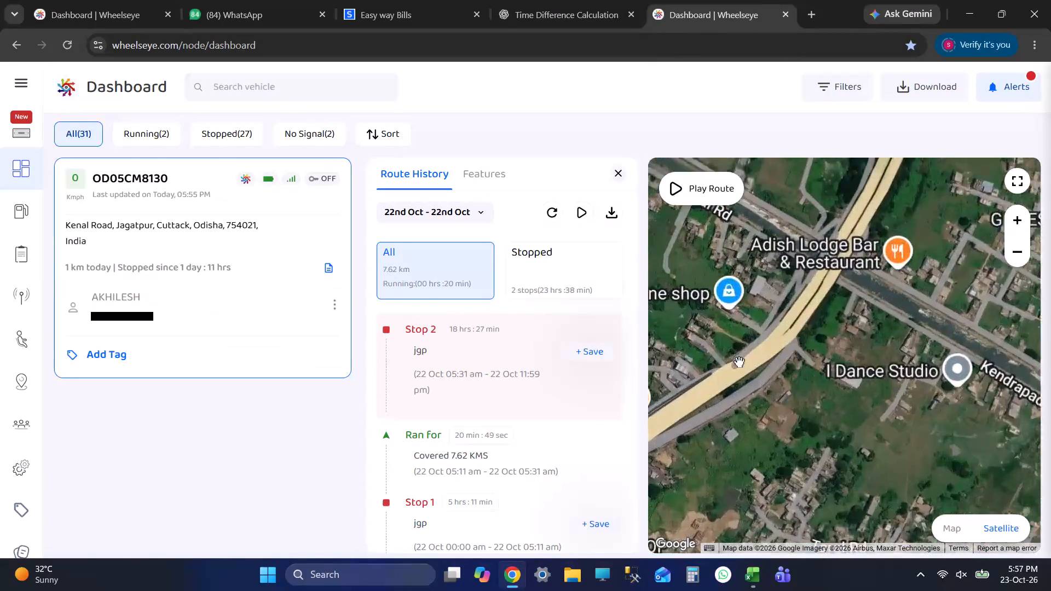
{"action": "scroll", "coordinate": [739, 362], "scroll_direction": "up", "scroll_amount": 2}
{"action": "scroll", "coordinate": [732, 375], "scroll_direction": "down", "scroll_amount": 9}
{"action": "left_click", "coordinate": [448, 380]}
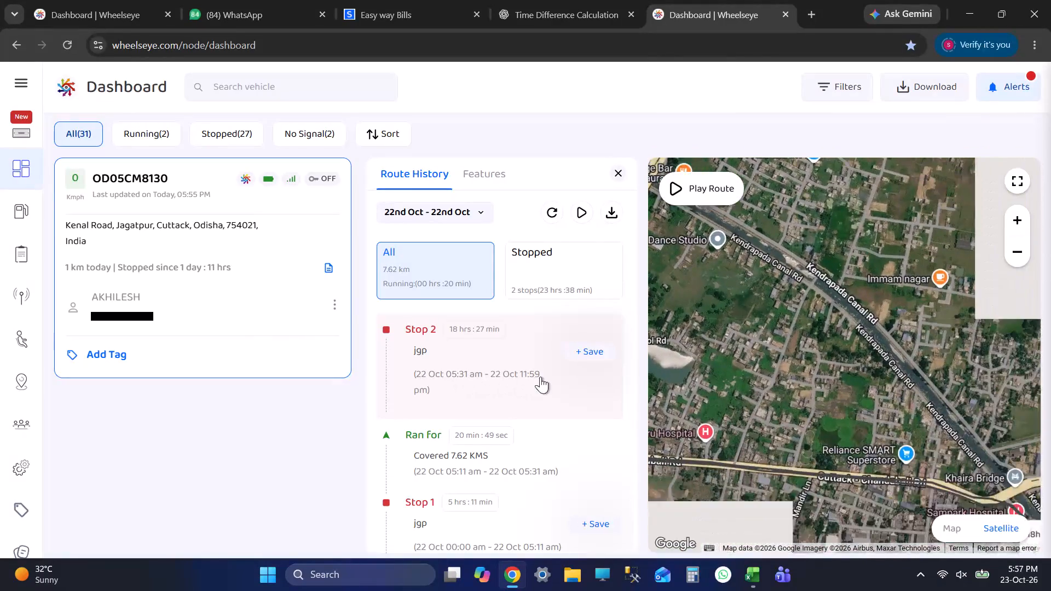
{"action": "key", "text": "alt+Tab"}
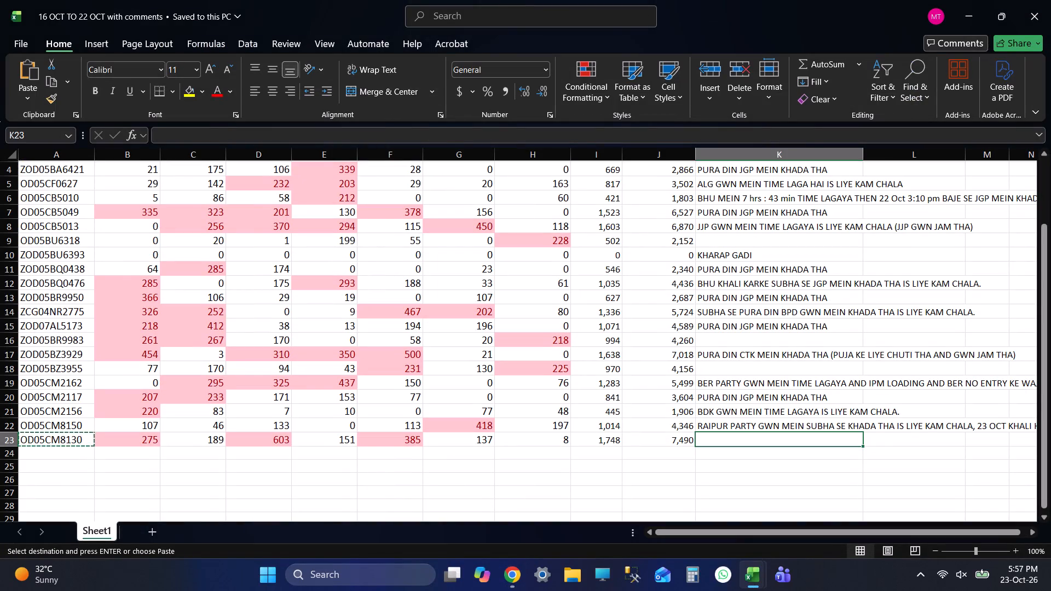
{"action": "left_click", "coordinate": [761, 396]}
{"action": "key", "text": "ctrl+c"}
{"action": "key", "text": "ctrl+c"}
{"action": "key", "text": "ctrl+c"}
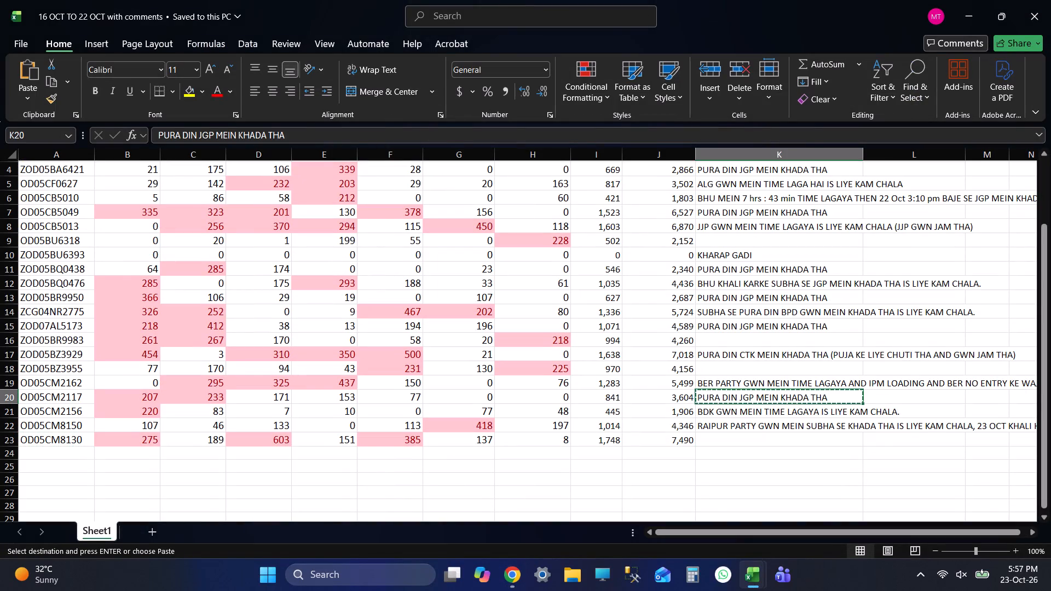
{"action": "left_click", "coordinate": [721, 436]}
{"action": "key", "text": "ctrl+v"}
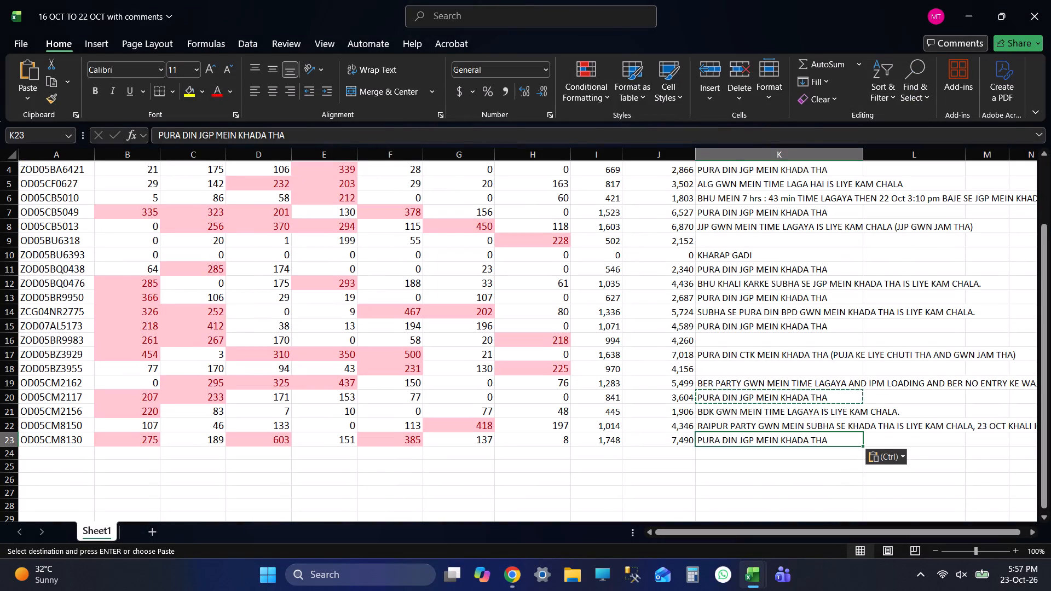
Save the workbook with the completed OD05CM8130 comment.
{"action": "left_click", "coordinate": [800, 364]}
{"action": "scroll", "coordinate": [831, 372], "scroll_direction": "up", "scroll_amount": 10}
{"action": "left_click", "coordinate": [800, 311]}
{"action": "key", "text": "ctrl+s"}
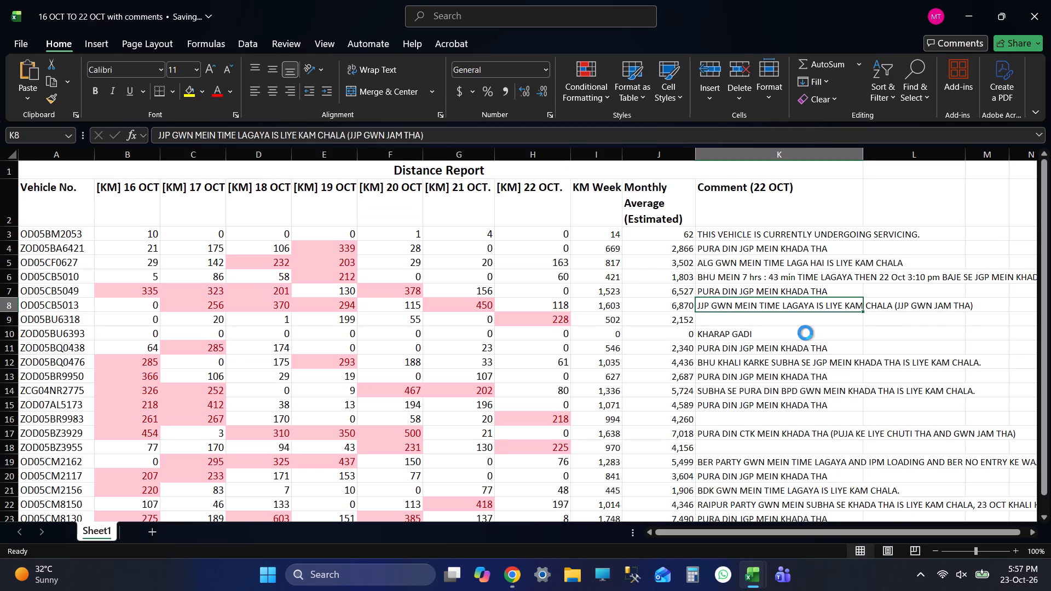
{"action": "key", "text": "ctrl+s"}
{"action": "key", "text": "ctrl+s"}
{"action": "left_click", "coordinate": [810, 193]}
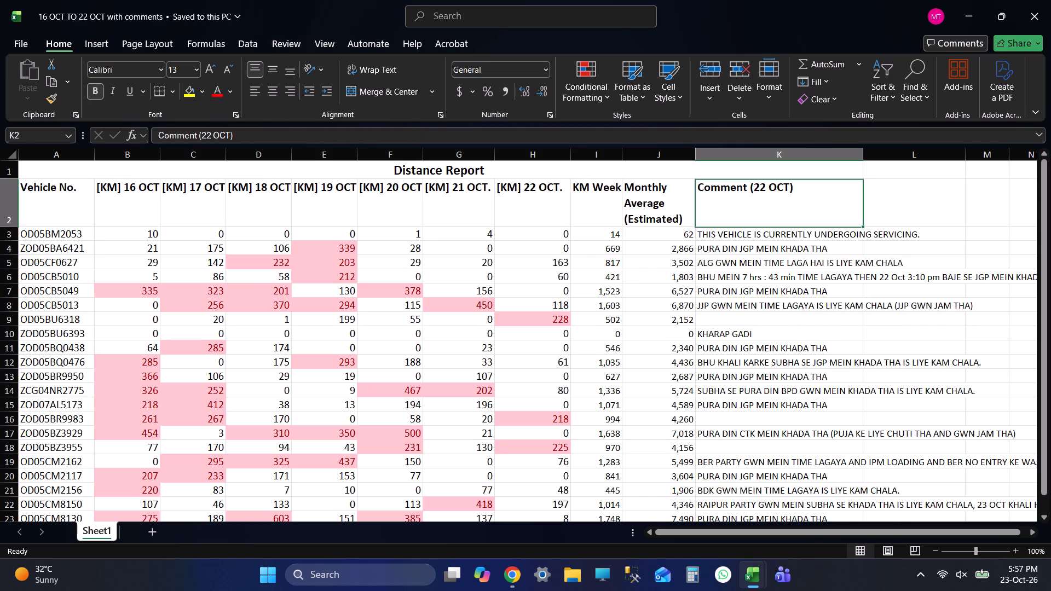
{"action": "key", "text": "ctrl+s"}
{"action": "key", "text": "ctrl+s"}
{"action": "key", "text": "ctrl+s"}
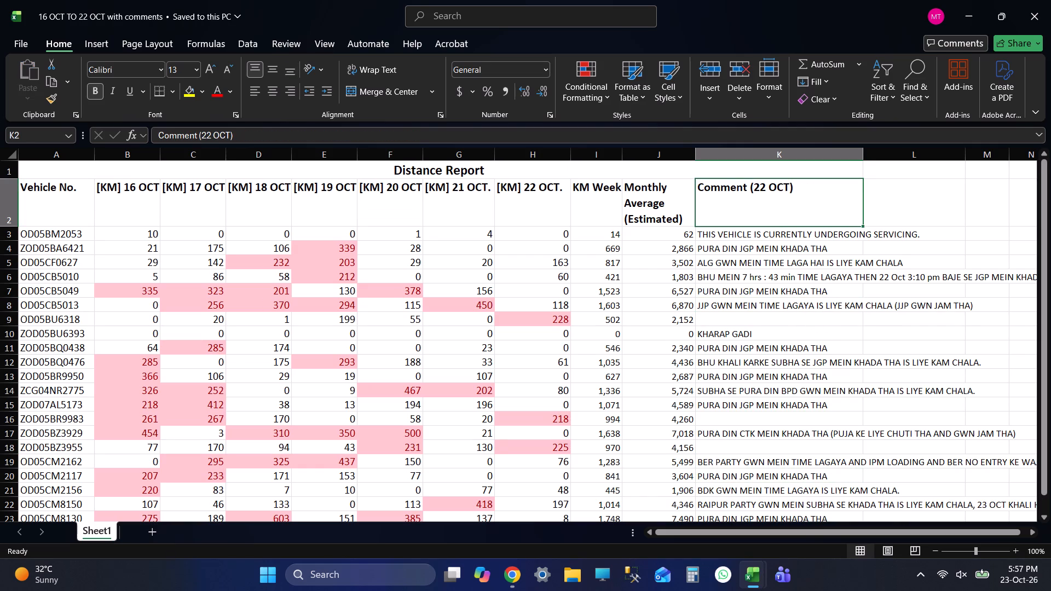
Check the cell ranges of the KM Week sum formulas in I3, I9, I15, I20 and I23.
{"action": "left_click", "coordinate": [599, 236]}
{"action": "key", "text": "F2"}
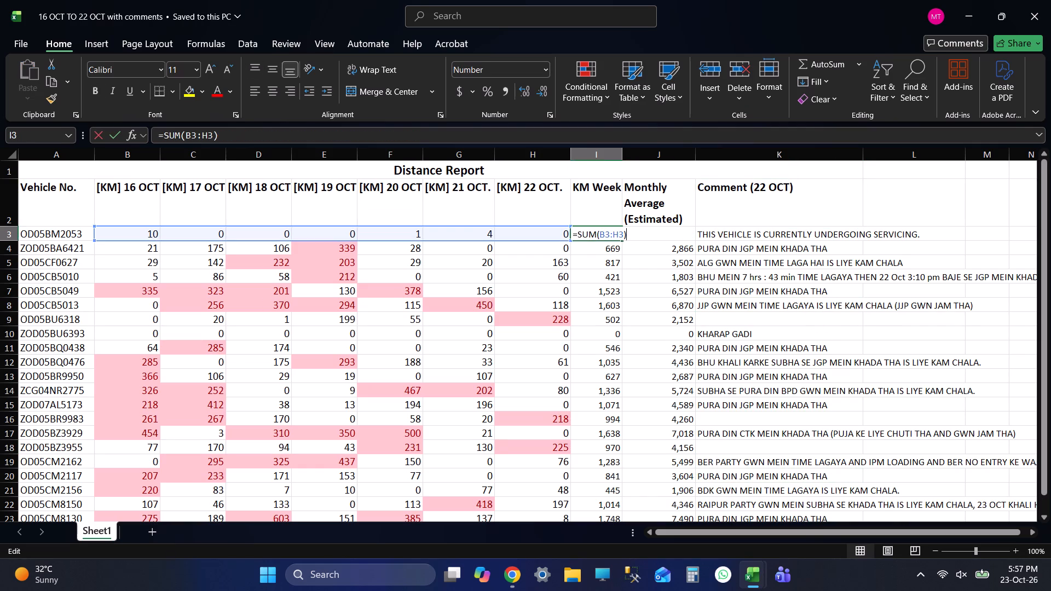
{"action": "left_click", "coordinate": [596, 322]}
{"action": "key", "text": "F2"}
{"action": "left_click", "coordinate": [605, 402]}
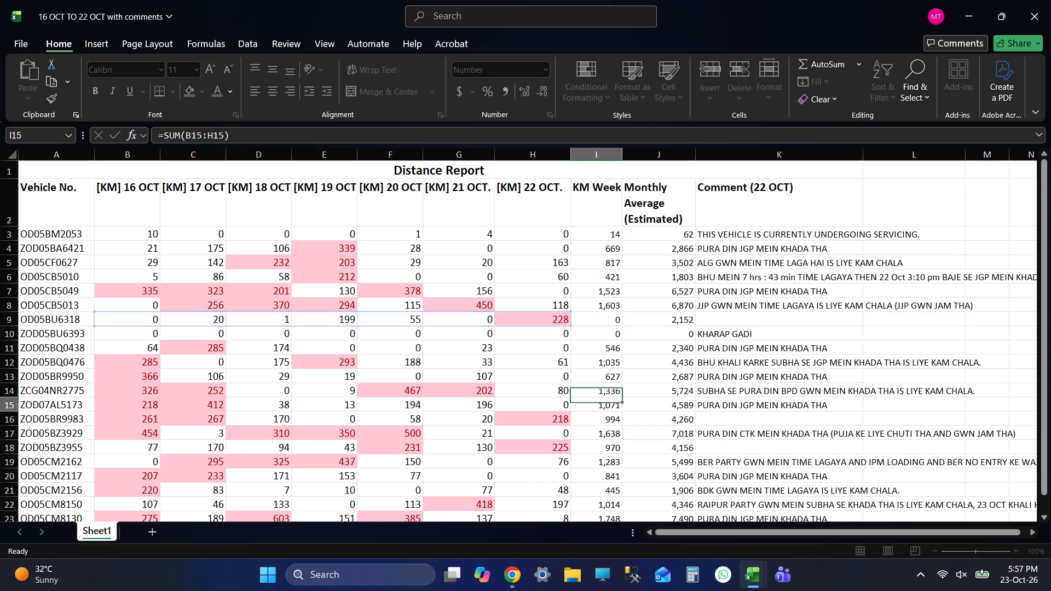
{"action": "key", "text": "F2"}
{"action": "scroll", "coordinate": [626, 463], "scroll_direction": "down", "scroll_amount": 4}
{"action": "left_click", "coordinate": [606, 324]}
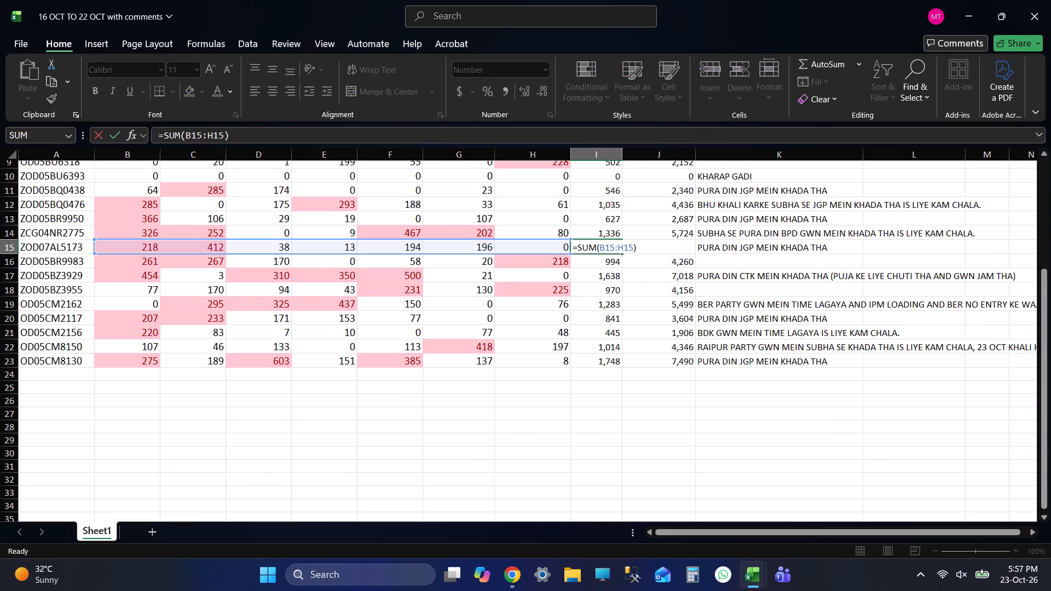
{"action": "key", "text": "F2"}
{"action": "left_click", "coordinate": [614, 359]}
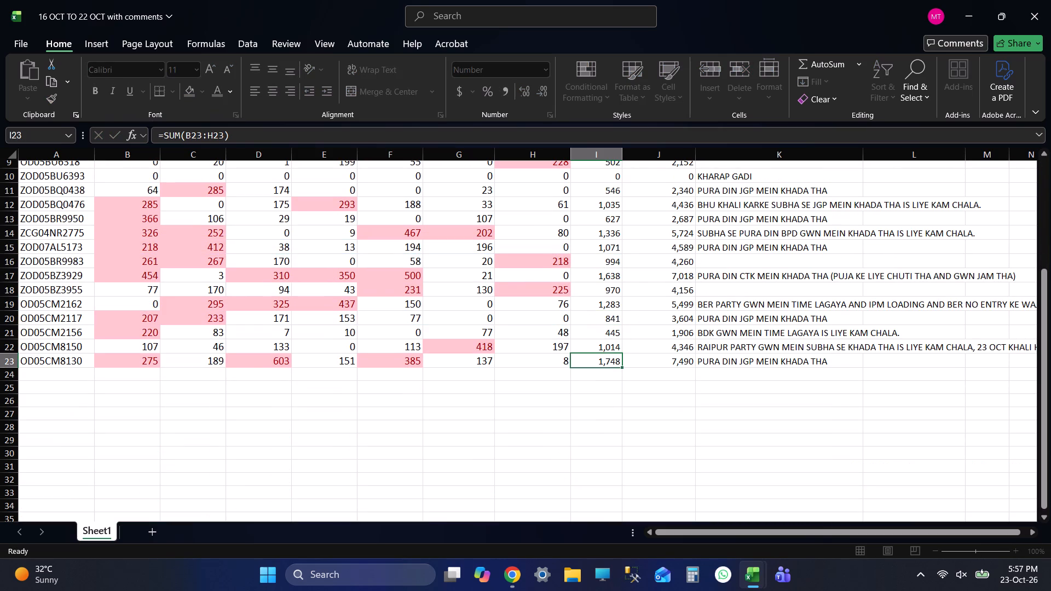
{"action": "key", "text": "F2"}
{"action": "key", "text": "Return"}
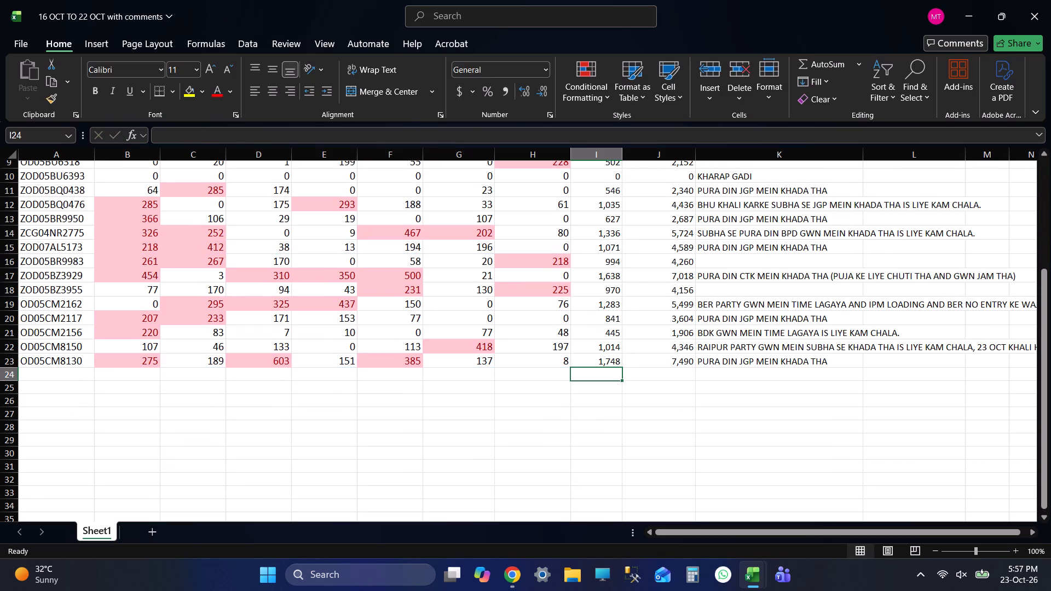
Save the workbook again.
{"action": "key", "text": "ctrl+s"}
{"action": "key", "text": "ctrl+s"}
{"action": "key", "text": "ctrl+s"}
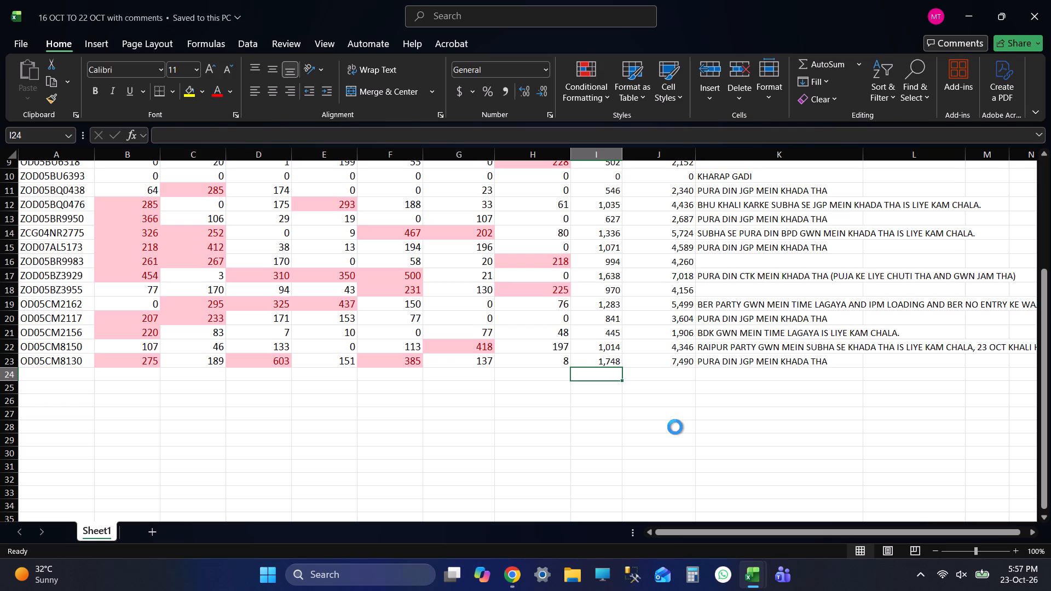
{"action": "key", "text": "ctrl+s"}
{"action": "key", "text": "ctrl+s"}
Check the KM Week sum formulas in I14, I11, I7, I5 and I4, saving the workbook along the way.
{"action": "scroll", "coordinate": [567, 346], "scroll_direction": "up", "scroll_amount": 5}
{"action": "left_click", "coordinate": [605, 384]}
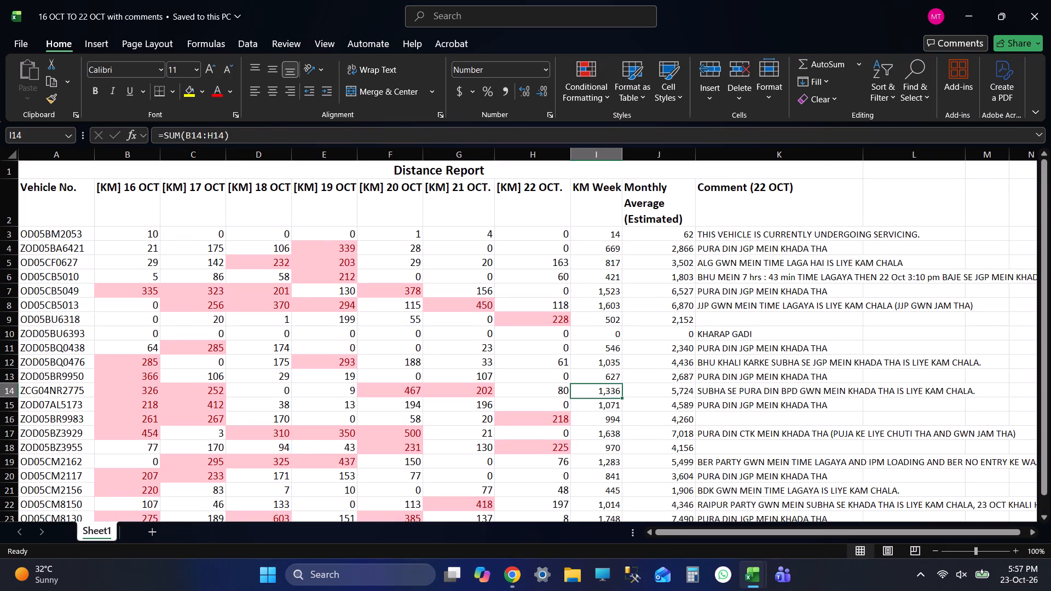
{"action": "key", "text": "F2"}
{"action": "key", "text": "Return"}
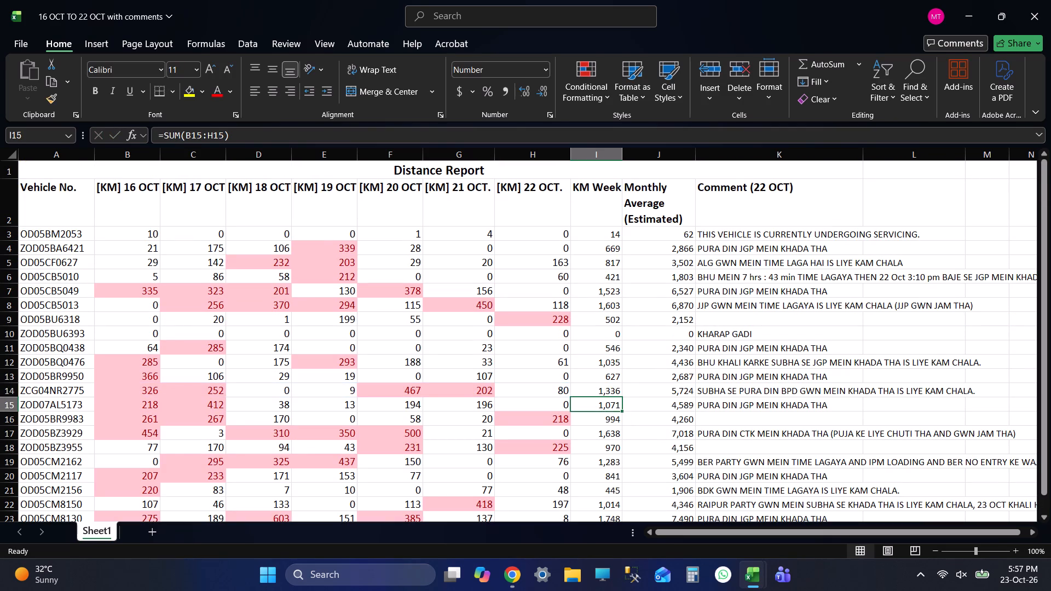
{"action": "key", "text": "ctrl+s"}
{"action": "key", "text": "ctrl+s"}
{"action": "left_click", "coordinate": [596, 348]}
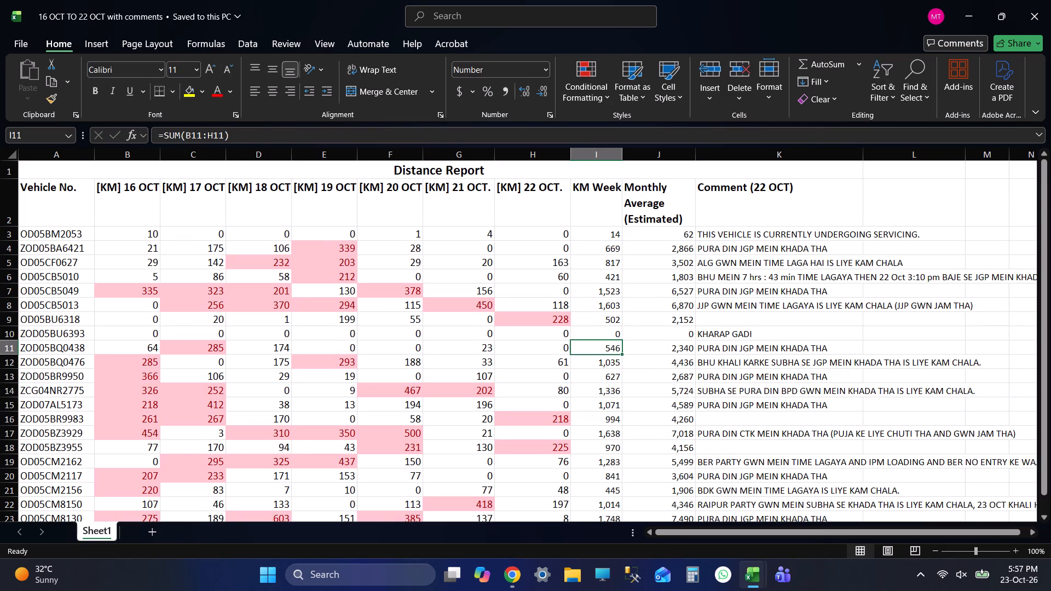
{"action": "key", "text": "ctrl+s"}
{"action": "key", "text": "ctrl+s"}
{"action": "key", "text": "F2"}
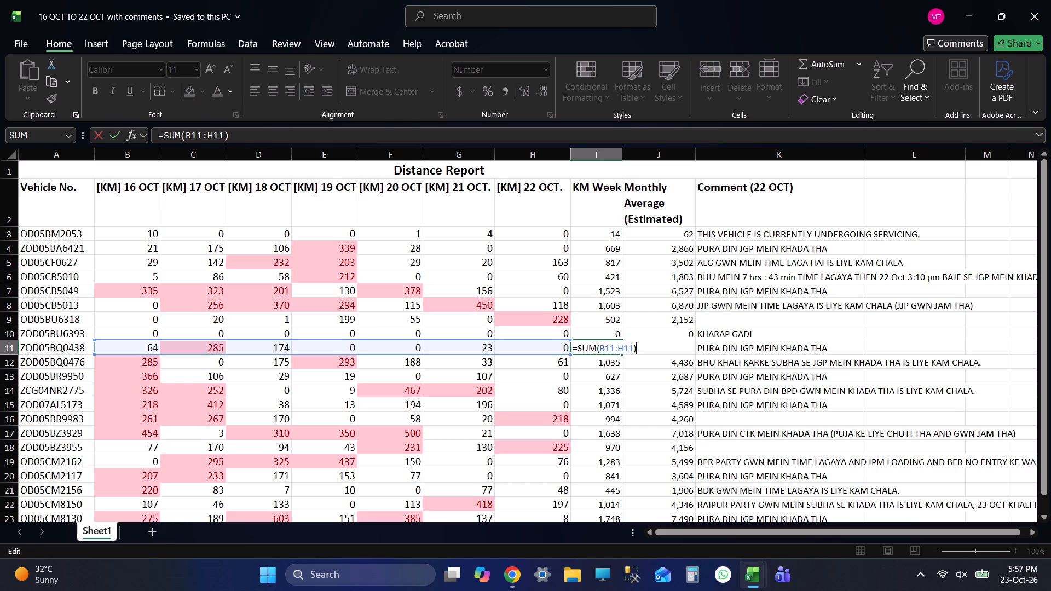
{"action": "key", "text": "Return"}
{"action": "left_click", "coordinate": [628, 290]}
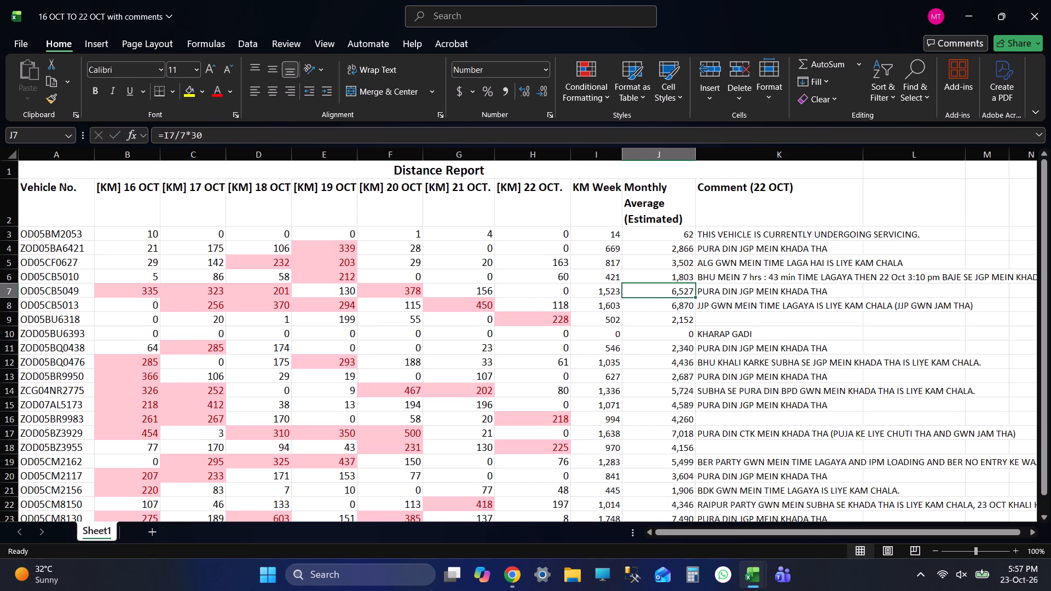
{"action": "left_click", "coordinate": [611, 287]}
{"action": "key", "text": "F2"}
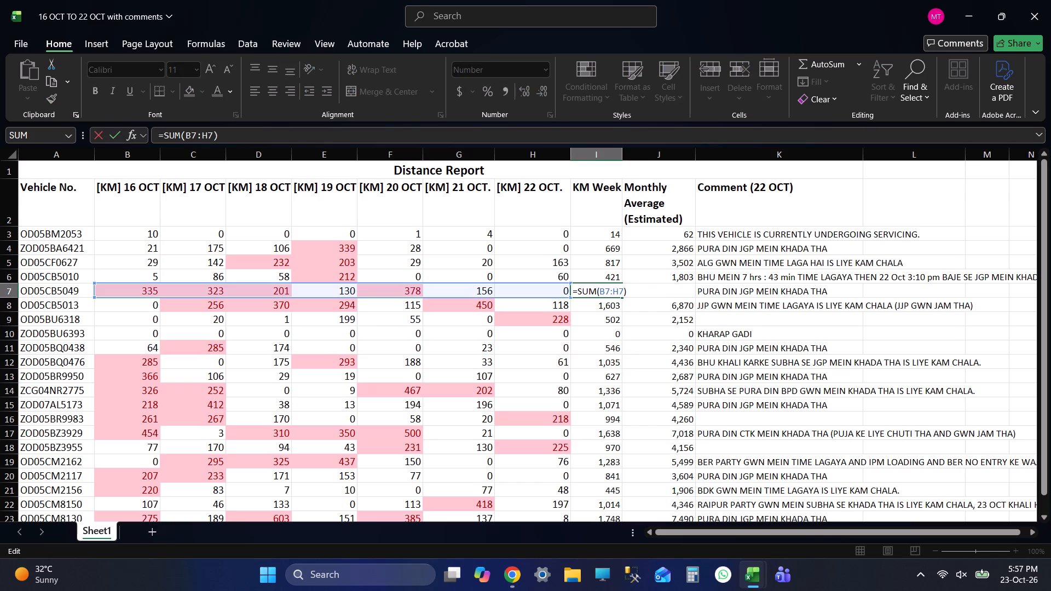
{"action": "left_click", "coordinate": [606, 262]}
{"action": "key", "text": "F2"}
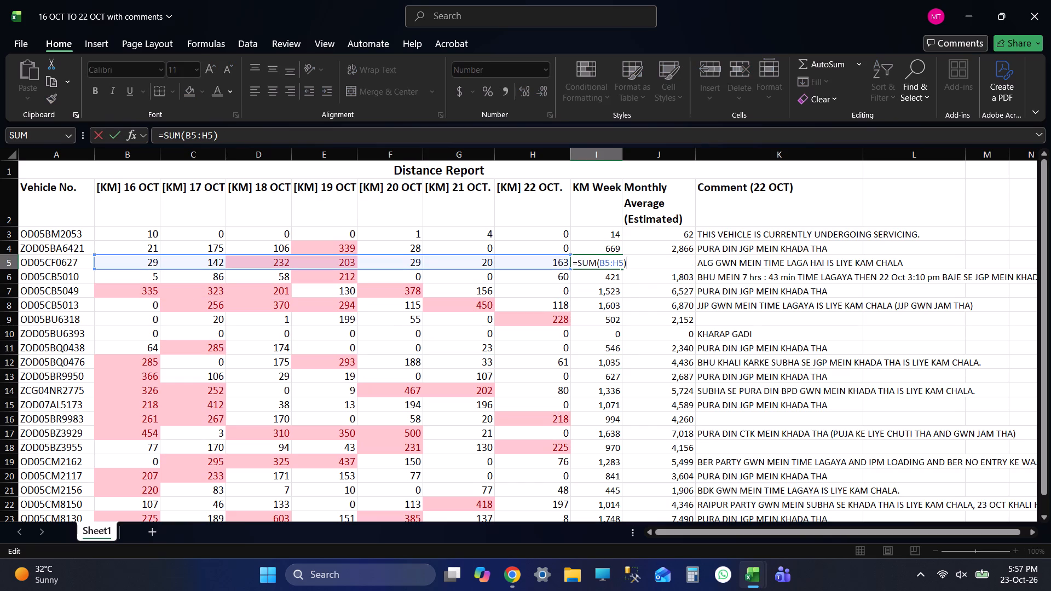
{"action": "left_click", "coordinate": [603, 249]}
{"action": "key", "text": "F2"}
{"action": "left_click", "coordinate": [623, 354]}
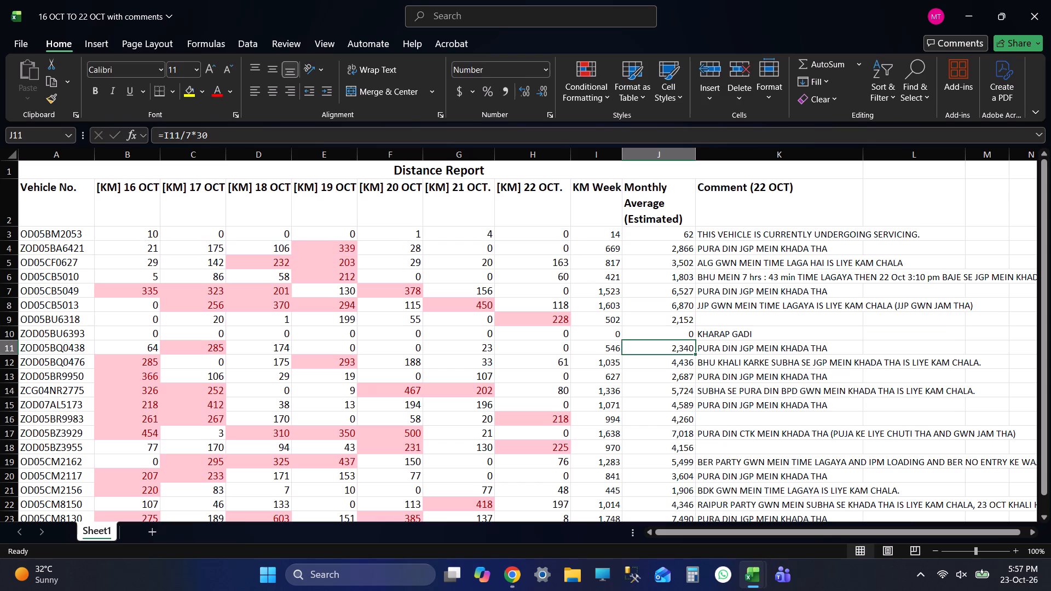
Check the cell ranges of KM Week sum formulas between I12 and I18, including those in I12, I15 and I18.
{"action": "left_click", "coordinate": [601, 358]}
{"action": "key", "text": "F2"}
{"action": "scroll", "coordinate": [601, 407], "scroll_direction": "down", "scroll_amount": 2}
{"action": "scroll", "coordinate": [614, 361], "scroll_direction": "up", "scroll_amount": 4}
{"action": "scroll", "coordinate": [614, 361], "scroll_direction": "down", "scroll_amount": 2}
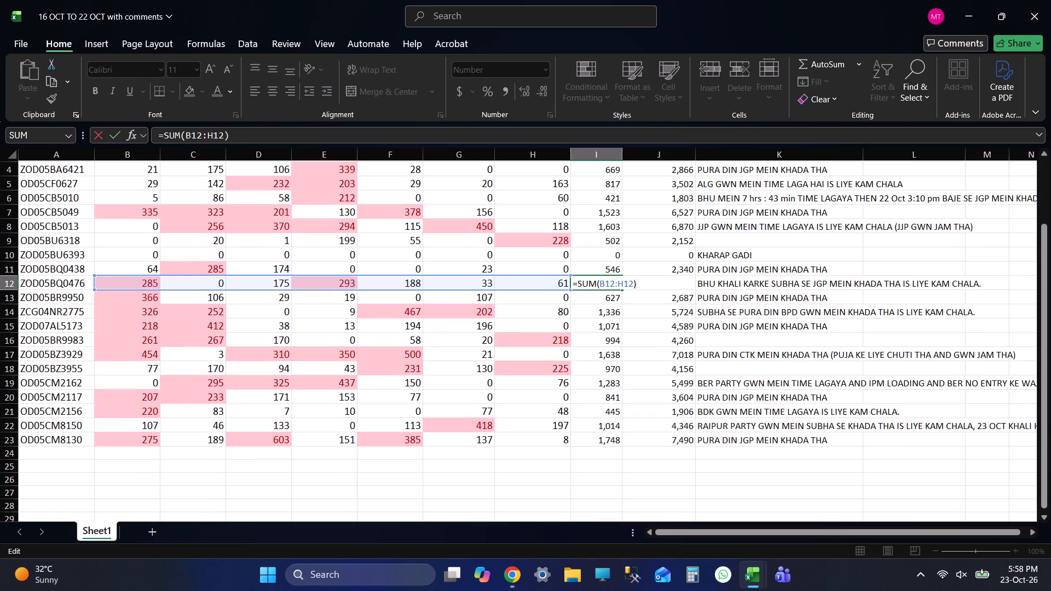
{"action": "left_click", "coordinate": [603, 331]}
{"action": "key", "text": "F2"}
{"action": "left_click", "coordinate": [602, 346]}
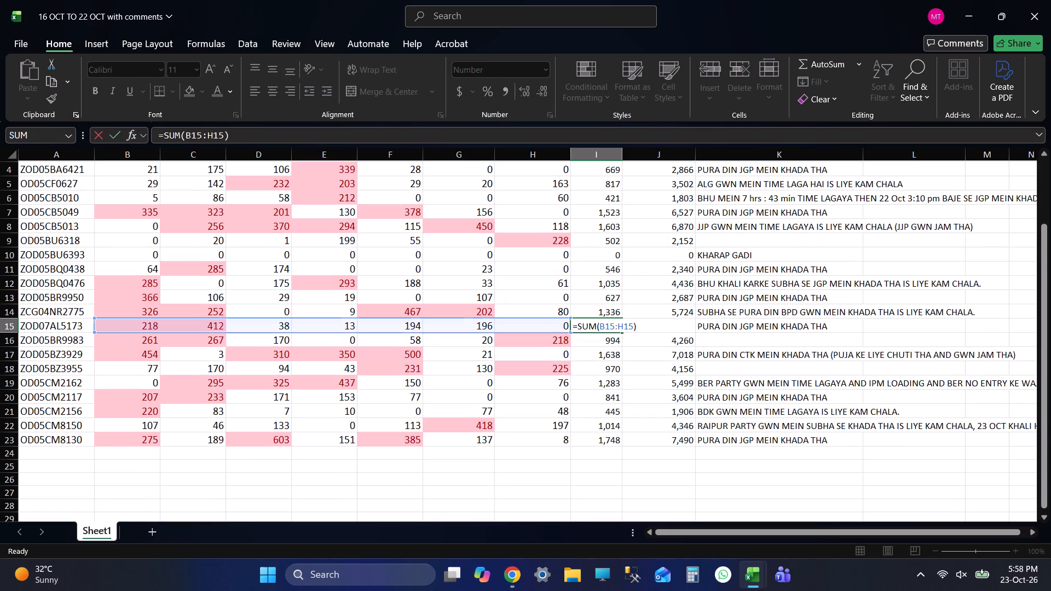
{"action": "key", "text": "F2"}
{"action": "left_click", "coordinate": [591, 370]}
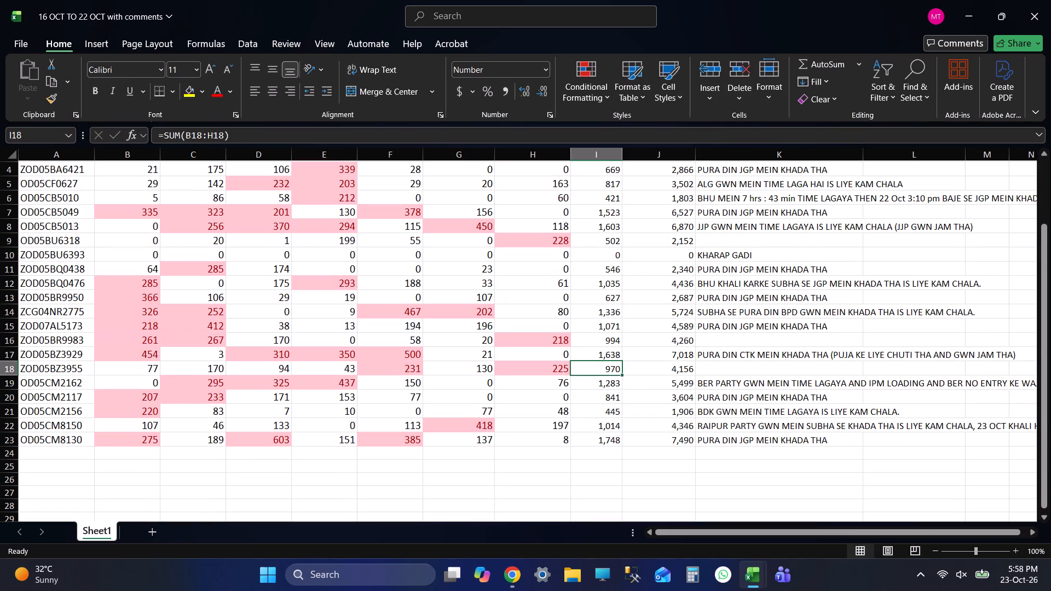
{"action": "key", "text": "F2"}
Check the cell ranges of the KM Week sum formulas in I20, I22 and I23, rechecking I20 at the end.
{"action": "left_click", "coordinate": [596, 402]}
{"action": "key", "text": "F2"}
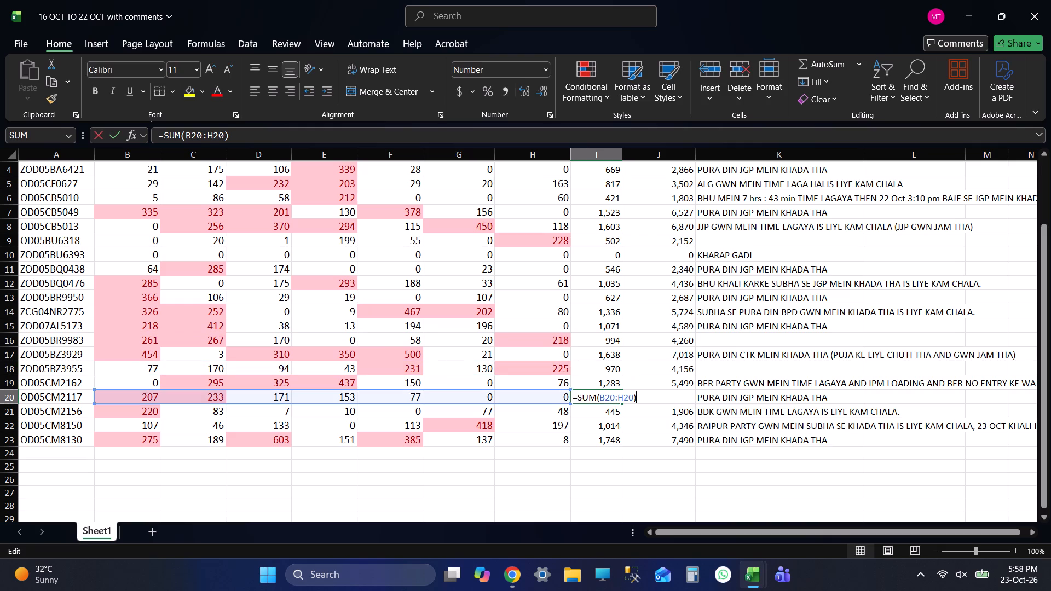
{"action": "left_click", "coordinate": [603, 430]}
{"action": "key", "text": "F2"}
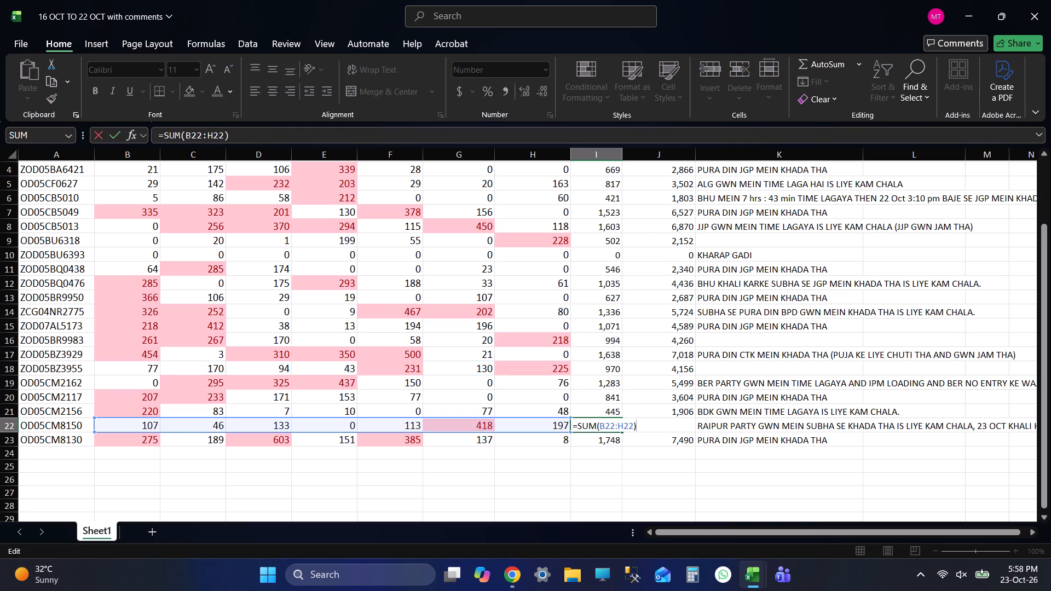
{"action": "left_click", "coordinate": [597, 437]}
{"action": "key", "text": "F2"}
{"action": "left_click", "coordinate": [614, 392]}
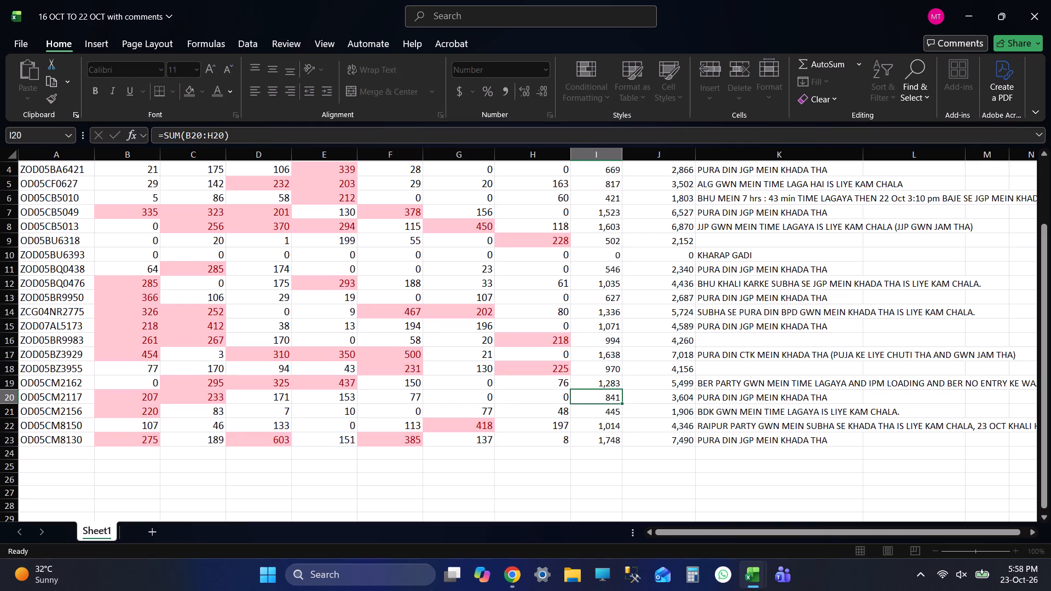
{"action": "key", "text": "F2"}
{"action": "scroll", "coordinate": [599, 390], "scroll_direction": "up", "scroll_amount": 6}
{"action": "scroll", "coordinate": [596, 394], "scroll_direction": "down", "scroll_amount": 1}
{"action": "scroll", "coordinate": [596, 394], "scroll_direction": "up", "scroll_amount": 4}
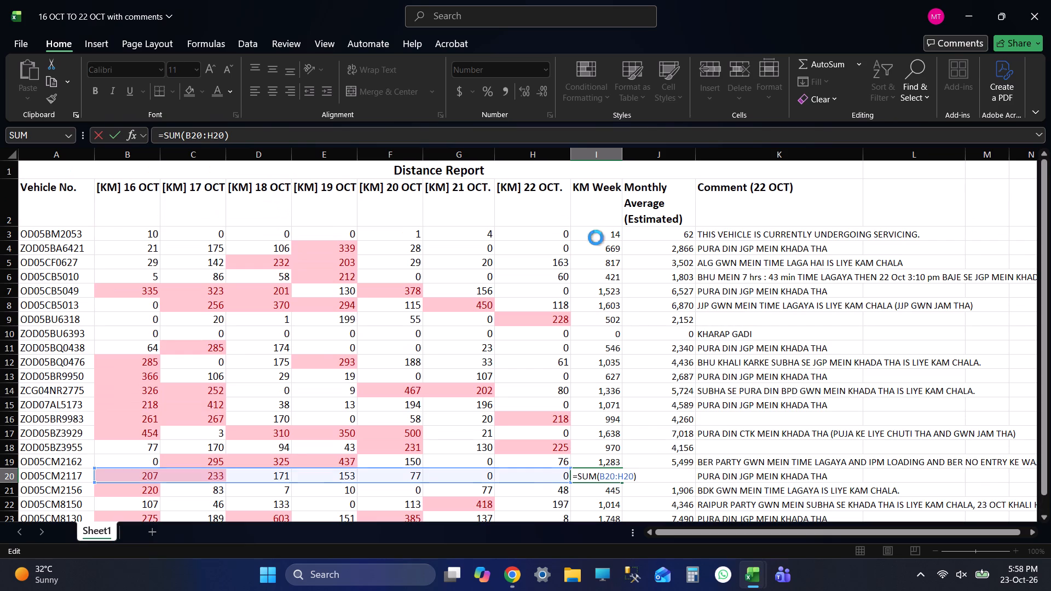
{"action": "left_click", "coordinate": [596, 237]}
Save the workbook after checking the KM Week formulas.
{"action": "key", "text": "ctrl+s"}
{"action": "key", "text": "ctrl+s"}
{"action": "key", "text": "ctrl+s"}
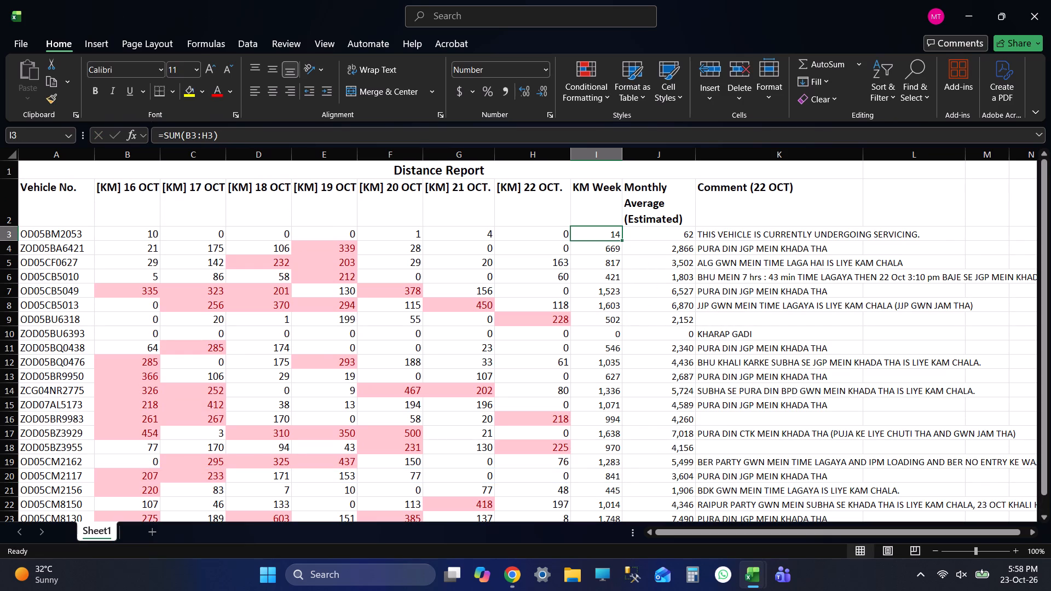
Check the cell references of the Monthly Average (Estimated) formulas in J5 and J16.
{"action": "left_click", "coordinate": [663, 263]}
{"action": "key", "text": "F2"}
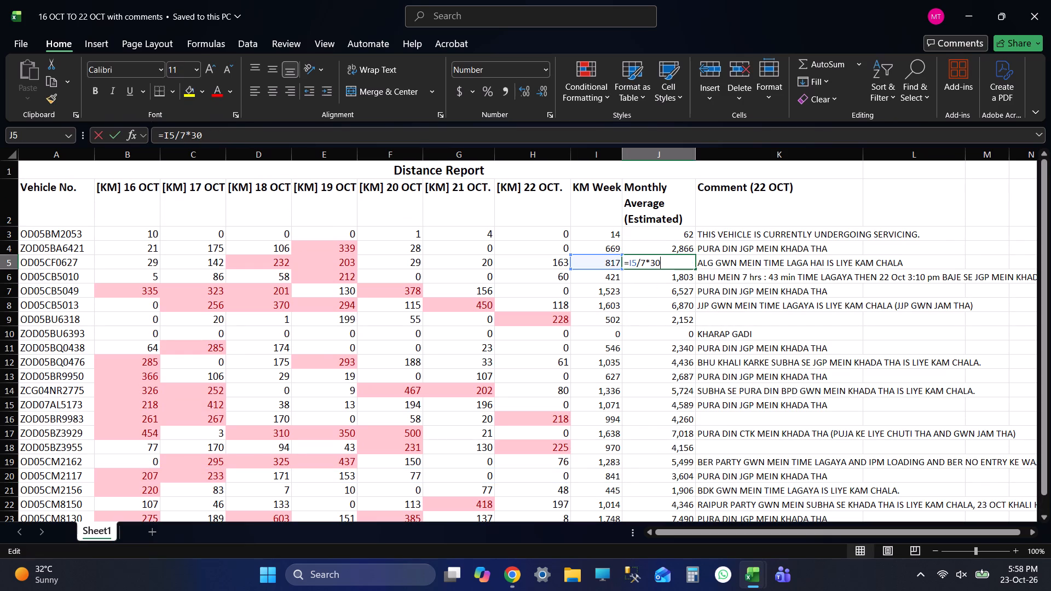
{"action": "left_click", "coordinate": [675, 416]}
{"action": "scroll", "coordinate": [725, 496], "scroll_direction": "down", "scroll_amount": 5}
{"action": "scroll", "coordinate": [736, 457], "scroll_direction": "up", "scroll_amount": 5}
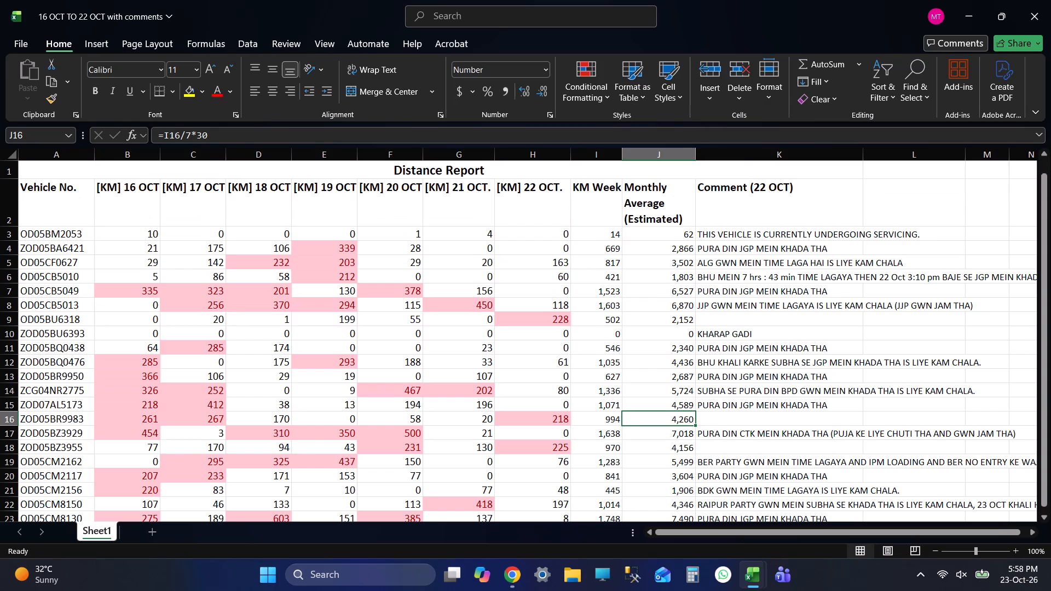
{"action": "scroll", "coordinate": [736, 457], "scroll_direction": "up", "scroll_amount": 5}
{"action": "key", "text": "F2"}
{"action": "left_click", "coordinate": [788, 376]}
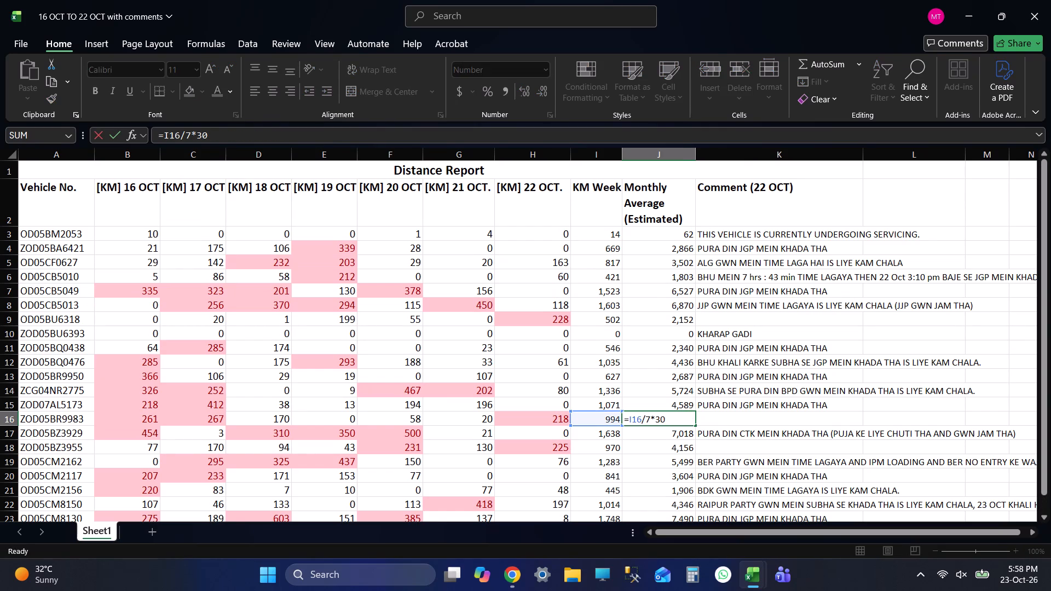
Save the workbook after checking the Monthly Average formulas.
{"action": "key", "text": "ctrl+s"}
{"action": "key", "text": "ctrl+s"}
{"action": "key", "text": "ctrl+s"}
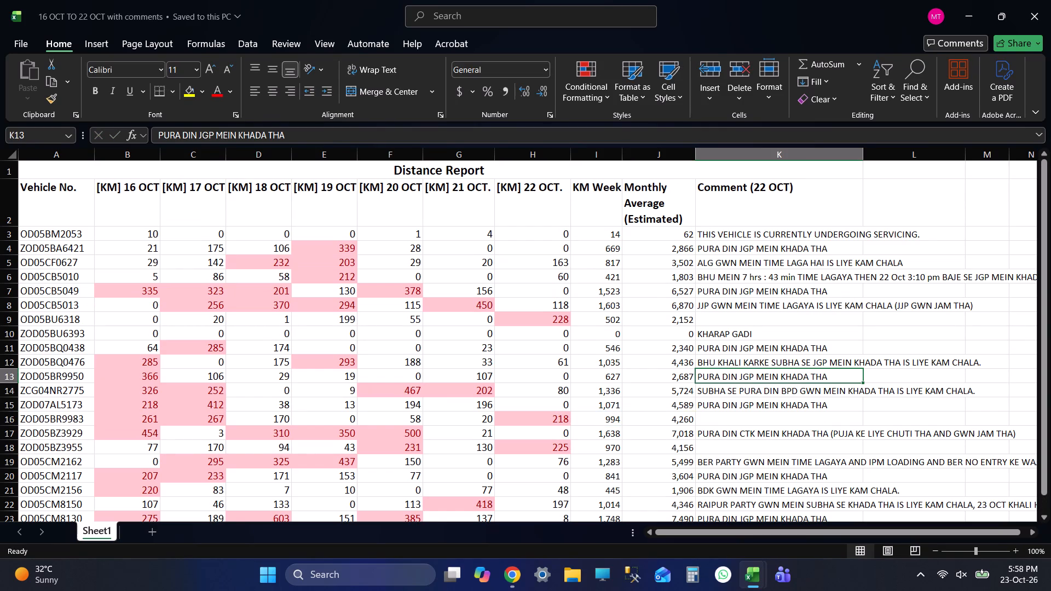
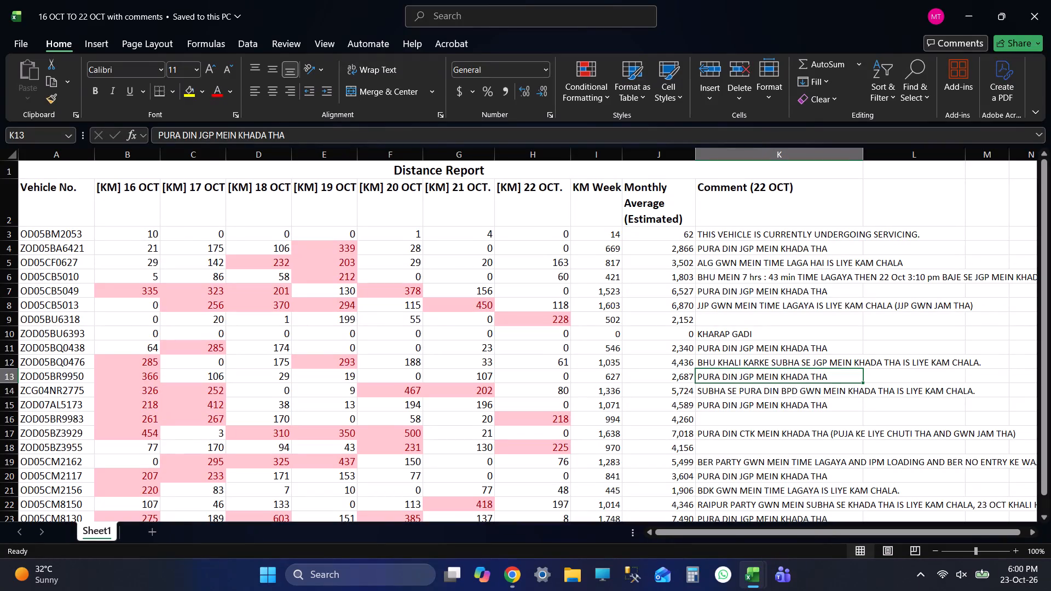
Save the workbook before reviewing the comments.
{"action": "left_click", "coordinate": [850, 274]}
{"action": "left_click", "coordinate": [804, 209]}
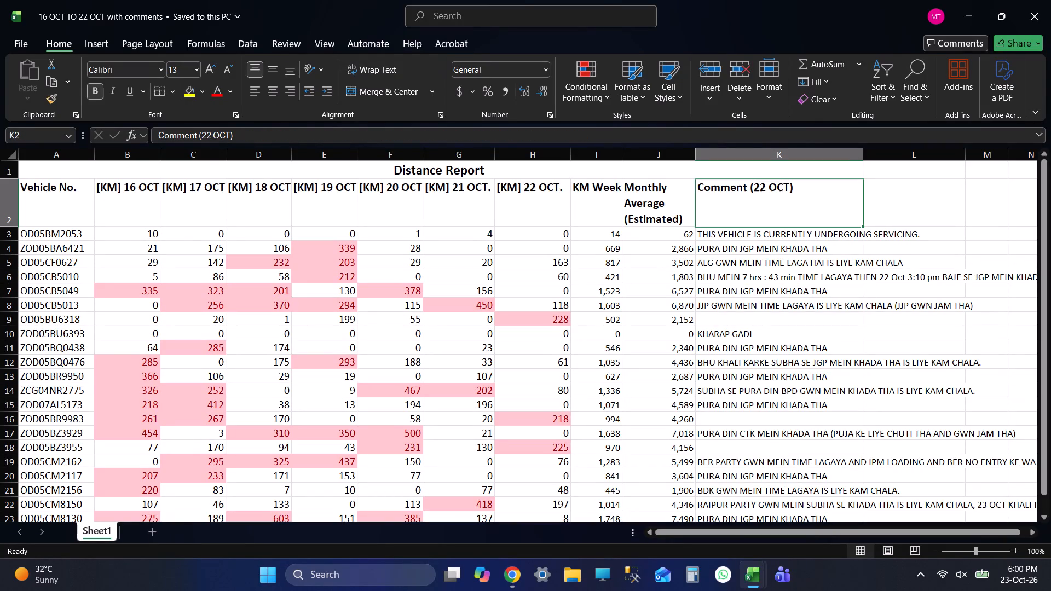
{"action": "key", "text": "ctrl+s"}
{"action": "key", "text": "ctrl+s"}
{"action": "key", "text": "ctrl+s"}
Review the Comment (22 OCT) entries one by one from K3 to K11.
{"action": "left_click", "coordinate": [770, 236]}
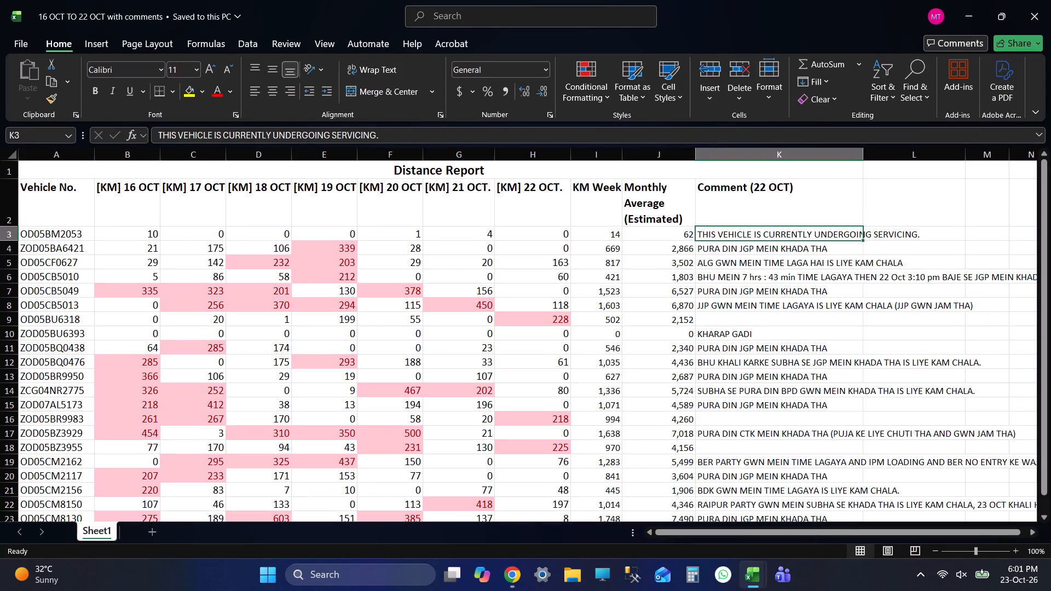
{"action": "left_click", "coordinate": [778, 250]}
{"action": "left_click", "coordinate": [789, 262]}
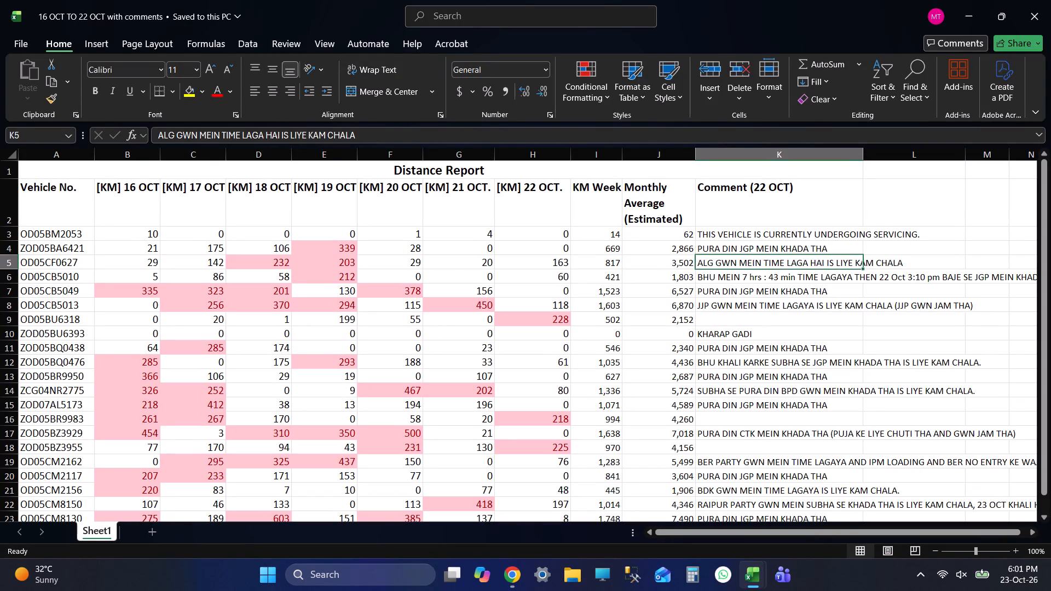
{"action": "left_click", "coordinate": [758, 282]}
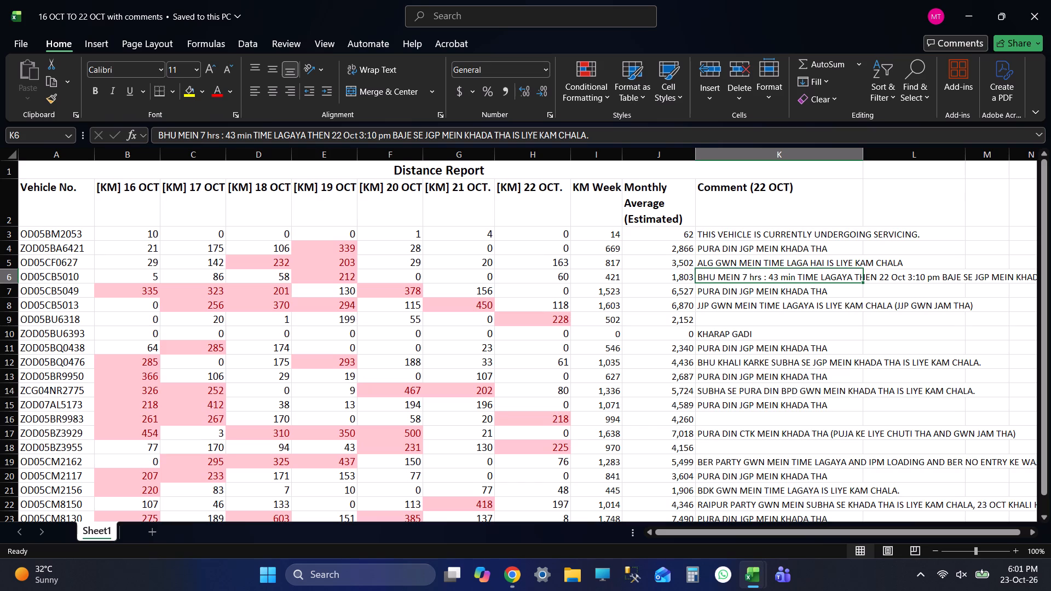
{"action": "left_click", "coordinate": [812, 293]}
{"action": "left_click", "coordinate": [766, 304]}
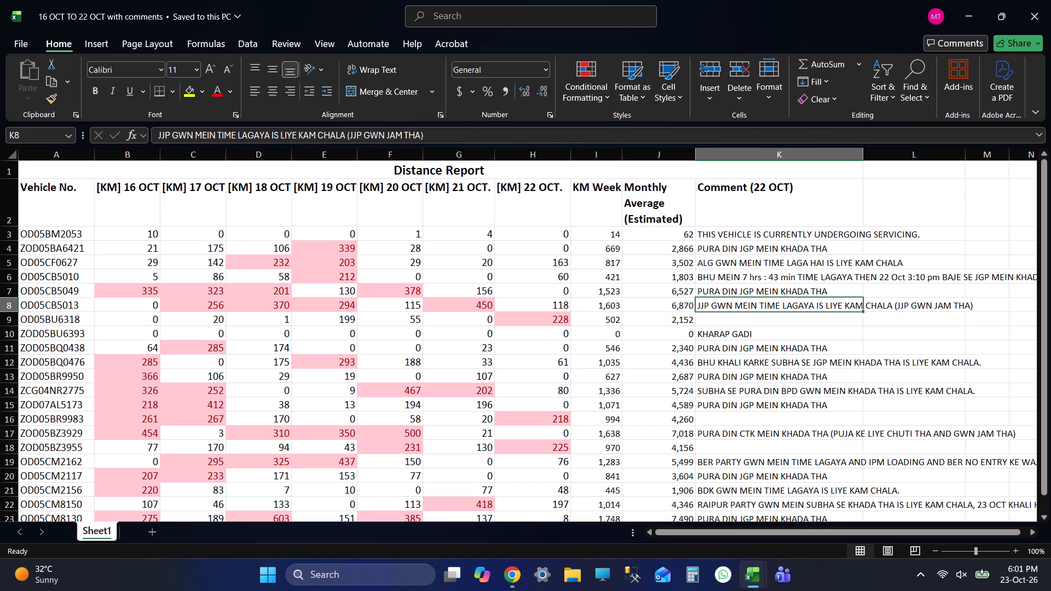
{"action": "left_click", "coordinate": [744, 322]}
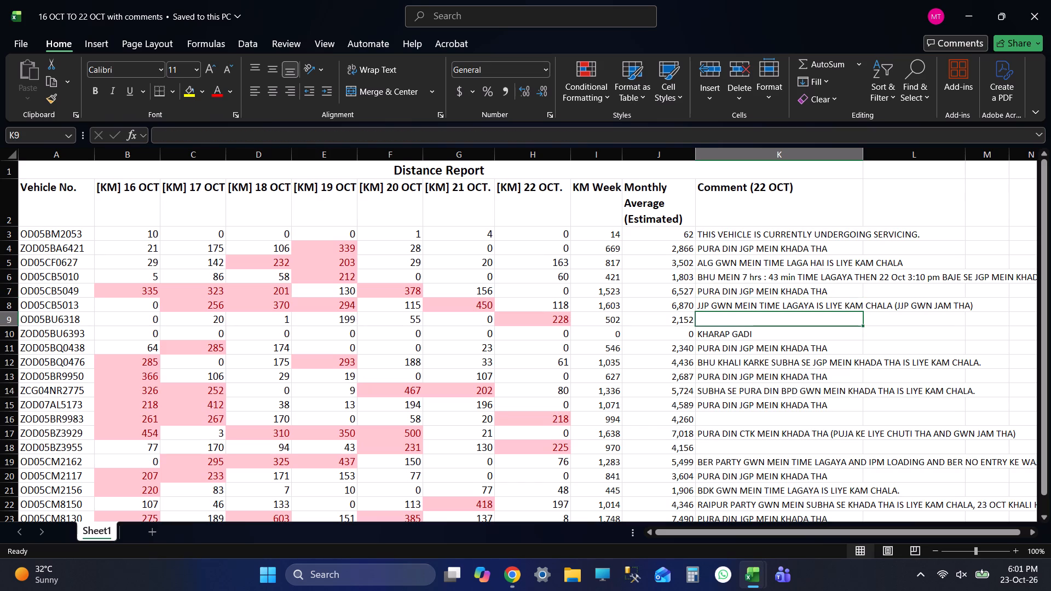
{"action": "left_click", "coordinate": [782, 339]}
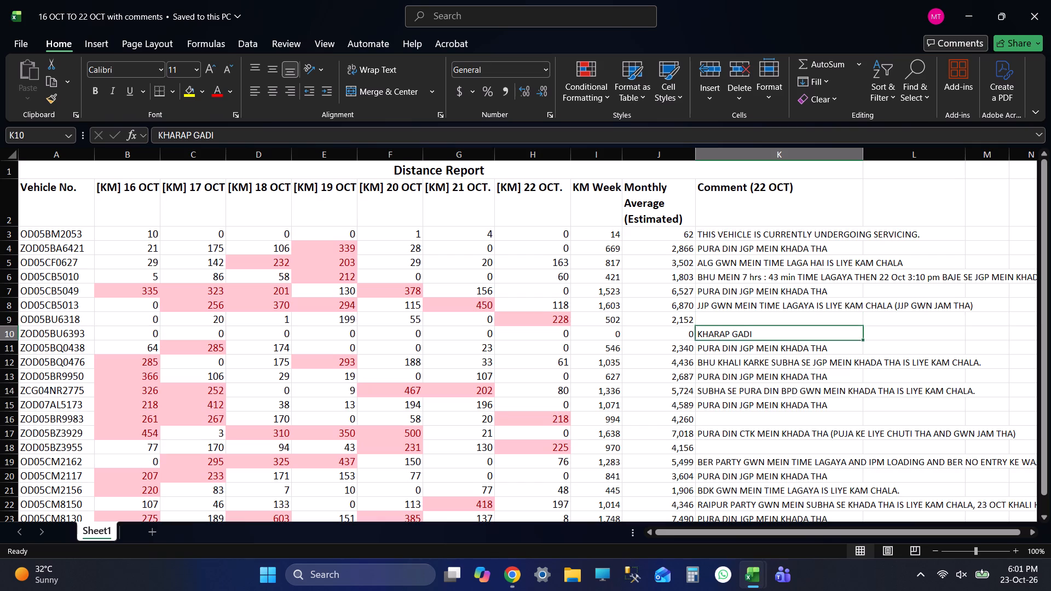
{"action": "left_click", "coordinate": [779, 355]}
{"action": "left_click", "coordinate": [790, 345]}
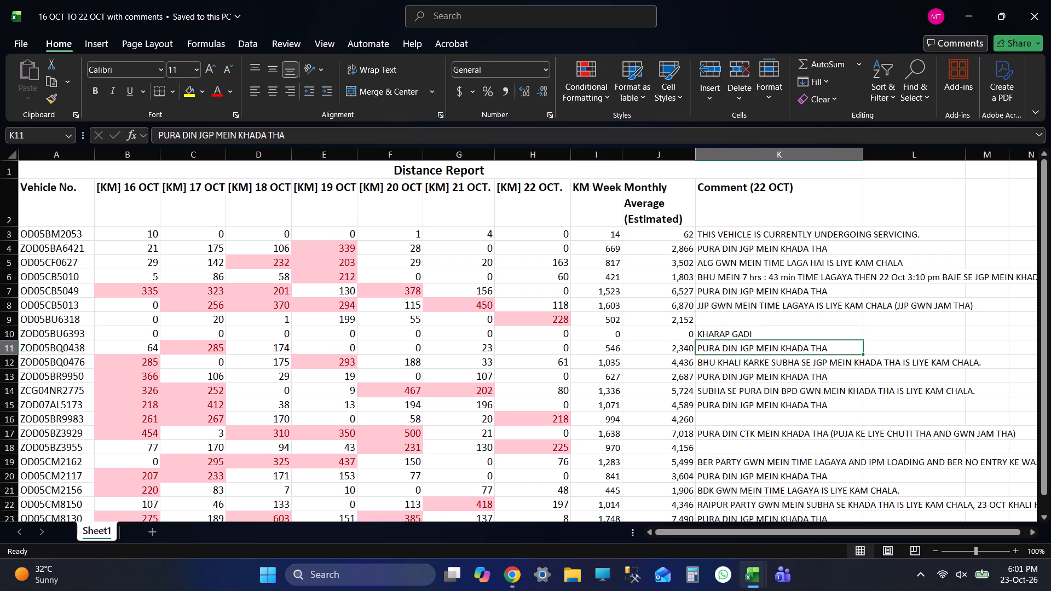
Review the full text of the remaining Comment (22 OCT) entries one by one from K12 to K23.
{"action": "scroll", "coordinate": [799, 367], "scroll_direction": "down", "scroll_amount": 1}
{"action": "left_click", "coordinate": [784, 329]}
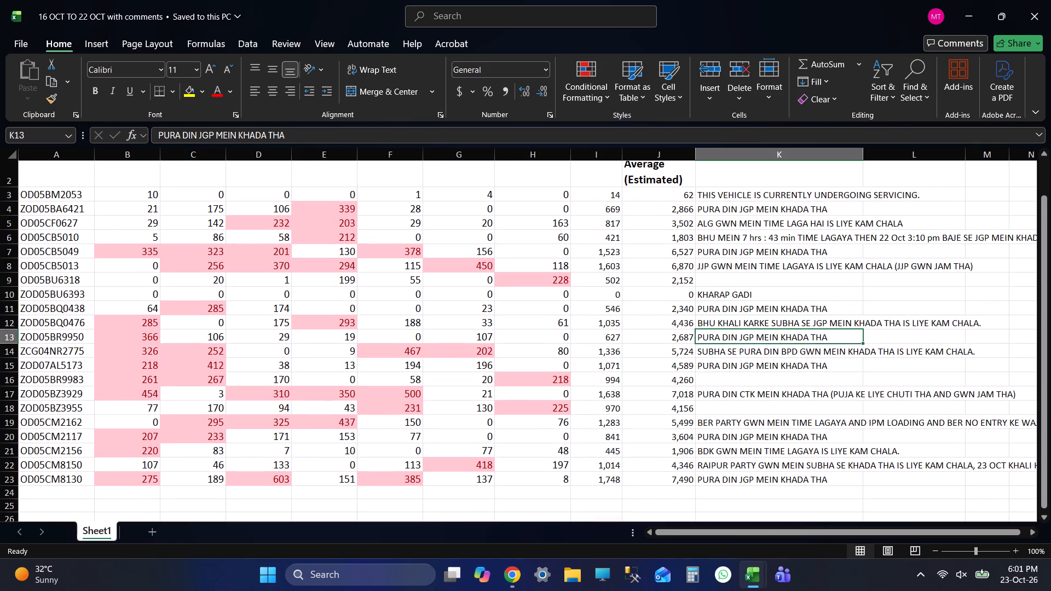
{"action": "left_click", "coordinate": [788, 321]}
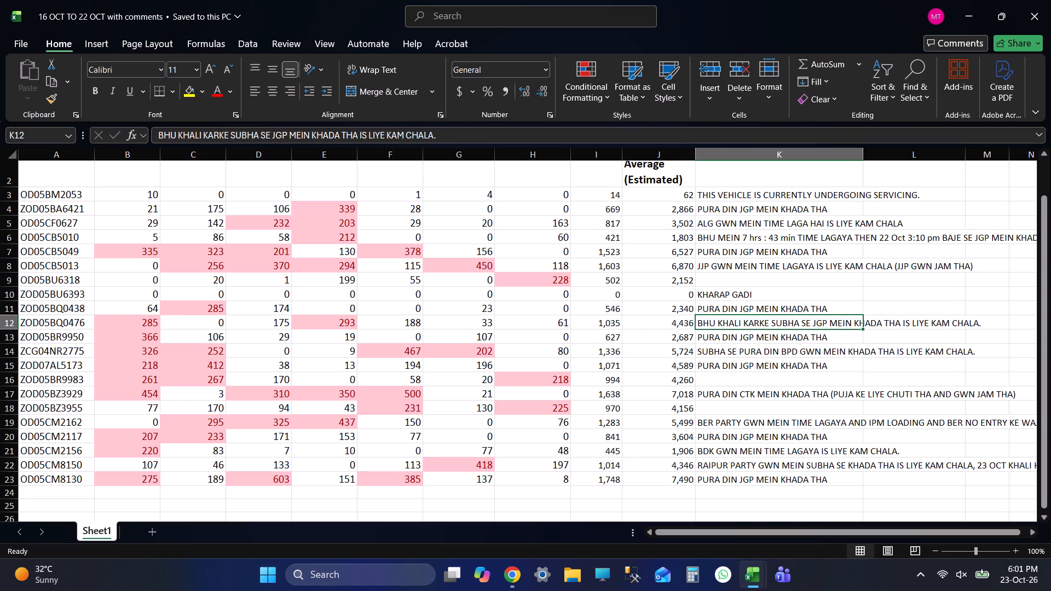
{"action": "scroll", "coordinate": [831, 387], "scroll_direction": "down", "scroll_amount": 1}
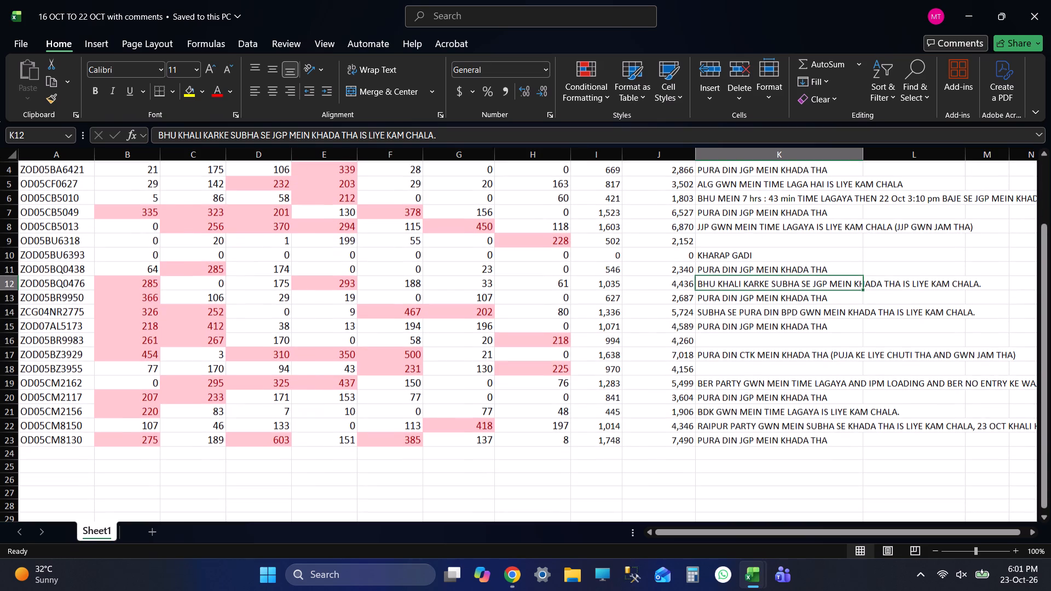
{"action": "left_click", "coordinate": [791, 291]}
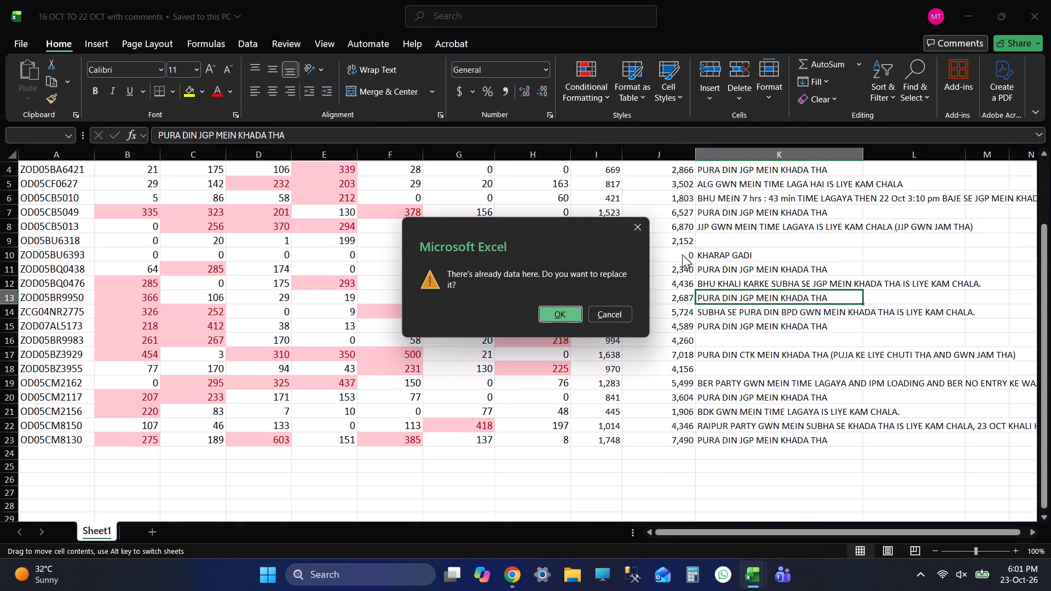
{"action": "left_click", "coordinate": [639, 223]}
{"action": "left_click", "coordinate": [752, 303]}
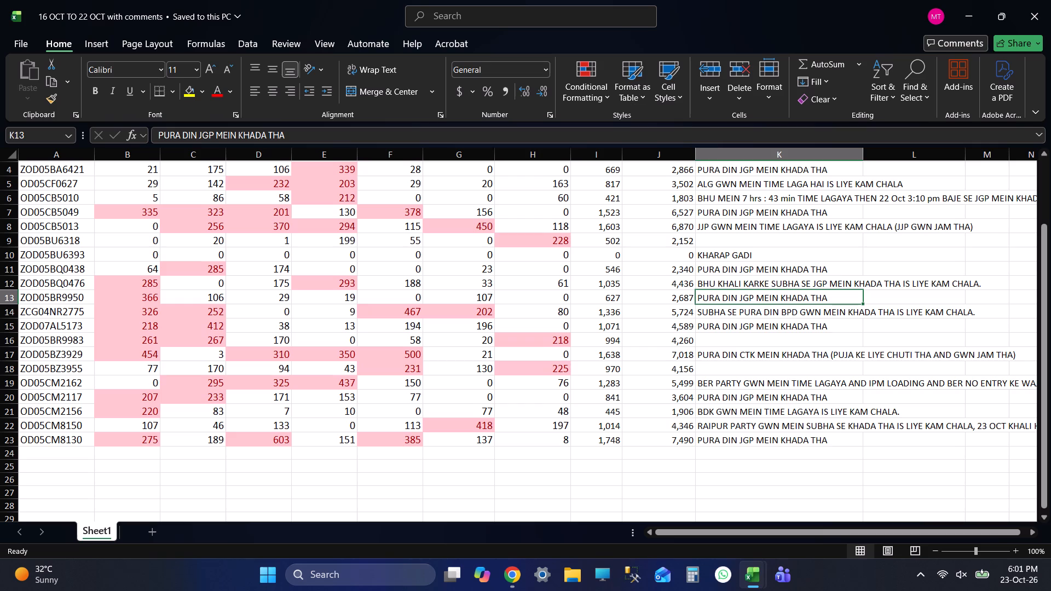
{"action": "left_click", "coordinate": [729, 316]}
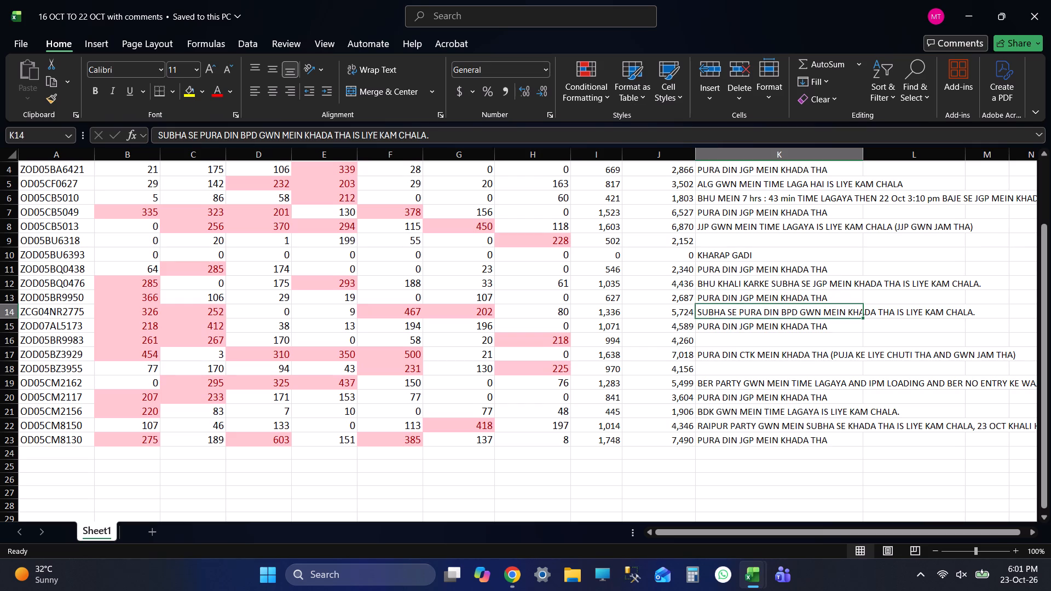
{"action": "left_click", "coordinate": [761, 329]}
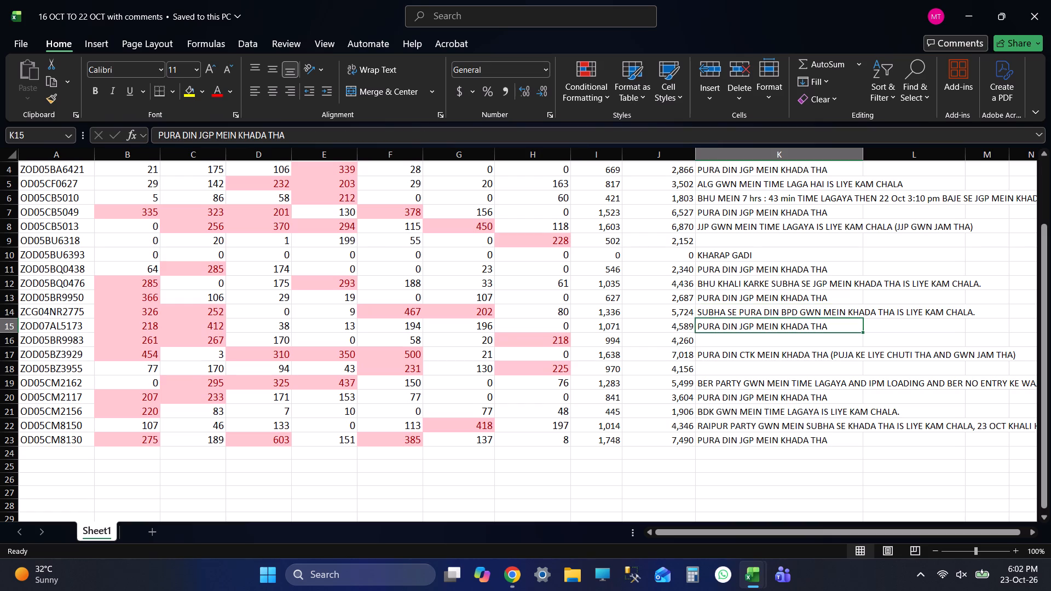
{"action": "left_click", "coordinate": [762, 343]}
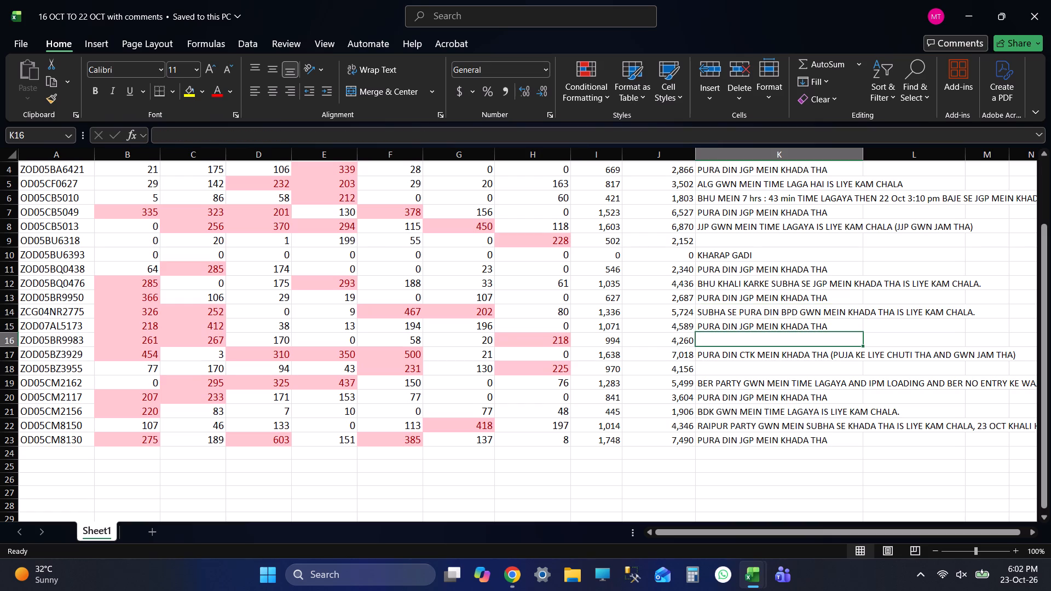
{"action": "left_click", "coordinate": [753, 351]}
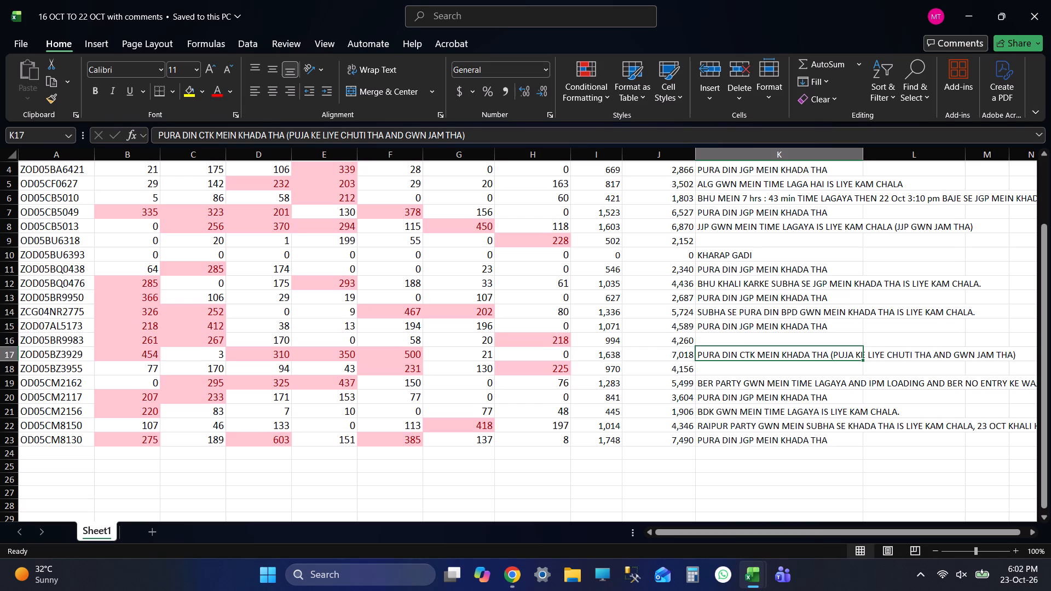
{"action": "left_click", "coordinate": [761, 375]}
{"action": "left_click", "coordinate": [760, 385]}
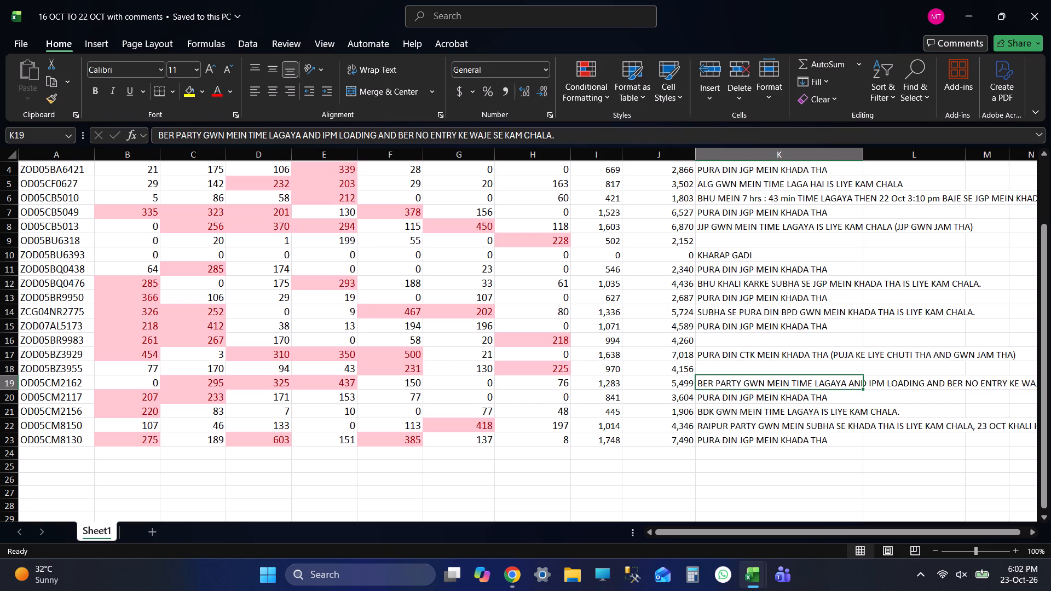
{"action": "left_click", "coordinate": [731, 392]}
{"action": "left_click", "coordinate": [762, 410]}
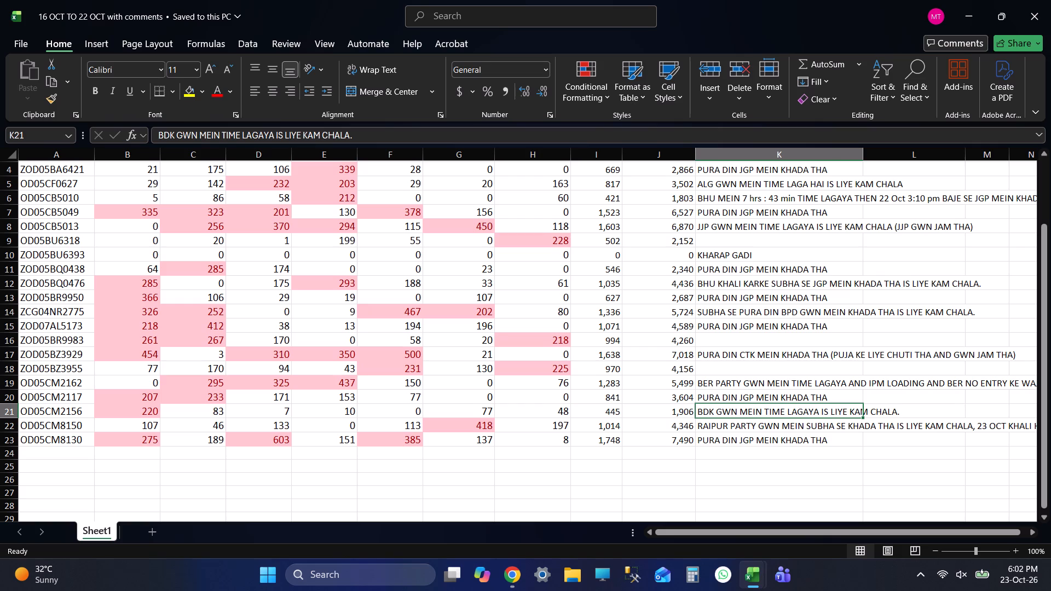
{"action": "left_click", "coordinate": [747, 422]}
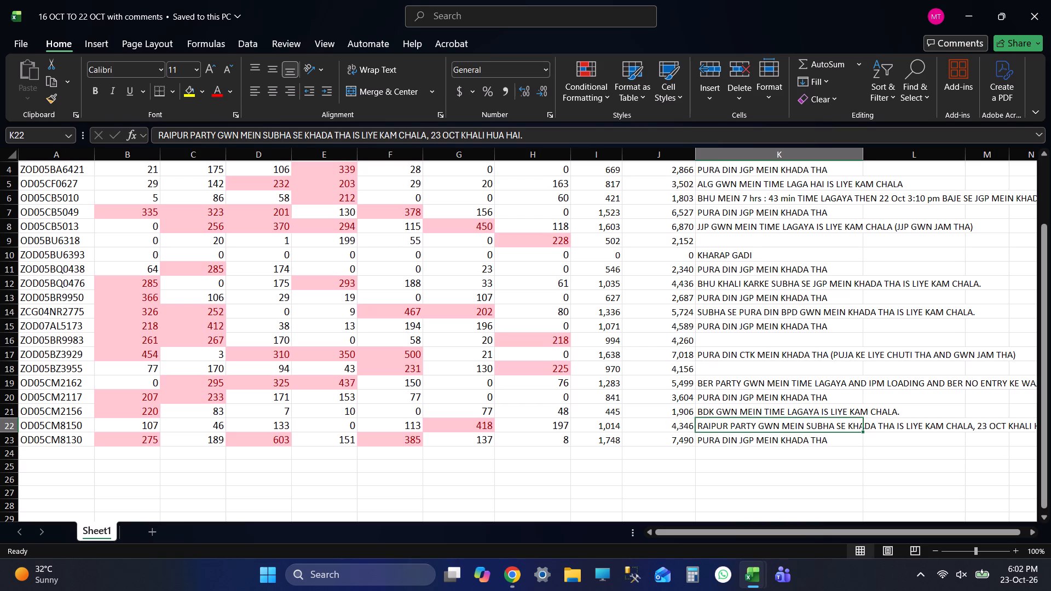
{"action": "left_click", "coordinate": [749, 444]}
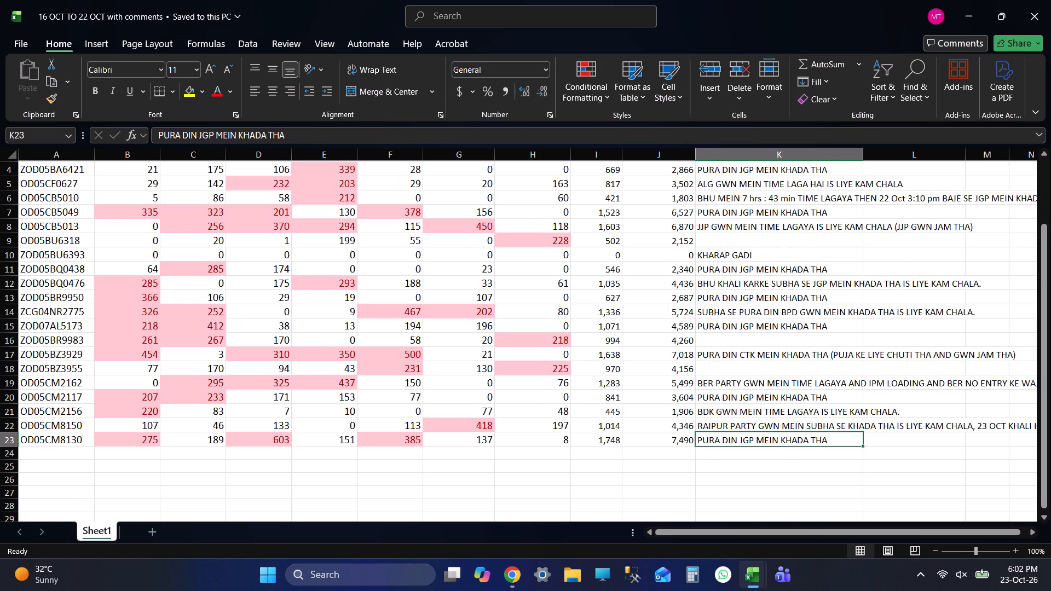
Check the cell ranges of the KM Week sum formulas in I4, I10, I13, I18, I21 and I23.
{"action": "scroll", "coordinate": [666, 292], "scroll_direction": "up", "scroll_amount": 8}
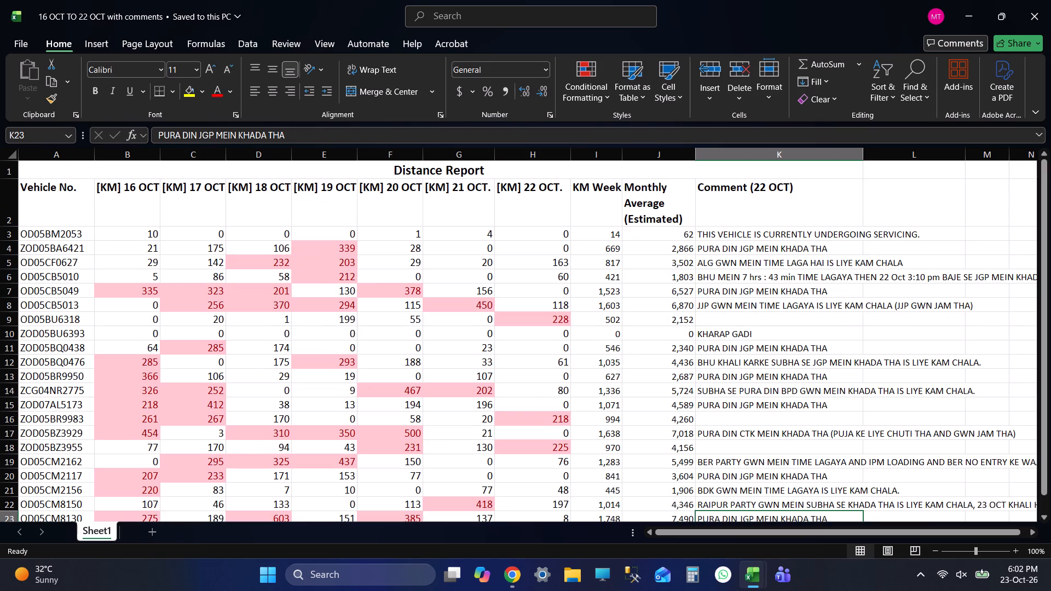
{"action": "left_click", "coordinate": [597, 241]}
{"action": "key", "text": "F2"}
{"action": "left_click", "coordinate": [615, 335]}
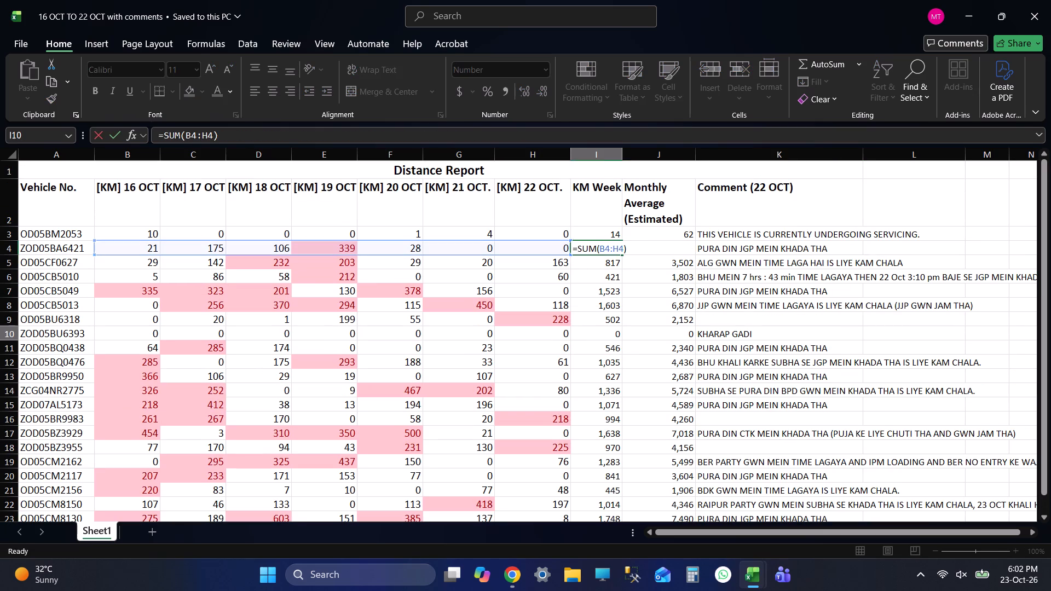
{"action": "key", "text": "F2"}
{"action": "left_click", "coordinate": [588, 379]}
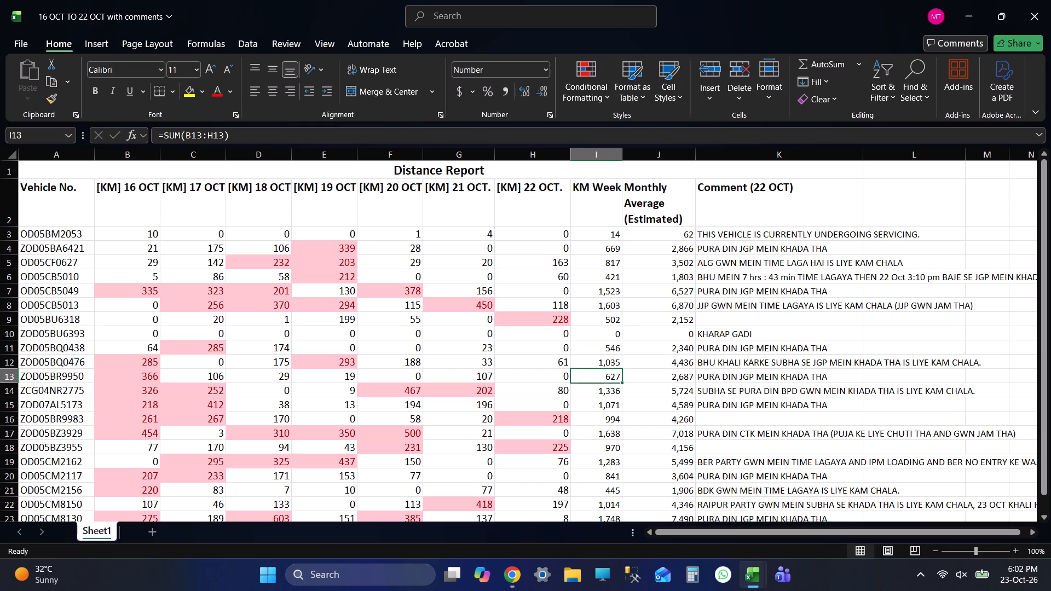
{"action": "key", "text": "F2"}
{"action": "left_click", "coordinate": [600, 440]}
{"action": "scroll", "coordinate": [671, 418], "scroll_direction": "down", "scroll_amount": 4}
{"action": "key", "text": "F2"}
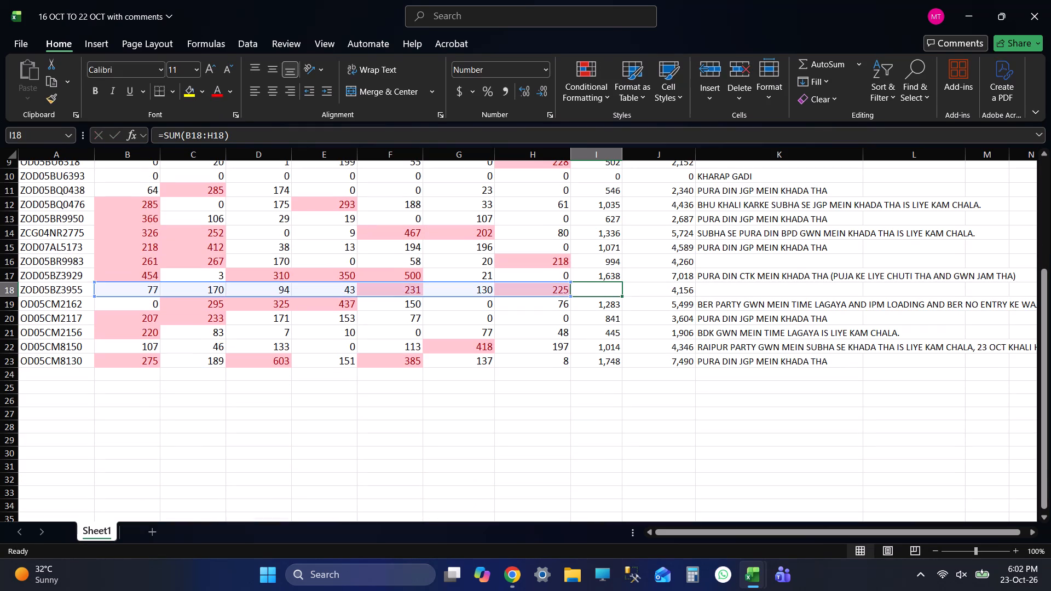
{"action": "left_click", "coordinate": [608, 334]}
{"action": "key", "text": "F2"}
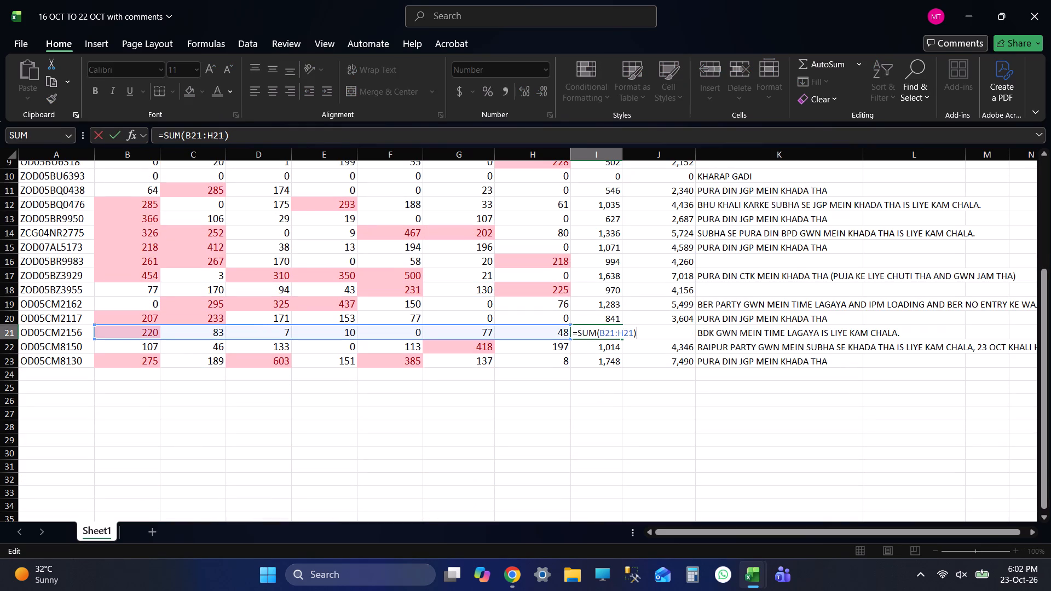
{"action": "left_click", "coordinate": [601, 364]}
{"action": "key", "text": "F2"}
{"action": "left_click", "coordinate": [735, 352]}
Save the reviewed distance report workbook and close it.
{"action": "scroll", "coordinate": [741, 373], "scroll_direction": "up", "scroll_amount": 3}
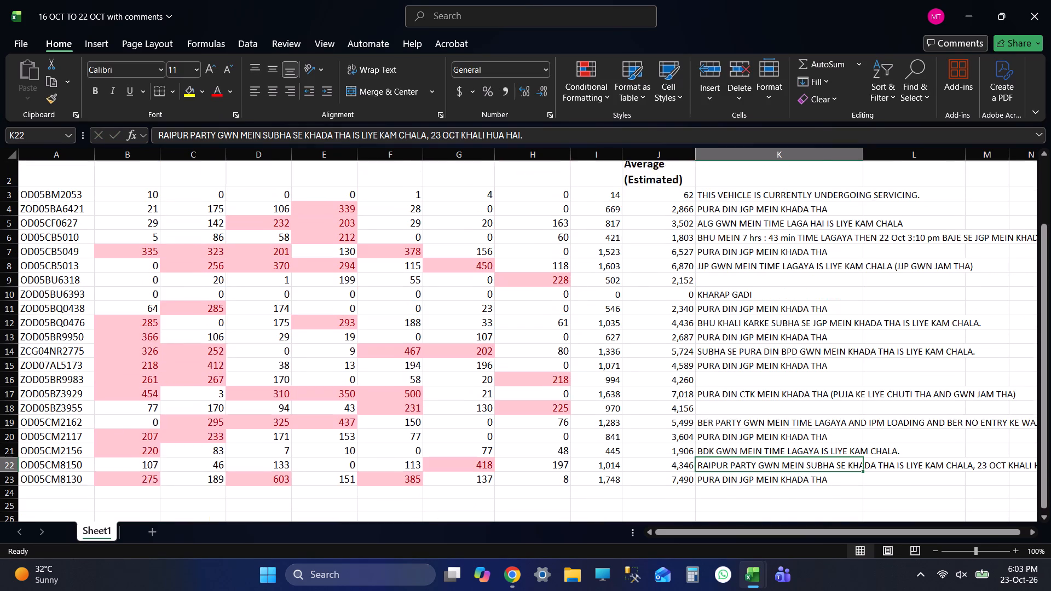
{"action": "scroll", "coordinate": [741, 373], "scroll_direction": "up", "scroll_amount": 6}
{"action": "key", "text": "ctrl+s"}
{"action": "key", "text": "ctrl+s"}
{"action": "key", "text": "ctrl+s"}
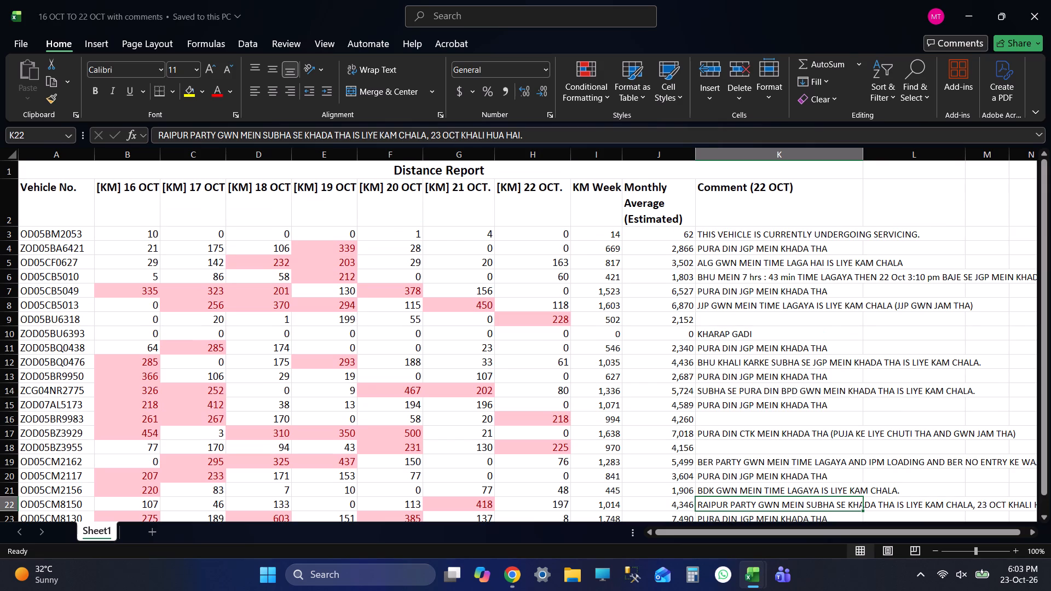
{"action": "key", "text": "ctrl+s"}
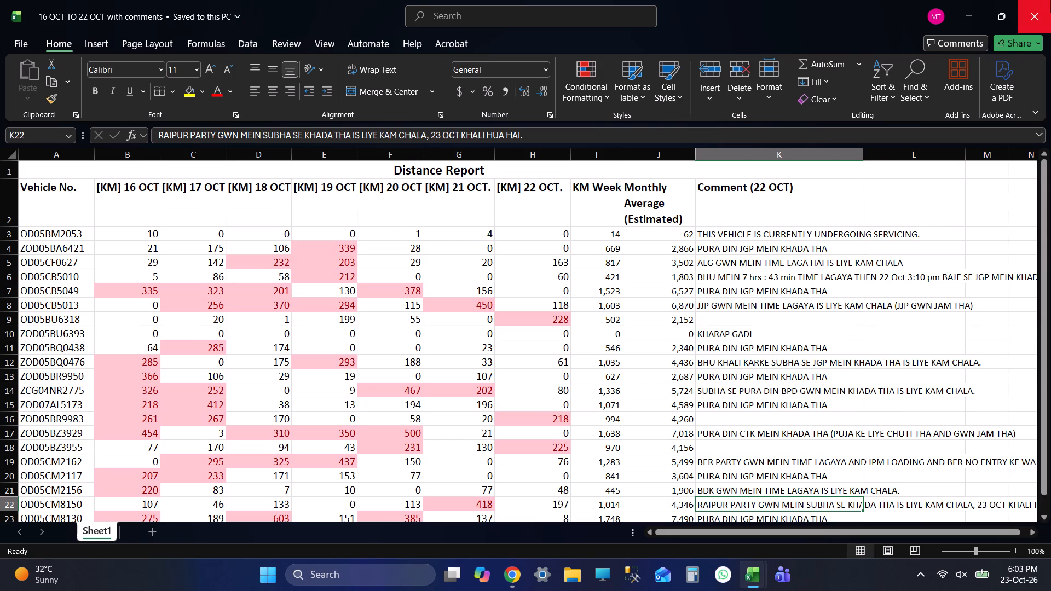
{"action": "left_click", "coordinate": [1050, 0]}
Minimize the other open windows and reopen "16 OCT TO 22 OCT with comments" from the 16 OCT TO 22 OCT folder in TRUCK BY PRADIP's DAILY DISTACE REPORT.
{"action": "key", "text": "alt+Tab"}
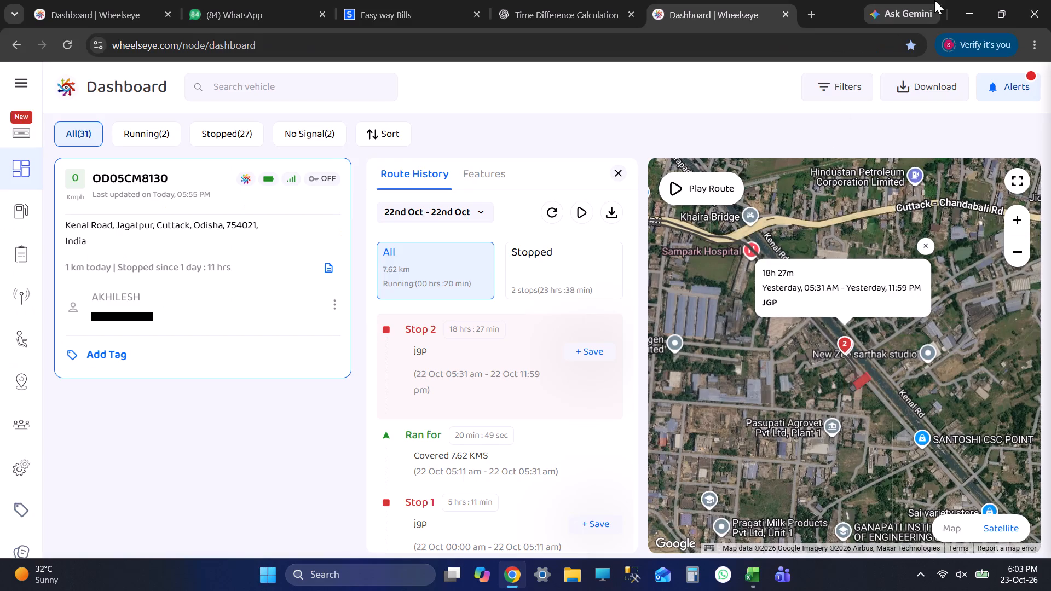
{"action": "left_click", "coordinate": [965, 4]}
{"action": "left_click", "coordinate": [965, 4]}
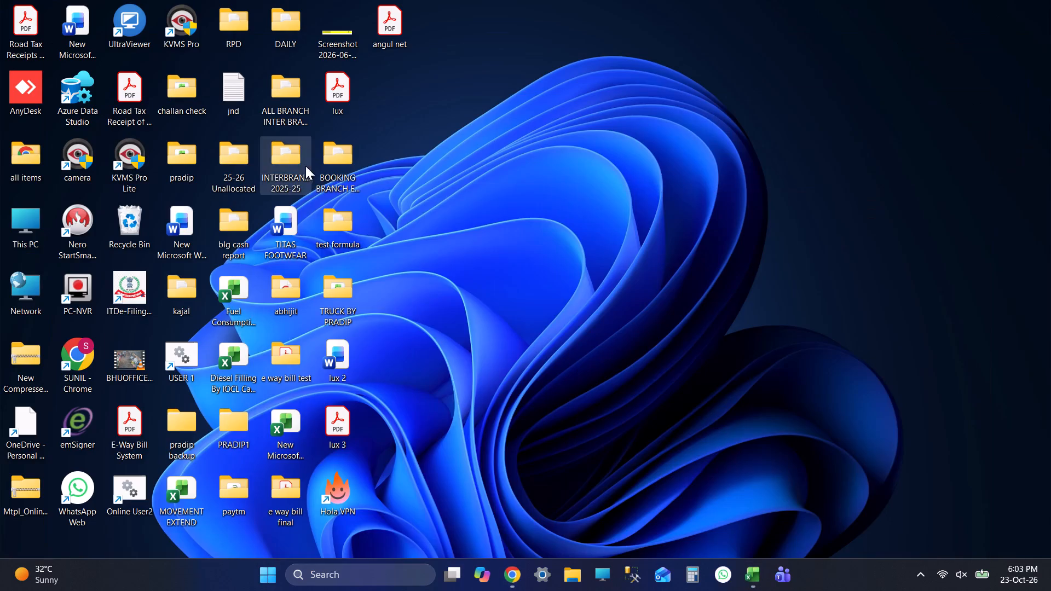
{"action": "double_click", "coordinate": [336, 298]}
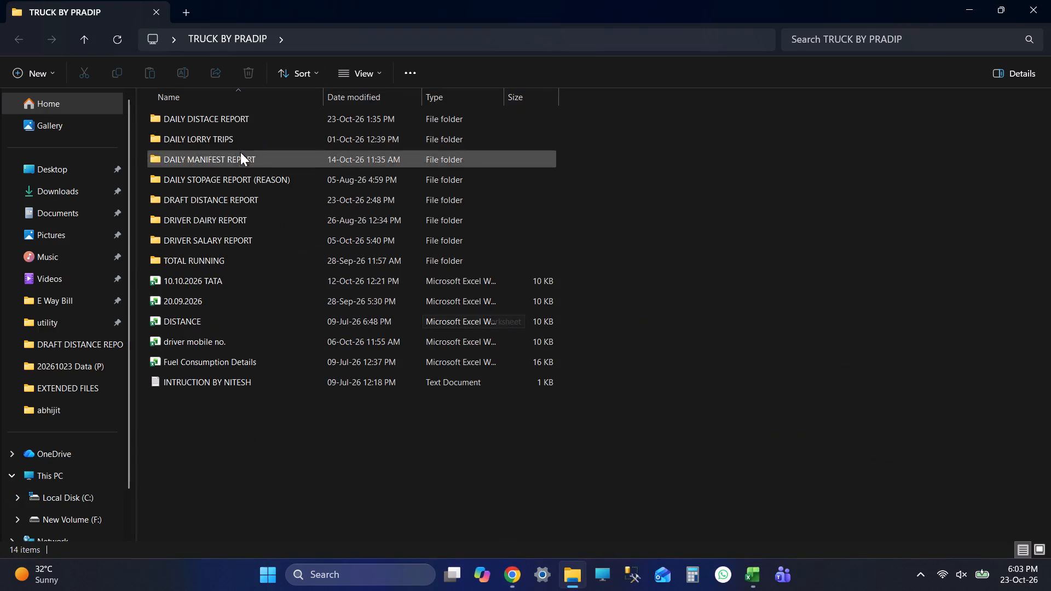
{"action": "double_click", "coordinate": [228, 117]}
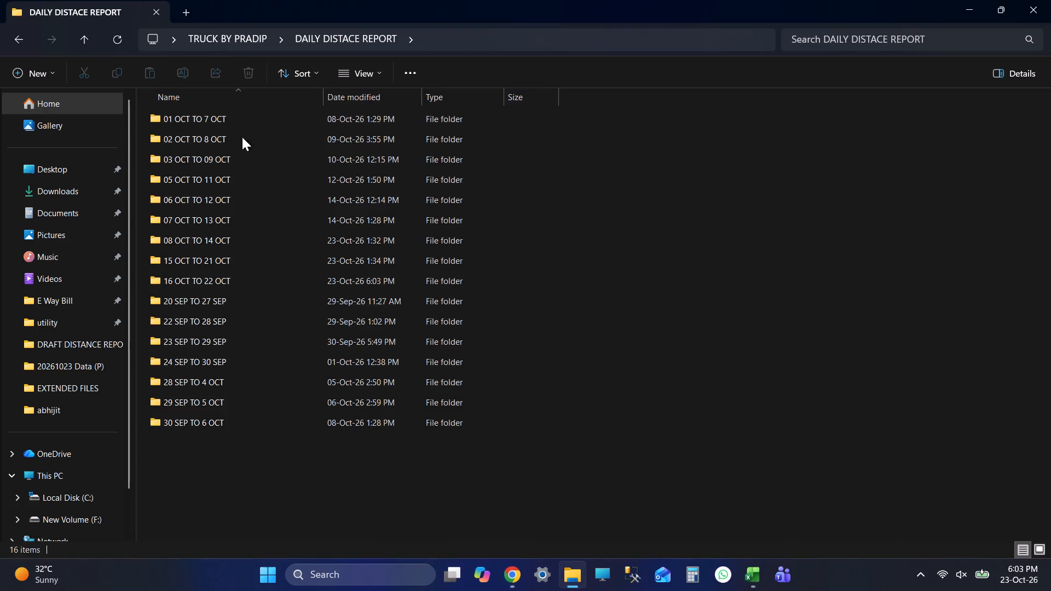
{"action": "double_click", "coordinate": [241, 276]}
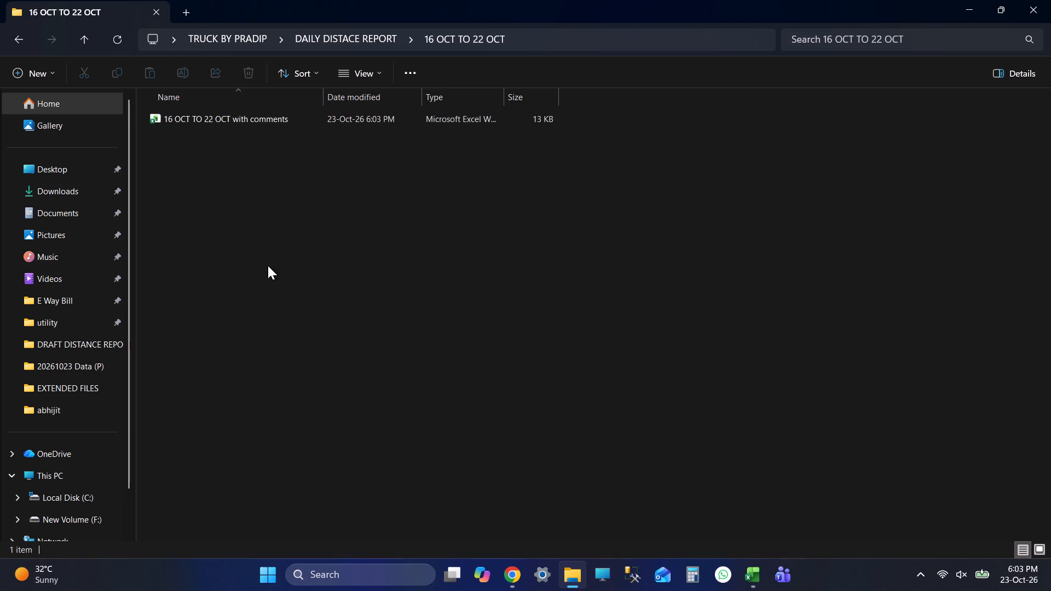
{"action": "double_click", "coordinate": [344, 120]}
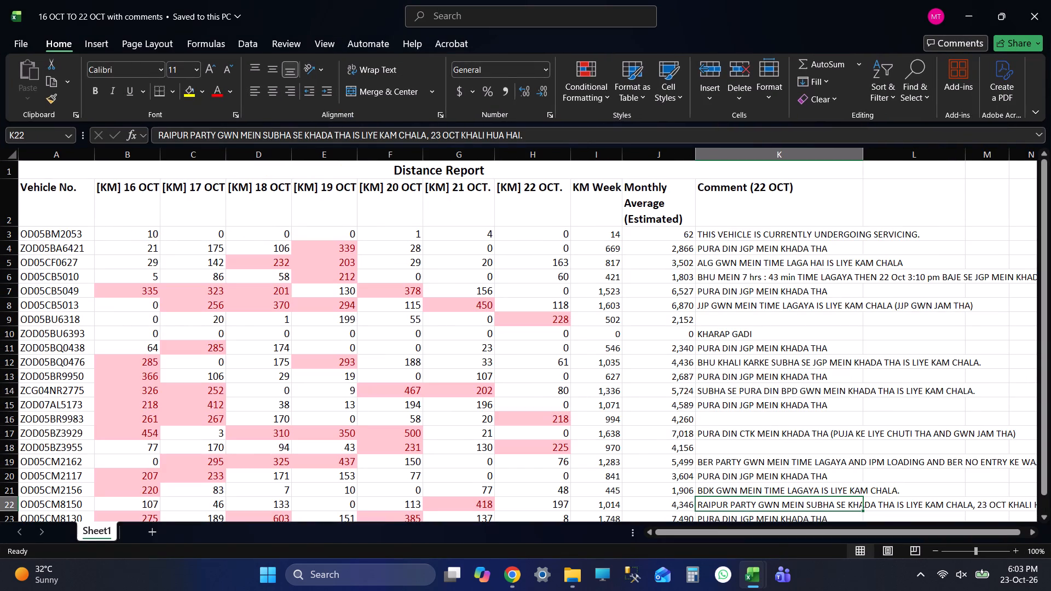
Look over the vehicle rows and Comment (22 OCT) entries of the reopened distance report, and close the workbook.
{"action": "scroll", "coordinate": [811, 264], "scroll_direction": "down", "scroll_amount": 3}
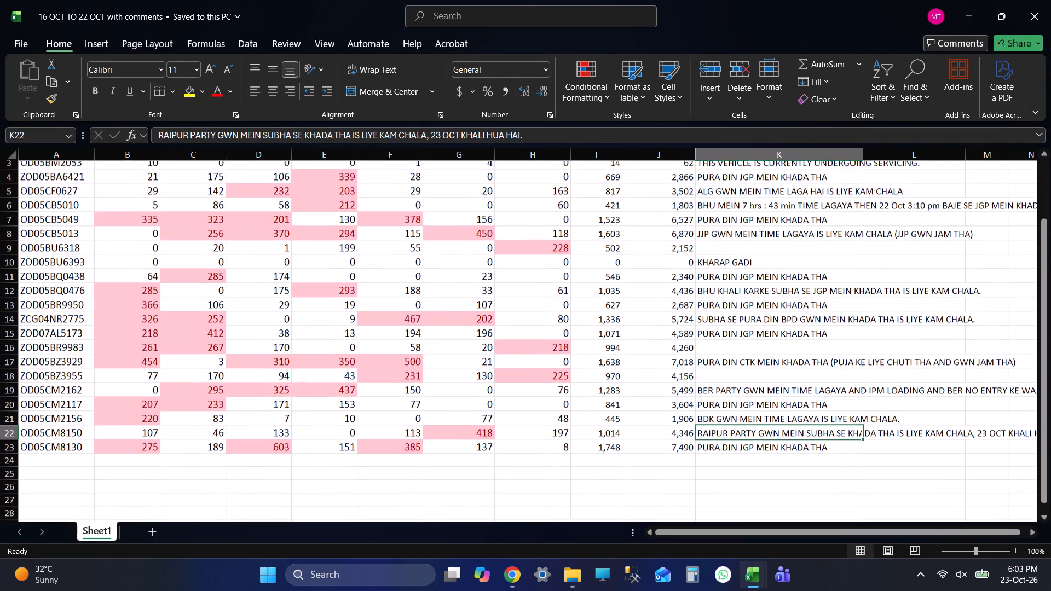
{"action": "scroll", "coordinate": [852, 322], "scroll_direction": "up", "scroll_amount": 7}
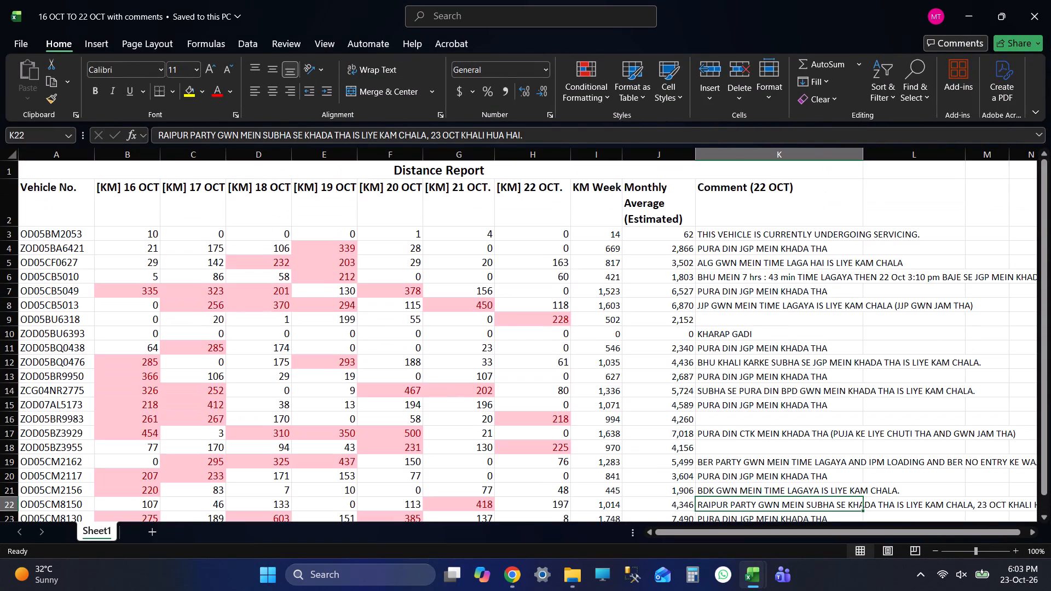
{"action": "scroll", "coordinate": [859, 332], "scroll_direction": "up", "scroll_amount": 2}
{"action": "scroll", "coordinate": [568, 283], "scroll_direction": "down", "scroll_amount": 4}
{"action": "scroll", "coordinate": [580, 279], "scroll_direction": "up", "scroll_amount": 4}
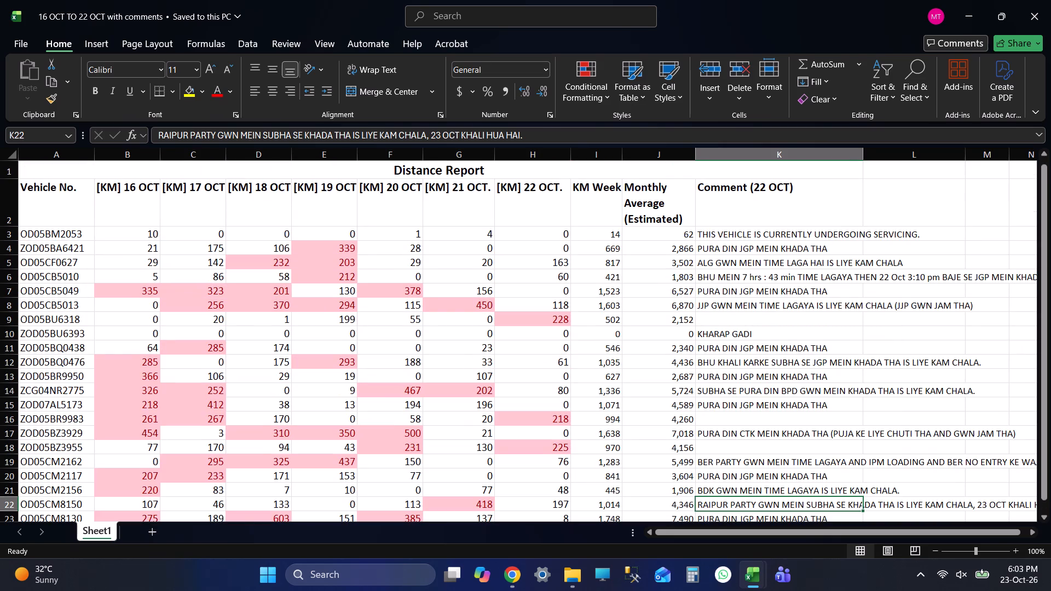
{"action": "scroll", "coordinate": [635, 240], "scroll_direction": "up", "scroll_amount": 4}
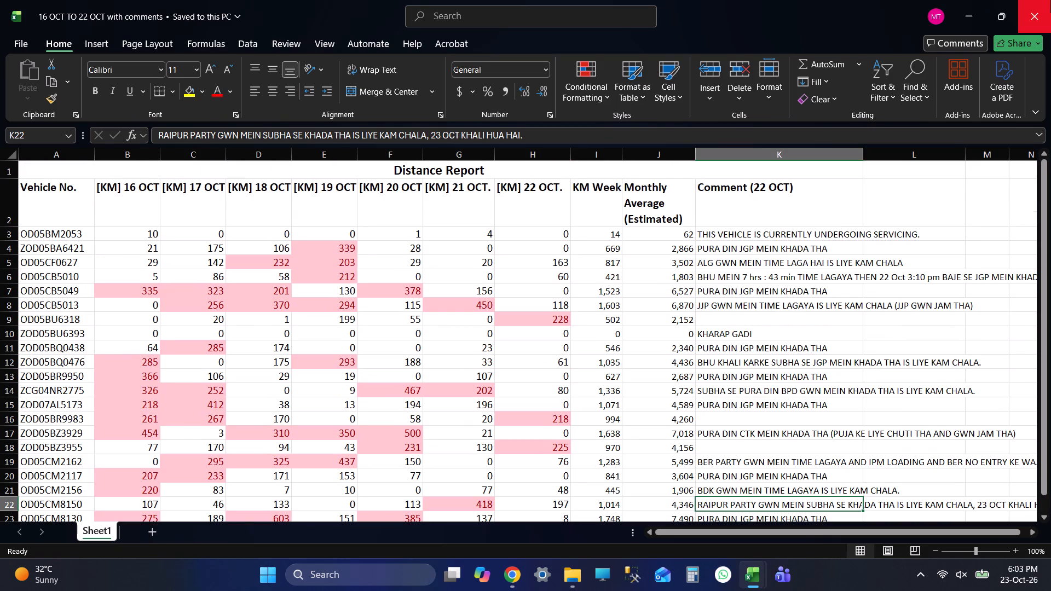
{"action": "left_click", "coordinate": [1050, 0]}
Copy the "16 OCT TO 22 OCT with comments" workbook file in File Explorer and switch to another open window.
{"action": "key", "text": "alt+Tab"}
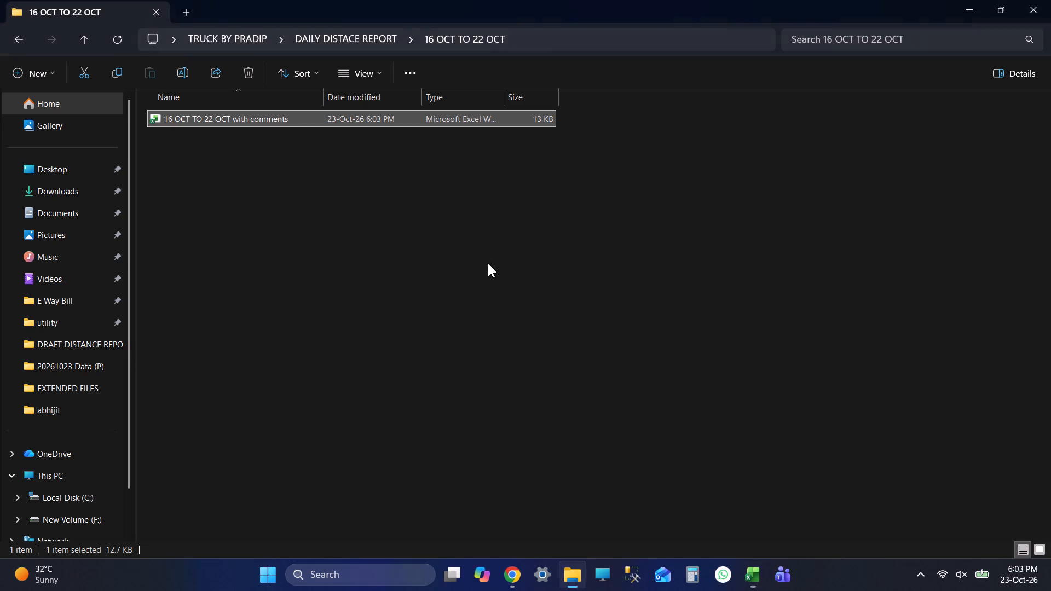
{"action": "key", "text": "ctrl+c"}
{"action": "key", "text": "ctrl+c"}
{"action": "key", "text": "ctrl+c"}
{"action": "key", "text": "alt+Tab"}
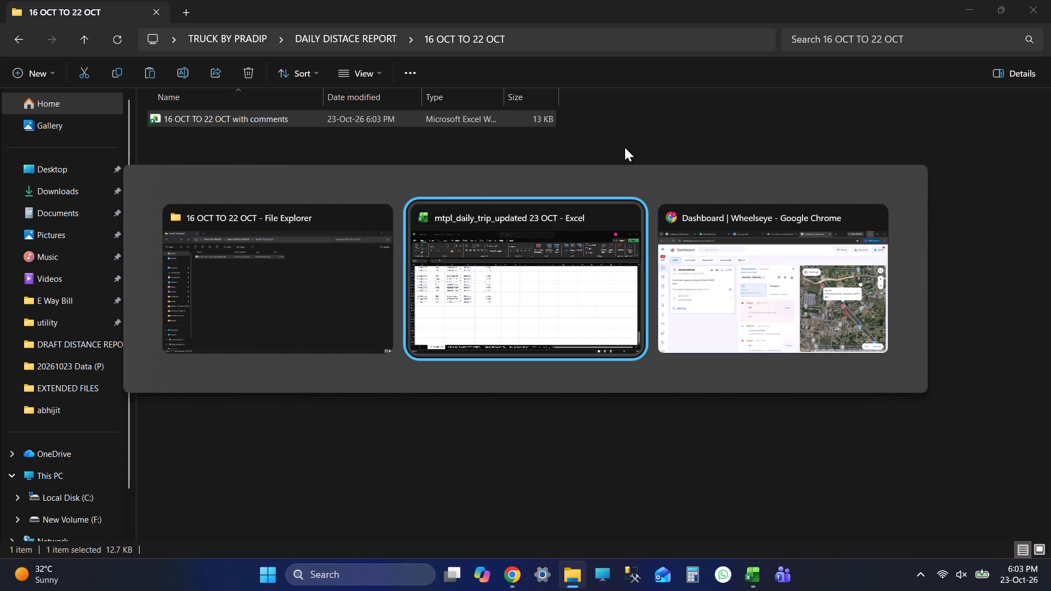
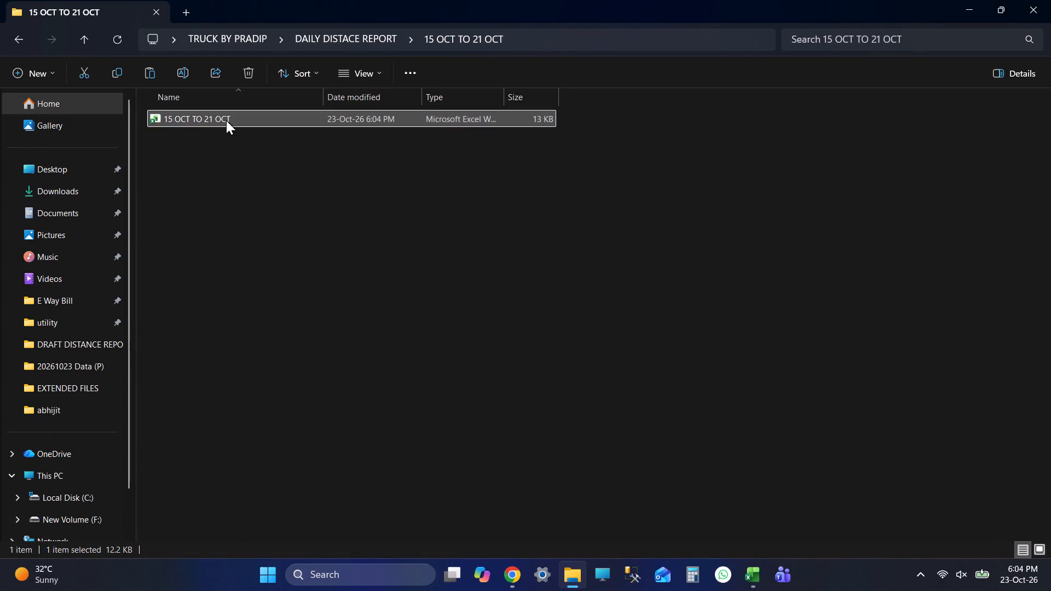
Open the "15 OCT TO 21 OCT" workbook from its folder, enable editing, and select the Distance Report title cell.
{"action": "double_click", "coordinate": [233, 119]}
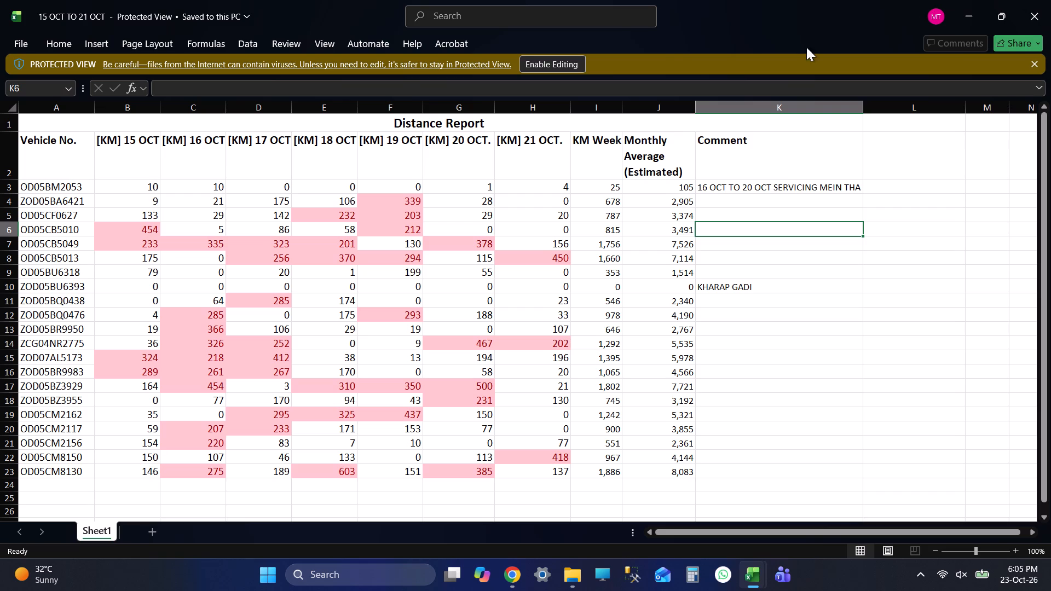
{"action": "left_click", "coordinate": [557, 63]}
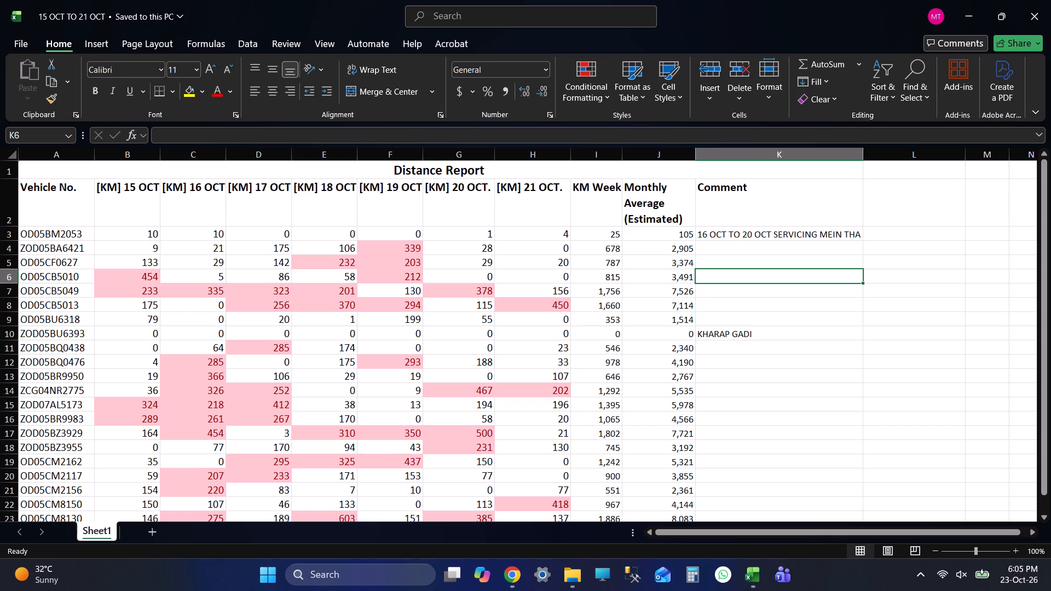
{"action": "scroll", "coordinate": [228, 179], "scroll_direction": "up", "scroll_amount": 5}
{"action": "left_click", "coordinate": [188, 170]}
{"action": "scroll", "coordinate": [738, 247], "scroll_direction": "up", "scroll_amount": 8}
{"action": "scroll", "coordinate": [744, 266], "scroll_direction": "down", "scroll_amount": 1}
{"action": "scroll", "coordinate": [741, 268], "scroll_direction": "up", "scroll_amount": 5}
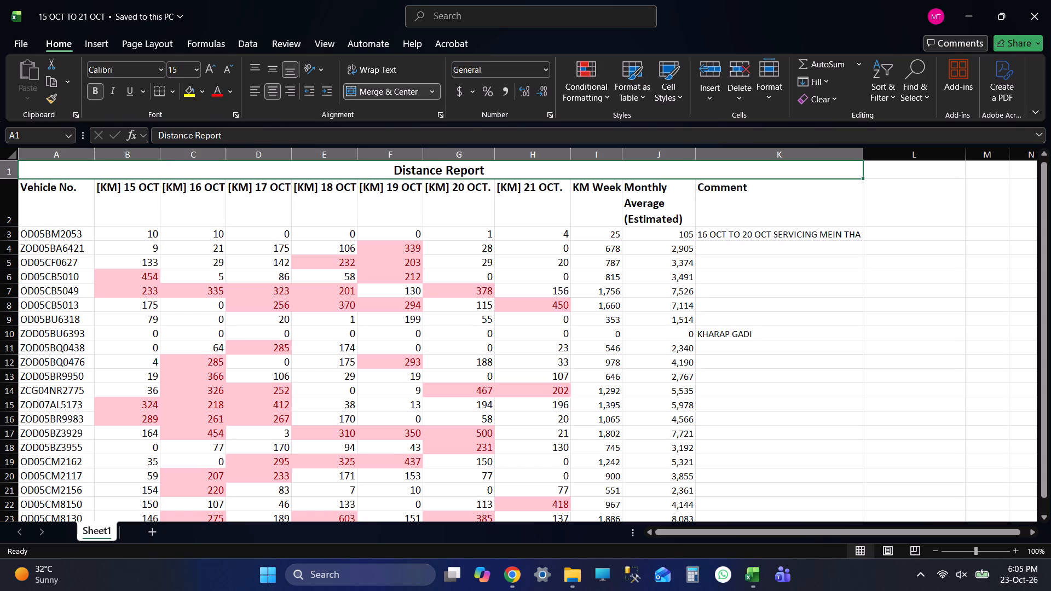
{"action": "scroll", "coordinate": [738, 267], "scroll_direction": "up", "scroll_amount": 3}
Save the "15 OCT TO 21 OCT" distance report workbook and close it.
{"action": "key", "text": "ctrl+s"}
{"action": "key", "text": "ctrl+s"}
{"action": "key", "text": "ctrl+s"}
{"action": "key", "text": "ctrl+s"}
{"action": "key", "text": "ctrl+s"}
{"action": "key", "text": "ctrl+s"}
{"action": "key", "text": "ctrl+s"}
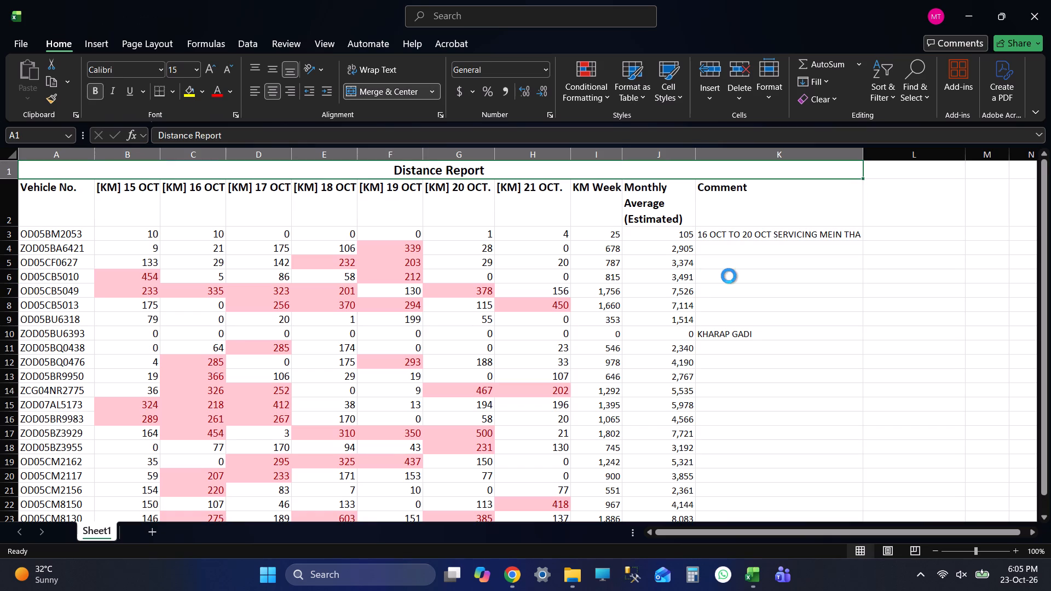
{"action": "key", "text": "ctrl+s"}
{"action": "key", "text": "ctrl+s"}
{"action": "key", "text": "ctrl+s"}
{"action": "key", "text": "ctrl+s"}
{"action": "key", "text": "ctrl+s"}
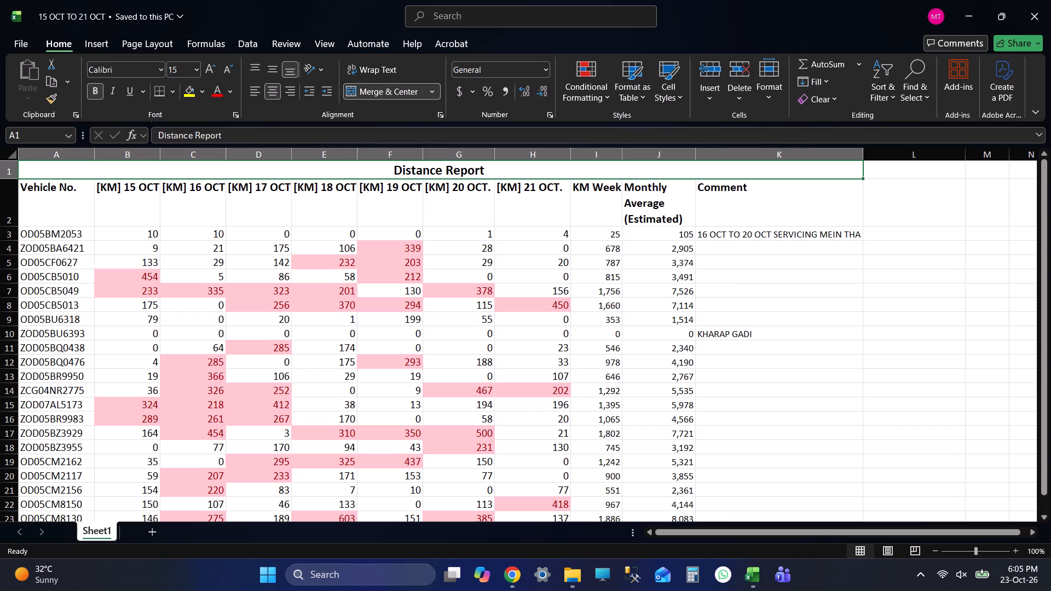
{"action": "scroll", "coordinate": [747, 302], "scroll_direction": "down", "scroll_amount": 4}
{"action": "scroll", "coordinate": [762, 324], "scroll_direction": "up", "scroll_amount": 8}
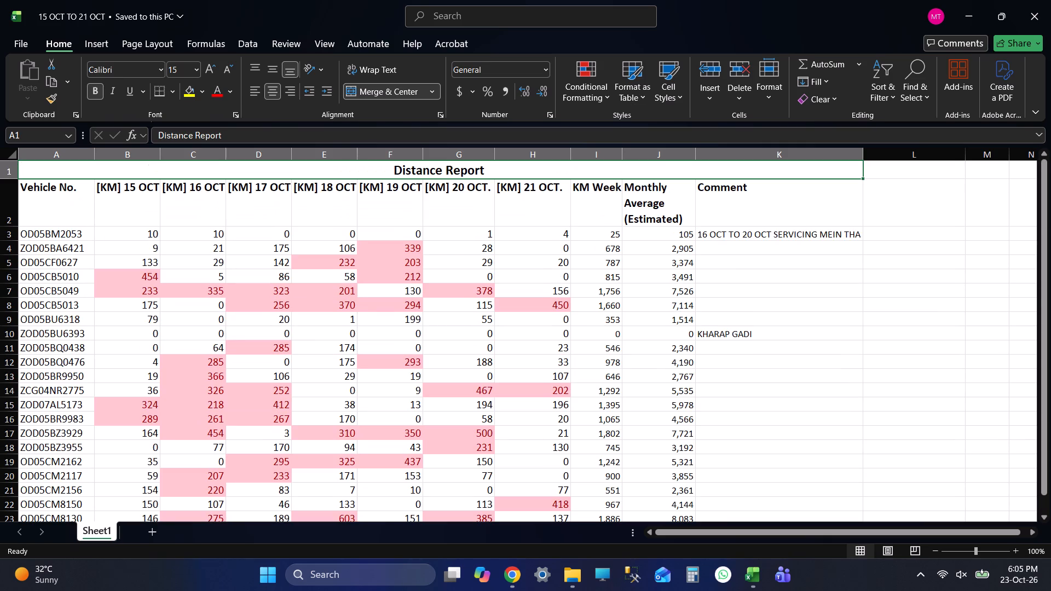
{"action": "key", "text": "ctrl+s"}
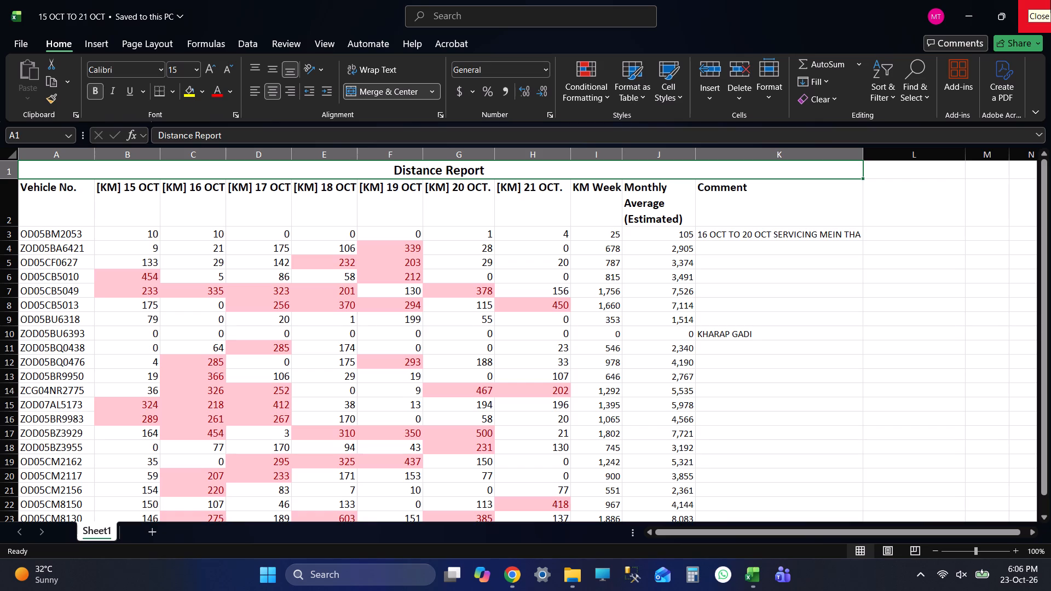
{"action": "scroll", "coordinate": [817, 424], "scroll_direction": "down", "scroll_amount": 3}
{"action": "scroll", "coordinate": [920, 275], "scroll_direction": "up", "scroll_amount": 7}
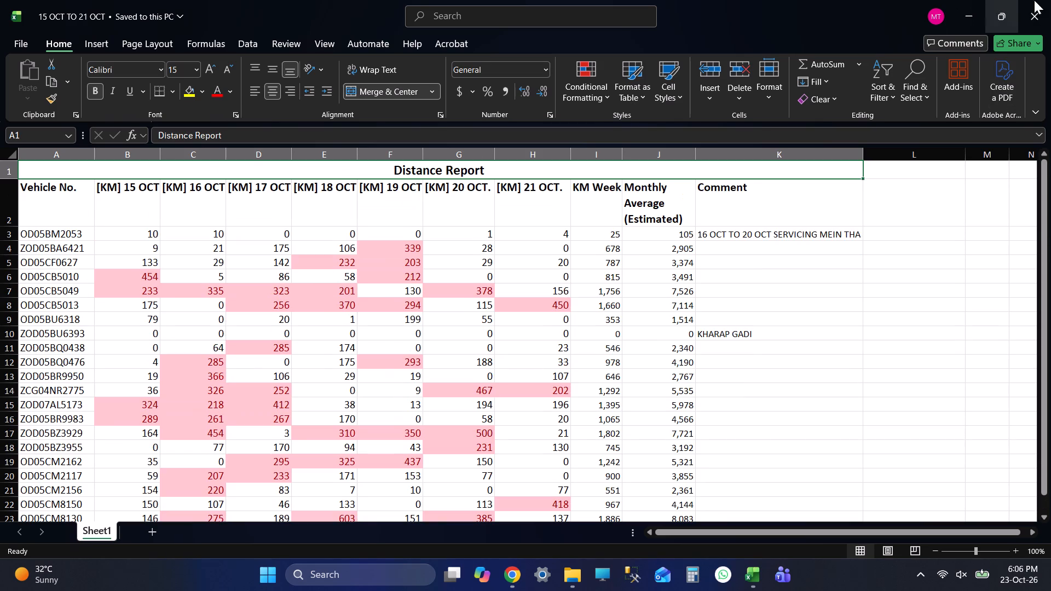
{"action": "left_click", "coordinate": [1050, 0]}
Switch to File Explorer and copy the "15 OCT TO 21 OCT" workbook file.
{"action": "key", "text": "alt+Tab"}
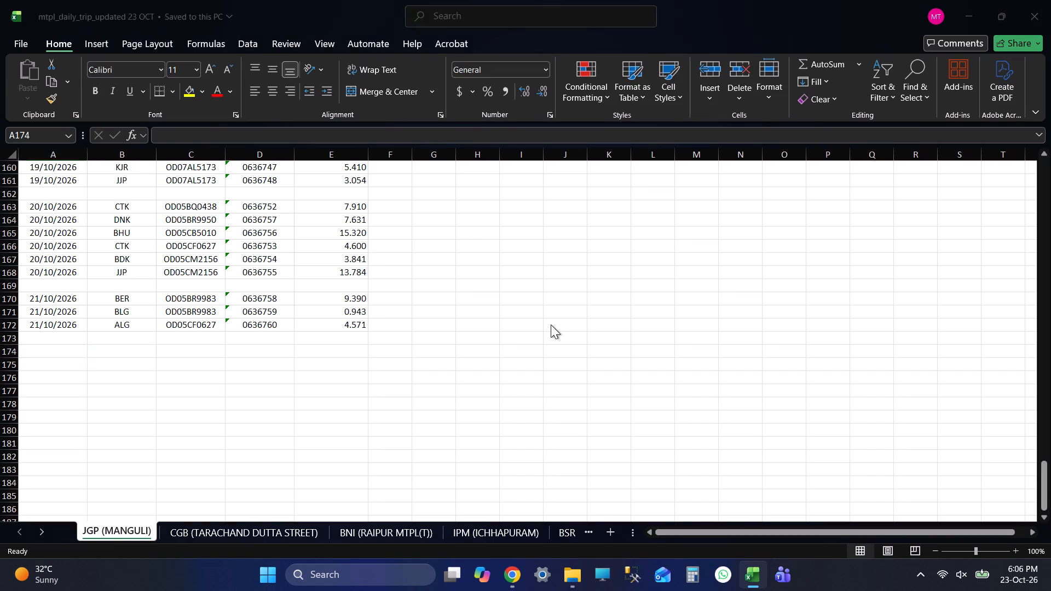
{"action": "key", "text": "ctrl+c"}
{"action": "key", "text": "ctrl+c"}
{"action": "key", "text": "ctrl+c"}
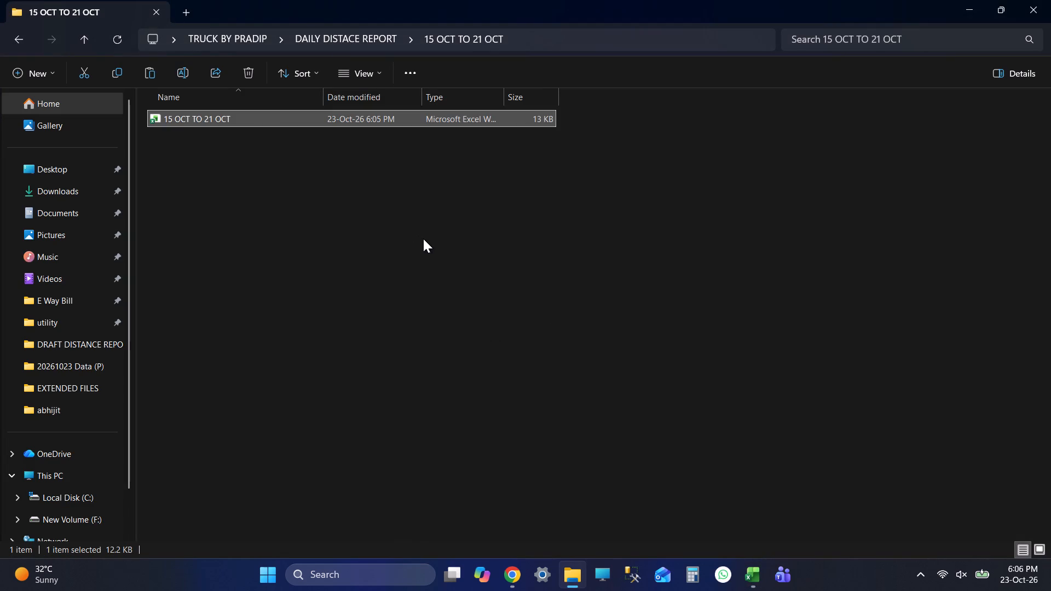
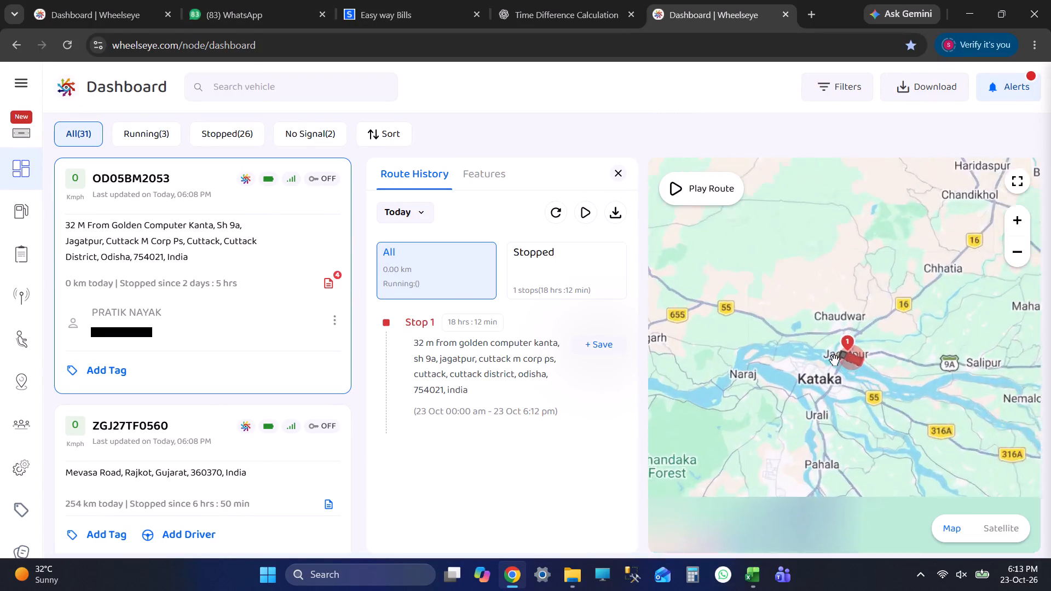
{"action": "scroll", "coordinate": [834, 360], "scroll_direction": "up", "scroll_amount": 12}
{"action": "scroll", "coordinate": [870, 345], "scroll_direction": "down", "scroll_amount": 1}
{"action": "scroll", "coordinate": [870, 345], "scroll_direction": "up", "scroll_amount": 11}
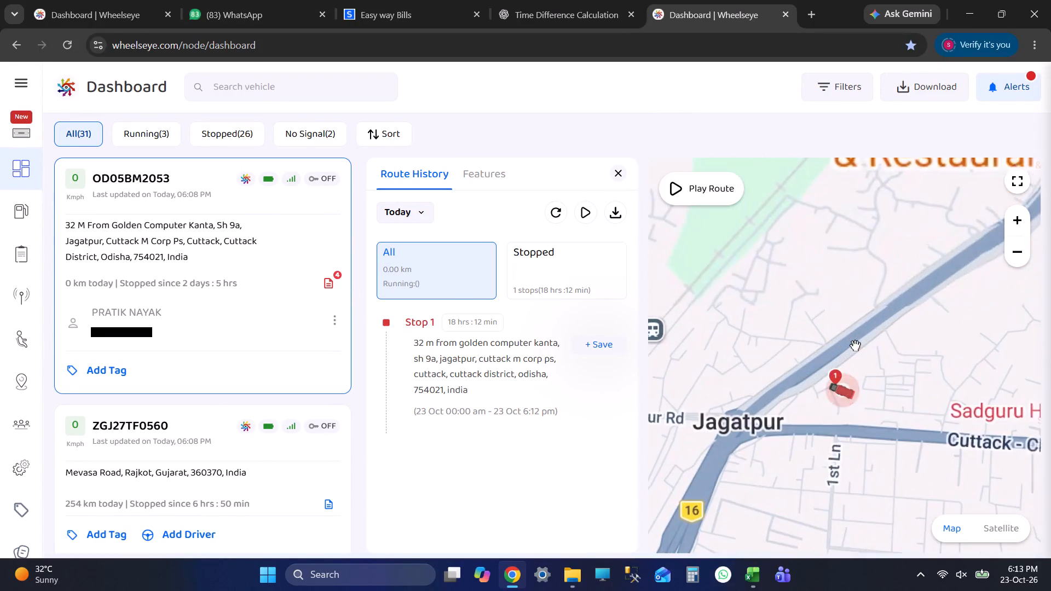
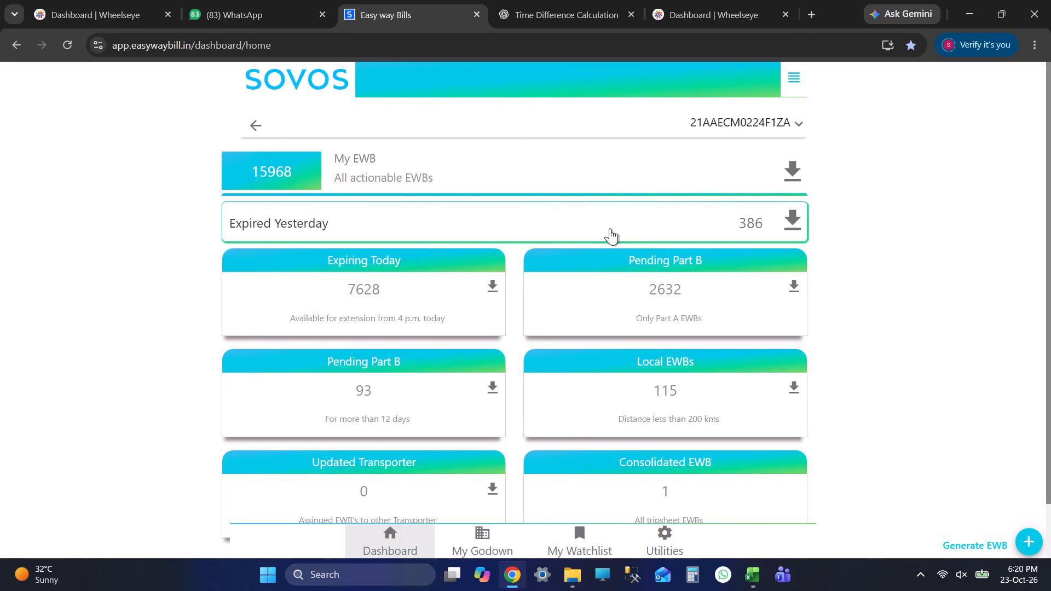
Open the list of e-way bills assigned for transport from the My EWB summary.
{"action": "left_click", "coordinate": [506, 176]}
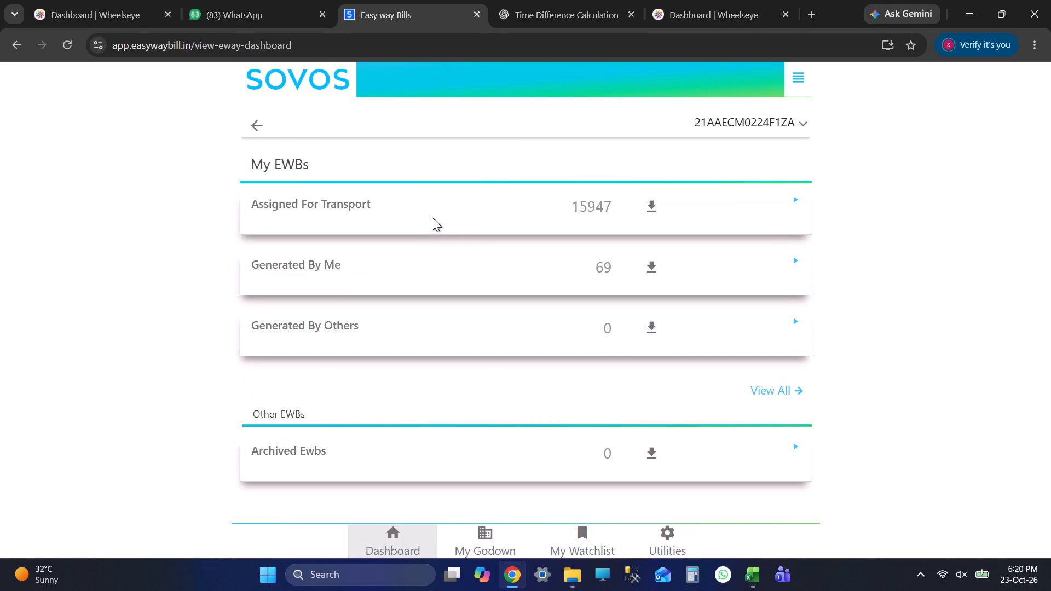
{"action": "left_click", "coordinate": [409, 208]}
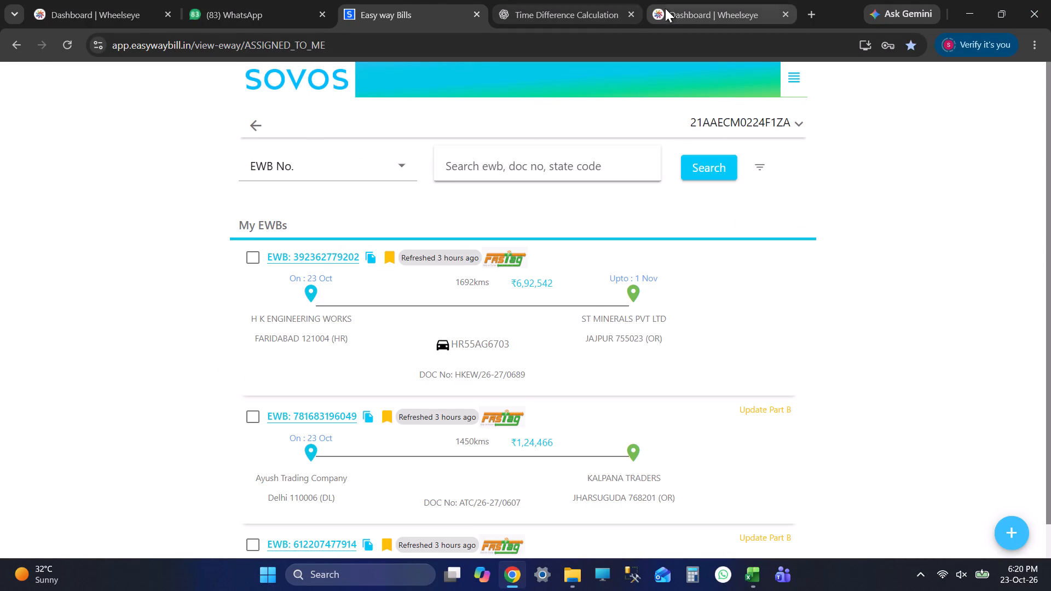
{"action": "left_click", "coordinate": [673, 5]}
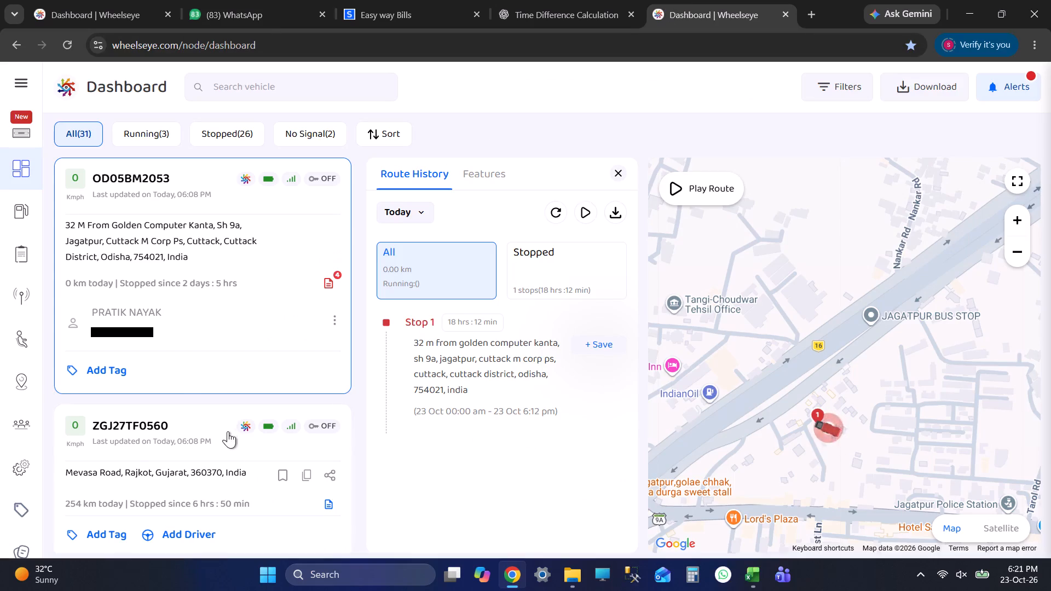
{"action": "left_click", "coordinate": [201, 431]}
{"action": "scroll", "coordinate": [242, 355], "scroll_direction": "down", "scroll_amount": 2}
{"action": "scroll", "coordinate": [273, 397], "scroll_direction": "down", "scroll_amount": 1}
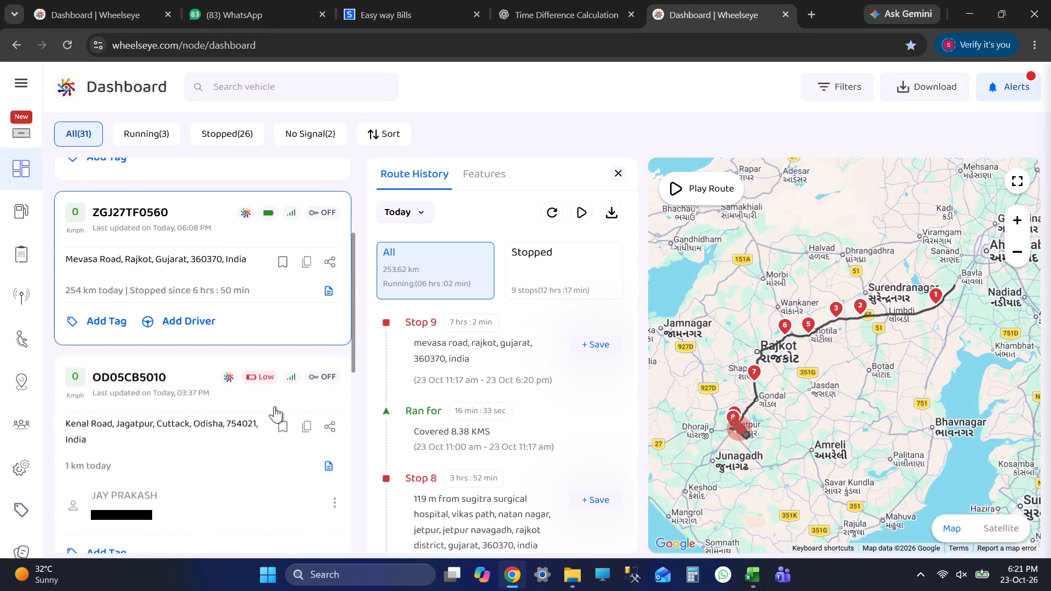
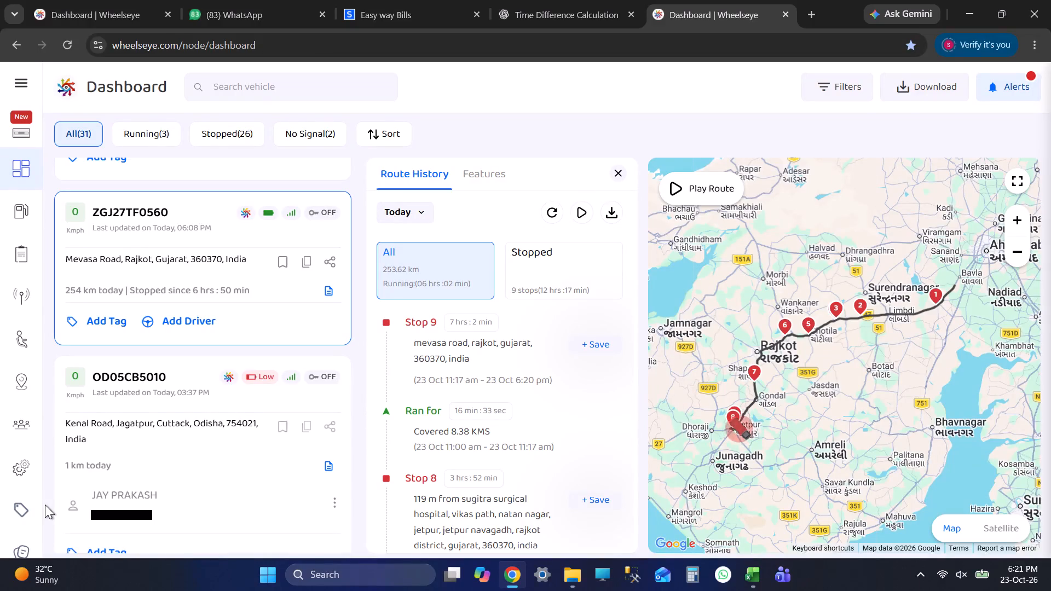
{"action": "left_click", "coordinate": [479, 373]}
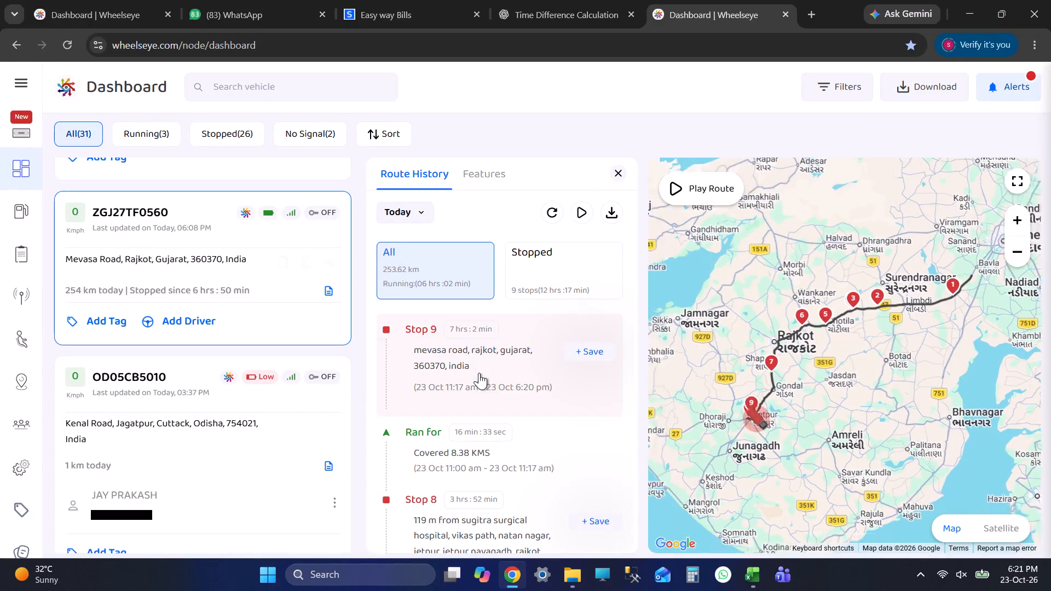
{"action": "left_click", "coordinate": [174, 412]}
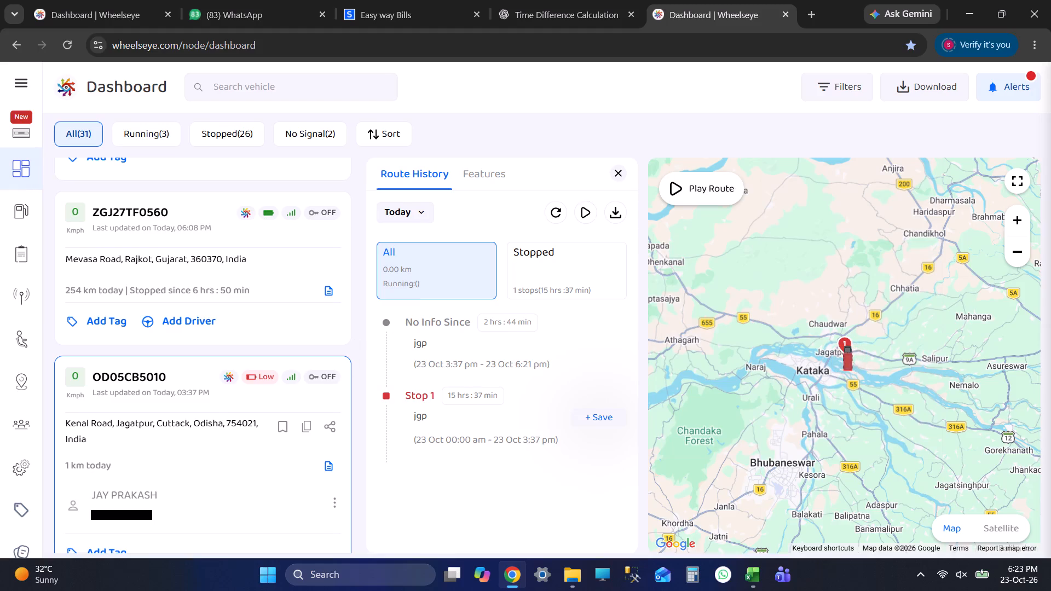
{"action": "left_click_drag", "start_coordinate": [465, 434], "coordinate": [459, 439]}
{"action": "scroll", "coordinate": [195, 426], "scroll_direction": "down", "scroll_amount": 3}
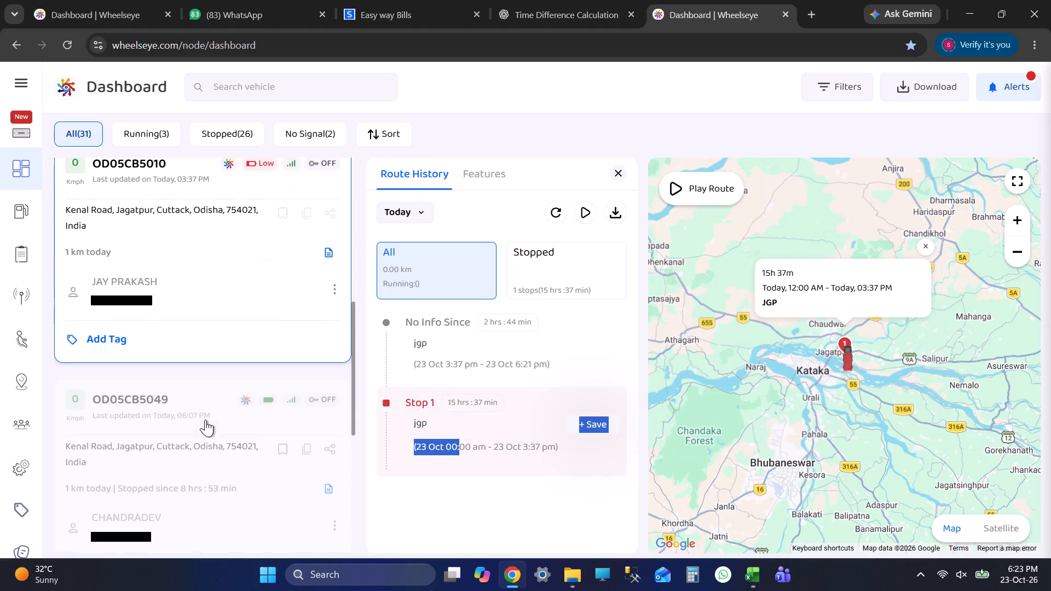
{"action": "left_click", "coordinate": [215, 418]}
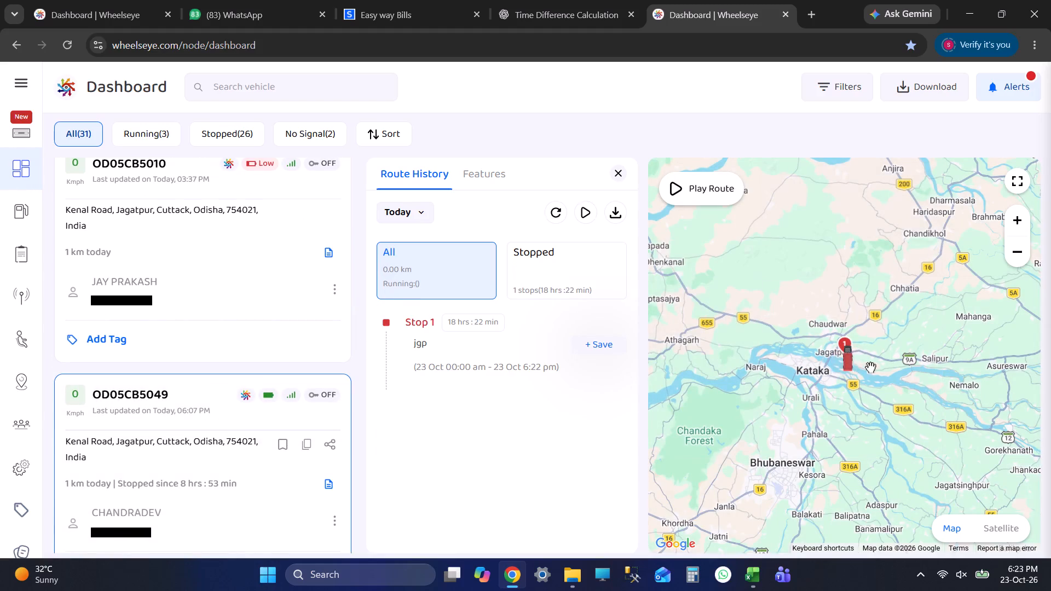
{"action": "scroll", "coordinate": [241, 442], "scroll_direction": "down", "scroll_amount": 4}
{"action": "left_click", "coordinate": [200, 384]}
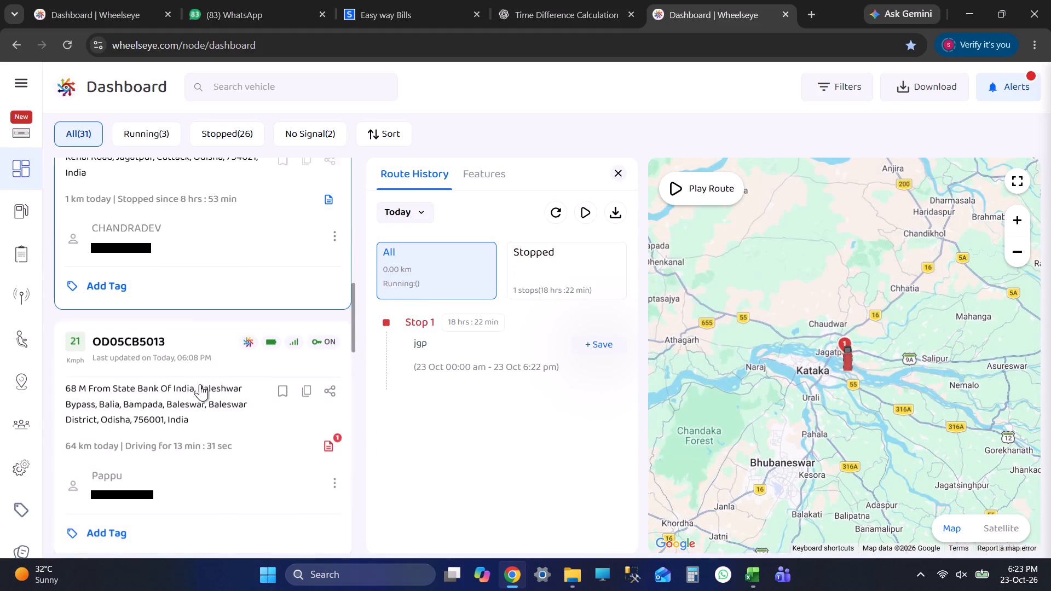
{"action": "left_click_drag", "start_coordinate": [874, 256], "coordinate": [827, 333]}
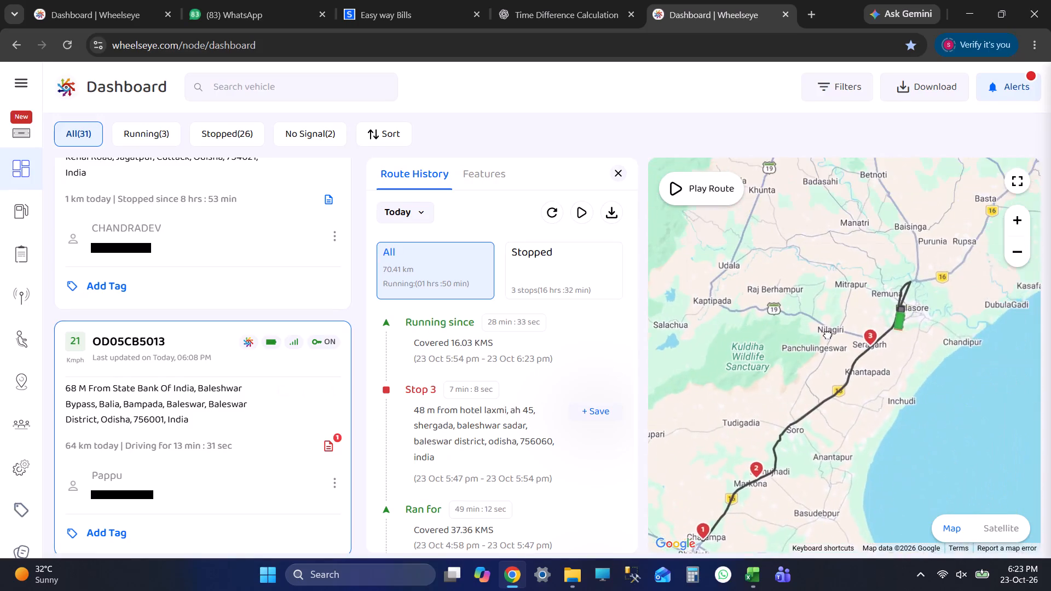
{"action": "scroll", "coordinate": [886, 331], "scroll_direction": "up", "scroll_amount": 6}
{"action": "scroll", "coordinate": [873, 358], "scroll_direction": "down", "scroll_amount": 4}
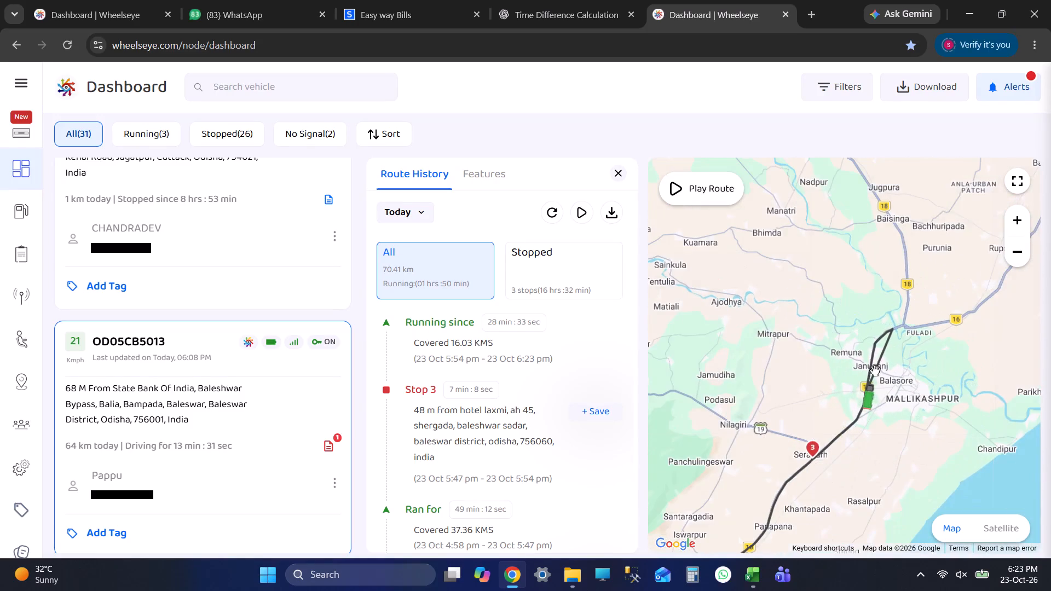
{"action": "scroll", "coordinate": [898, 341], "scroll_direction": "up", "scroll_amount": 4}
{"action": "scroll", "coordinate": [218, 413], "scroll_direction": "down", "scroll_amount": 1}
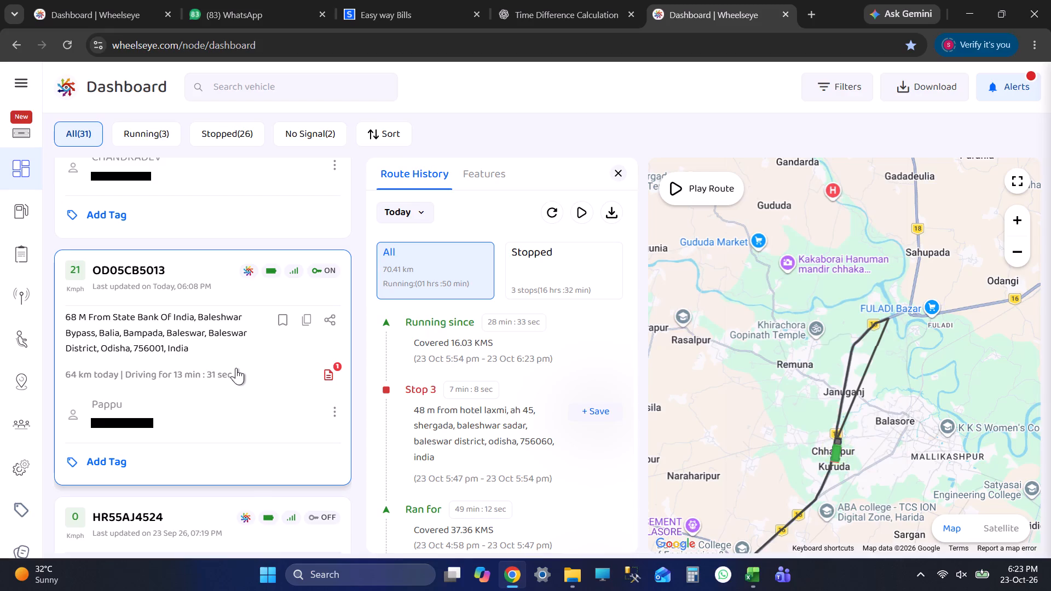
{"action": "scroll", "coordinate": [236, 368], "scroll_direction": "down", "scroll_amount": 2}
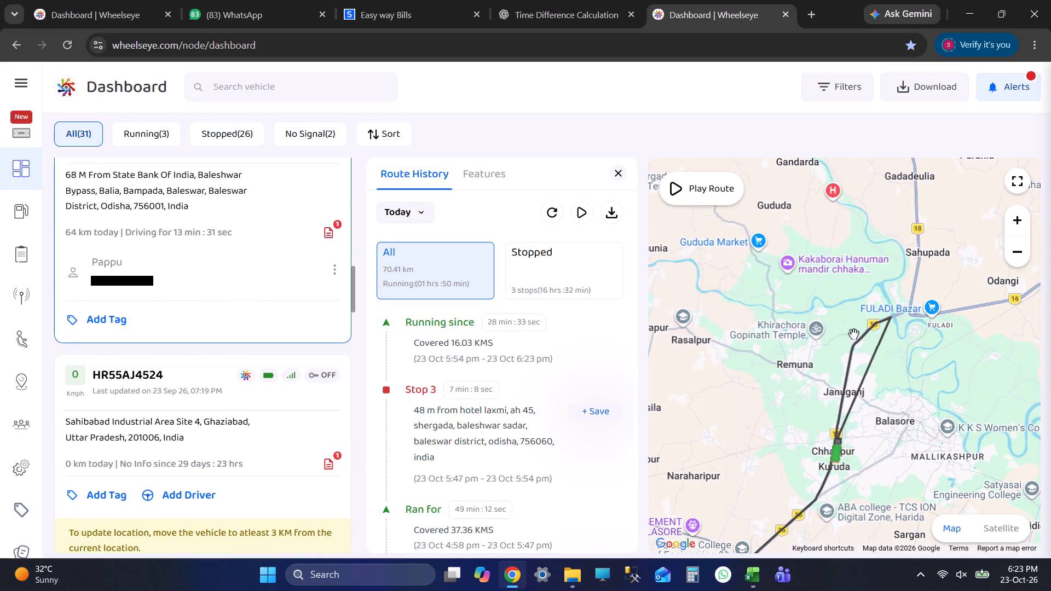
{"action": "scroll", "coordinate": [876, 321], "scroll_direction": "up", "scroll_amount": 7}
{"action": "left_click_drag", "start_coordinate": [922, 330], "coordinate": [842, 406]}
{"action": "scroll", "coordinate": [846, 392], "scroll_direction": "down", "scroll_amount": 1}
{"action": "scroll", "coordinate": [845, 397], "scroll_direction": "up", "scroll_amount": 1}
{"action": "scroll", "coordinate": [842, 398], "scroll_direction": "down", "scroll_amount": 6}
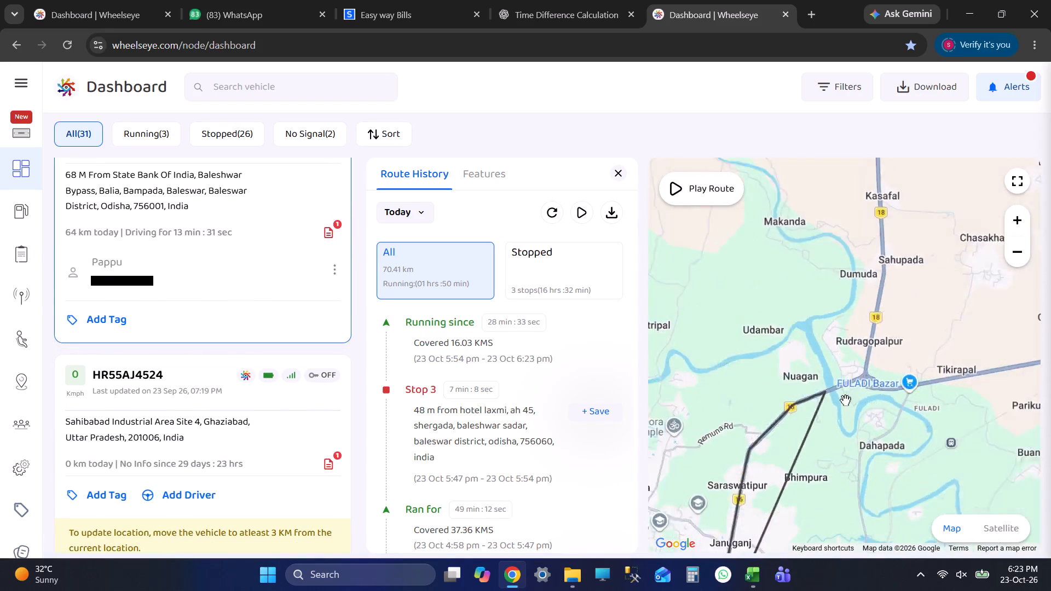
{"action": "scroll", "coordinate": [845, 400], "scroll_direction": "down", "scroll_amount": 4}
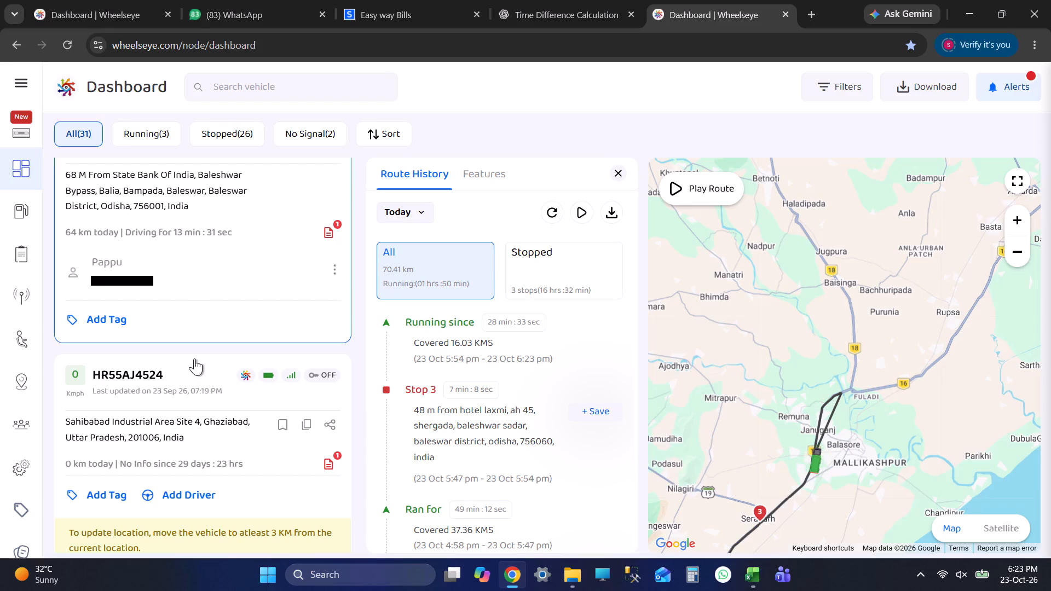
{"action": "scroll", "coordinate": [211, 390], "scroll_direction": "down", "scroll_amount": 4}
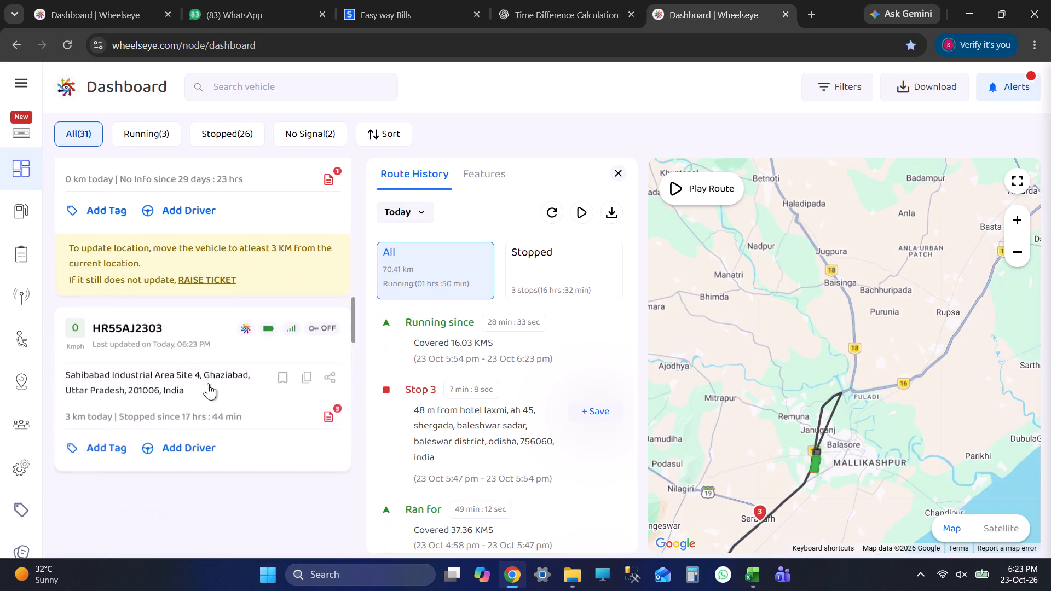
{"action": "scroll", "coordinate": [209, 378], "scroll_direction": "down", "scroll_amount": 2}
{"action": "left_click", "coordinate": [182, 376]}
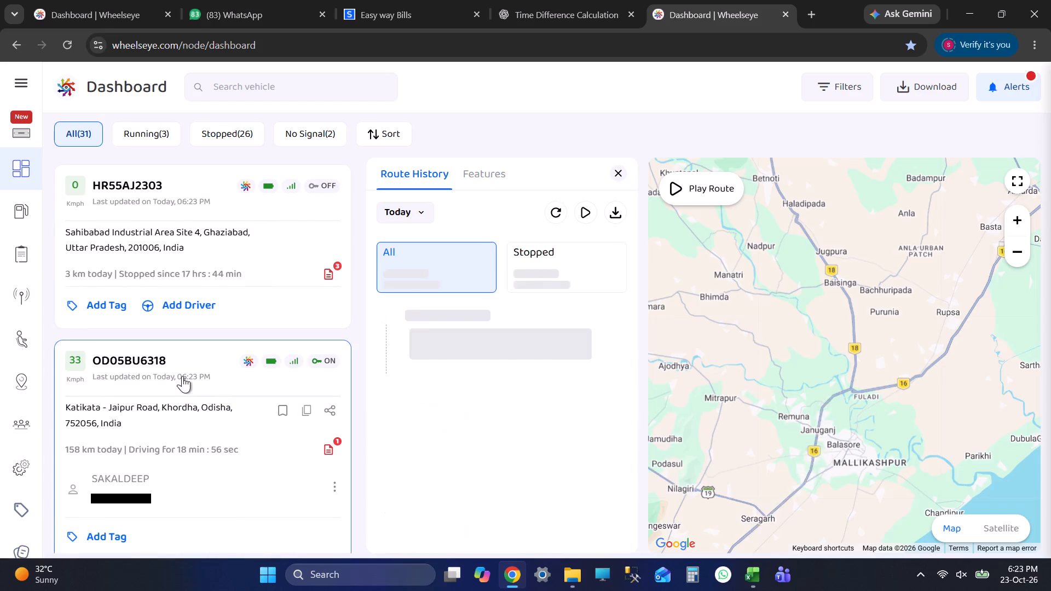
{"action": "left_click_drag", "start_coordinate": [967, 211], "coordinate": [891, 300]}
{"action": "scroll", "coordinate": [839, 356], "scroll_direction": "up", "scroll_amount": 2}
{"action": "left_click", "coordinate": [503, 430]}
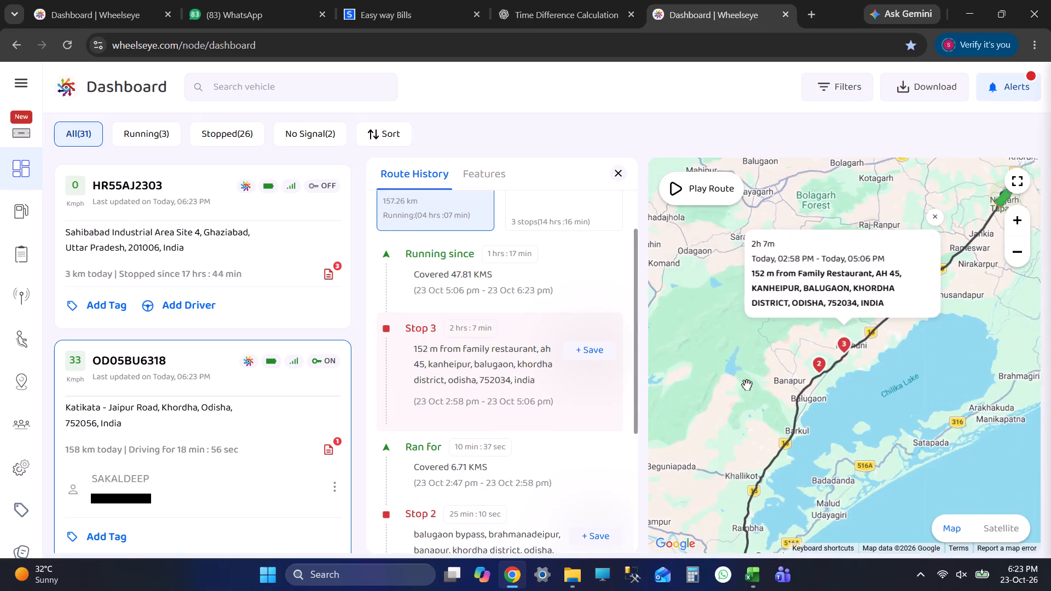
{"action": "left_click_drag", "start_coordinate": [939, 332], "coordinate": [823, 463]}
{"action": "scroll", "coordinate": [891, 309], "scroll_direction": "up", "scroll_amount": 7}
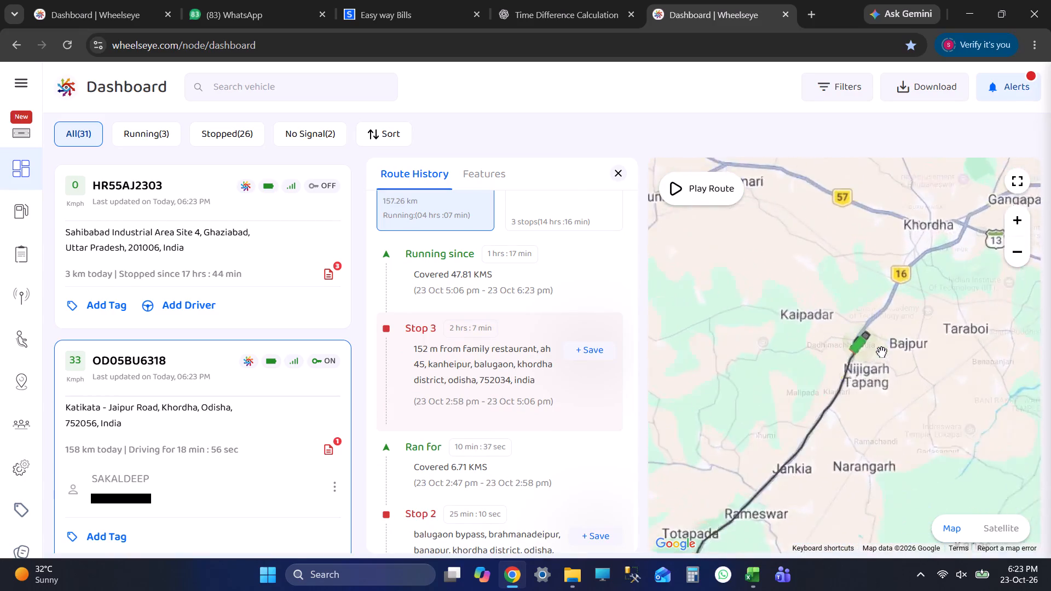
{"action": "scroll", "coordinate": [856, 348], "scroll_direction": "up", "scroll_amount": 2}
{"action": "scroll", "coordinate": [552, 371], "scroll_direction": "down", "scroll_amount": 2}
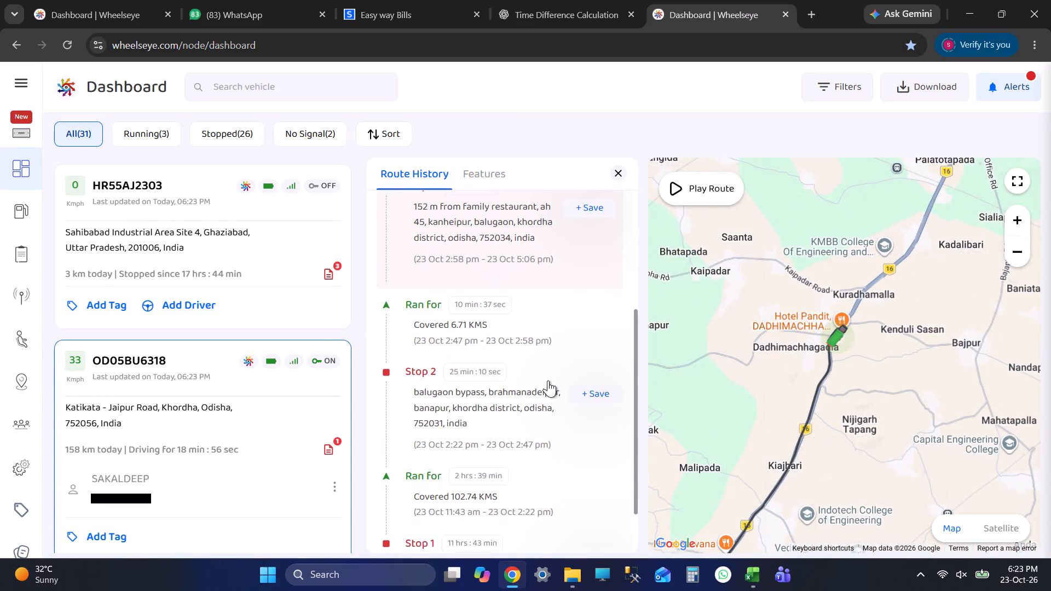
{"action": "scroll", "coordinate": [540, 385], "scroll_direction": "up", "scroll_amount": 2}
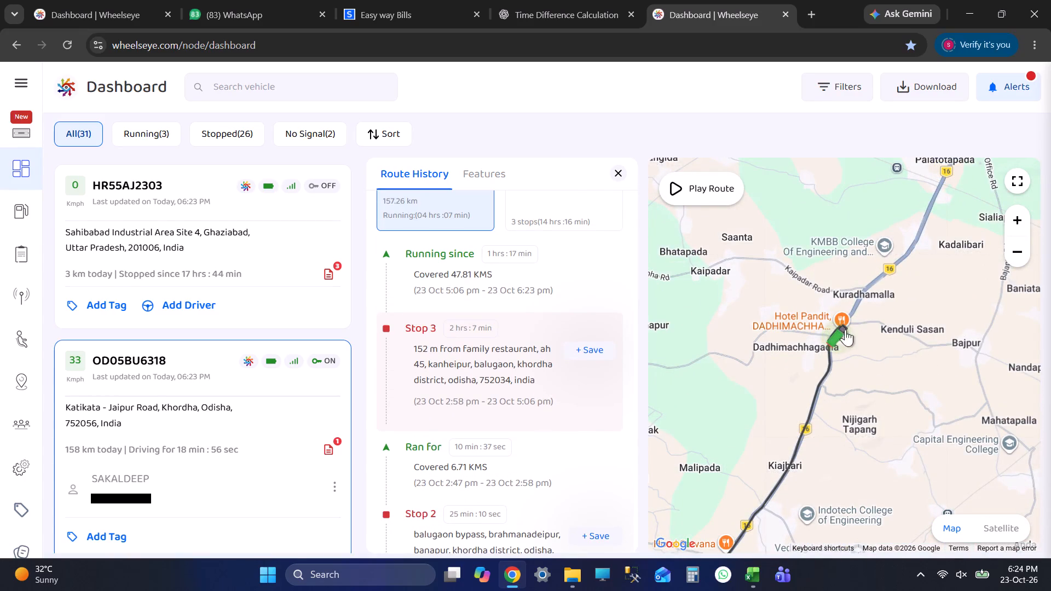
{"action": "scroll", "coordinate": [861, 328], "scroll_direction": "up", "scroll_amount": 6}
{"action": "scroll", "coordinate": [804, 337], "scroll_direction": "up", "scroll_amount": 1}
{"action": "left_click_drag", "start_coordinate": [858, 338], "coordinate": [857, 344]}
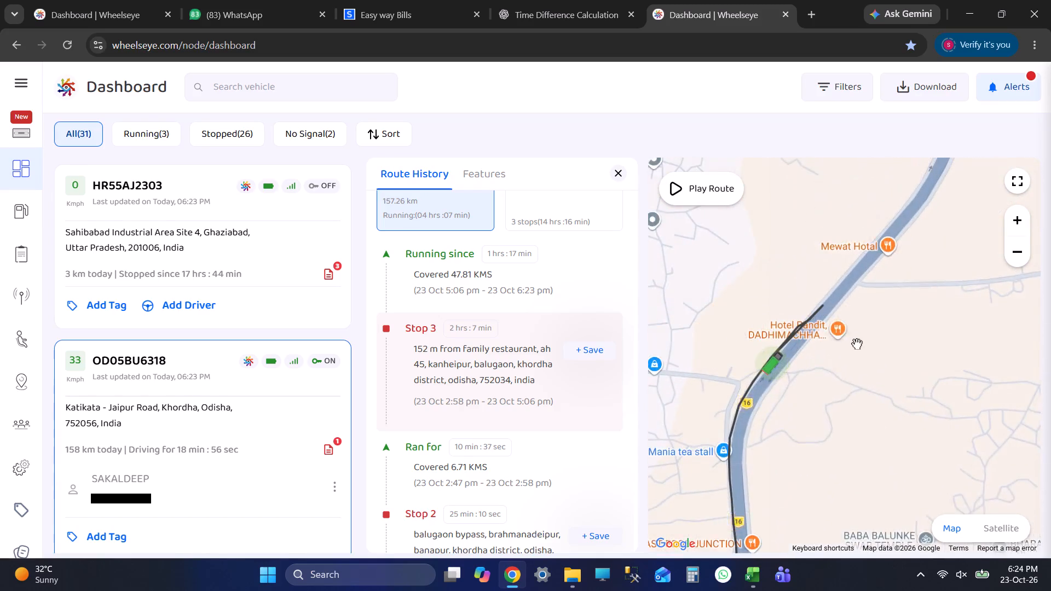
{"action": "left_click_drag", "start_coordinate": [857, 344], "coordinate": [828, 420]}
{"action": "left_click", "coordinate": [1009, 523]}
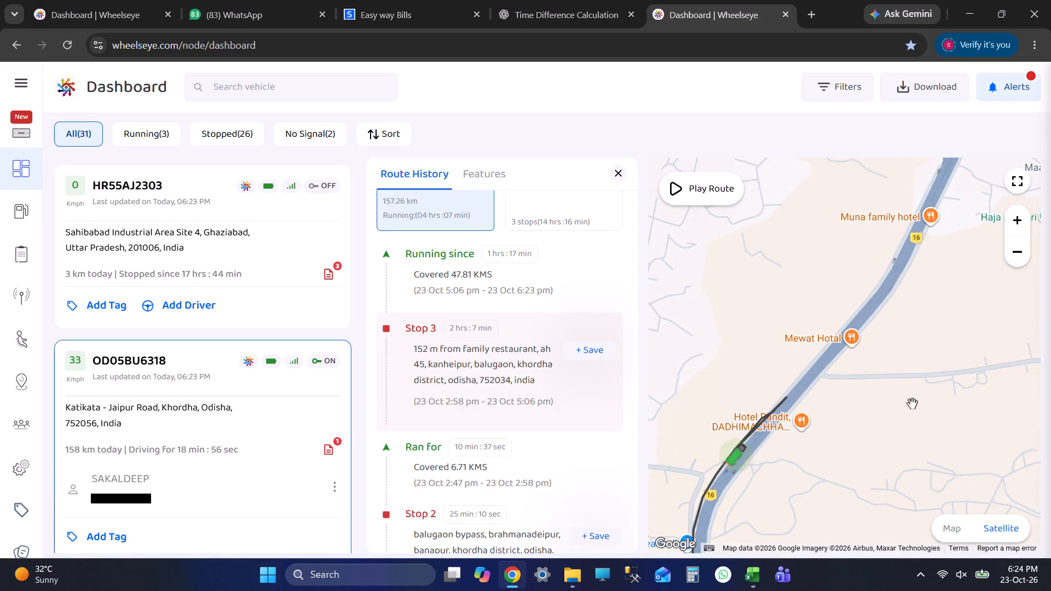
{"action": "scroll", "coordinate": [900, 393], "scroll_direction": "down", "scroll_amount": 1}
{"action": "scroll", "coordinate": [898, 395], "scroll_direction": "up", "scroll_amount": 1}
{"action": "scroll", "coordinate": [897, 396], "scroll_direction": "down", "scroll_amount": 2}
{"action": "left_click_drag", "start_coordinate": [882, 389], "coordinate": [852, 491]}
{"action": "scroll", "coordinate": [859, 461], "scroll_direction": "down", "scroll_amount": 4}
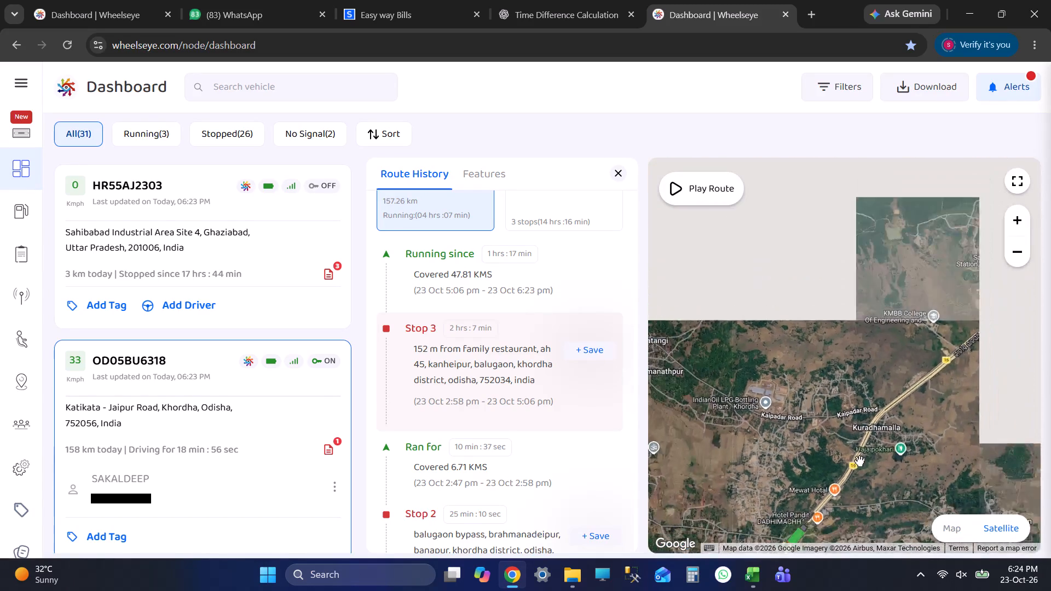
{"action": "scroll", "coordinate": [864, 448], "scroll_direction": "down", "scroll_amount": 7}
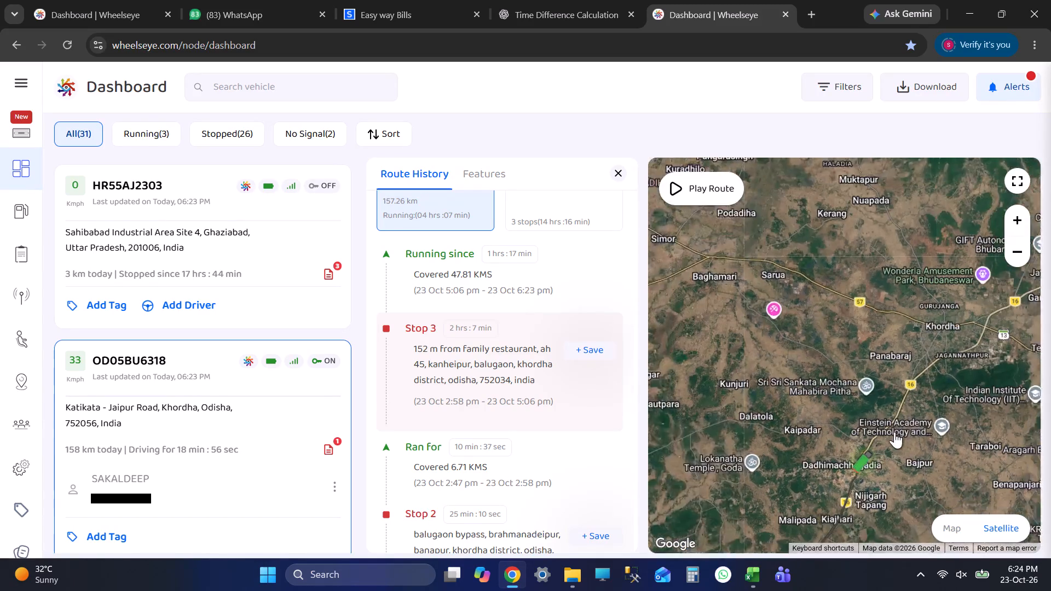
{"action": "left_click_drag", "start_coordinate": [942, 401], "coordinate": [788, 494]}
{"action": "left_click_drag", "start_coordinate": [909, 328], "coordinate": [902, 350]}
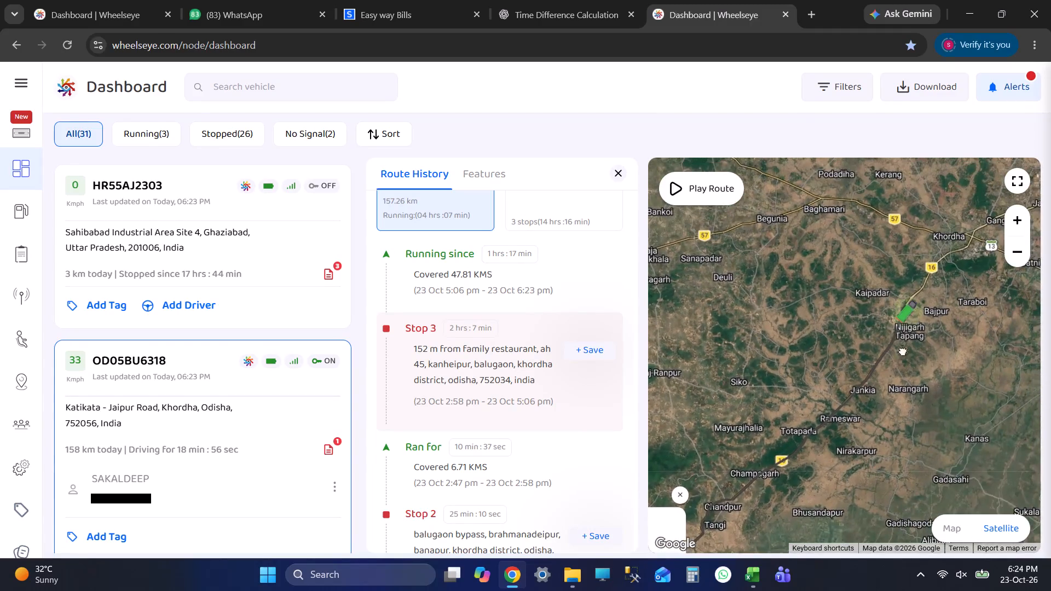
{"action": "left_click_drag", "start_coordinate": [902, 350], "coordinate": [845, 401]}
{"action": "scroll", "coordinate": [854, 374], "scroll_direction": "up", "scroll_amount": 3}
{"action": "scroll", "coordinate": [857, 371], "scroll_direction": "down", "scroll_amount": 4}
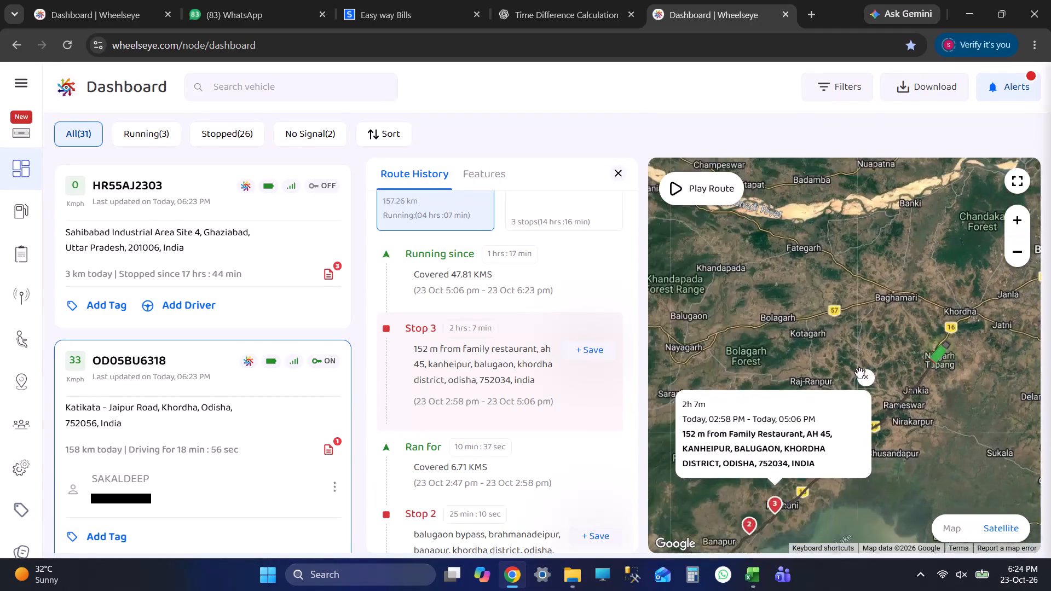
{"action": "scroll", "coordinate": [168, 416], "scroll_direction": "down", "scroll_amount": 5}
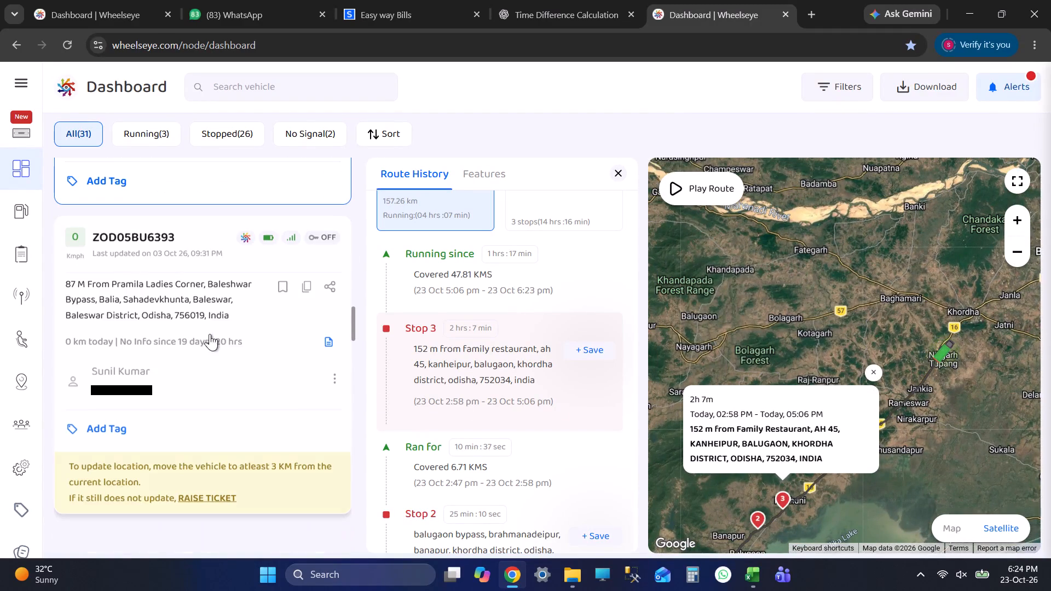
{"action": "scroll", "coordinate": [227, 326], "scroll_direction": "down", "scroll_amount": 4}
{"action": "left_click", "coordinate": [200, 329]}
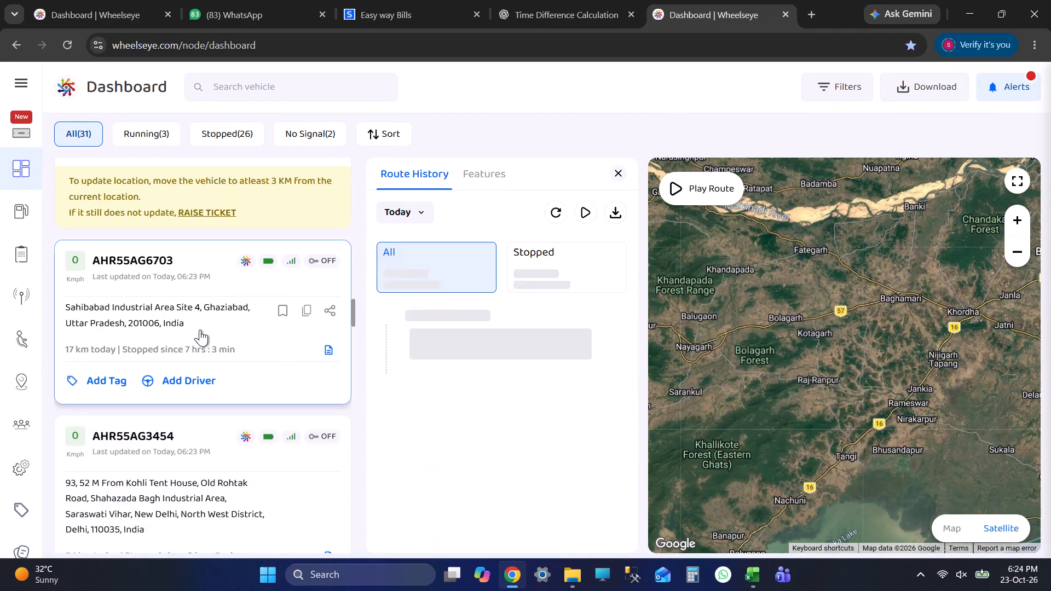
{"action": "scroll", "coordinate": [221, 355], "scroll_direction": "down", "scroll_amount": 2}
{"action": "left_click", "coordinate": [221, 344]}
{"action": "scroll", "coordinate": [225, 352], "scroll_direction": "down", "scroll_amount": 3}
{"action": "left_click", "coordinate": [227, 327]}
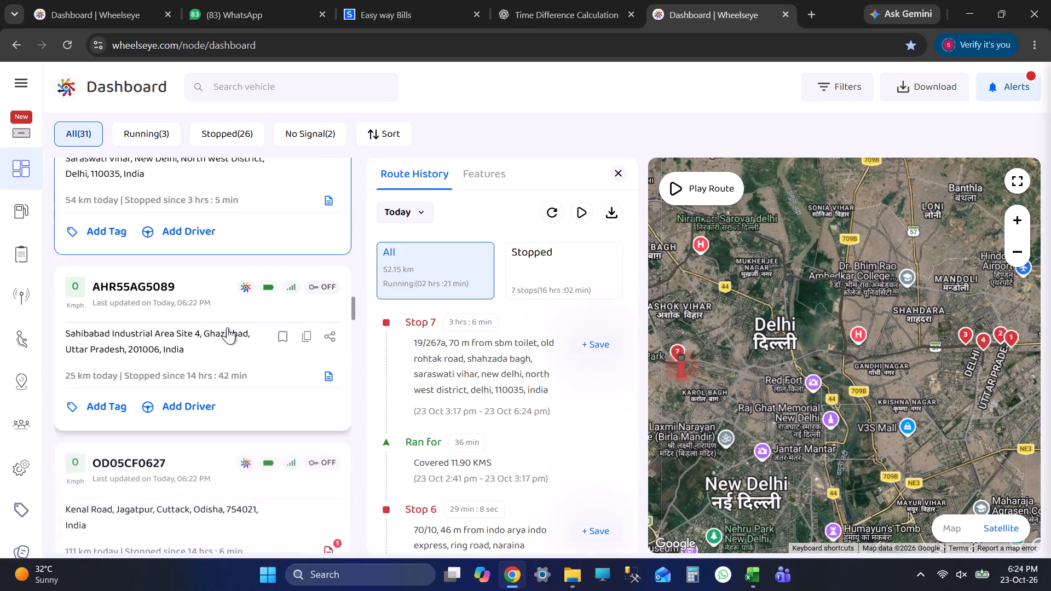
{"action": "scroll", "coordinate": [242, 345], "scroll_direction": "down", "scroll_amount": 2}
{"action": "left_click", "coordinate": [233, 356]}
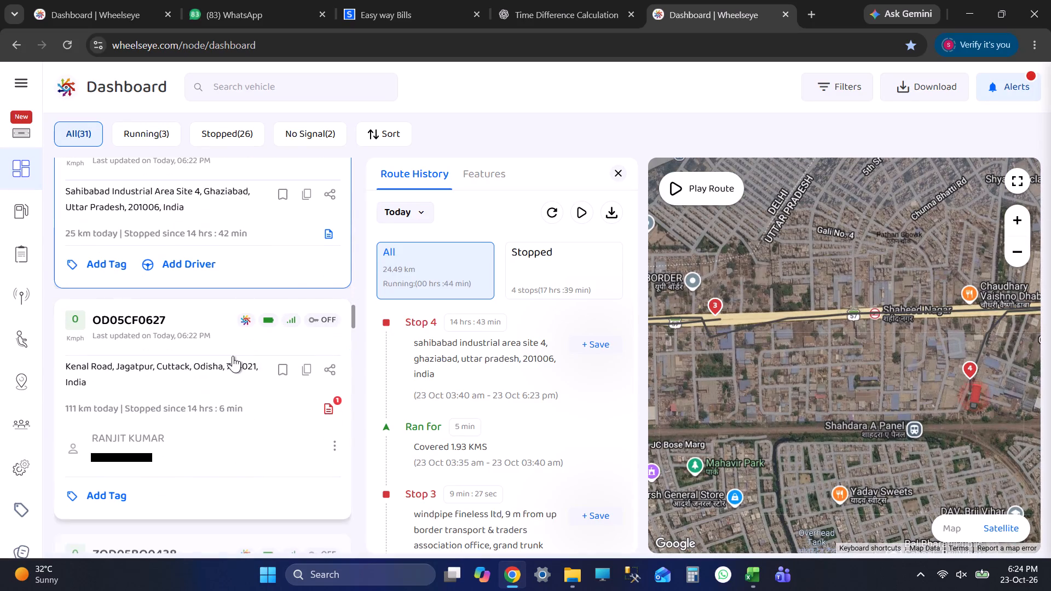
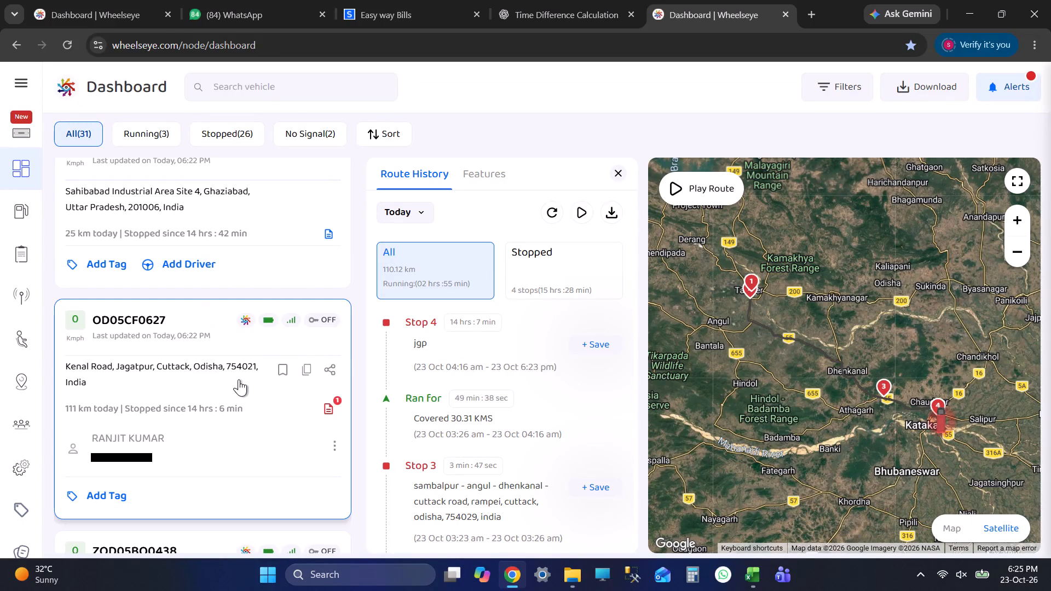
{"action": "scroll", "coordinate": [239, 379], "scroll_direction": "down", "scroll_amount": 1}
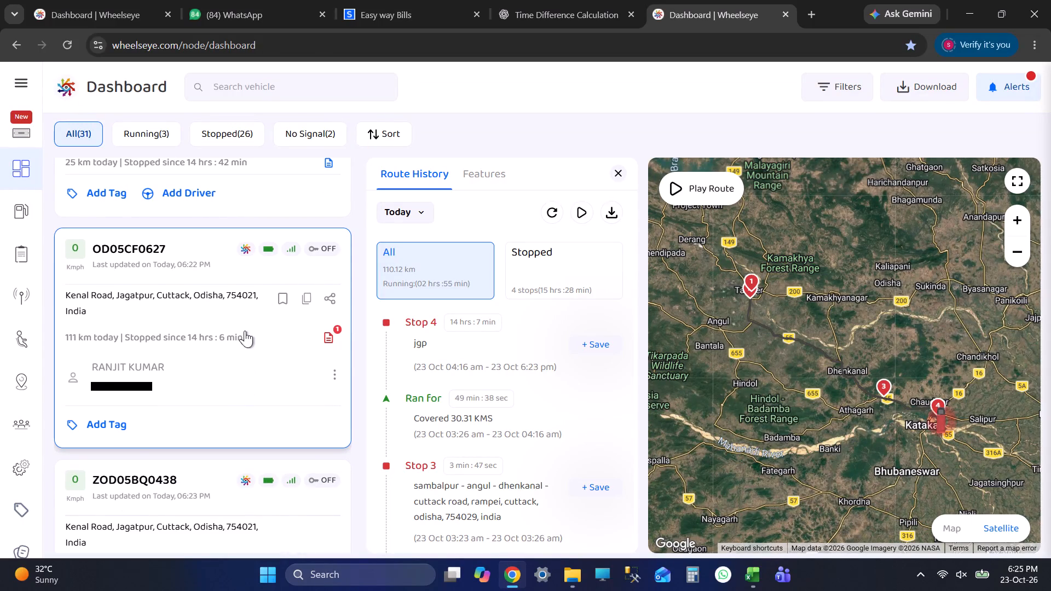
{"action": "scroll", "coordinate": [250, 341], "scroll_direction": "down", "scroll_amount": 1}
{"action": "left_click", "coordinate": [165, 433]}
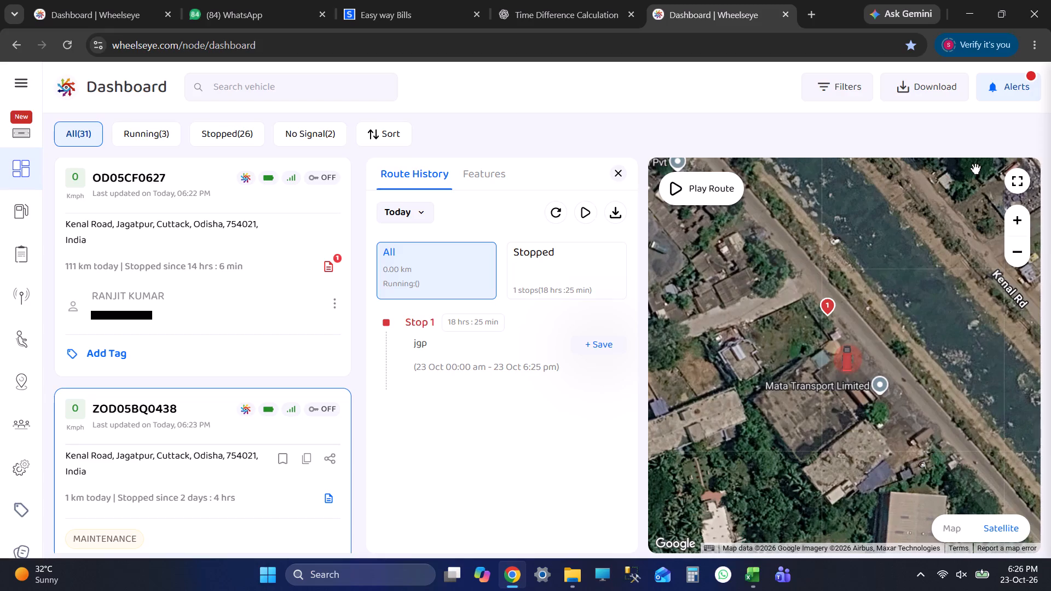
{"action": "scroll", "coordinate": [245, 430], "scroll_direction": "down", "scroll_amount": 6}
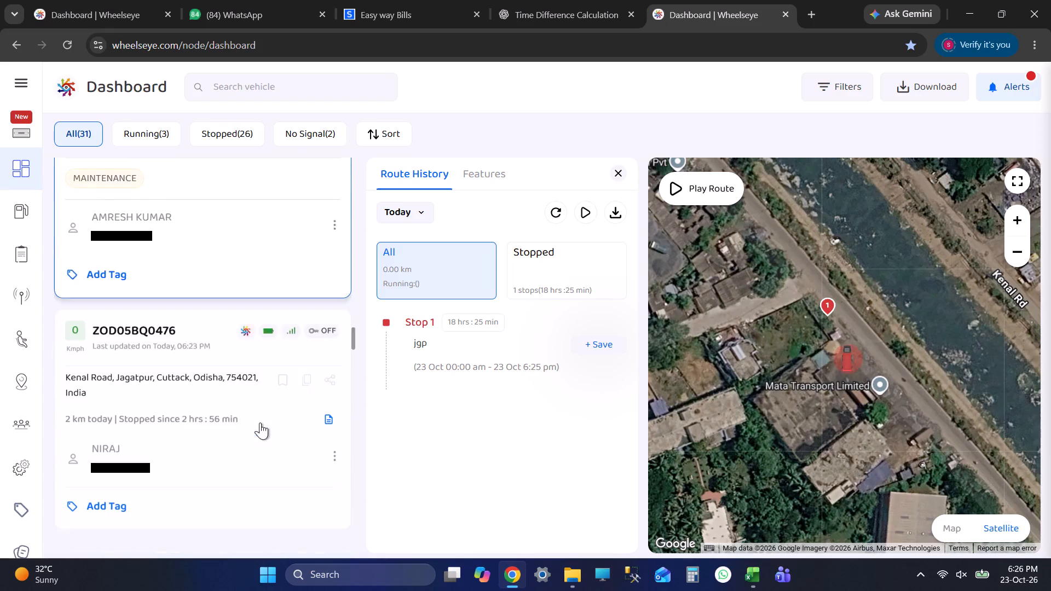
{"action": "left_click", "coordinate": [197, 374]}
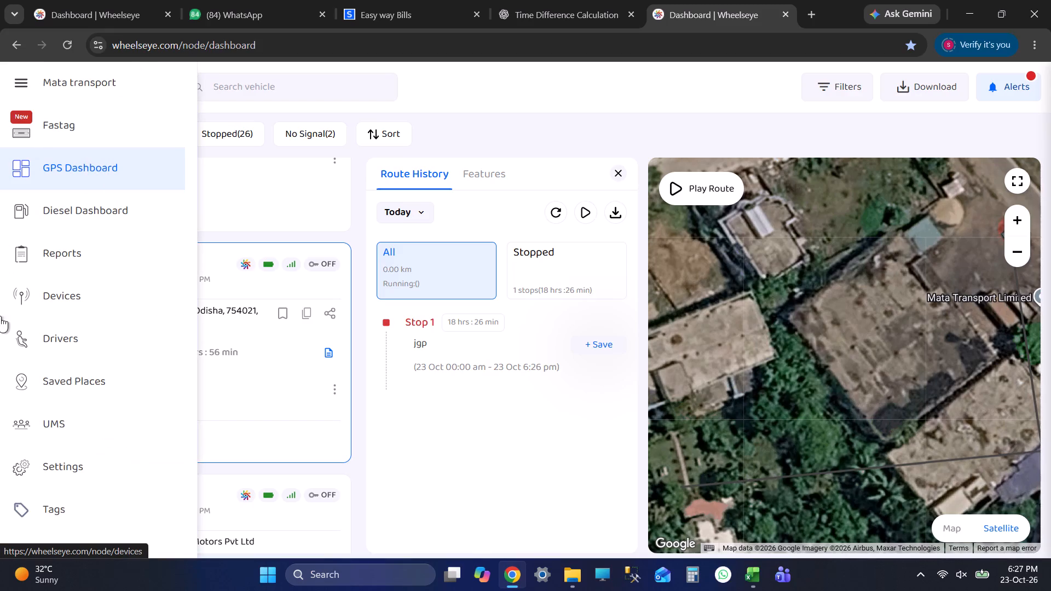
{"action": "scroll", "coordinate": [273, 373], "scroll_direction": "down", "scroll_amount": 2}
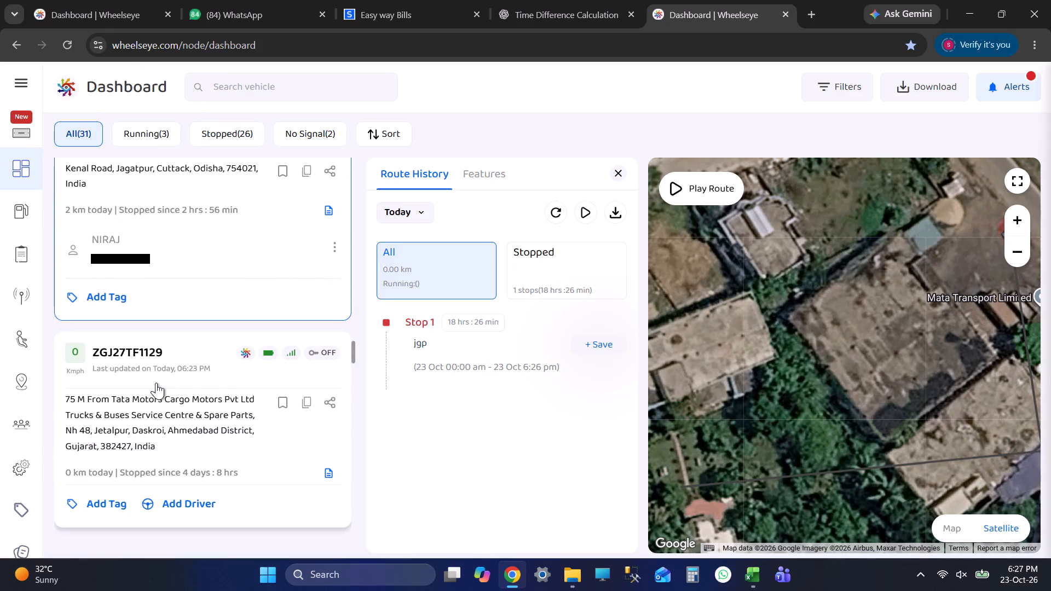
{"action": "scroll", "coordinate": [216, 346], "scroll_direction": "up", "scroll_amount": 4}
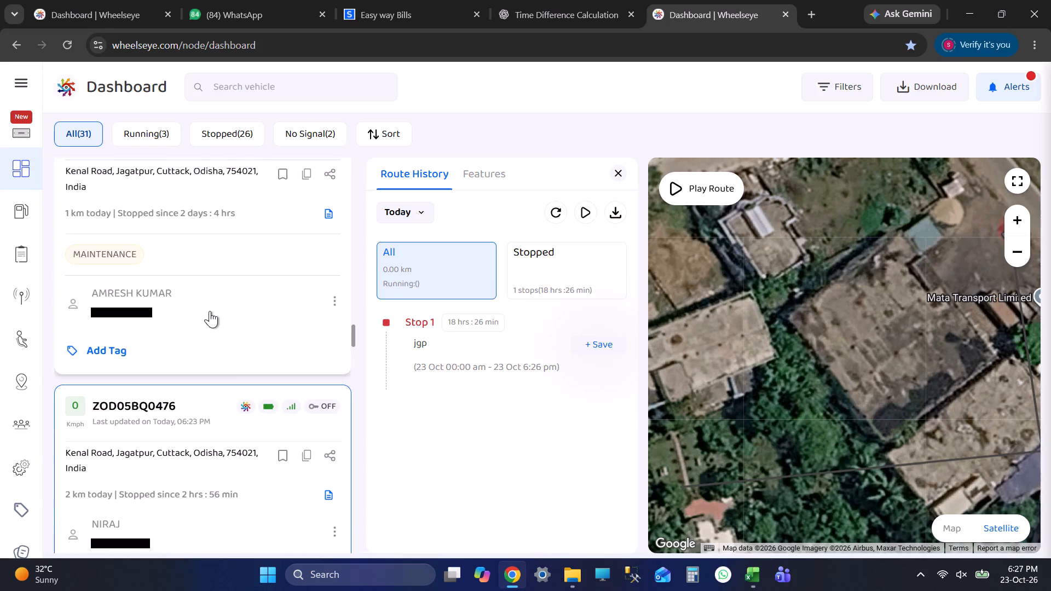
{"action": "left_click", "coordinate": [210, 311]}
{"action": "scroll", "coordinate": [206, 311], "scroll_direction": "up", "scroll_amount": 3}
{"action": "scroll", "coordinate": [223, 339], "scroll_direction": "down", "scroll_amount": 6}
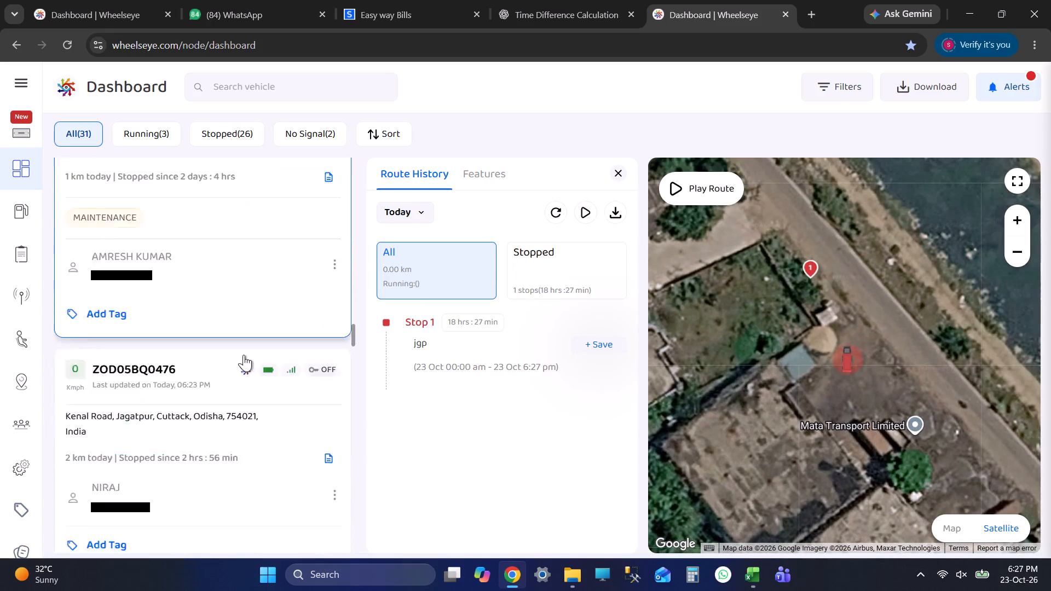
{"action": "left_click", "coordinate": [187, 270]}
{"action": "scroll", "coordinate": [197, 275], "scroll_direction": "down", "scroll_amount": 7}
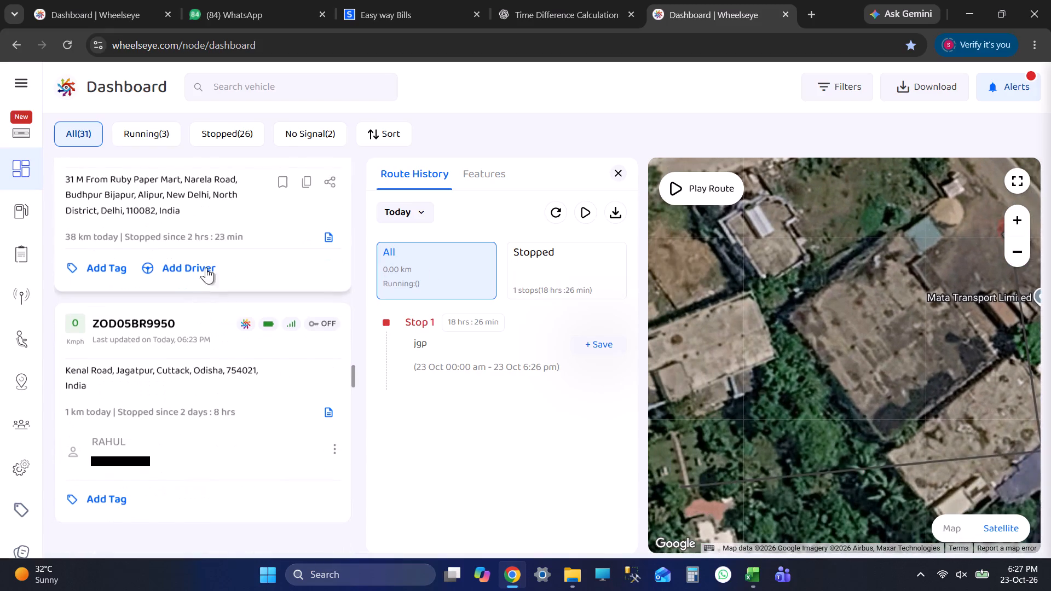
{"action": "scroll", "coordinate": [213, 292], "scroll_direction": "down", "scroll_amount": 2}
{"action": "left_click", "coordinate": [228, 294]}
{"action": "scroll", "coordinate": [272, 367], "scroll_direction": "down", "scroll_amount": 3}
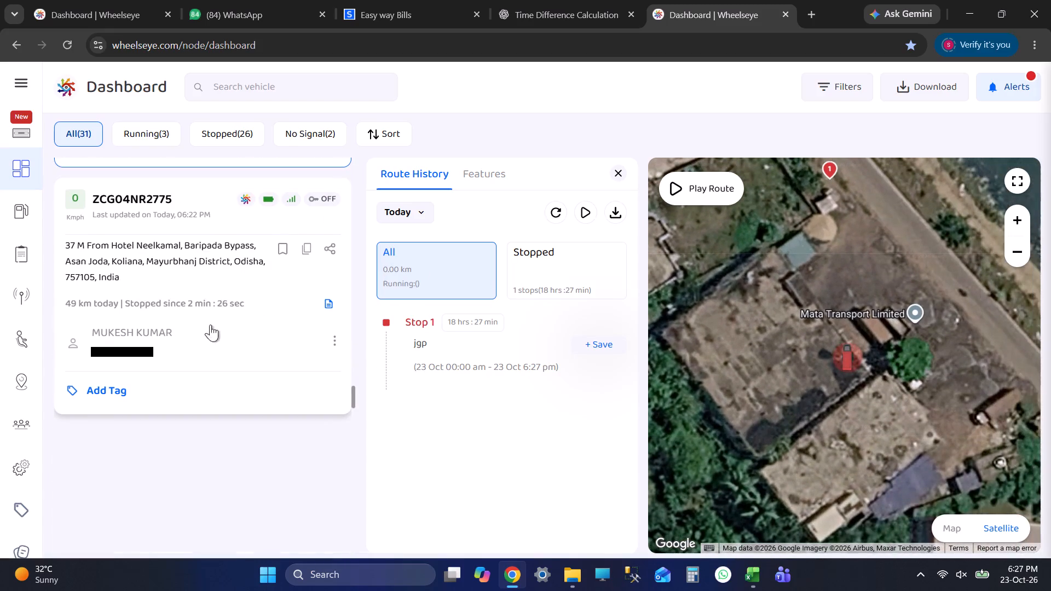
{"action": "left_click", "coordinate": [206, 286]}
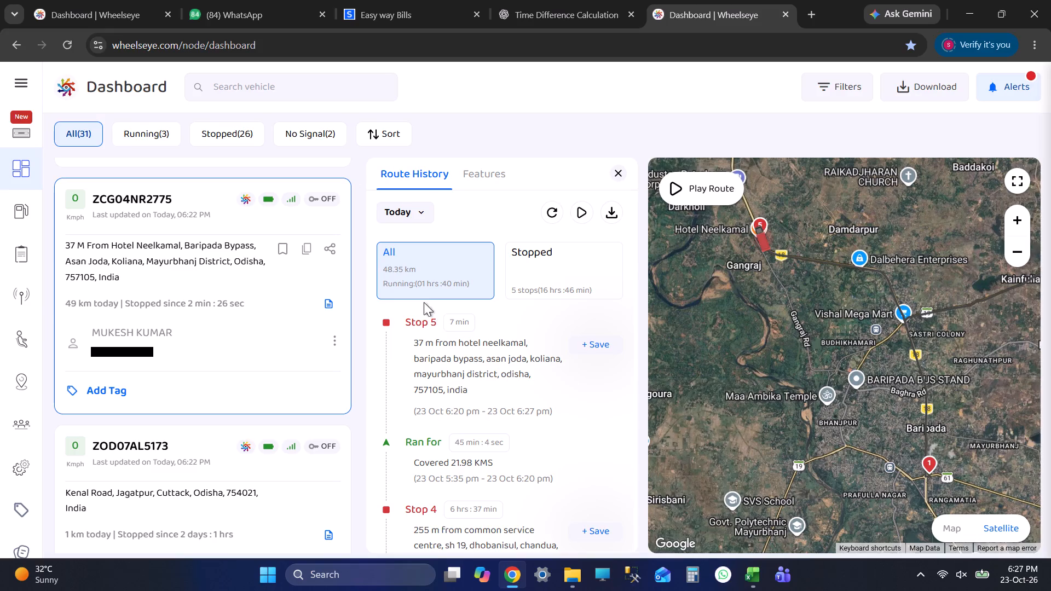
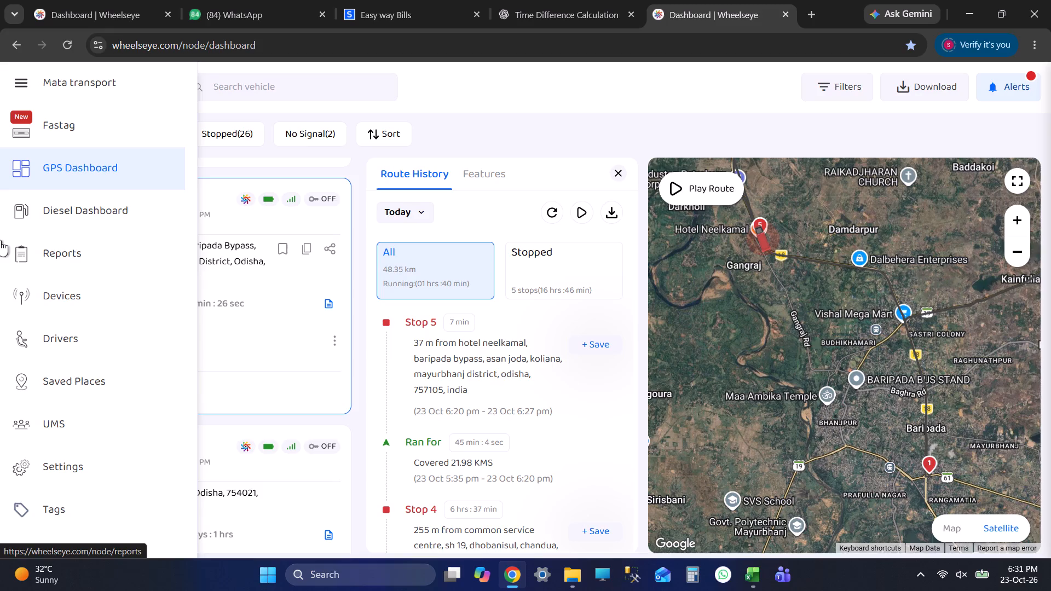
{"action": "scroll", "coordinate": [231, 375], "scroll_direction": "down", "scroll_amount": 2}
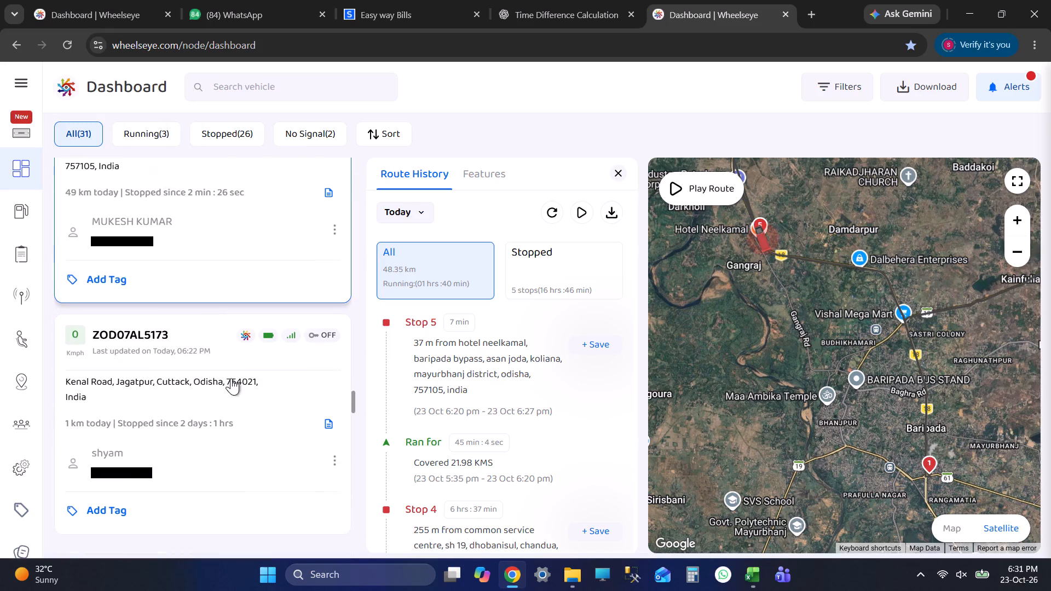
{"action": "left_click", "coordinate": [197, 348]}
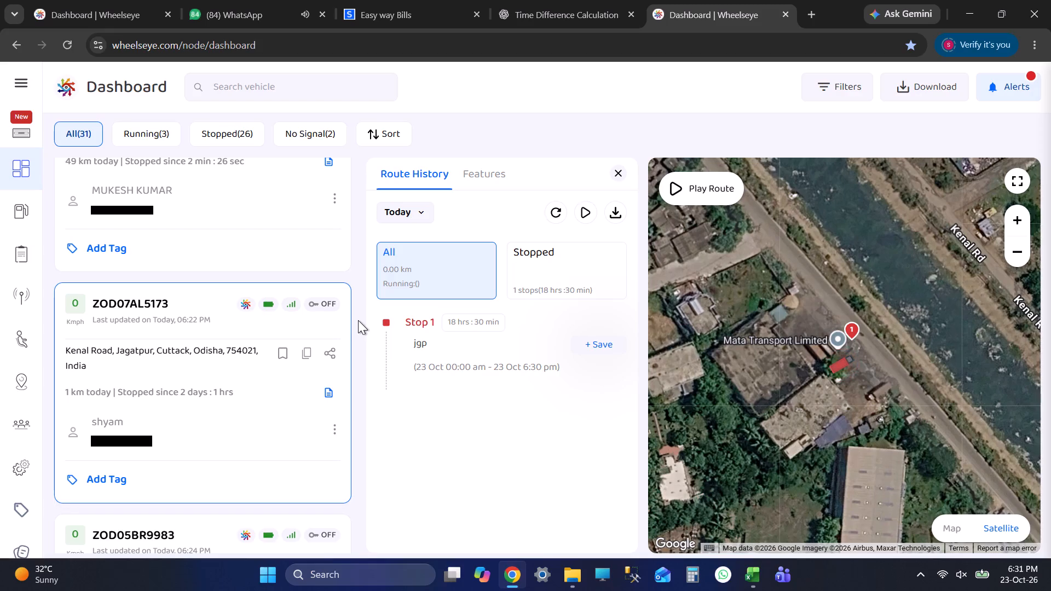
{"action": "left_click_drag", "start_coordinate": [481, 335], "coordinate": [468, 337]}
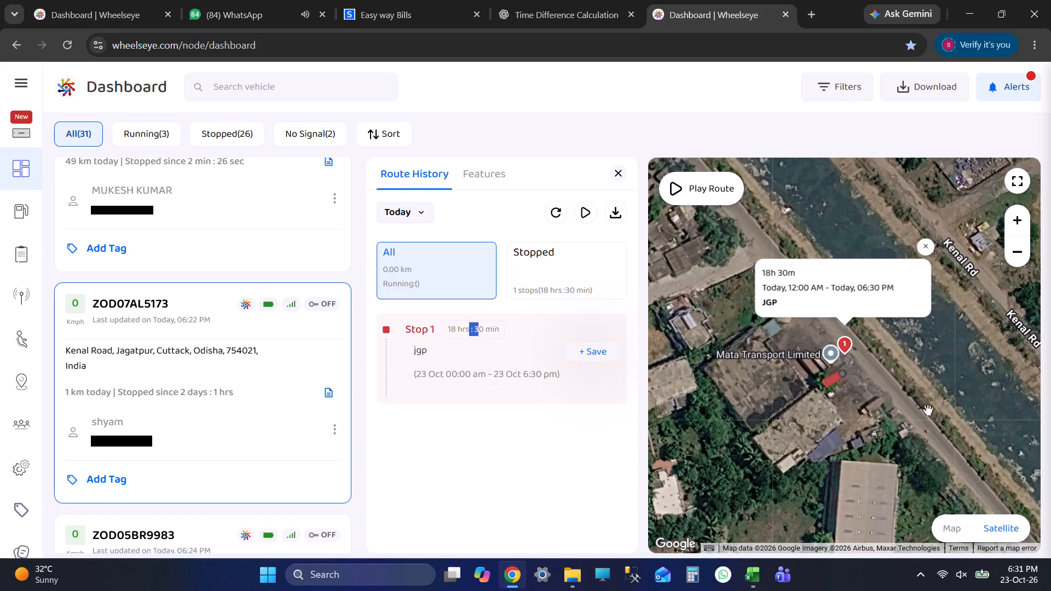
{"action": "scroll", "coordinate": [166, 391], "scroll_direction": "down", "scroll_amount": 3}
{"action": "left_click", "coordinate": [195, 360]}
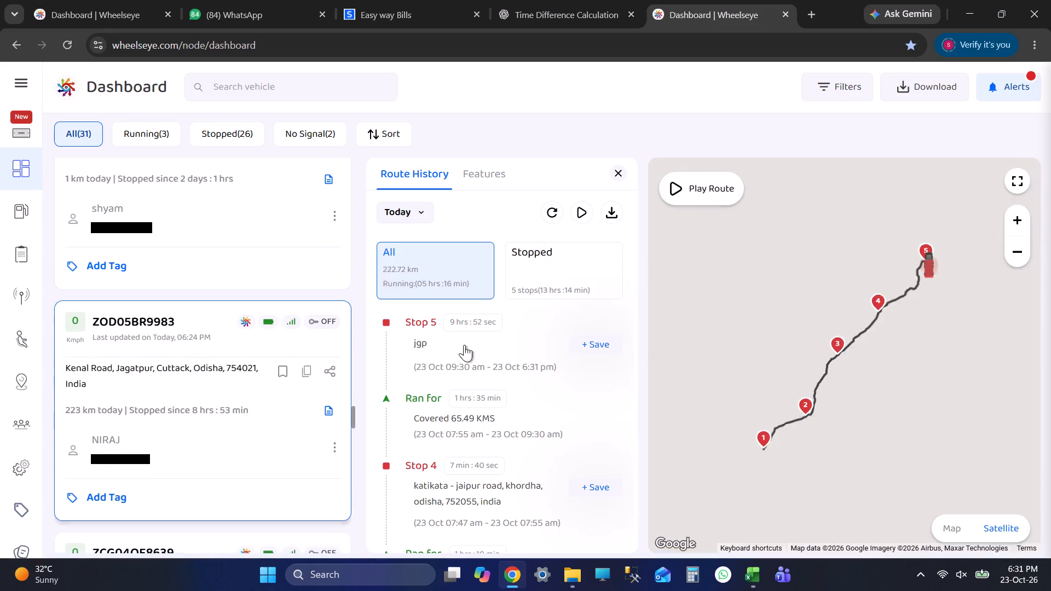
{"action": "scroll", "coordinate": [932, 261], "scroll_direction": "up", "scroll_amount": 17}
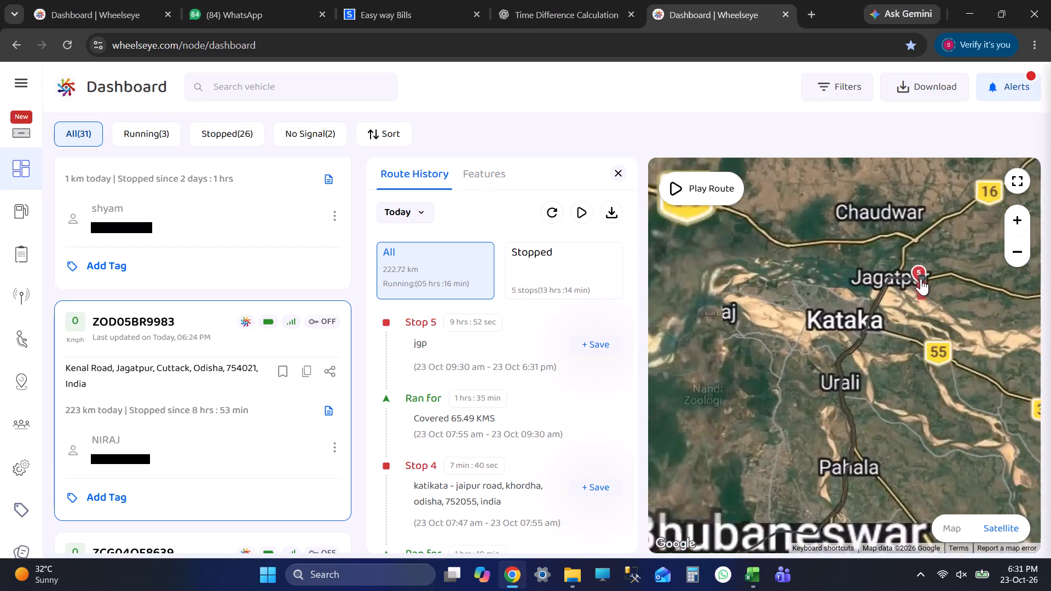
{"action": "scroll", "coordinate": [921, 279], "scroll_direction": "up", "scroll_amount": 10}
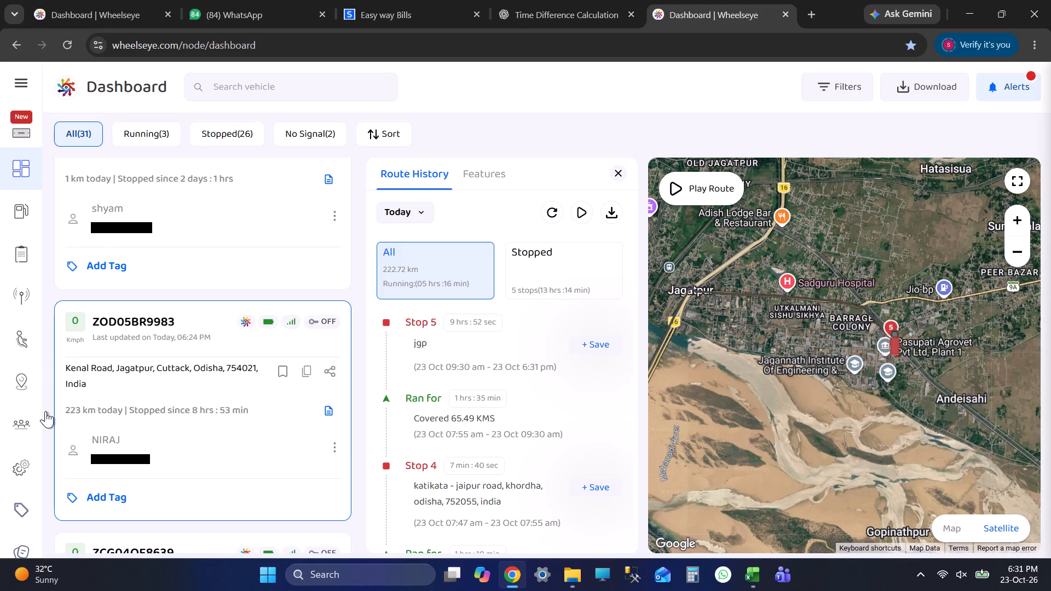
{"action": "scroll", "coordinate": [201, 414], "scroll_direction": "down", "scroll_amount": 3}
{"action": "left_click", "coordinate": [201, 386]}
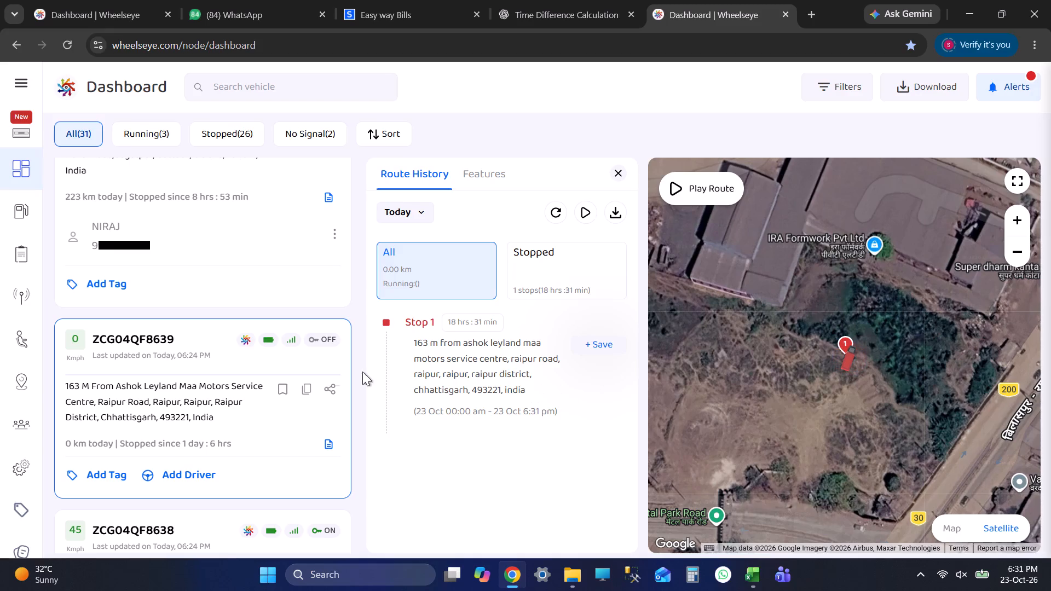
{"action": "scroll", "coordinate": [240, 344], "scroll_direction": "down", "scroll_amount": 2}
{"action": "scroll", "coordinate": [241, 335], "scroll_direction": "up", "scroll_amount": 2}
{"action": "scroll", "coordinate": [830, 287], "scroll_direction": "down", "scroll_amount": 2}
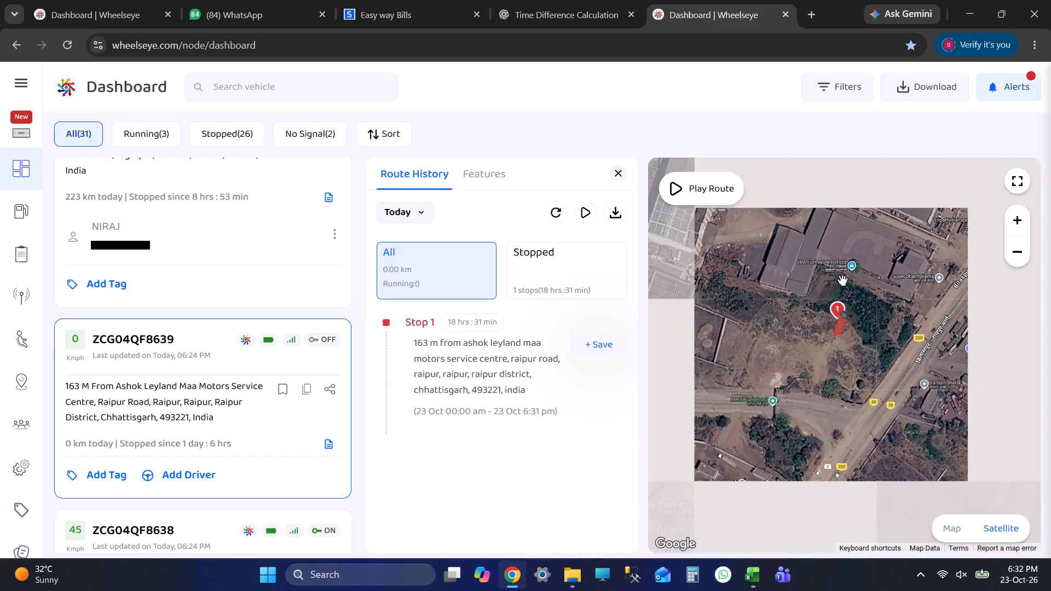
{"action": "scroll", "coordinate": [853, 310], "scroll_direction": "down", "scroll_amount": 2}
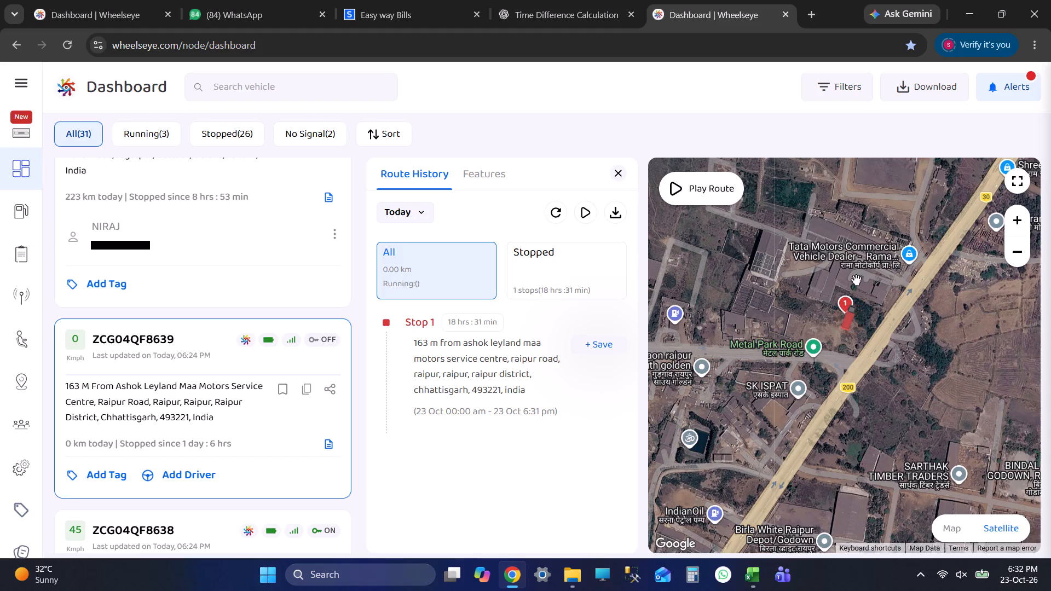
{"action": "scroll", "coordinate": [856, 280], "scroll_direction": "up", "scroll_amount": 2}
{"action": "scroll", "coordinate": [856, 288], "scroll_direction": "down", "scroll_amount": 10}
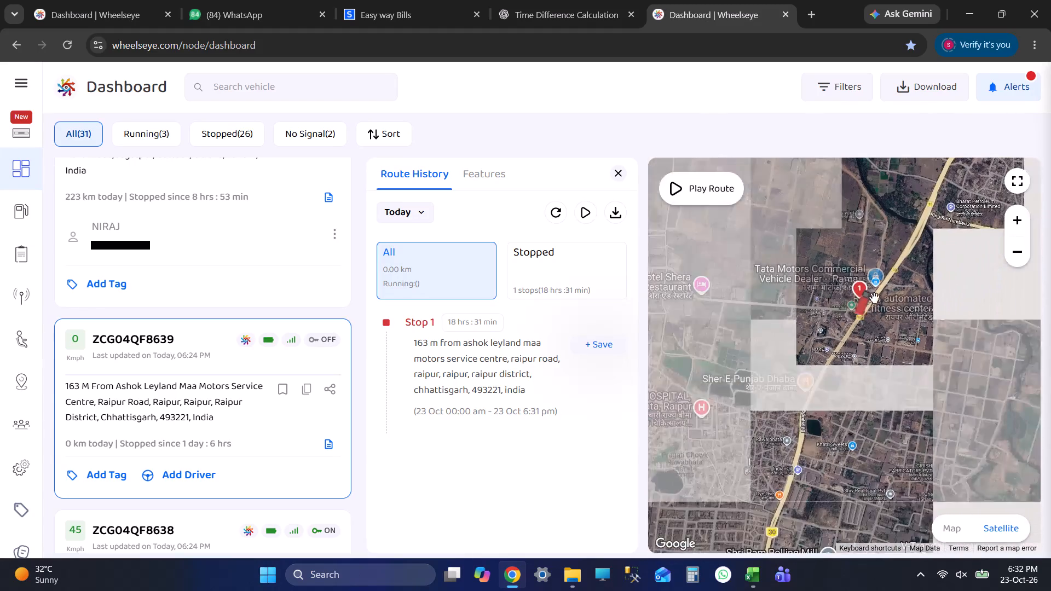
{"action": "scroll", "coordinate": [885, 291], "scroll_direction": "down", "scroll_amount": 3}
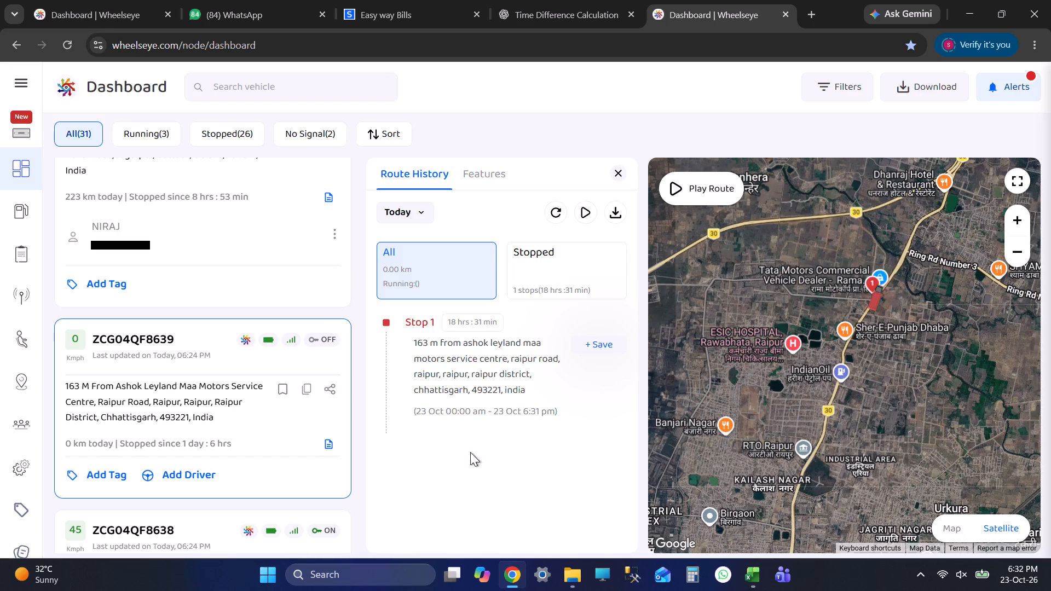
{"action": "scroll", "coordinate": [200, 467], "scroll_direction": "down", "scroll_amount": 3}
{"action": "left_click", "coordinate": [181, 327]}
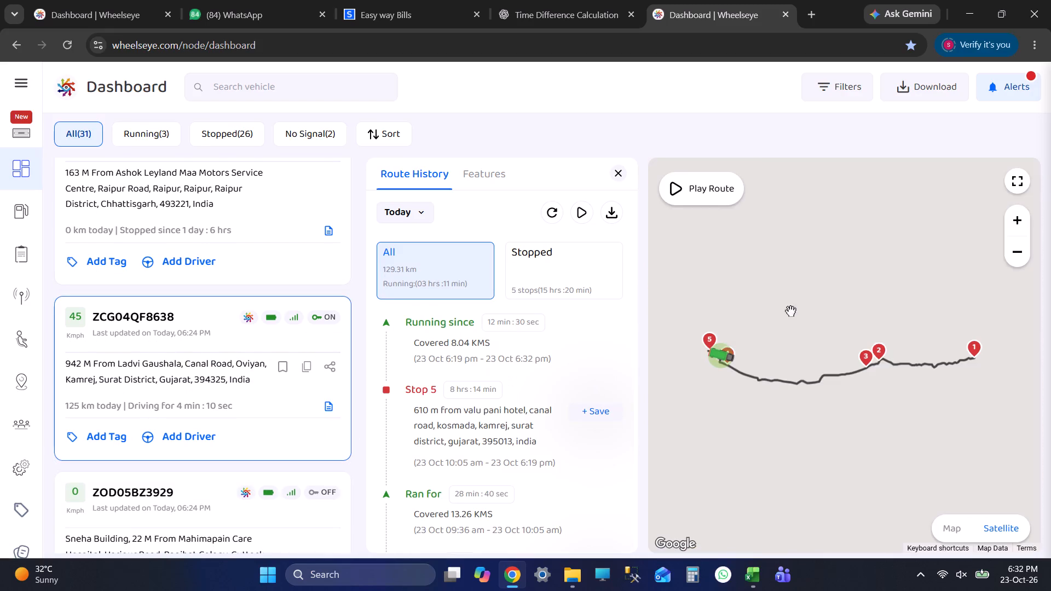
{"action": "scroll", "coordinate": [706, 357], "scroll_direction": "up", "scroll_amount": 3}
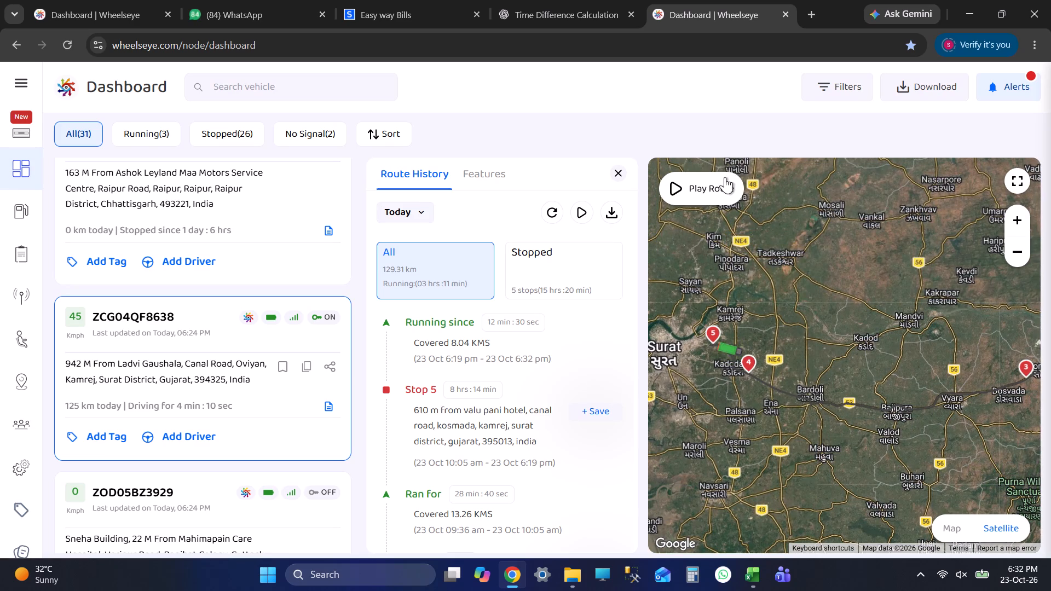
{"action": "scroll", "coordinate": [682, 373], "scroll_direction": "up", "scroll_amount": 8}
{"action": "scroll", "coordinate": [785, 252], "scroll_direction": "up", "scroll_amount": 3}
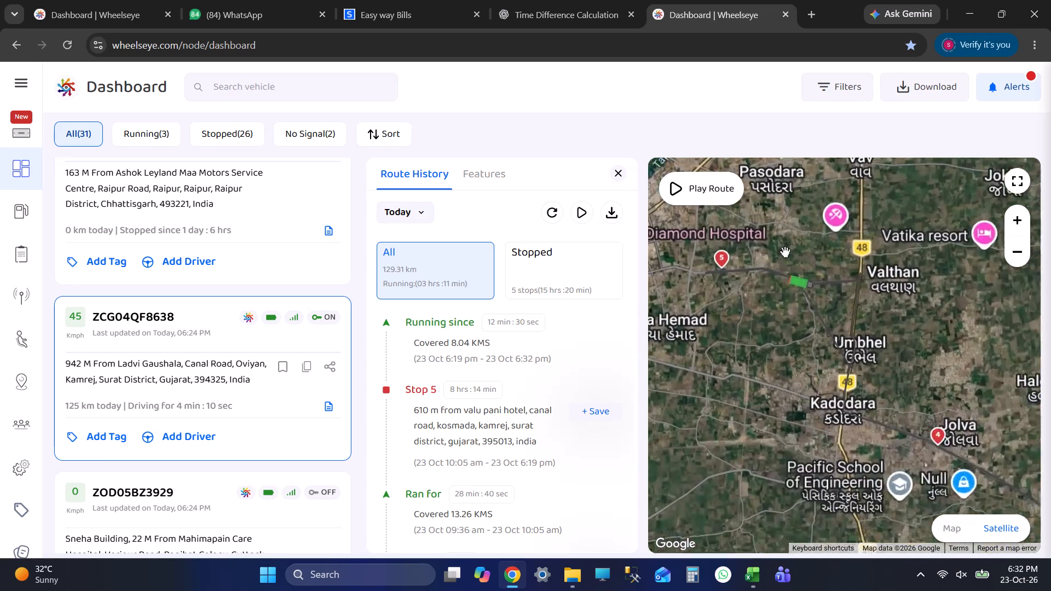
{"action": "scroll", "coordinate": [875, 266], "scroll_direction": "up", "scroll_amount": 4}
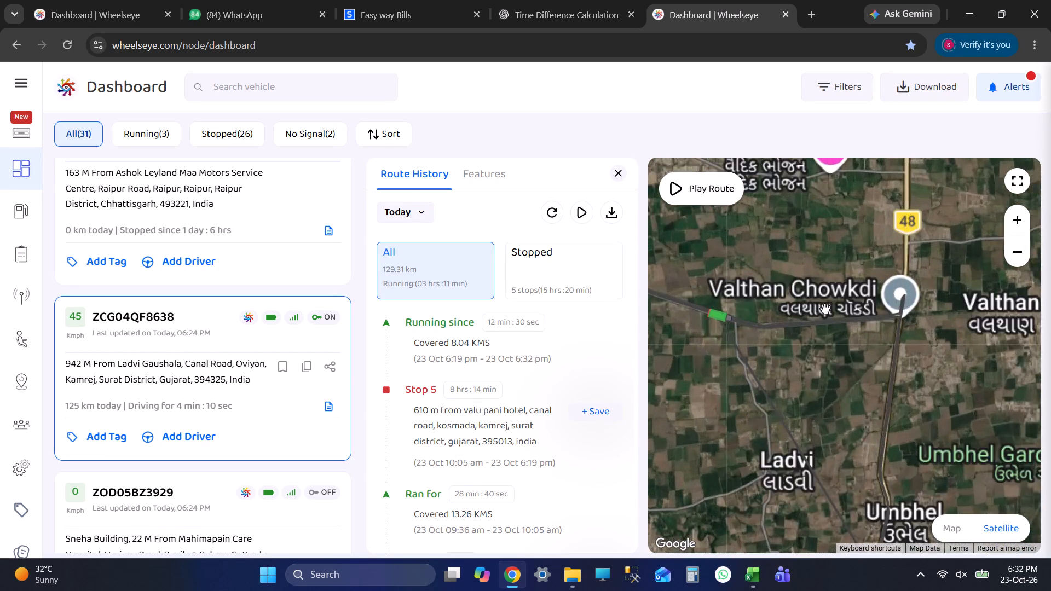
{"action": "scroll", "coordinate": [848, 339], "scroll_direction": "up", "scroll_amount": 1}
{"action": "scroll", "coordinate": [807, 352], "scroll_direction": "down", "scroll_amount": 7}
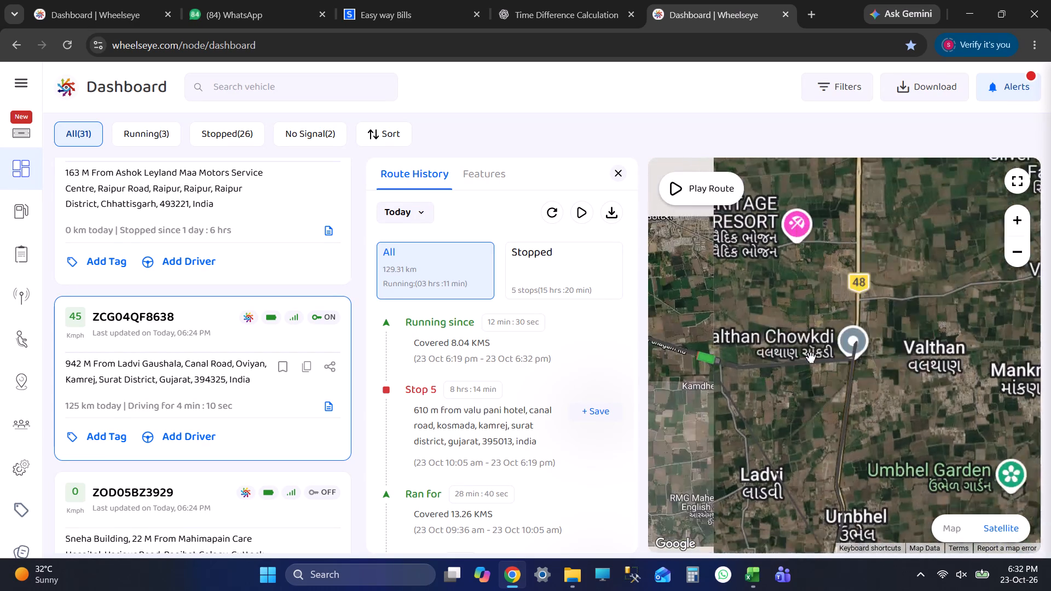
{"action": "scroll", "coordinate": [811, 357], "scroll_direction": "down", "scroll_amount": 6}
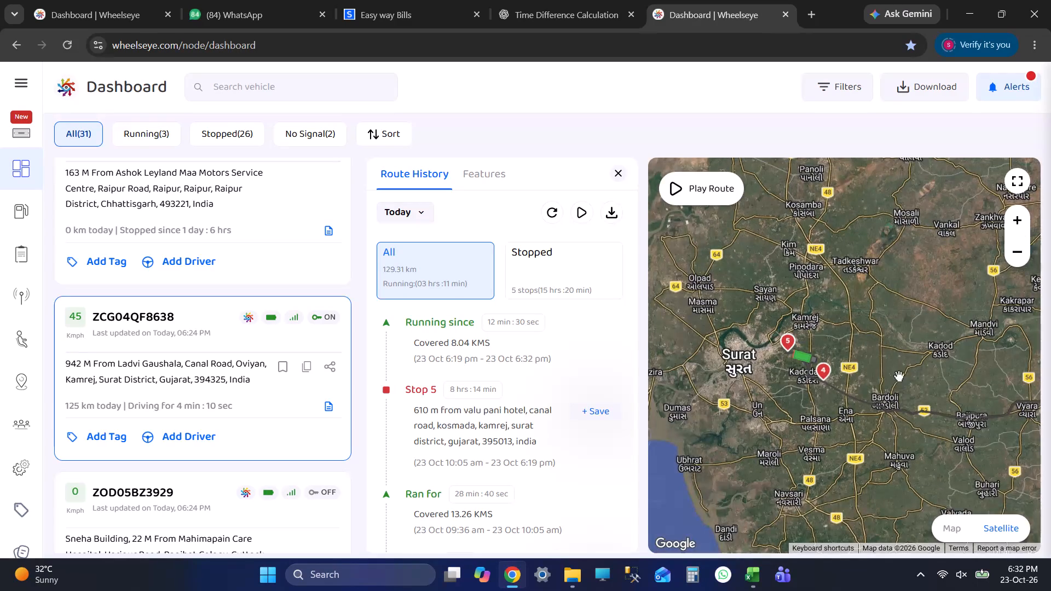
{"action": "left_click_drag", "start_coordinate": [899, 373], "coordinate": [778, 358]}
{"action": "scroll", "coordinate": [832, 345], "scroll_direction": "down", "scroll_amount": 3}
{"action": "scroll", "coordinate": [870, 347], "scroll_direction": "up", "scroll_amount": 2}
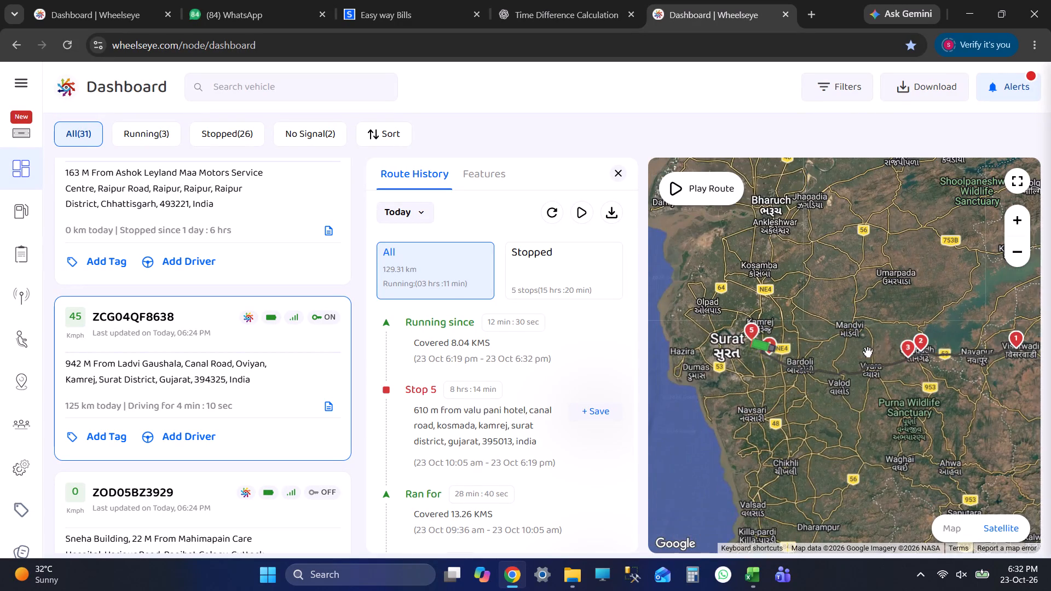
{"action": "scroll", "coordinate": [868, 352], "scroll_direction": "up", "scroll_amount": 7}
{"action": "scroll", "coordinate": [863, 363], "scroll_direction": "down", "scroll_amount": 6}
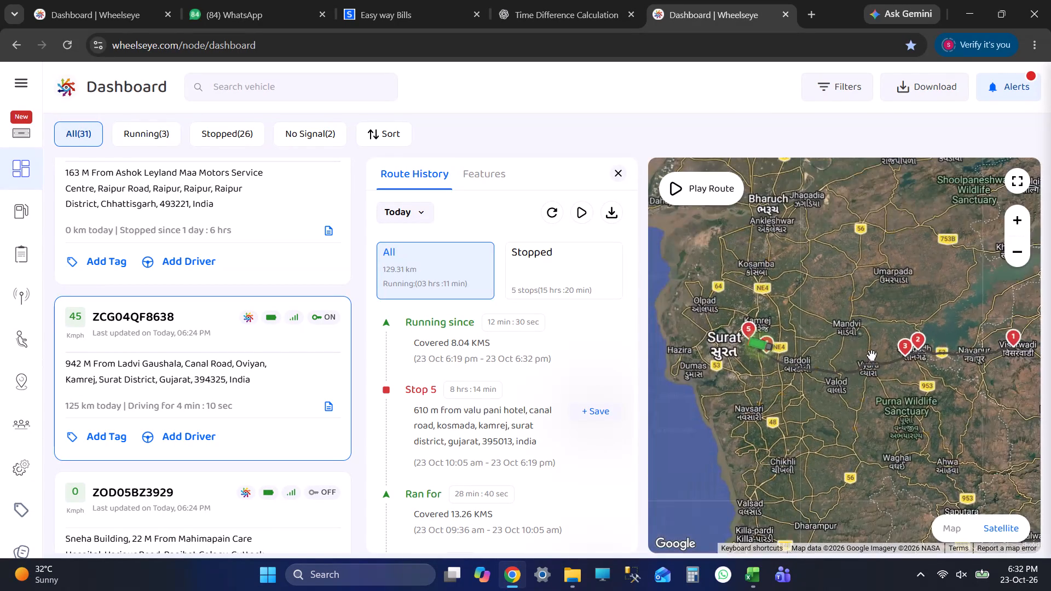
{"action": "scroll", "coordinate": [893, 375], "scroll_direction": "up", "scroll_amount": 12}
{"action": "scroll", "coordinate": [796, 319], "scroll_direction": "down", "scroll_amount": 7}
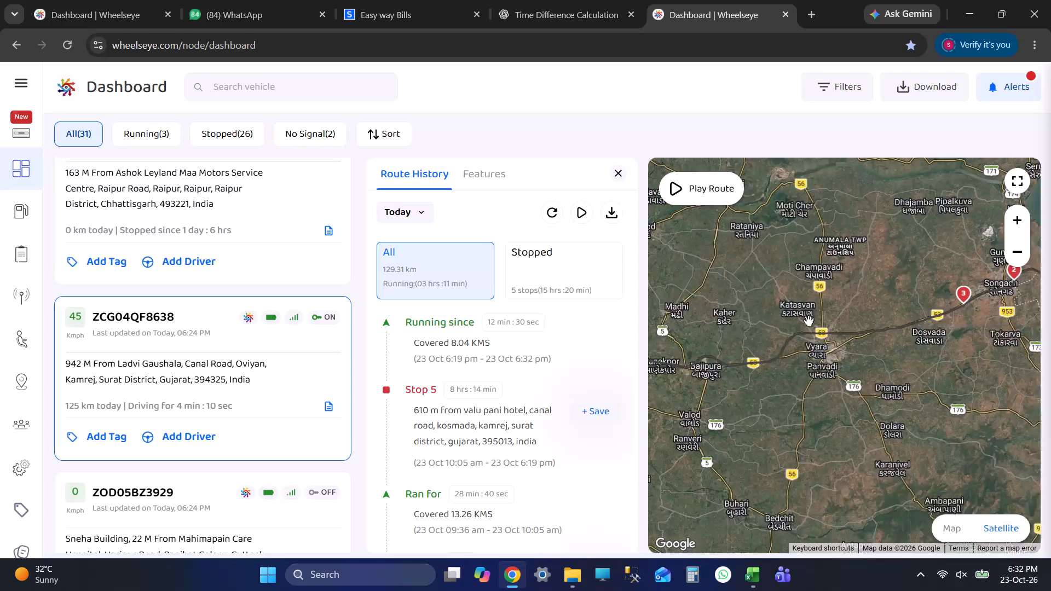
{"action": "scroll", "coordinate": [819, 319], "scroll_direction": "down", "scroll_amount": 4}
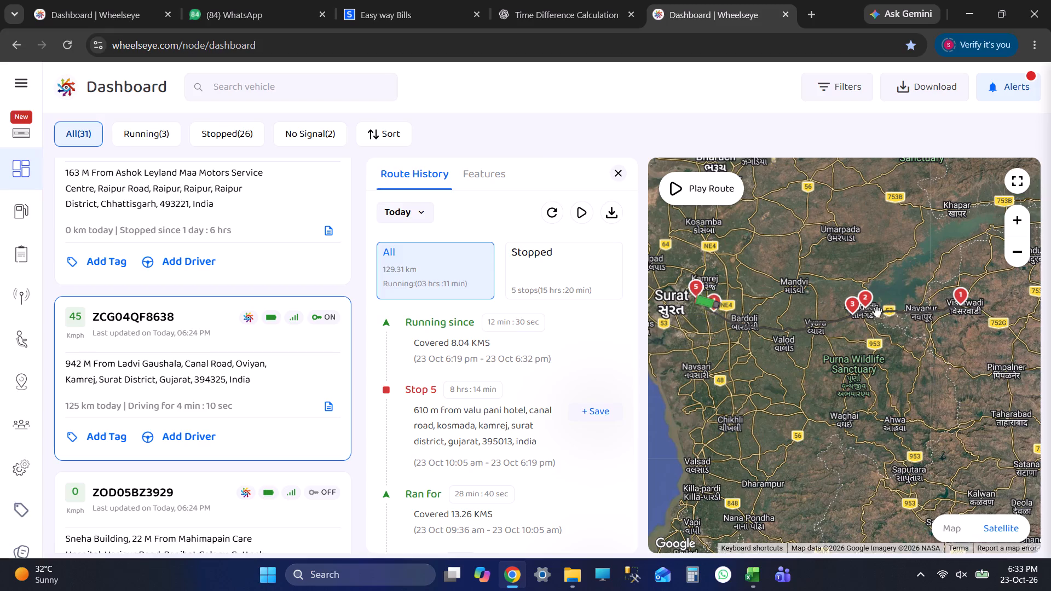
{"action": "scroll", "coordinate": [236, 403], "scroll_direction": "down", "scroll_amount": 2}
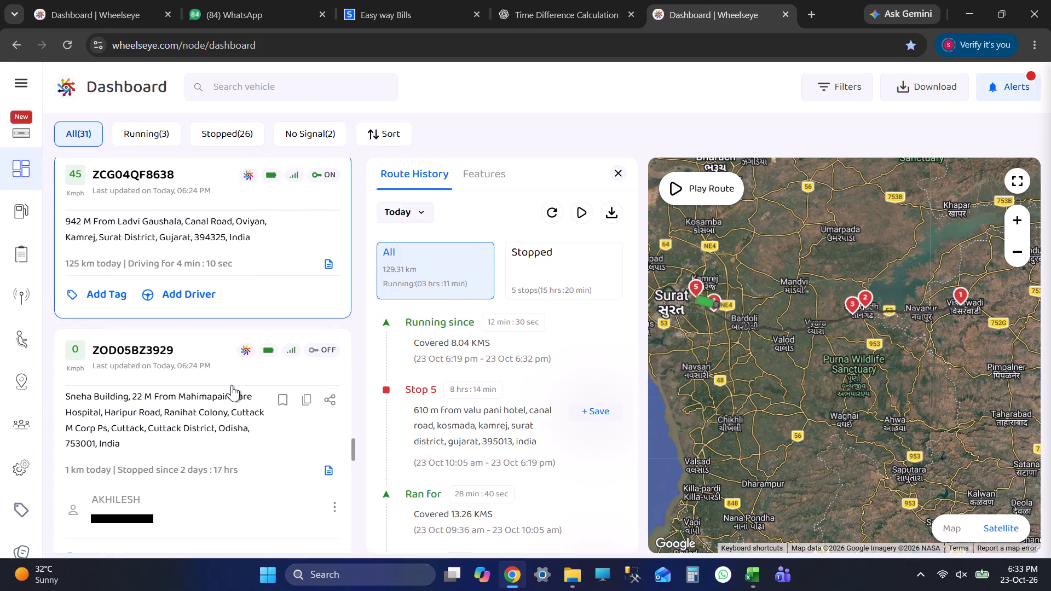
{"action": "left_click", "coordinate": [232, 385]}
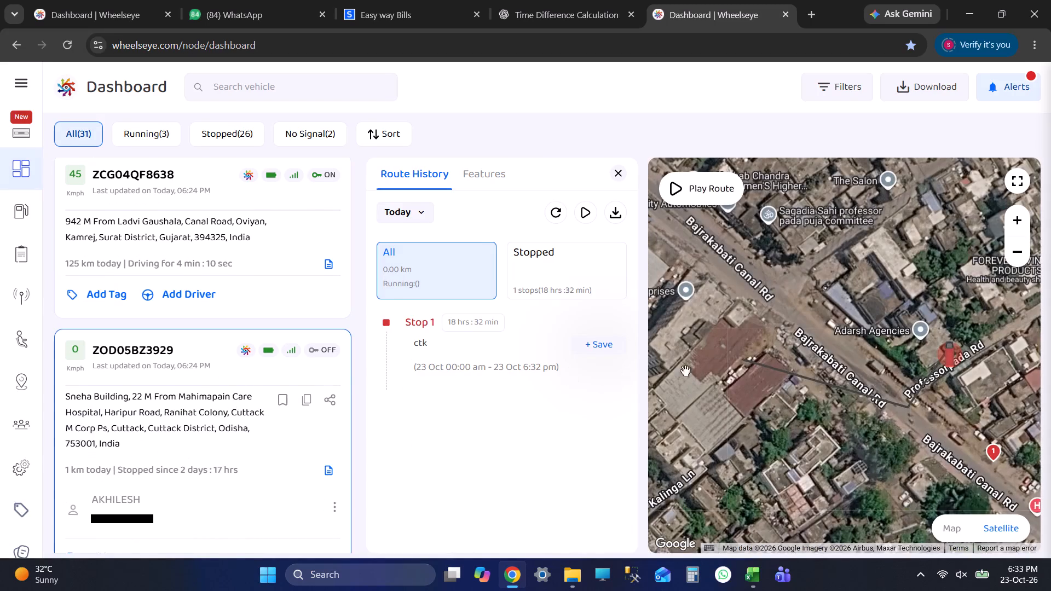
{"action": "scroll", "coordinate": [940, 344], "scroll_direction": "down", "scroll_amount": 6}
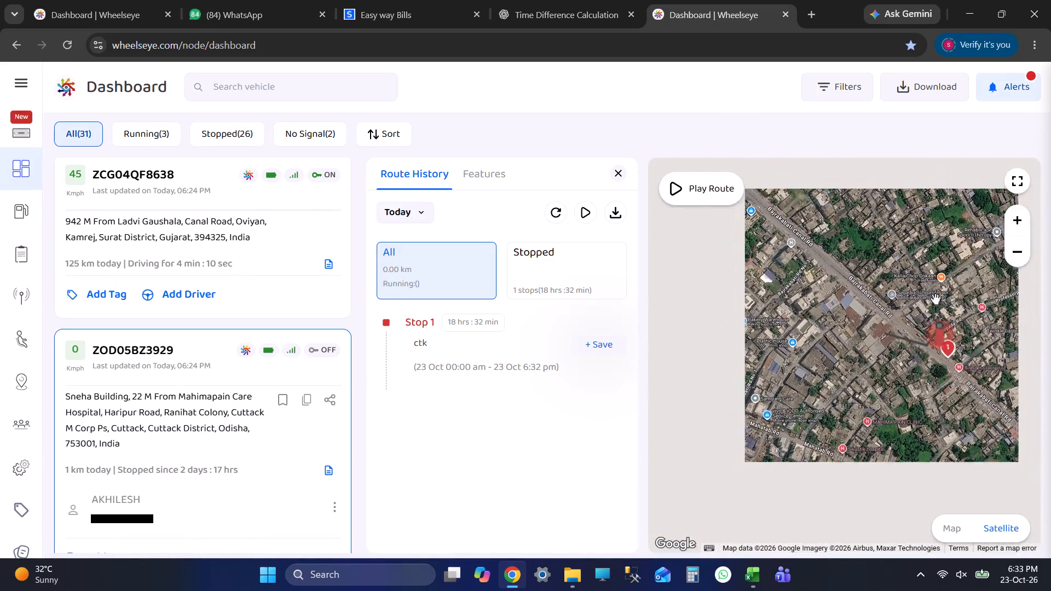
{"action": "left_click_drag", "start_coordinate": [951, 281], "coordinate": [895, 323]}
{"action": "scroll", "coordinate": [909, 302], "scroll_direction": "down", "scroll_amount": 5}
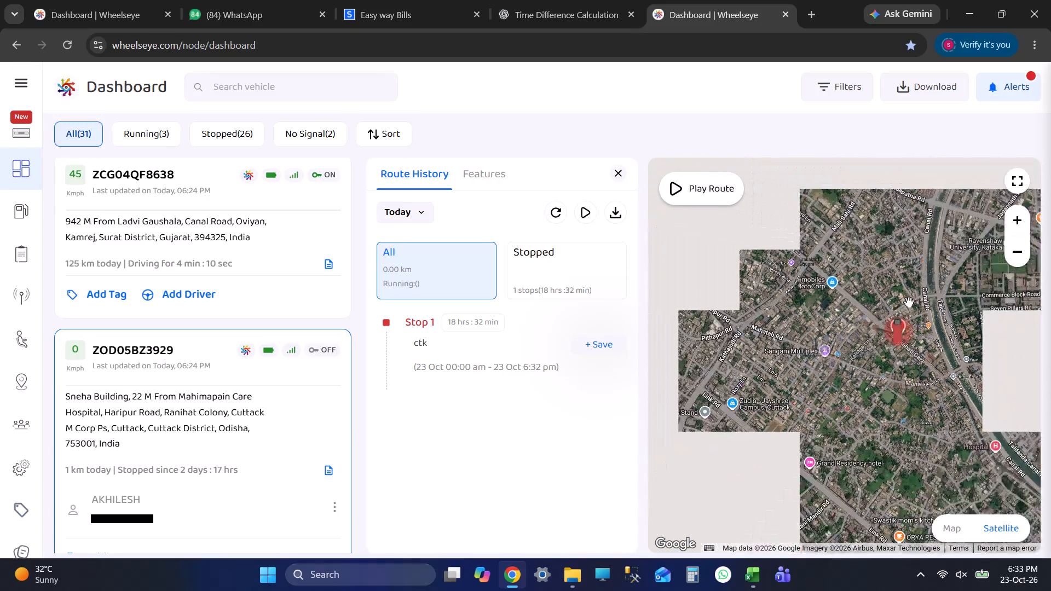
{"action": "scroll", "coordinate": [909, 302], "scroll_direction": "down", "scroll_amount": 3}
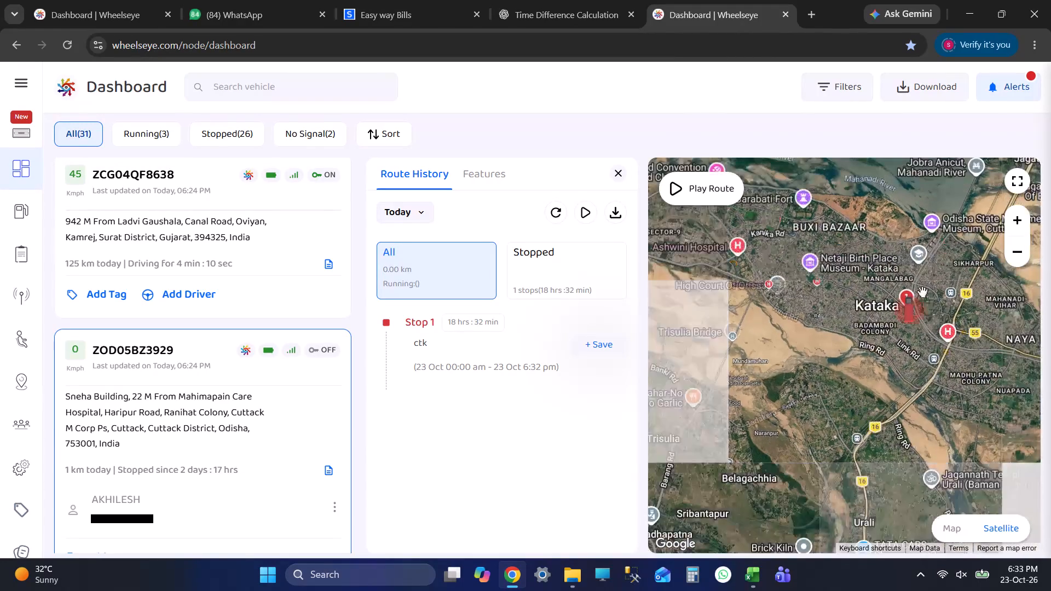
{"action": "scroll", "coordinate": [922, 292], "scroll_direction": "down", "scroll_amount": 4}
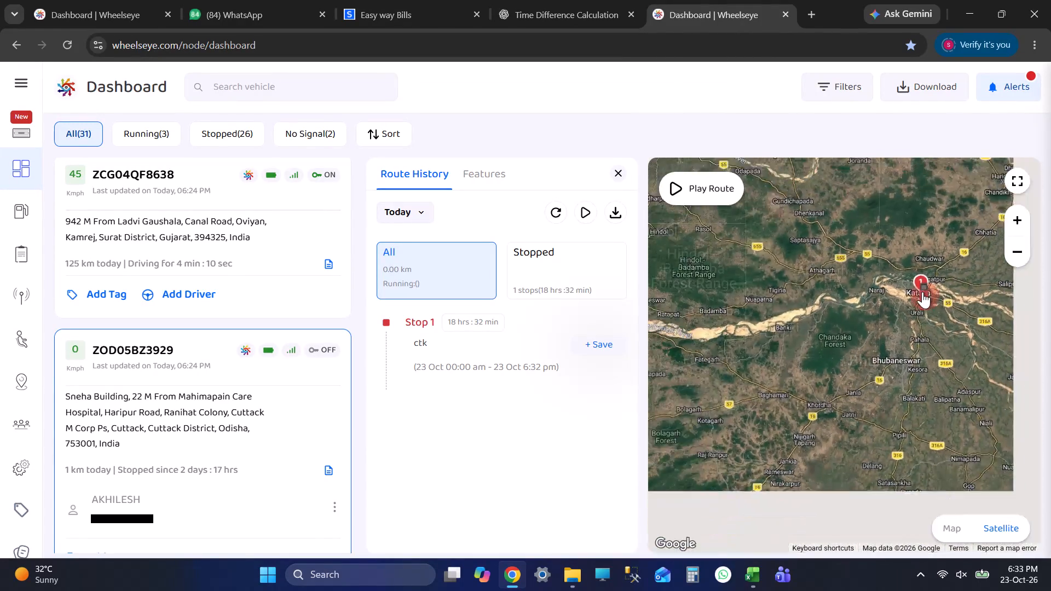
{"action": "scroll", "coordinate": [922, 292], "scroll_direction": "down", "scroll_amount": 1}
{"action": "scroll", "coordinate": [927, 287], "scroll_direction": "up", "scroll_amount": 3}
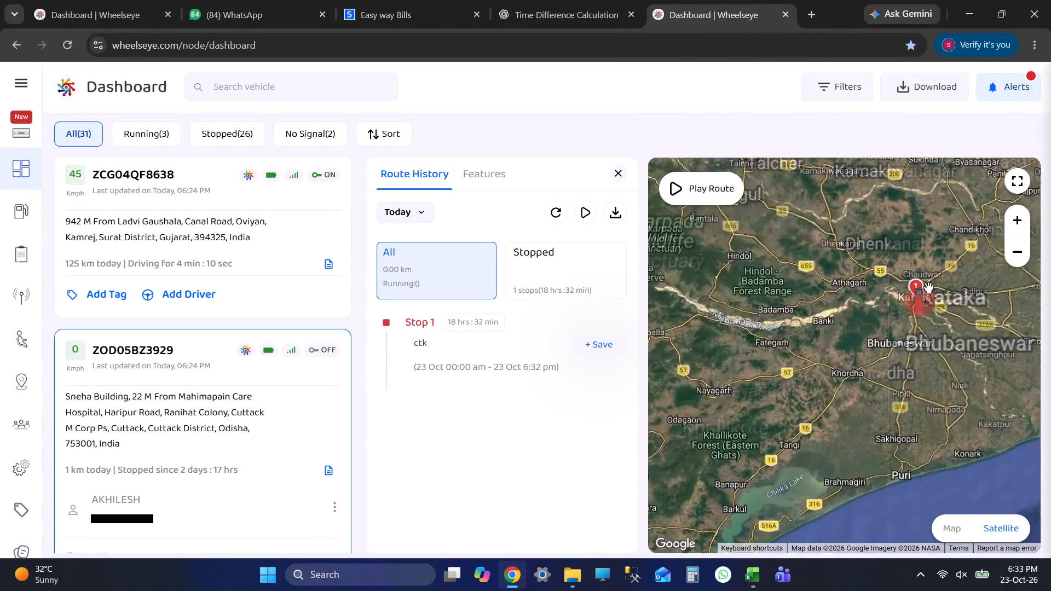
{"action": "scroll", "coordinate": [928, 287], "scroll_direction": "up", "scroll_amount": 5}
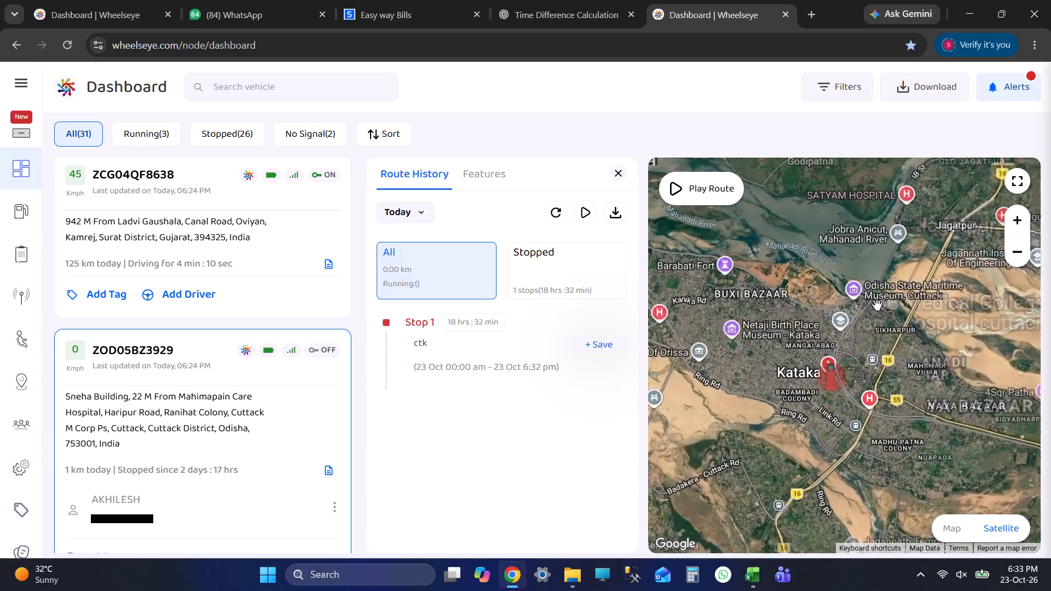
{"action": "scroll", "coordinate": [876, 311], "scroll_direction": "up", "scroll_amount": 3}
{"action": "scroll", "coordinate": [876, 329], "scroll_direction": "down", "scroll_amount": 12}
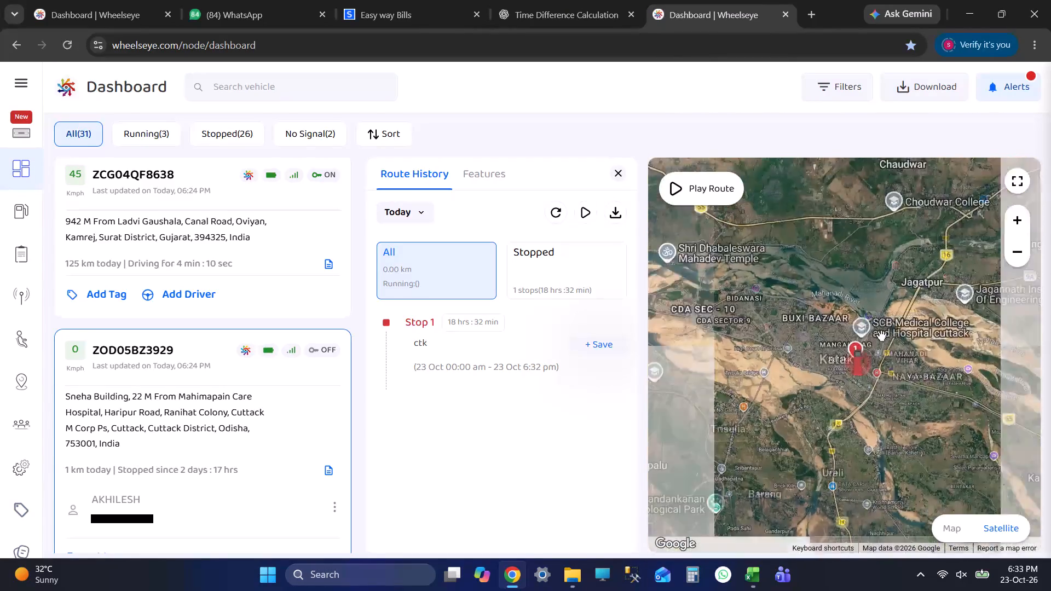
{"action": "scroll", "coordinate": [881, 335], "scroll_direction": "down", "scroll_amount": 14}
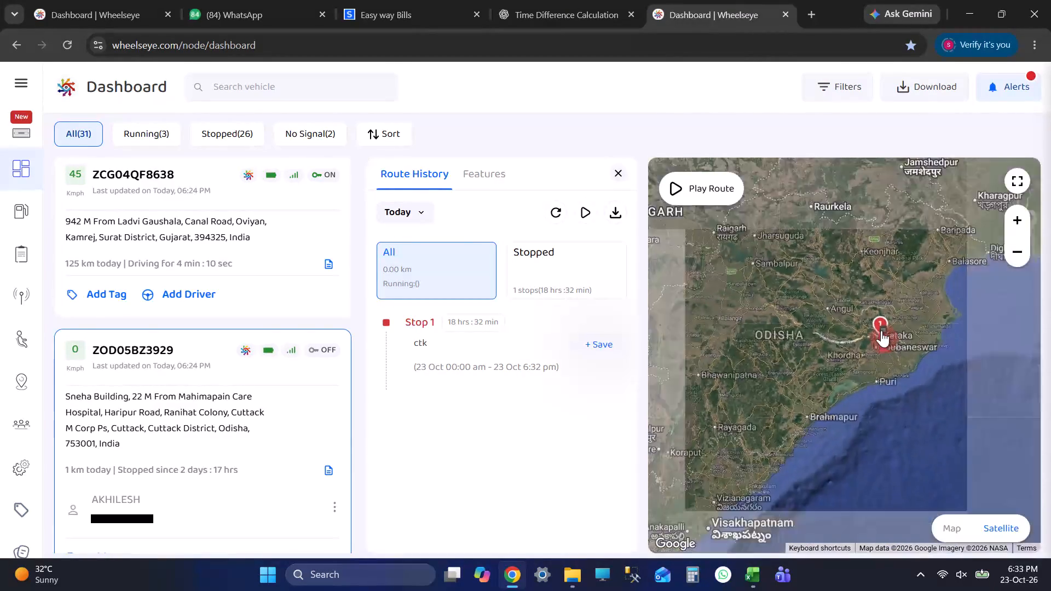
{"action": "scroll", "coordinate": [881, 331], "scroll_direction": "down", "scroll_amount": 6}
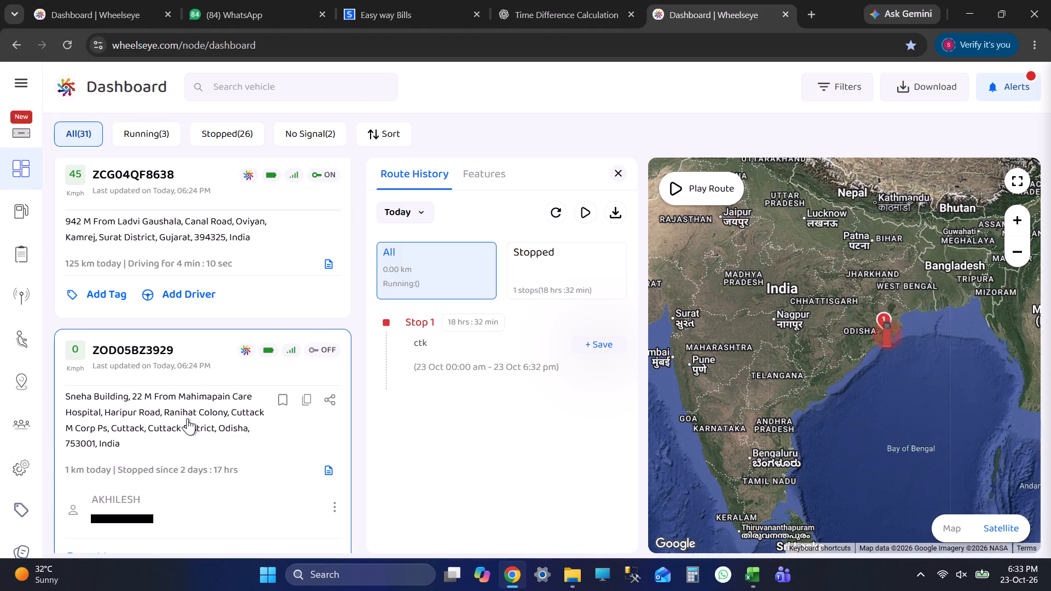
{"action": "scroll", "coordinate": [186, 378], "scroll_direction": "down", "scroll_amount": 5}
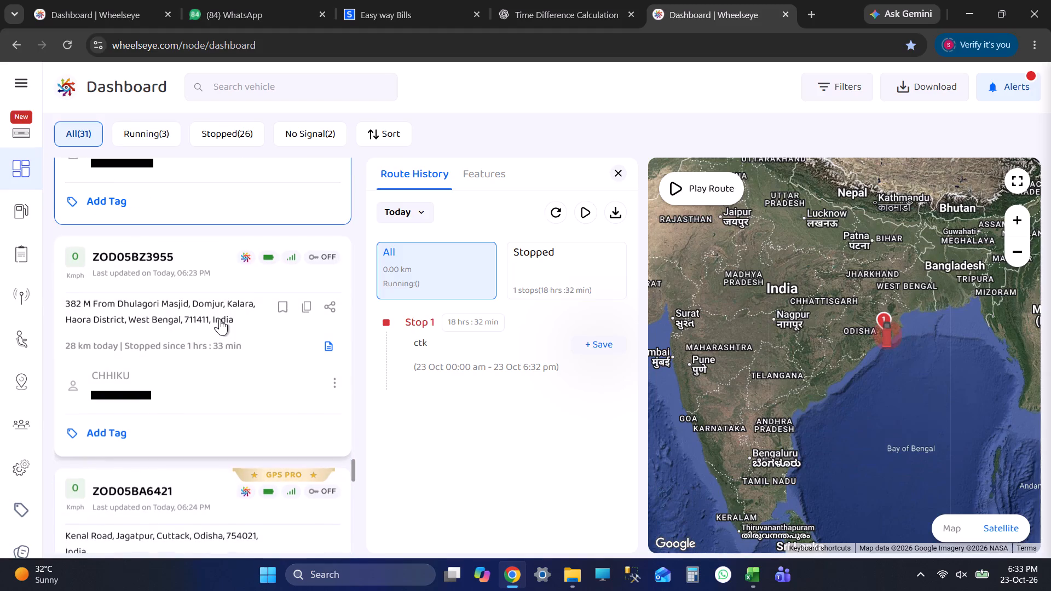
{"action": "left_click", "coordinate": [220, 318]}
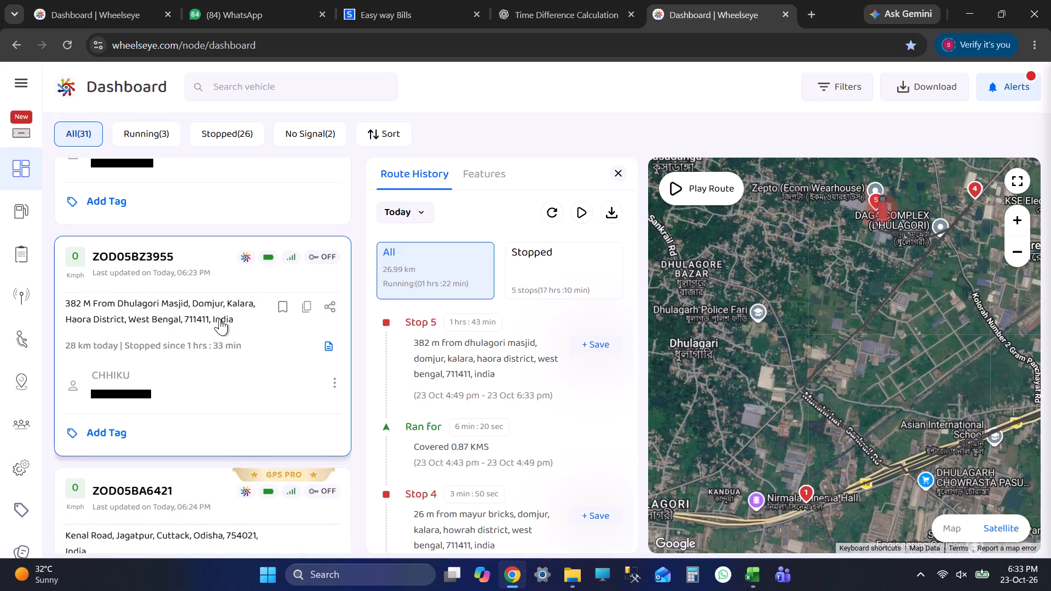
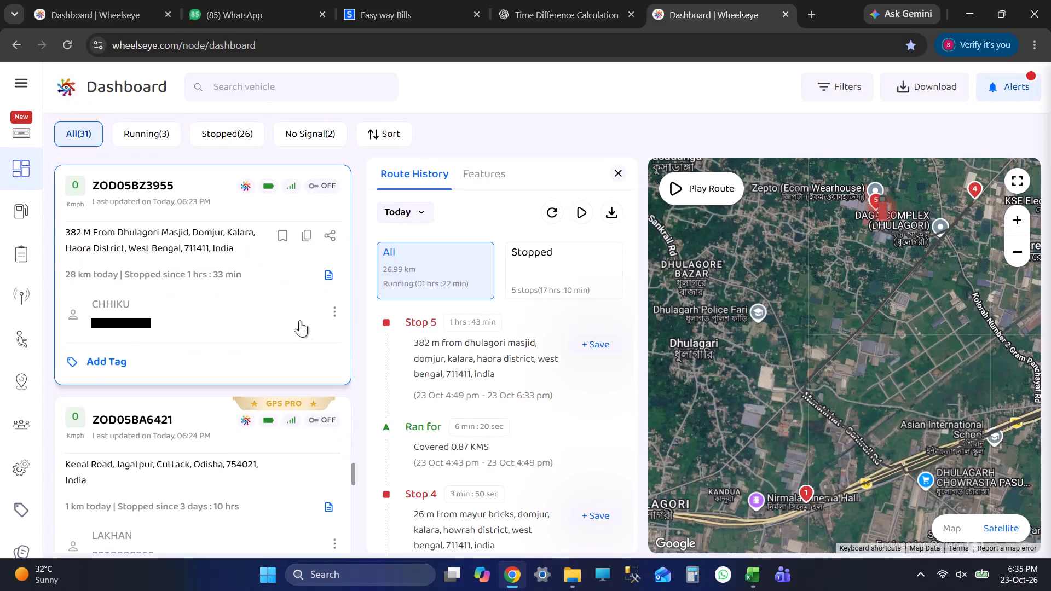
{"action": "left_click", "coordinate": [185, 433]}
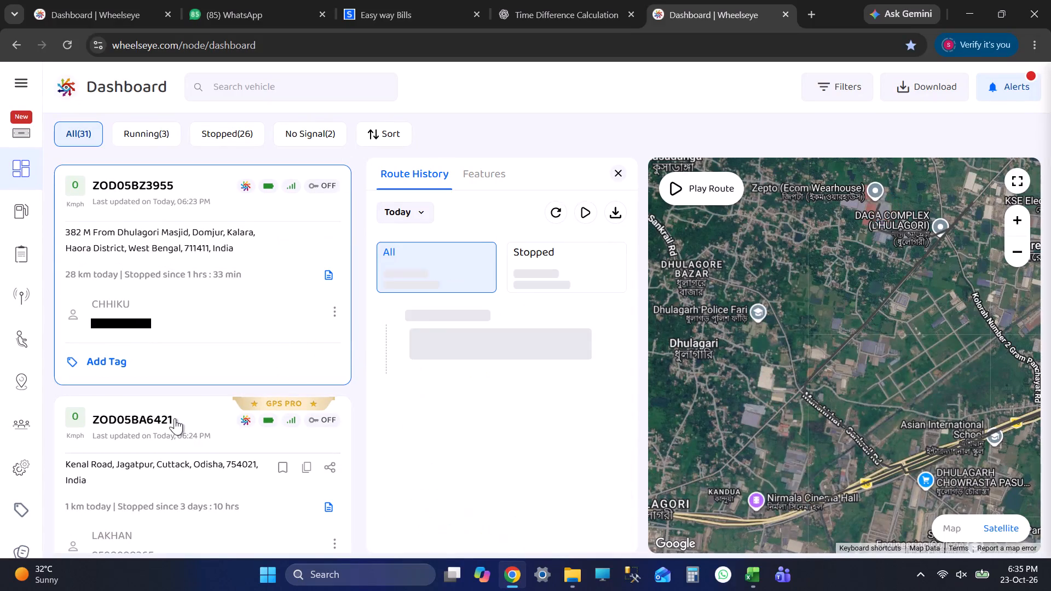
{"action": "scroll", "coordinate": [55, 405], "scroll_direction": "down", "scroll_amount": 3}
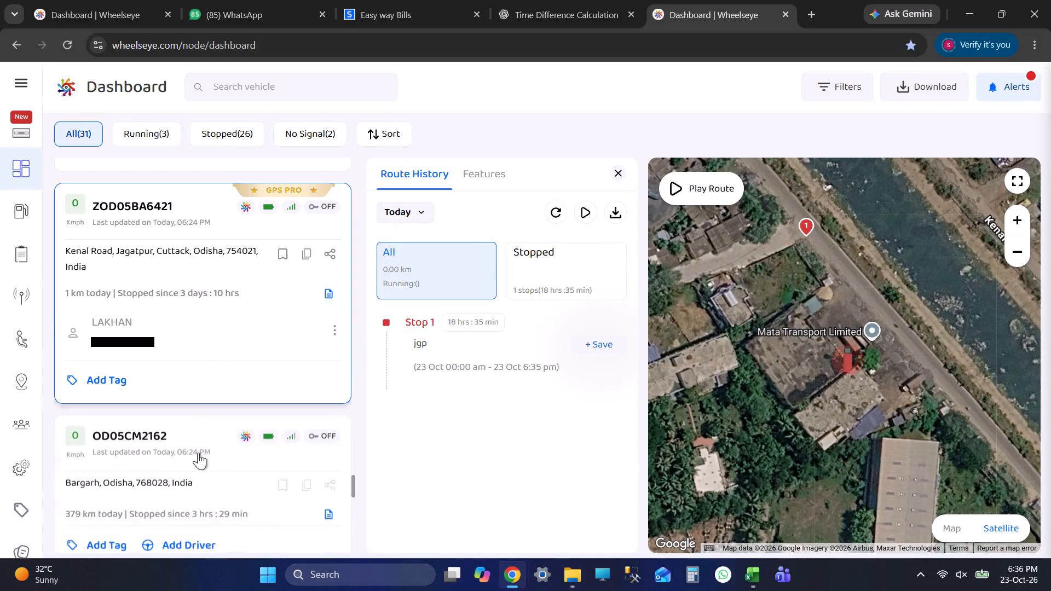
{"action": "left_click_drag", "start_coordinate": [197, 437], "coordinate": [184, 433]}
{"action": "left_click", "coordinate": [438, 0]}
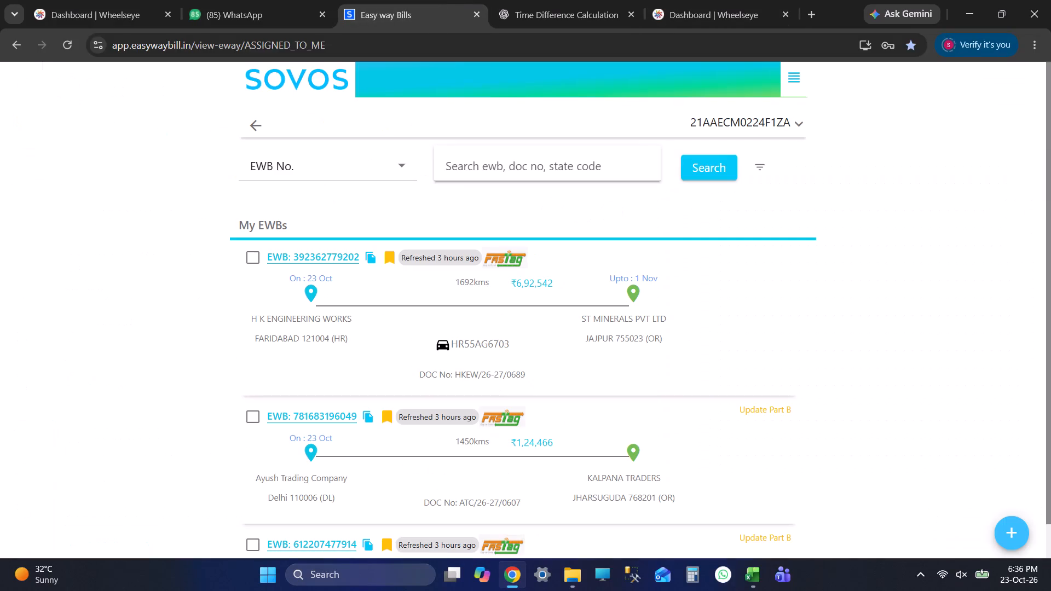
{"action": "left_click", "coordinate": [568, 5]}
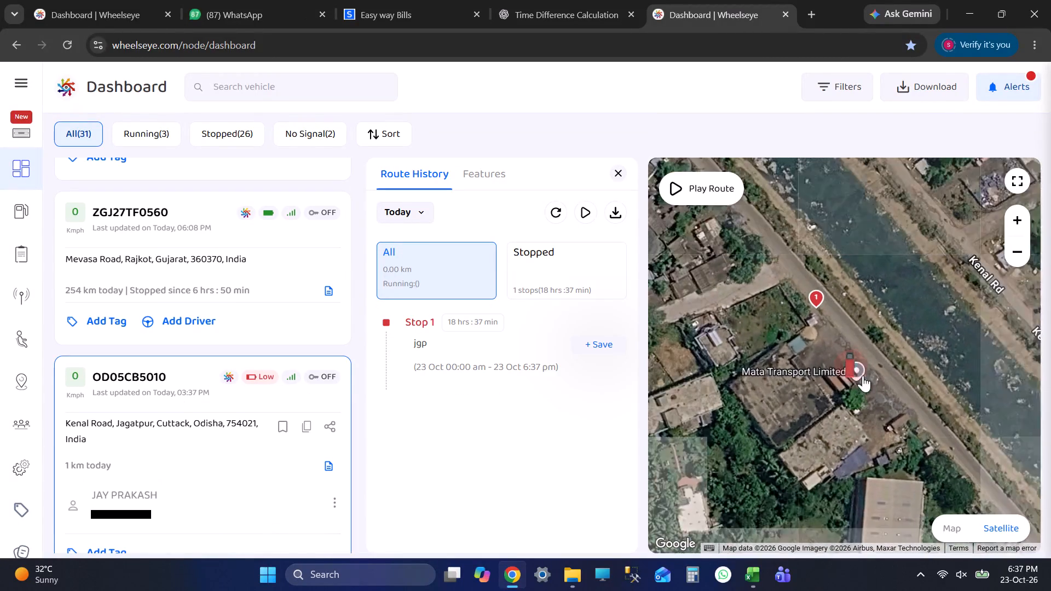
{"action": "scroll", "coordinate": [863, 392], "scroll_direction": "down", "scroll_amount": 3}
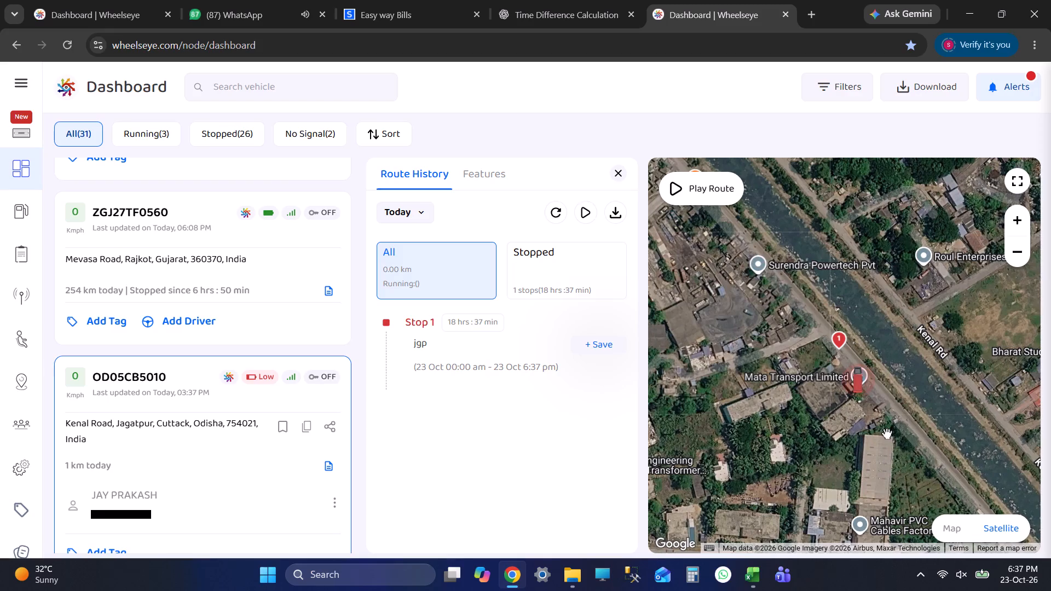
{"action": "scroll", "coordinate": [835, 391], "scroll_direction": "down", "scroll_amount": 12}
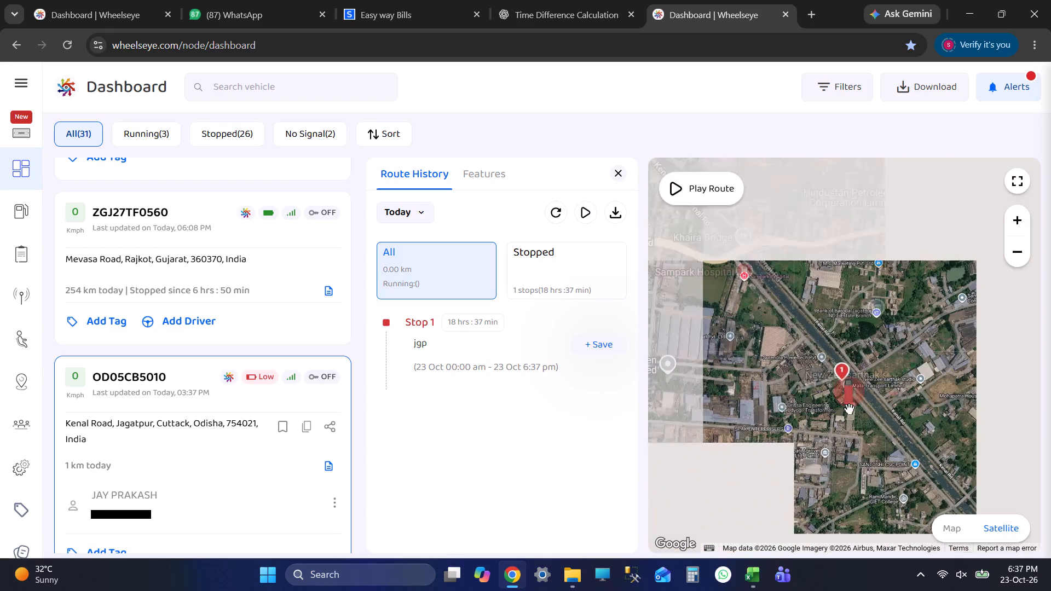
{"action": "scroll", "coordinate": [193, 340], "scroll_direction": "up", "scroll_amount": 7}
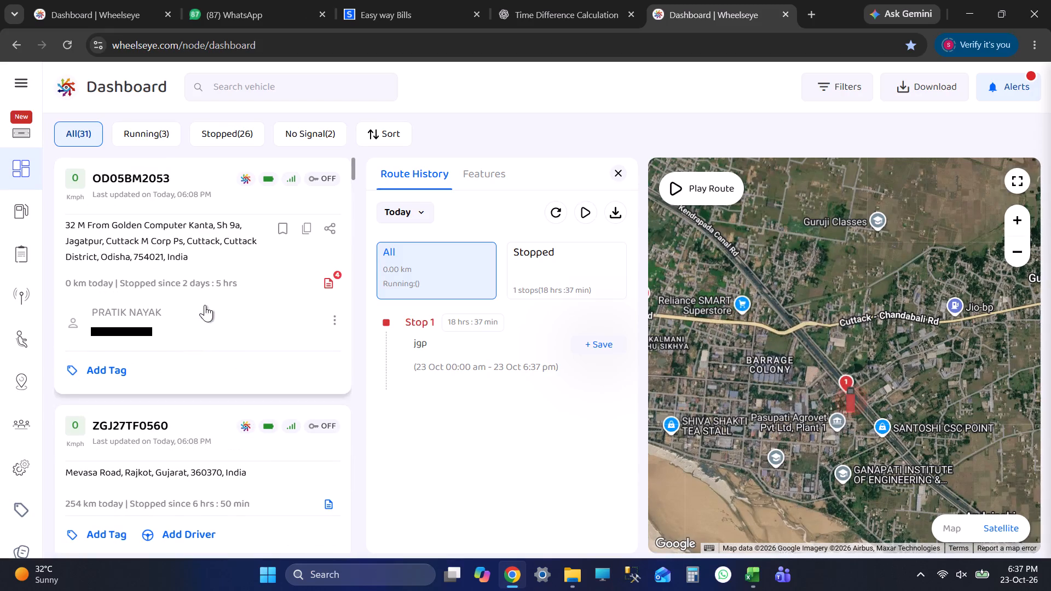
{"action": "left_click", "coordinate": [200, 289]}
{"action": "scroll", "coordinate": [813, 331], "scroll_direction": "down", "scroll_amount": 9}
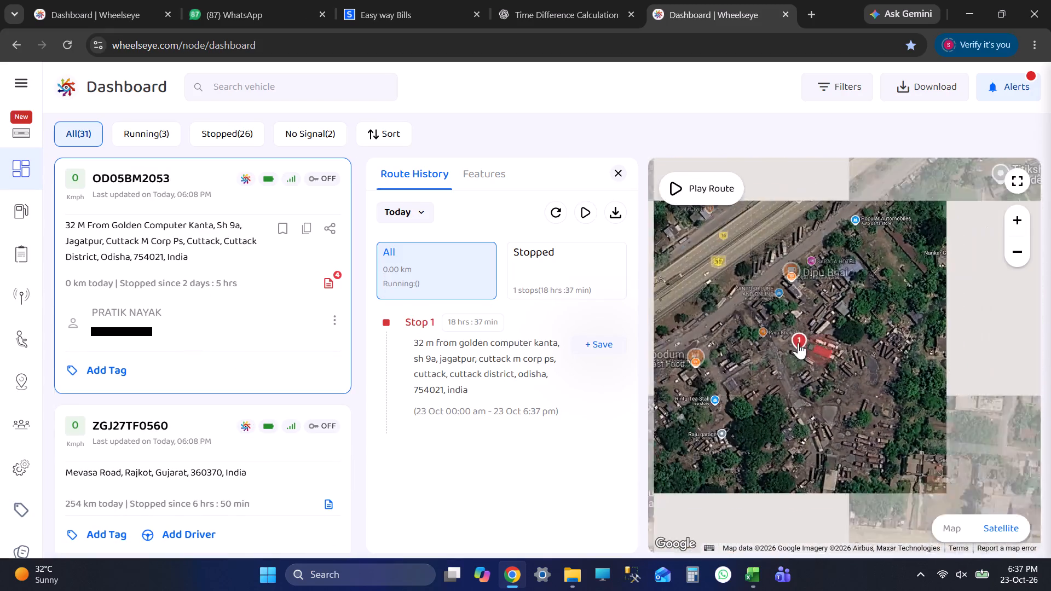
{"action": "scroll", "coordinate": [798, 343], "scroll_direction": "down", "scroll_amount": 3}
{"action": "scroll", "coordinate": [180, 324], "scroll_direction": "up", "scroll_amount": 8}
{"action": "scroll", "coordinate": [834, 309], "scroll_direction": "down", "scroll_amount": 5}
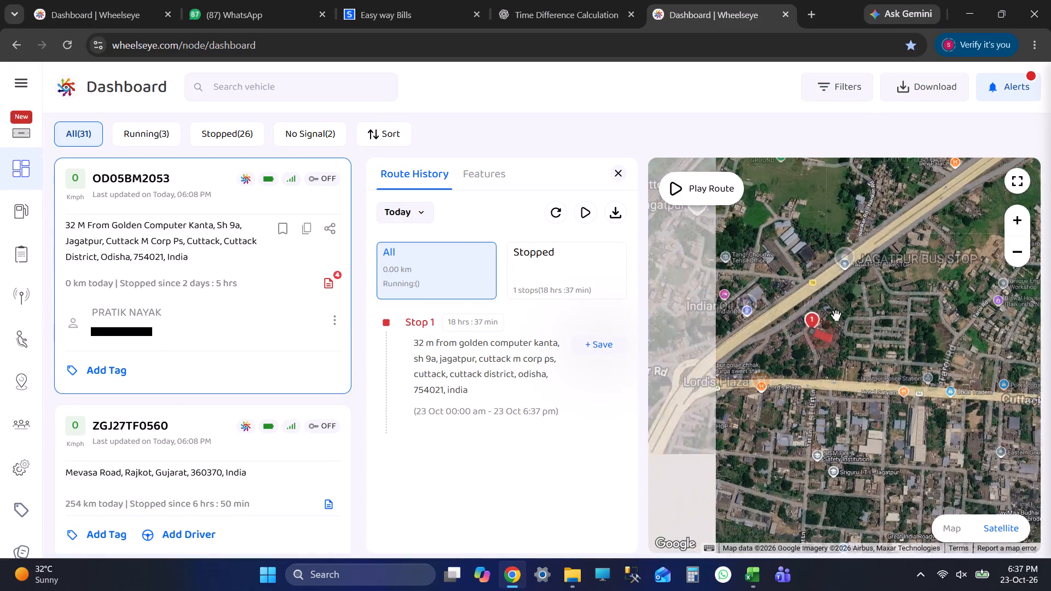
{"action": "scroll", "coordinate": [836, 315], "scroll_direction": "down", "scroll_amount": 3}
{"action": "scroll", "coordinate": [297, 308], "scroll_direction": "up", "scroll_amount": 4}
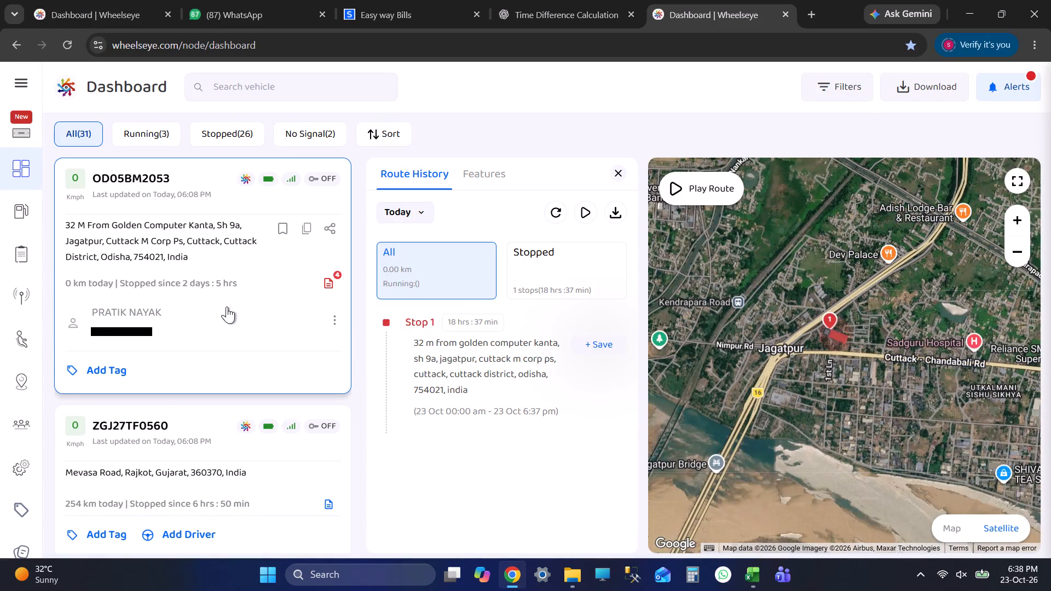
{"action": "scroll", "coordinate": [227, 306], "scroll_direction": "up", "scroll_amount": 3}
{"action": "scroll", "coordinate": [835, 335], "scroll_direction": "up", "scroll_amount": 8}
{"action": "left_click_drag", "start_coordinate": [799, 297], "coordinate": [969, 361]}
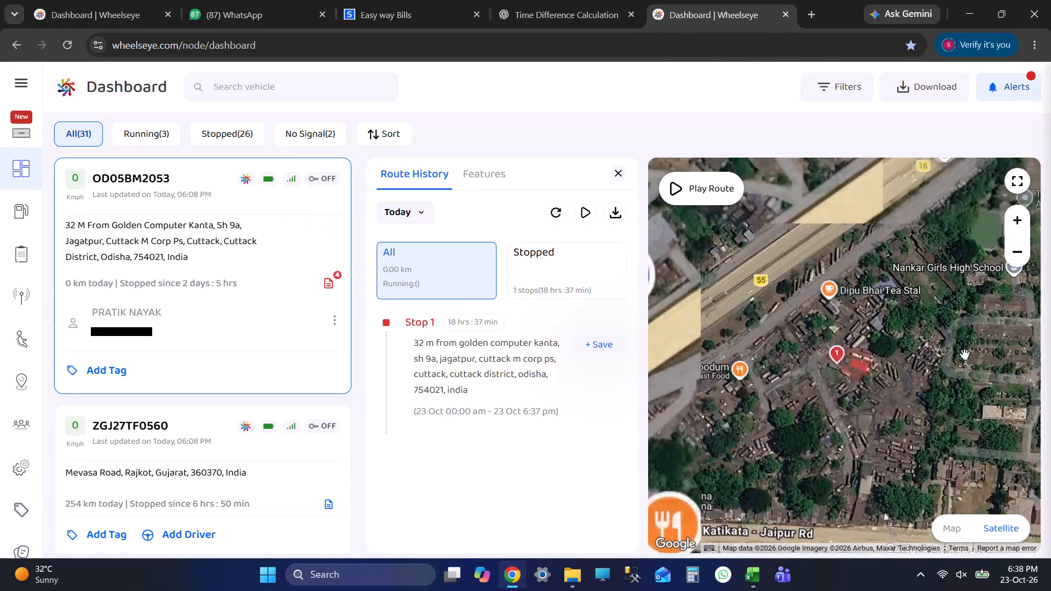
{"action": "scroll", "coordinate": [911, 341], "scroll_direction": "up", "scroll_amount": 3}
{"action": "scroll", "coordinate": [869, 399], "scroll_direction": "up", "scroll_amount": 5}
{"action": "left_click_drag", "start_coordinate": [884, 374], "coordinate": [896, 343]}
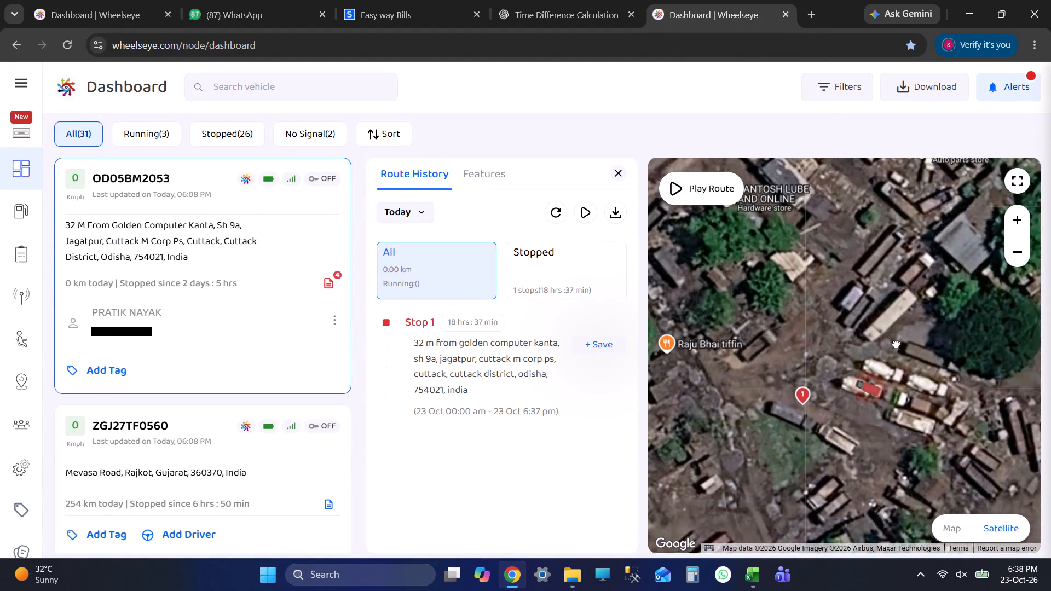
{"action": "left_click_drag", "start_coordinate": [896, 343], "coordinate": [904, 334]}
{"action": "scroll", "coordinate": [903, 343], "scroll_direction": "down", "scroll_amount": 5}
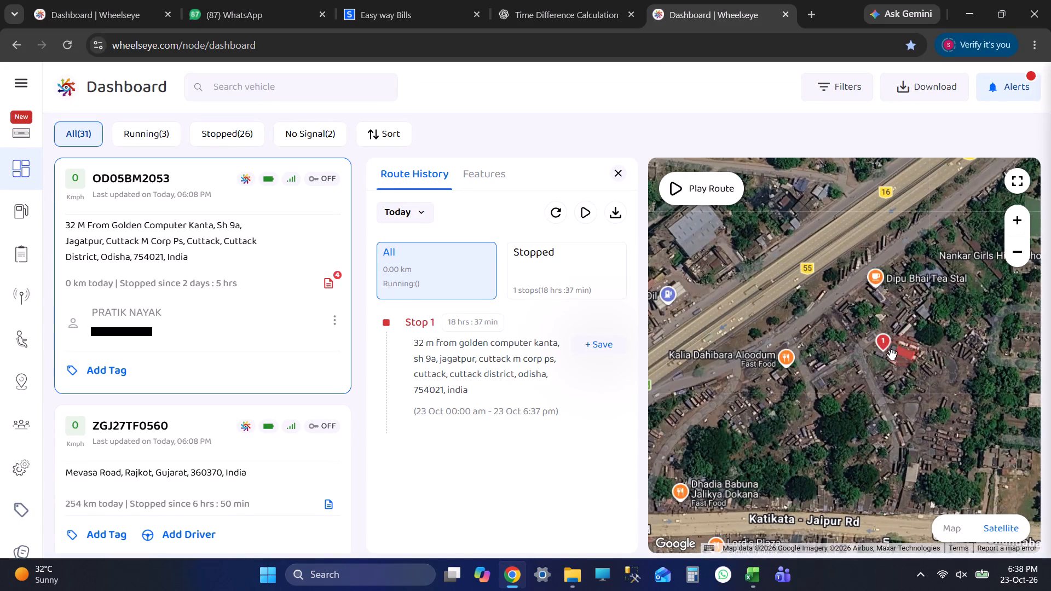
{"action": "scroll", "coordinate": [870, 351], "scroll_direction": "down", "scroll_amount": 2}
{"action": "scroll", "coordinate": [894, 391], "scroll_direction": "down", "scroll_amount": 1}
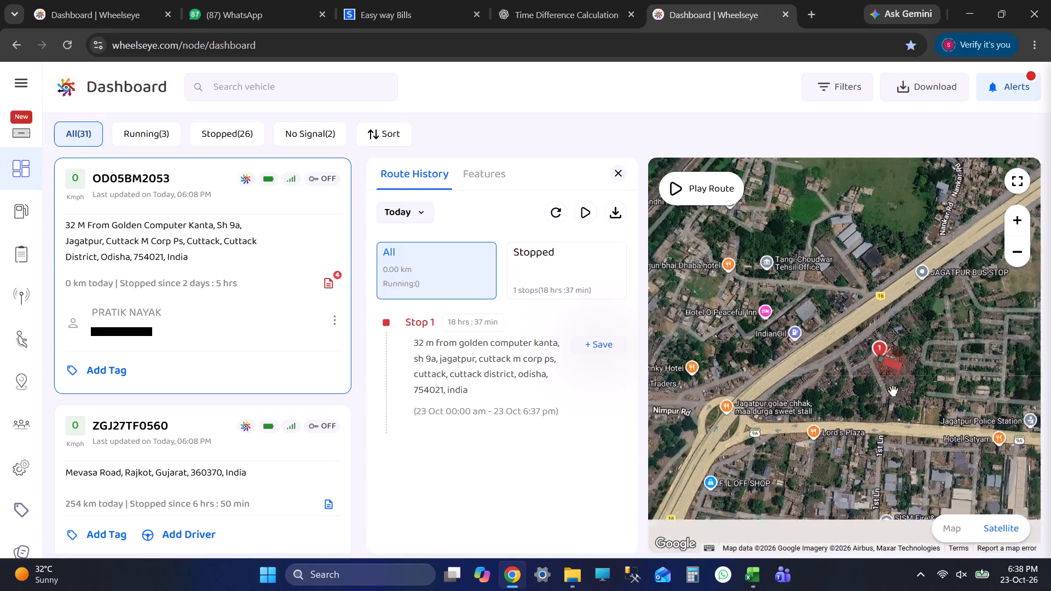
{"action": "scroll", "coordinate": [888, 357], "scroll_direction": "up", "scroll_amount": 11}
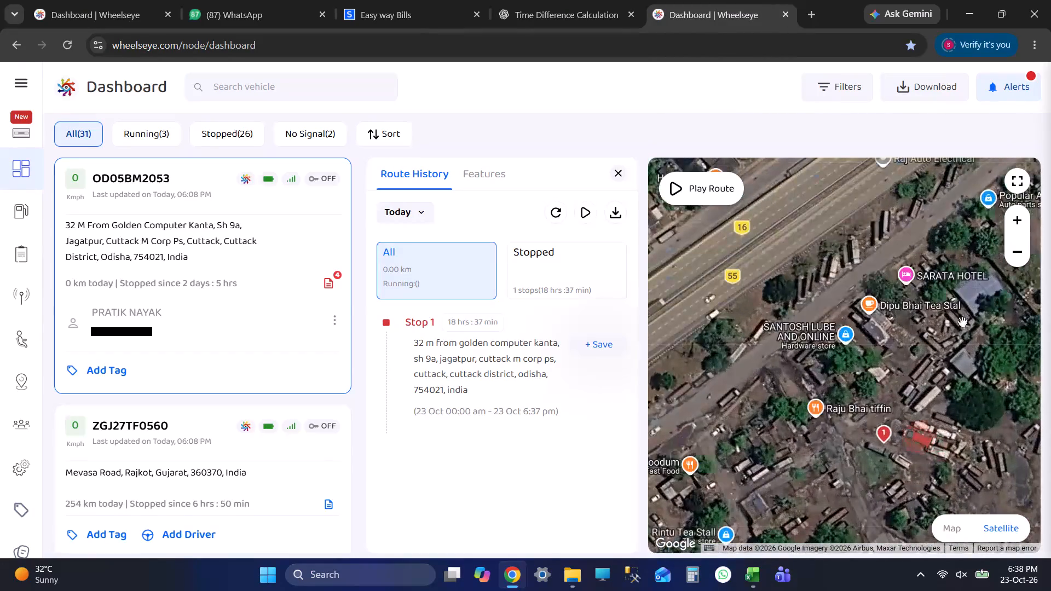
{"action": "left_click_drag", "start_coordinate": [891, 413], "coordinate": [859, 299]}
{"action": "scroll", "coordinate": [909, 296], "scroll_direction": "up", "scroll_amount": 6}
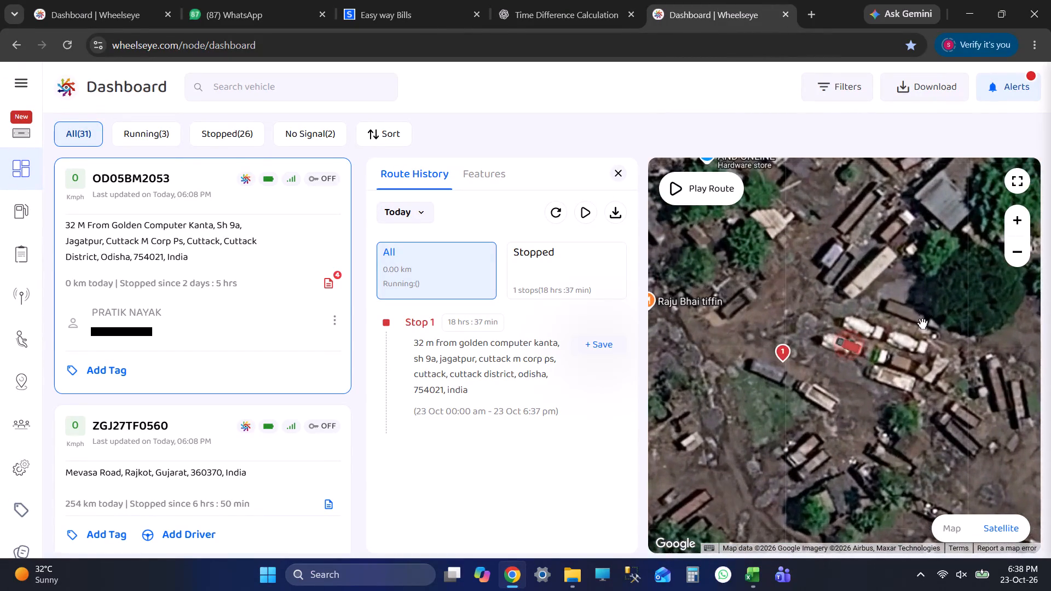
{"action": "scroll", "coordinate": [922, 323], "scroll_direction": "down", "scroll_amount": 3}
{"action": "left_click_drag", "start_coordinate": [927, 374], "coordinate": [818, 263]}
{"action": "scroll", "coordinate": [864, 396], "scroll_direction": "up", "scroll_amount": 3}
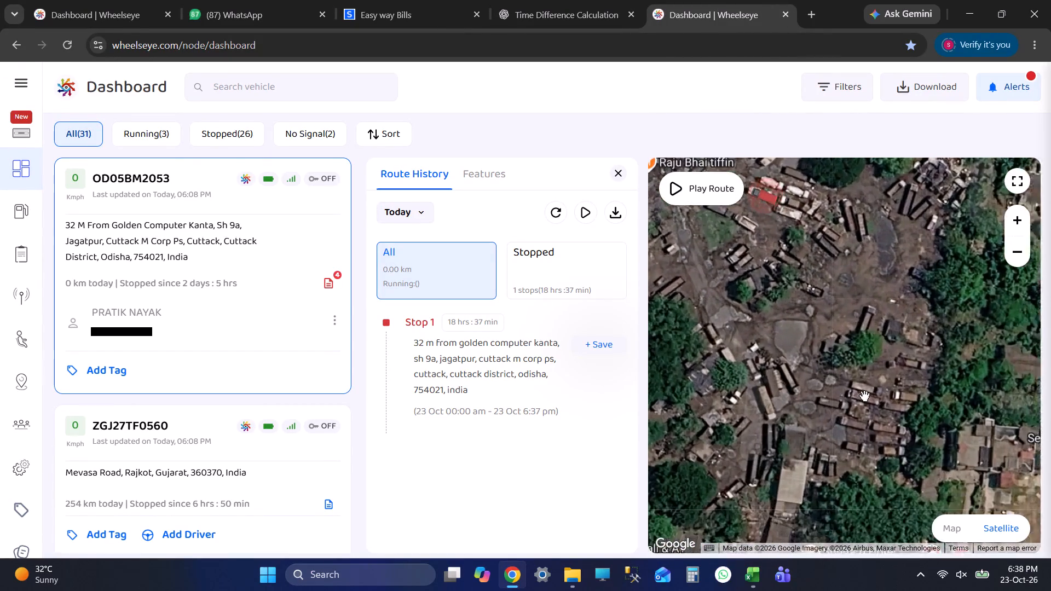
{"action": "left_click_drag", "start_coordinate": [858, 409], "coordinate": [953, 339]}
{"action": "scroll", "coordinate": [949, 344], "scroll_direction": "down", "scroll_amount": 4}
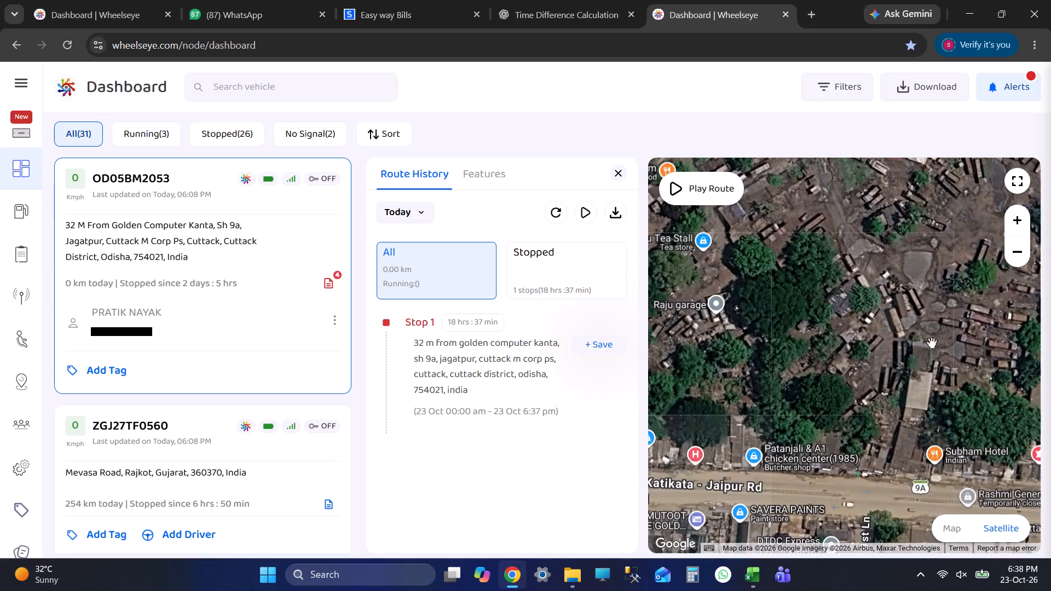
{"action": "scroll", "coordinate": [842, 348], "scroll_direction": "down", "scroll_amount": 3}
{"action": "scroll", "coordinate": [779, 316], "scroll_direction": "up", "scroll_amount": 3}
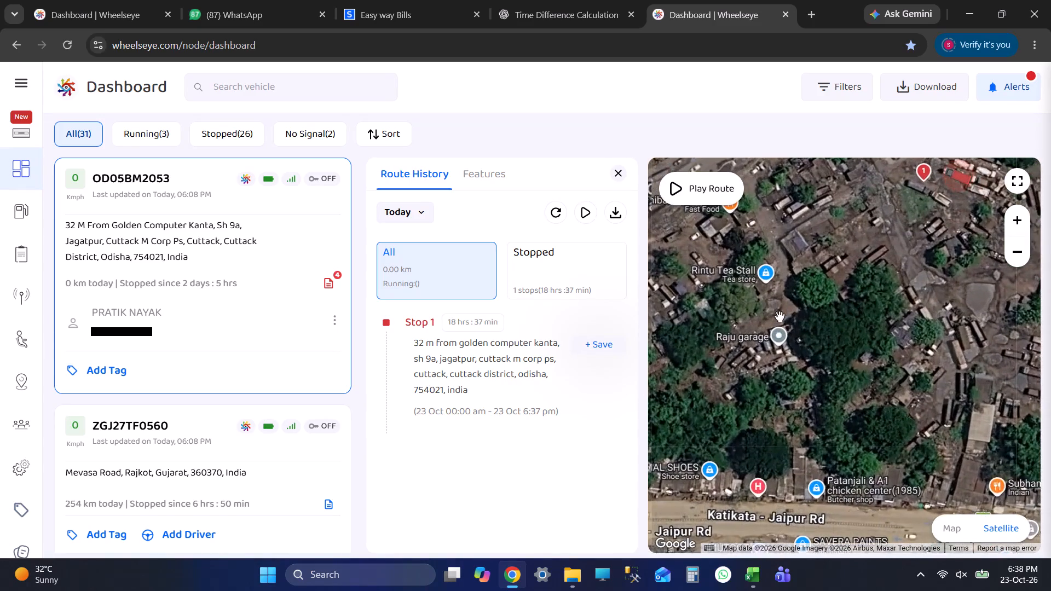
{"action": "left_click_drag", "start_coordinate": [798, 305], "coordinate": [803, 407]}
{"action": "scroll", "coordinate": [811, 386], "scroll_direction": "down", "scroll_amount": 2}
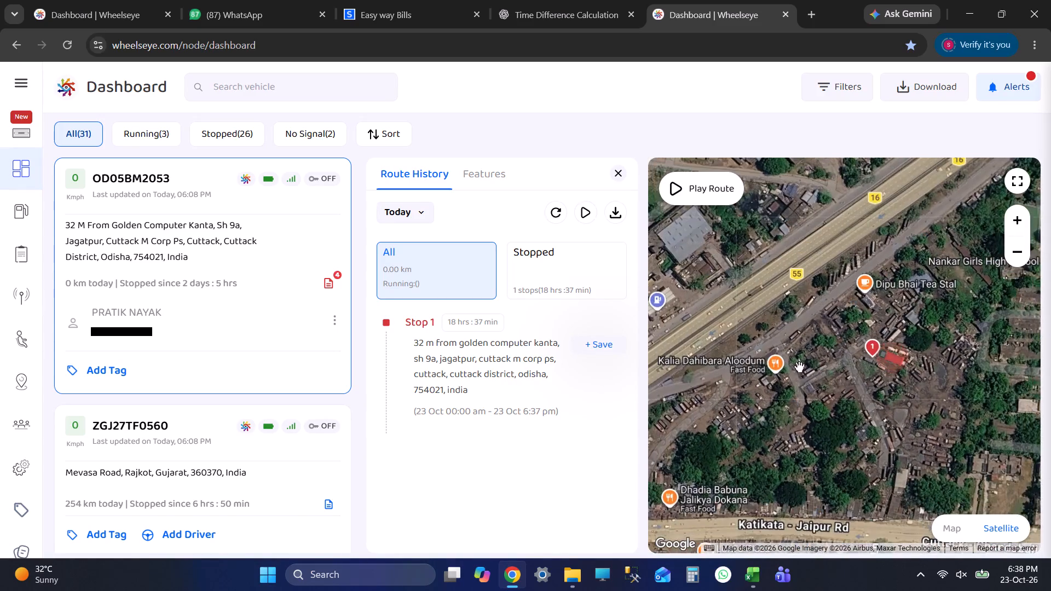
{"action": "scroll", "coordinate": [801, 369], "scroll_direction": "up", "scroll_amount": 3}
{"action": "scroll", "coordinate": [802, 377], "scroll_direction": "down", "scroll_amount": 2}
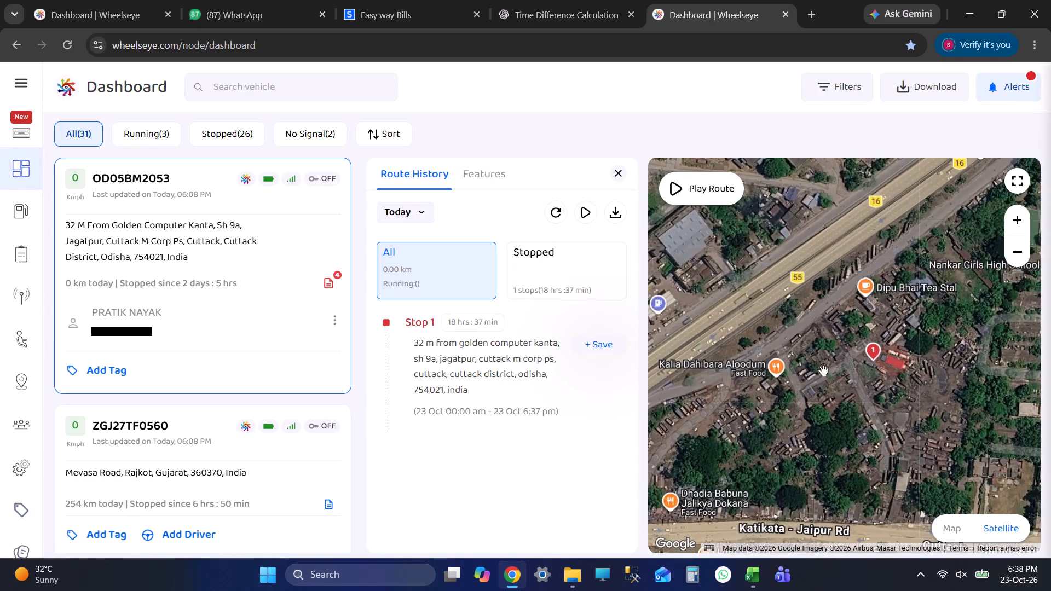
{"action": "left_click_drag", "start_coordinate": [824, 370], "coordinate": [789, 403]}
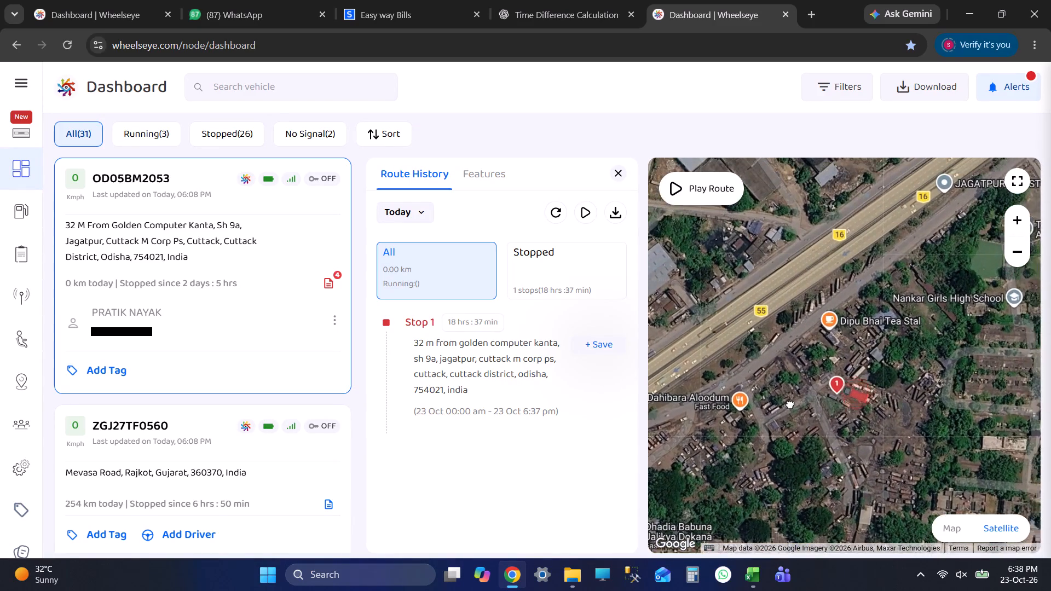
{"action": "left_click_drag", "start_coordinate": [789, 403], "coordinate": [750, 483]}
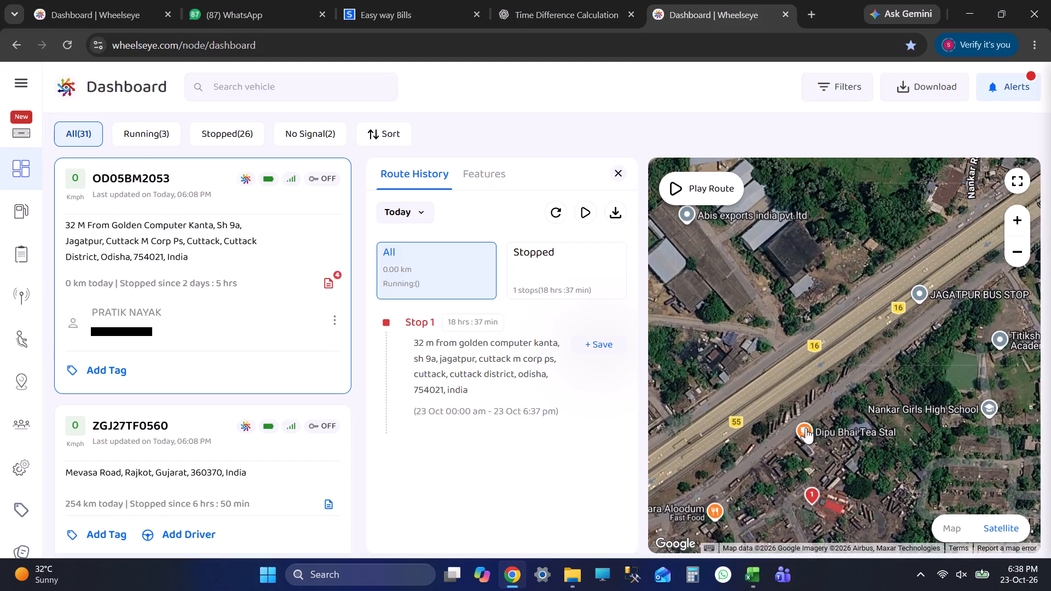
{"action": "left_click", "coordinate": [806, 427]}
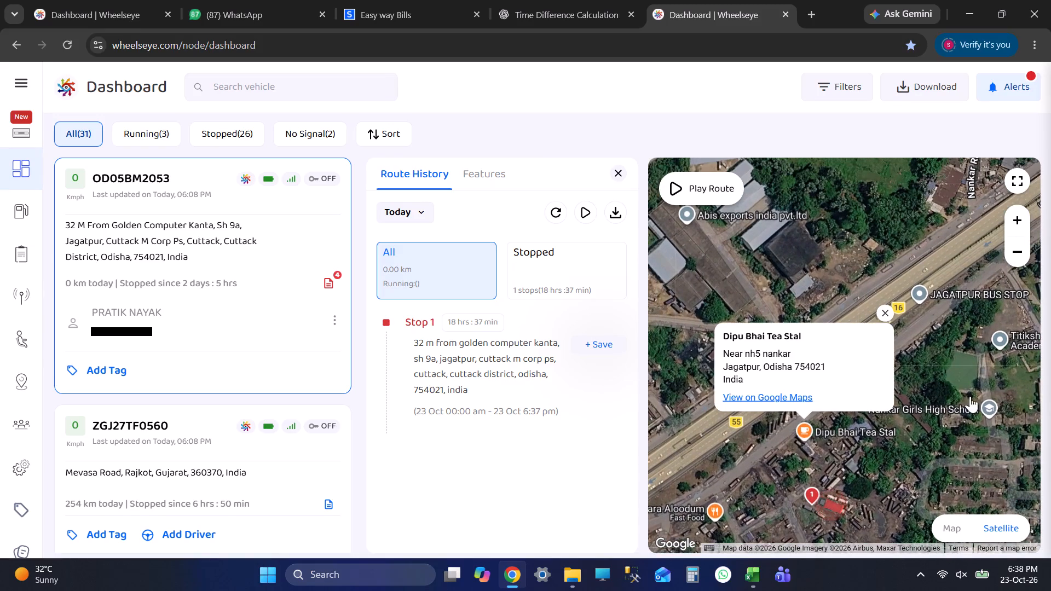
{"action": "left_click", "coordinate": [892, 318]}
{"action": "scroll", "coordinate": [992, 436], "scroll_direction": "up", "scroll_amount": 8}
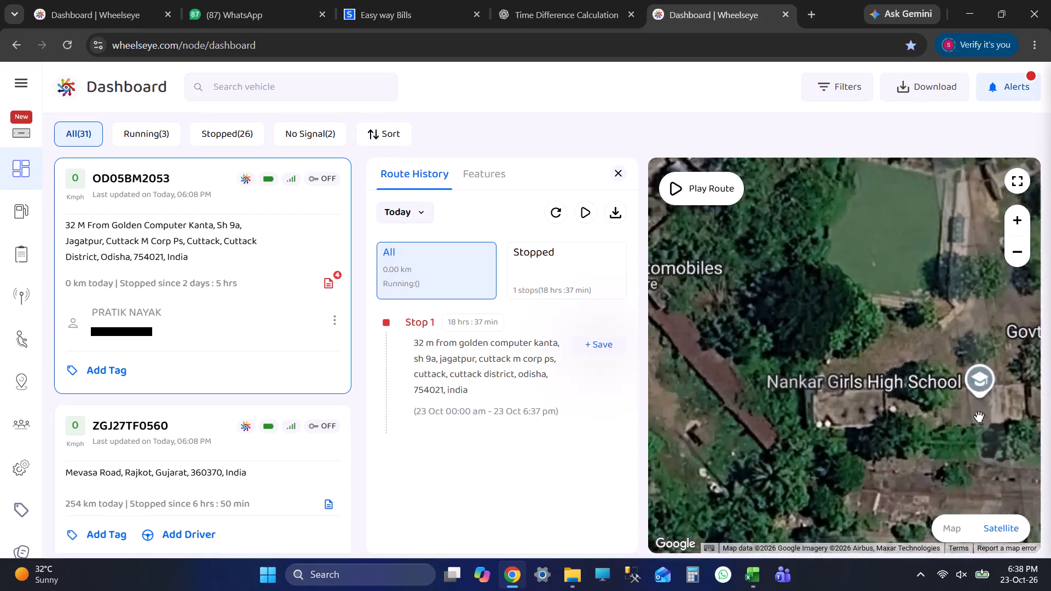
{"action": "scroll", "coordinate": [969, 408], "scroll_direction": "up", "scroll_amount": 3}
{"action": "left_click_drag", "start_coordinate": [958, 422], "coordinate": [873, 430]}
{"action": "scroll", "coordinate": [873, 422], "scroll_direction": "down", "scroll_amount": 4}
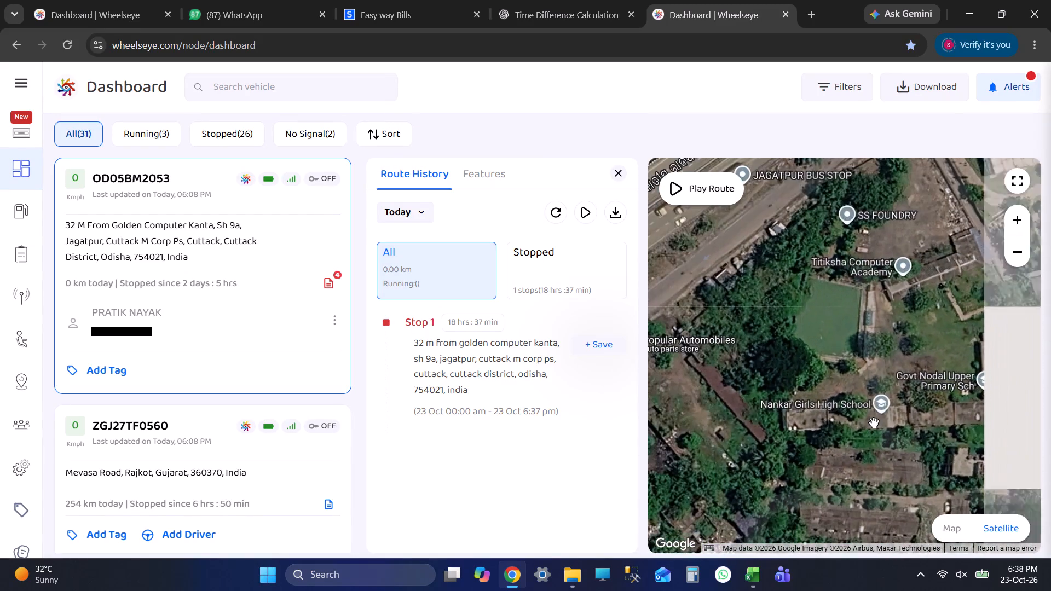
{"action": "scroll", "coordinate": [887, 421], "scroll_direction": "down", "scroll_amount": 2}
{"action": "scroll", "coordinate": [831, 444], "scroll_direction": "down", "scroll_amount": 5}
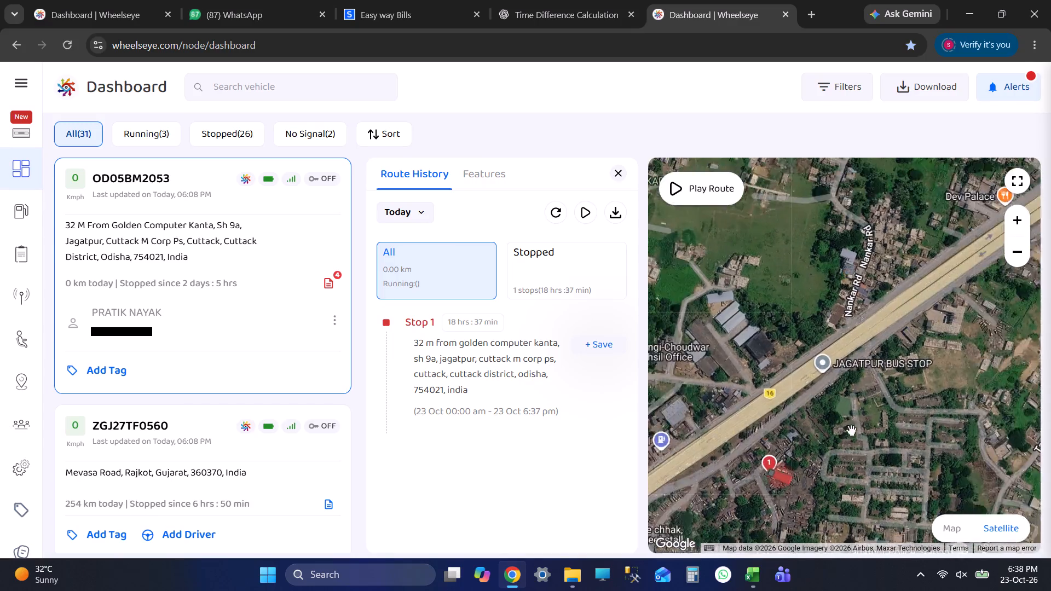
{"action": "scroll", "coordinate": [851, 430], "scroll_direction": "down", "scroll_amount": 1}
{"action": "scroll", "coordinate": [225, 338], "scroll_direction": "down", "scroll_amount": 3}
{"action": "left_click", "coordinate": [255, 252]}
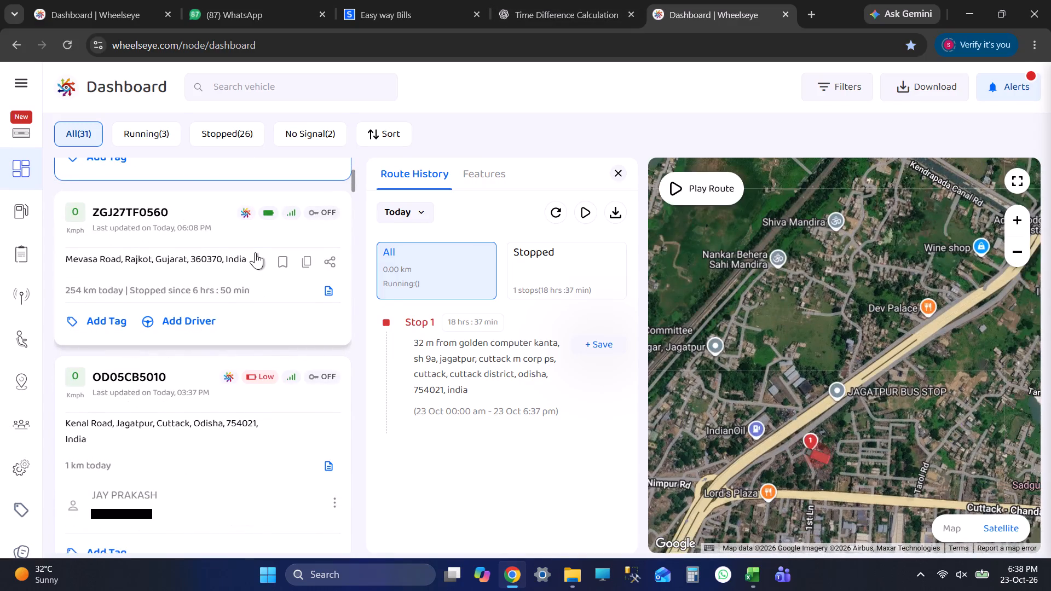
{"action": "scroll", "coordinate": [215, 351], "scroll_direction": "down", "scroll_amount": 1}
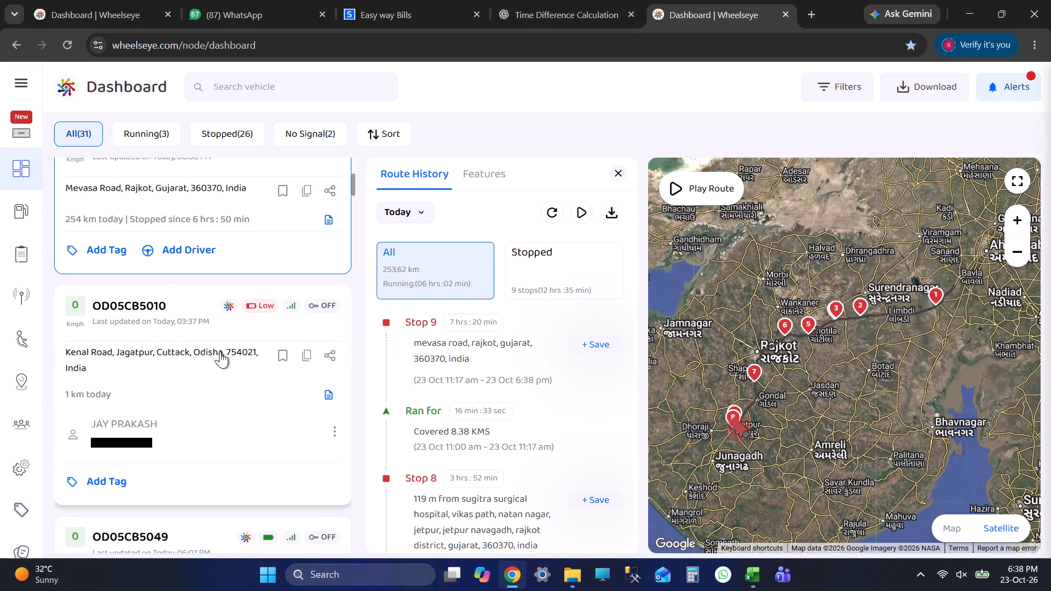
{"action": "left_click", "coordinate": [211, 396]}
{"action": "scroll", "coordinate": [269, 419], "scroll_direction": "down", "scroll_amount": 3}
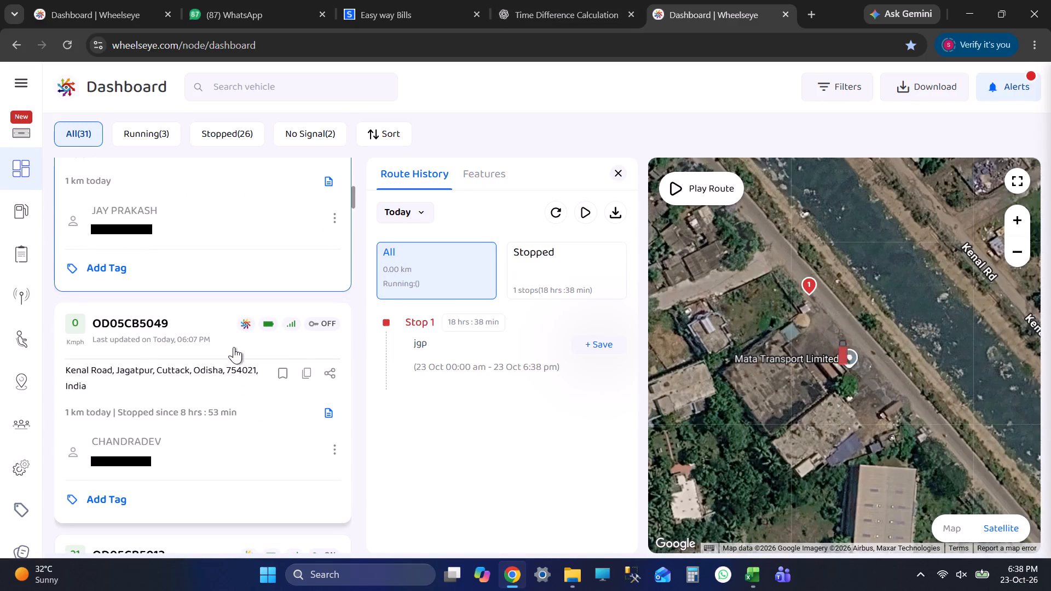
{"action": "left_click", "coordinate": [234, 347]}
{"action": "scroll", "coordinate": [240, 358], "scroll_direction": "down", "scroll_amount": 2}
{"action": "left_click", "coordinate": [186, 440]}
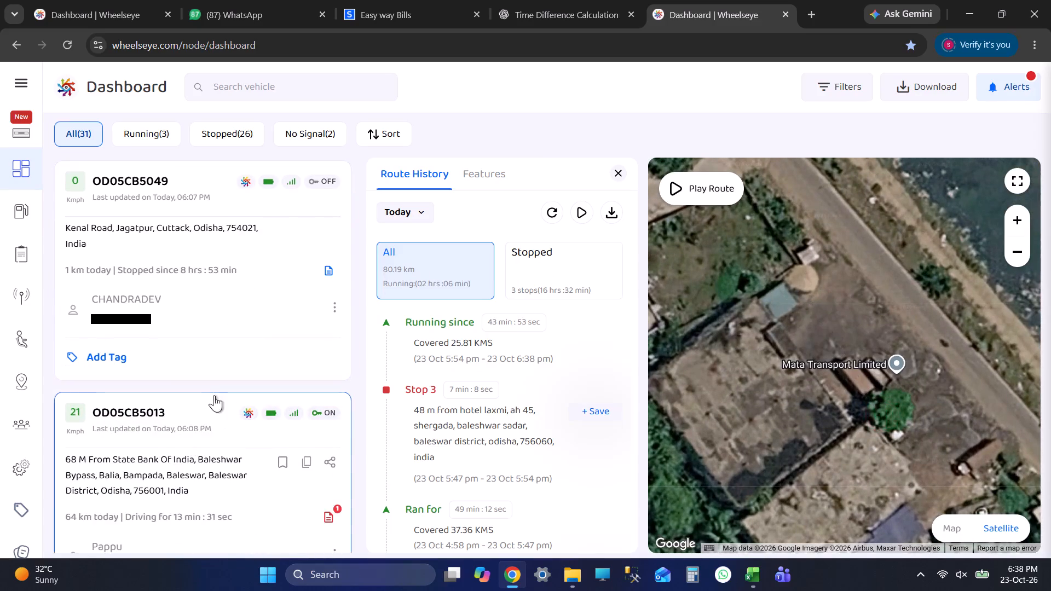
{"action": "scroll", "coordinate": [216, 396], "scroll_direction": "down", "scroll_amount": 3}
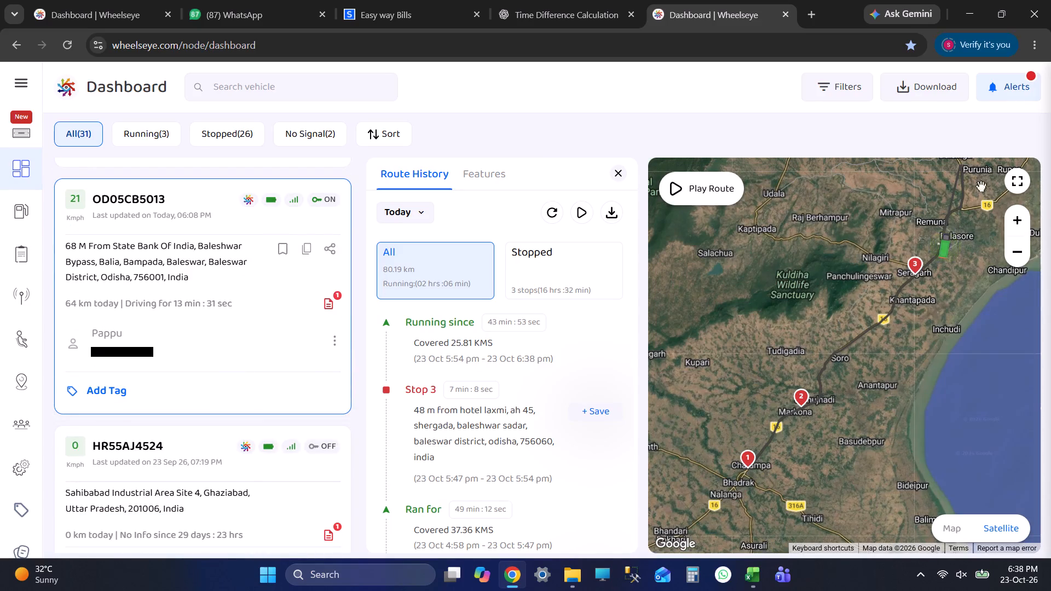
{"action": "left_click_drag", "start_coordinate": [951, 201], "coordinate": [935, 360]}
{"action": "scroll", "coordinate": [937, 381], "scroll_direction": "up", "scroll_amount": 3}
{"action": "scroll", "coordinate": [932, 351], "scroll_direction": "down", "scroll_amount": 5}
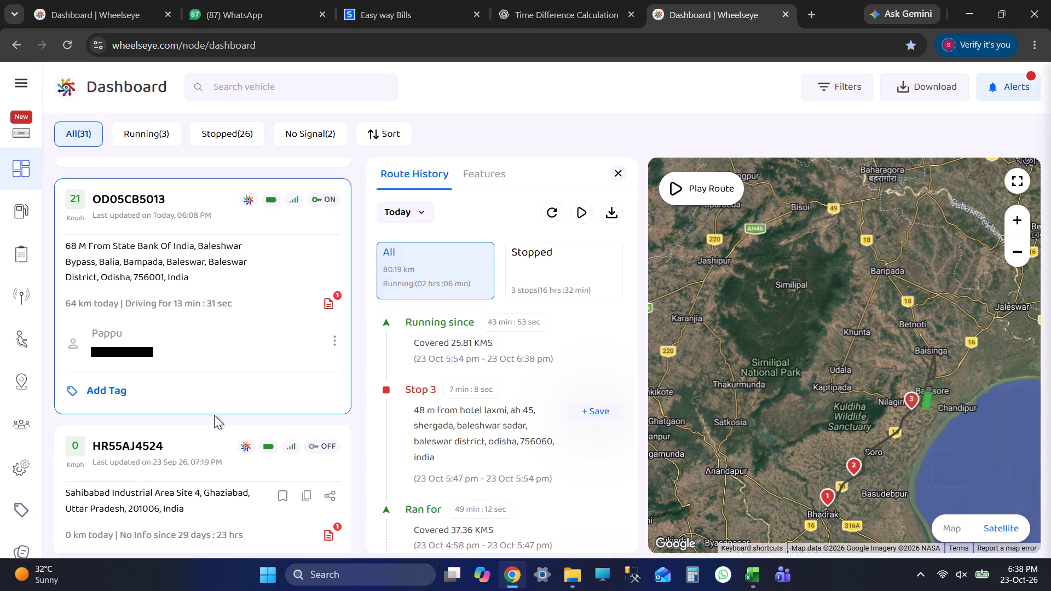
{"action": "scroll", "coordinate": [979, 362], "scroll_direction": "up", "scroll_amount": 1}
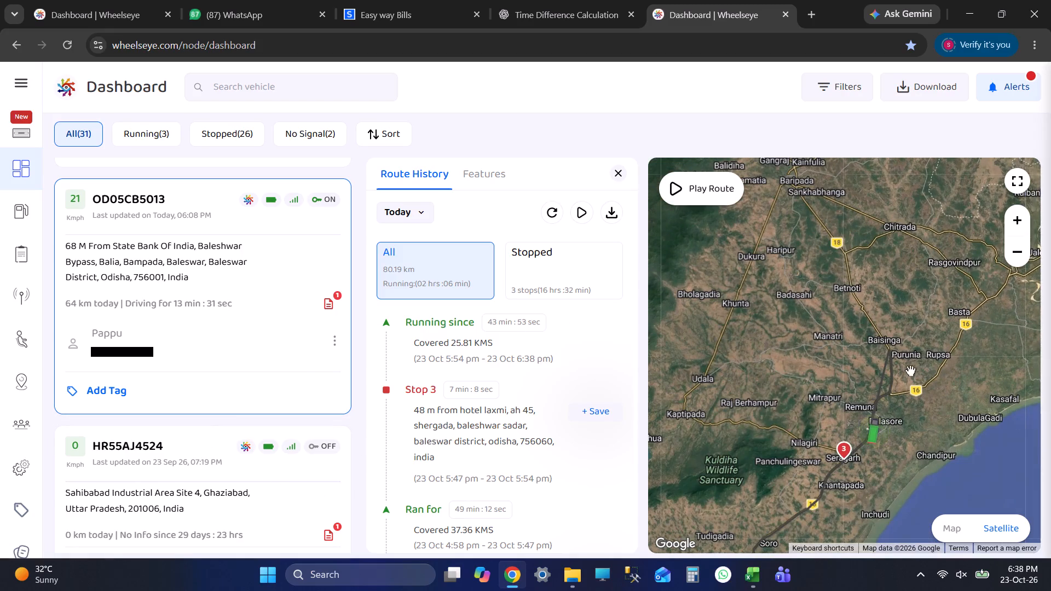
{"action": "left_click_drag", "start_coordinate": [906, 358], "coordinate": [950, 399]}
{"action": "left_click_drag", "start_coordinate": [931, 347], "coordinate": [938, 392]}
{"action": "scroll", "coordinate": [938, 374], "scroll_direction": "down", "scroll_amount": 3}
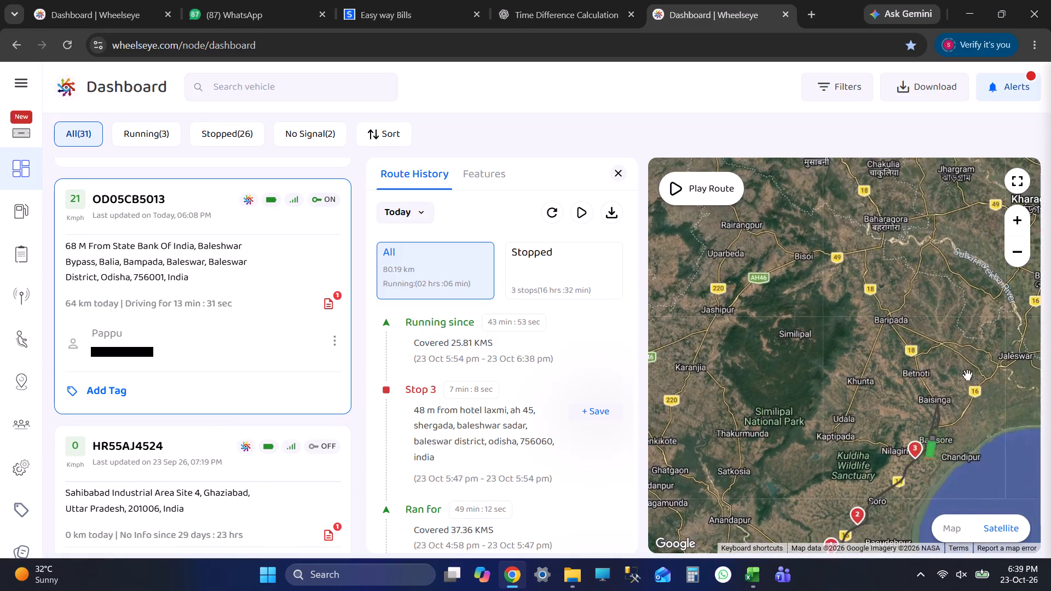
{"action": "left_click_drag", "start_coordinate": [967, 373], "coordinate": [902, 300]}
{"action": "scroll", "coordinate": [206, 385], "scroll_direction": "down", "scroll_amount": 2}
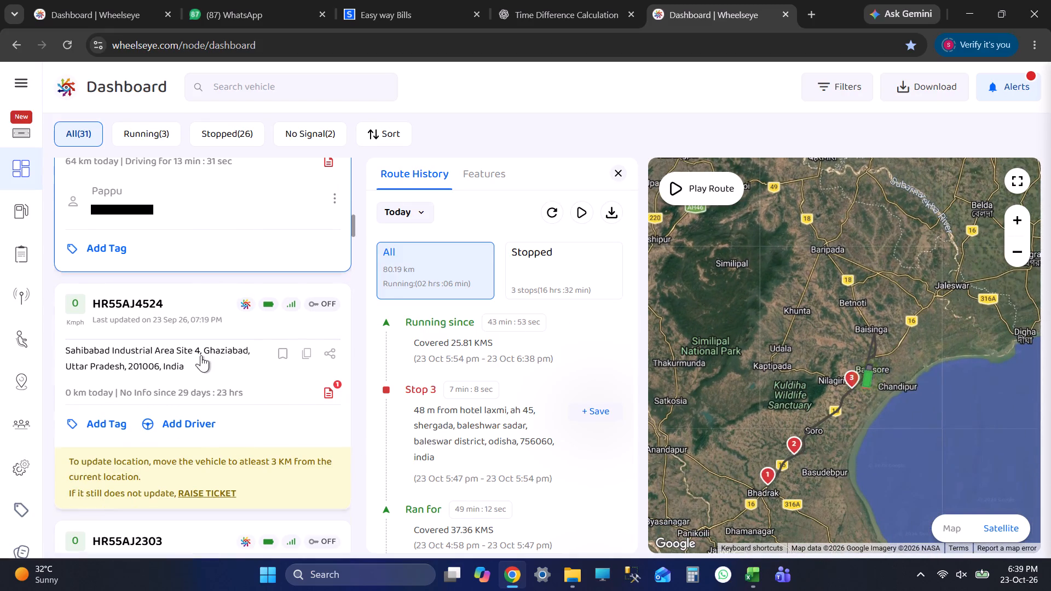
{"action": "left_click", "coordinate": [201, 355]}
{"action": "scroll", "coordinate": [218, 357], "scroll_direction": "down", "scroll_amount": 2}
{"action": "left_click", "coordinate": [183, 430]}
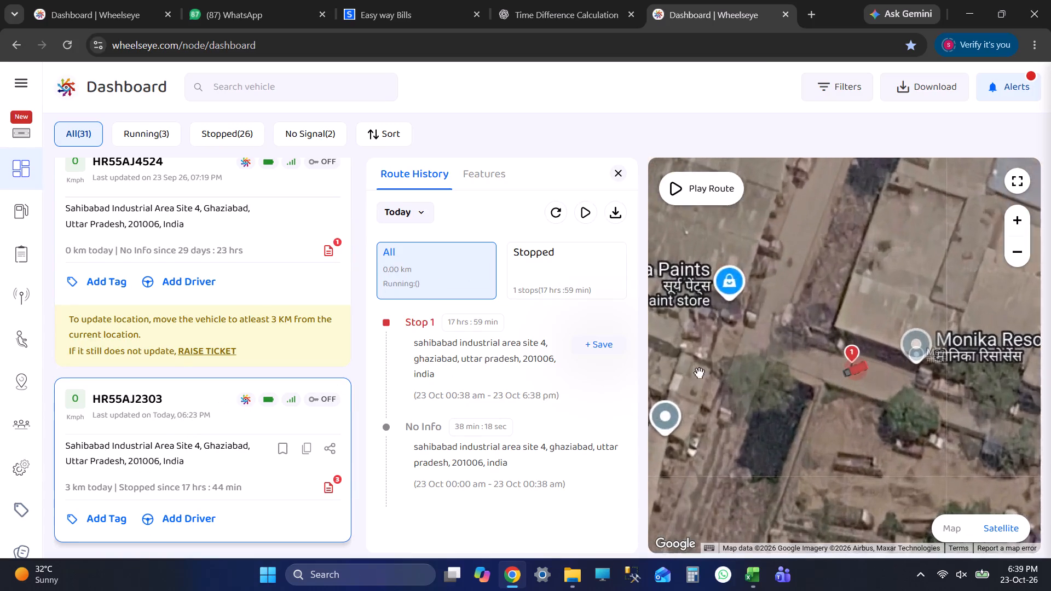
{"action": "scroll", "coordinate": [754, 377], "scroll_direction": "down", "scroll_amount": 18}
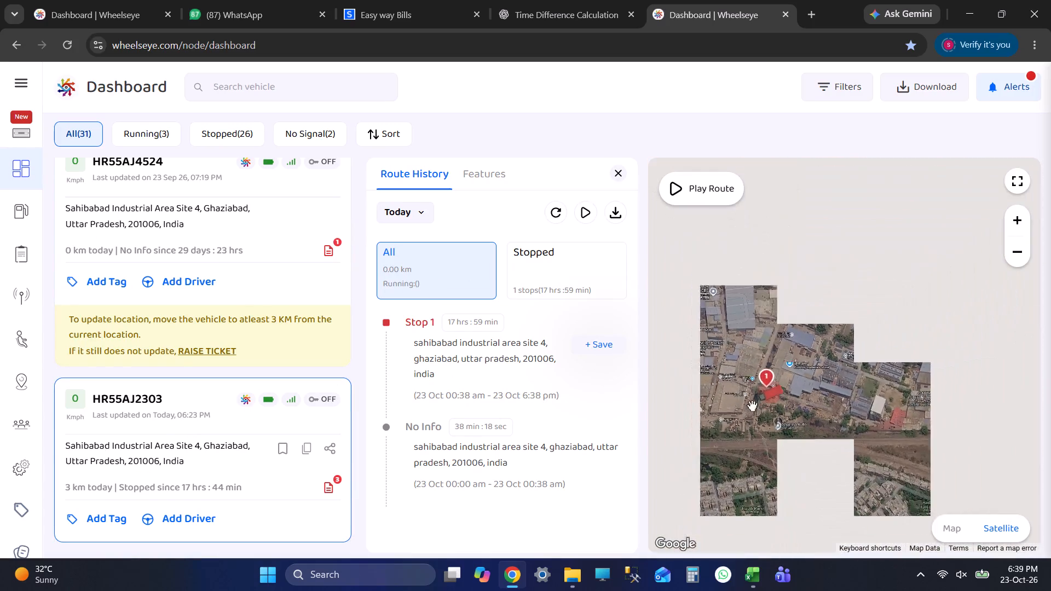
{"action": "scroll", "coordinate": [260, 398], "scroll_direction": "down", "scroll_amount": 4}
{"action": "left_click", "coordinate": [239, 370]}
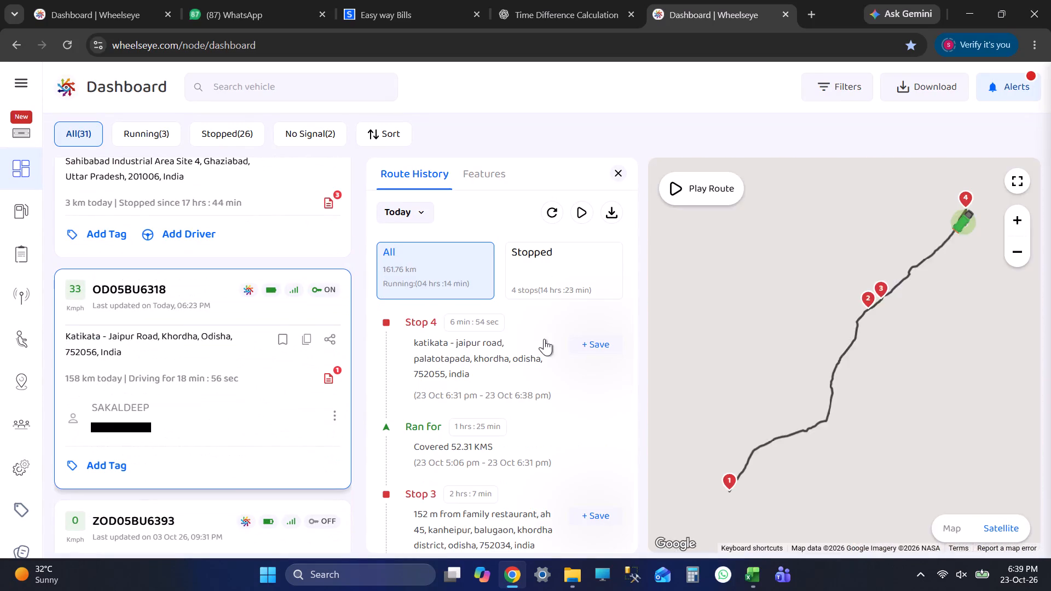
{"action": "left_click_drag", "start_coordinate": [995, 198], "coordinate": [957, 308]}
{"action": "scroll", "coordinate": [952, 297], "scroll_direction": "up", "scroll_amount": 8}
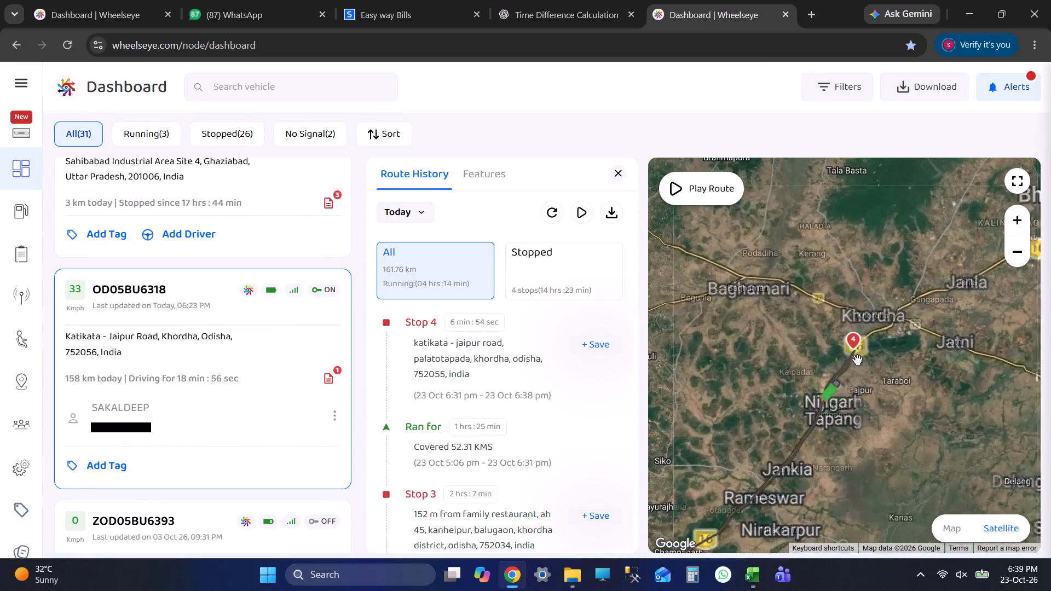
{"action": "scroll", "coordinate": [857, 360], "scroll_direction": "up", "scroll_amount": 6}
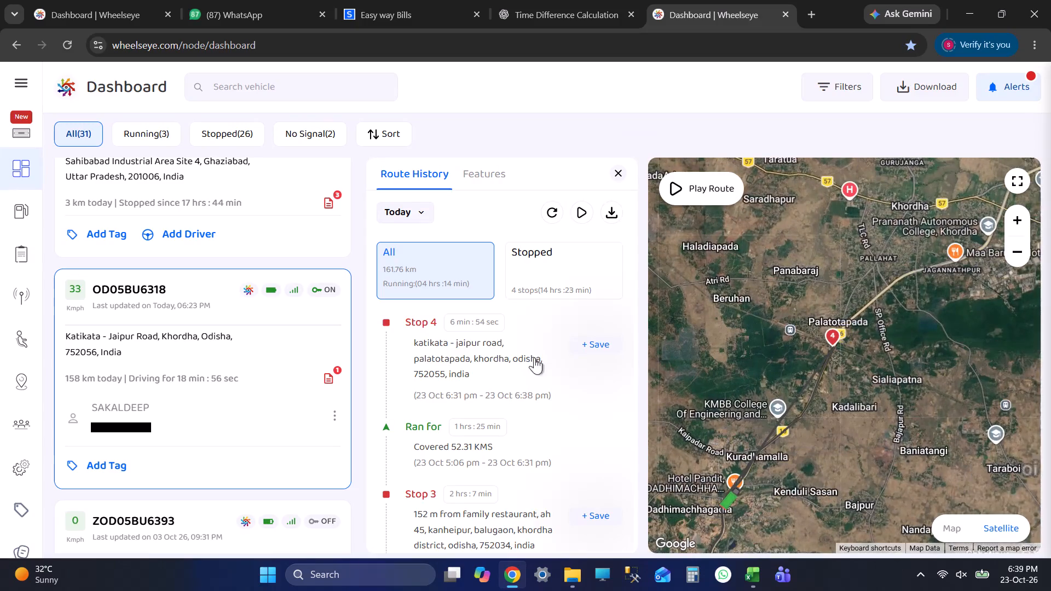
{"action": "left_click", "coordinate": [521, 357]}
{"action": "scroll", "coordinate": [903, 323], "scroll_direction": "up", "scroll_amount": 3}
{"action": "scroll", "coordinate": [763, 374], "scroll_direction": "up", "scroll_amount": 3}
{"action": "scroll", "coordinate": [809, 392], "scroll_direction": "up", "scroll_amount": 4}
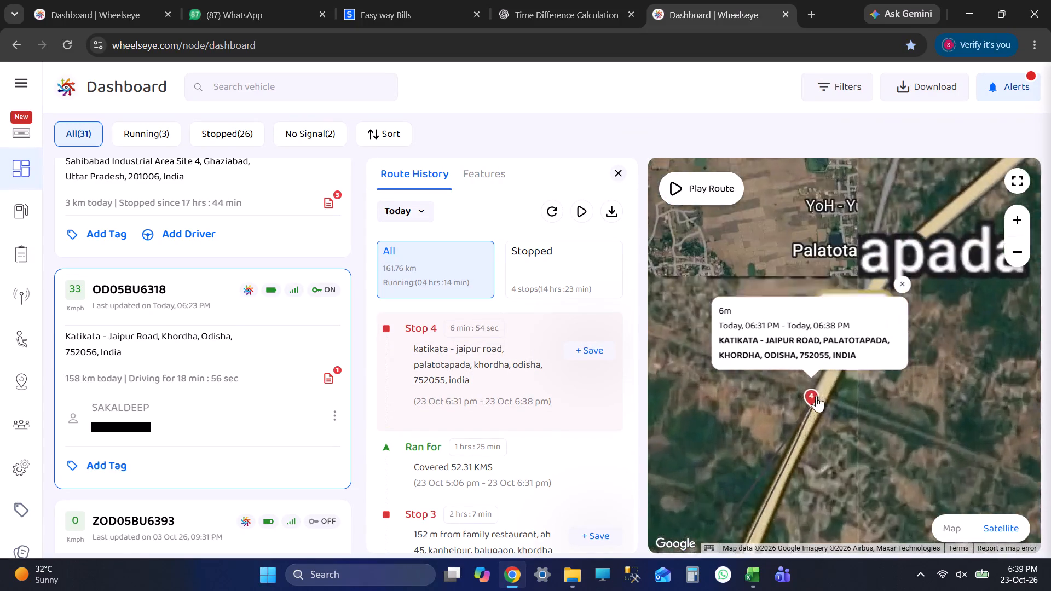
{"action": "scroll", "coordinate": [816, 396], "scroll_direction": "up", "scroll_amount": 5}
{"action": "scroll", "coordinate": [831, 446], "scroll_direction": "down", "scroll_amount": 8}
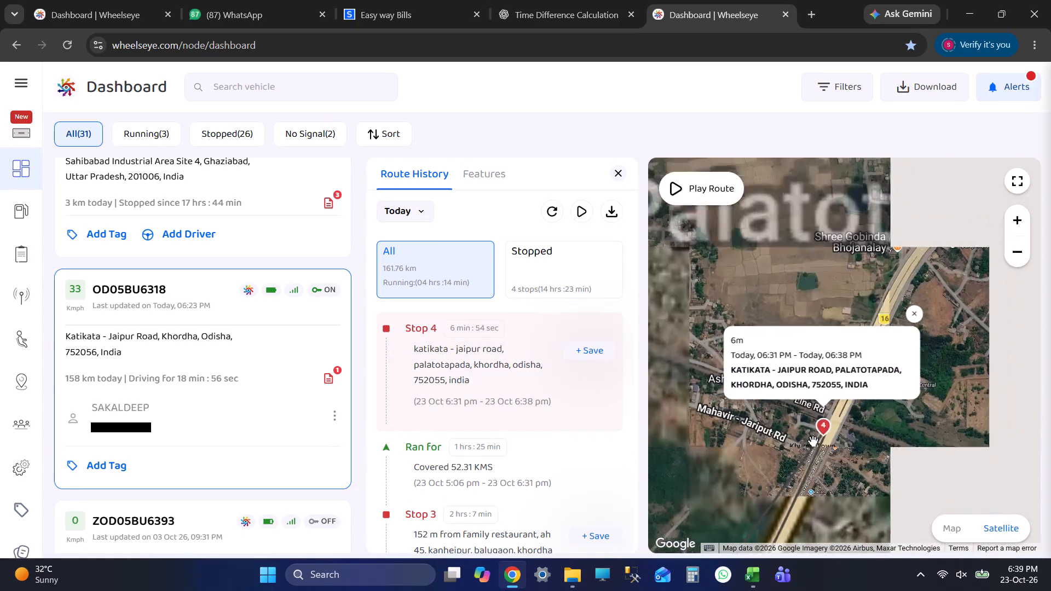
{"action": "scroll", "coordinate": [813, 441], "scroll_direction": "down", "scroll_amount": 8}
{"action": "scroll", "coordinate": [792, 465], "scroll_direction": "up", "scroll_amount": 1}
{"action": "scroll", "coordinate": [769, 457], "scroll_direction": "down", "scroll_amount": 1}
{"action": "scroll", "coordinate": [218, 391], "scroll_direction": "down", "scroll_amount": 4}
{"action": "left_click", "coordinate": [176, 353]}
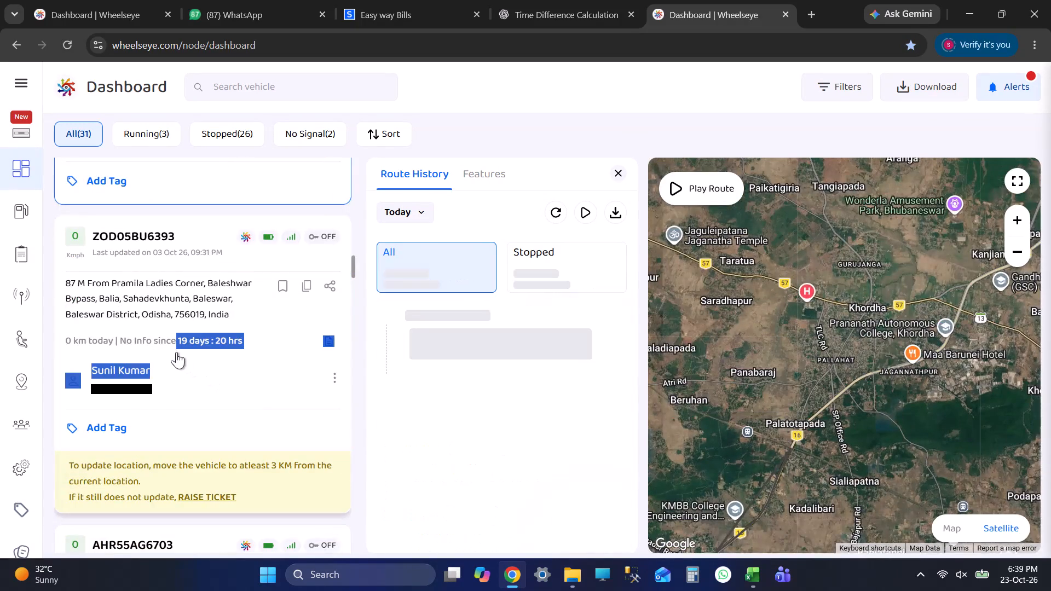
{"action": "scroll", "coordinate": [226, 339], "scroll_direction": "down", "scroll_amount": 4}
{"action": "scroll", "coordinate": [261, 377], "scroll_direction": "down", "scroll_amount": 4}
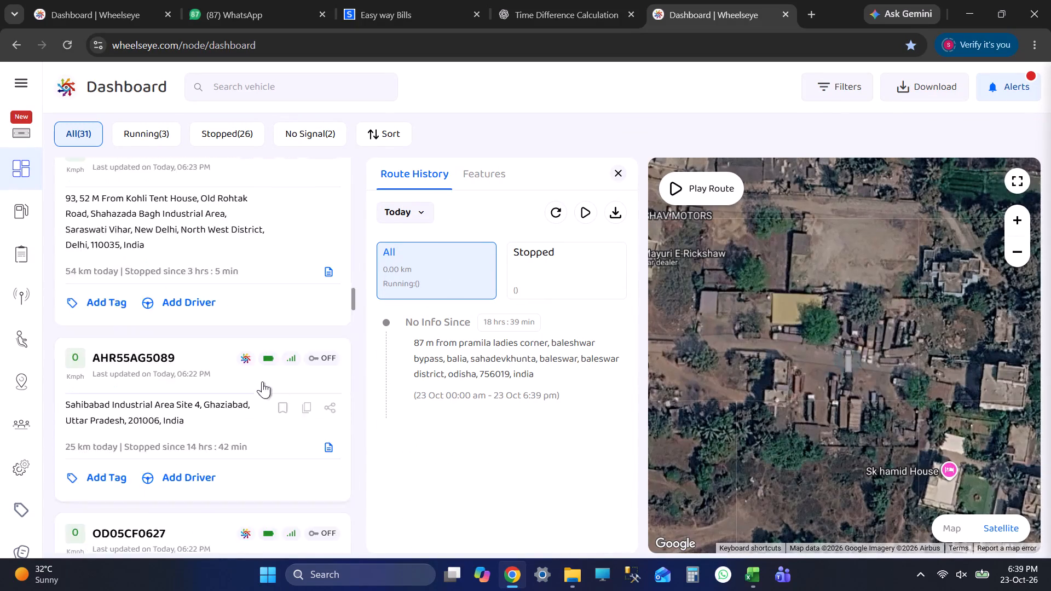
{"action": "scroll", "coordinate": [248, 376], "scroll_direction": "up", "scroll_amount": 4}
{"action": "left_click", "coordinate": [233, 296]}
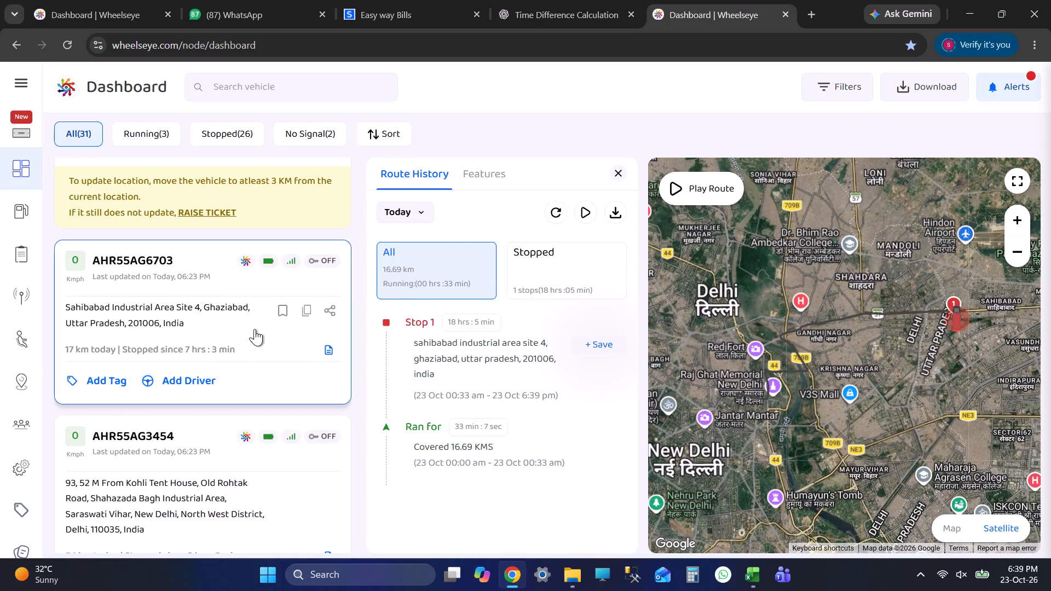
{"action": "scroll", "coordinate": [288, 392], "scroll_direction": "down", "scroll_amount": 2}
{"action": "scroll", "coordinate": [194, 442], "scroll_direction": "down", "scroll_amount": 3}
{"action": "left_click", "coordinate": [206, 463]}
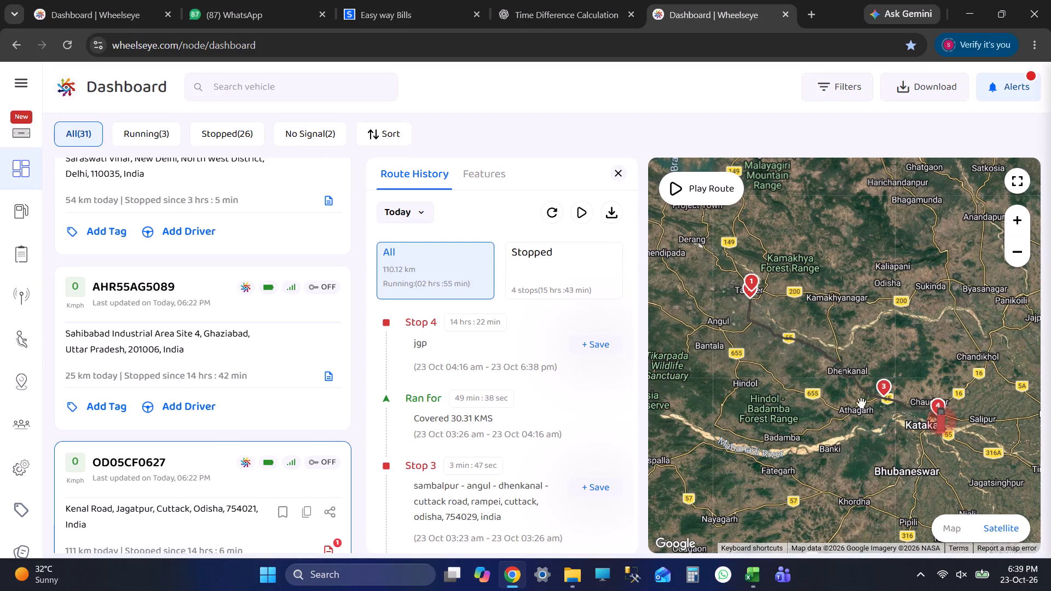
{"action": "scroll", "coordinate": [245, 378], "scroll_direction": "down", "scroll_amount": 4}
{"action": "left_click", "coordinate": [183, 426]}
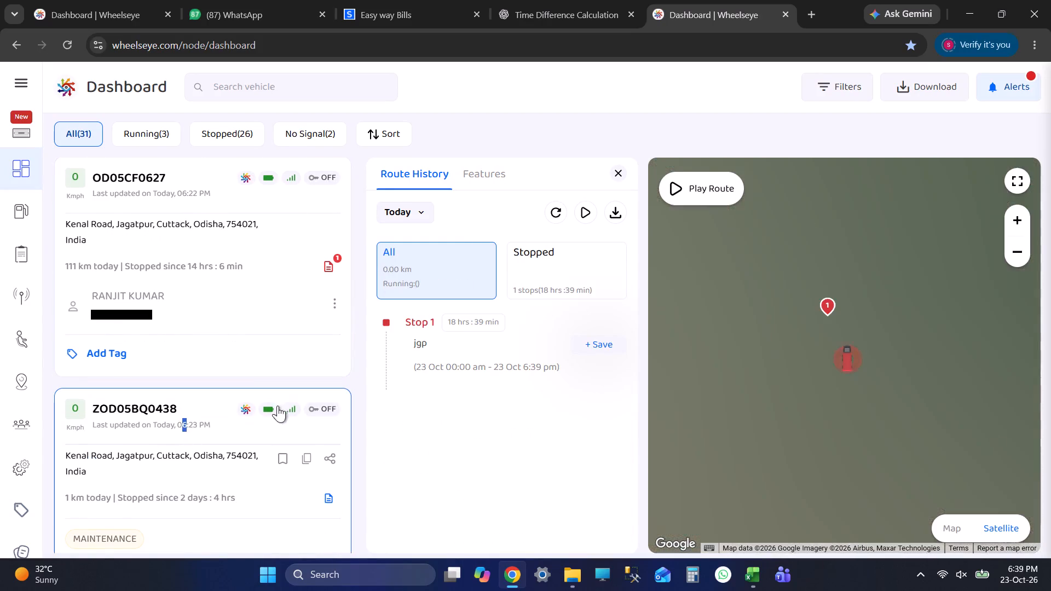
{"action": "scroll", "coordinate": [153, 412], "scroll_direction": "down", "scroll_amount": 4}
{"action": "left_click", "coordinate": [187, 401]}
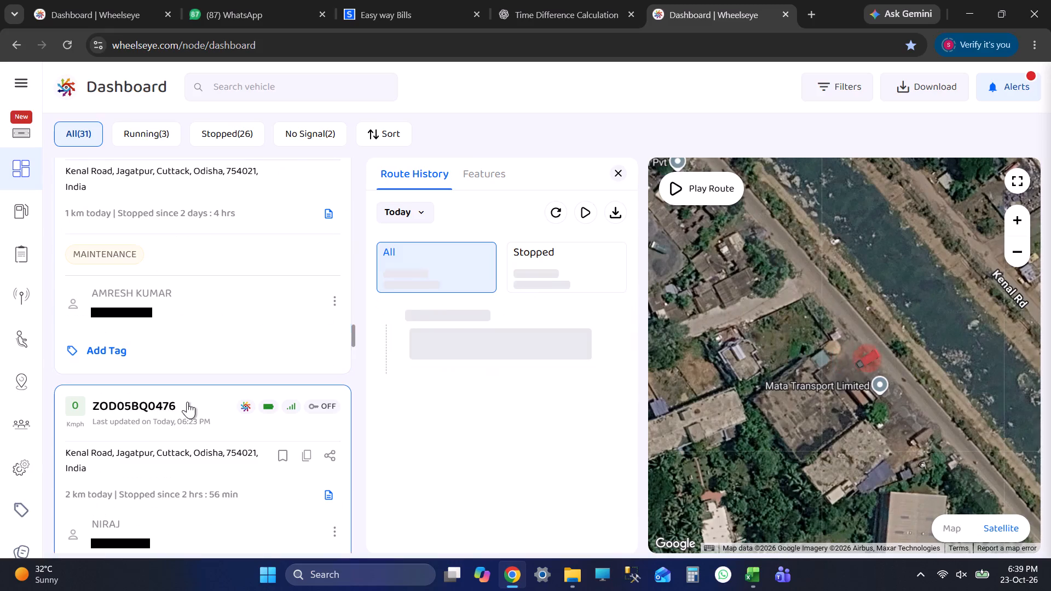
{"action": "scroll", "coordinate": [189, 416], "scroll_direction": "down", "scroll_amount": 1}
{"action": "scroll", "coordinate": [189, 420], "scroll_direction": "up", "scroll_amount": 1}
{"action": "scroll", "coordinate": [189, 420], "scroll_direction": "down", "scroll_amount": 5}
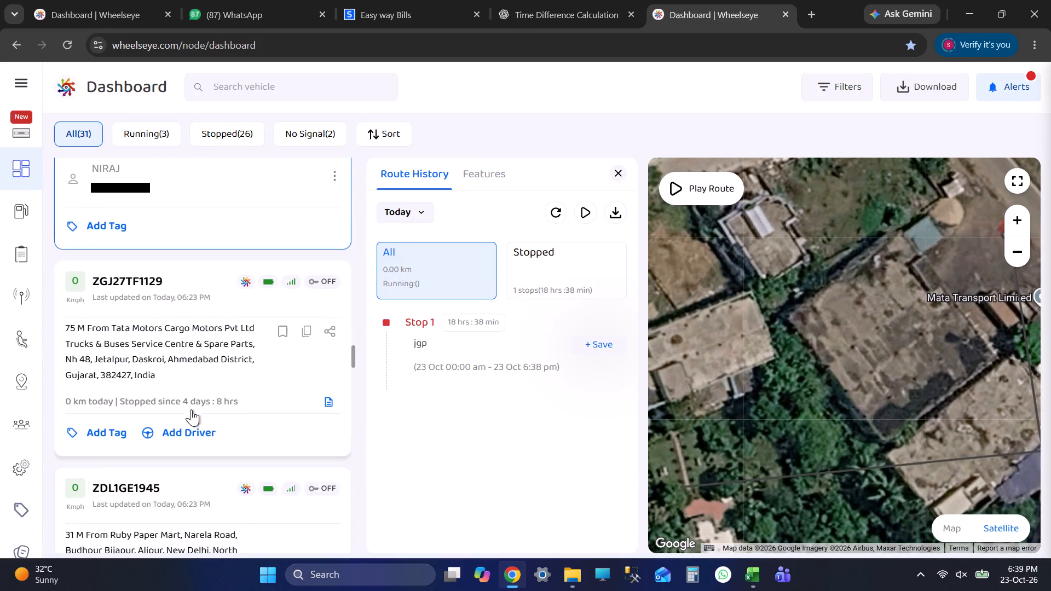
{"action": "left_click", "coordinate": [203, 367]}
{"action": "scroll", "coordinate": [869, 358], "scroll_direction": "down", "scroll_amount": 4}
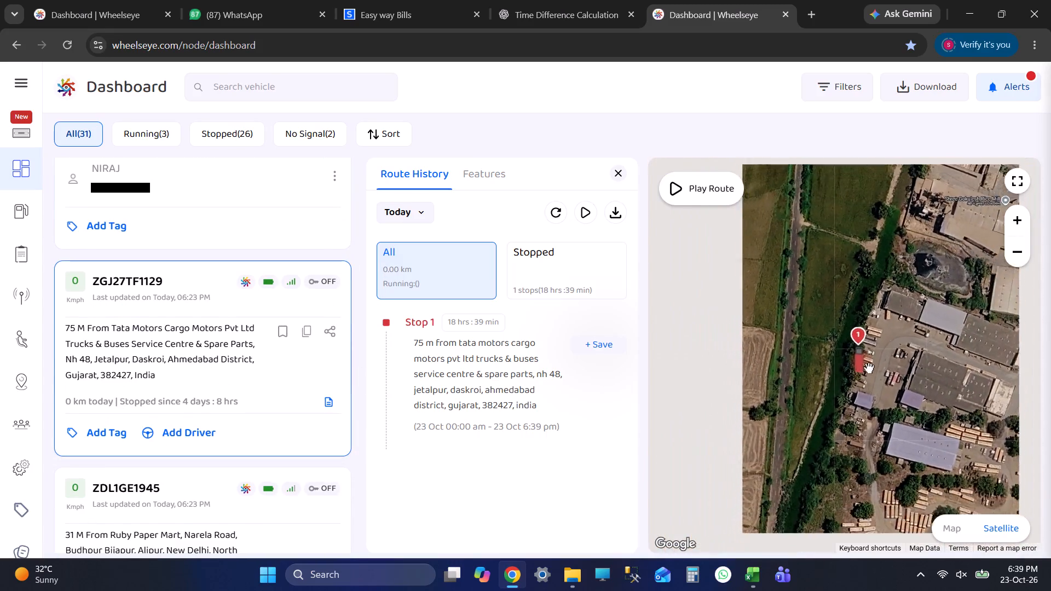
{"action": "scroll", "coordinate": [869, 368], "scroll_direction": "down", "scroll_amount": 5}
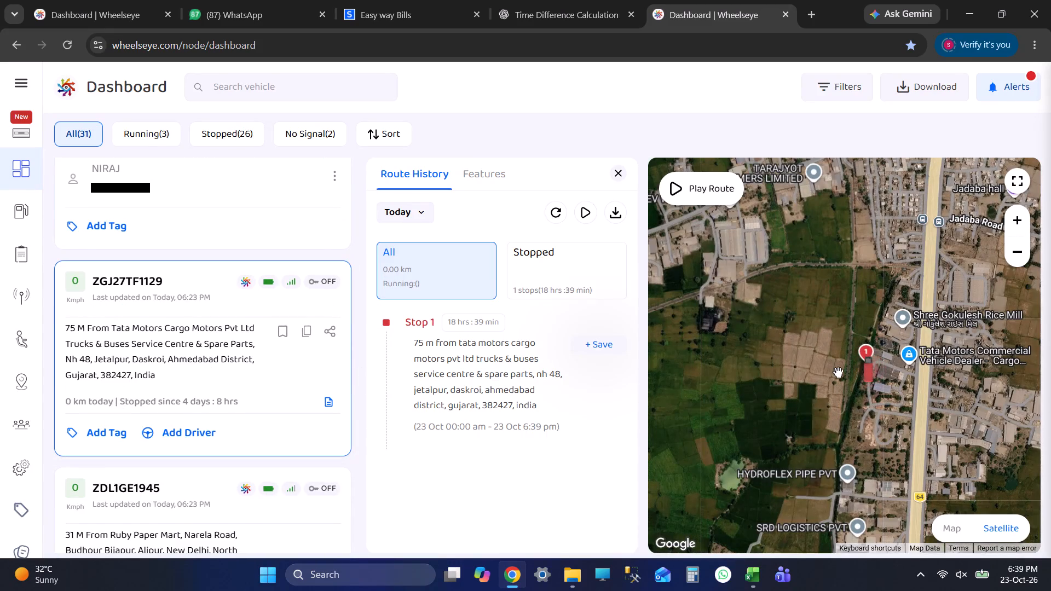